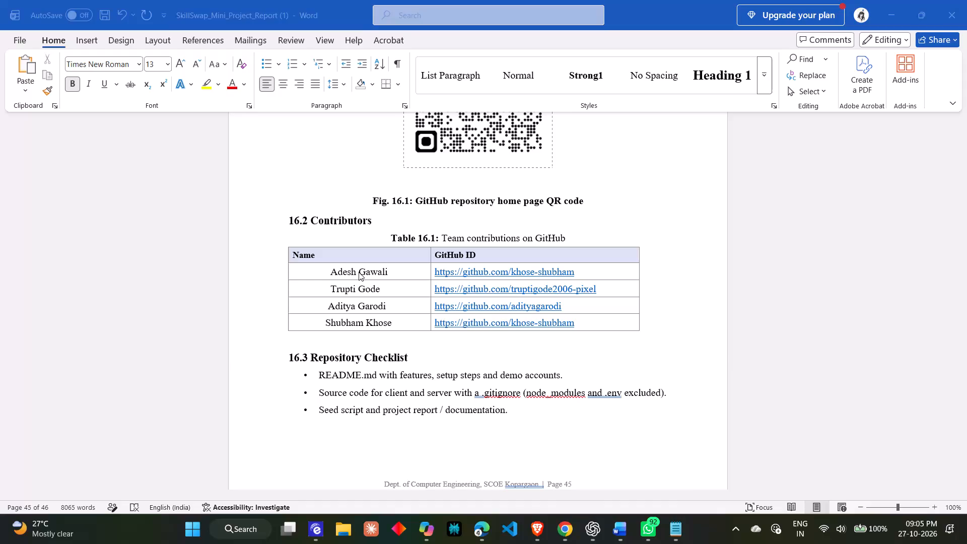
# Switch to the Word report and place the cursor in the first contributor's name cell of Table 16.1.
pyautogui.click(359, 272)
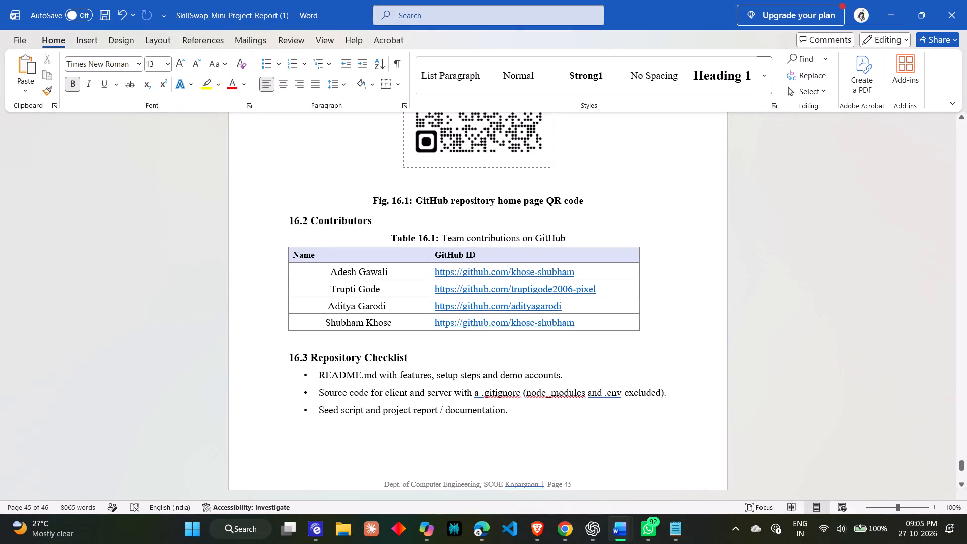
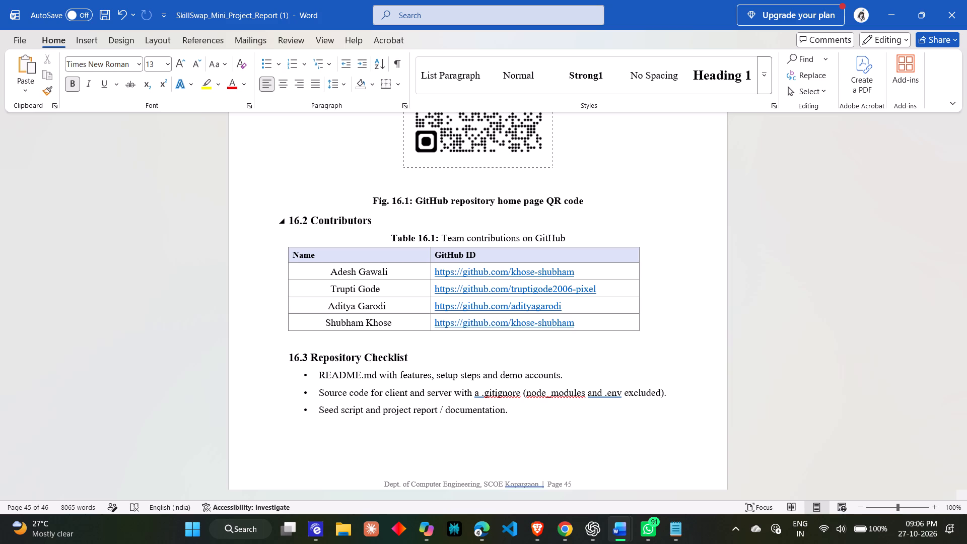
# Copy the subtitle "A Peer to Peer Skill Learning Teaching Marketplace" from the report's title page.
pyautogui.scroll(3, 517, 311)
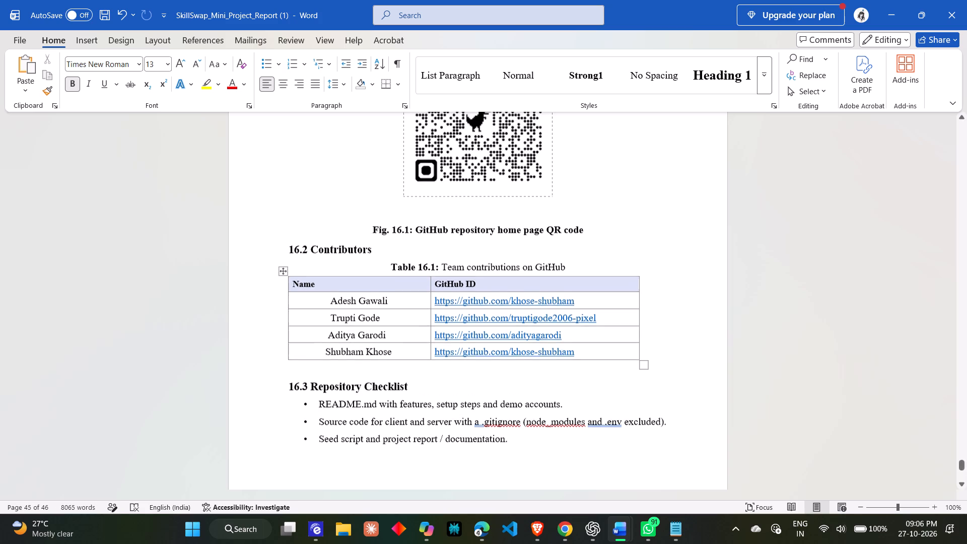
pyautogui.scroll(6, 517, 311)
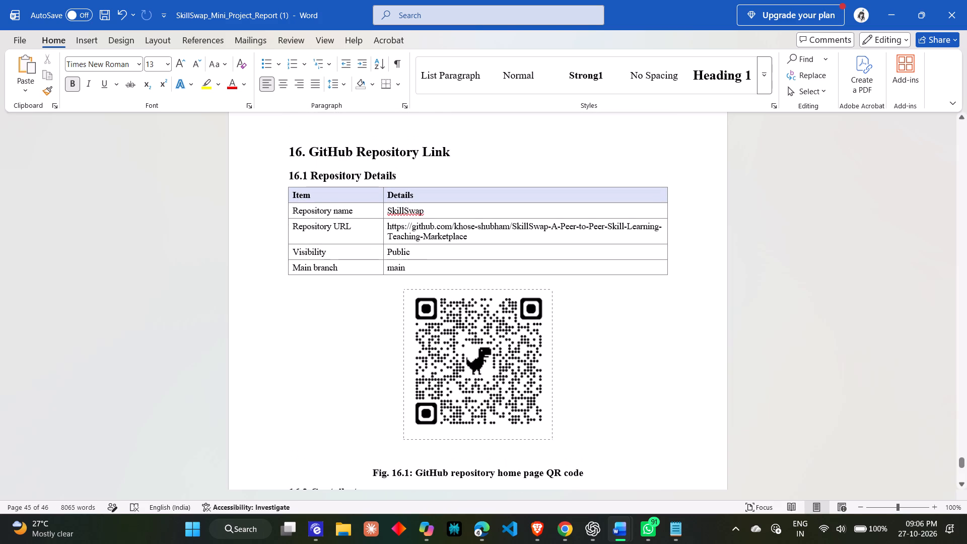
pyautogui.scroll(1, 499, 304)
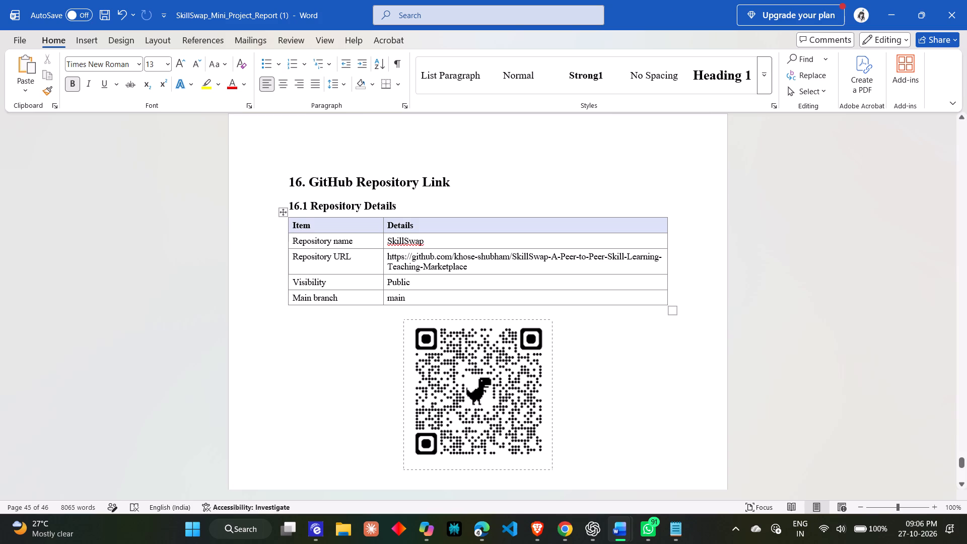
pyautogui.scroll(15, 559, 243)
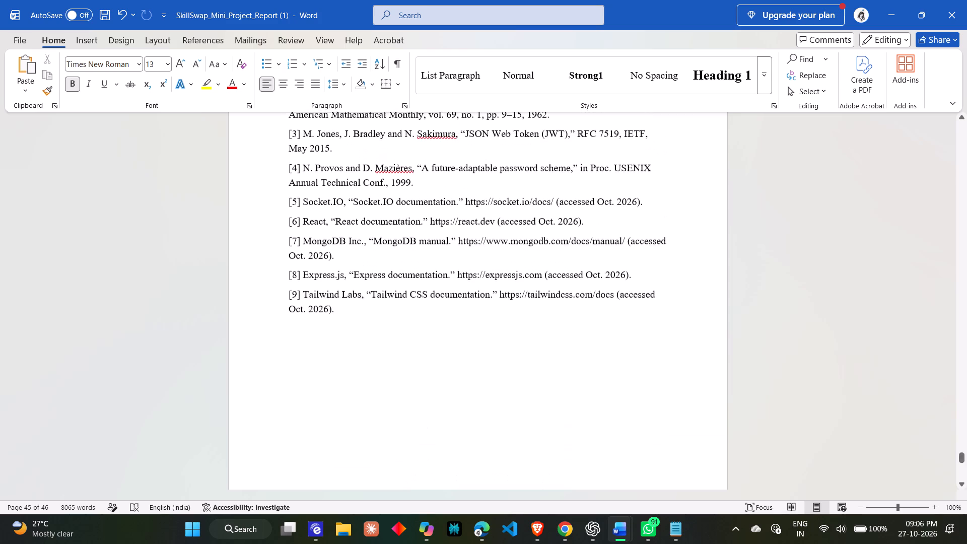
pyautogui.scroll(2, 559, 243)
pyautogui.moveTo(960, 445); pyautogui.dragTo(964, 247)
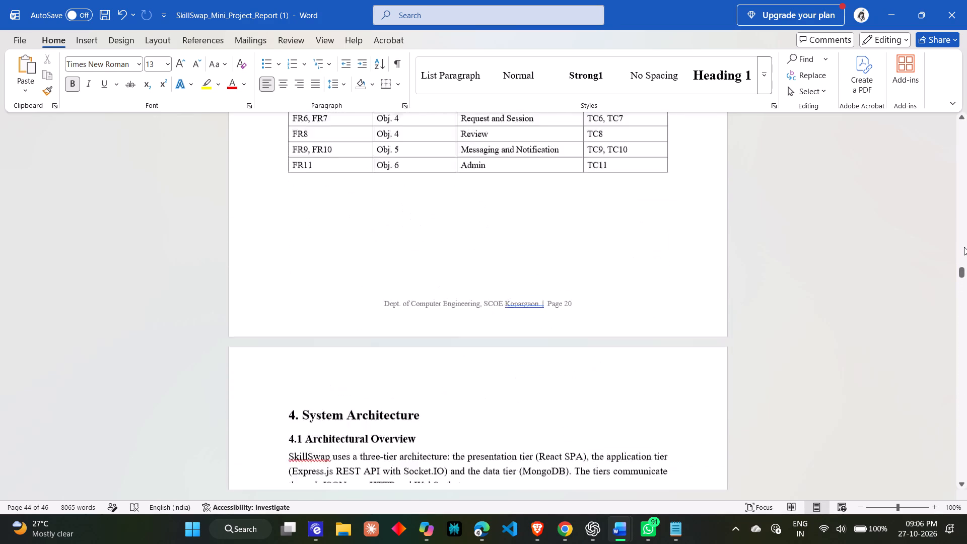
pyautogui.moveTo(964, 247); pyautogui.dragTo(963, 224)
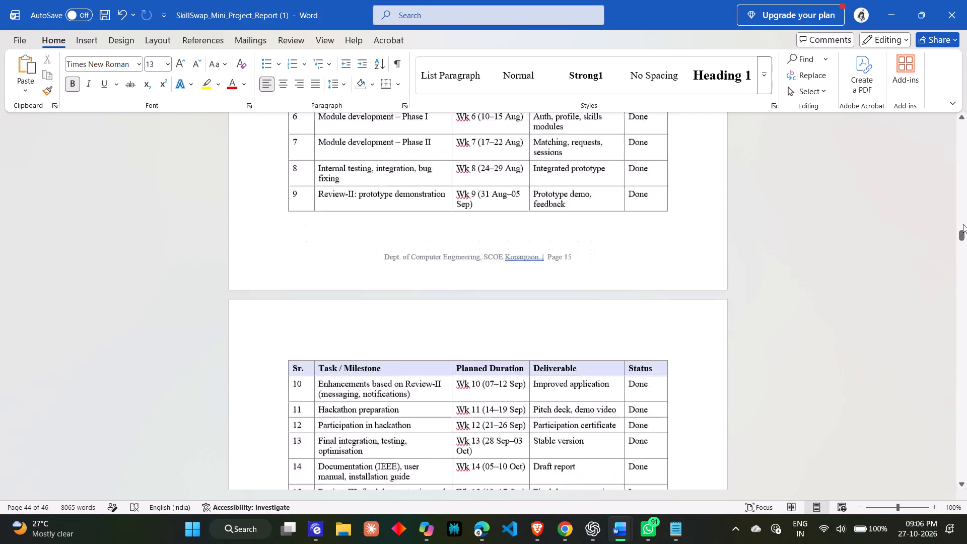
pyautogui.moveTo(963, 224); pyautogui.dragTo(966, 17)
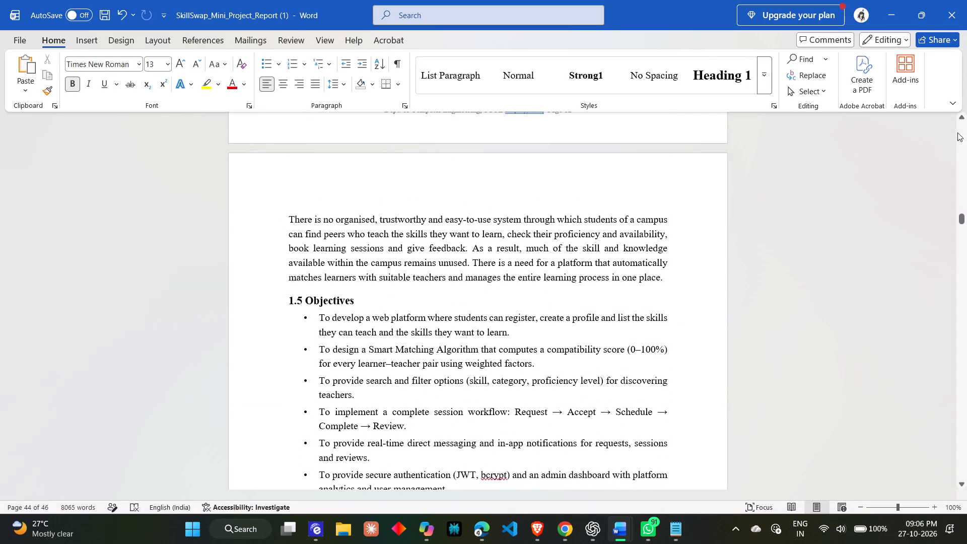
pyautogui.click(962, 126)
pyautogui.click(962, 126)
pyautogui.click(962, 126)
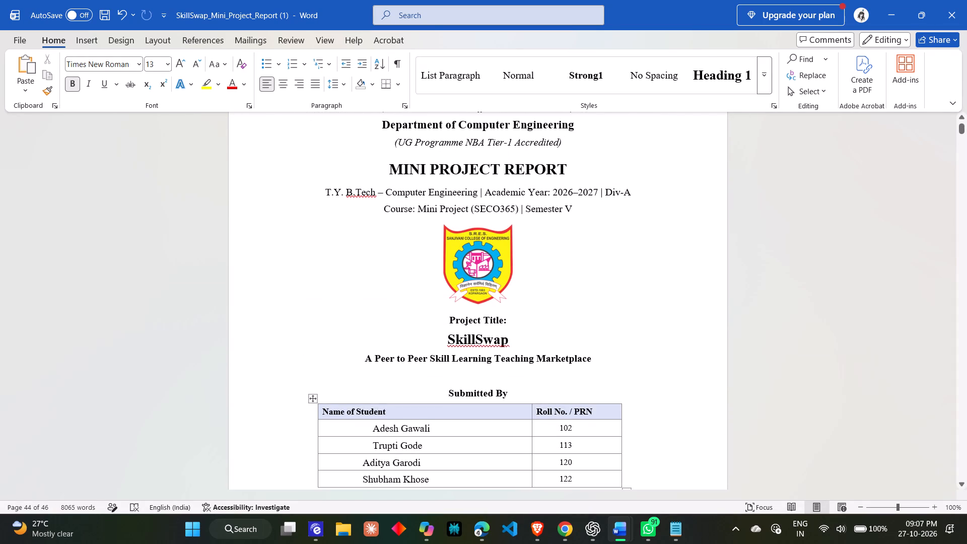
pyautogui.moveTo(366, 359); pyautogui.dragTo(600, 355)
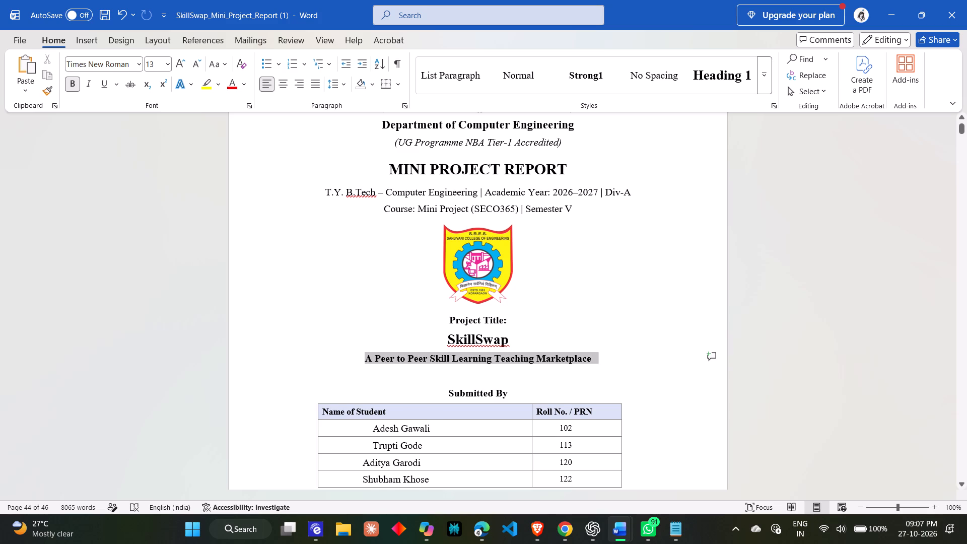
pyautogui.moveTo(600, 355); pyautogui.dragTo(600, 355)
pyautogui.hotkey('ctrl', 'c')
# Add a space and a hyphen after "SkillSwap" in the Repository name row of the section 16.1 Repository Details table.
pyautogui.scroll(-3, 545, 453)
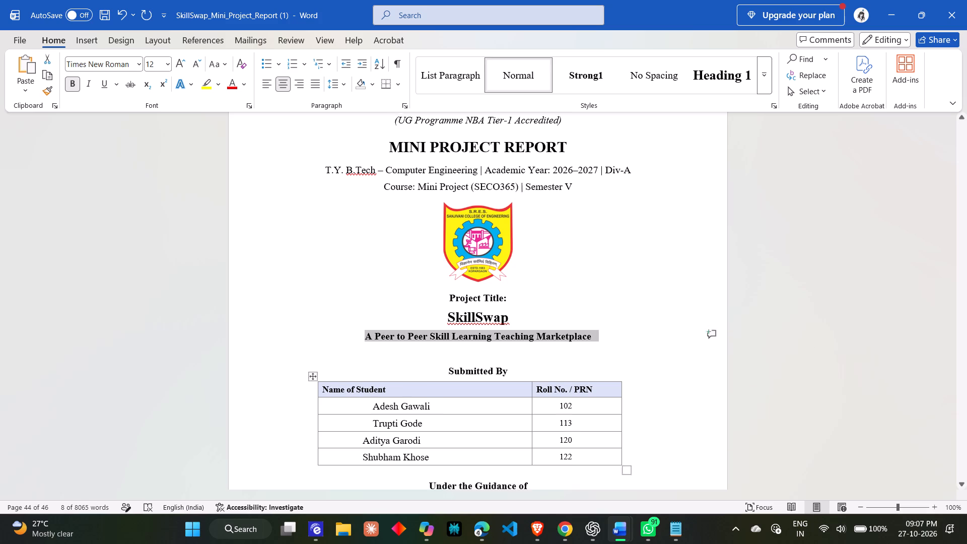
pyautogui.scroll(-4, 545, 453)
pyautogui.moveTo(962, 134); pyautogui.dragTo(965, 210)
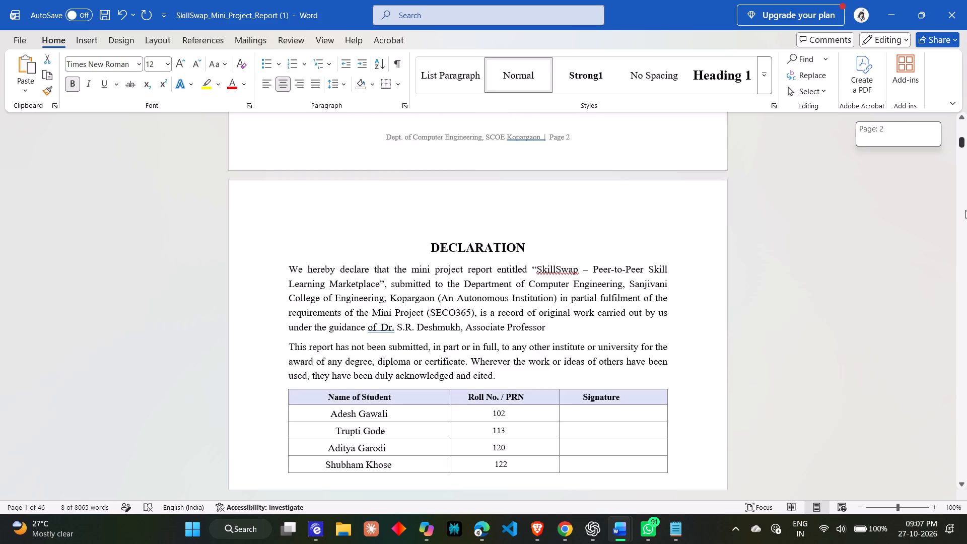
pyautogui.moveTo(965, 210); pyautogui.dragTo(966, 501)
pyautogui.scroll(3, 683, 210)
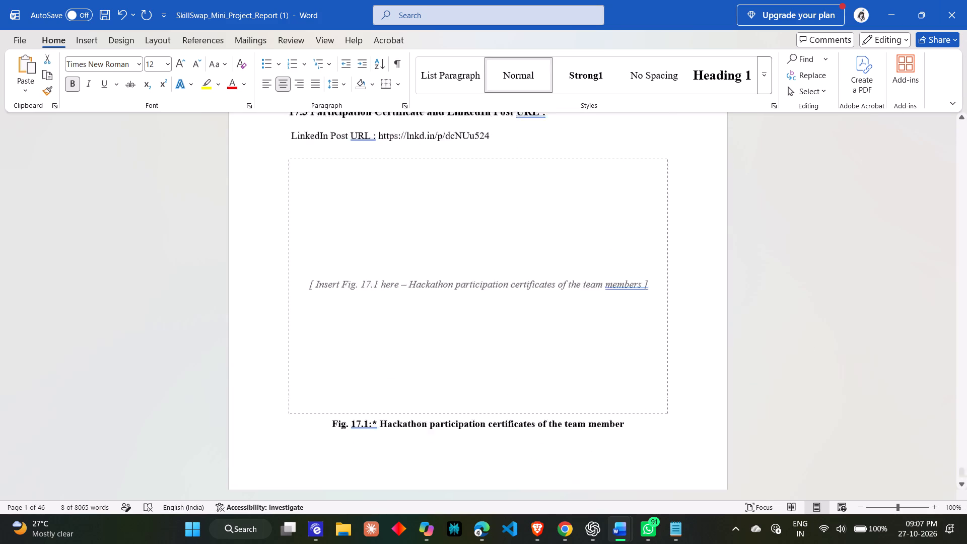
pyautogui.scroll(11, 683, 206)
pyautogui.scroll(8, 627, 262)
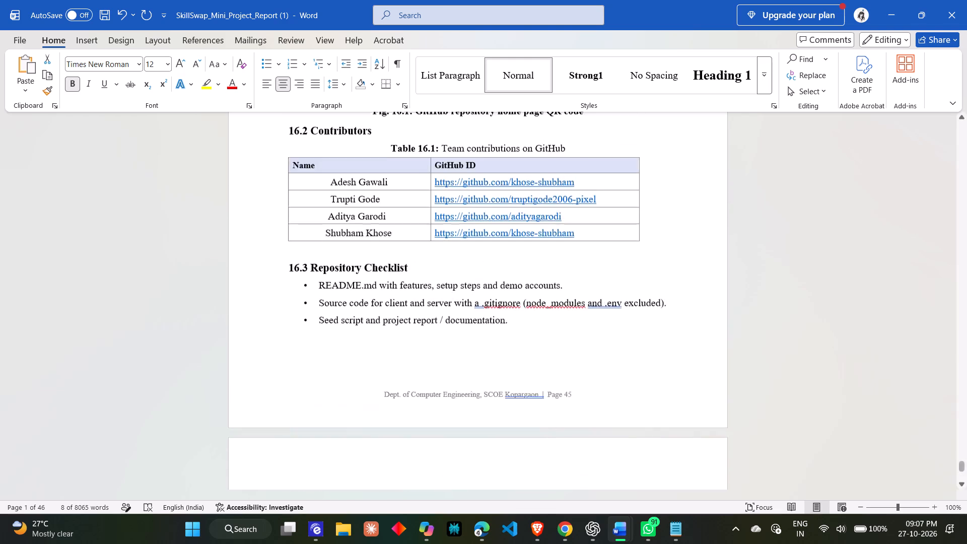
pyautogui.scroll(16, 628, 263)
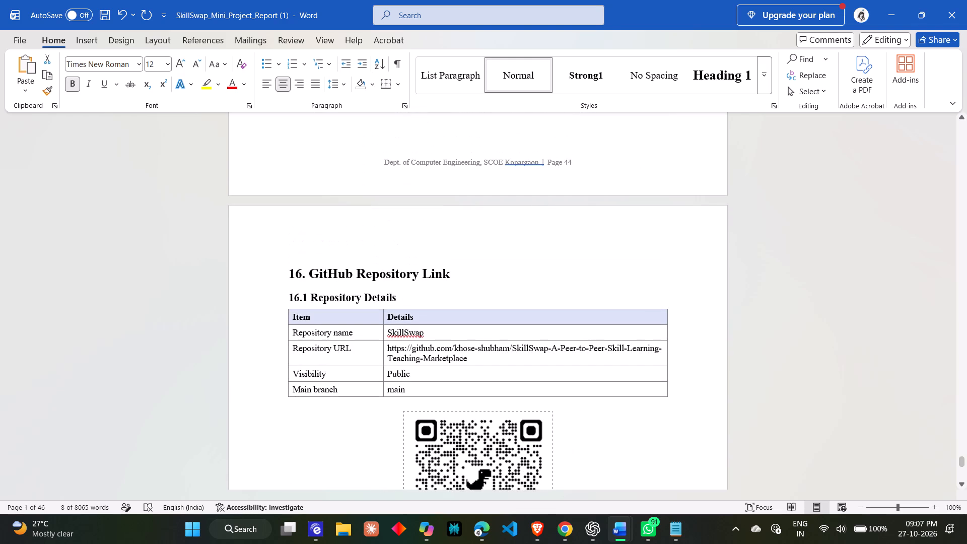
pyautogui.click(433, 333)
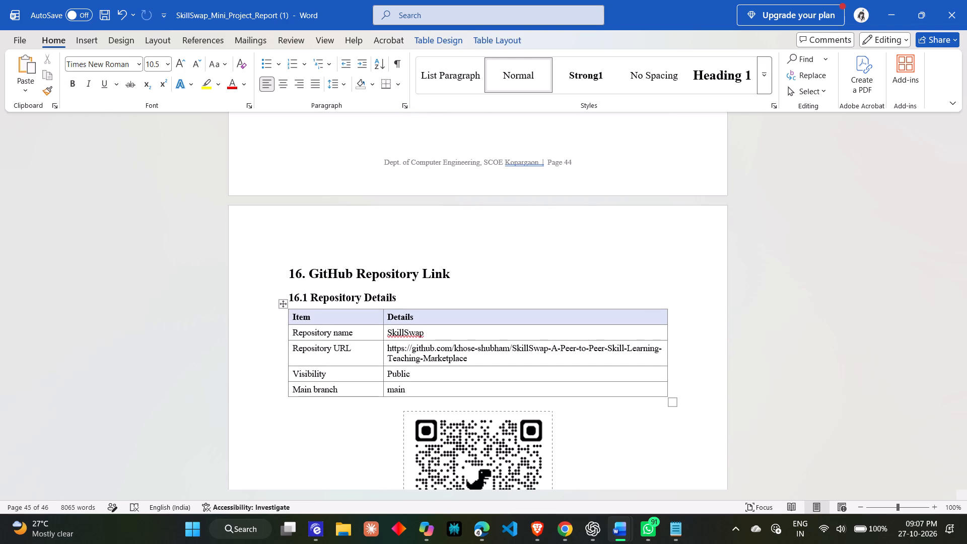
pyautogui.press('space')
pyautogui.click(433, 333)
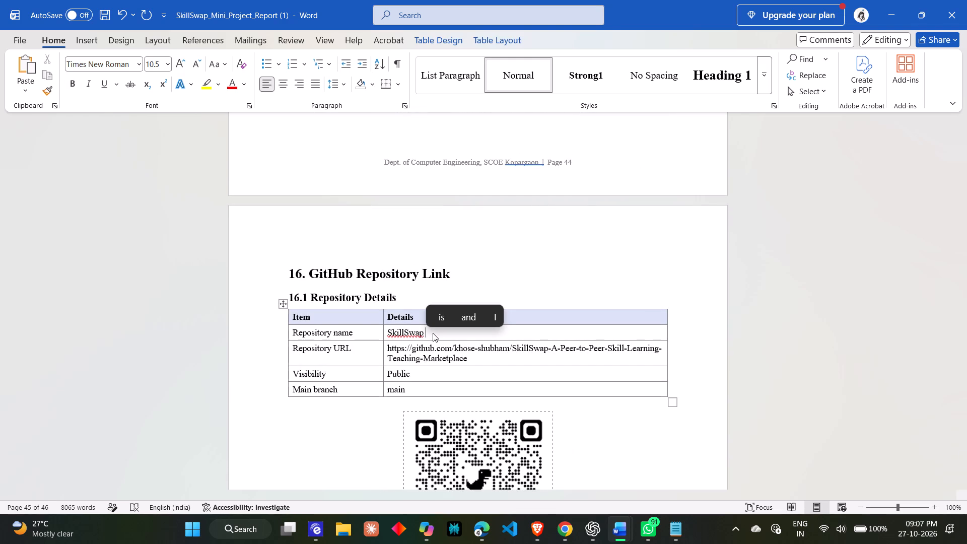
pyautogui.press('BackSpace')
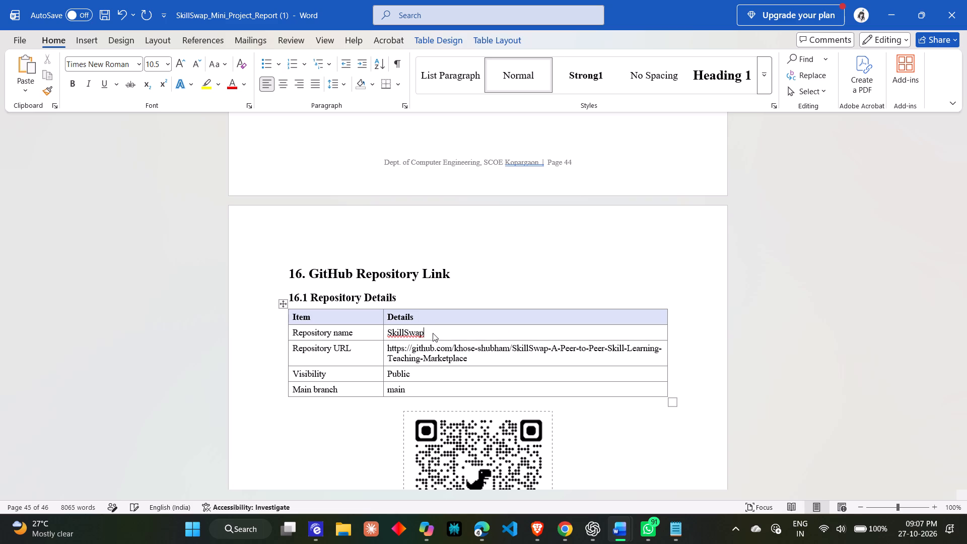
pyautogui.press('-')
pyautogui.press('Left')
pyautogui.press('space')
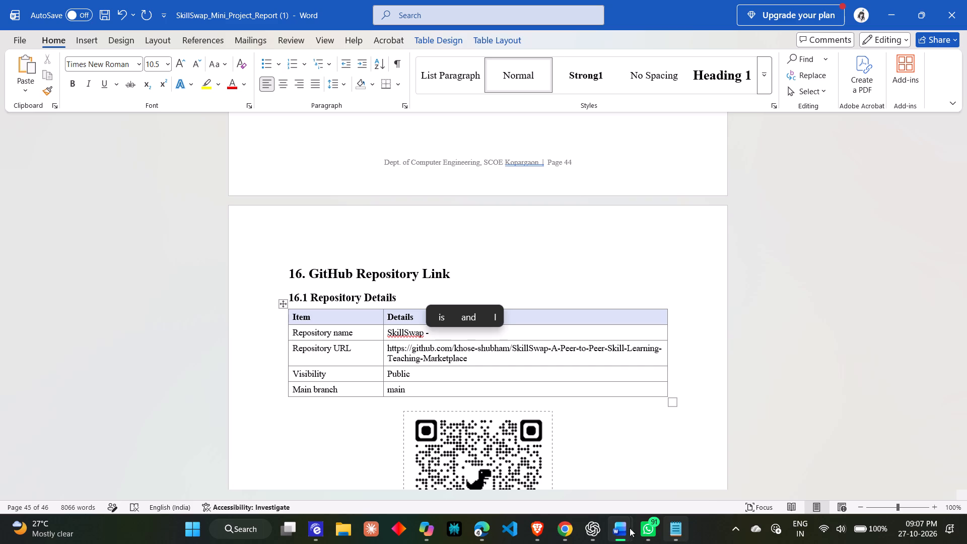
# Switch to the Kuro app by launching it from the recent Windows searches.
pyautogui.click(229, 524)
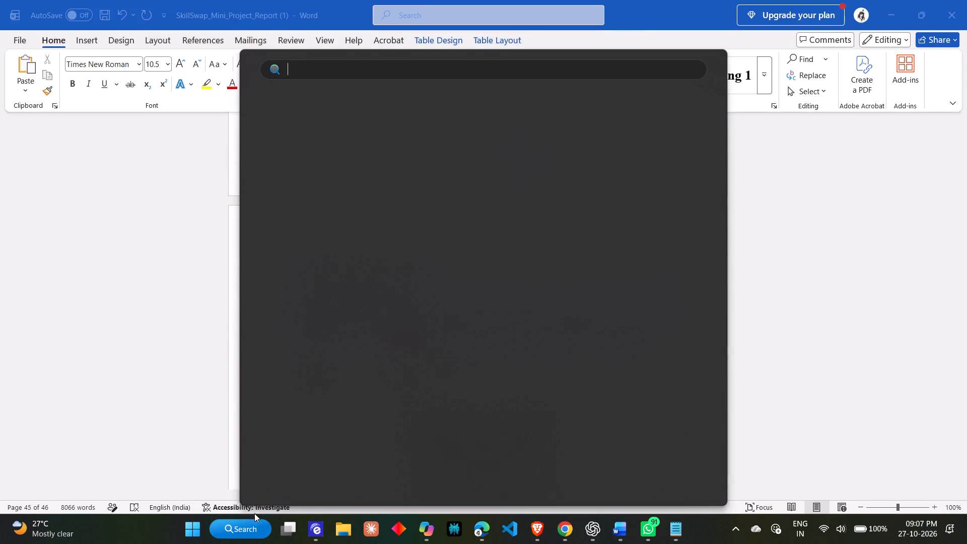
pyautogui.click(325, 241)
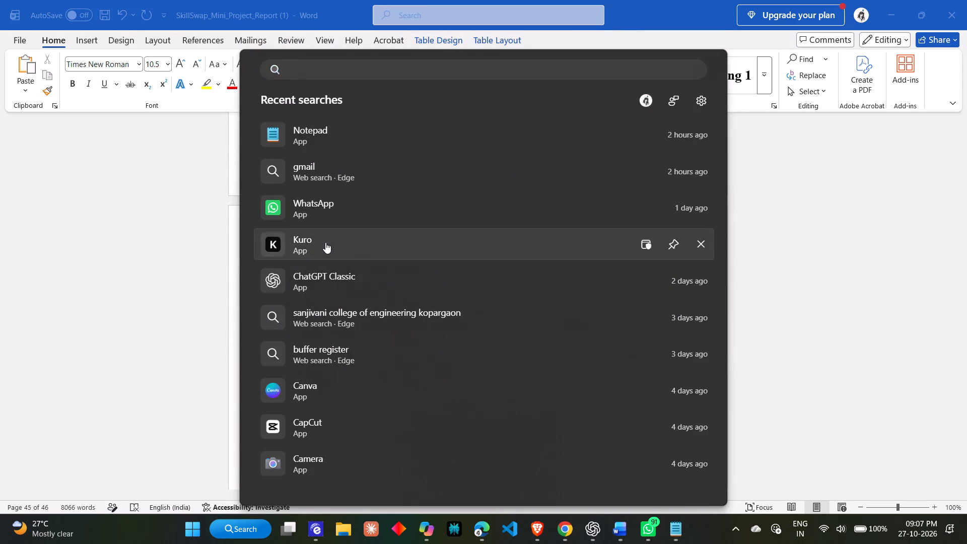
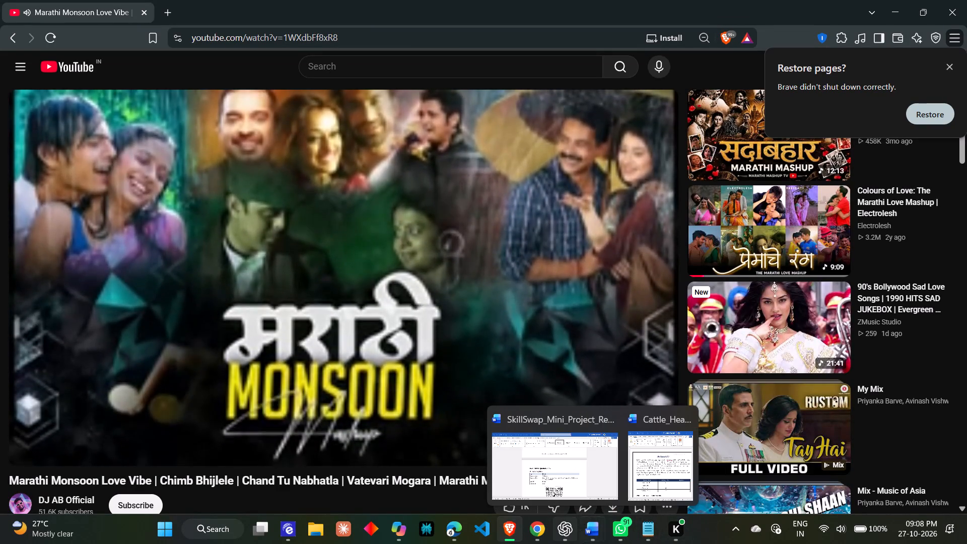
# Switch to the SkillSwap mini project report in Word, at the Repository name row of the section 16.1 table.
pyautogui.click(583, 530)
pyautogui.click(585, 531)
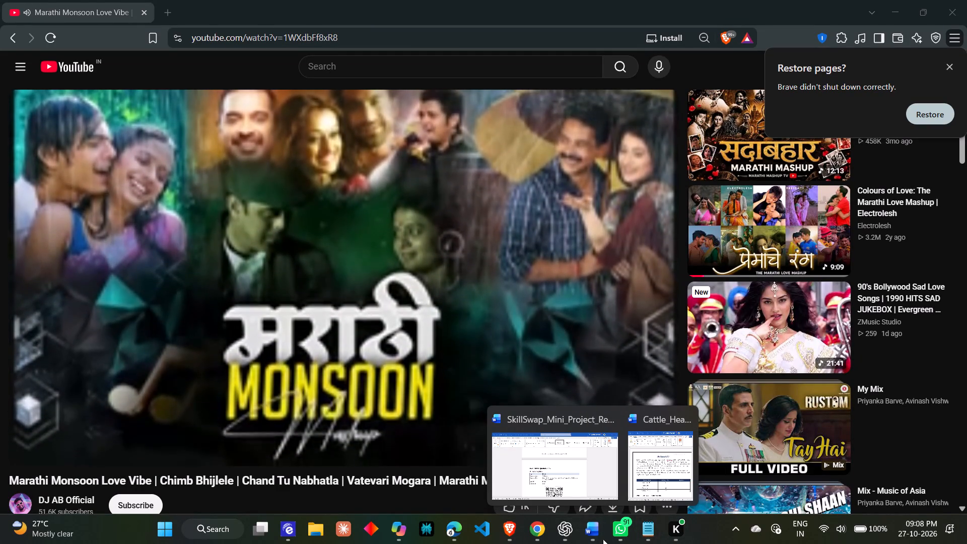
pyautogui.click(603, 487)
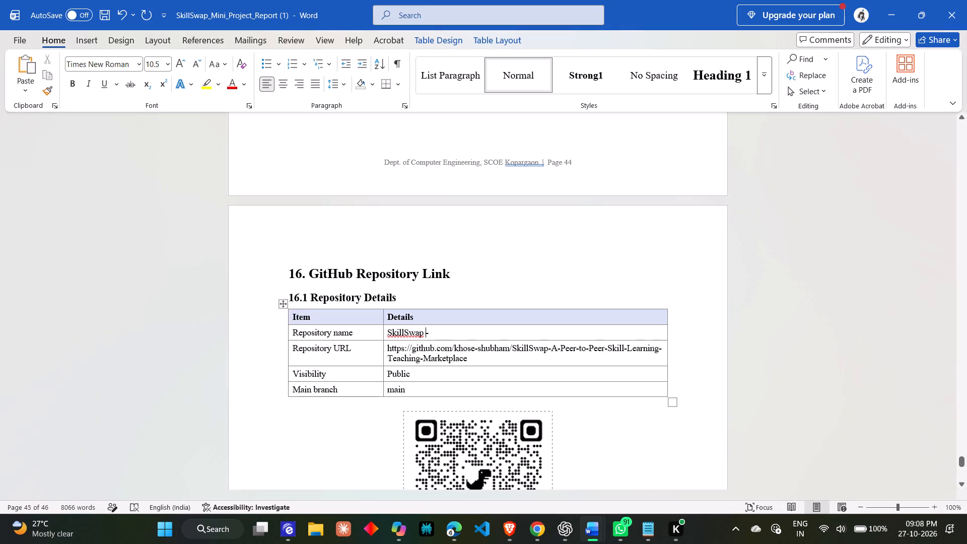
pyautogui.click(451, 330)
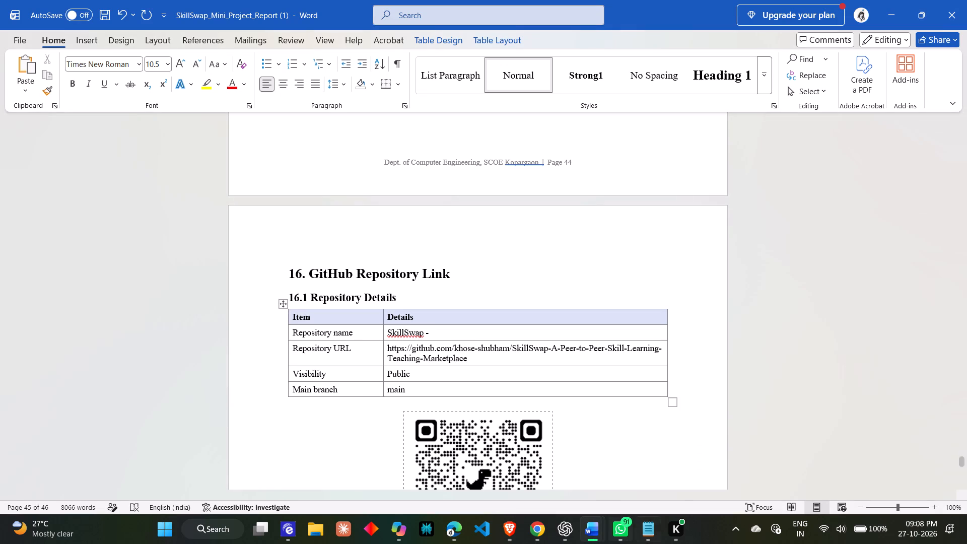
# Copy the subtitle "A Peer to Peer Skill Learning Teaching Marketplace" from the notes in Notepad and return to the report.
pyautogui.click(653, 536)
pyautogui.click(494, 431)
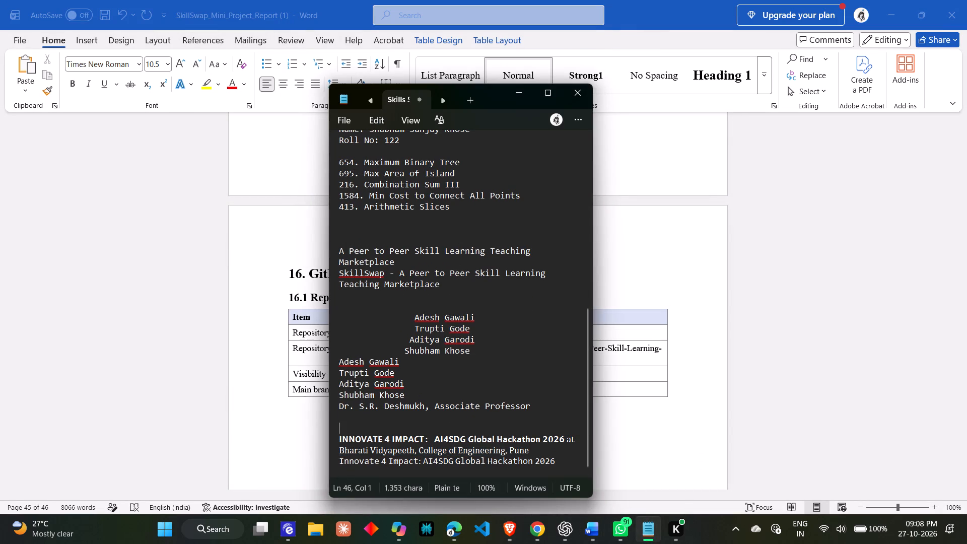
pyautogui.moveTo(395, 263); pyautogui.dragTo(380, 257)
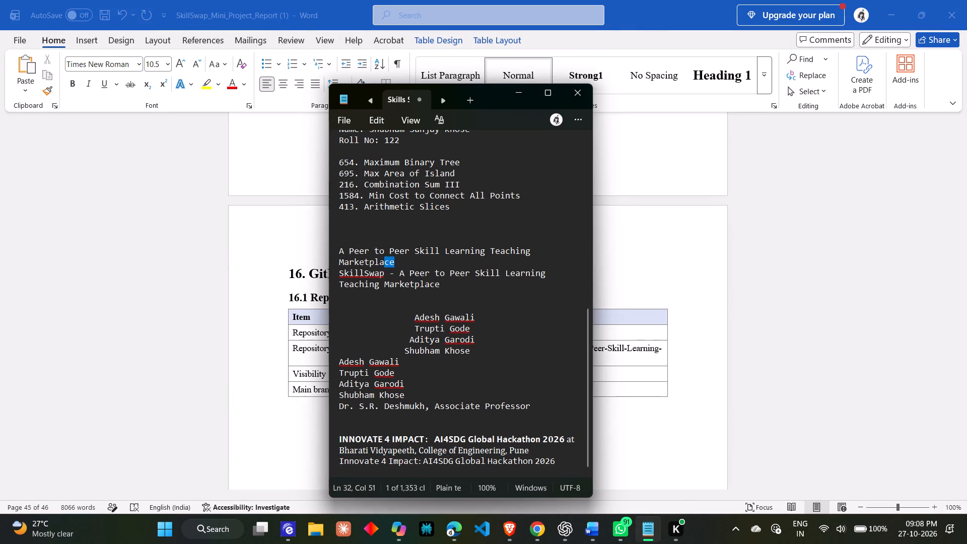
pyautogui.moveTo(380, 257); pyautogui.dragTo(332, 251)
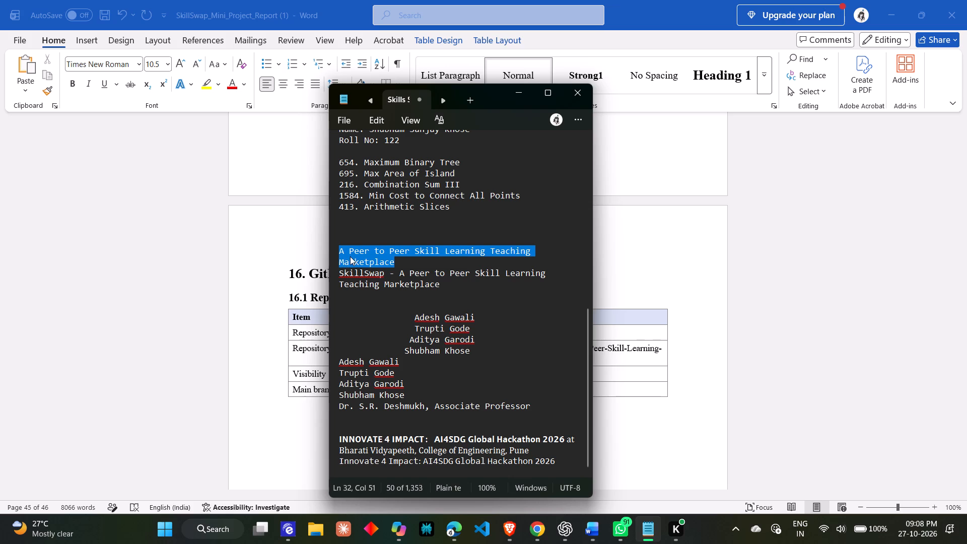
pyautogui.hotkey('ctrl', 'c')
pyautogui.click(521, 94)
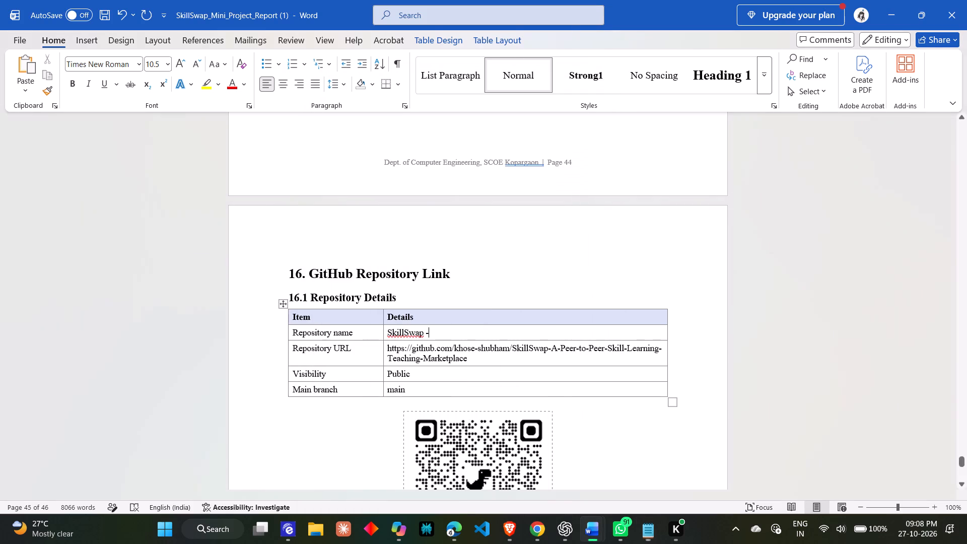
# Append a space and the copied subtitle after "SkillSwap -" in the Repository name row of the Repository Details table.
pyautogui.click(449, 330)
pyautogui.press('space')
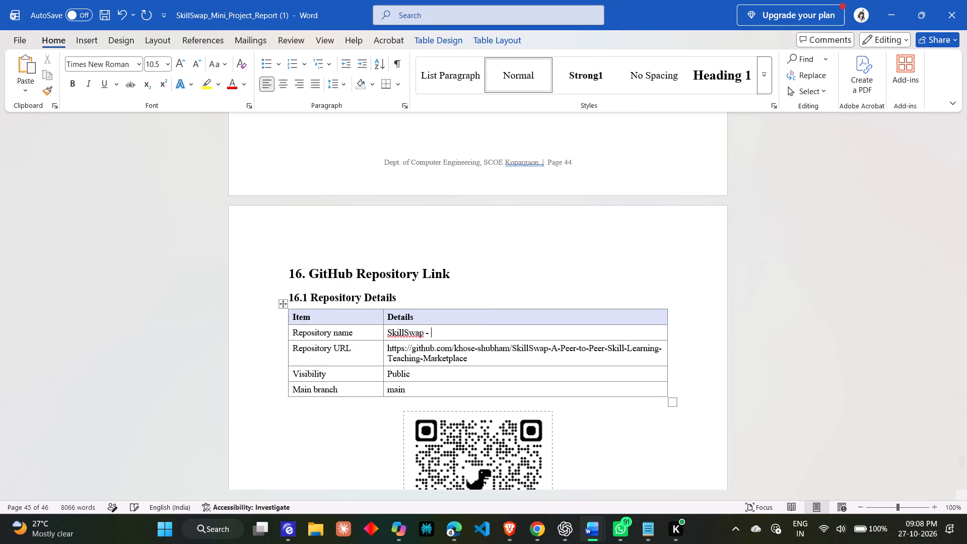
pyautogui.hotkey('ctrl', 'v')
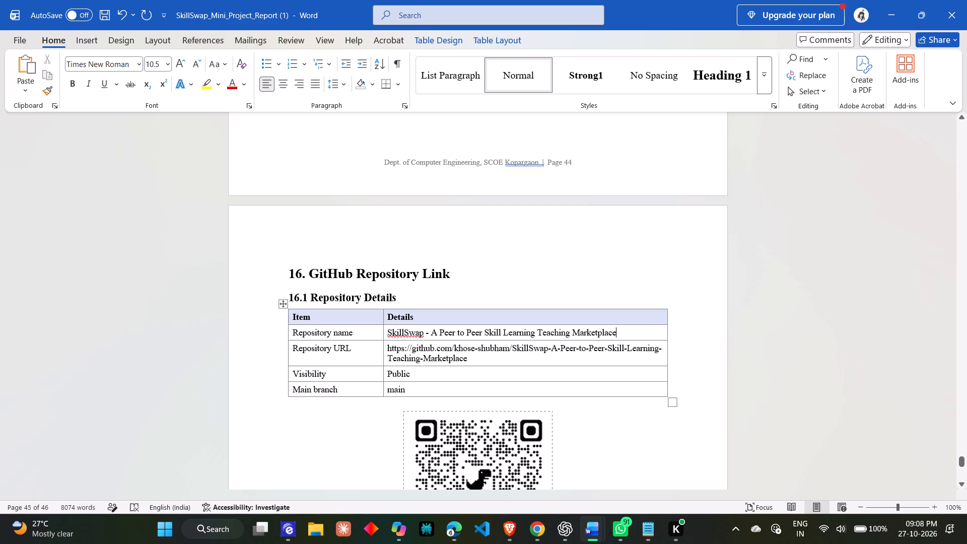
# Review section 15 References and the page footers preceding section 16.
pyautogui.scroll(3, 399, 284)
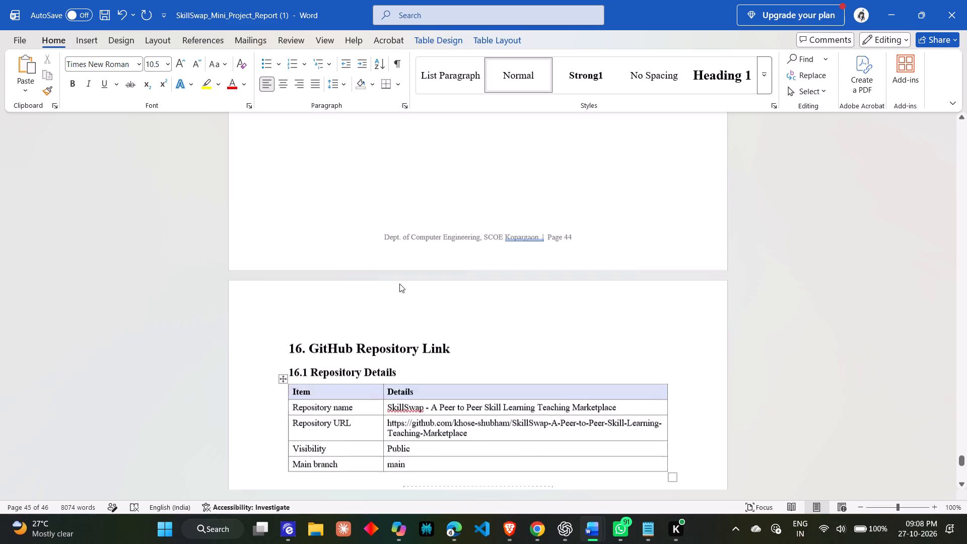
pyautogui.scroll(4, 399, 284)
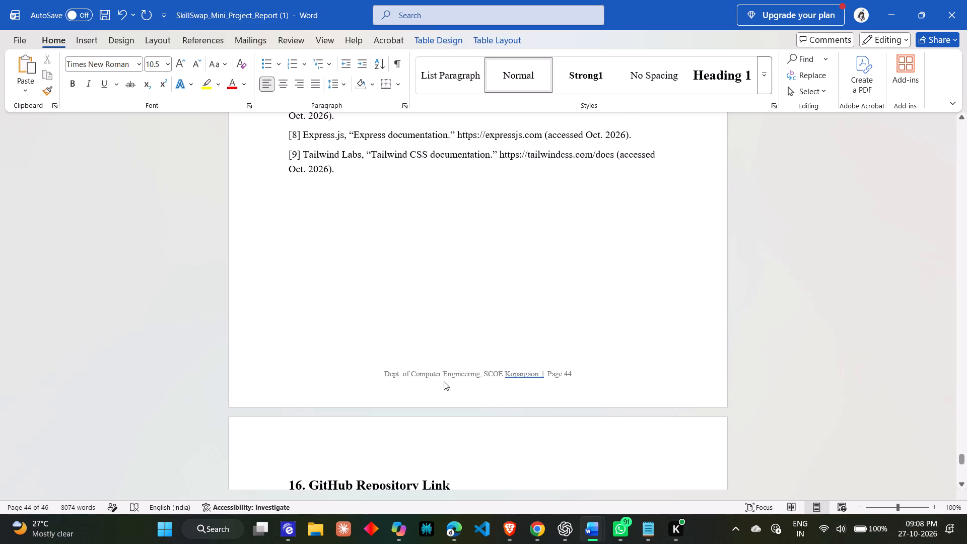
pyautogui.scroll(10, 442, 365)
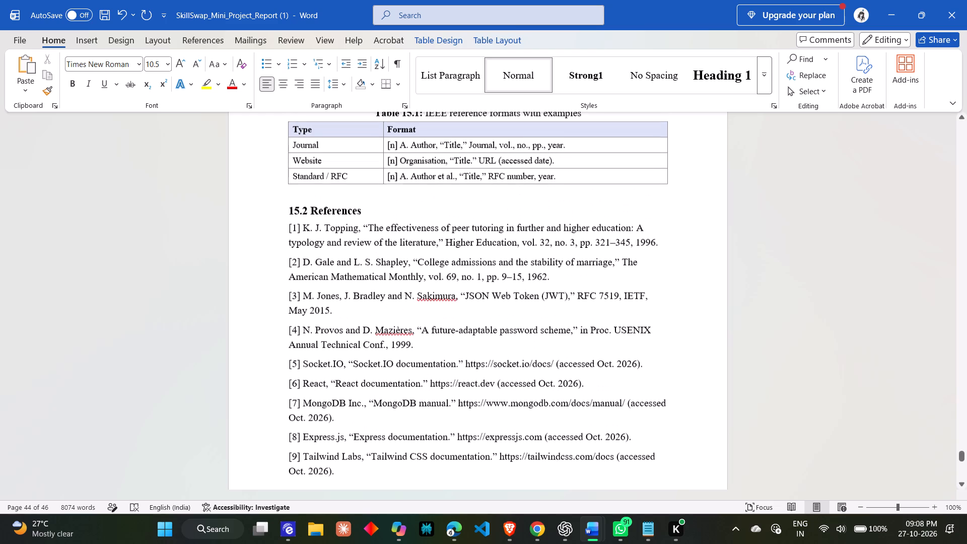
pyautogui.scroll(4, 444, 358)
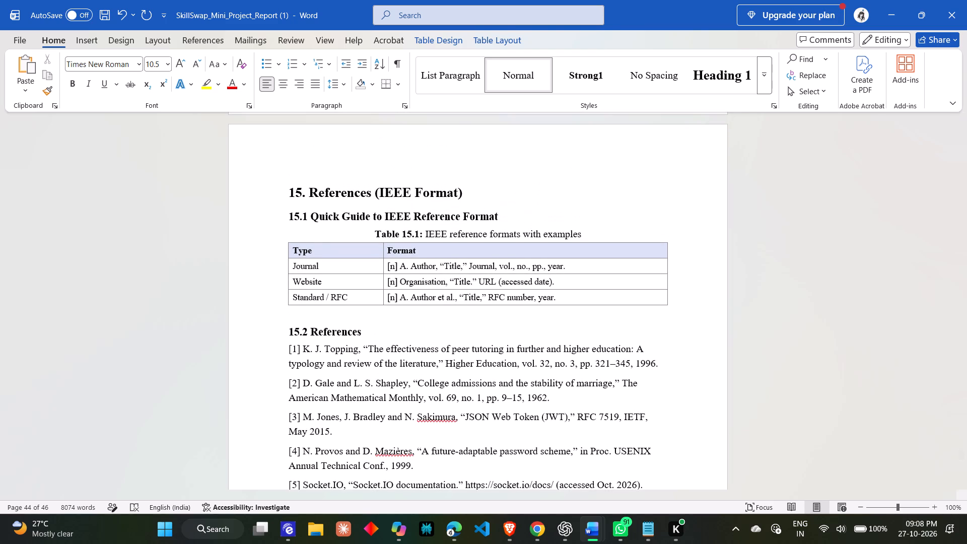
pyautogui.scroll(3, 444, 358)
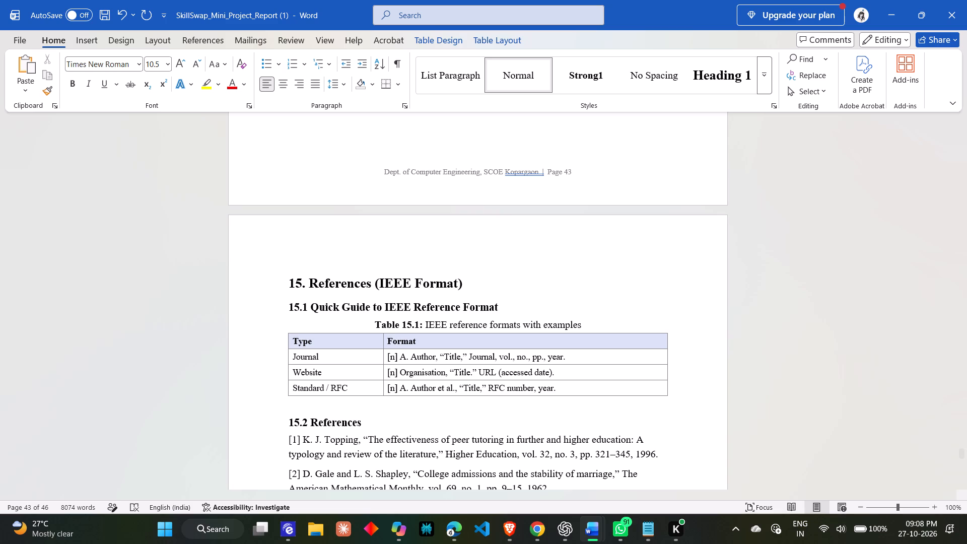
pyautogui.scroll(3, 407, 369)
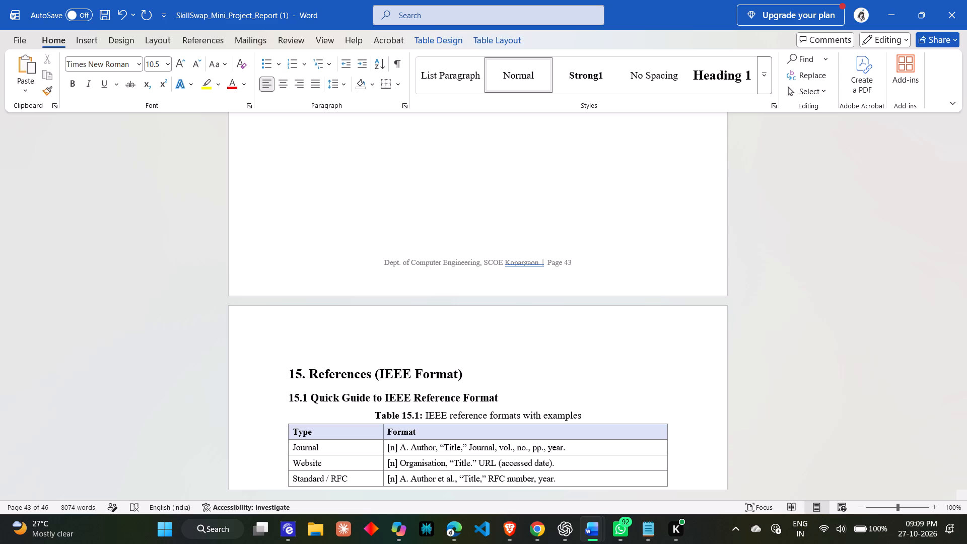
pyautogui.click(486, 262)
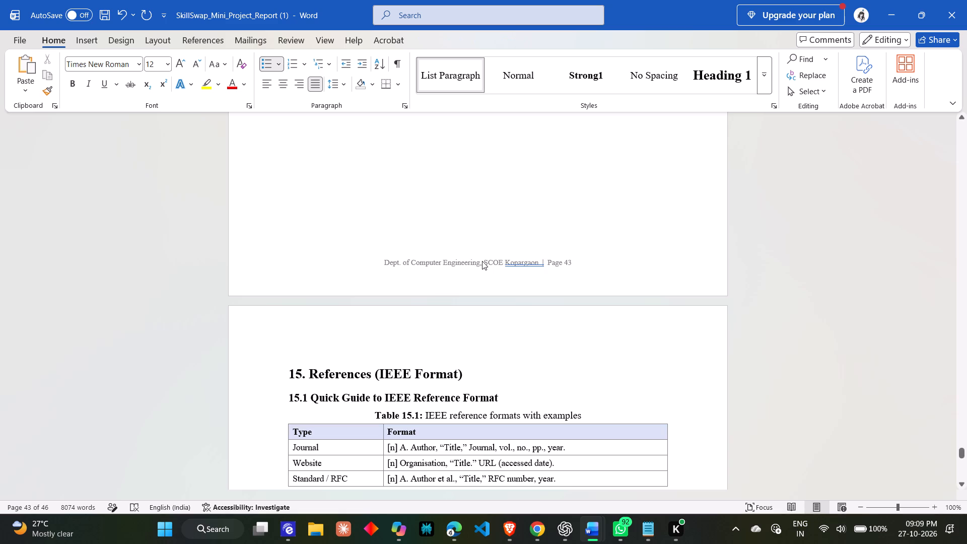
pyautogui.scroll(-1, 495, 260)
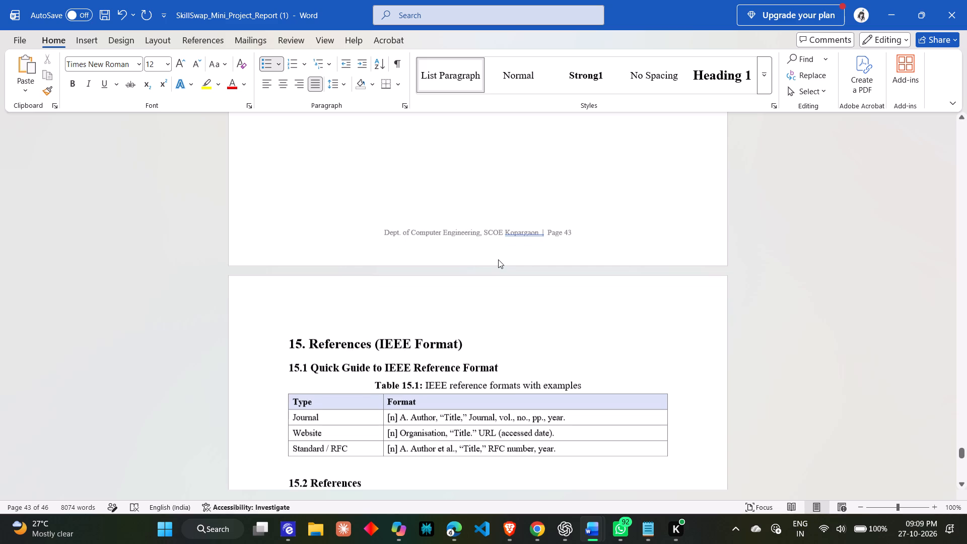
pyautogui.scroll(-2, 498, 259)
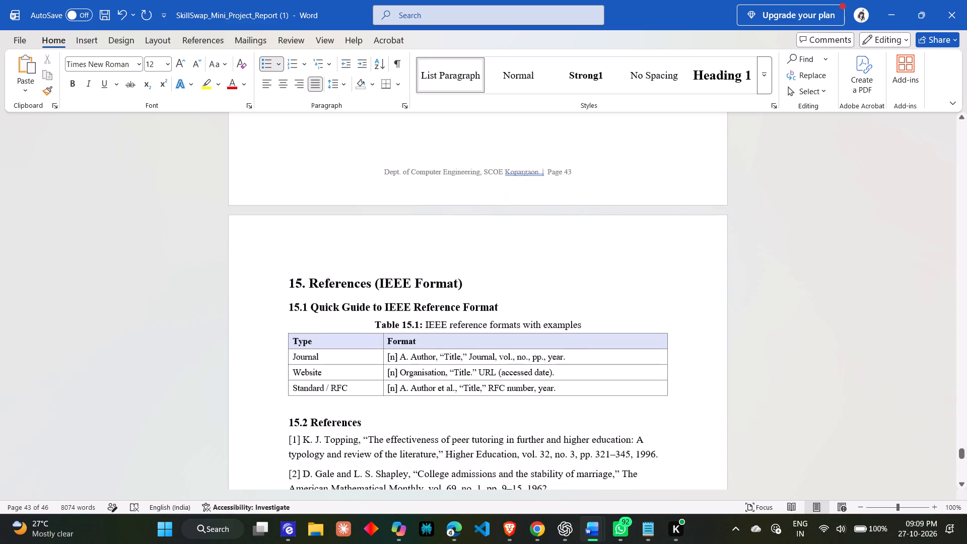
pyautogui.scroll(-1, 498, 260)
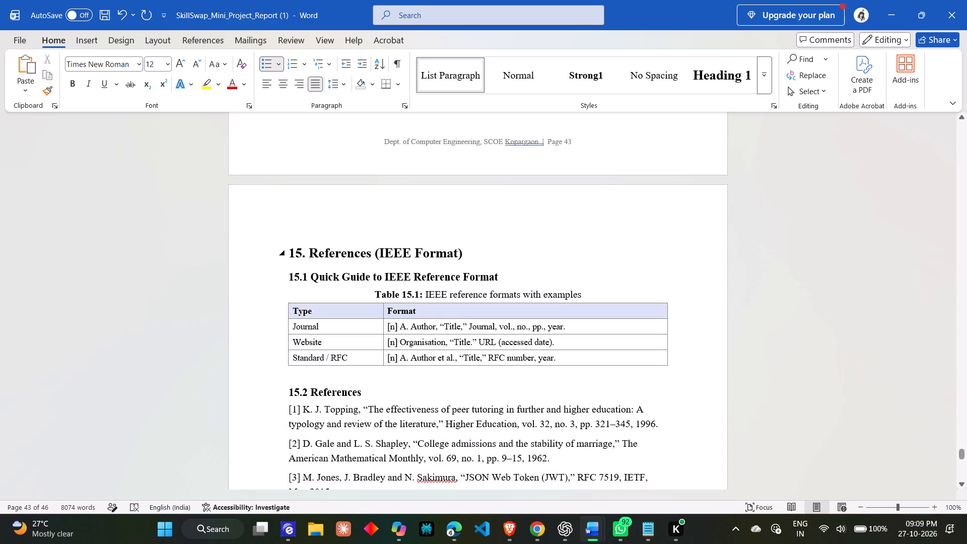
pyautogui.scroll(-1, 352, 251)
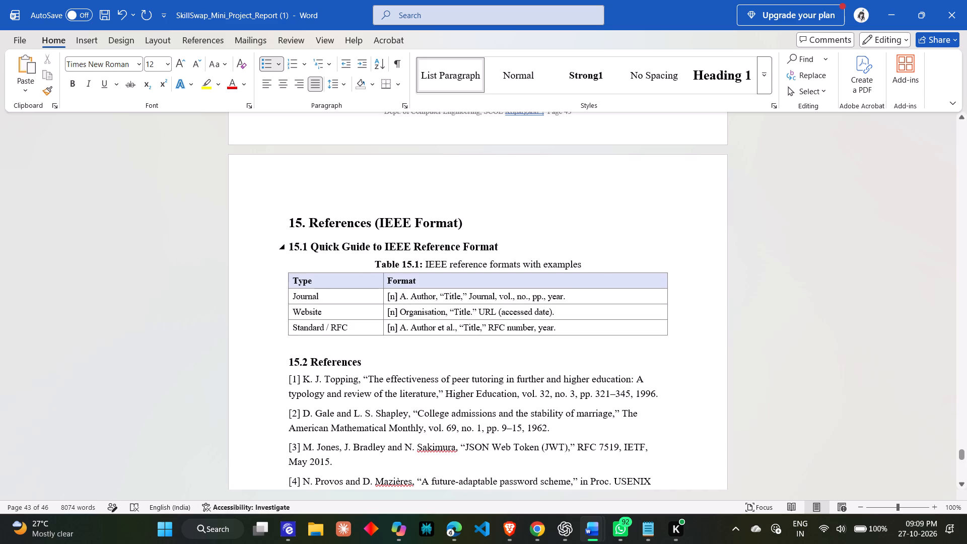
pyautogui.scroll(2, 377, 206)
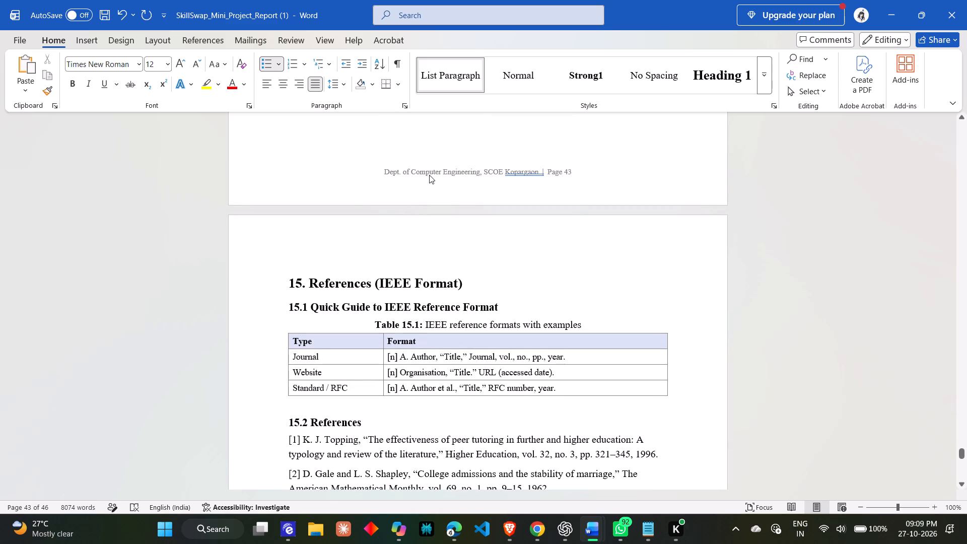
# Open the footer on page 43 for editing and delete its text from the end of "Kopargaon" back to "Engineeri".
pyautogui.click(430, 172)
pyautogui.rightClick(429, 171)
pyautogui.click(442, 181)
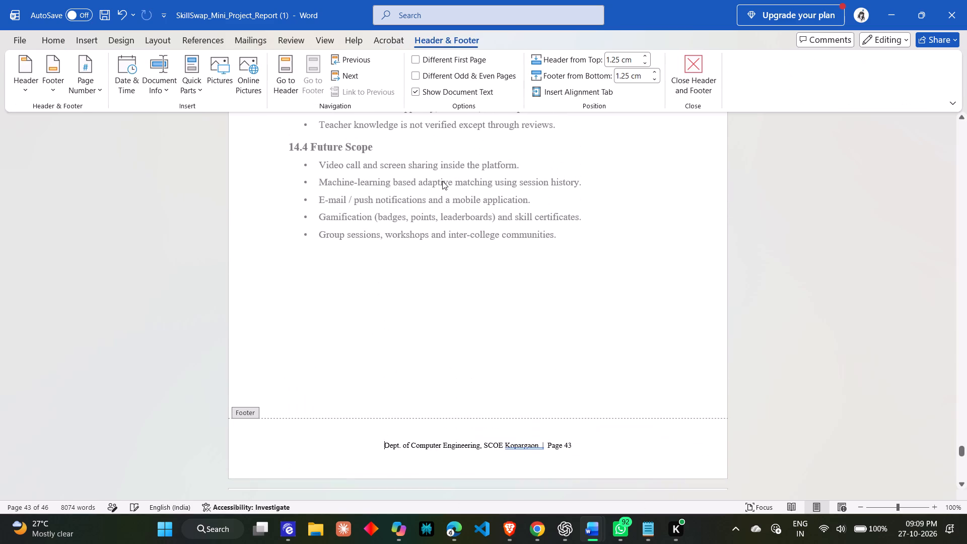
pyautogui.click(489, 450)
pyautogui.click(538, 448)
pyautogui.press('BackSpace')
pyautogui.press('BackSpace')
pyautogui.press('BackSpace')
pyautogui.press('BackSpace')
pyautogui.press('BackSpace')
pyautogui.press('BackSpace')
pyautogui.press('BackSpace')
pyautogui.press('BackSpace')
pyautogui.press('BackSpace')
pyautogui.press('BackSpace')
pyautogui.press('BackSpace')
pyautogui.press('BackSpace')
pyautogui.press('BackSpace')
pyautogui.press('BackSpace')
pyautogui.press('BackSpace')
pyautogui.press('BackSpace')
pyautogui.press('BackSpace')
pyautogui.press('BackSpace')
pyautogui.press('BackSpace')
pyautogui.press('BackSpace')
pyautogui.press('BackSpace')
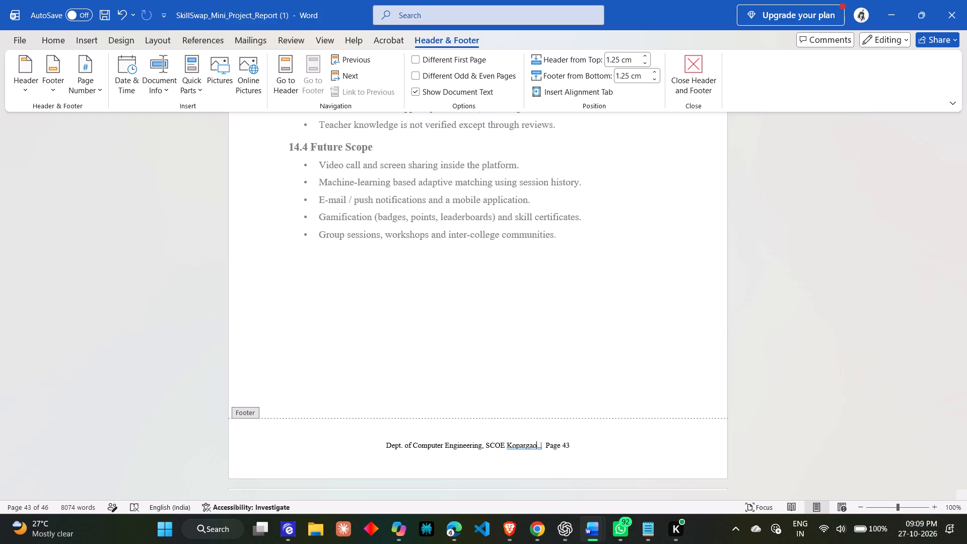
pyautogui.press('BackSpace')
pyautogui.press('BackSpace')
pyautogui.press('BackSpace')
pyautogui.press('BackSpace')
pyautogui.press('BackSpace')
pyautogui.press('BackSpace')
pyautogui.press('BackSpace')
pyautogui.press('BackSpace')
pyautogui.press('BackSpace')
pyautogui.press('BackSpace')
pyautogui.press('BackSpace')
pyautogui.press('BackSpace')
pyautogui.press('BackSpace')
pyautogui.press('BackSpace')
pyautogui.press('BackSpace')
pyautogui.press('BackSpace')
pyautogui.press('BackSpace')
pyautogui.press('BackSpace')
pyautogui.press('BackSpace')
pyautogui.press('BackSpace')
pyautogui.press('BackSpace')
pyautogui.press('BackSpace')
pyautogui.press('BackSpace')
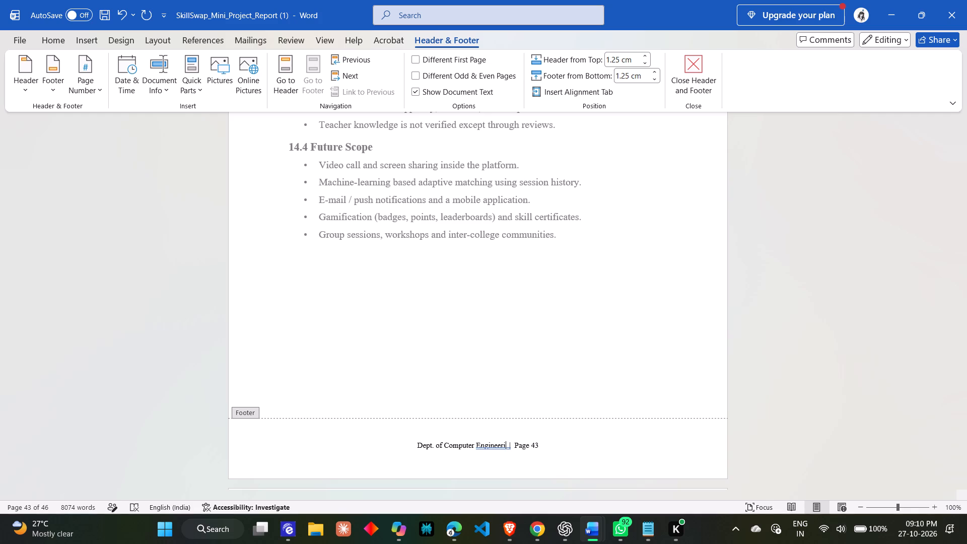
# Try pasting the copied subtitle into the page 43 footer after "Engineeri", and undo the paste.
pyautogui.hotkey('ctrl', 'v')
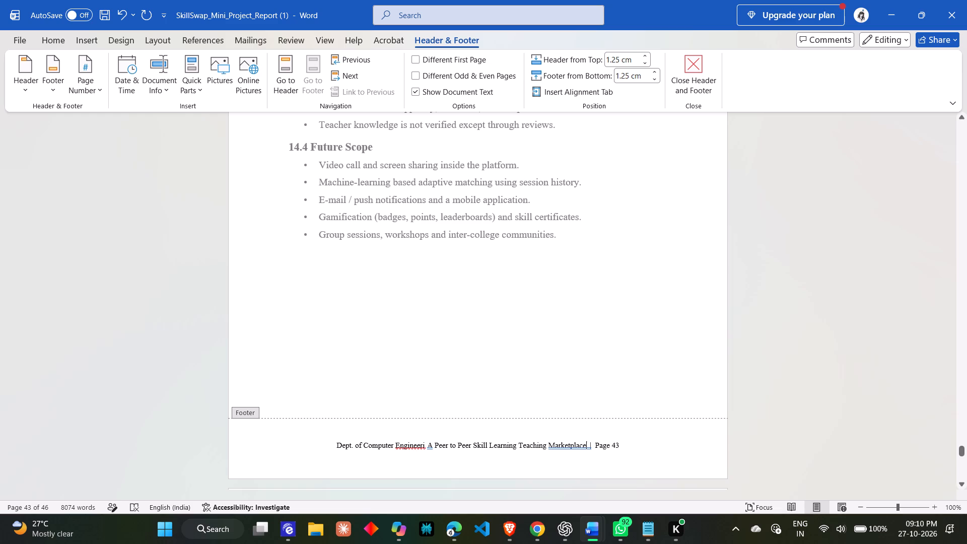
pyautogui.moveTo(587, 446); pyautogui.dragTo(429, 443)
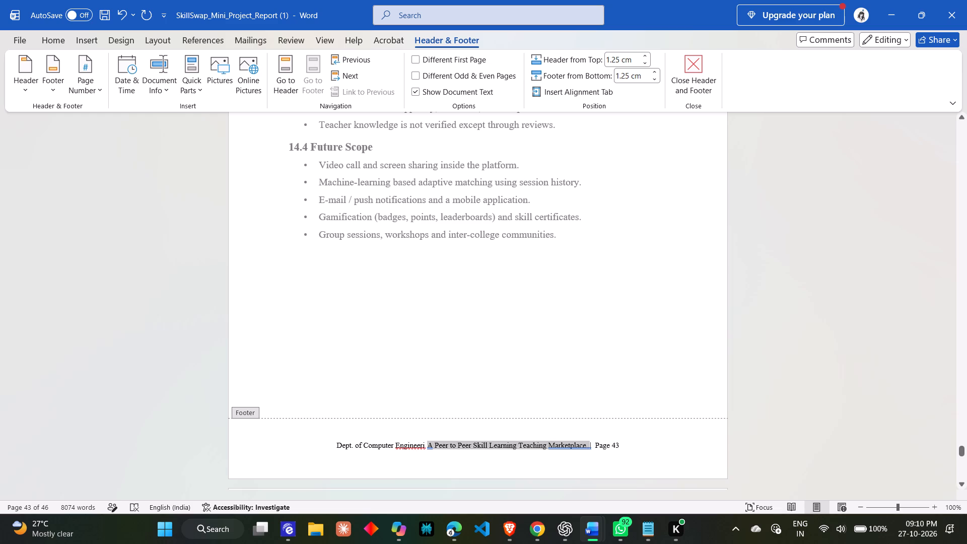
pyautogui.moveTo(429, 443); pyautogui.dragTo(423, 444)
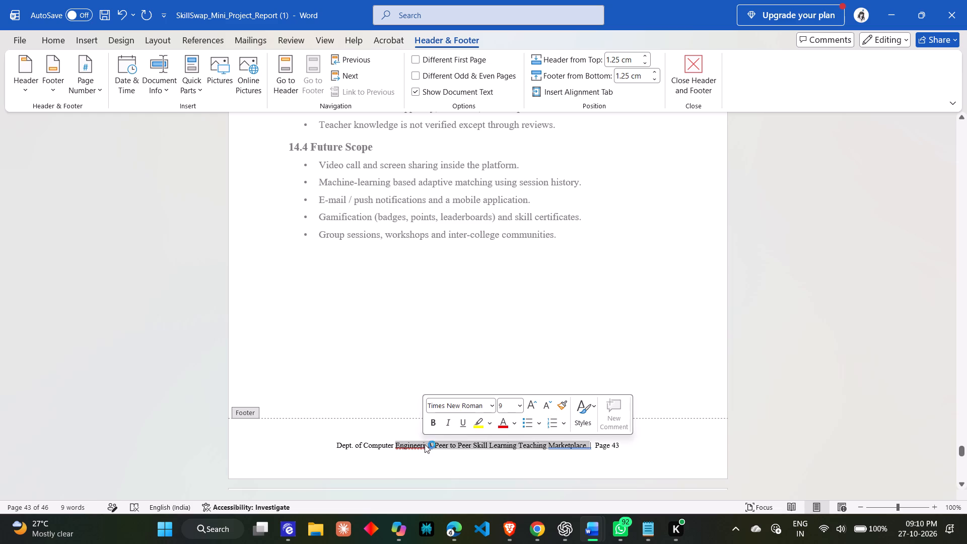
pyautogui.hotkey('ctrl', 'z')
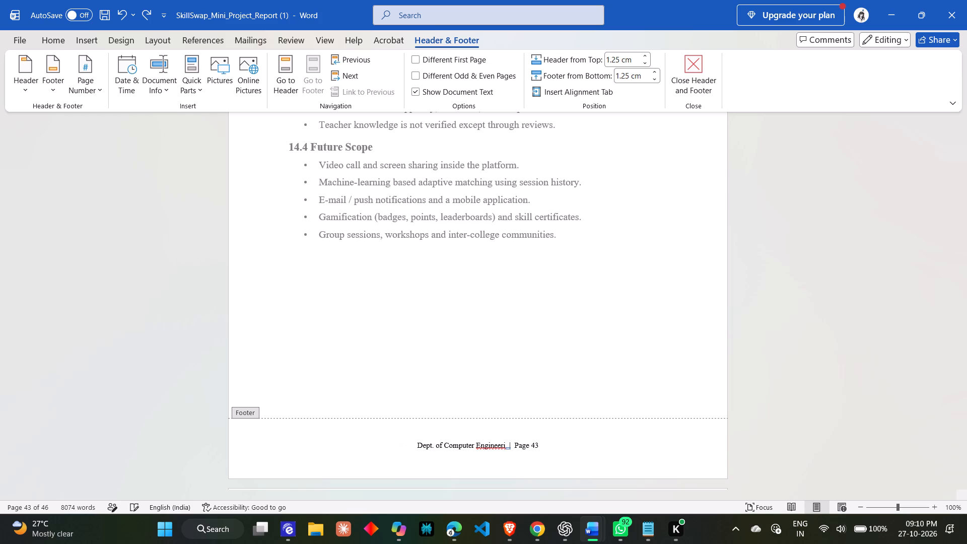
# Undo the text deletions in the page 43 footer back to "Dept. of Computer Engineering, SCOE Kopargaon".
pyautogui.hotkey('ctrl', 'z')
pyautogui.hotkey('ctrl', 'z')
pyautogui.hotkey('ctrl', 'z')
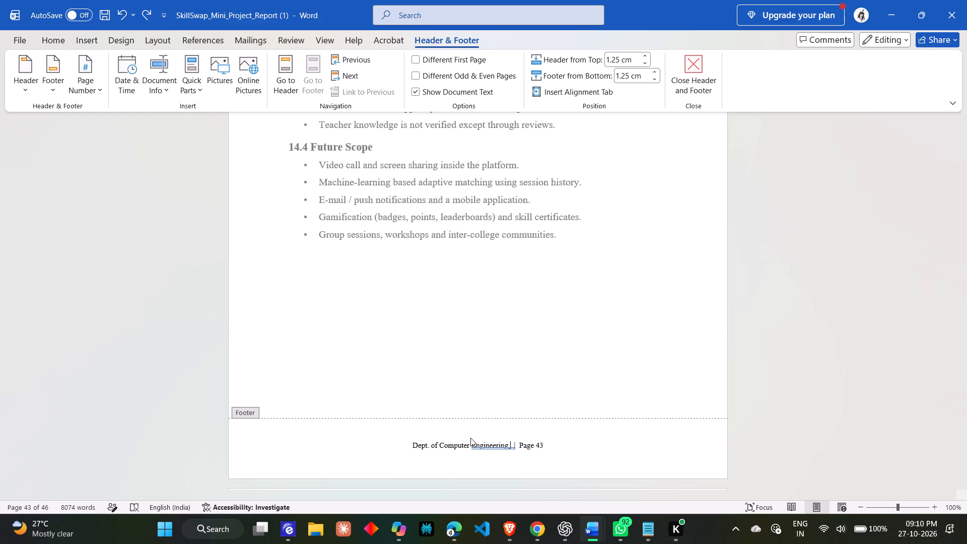
pyautogui.hotkey('ctrl', 'z')
pyautogui.hotkey('ctrl', 'z')
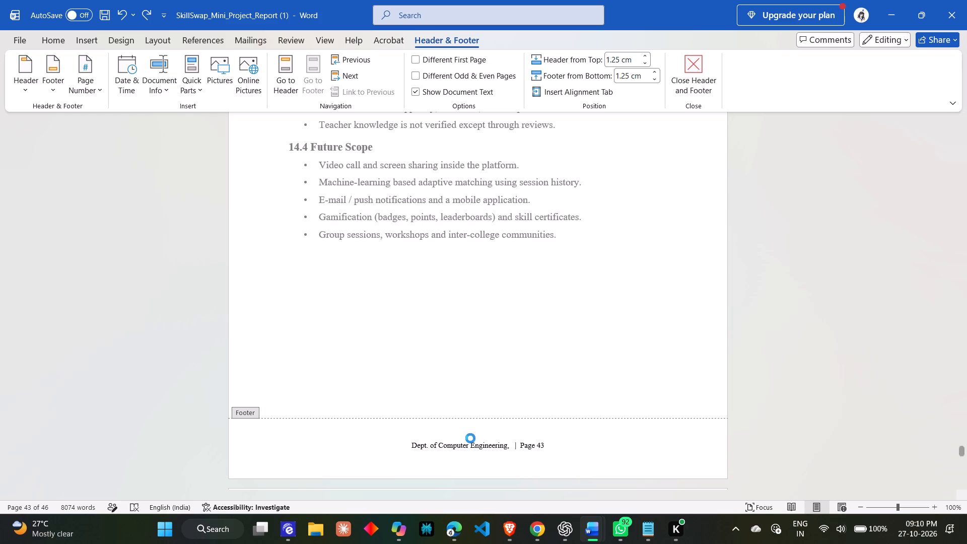
pyautogui.hotkey('ctrl', 'z')
pyautogui.hotkey('ctrl', 'z')
pyautogui.hotkey('ctrl', 'z')
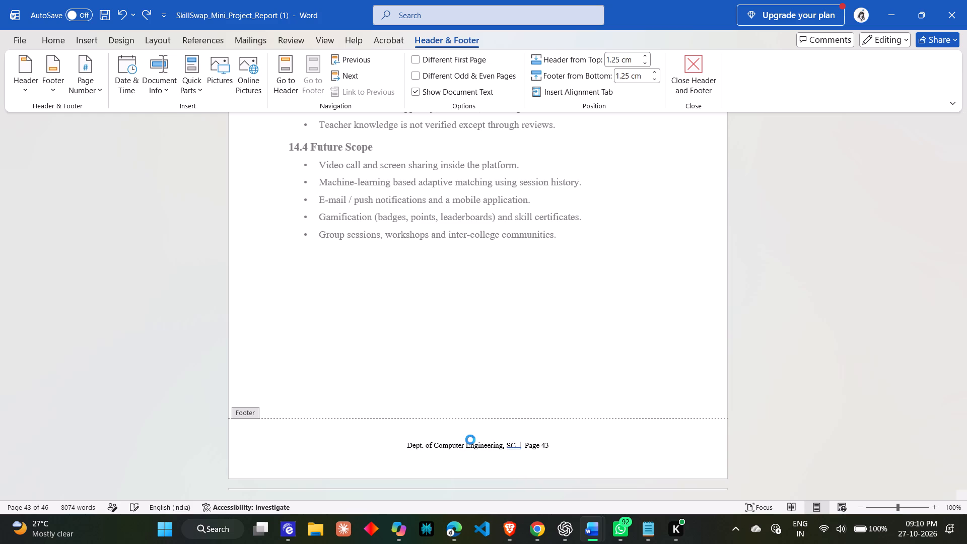
pyautogui.hotkey('ctrl', 'z')
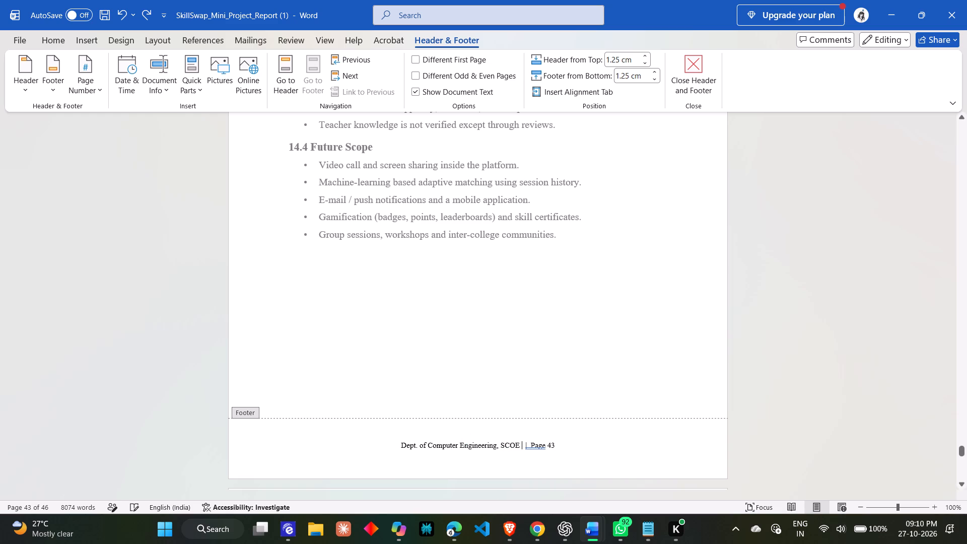
pyautogui.hotkey('ctrl', 'z')
pyautogui.hotkey('ctrl', 'z')
pyautogui.hotkey('ctrl', 'z')
pyautogui.hotkey('ctrl', 'z')
pyautogui.hotkey('ctrl', 'z')
pyautogui.hotkey('ctrl', 'z')
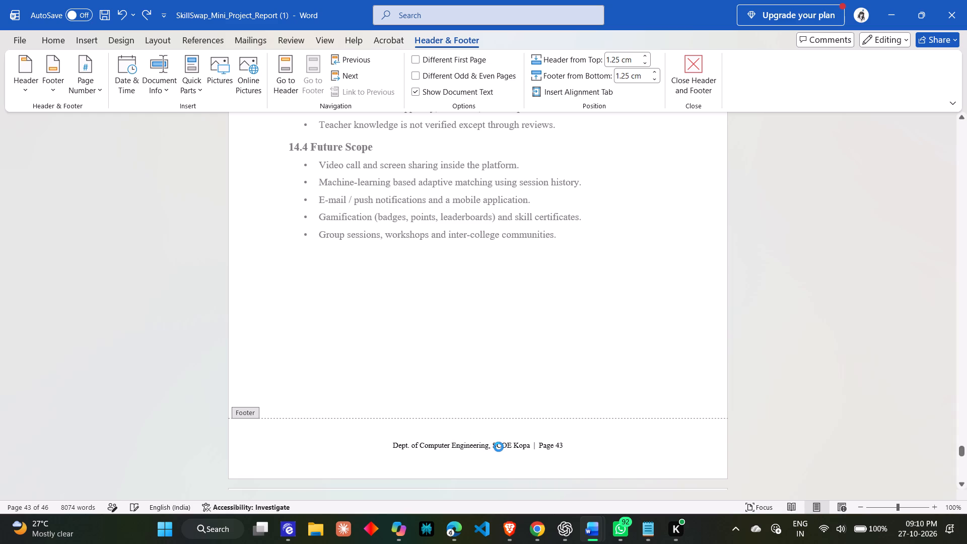
pyautogui.hotkey('ctrl', 'z')
pyautogui.hotkey('ctrl', 'z')
pyautogui.hotkey('ctrl', 'z')
pyautogui.hotkey('ctrl', 'z')
pyautogui.hotkey('ctrl', 'z')
pyautogui.hotkey('ctrl', 'z')
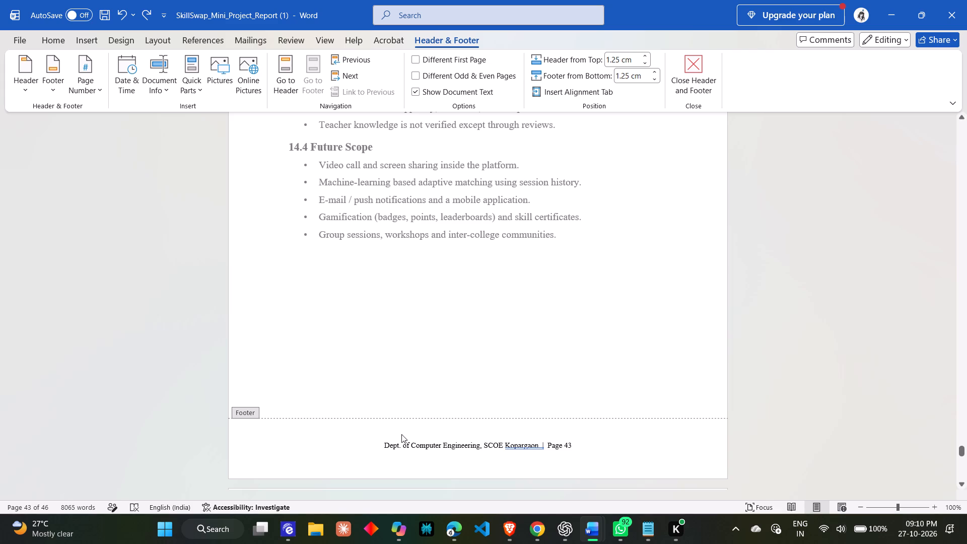
# Insert "SkillSwap - " before "Dept. of Computer Engineering" in the page 43 footer and leave footer editing.
pyautogui.click(384, 448)
pyautogui.write('Skill')
pyautogui.write('Swap')
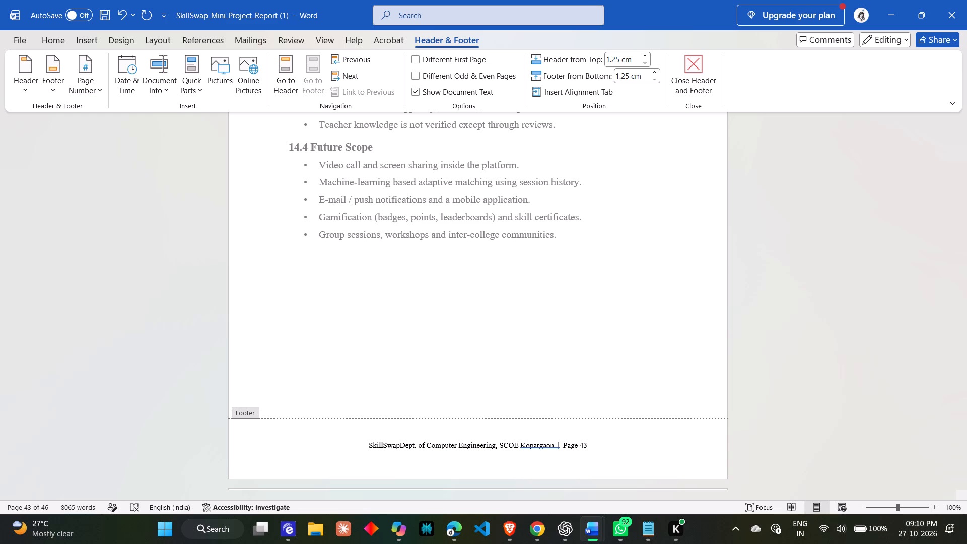
pyautogui.press('space')
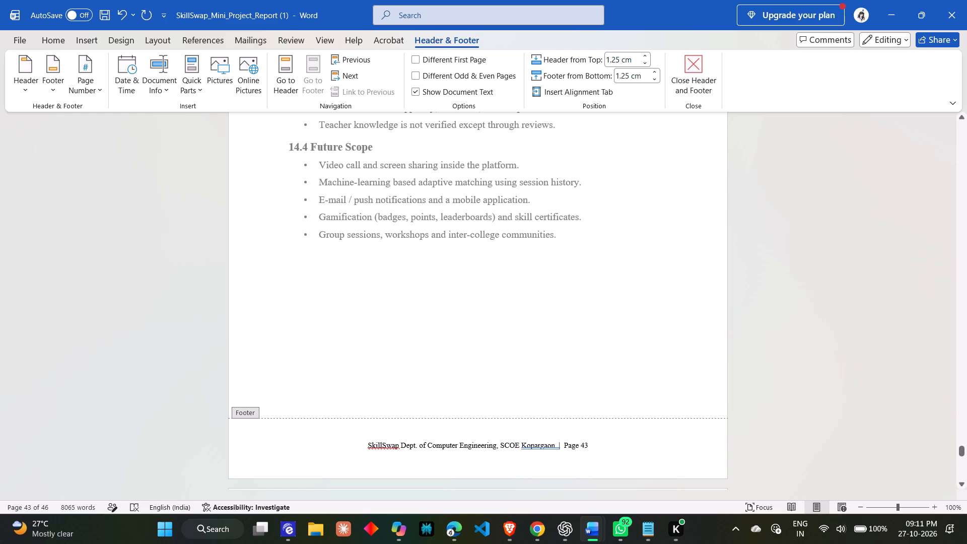
pyautogui.press('BackSpace')
pyautogui.press('-')
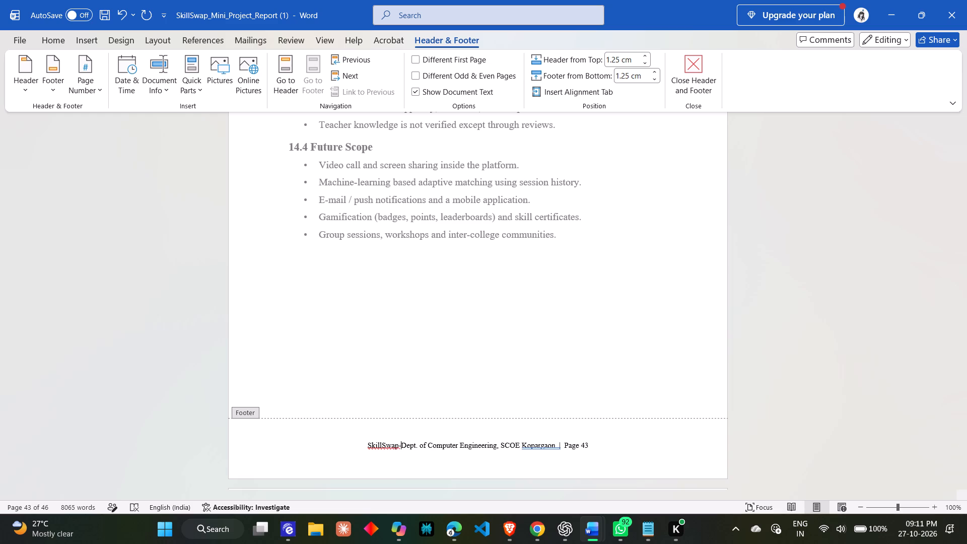
pyautogui.press('Left')
pyautogui.press('space')
pyautogui.press('Right')
pyautogui.press('space')
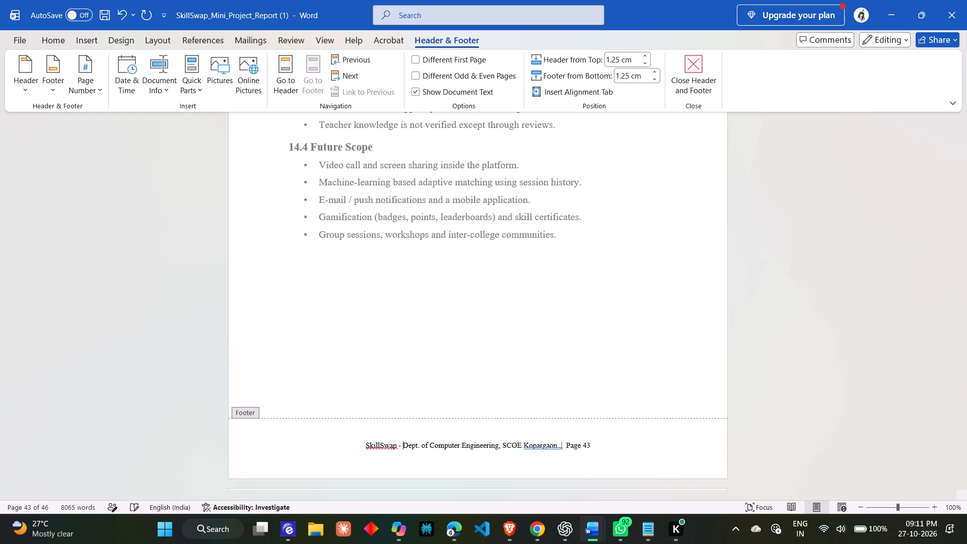
pyautogui.click(388, 455)
pyautogui.scroll(4, 450, 363)
pyautogui.click(702, 67)
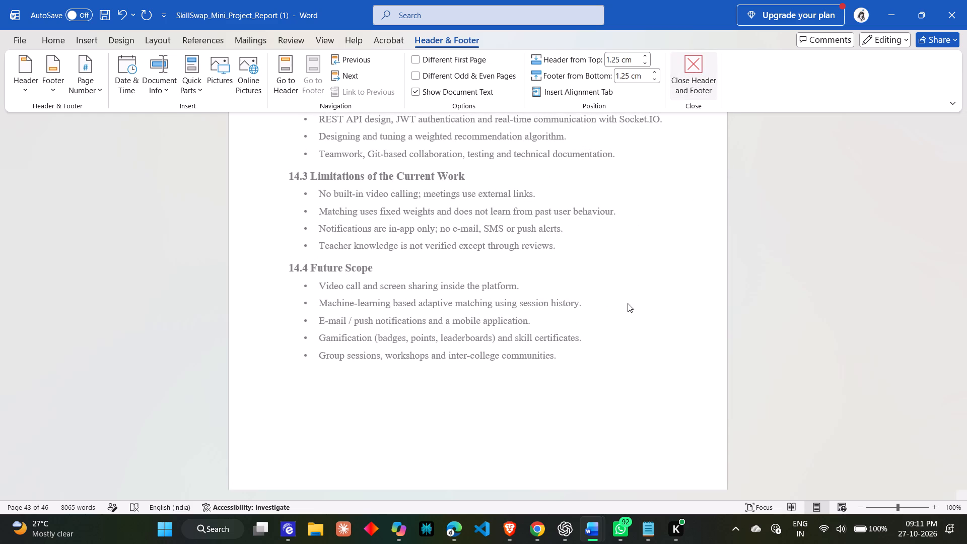
# Check the footer on page 42, opening it for editing and closing it again.
pyautogui.scroll(6, 535, 305)
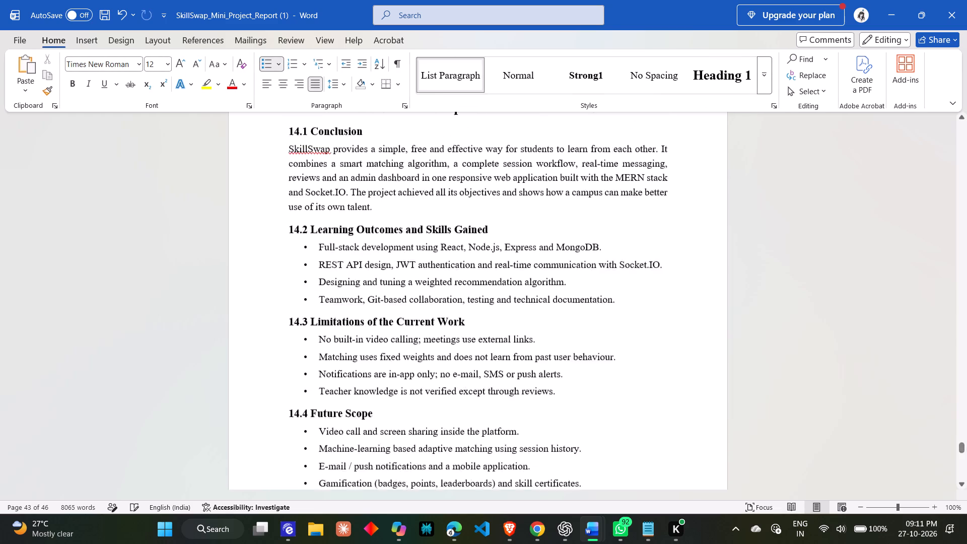
pyautogui.scroll(9, 532, 297)
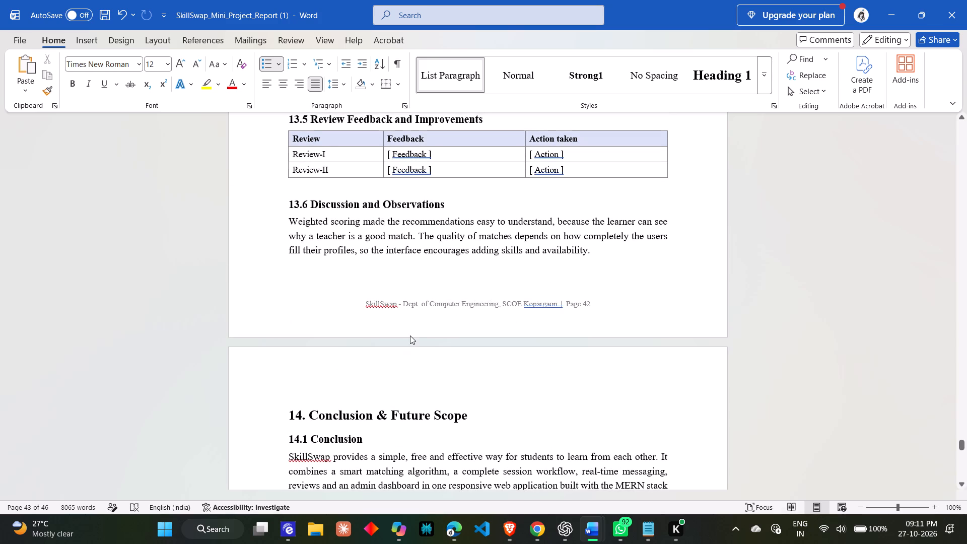
pyautogui.click(393, 304)
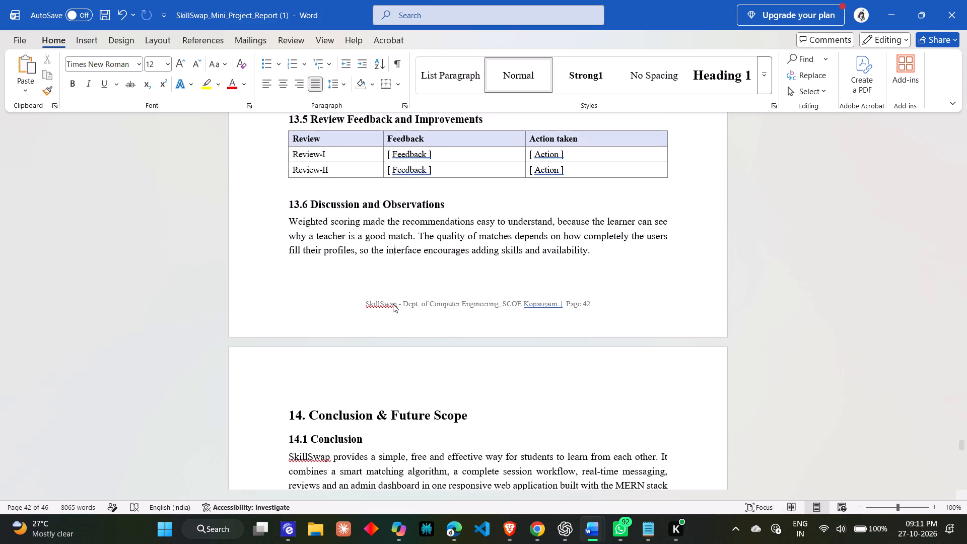
pyautogui.rightClick(435, 304)
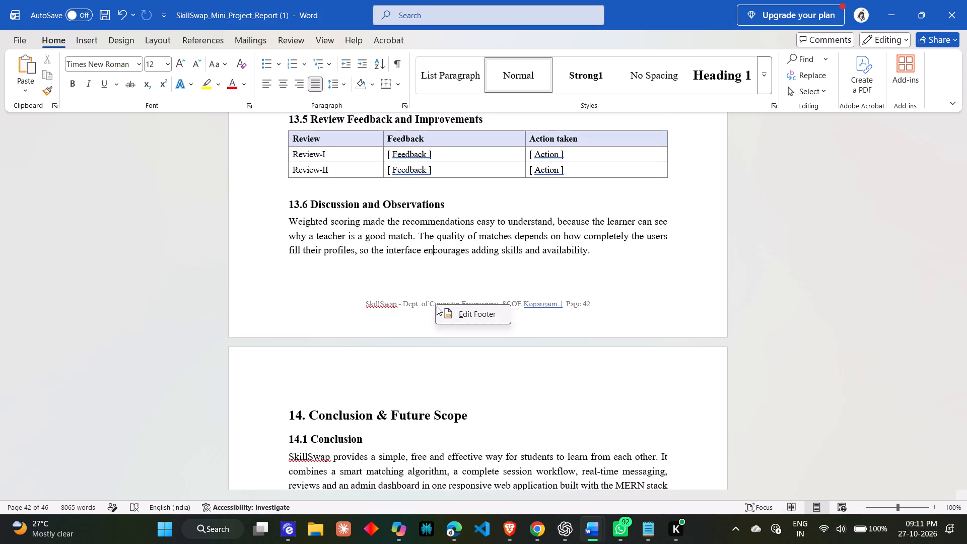
pyautogui.click(438, 310)
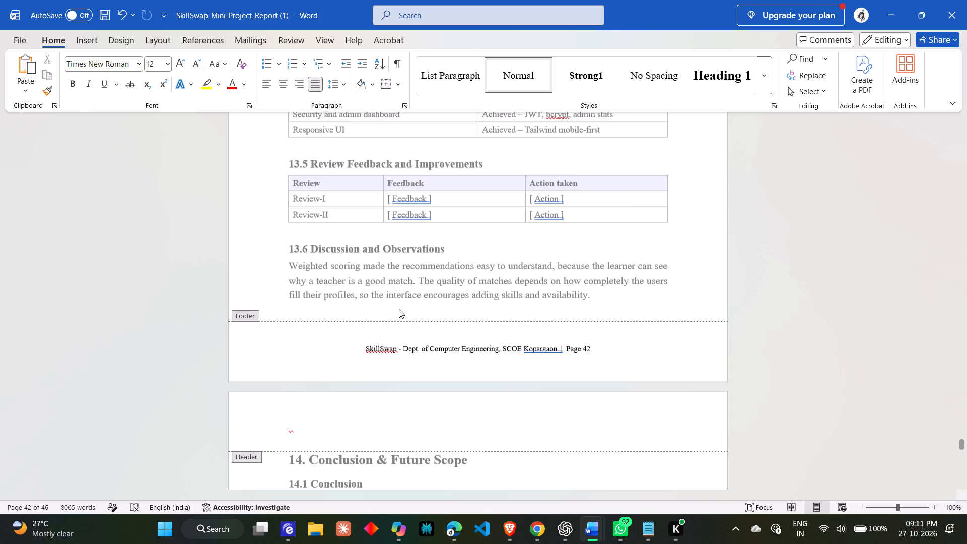
pyautogui.click(401, 444)
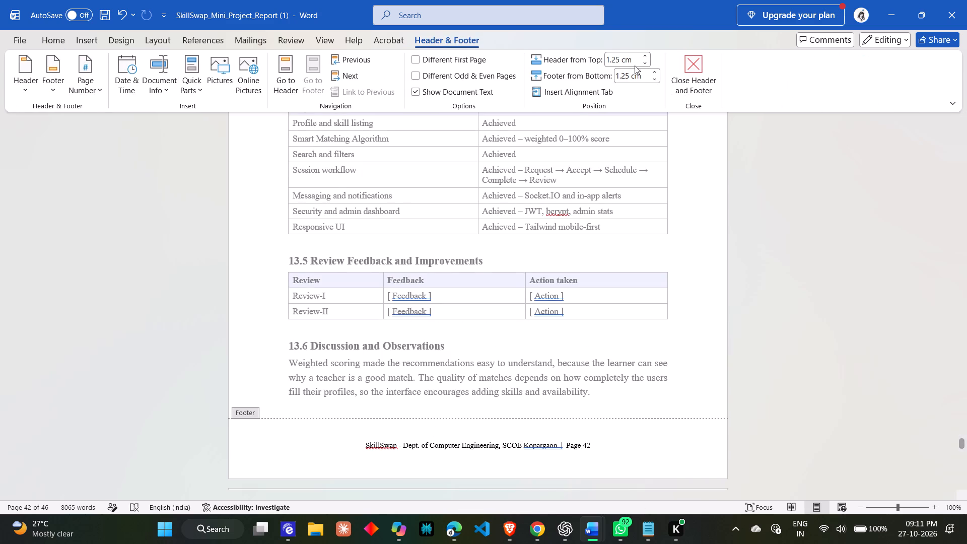
pyautogui.click(688, 56)
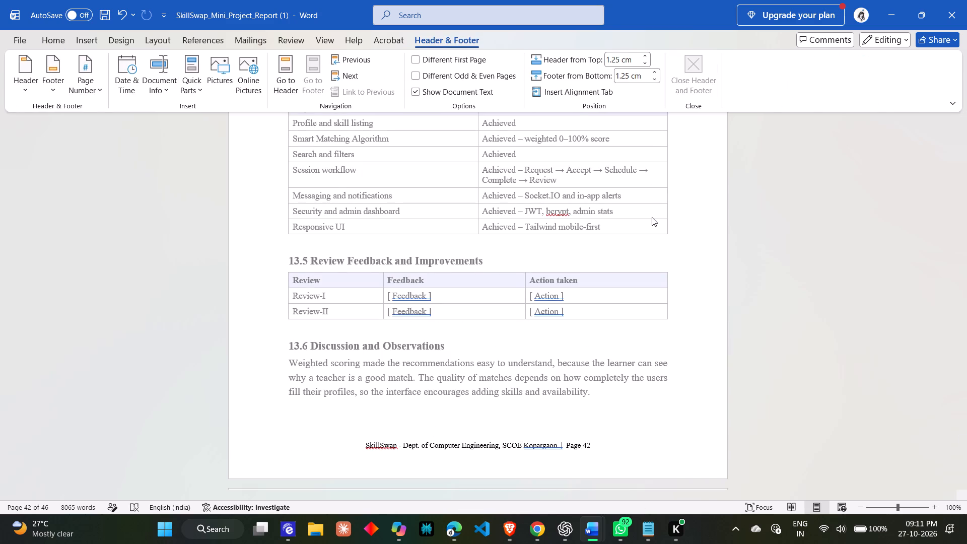
# Review sections 14 and 15, including the IEEE reference format guide and the reference list.
pyautogui.scroll(3, 563, 216)
pyautogui.scroll(-11, 563, 216)
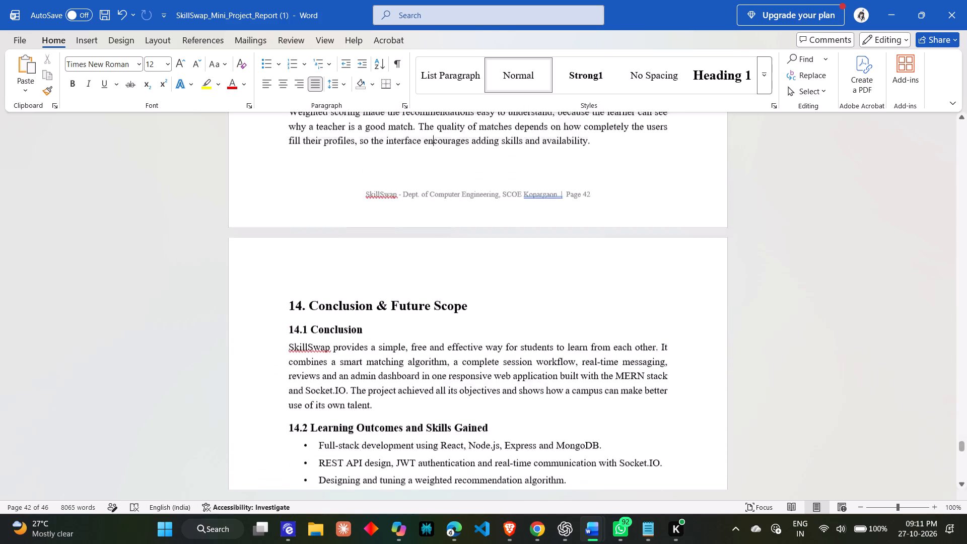
pyautogui.scroll(-20, 561, 201)
pyautogui.scroll(-12, 561, 201)
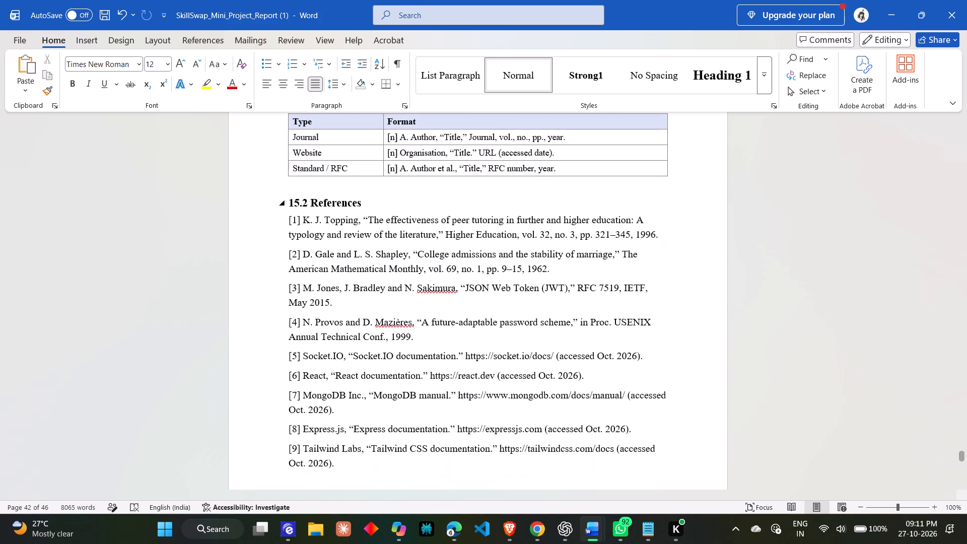
pyautogui.scroll(1, 528, 182)
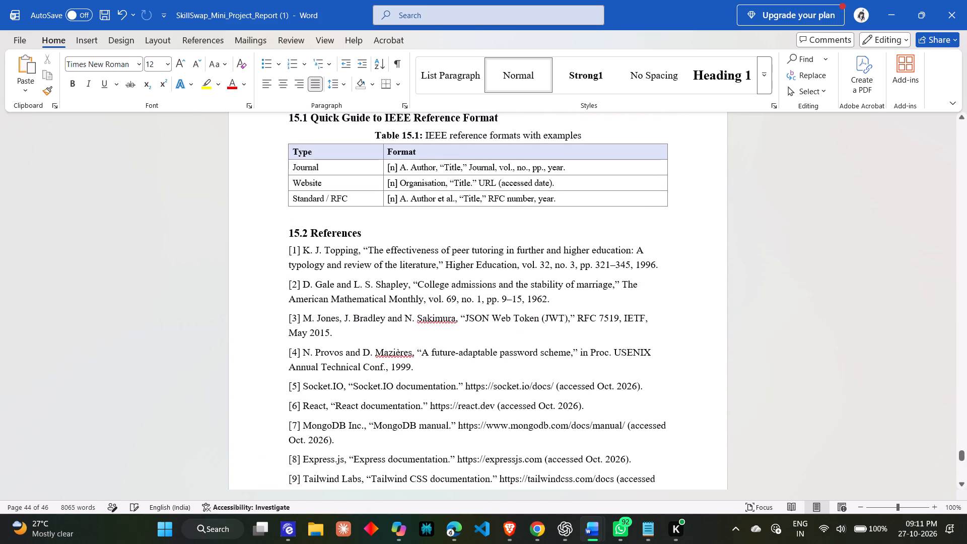
pyautogui.scroll(2, 490, 188)
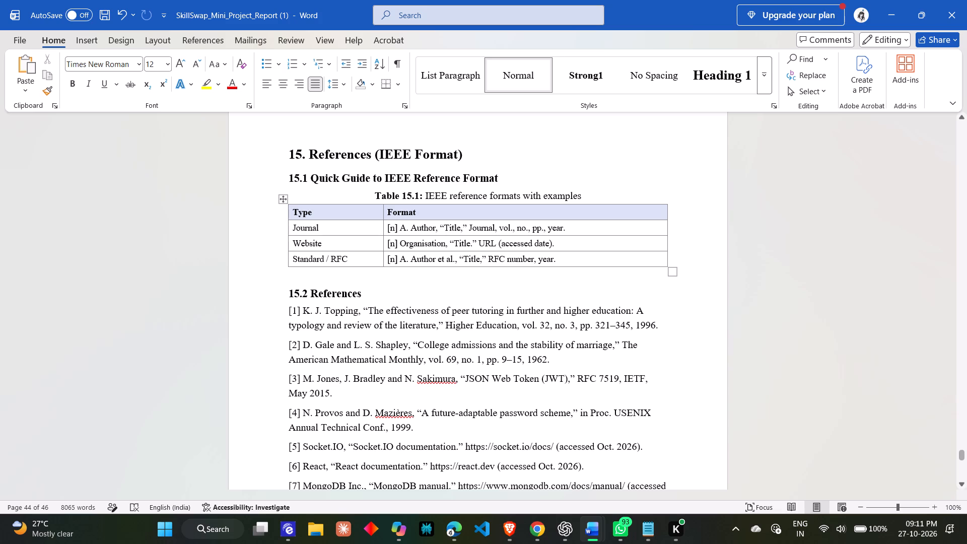
pyautogui.scroll(-6, 467, 250)
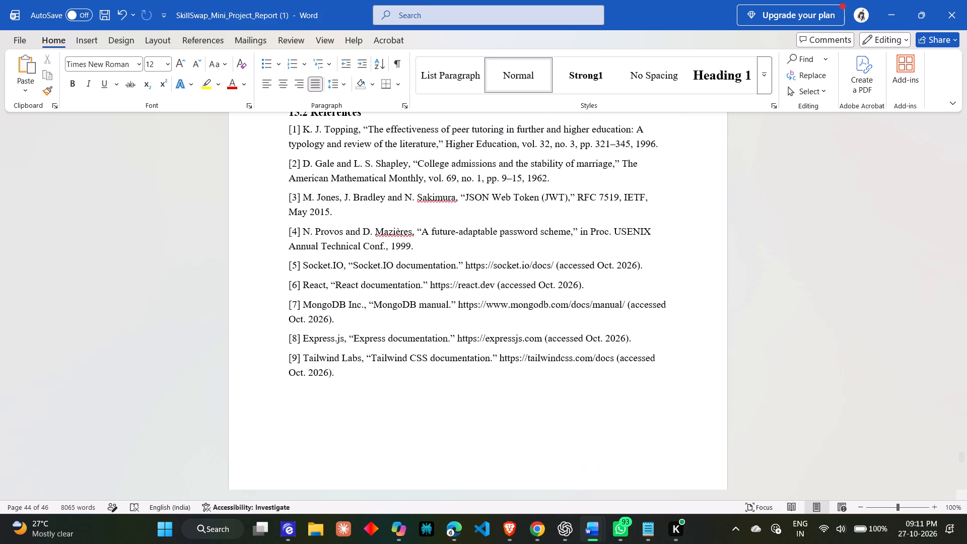
pyautogui.scroll(9, 467, 251)
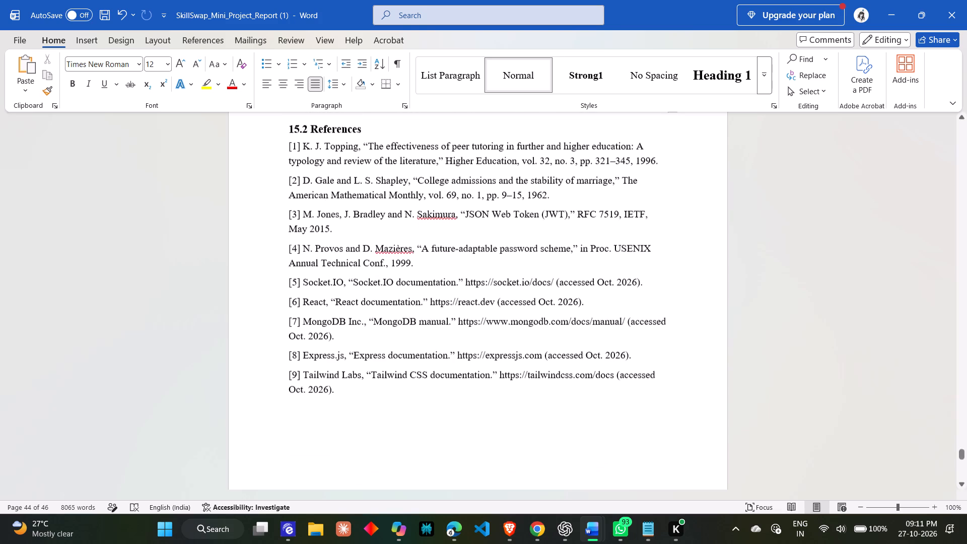
pyautogui.scroll(4, 469, 246)
pyautogui.scroll(-2, 468, 300)
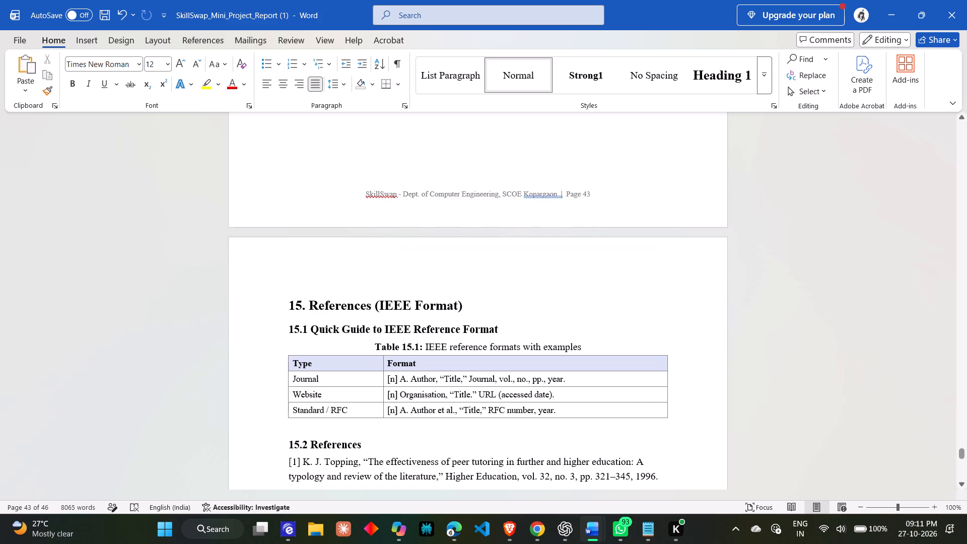
# Delete the entire Table 15.1 of IEEE reference formats in section 15.1, leaving its caption.
pyautogui.rightClick(447, 351)
pyautogui.click(596, 408)
pyautogui.moveTo(598, 410); pyautogui.dragTo(340, 372)
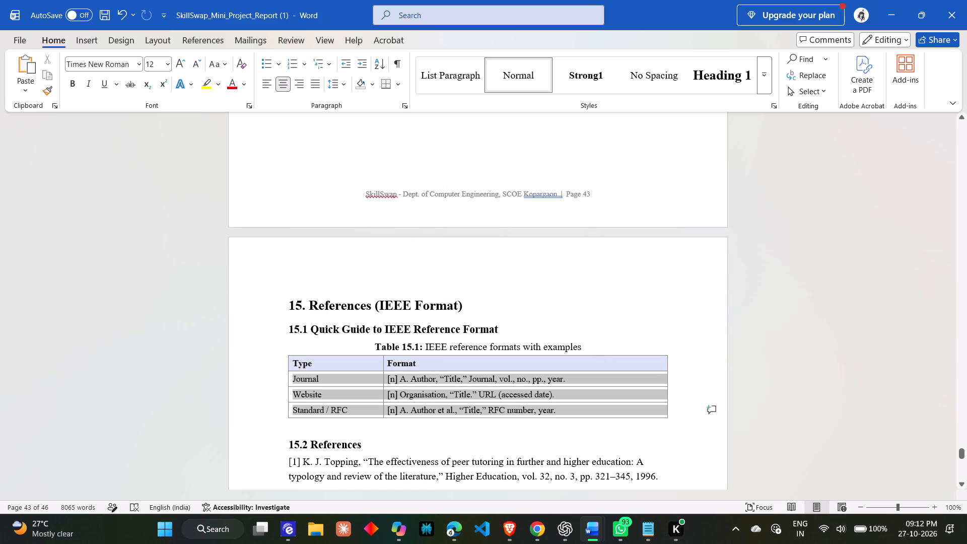
pyautogui.moveTo(340, 372); pyautogui.dragTo(340, 368)
pyautogui.press('BackSpace')
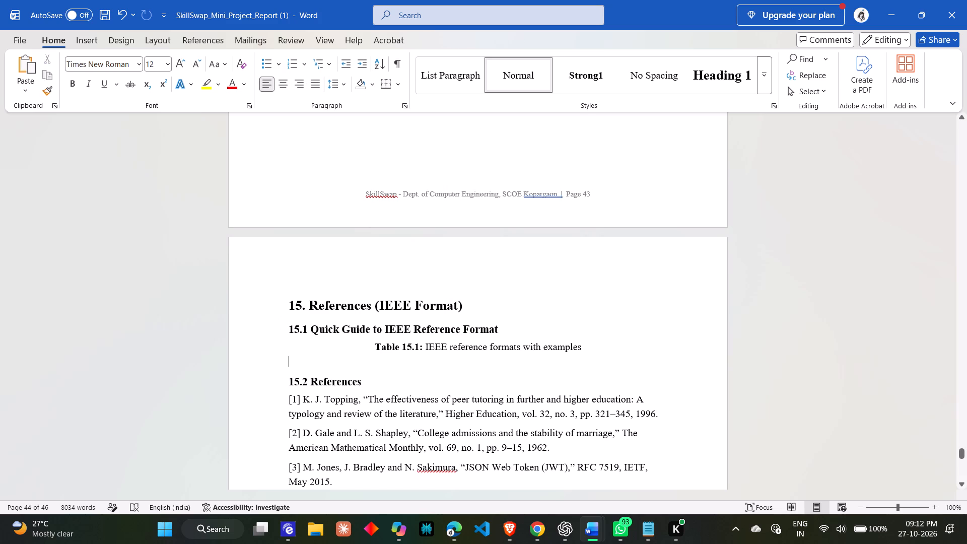
# Delete the "15.1 Quick Guide to IEEE Reference Format" heading together with the Table 15.1 caption.
pyautogui.moveTo(603, 348); pyautogui.dragTo(287, 330)
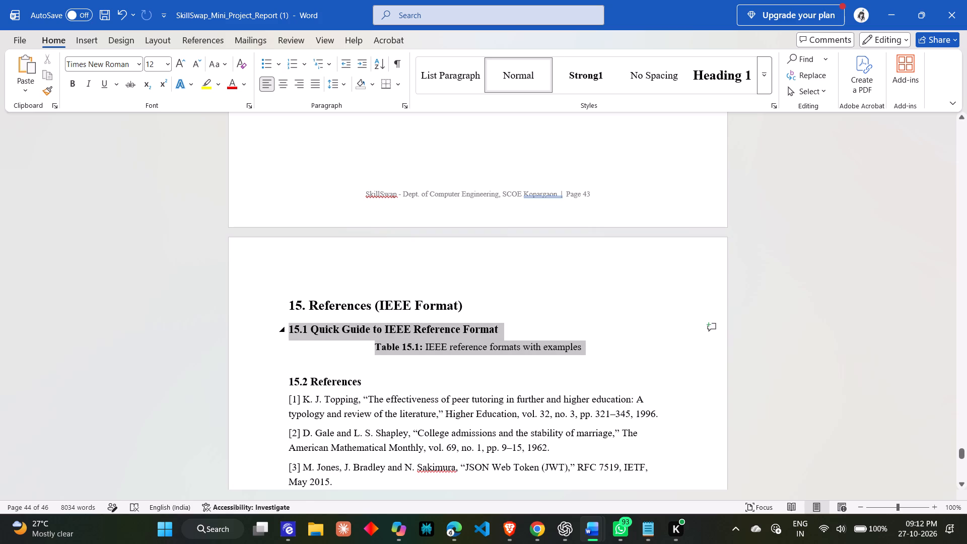
pyautogui.press('BackSpace')
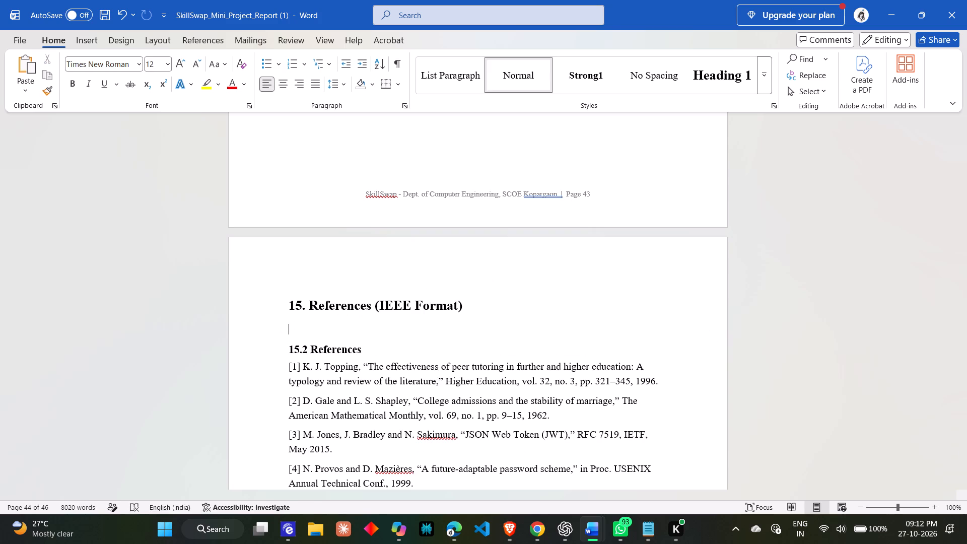
# Delete the "15.2 References" subheading above the reference list in section 15.
pyautogui.click(311, 351)
pyautogui.scroll(-8, 337, 351)
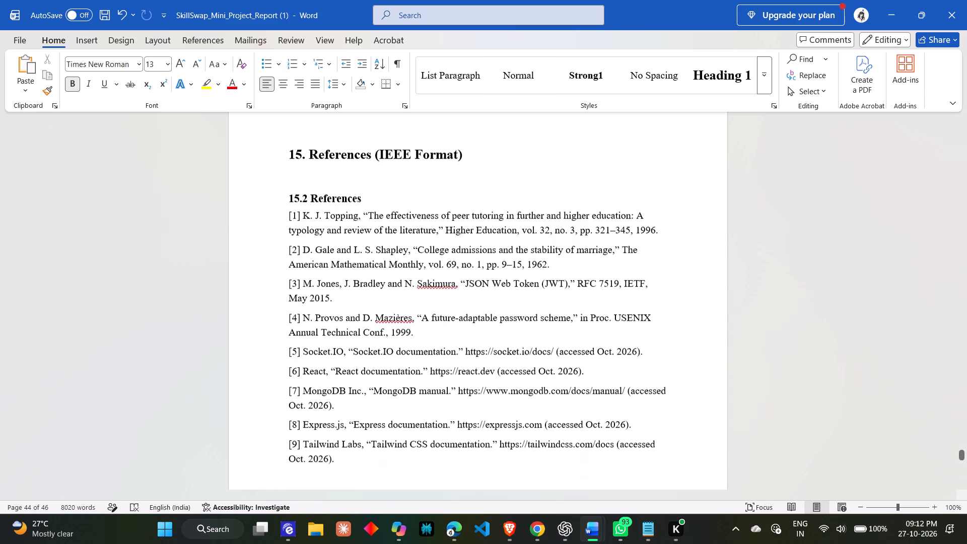
pyautogui.scroll(-14, 352, 341)
pyautogui.scroll(9, 355, 339)
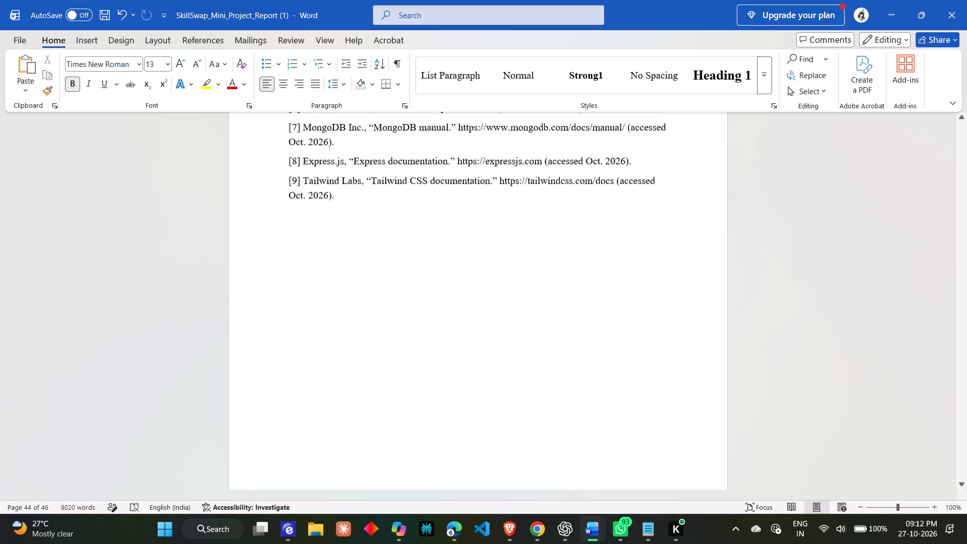
pyautogui.scroll(10, 355, 339)
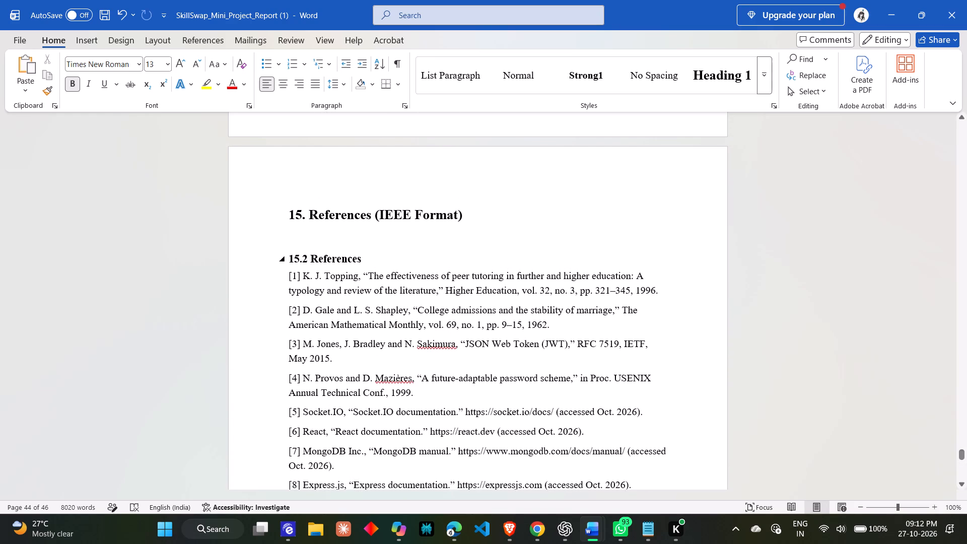
pyautogui.click(305, 258)
pyautogui.moveTo(361, 261); pyautogui.dragTo(308, 260)
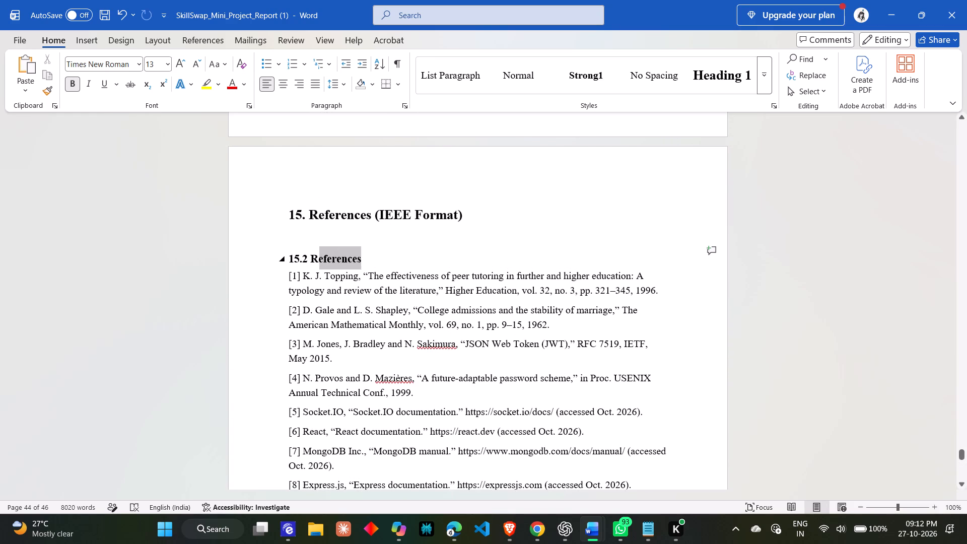
pyautogui.moveTo(308, 260); pyautogui.dragTo(283, 260)
pyautogui.press('BackSpace')
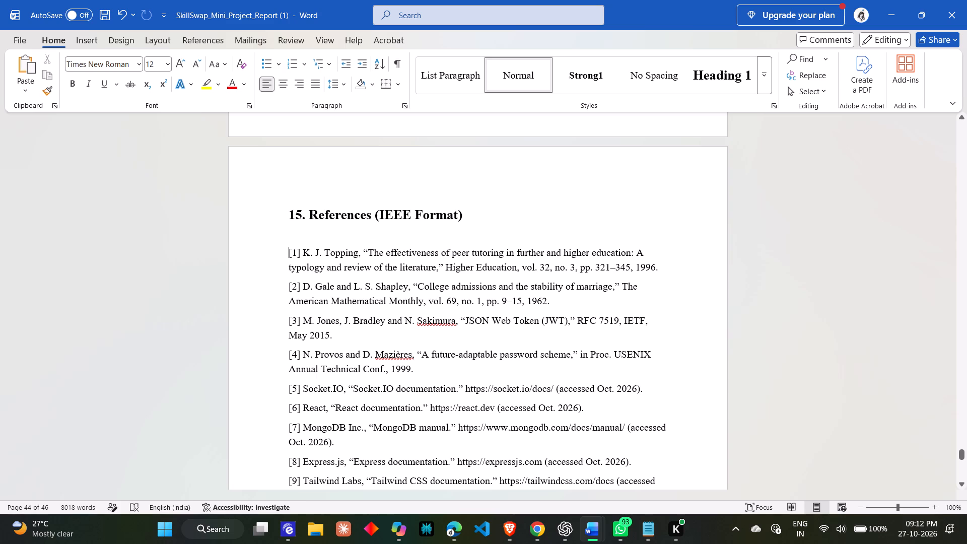
# Format all nine reference entries in section 15 as a bulleted list.
pyautogui.scroll(-3, 326, 428)
pyautogui.moveTo(337, 400); pyautogui.dragTo(283, 171)
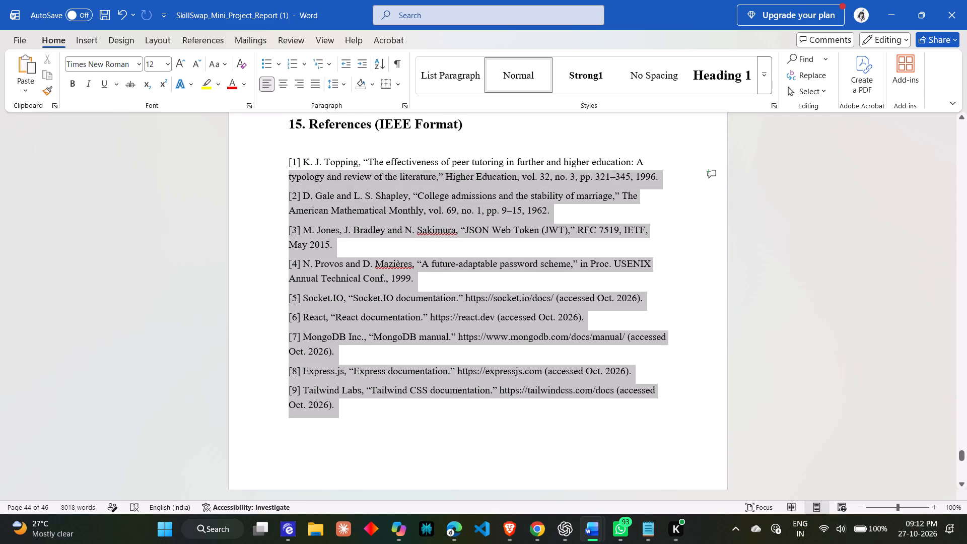
pyautogui.moveTo(283, 171); pyautogui.dragTo(284, 160)
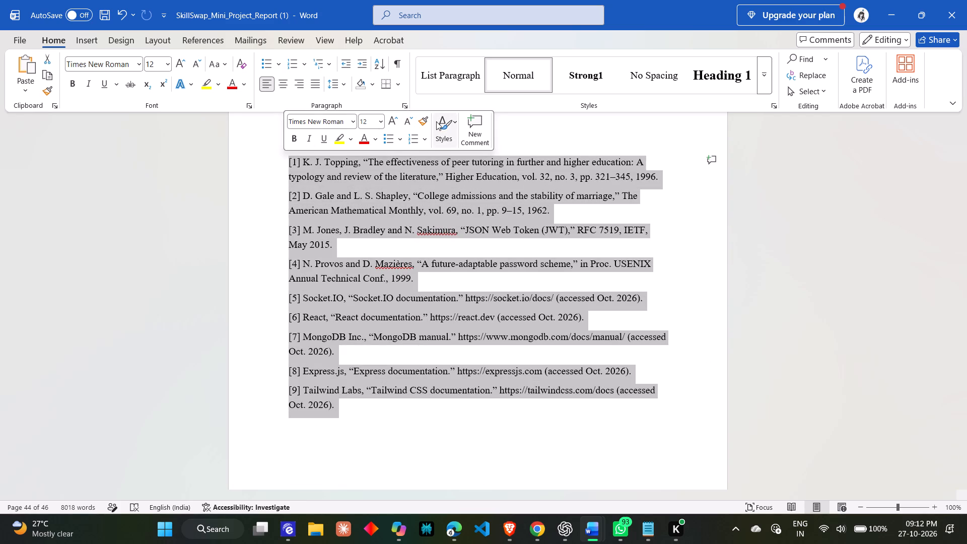
pyautogui.click(391, 140)
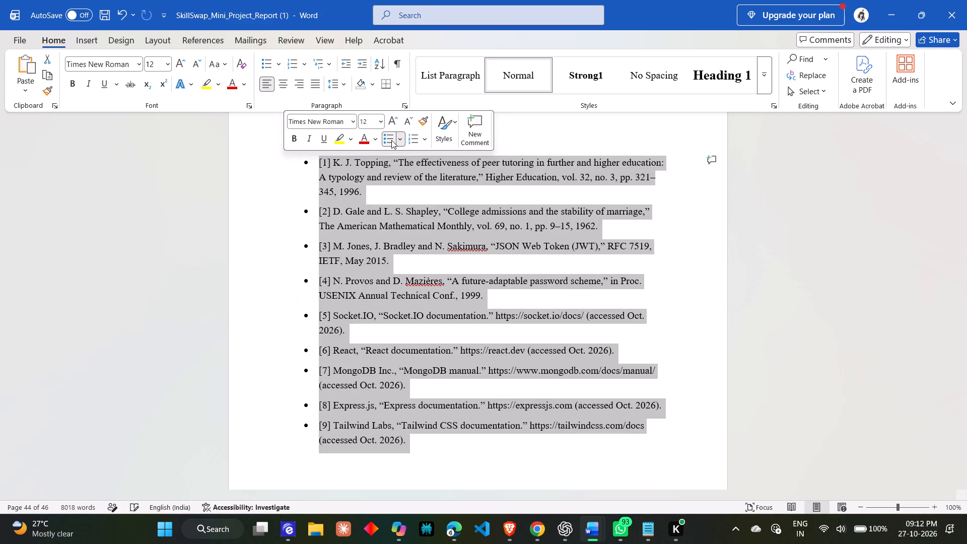
pyautogui.click(438, 191)
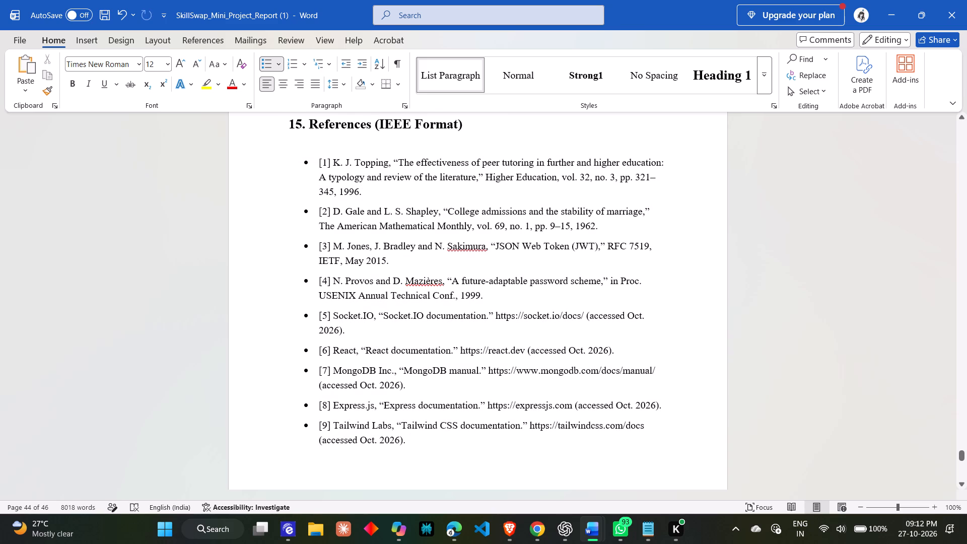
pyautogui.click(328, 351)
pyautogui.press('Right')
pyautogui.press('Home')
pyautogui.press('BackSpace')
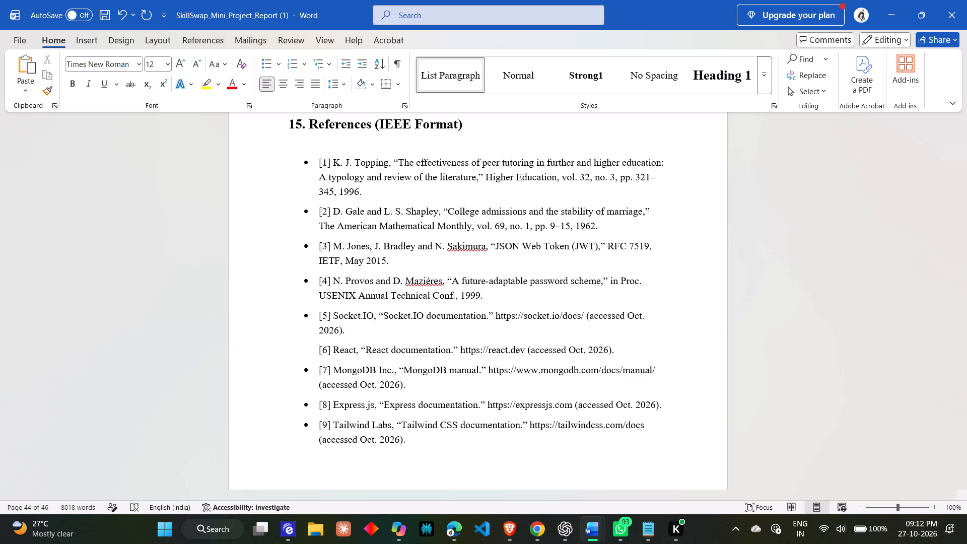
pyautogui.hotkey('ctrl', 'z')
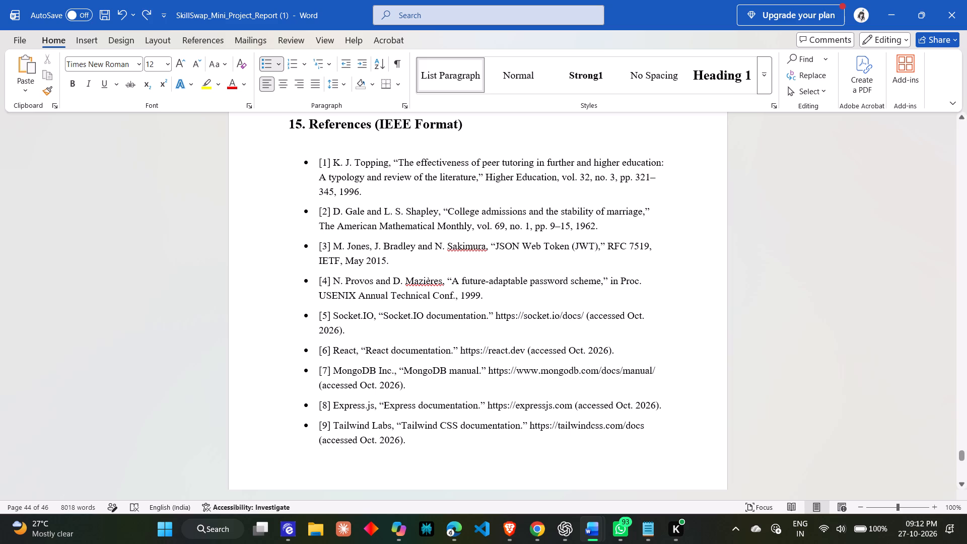
# Remove the bracketed numbers [6] and [5] from the start of the React and Socket.IO references, keeping their bullets.
pyautogui.click(338, 353)
pyautogui.click(334, 353)
pyautogui.press('BackSpace')
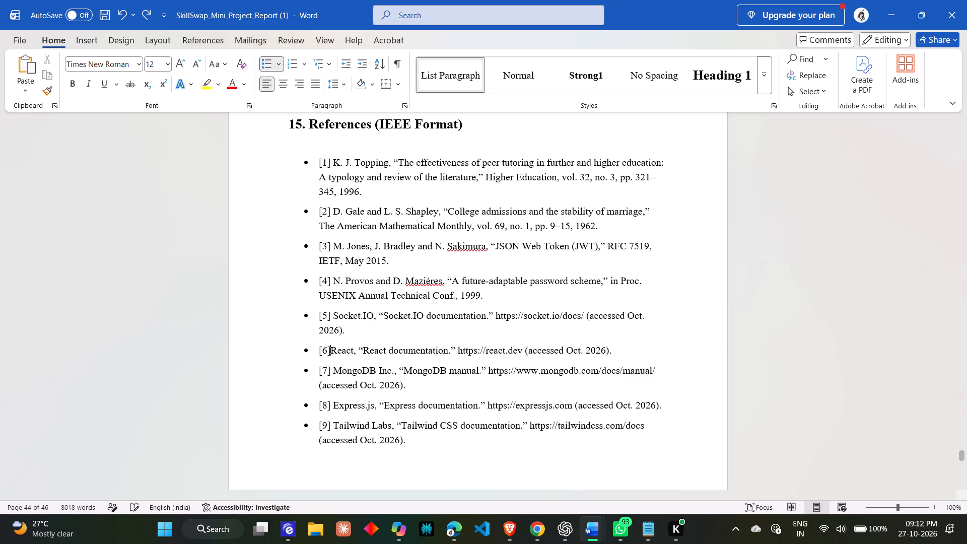
pyautogui.press('BackSpace')
pyautogui.press('BackSpace')
pyautogui.press('BackSpace')
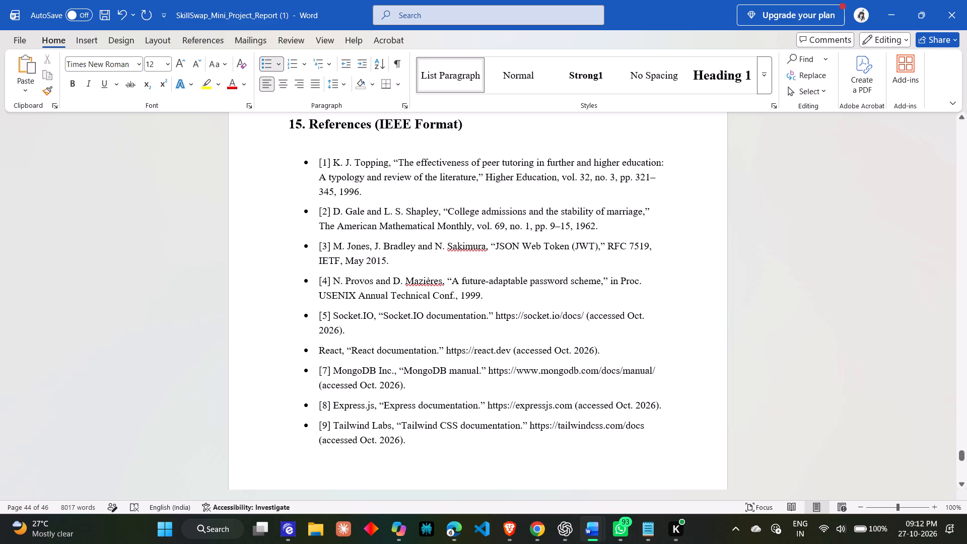
pyautogui.click(333, 318)
pyautogui.click(333, 315)
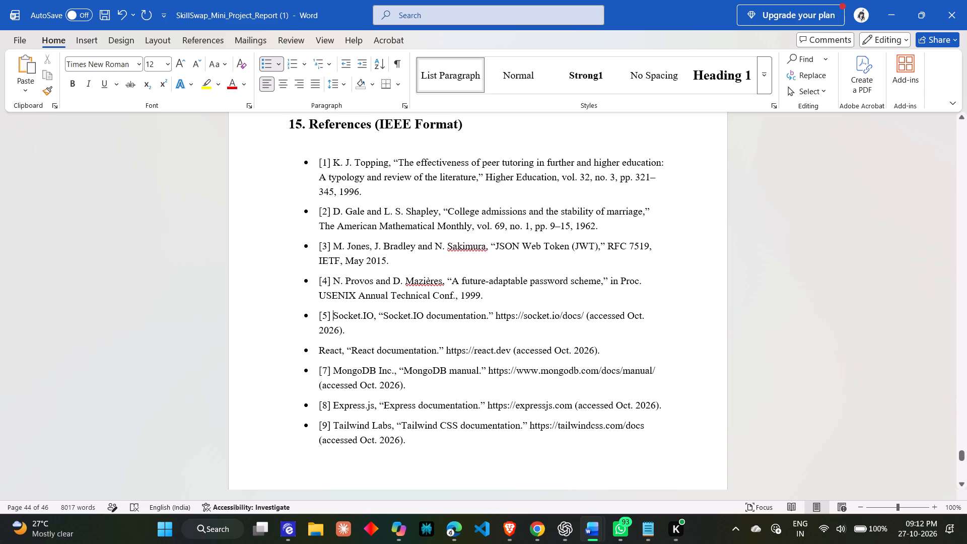
pyautogui.click(333, 313)
pyautogui.press('BackSpace')
pyautogui.press('BackSpace')
pyautogui.press('BackSpace')
pyautogui.press('BackSpace')
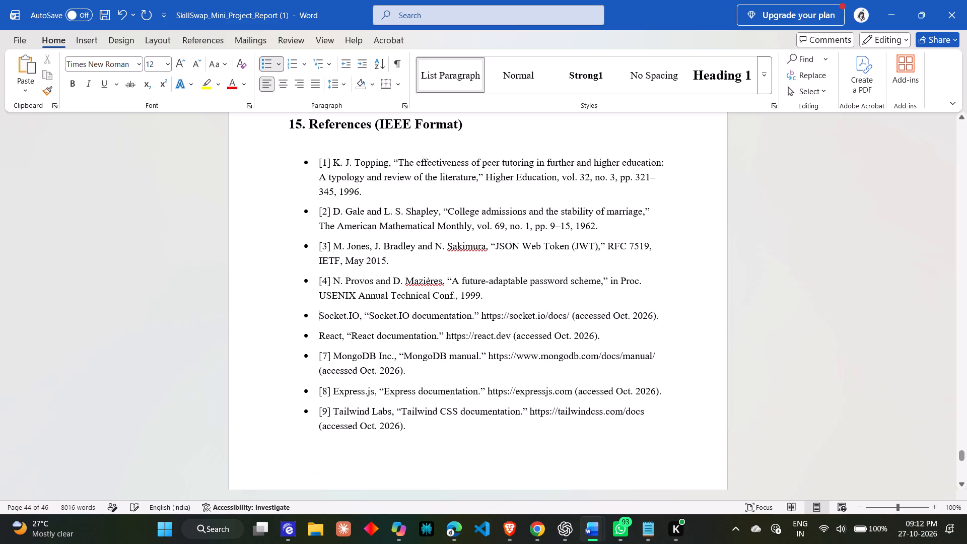
# Remove the bracketed numbers [4] and [3] from the password scheme and JSON Web Token references.
pyautogui.click(333, 283)
pyautogui.press('BackSpace')
pyautogui.press('BackSpace')
pyautogui.press('BackSpace')
pyautogui.press('BackSpace')
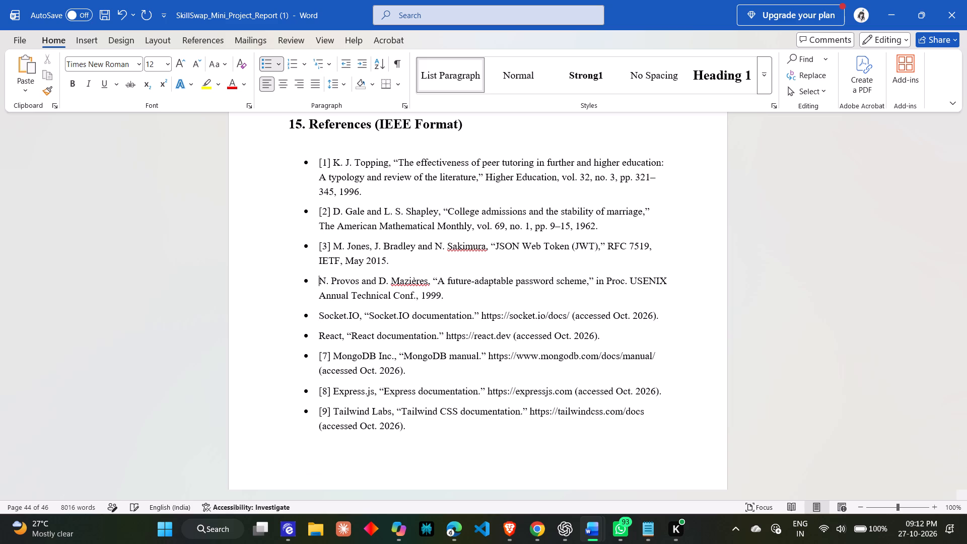
pyautogui.click(332, 249)
pyautogui.press('BackSpace')
pyautogui.press('BackSpace')
pyautogui.press('BackSpace')
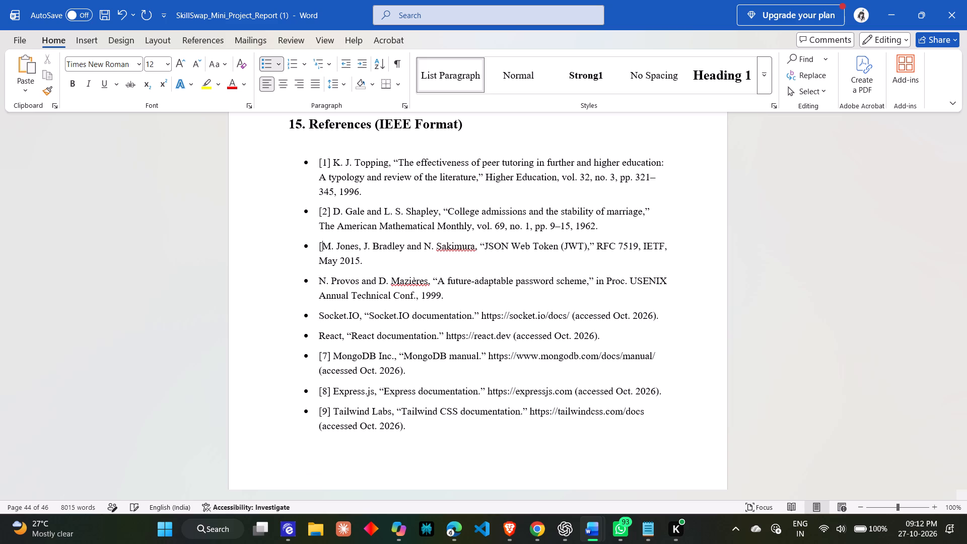
pyautogui.press('BackSpace')
# Remove the bracketed numbers [2] and [1] from the college admissions and peer tutoring references.
pyautogui.click(333, 214)
pyautogui.press('BackSpace')
pyautogui.press('BackSpace')
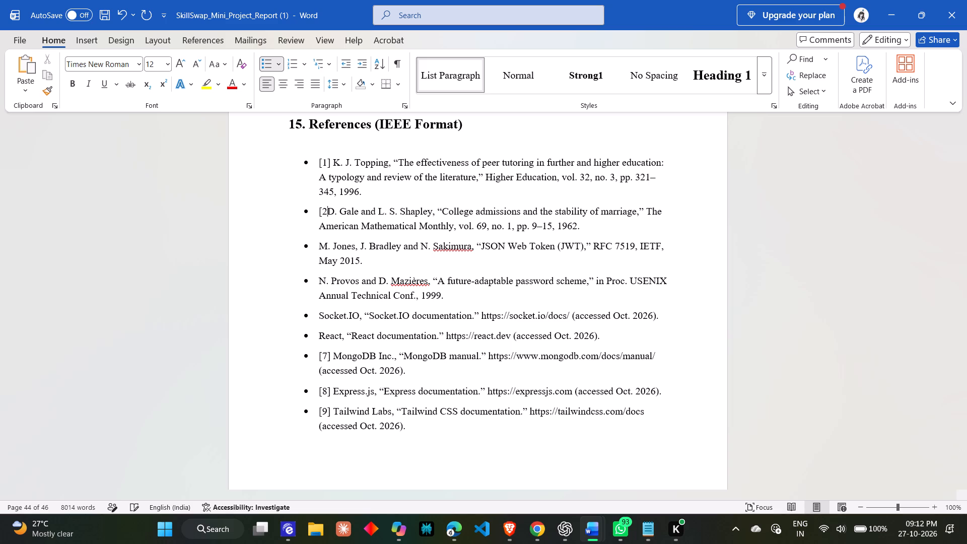
pyautogui.press('BackSpace')
pyautogui.press('BackSpace')
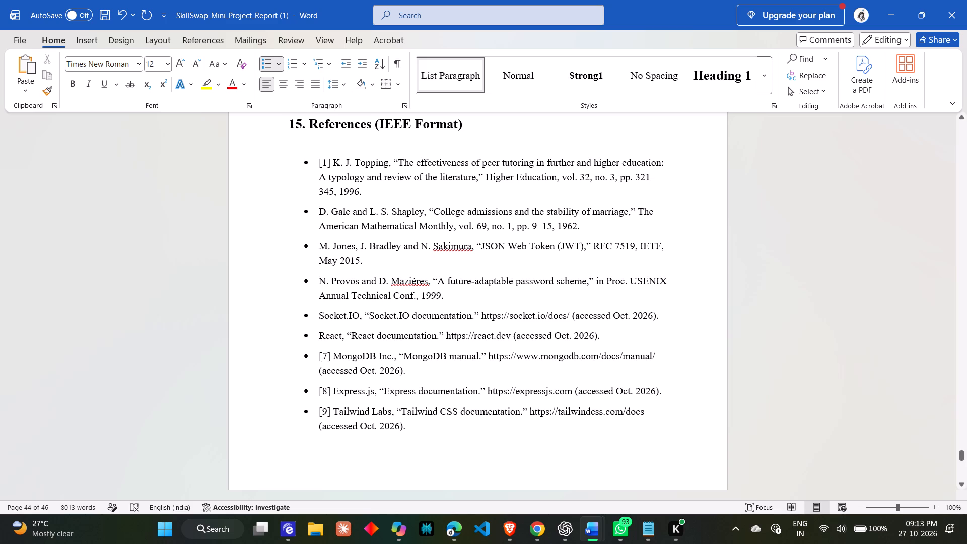
pyautogui.click(334, 160)
pyautogui.press('BackSpace')
pyautogui.press('BackSpace')
pyautogui.press('BackSpace')
pyautogui.press('BackSpace')
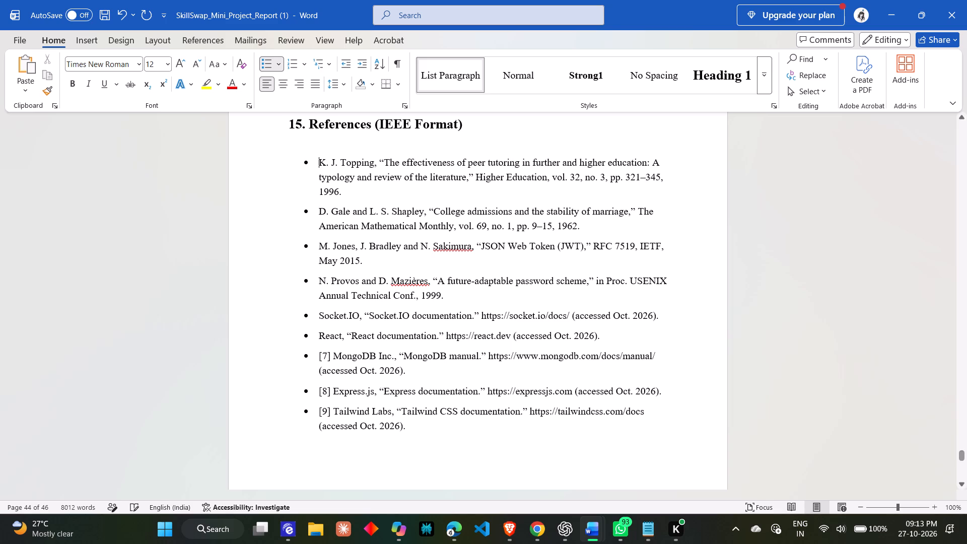
# Remove the bracketed numbers [7] and [8] from the MongoDB and Express.js references.
pyautogui.click(332, 357)
pyautogui.press('BackSpace')
pyautogui.press('BackSpace')
pyautogui.press('BackSpace')
pyautogui.press('BackSpace')
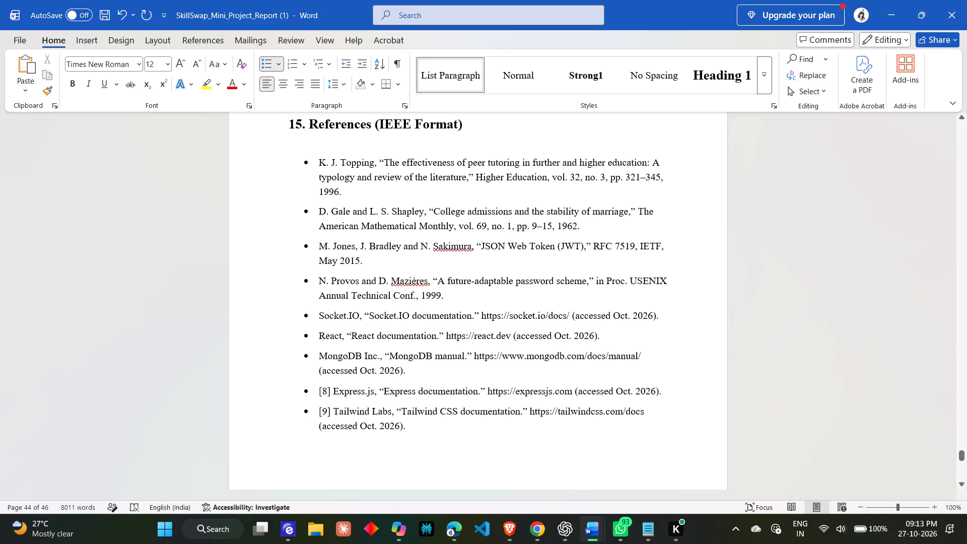
pyautogui.click(334, 391)
pyautogui.press('BackSpace')
pyautogui.press('BackSpace')
pyautogui.press('BackSpace')
pyautogui.press('BackSpace')
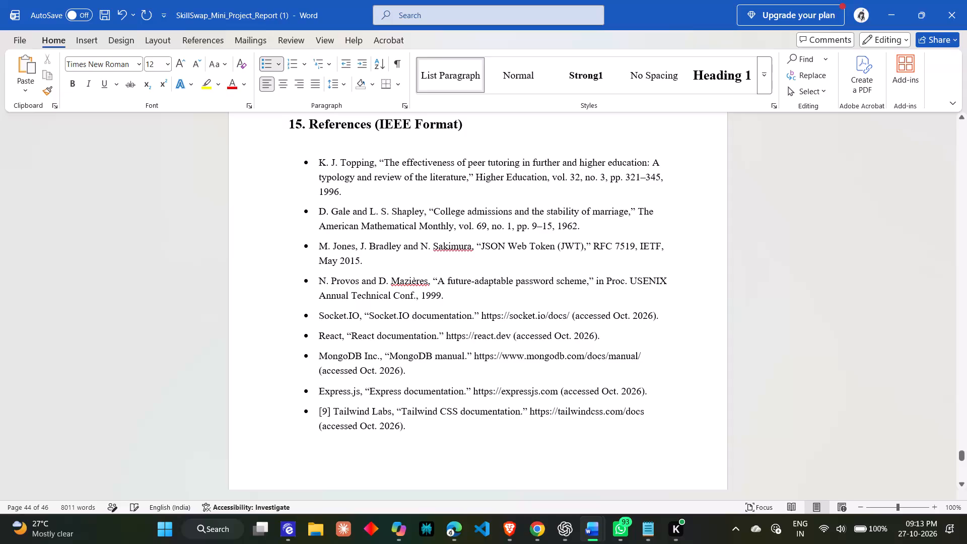
# Remove the bracketed number [9] from the Tailwind Labs reference.
pyautogui.click(331, 409)
pyautogui.press('BackSpace')
pyautogui.press('BackSpace')
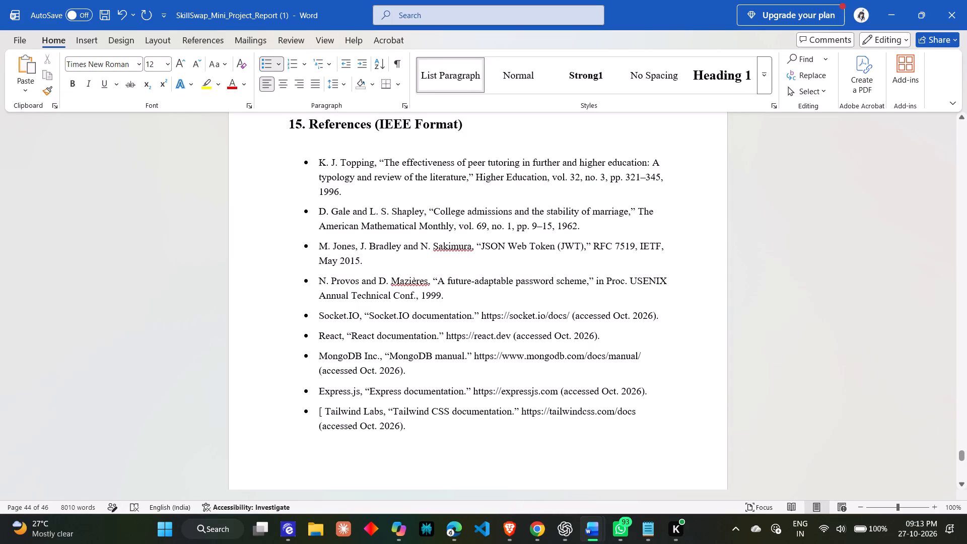
pyautogui.click(328, 412)
pyautogui.click(323, 412)
pyautogui.click(326, 412)
pyautogui.press('BackSpace')
pyautogui.press('BackSpace')
# Review sections 14 to 16, including the conclusion, the reference list, and the GitHub repository details, QR code and contributors.
pyautogui.scroll(3, 396, 272)
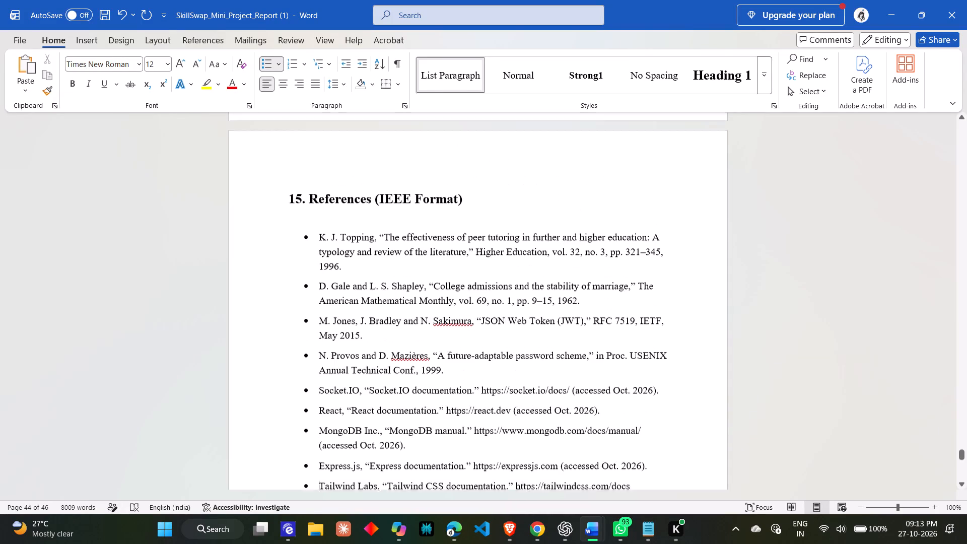
pyautogui.scroll(16, 396, 272)
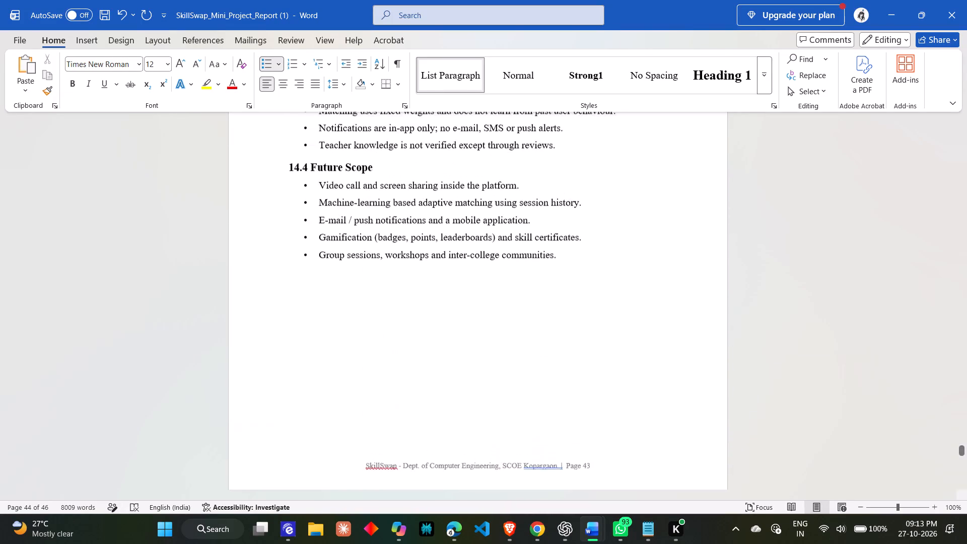
pyautogui.scroll(9, 396, 272)
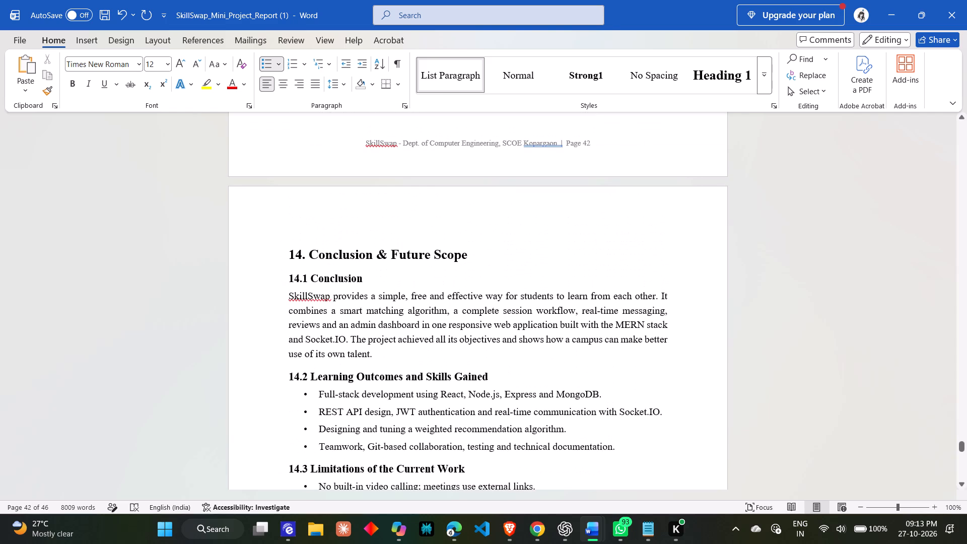
pyautogui.scroll(-3, 397, 366)
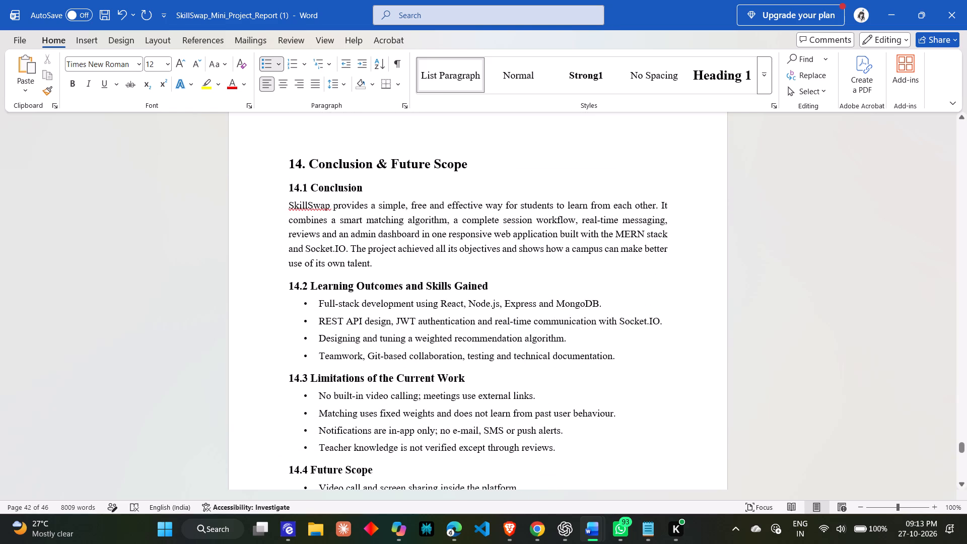
pyautogui.scroll(-20, 408, 343)
pyautogui.scroll(-15, 408, 343)
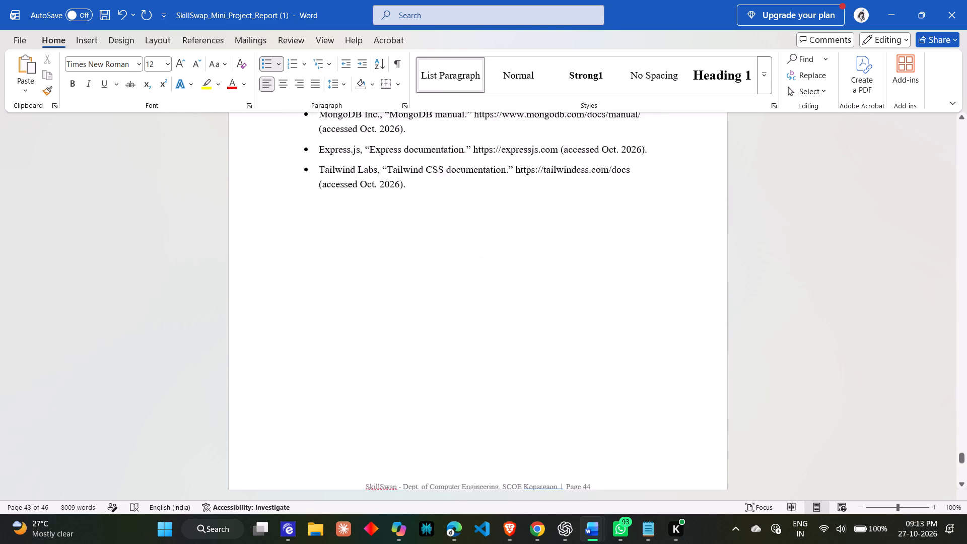
pyautogui.scroll(-16, 418, 383)
pyautogui.scroll(6, 412, 391)
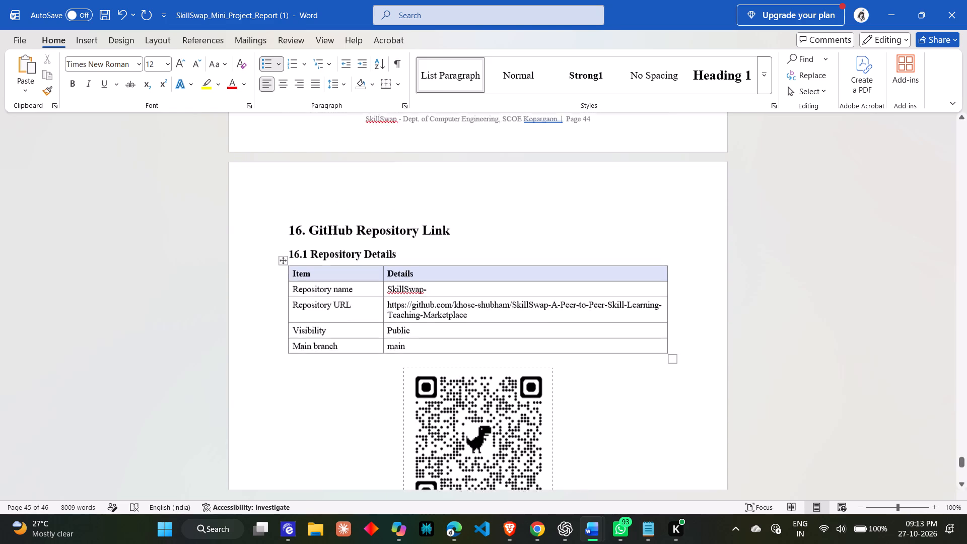
pyautogui.scroll(-14, 410, 393)
pyautogui.scroll(7, 410, 394)
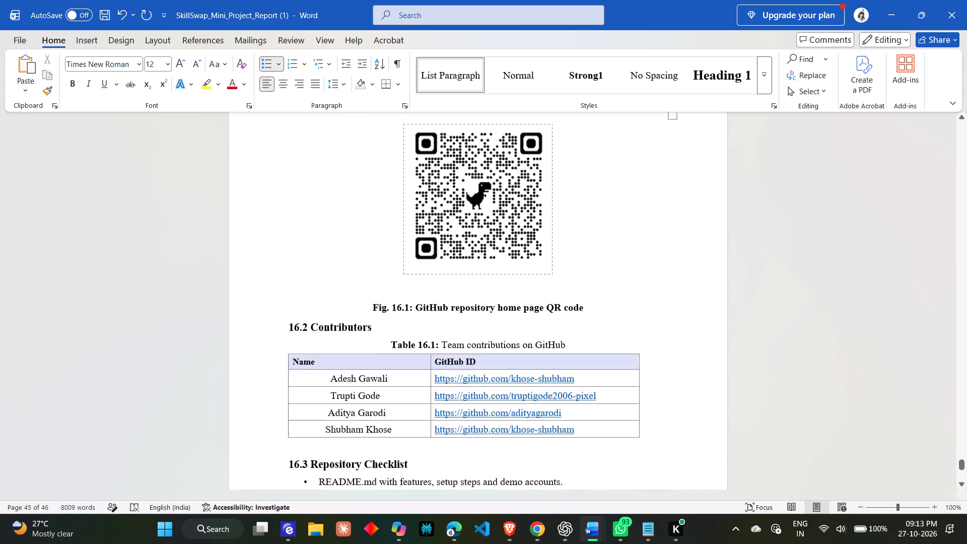
pyautogui.scroll(5, 410, 394)
pyautogui.moveTo(510, 261); pyautogui.dragTo(419, 253)
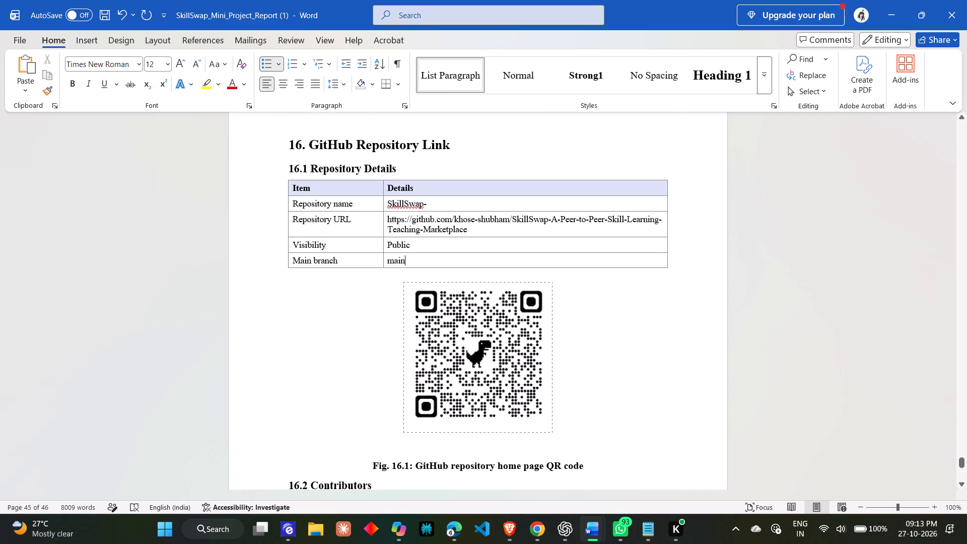
# Delete the entire Main branch row from the Repository Details table in section 16.1.
pyautogui.moveTo(419, 253); pyautogui.dragTo(363, 254)
pyautogui.press('BackSpace')
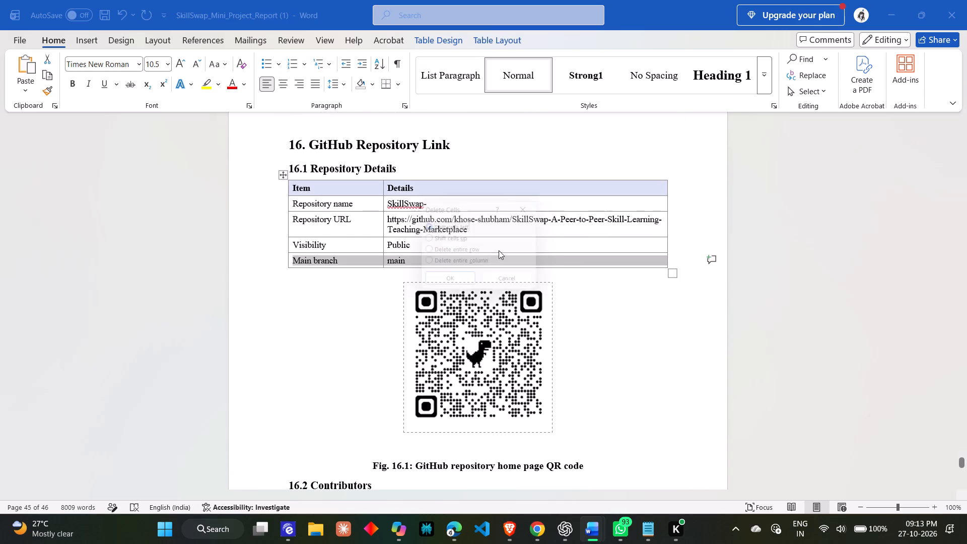
pyautogui.click(428, 251)
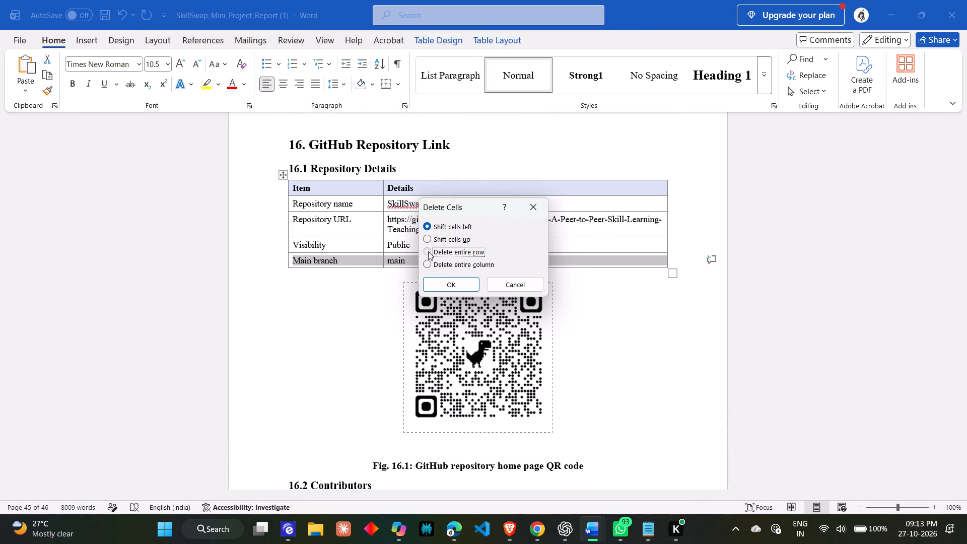
pyautogui.click(430, 288)
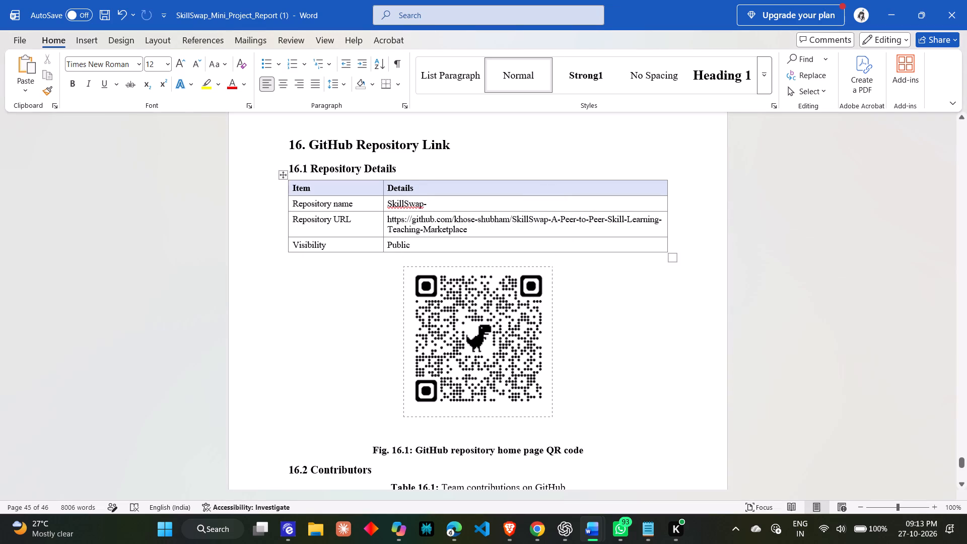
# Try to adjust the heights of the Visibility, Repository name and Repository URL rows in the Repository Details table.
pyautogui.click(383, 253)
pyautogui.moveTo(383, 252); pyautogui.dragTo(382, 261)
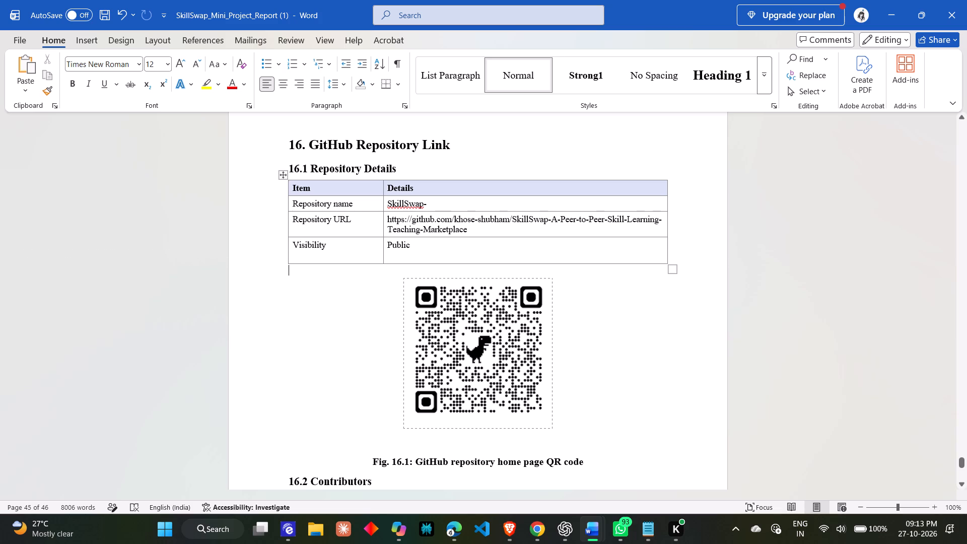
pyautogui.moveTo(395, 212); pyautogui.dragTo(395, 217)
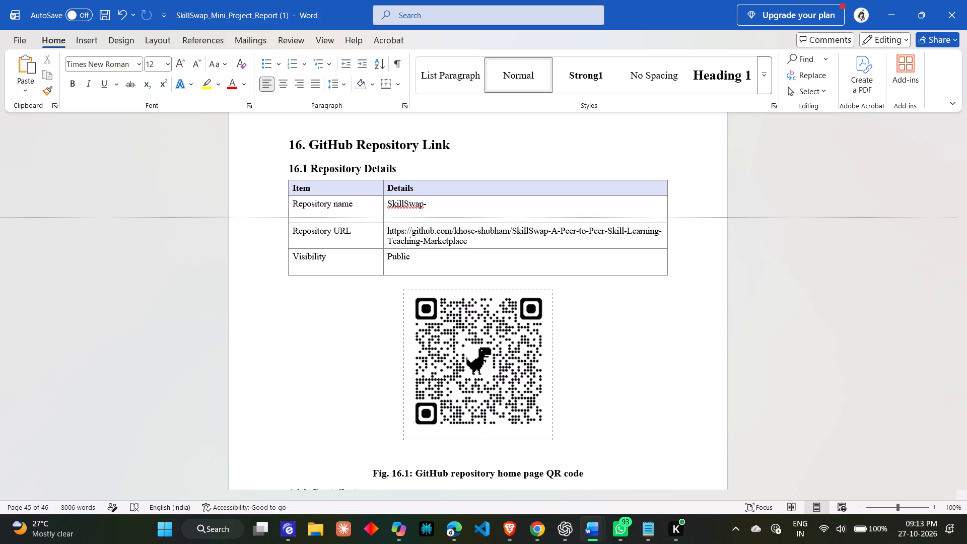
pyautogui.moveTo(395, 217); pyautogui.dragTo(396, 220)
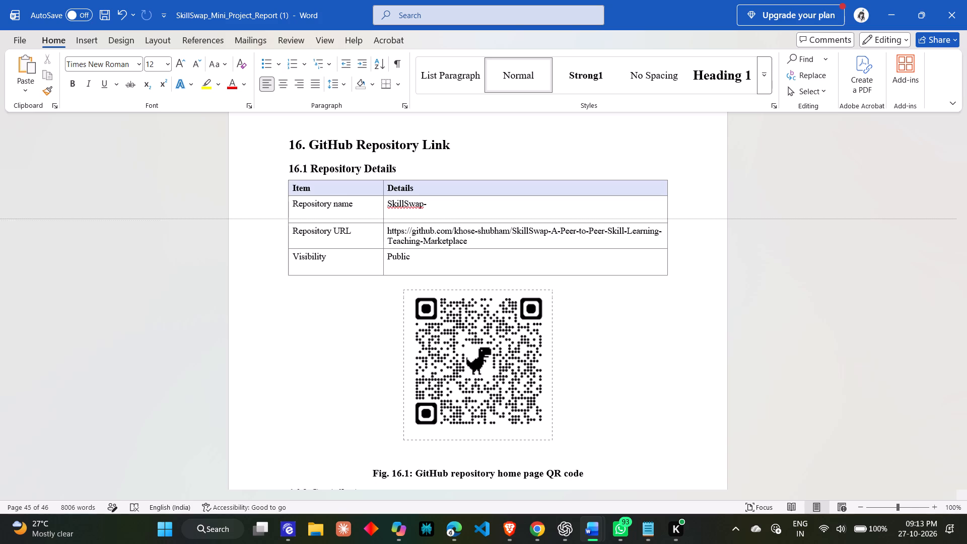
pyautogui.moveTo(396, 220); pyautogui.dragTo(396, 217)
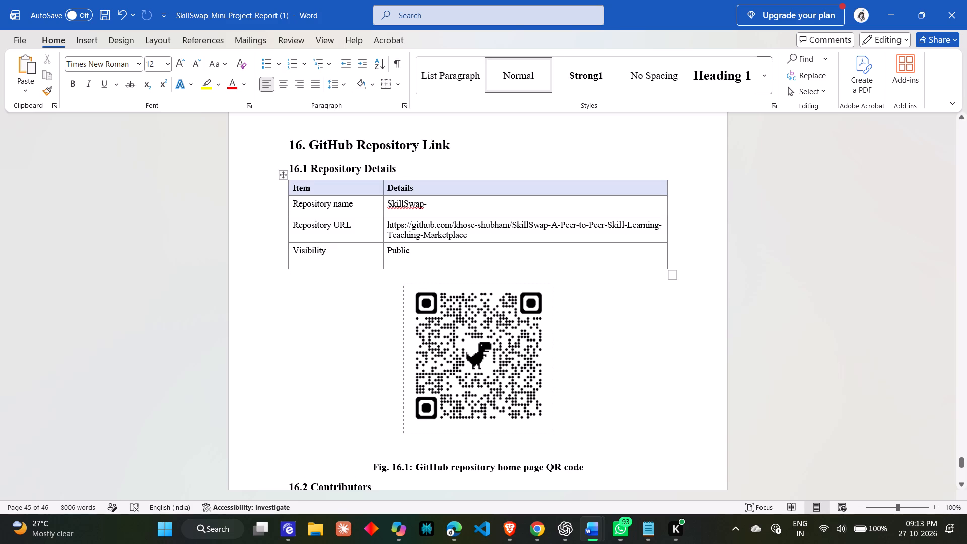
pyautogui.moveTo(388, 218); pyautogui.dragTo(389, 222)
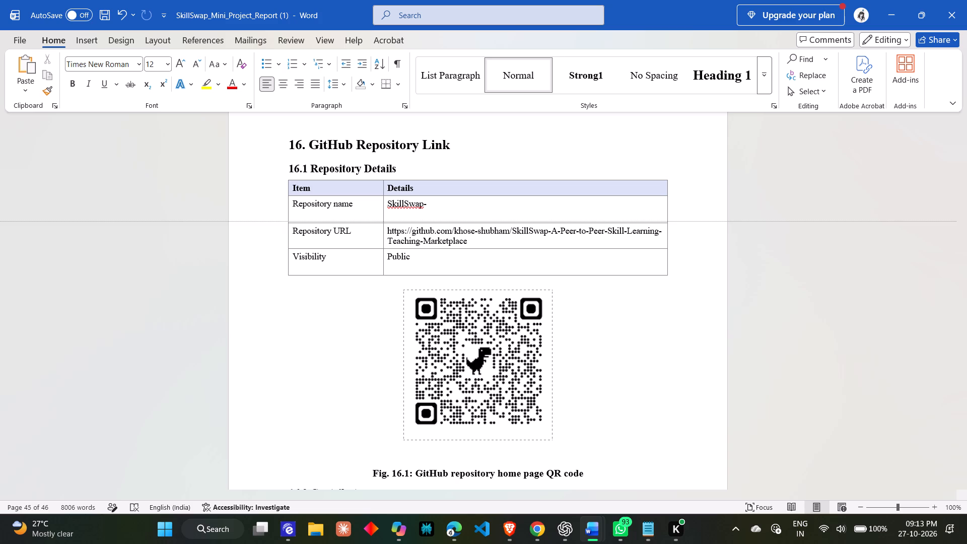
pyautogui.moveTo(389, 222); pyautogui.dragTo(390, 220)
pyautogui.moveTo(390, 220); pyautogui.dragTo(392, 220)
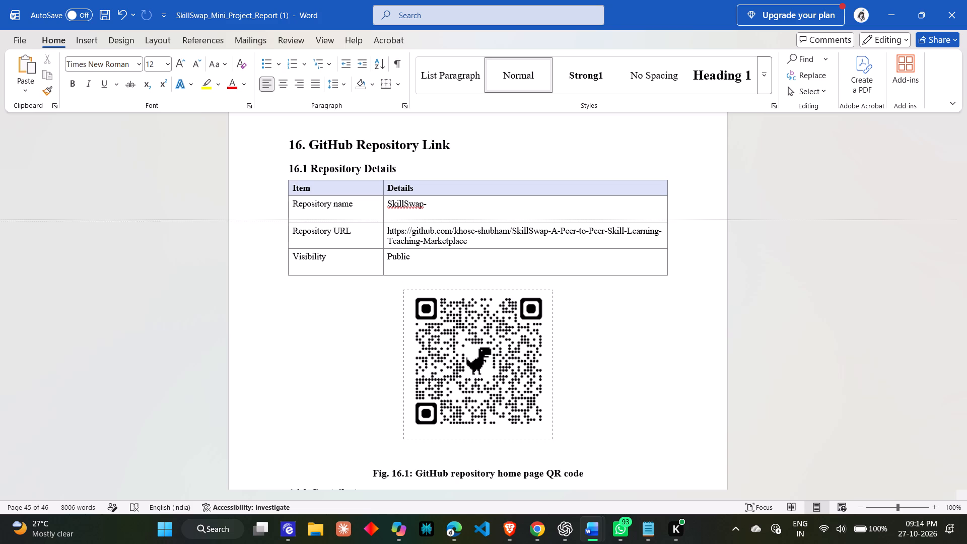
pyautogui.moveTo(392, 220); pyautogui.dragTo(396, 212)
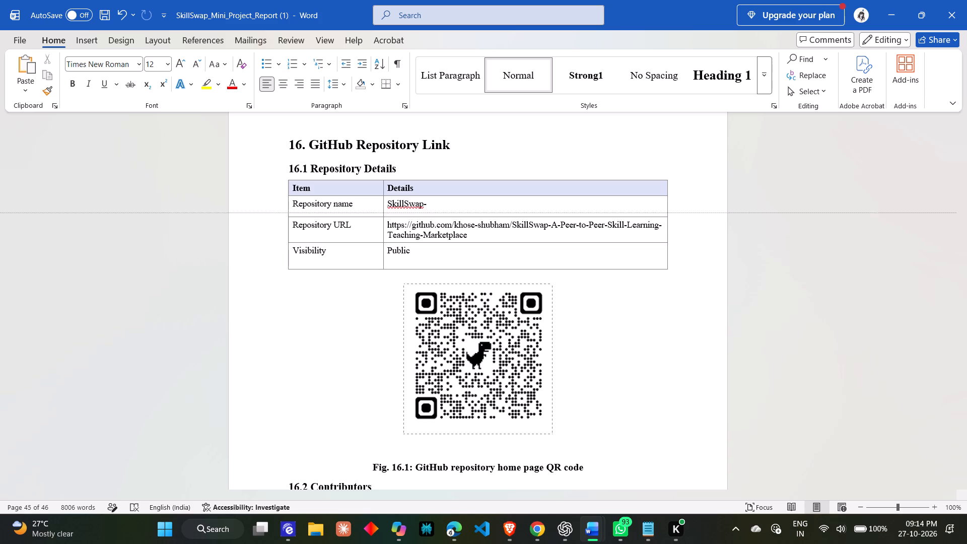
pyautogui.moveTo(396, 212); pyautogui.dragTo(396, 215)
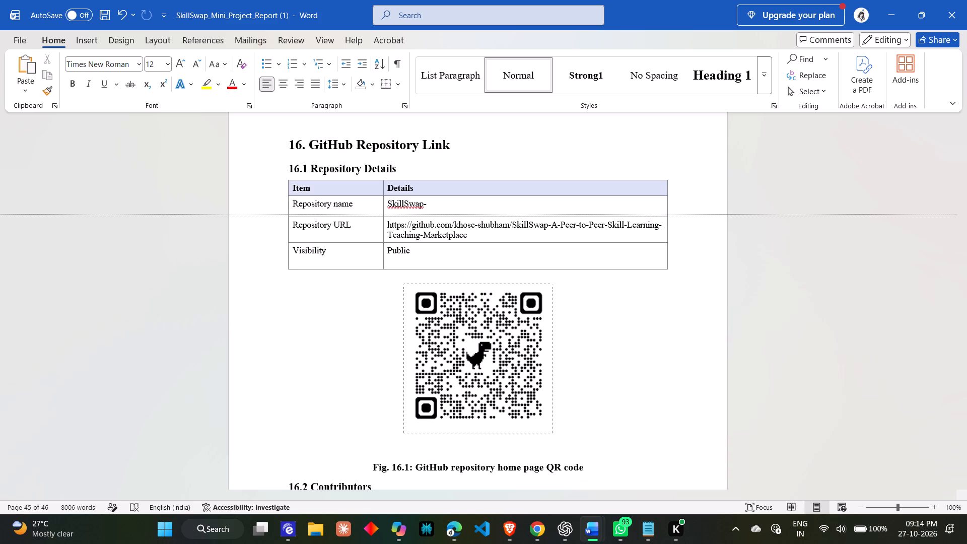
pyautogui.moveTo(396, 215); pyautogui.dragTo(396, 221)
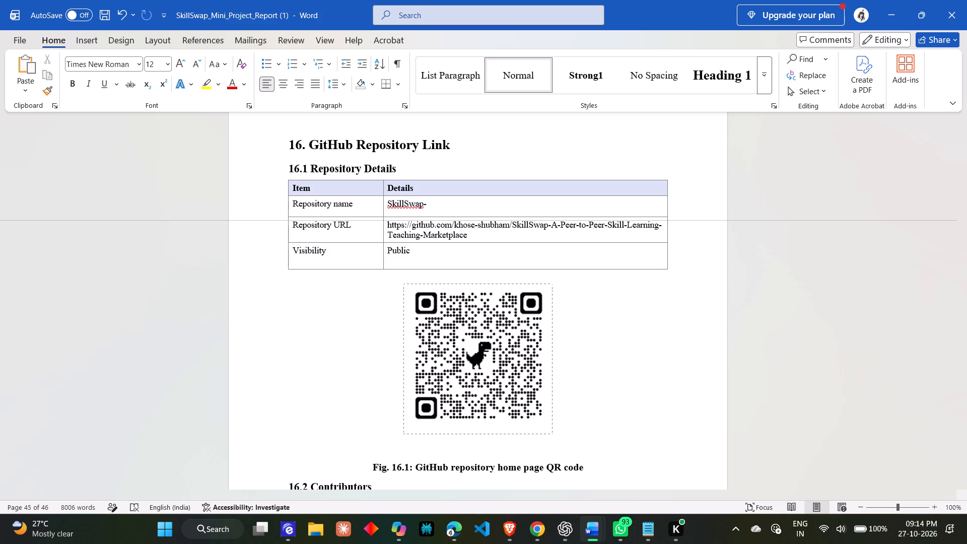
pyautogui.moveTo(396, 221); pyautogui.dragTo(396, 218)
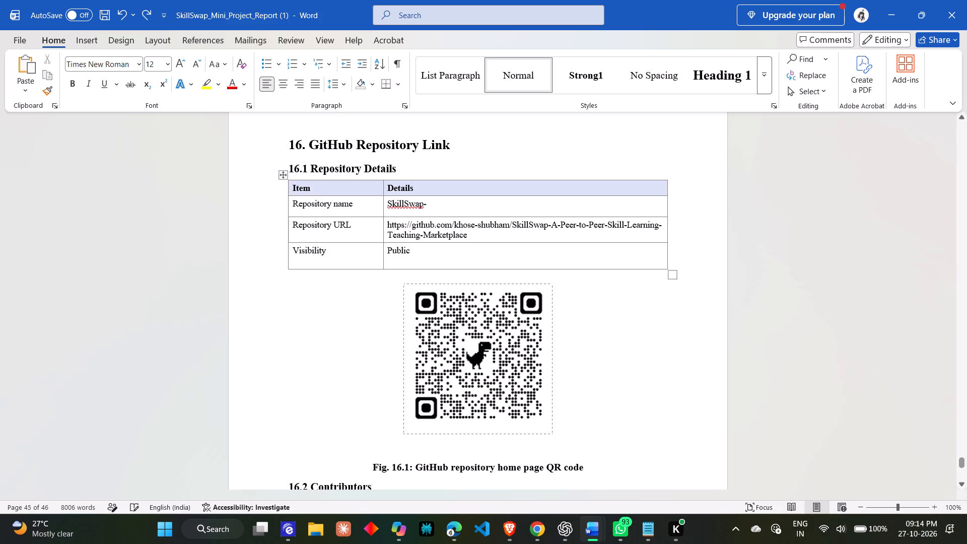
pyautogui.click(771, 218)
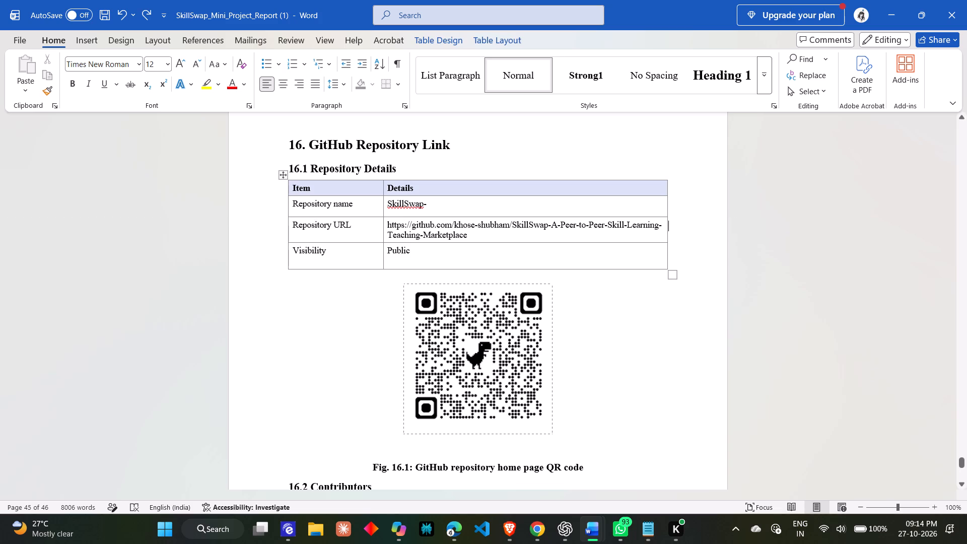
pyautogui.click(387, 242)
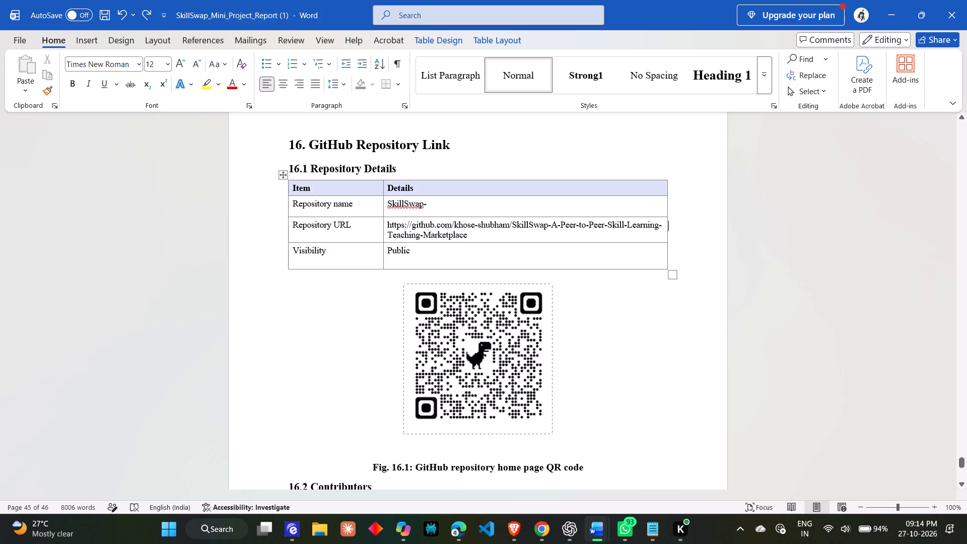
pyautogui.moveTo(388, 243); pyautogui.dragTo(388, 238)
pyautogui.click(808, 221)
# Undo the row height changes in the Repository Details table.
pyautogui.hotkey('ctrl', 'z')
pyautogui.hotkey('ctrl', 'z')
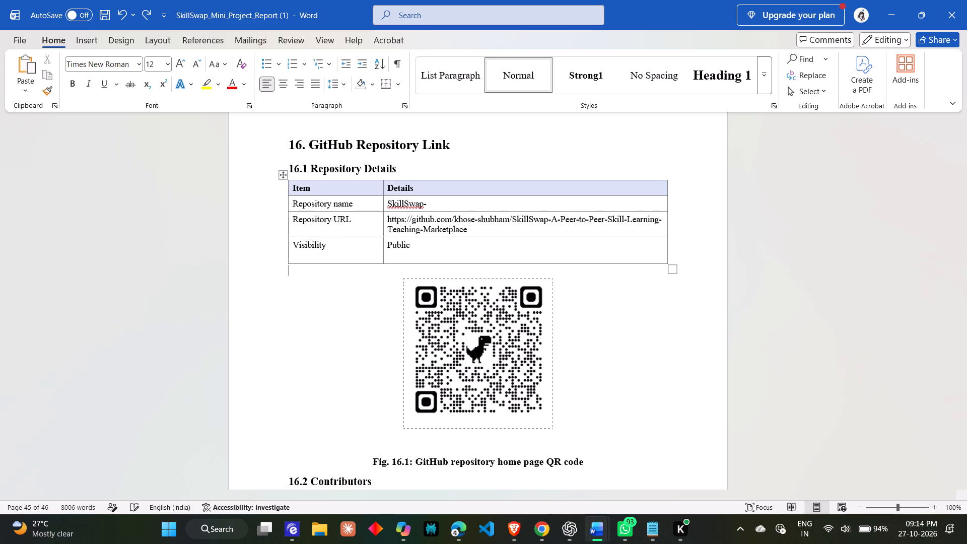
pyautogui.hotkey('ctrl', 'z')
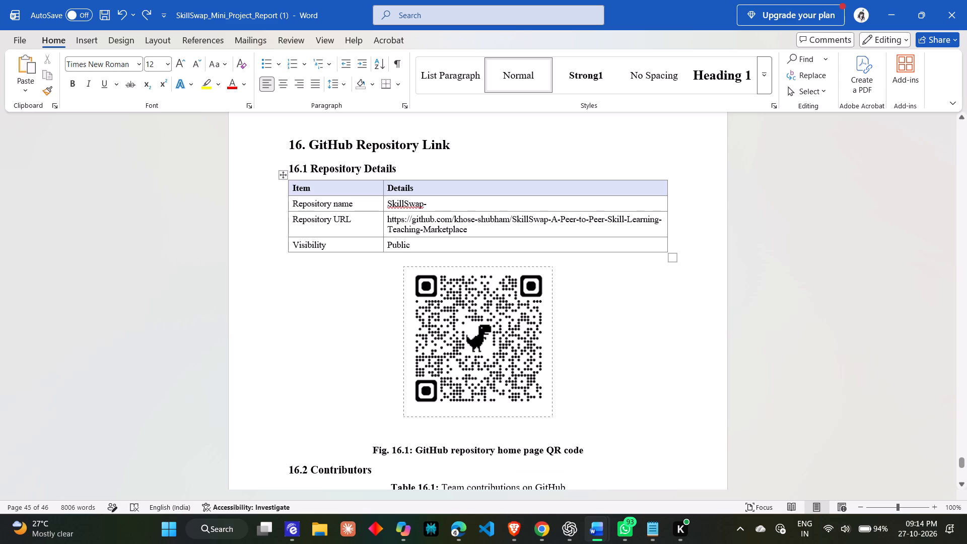
# Review the contributors table and the repository checklist in sections 16.2 and 16.3.
pyautogui.scroll(-8, 637, 330)
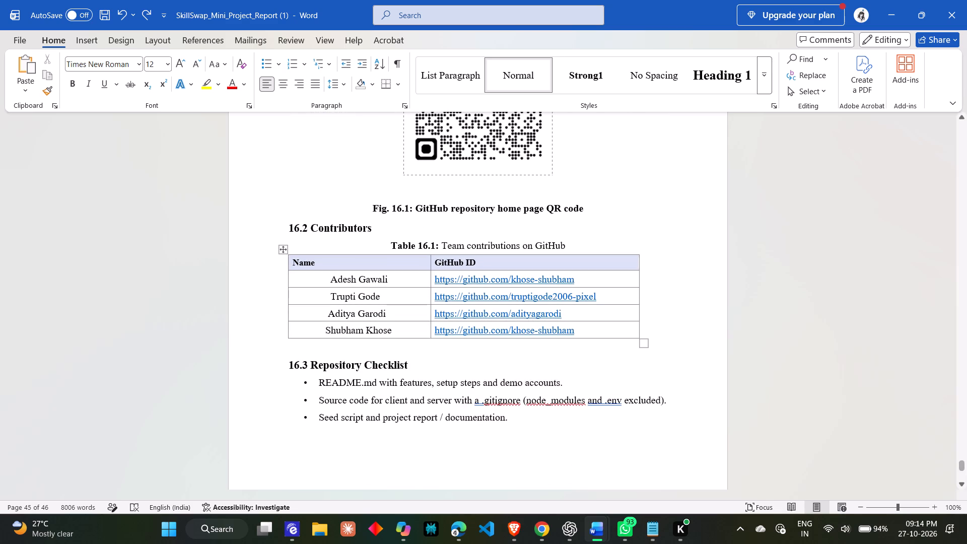
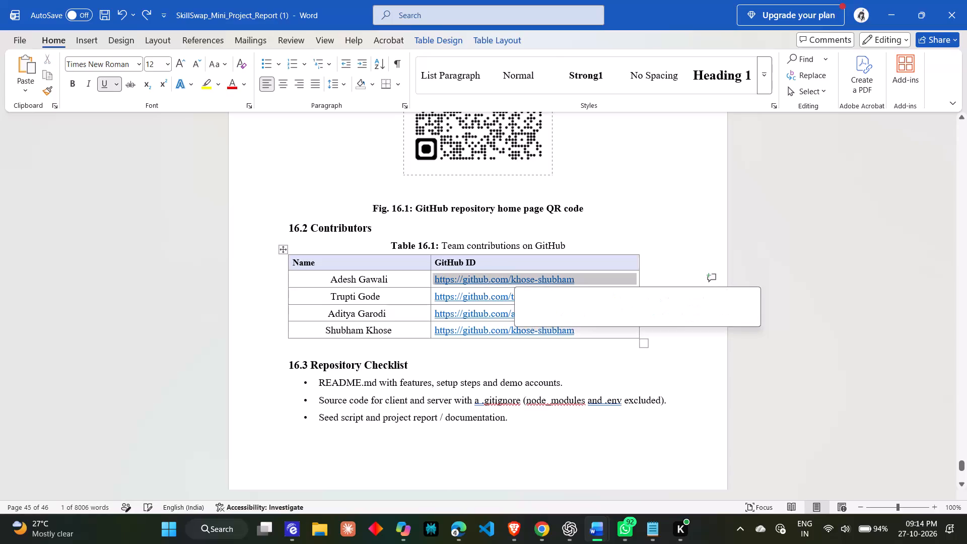
# Replace the GitHub link in the first contributor's row of Table 16.1 with the copied profile URL.
pyautogui.hotkey('ctrl', 'v')
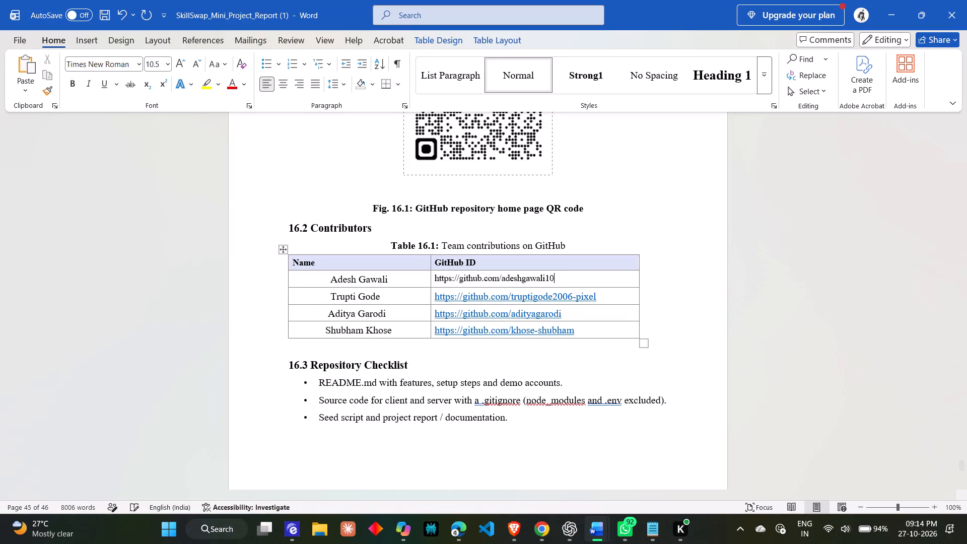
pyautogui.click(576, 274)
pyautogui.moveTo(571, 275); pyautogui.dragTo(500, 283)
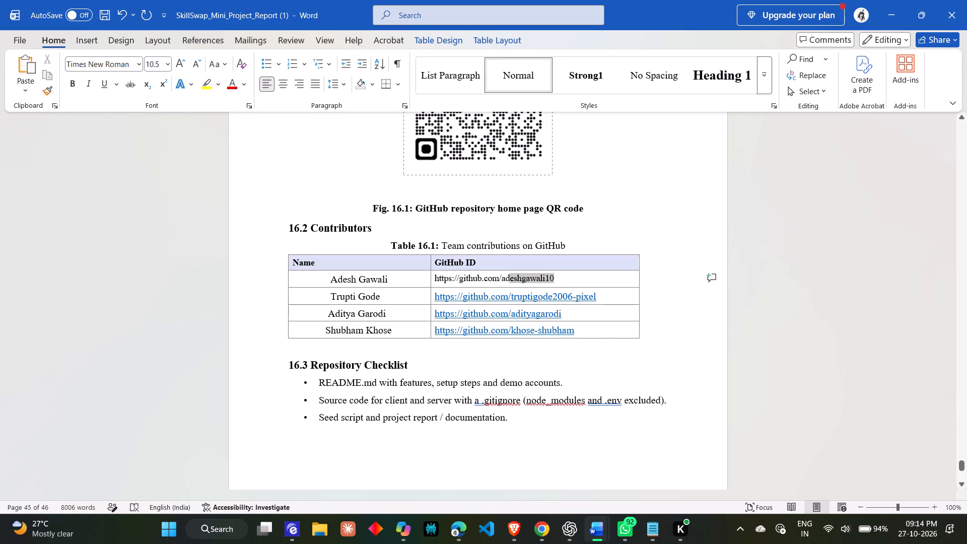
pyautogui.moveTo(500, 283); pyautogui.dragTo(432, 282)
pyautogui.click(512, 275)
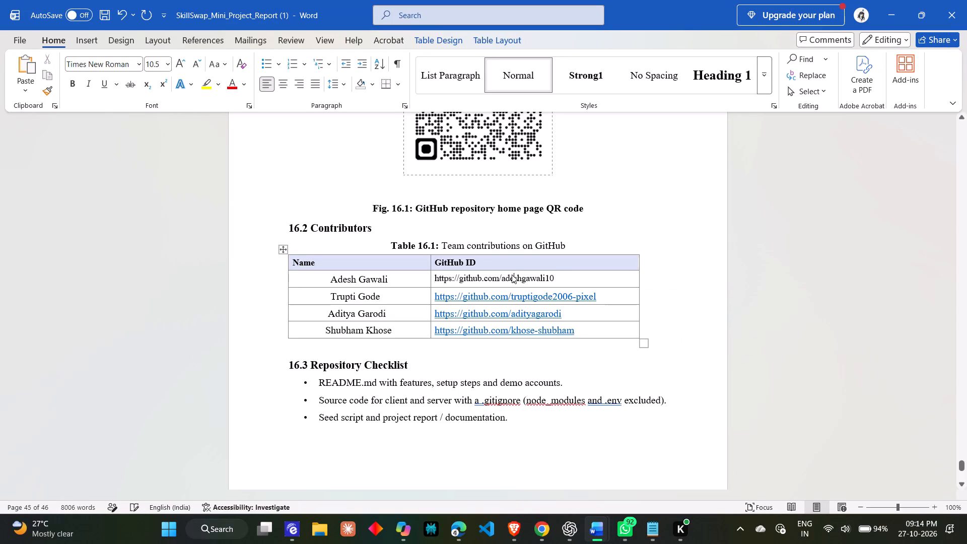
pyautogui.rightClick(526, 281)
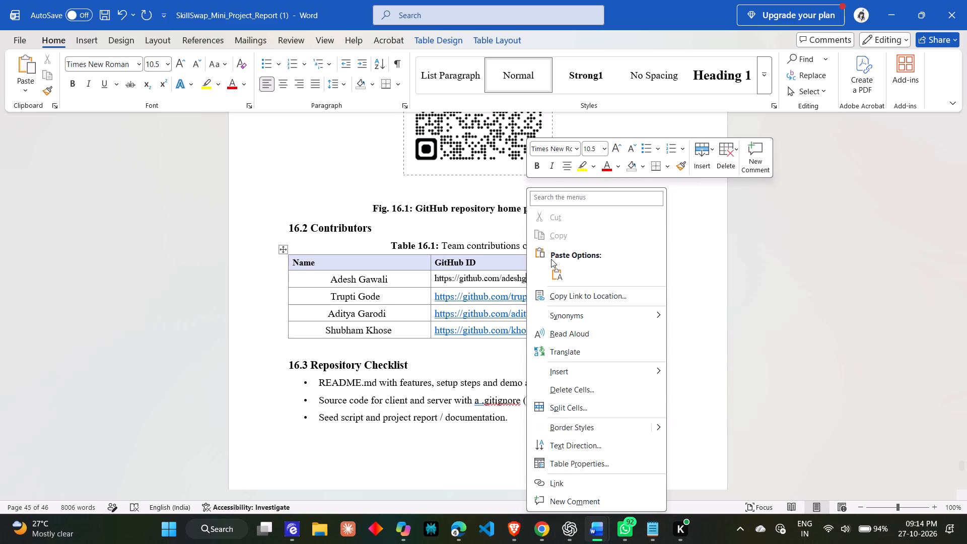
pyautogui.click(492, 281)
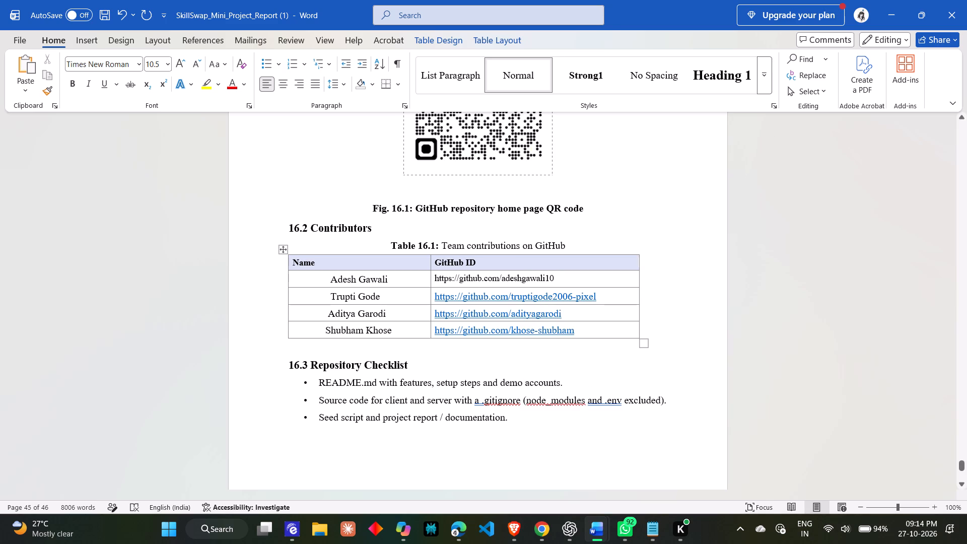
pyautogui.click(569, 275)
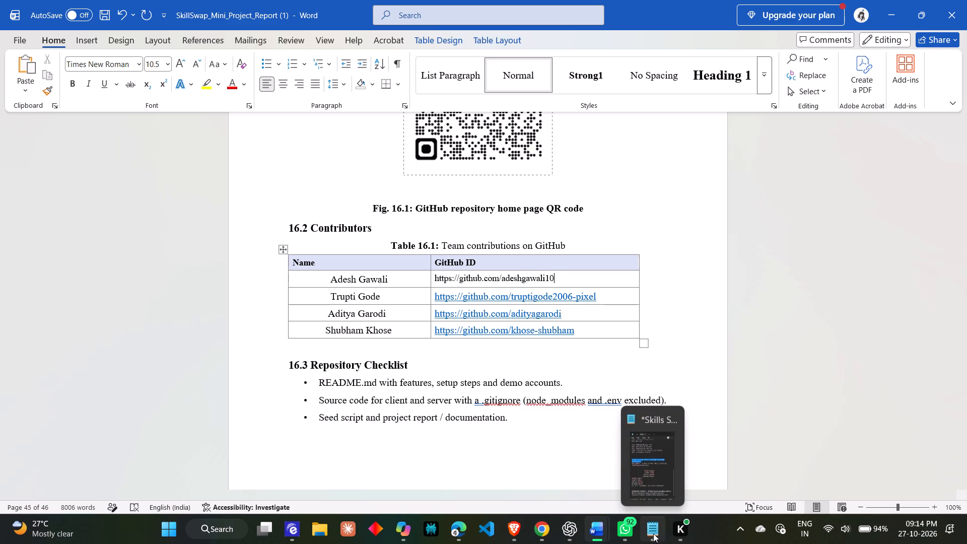
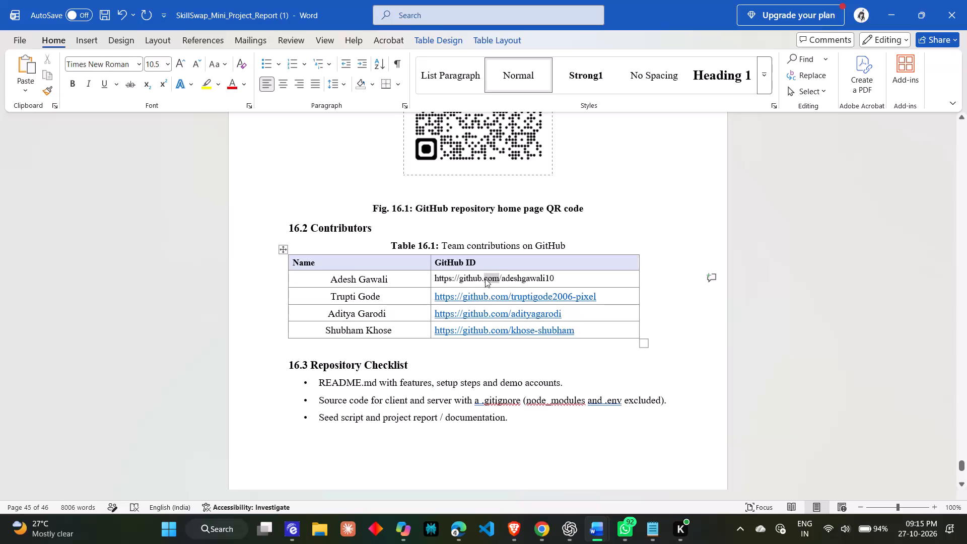
# Select the first contributor's plain-text GitHub link in Table 16.1 and switch to that contributor's GitHub profile in Chrome.
pyautogui.doubleClick(485, 279)
pyautogui.doubleClick(485, 279)
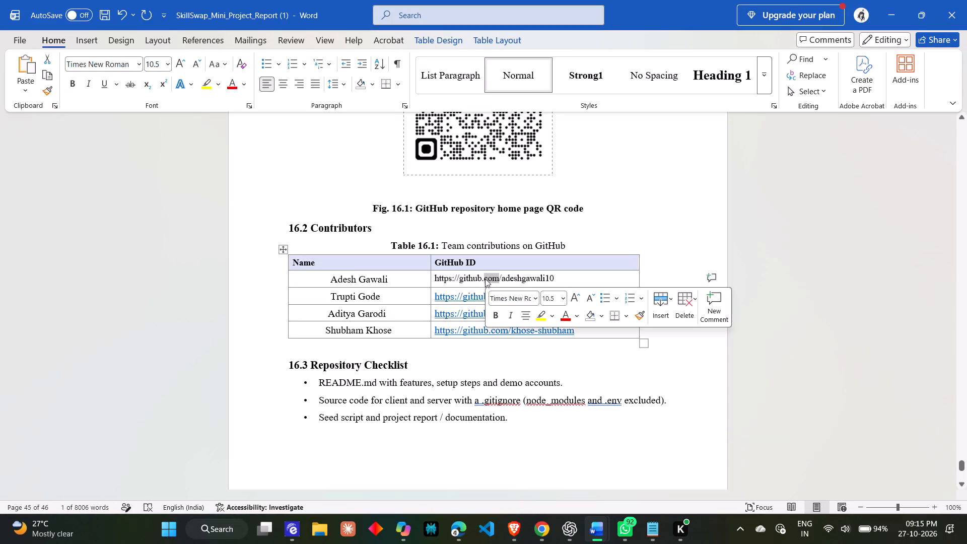
pyautogui.doubleClick(485, 279)
pyautogui.tripleClick(485, 279)
pyautogui.click(485, 279)
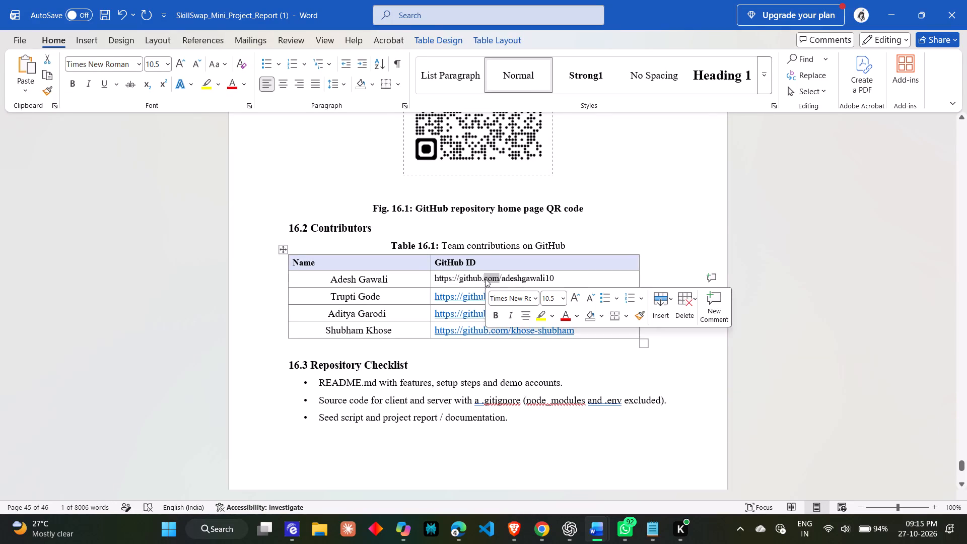
pyautogui.tripleClick(485, 279)
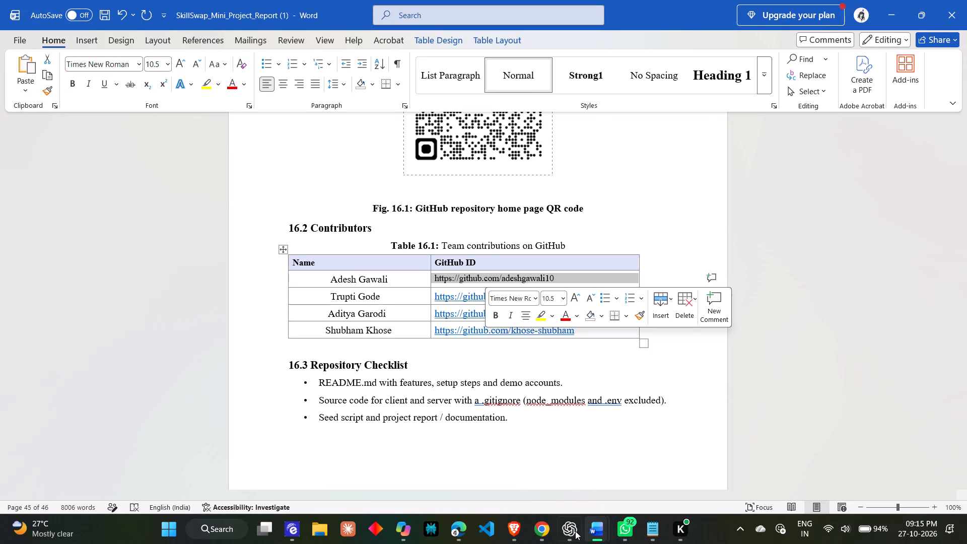
pyautogui.click(548, 532)
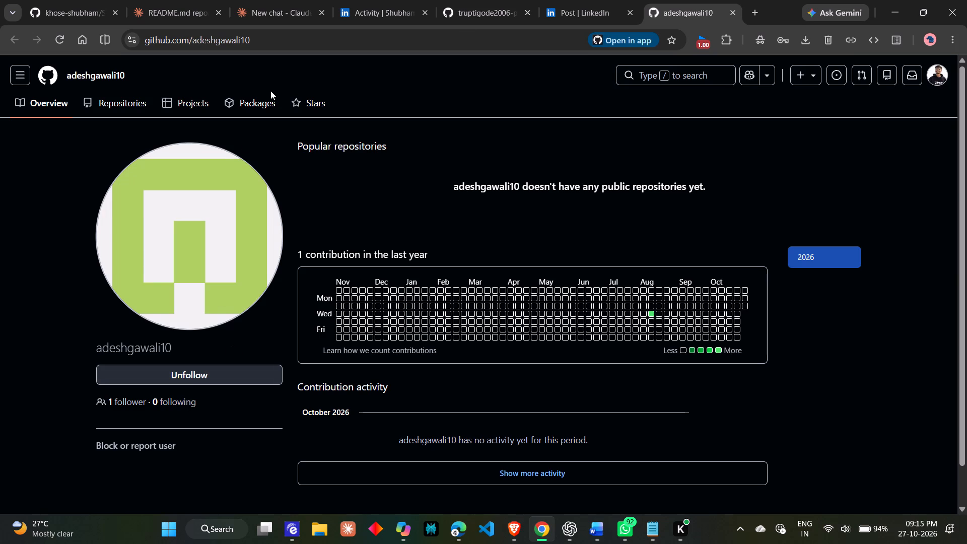
# Copy the first contributor's GitHub profile address from the browser and paste it into their GitHub ID cell in Word's Table 16.1.
pyautogui.click(359, 38)
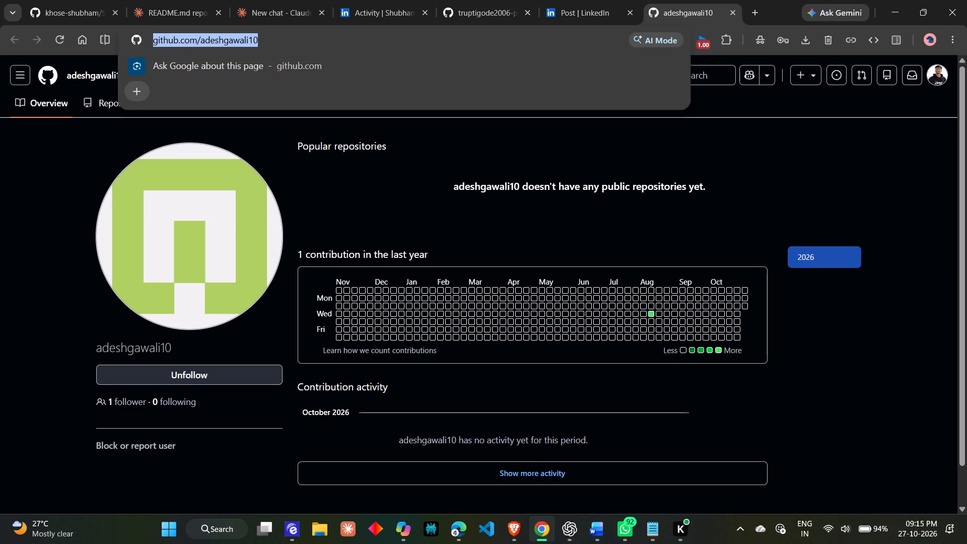
pyautogui.hotkey('ctrl', 'c')
pyautogui.click(597, 531)
pyautogui.click(563, 490)
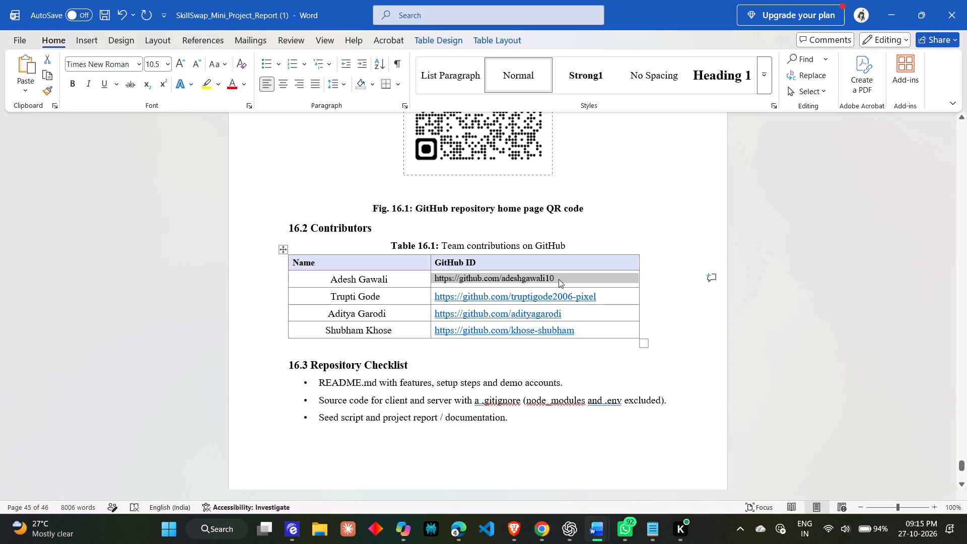
pyautogui.hotkey('ctrl', 'v')
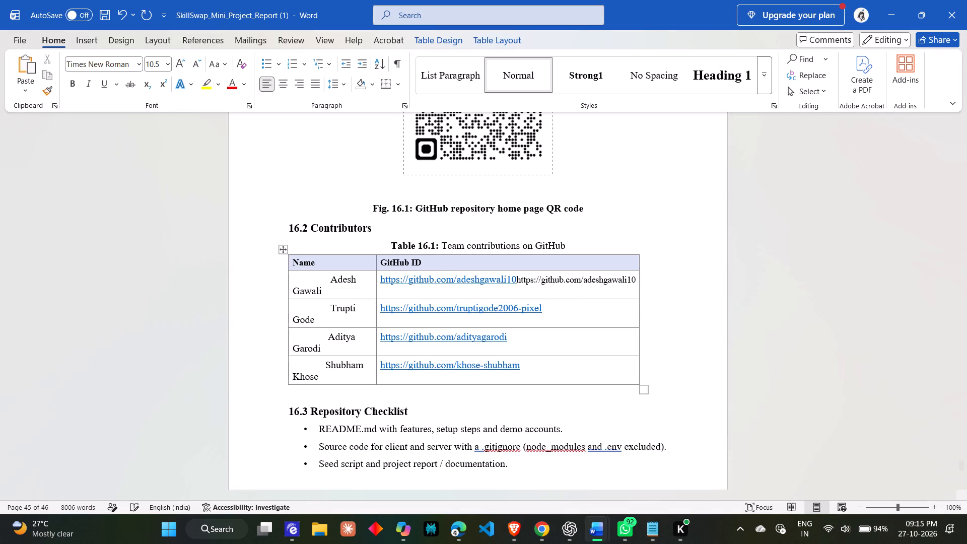
# Delete the old plain-text profile URL after the pasted link in the first contributor's GitHub ID cell.
pyautogui.click(634, 277)
pyautogui.press('BackSpace')
pyautogui.press('BackSpace')
pyautogui.press('BackSpace')
pyautogui.press('BackSpace')
pyautogui.press('BackSpace')
pyautogui.press('BackSpace')
pyautogui.press('BackSpace')
pyautogui.press('BackSpace')
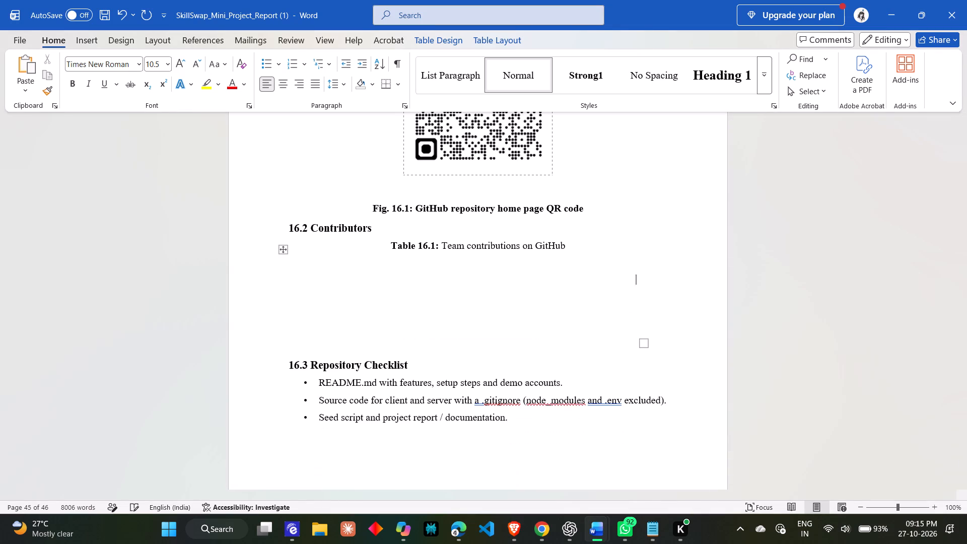
pyautogui.press('BackSpace')
pyautogui.press('BackSpace')
pyautogui.press('BackSpace')
pyautogui.press('BackSpace')
pyautogui.press('BackSpace')
pyautogui.press('BackSpace')
pyautogui.press('BackSpace')
pyautogui.press('BackSpace')
pyautogui.press('BackSpace')
pyautogui.press('BackSpace')
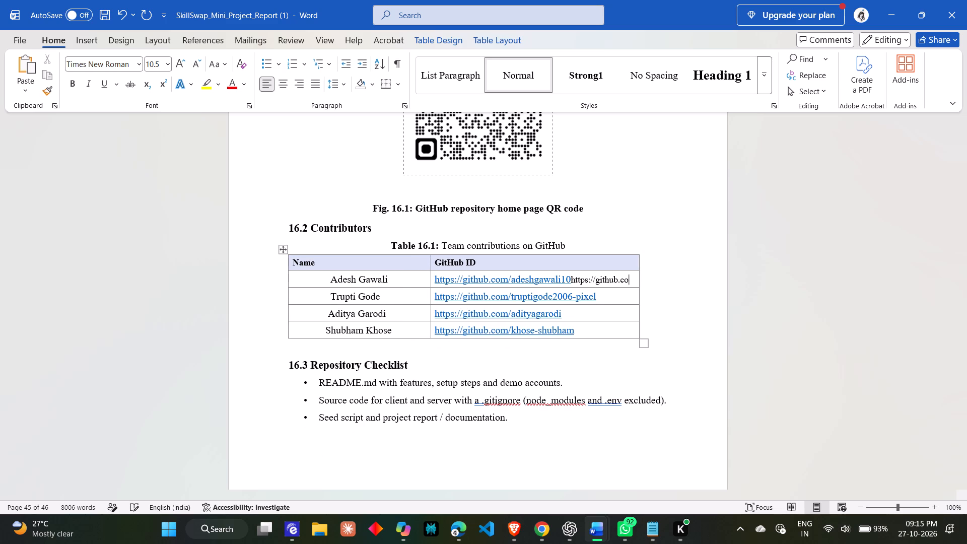
pyautogui.press('BackSpace')
pyautogui.press('BackSpace')
pyautogui.press('BackSpace')
pyautogui.press('BackSpace')
pyautogui.press('BackSpace')
pyautogui.press('BackSpace')
pyautogui.press('BackSpace')
pyautogui.press('BackSpace')
pyautogui.press('BackSpace')
pyautogui.press('BackSpace')
pyautogui.press('BackSpace')
pyautogui.press('BackSpace')
pyautogui.press('BackSpace')
pyautogui.press('BackSpace')
pyautogui.press('BackSpace')
pyautogui.press('BackSpace')
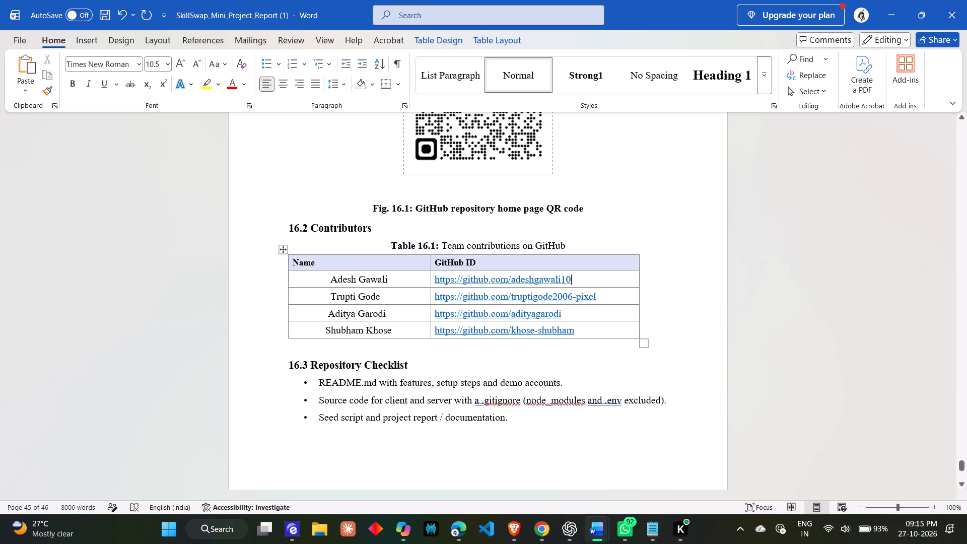
# Review the repository, contributors and hackathon certificate content in sections 16 and 17, including the 17.3 heading.
pyautogui.scroll(6, 558, 203)
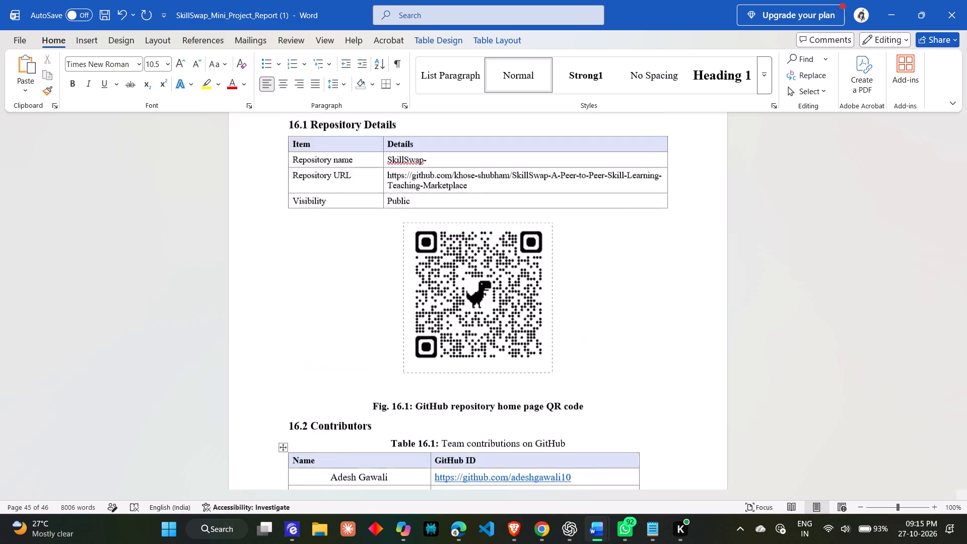
pyautogui.scroll(7, 557, 203)
pyautogui.scroll(-12, 552, 220)
pyautogui.scroll(-13, 582, 283)
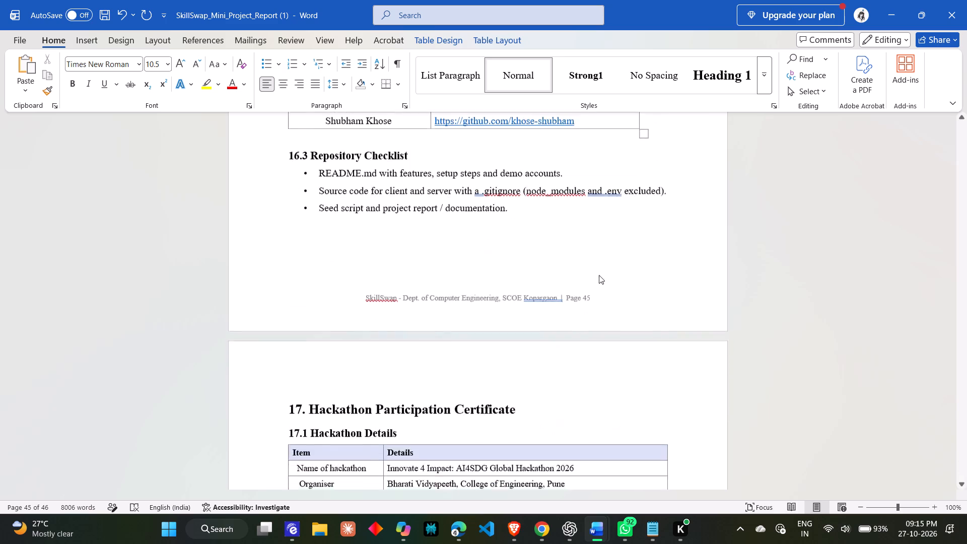
pyautogui.scroll(-9, 599, 275)
pyautogui.scroll(-16, 599, 275)
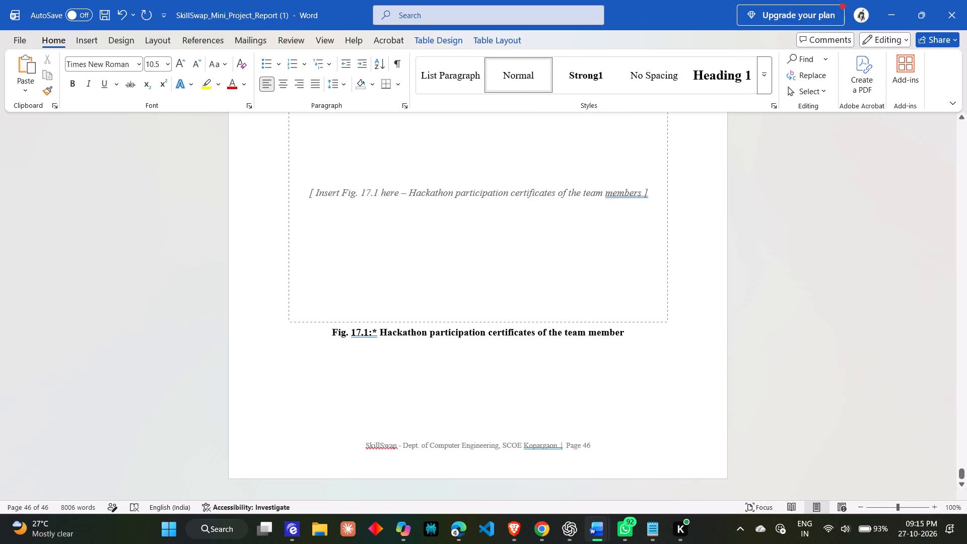
pyautogui.scroll(5, 522, 275)
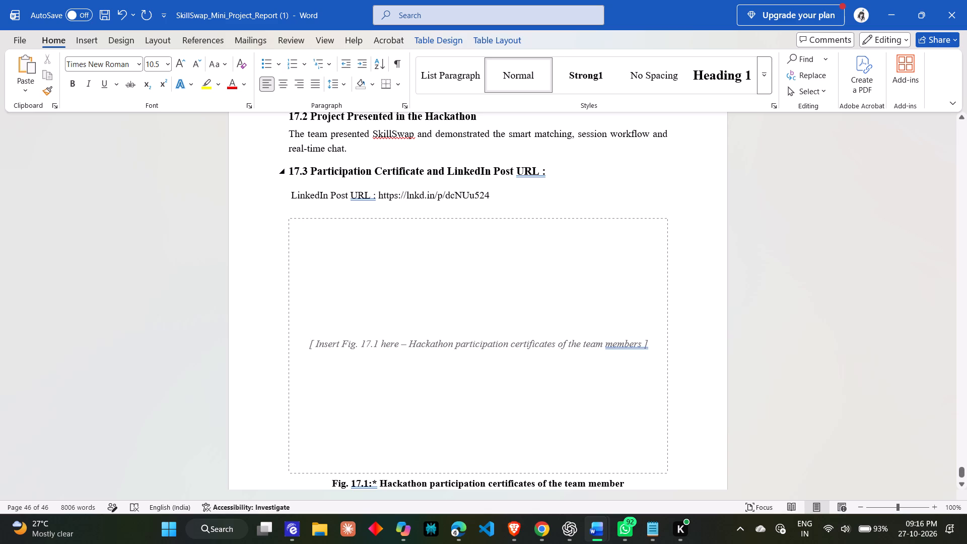
pyautogui.click(541, 171)
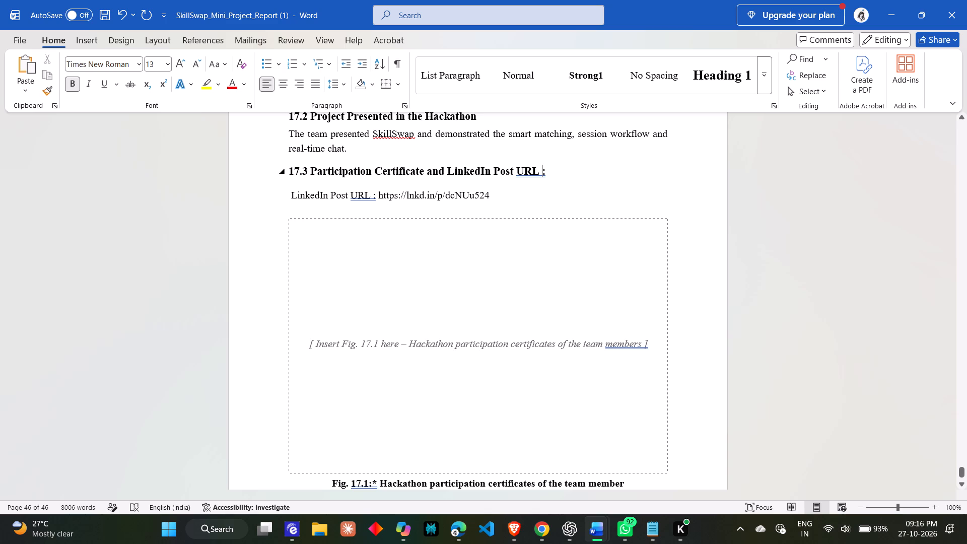
pyautogui.scroll(10, 563, 224)
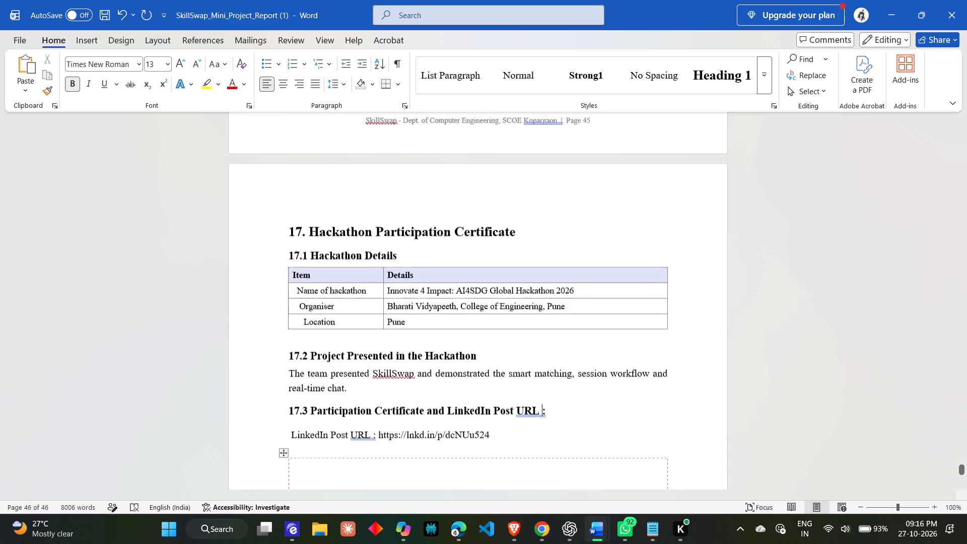
pyautogui.scroll(20, 565, 220)
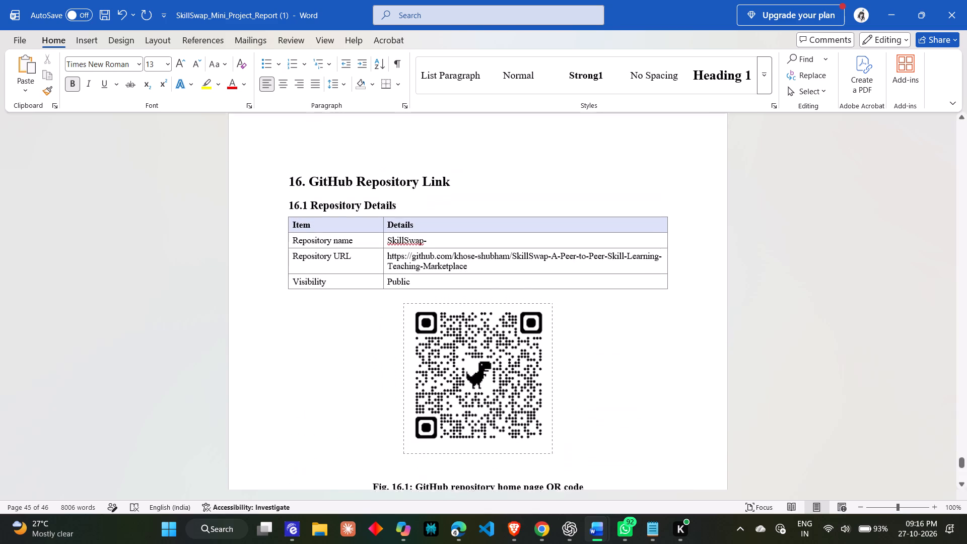
pyautogui.scroll(2, 566, 219)
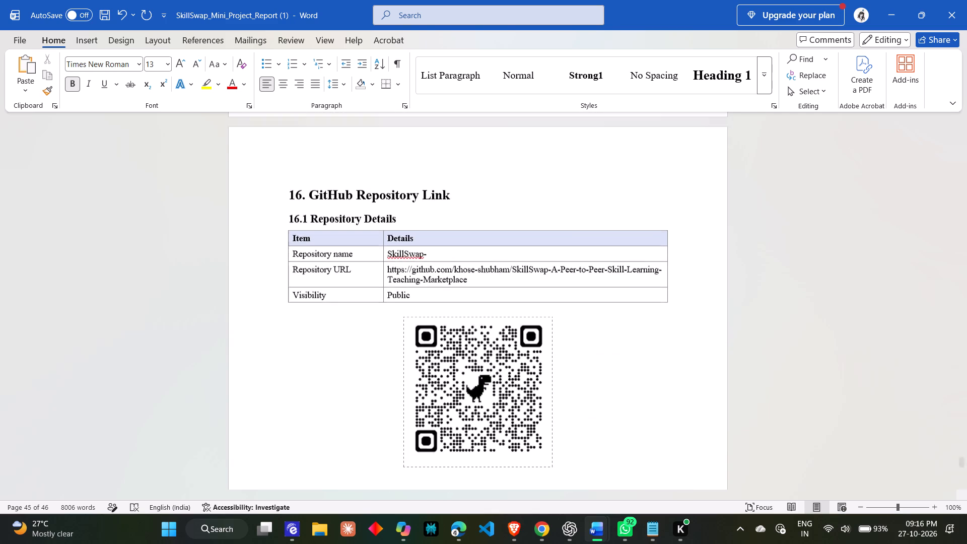
pyautogui.scroll(20, 566, 219)
pyautogui.scroll(6, 566, 219)
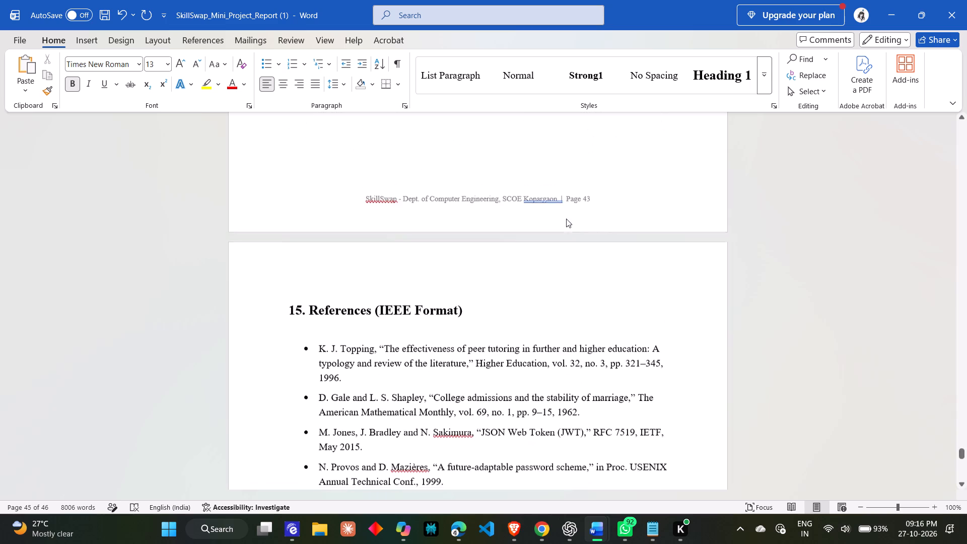
pyautogui.scroll(-20, 566, 219)
pyautogui.scroll(-12, 566, 219)
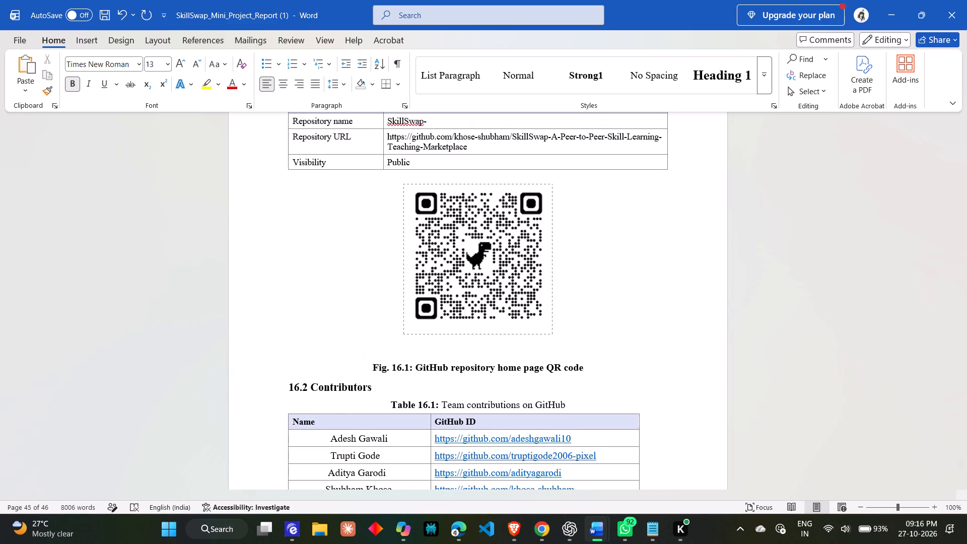
pyautogui.scroll(-20, 566, 219)
pyautogui.scroll(-7, 566, 219)
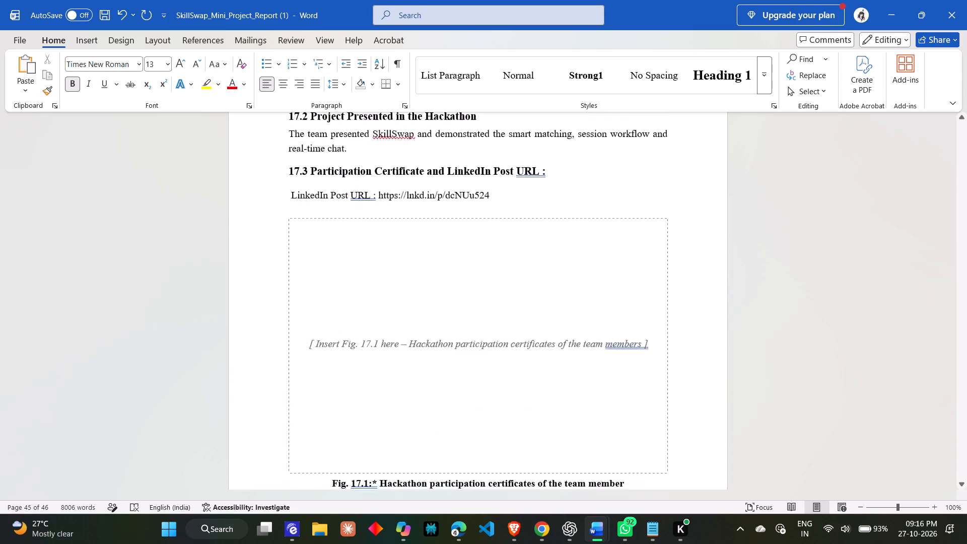
pyautogui.scroll(-20, 569, 224)
pyautogui.scroll(-5, 569, 224)
# Replace "URL" with "QR Code" in the section 17.3 heading, Participation Certificate and LinkedIn Post.
pyautogui.scroll(9, 565, 235)
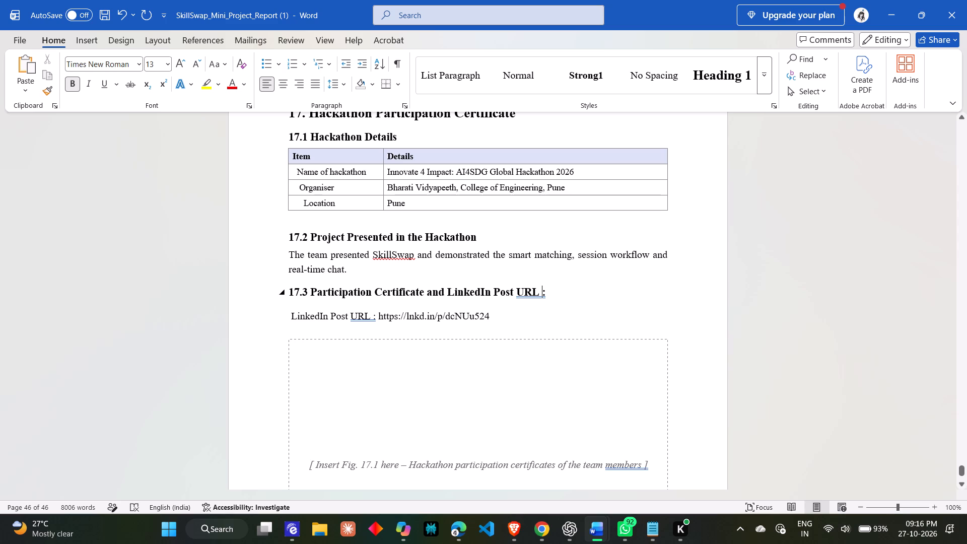
pyautogui.click(542, 292)
pyautogui.press('BackSpace')
pyautogui.press('BackSpace')
pyautogui.press('BackSpace')
pyautogui.press('BackSpace')
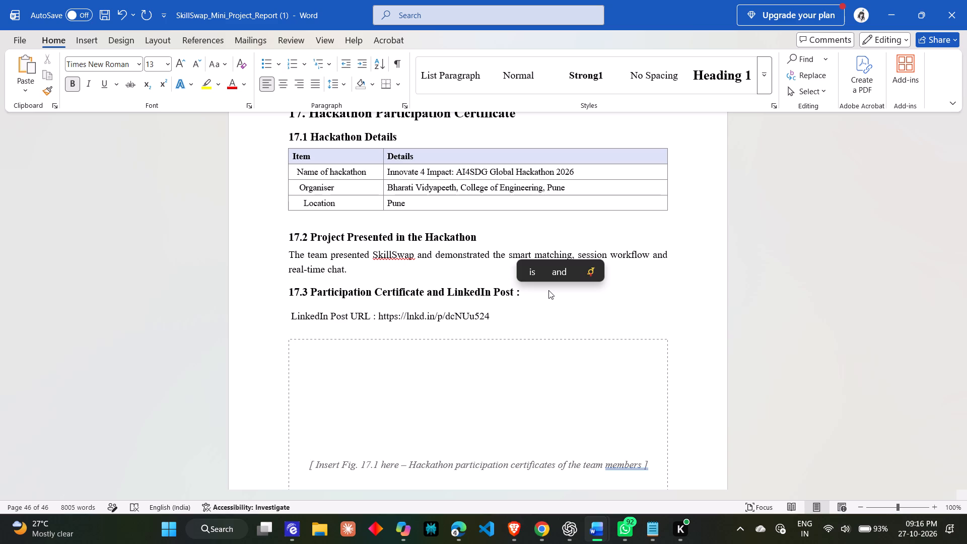
pyautogui.write('QR')
pyautogui.press('space')
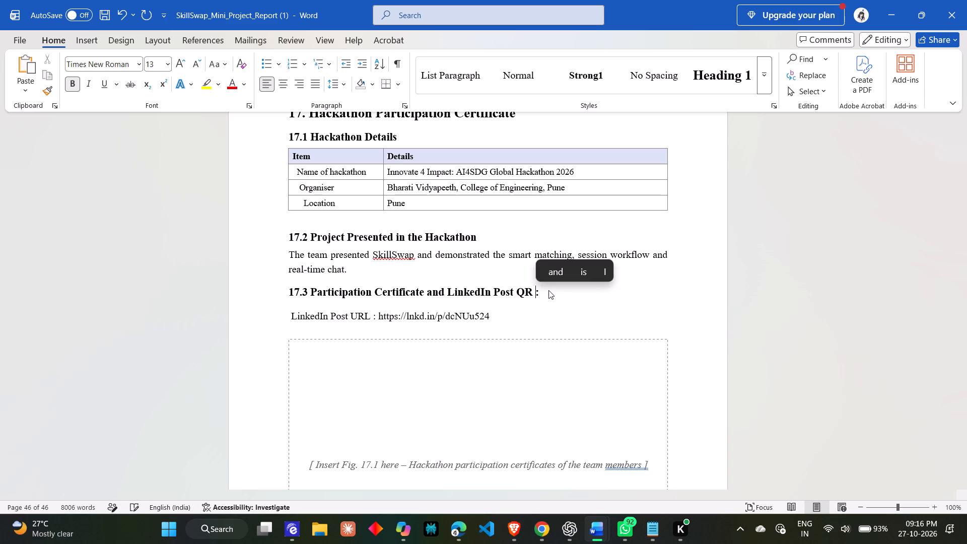
pyautogui.write('Code')
pyautogui.press('space')
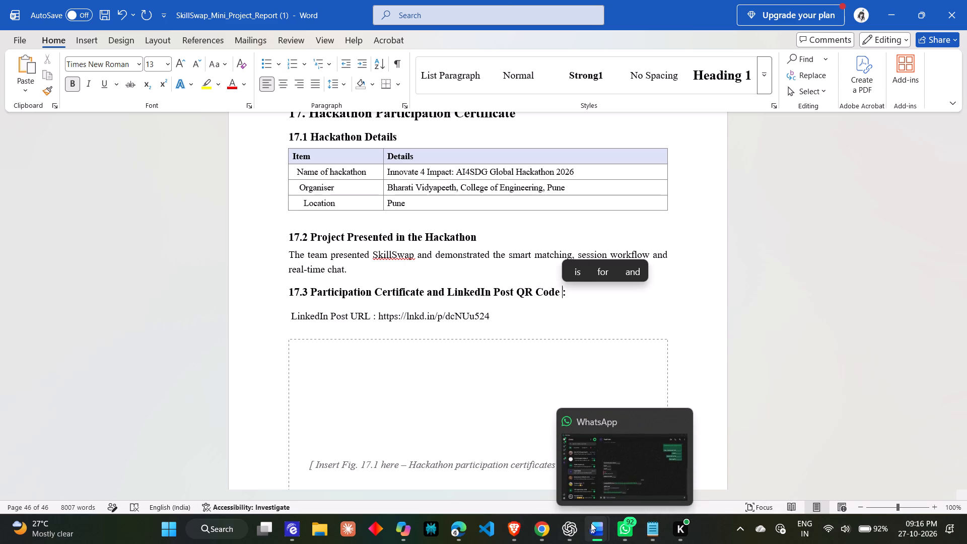
# In Chrome's LinkedIn activity page, generate a QR code from the certificate image in the AI4SDG Global Hackathon 2026 post.
pyautogui.click(534, 535)
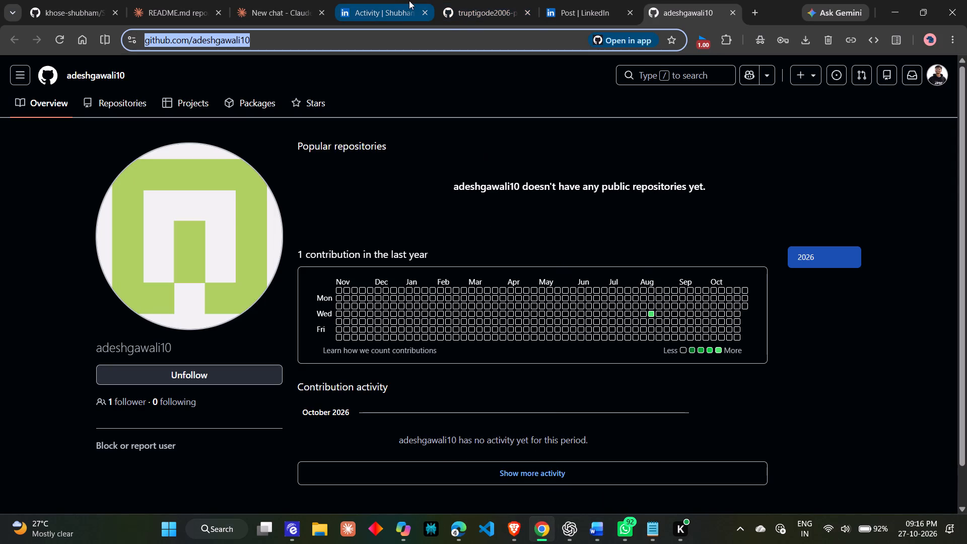
pyautogui.click(406, 0)
pyautogui.scroll(5, 463, 287)
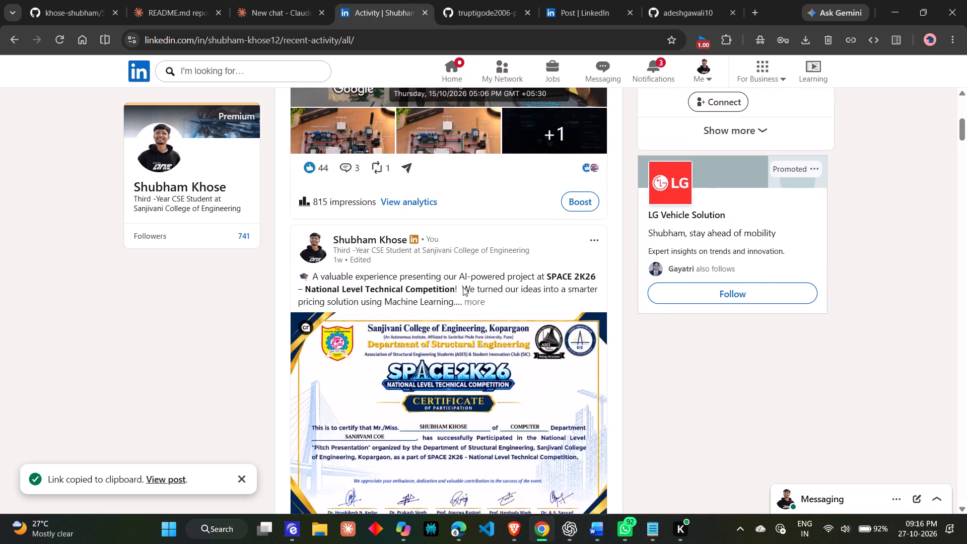
pyautogui.scroll(9, 463, 287)
pyautogui.scroll(-20, 460, 297)
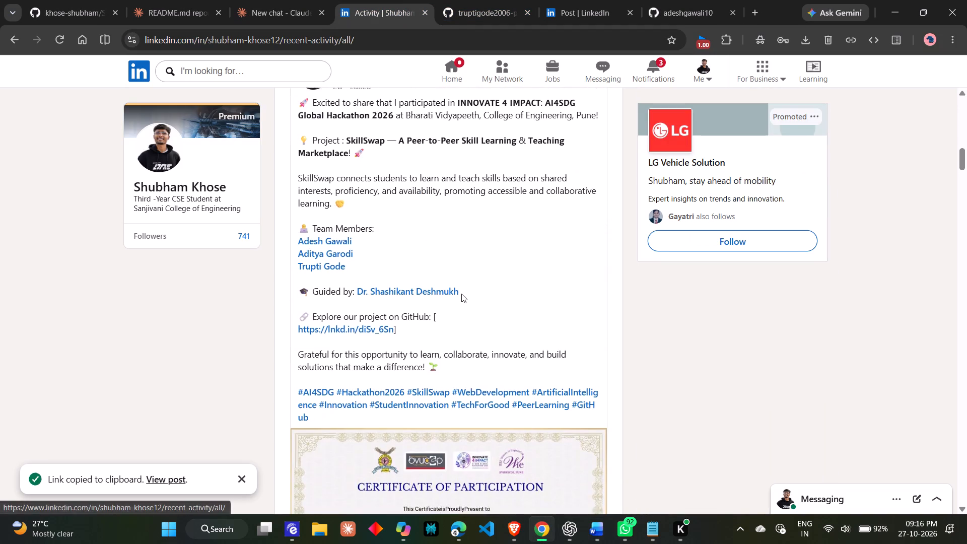
pyautogui.rightClick(461, 294)
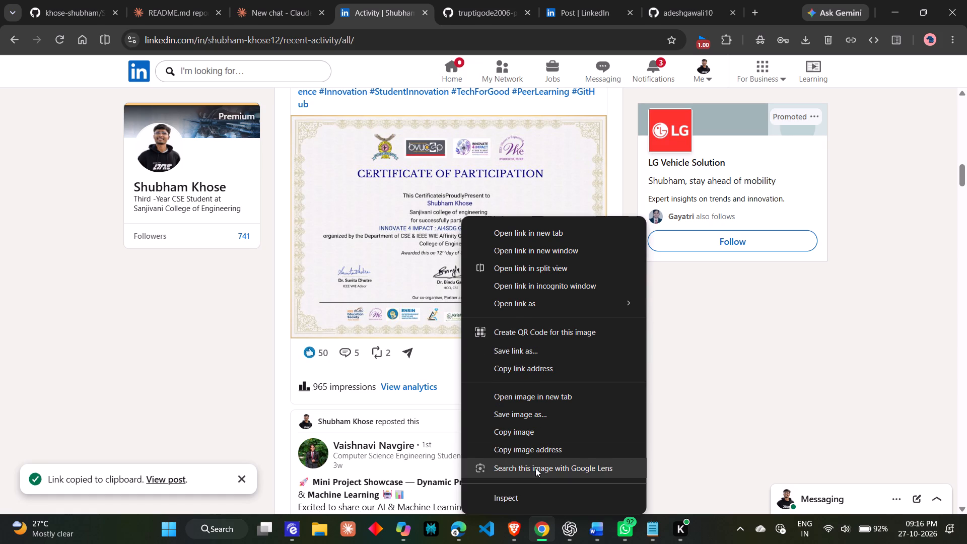
pyautogui.rightClick(544, 341)
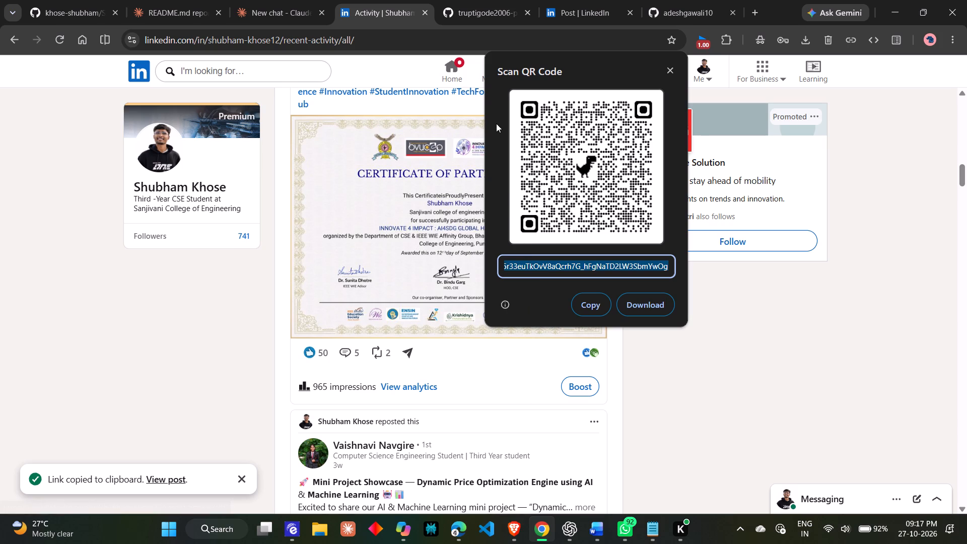
# Capture the whole QR code as a screen snip, copy it, and switch back to the report in Word.
pyautogui.press('Print')
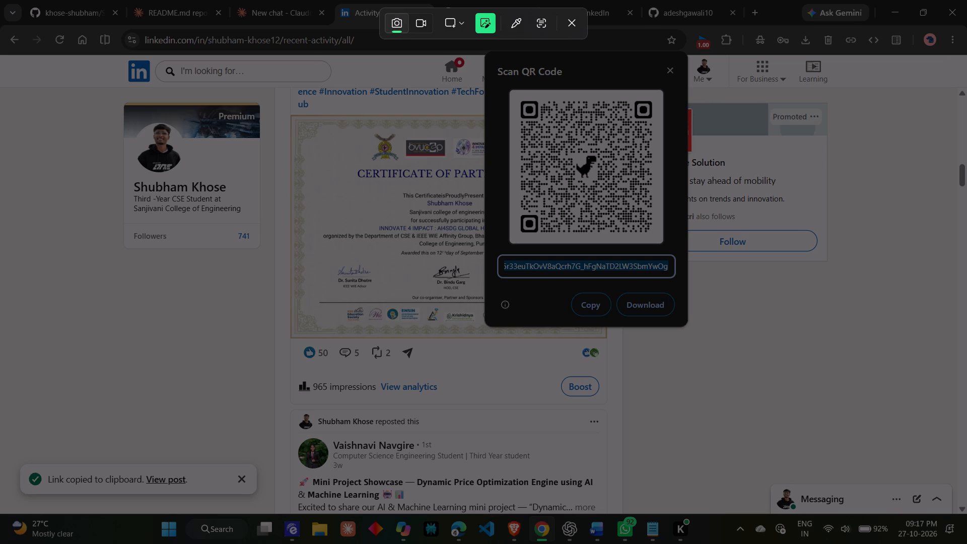
pyautogui.moveTo(513, 94); pyautogui.dragTo(656, 219)
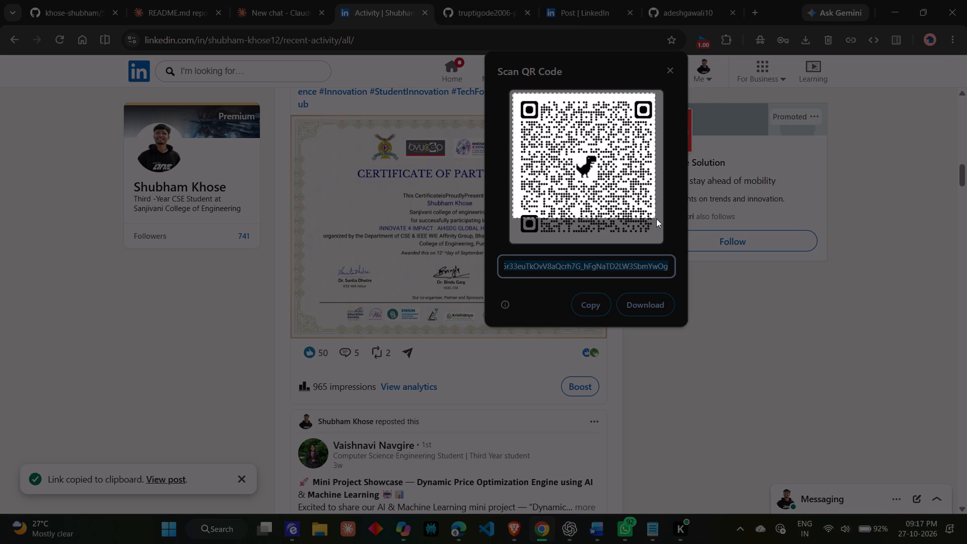
pyautogui.moveTo(656, 219); pyautogui.dragTo(656, 239)
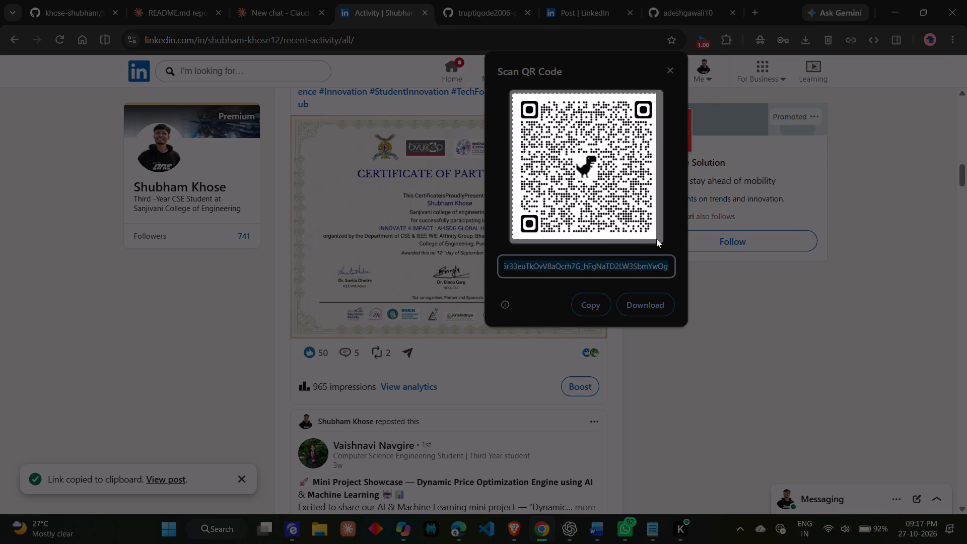
pyautogui.moveTo(656, 239); pyautogui.dragTo(660, 240)
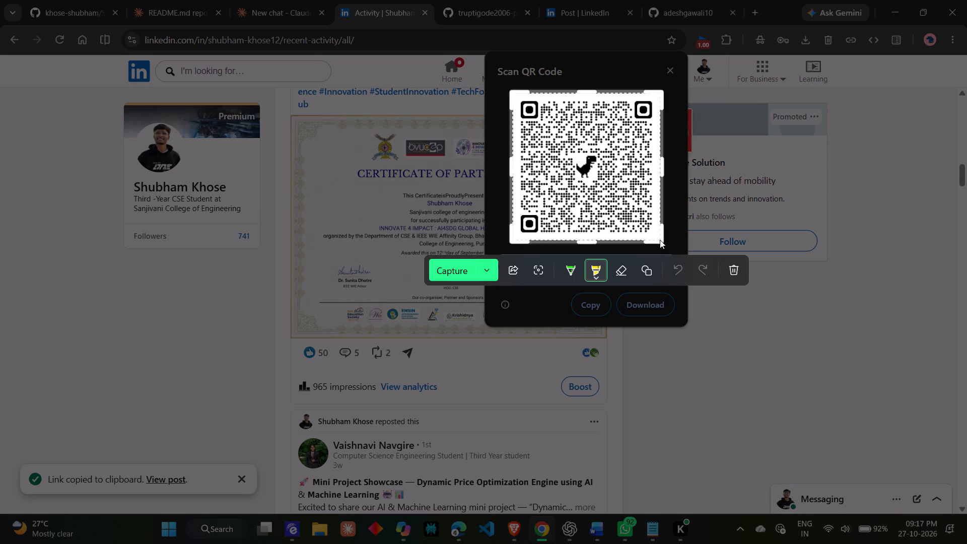
pyautogui.hotkey('ctrl', 'c')
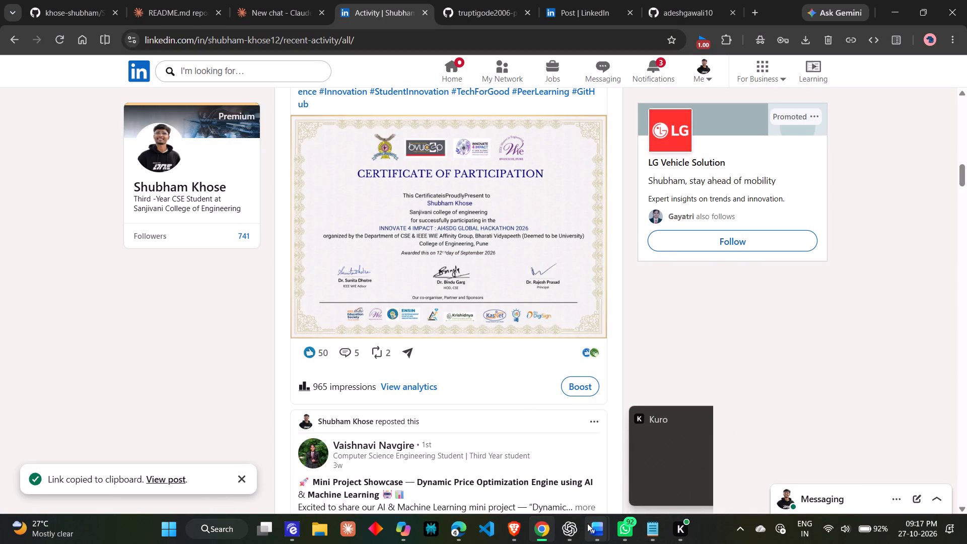
pyautogui.click(579, 483)
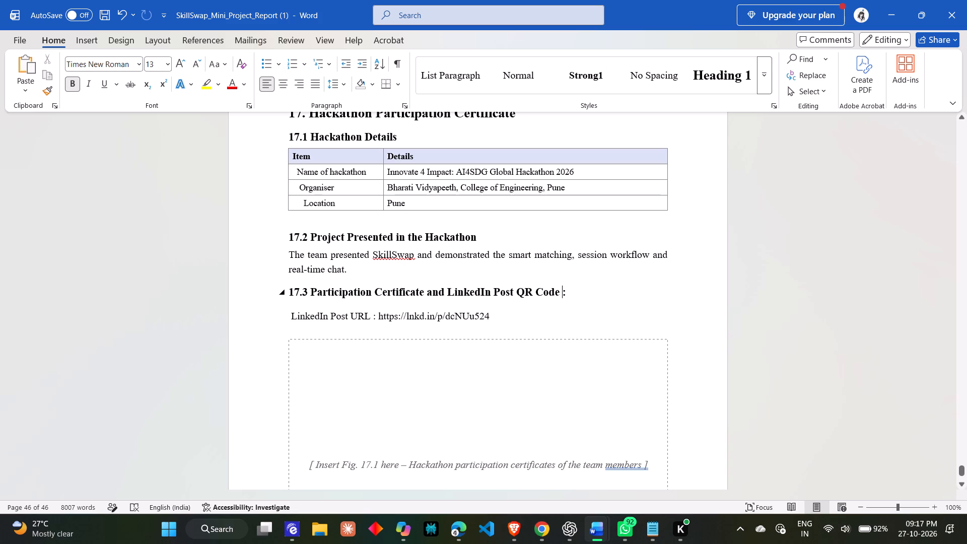
# Delete the first "e" from "LinkedIn" in the section 17.3 heading, making it "LinkdIn".
pyautogui.click(475, 291)
pyautogui.press('BackSpace')
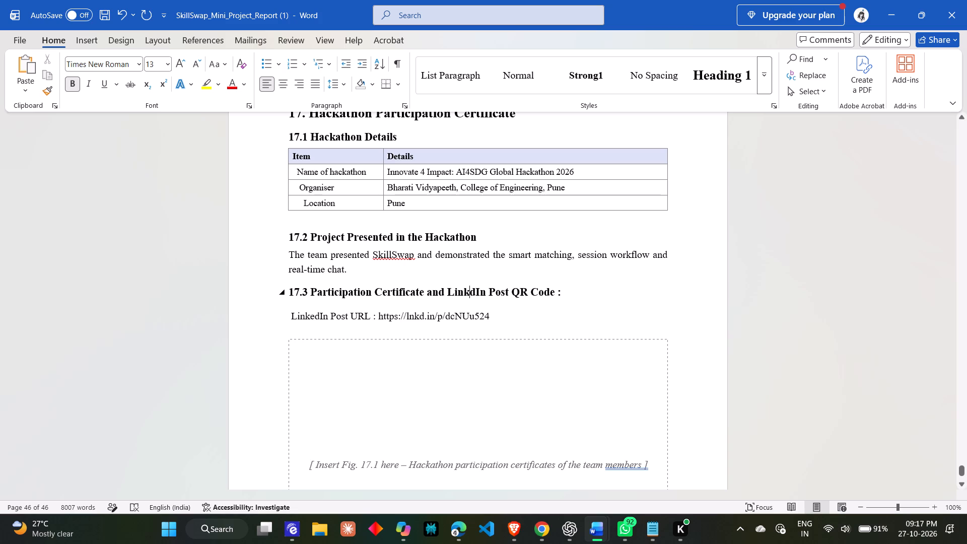
# Examine the Fig. 17.1 hackathon certificate placeholder and its caption in section 17.3.
pyautogui.scroll(-3, 483, 341)
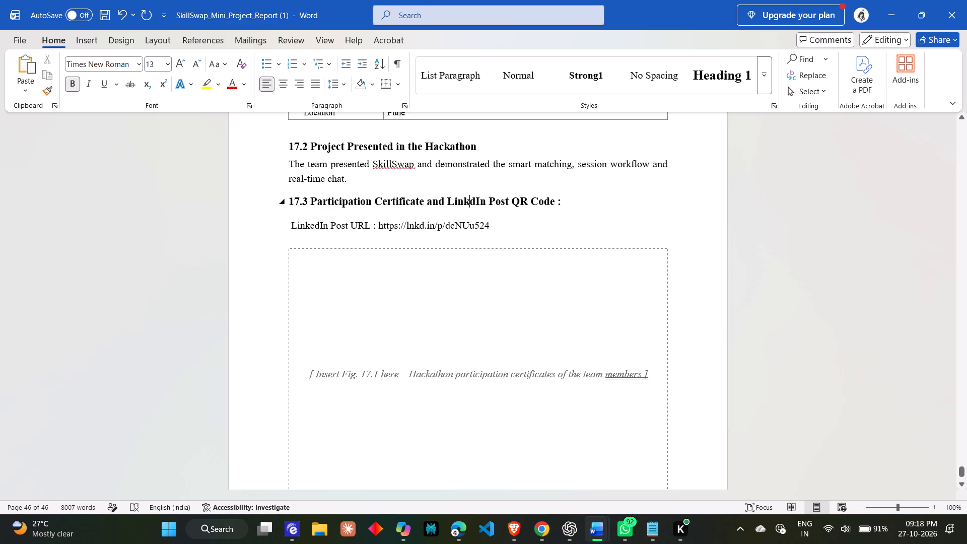
pyautogui.scroll(-2, 472, 305)
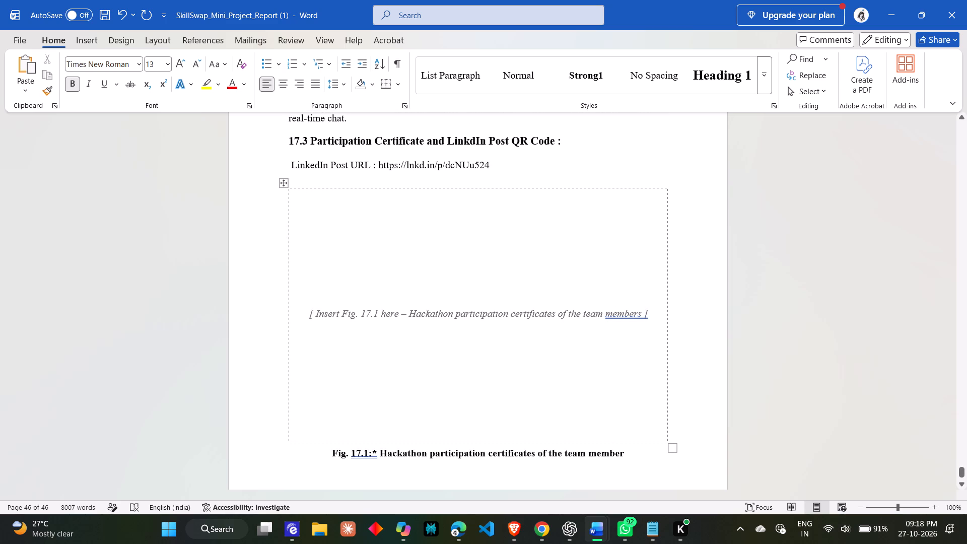
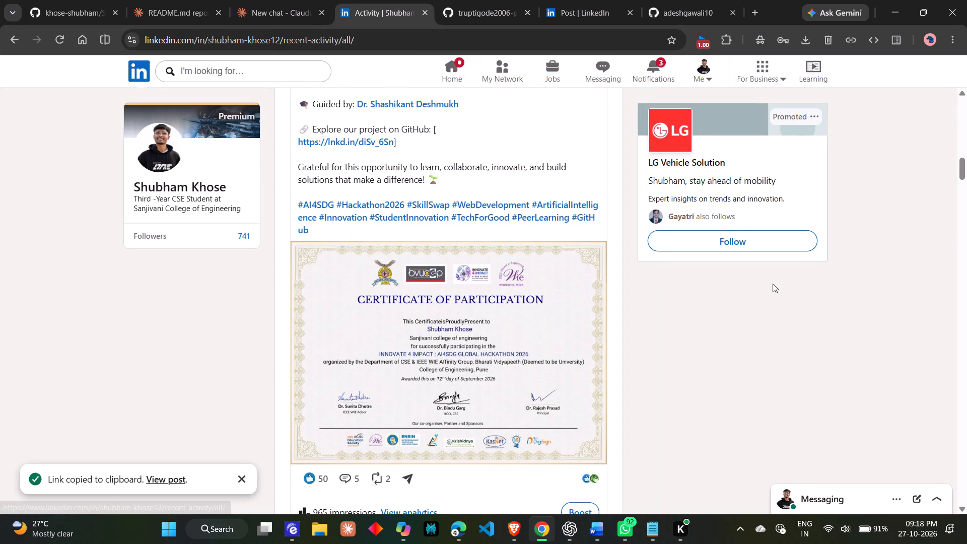
# Capture the whole Certificate of Participation image in the LinkedIn post as a screen snip and copy it.
pyautogui.press('Print')
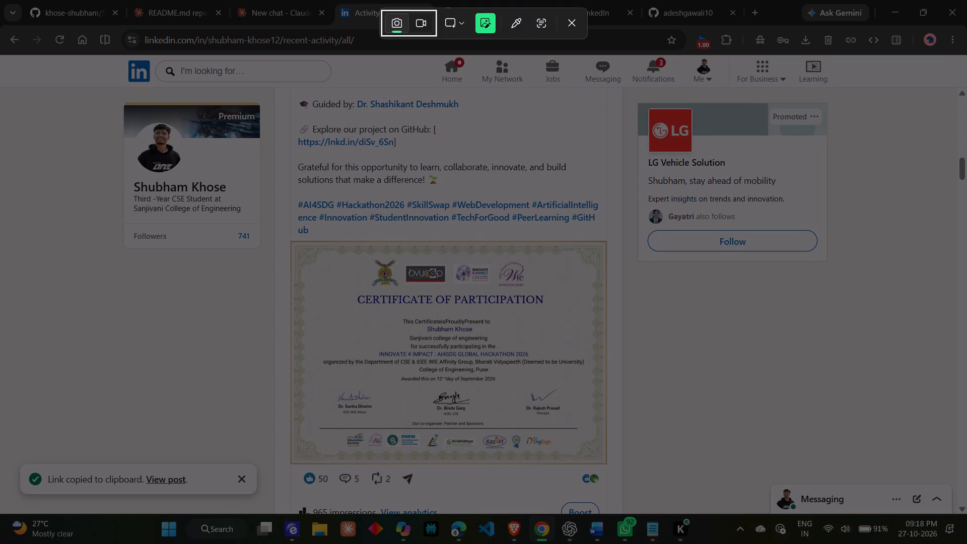
pyautogui.moveTo(291, 241); pyautogui.dragTo(598, 465)
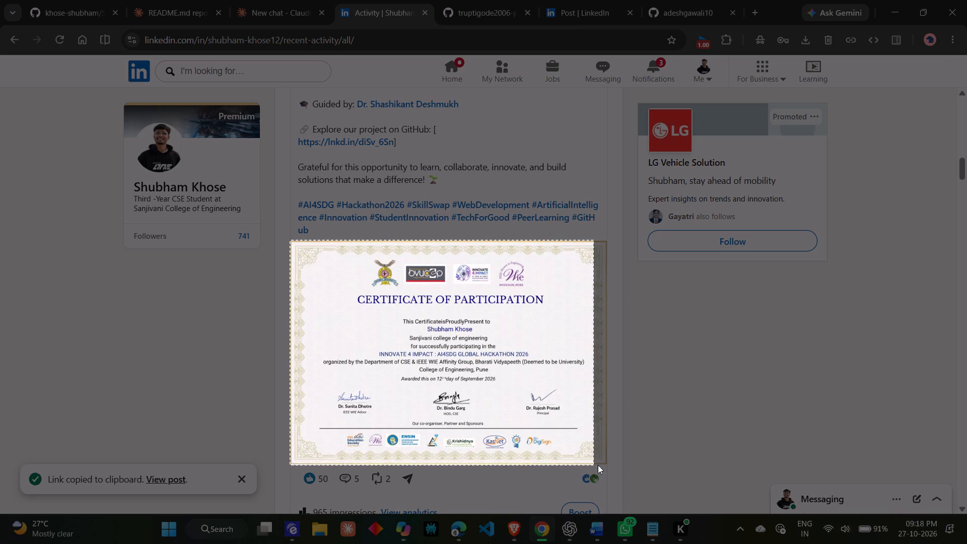
pyautogui.moveTo(598, 465); pyautogui.dragTo(608, 465)
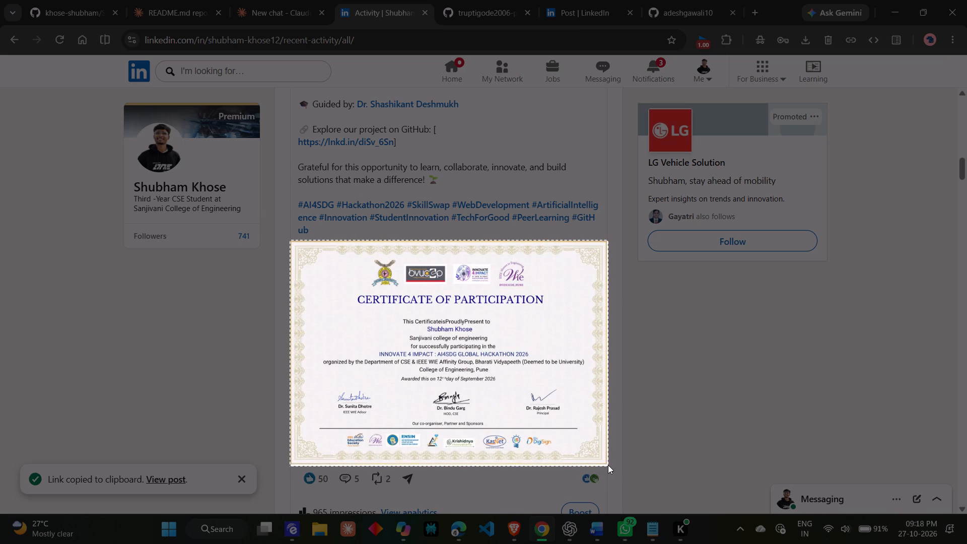
pyautogui.moveTo(608, 465); pyautogui.dragTo(607, 465)
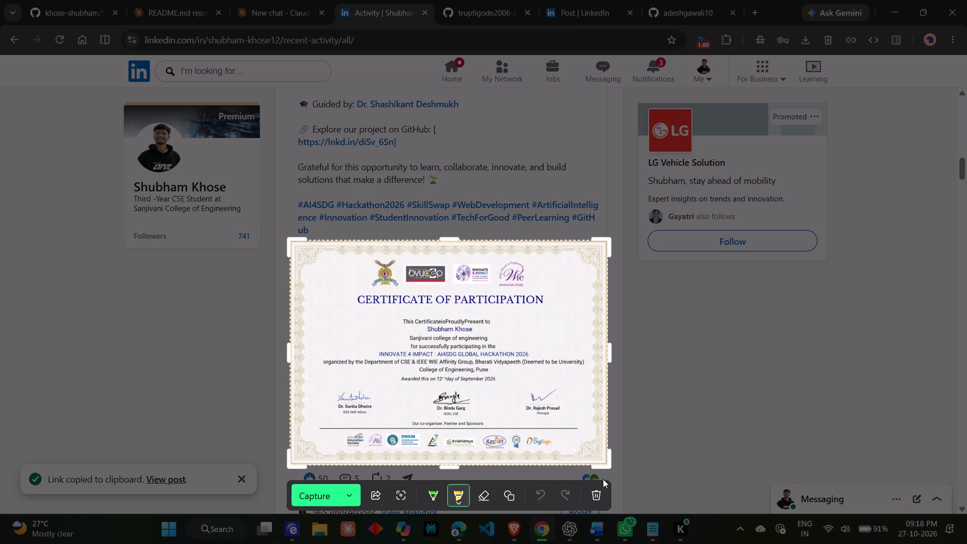
pyautogui.hotkey('ctrl', 'c')
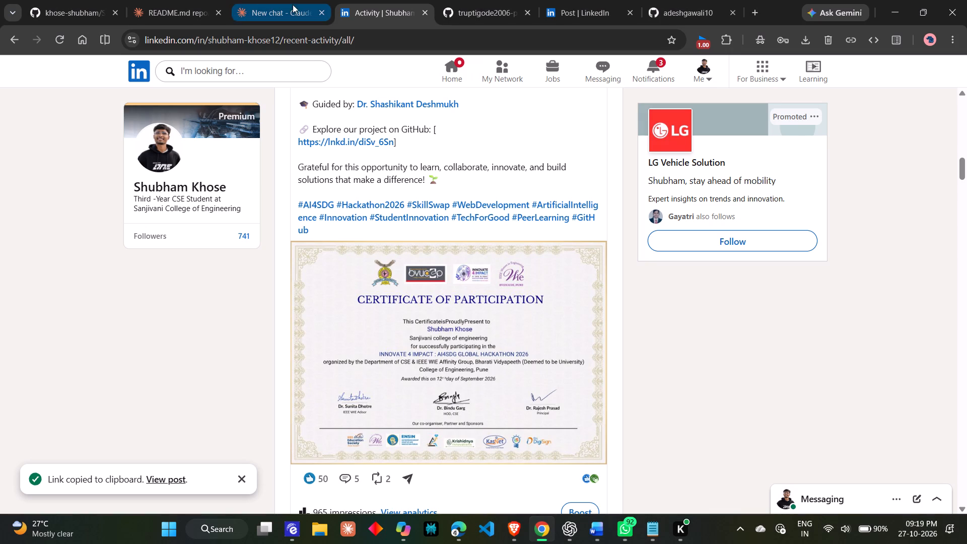
# Switch to the SkillSwap report in Word and paste the copied certificate image into the Fig. 17.1 placeholder box.
pyautogui.click(594, 522)
pyautogui.click(585, 497)
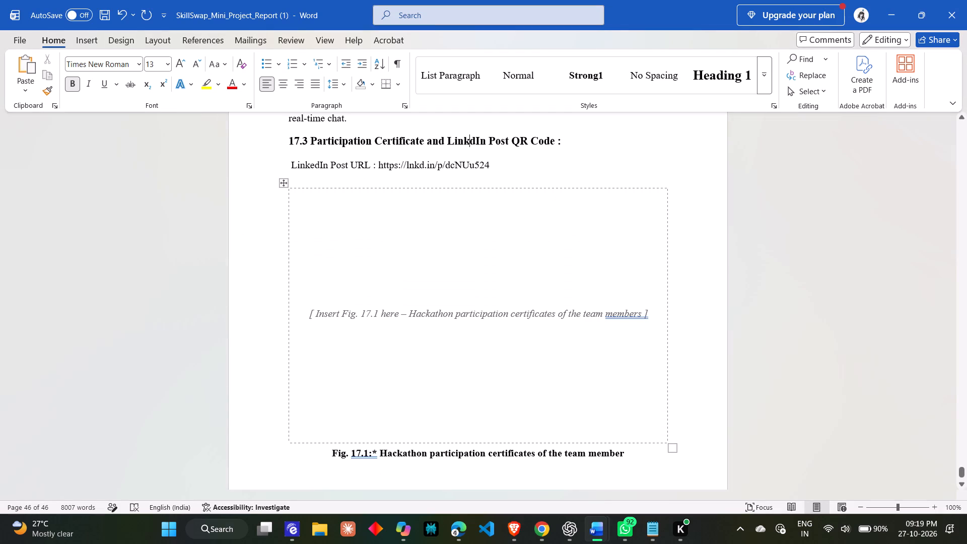
pyautogui.click(304, 205)
pyautogui.click(324, 218)
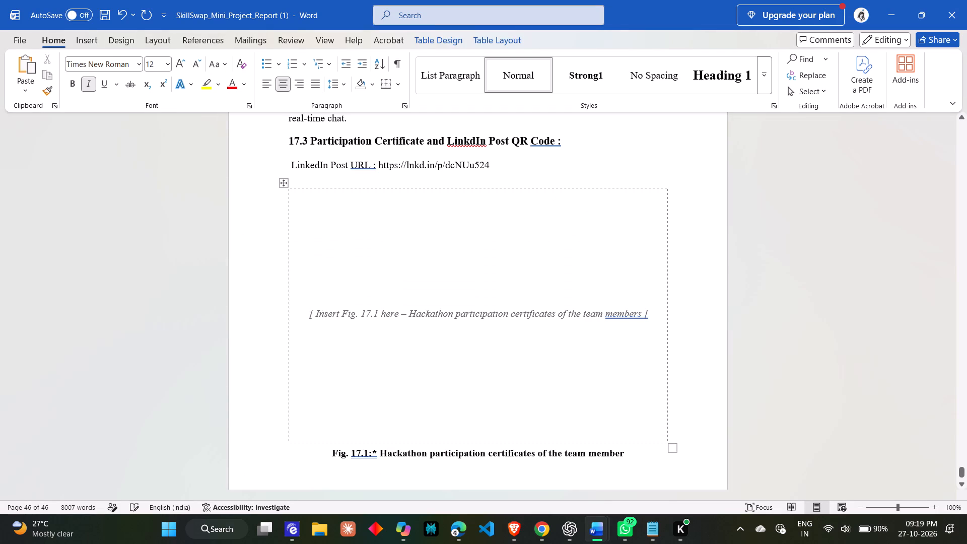
pyautogui.click(322, 226)
pyautogui.hotkey('ctrl', 'v')
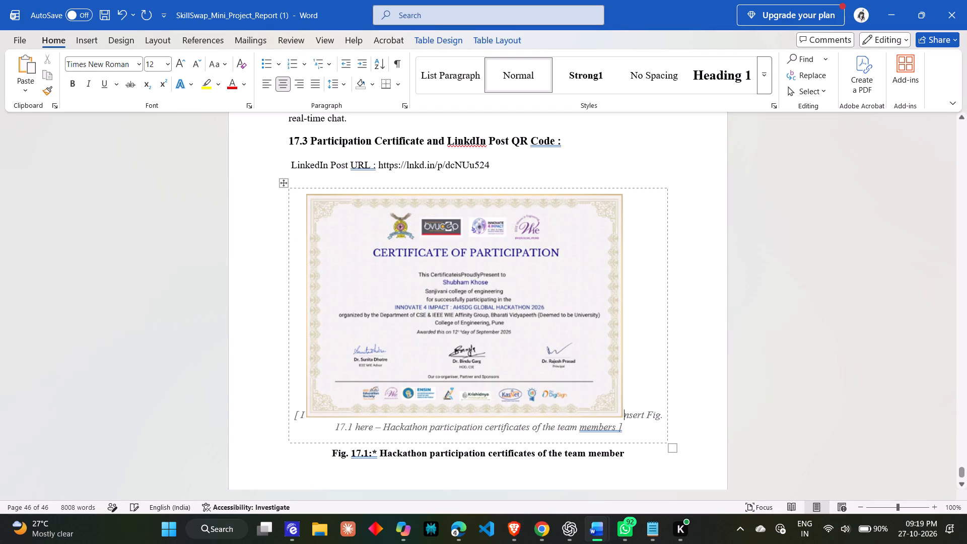
# Shrink the pasted certificate picture in height and width, leaving free space beside it in the Fig. 17.1 box.
pyautogui.moveTo(621, 261); pyautogui.dragTo(598, 255)
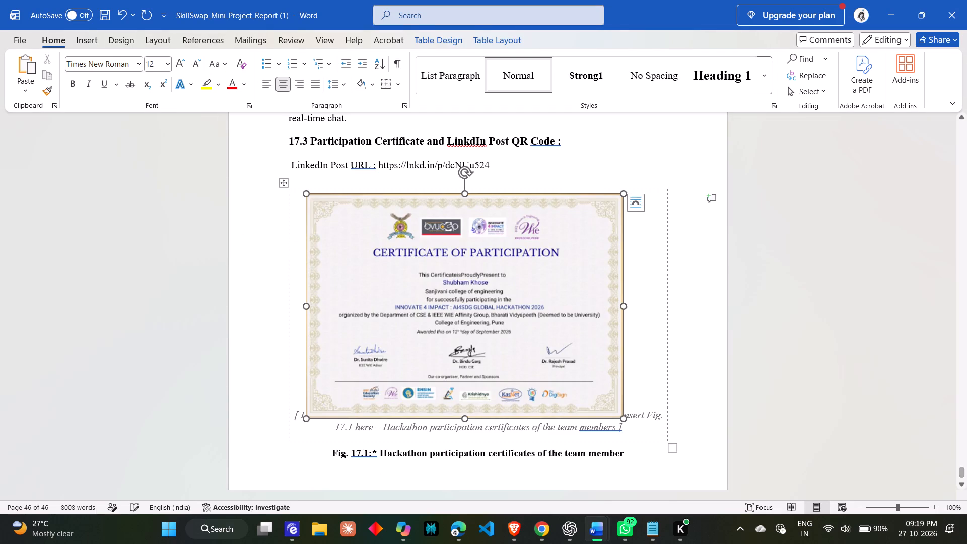
pyautogui.moveTo(622, 418); pyautogui.dragTo(588, 375)
pyautogui.click(452, 306)
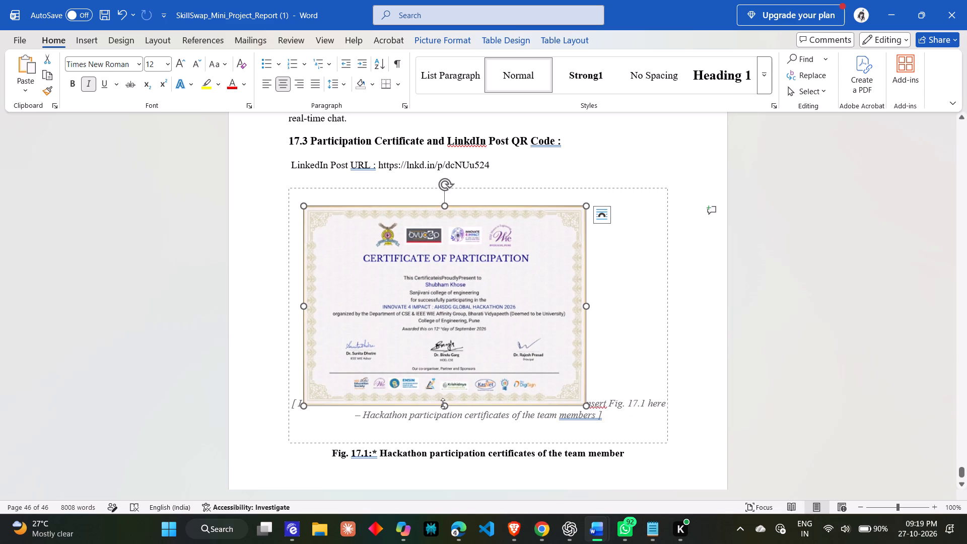
pyautogui.moveTo(445, 404); pyautogui.dragTo(448, 370)
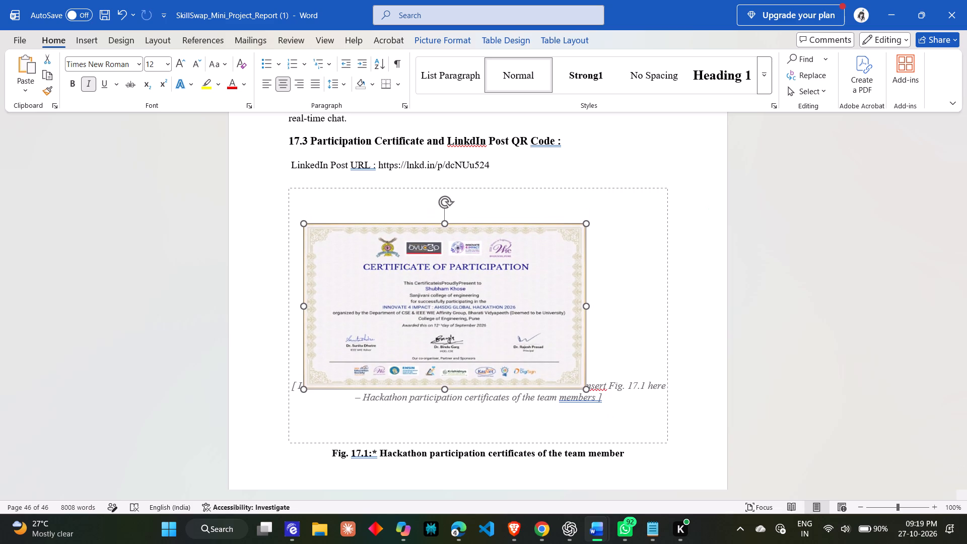
pyautogui.moveTo(585, 303); pyautogui.dragTo(521, 302)
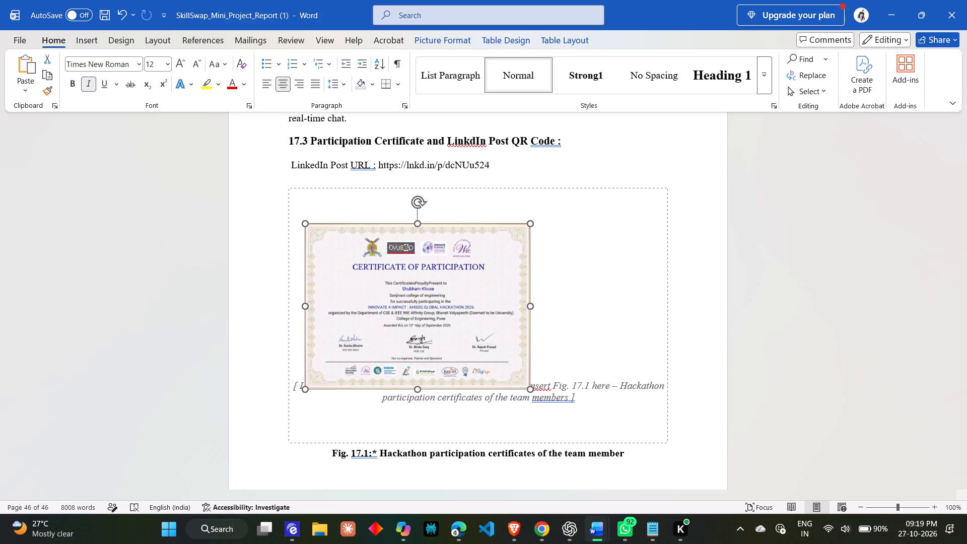
pyautogui.moveTo(521, 302); pyautogui.dragTo(500, 301)
pyautogui.click(427, 294)
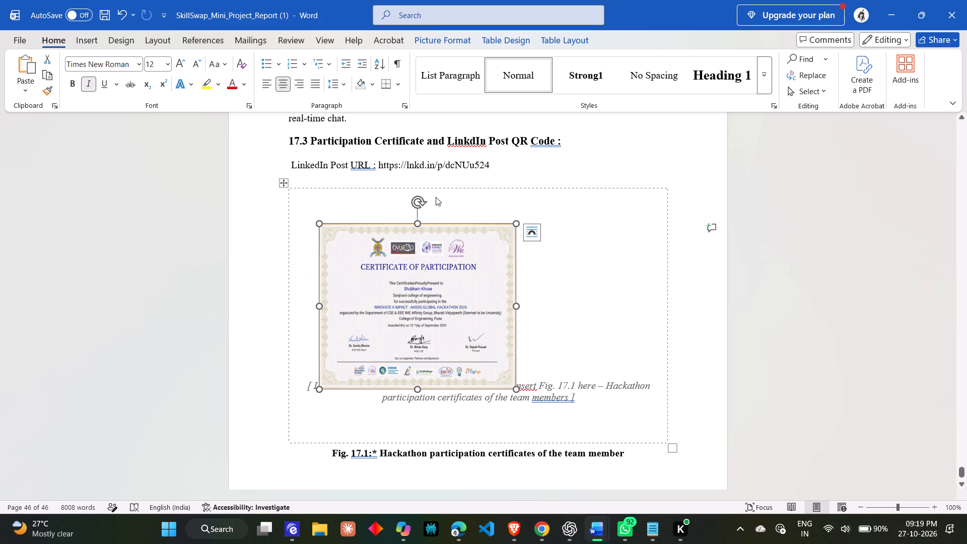
# Open the Bharti Vidhyapith Hackthon Cert PDF from the certificates subfolder of the desktop's CERT folder.
pyautogui.scroll(4, 436, 205)
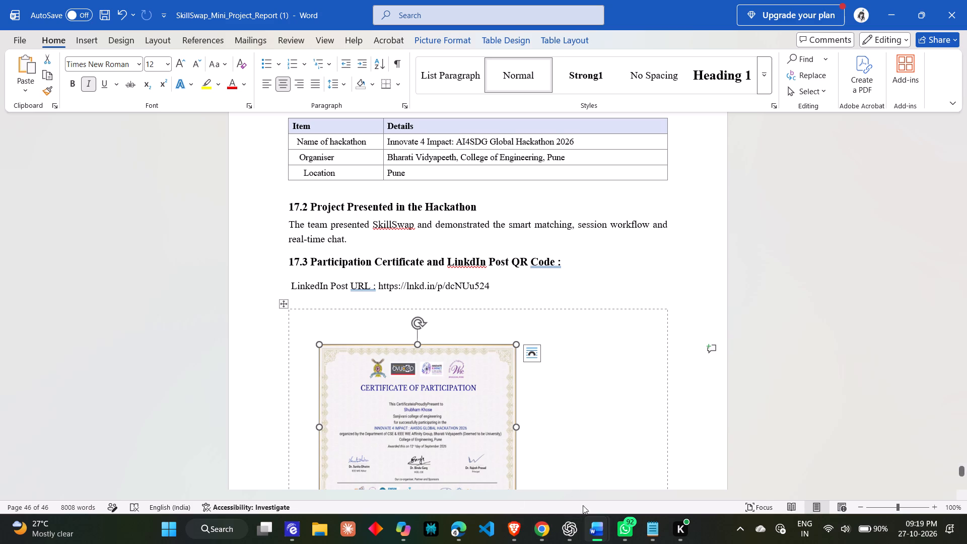
pyautogui.click(327, 530)
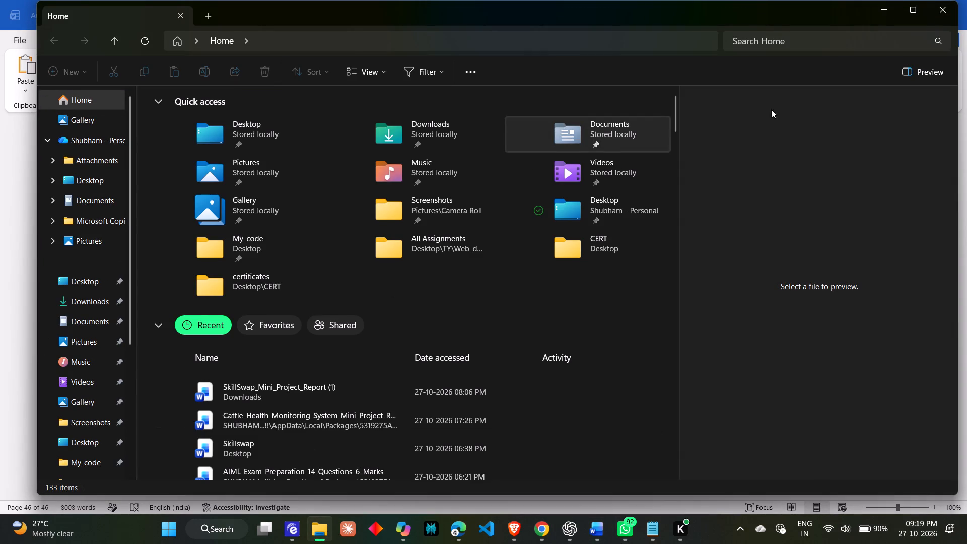
pyautogui.click(880, 7)
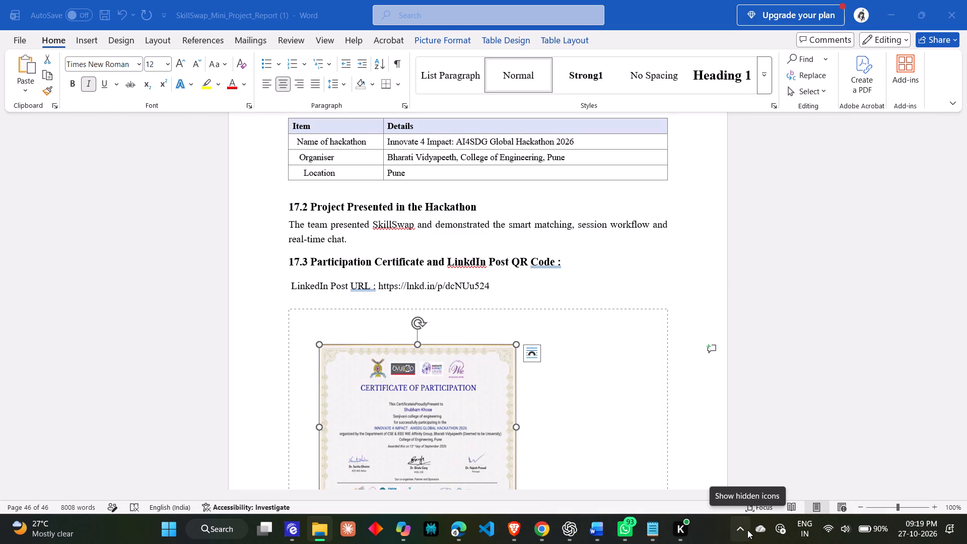
pyautogui.press('super+d')
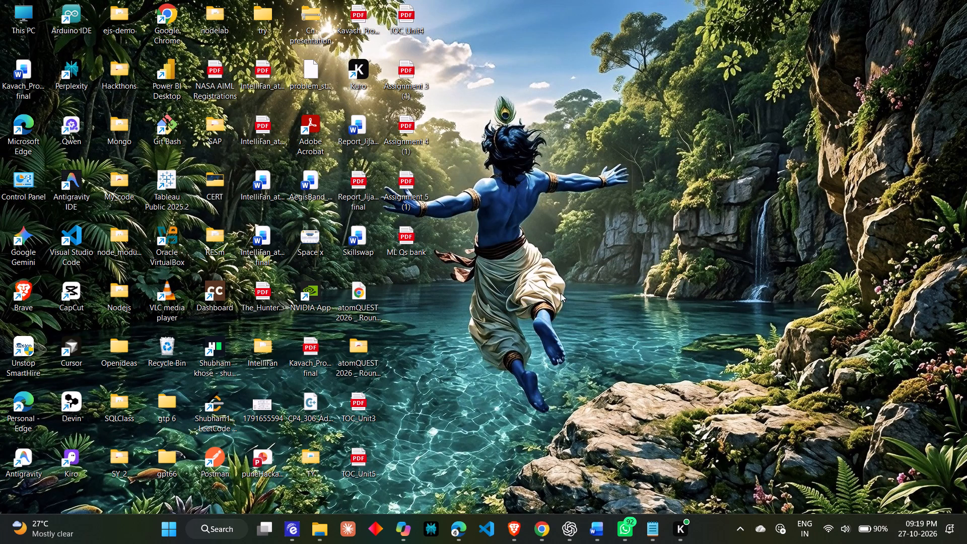
pyautogui.doubleClick(206, 175)
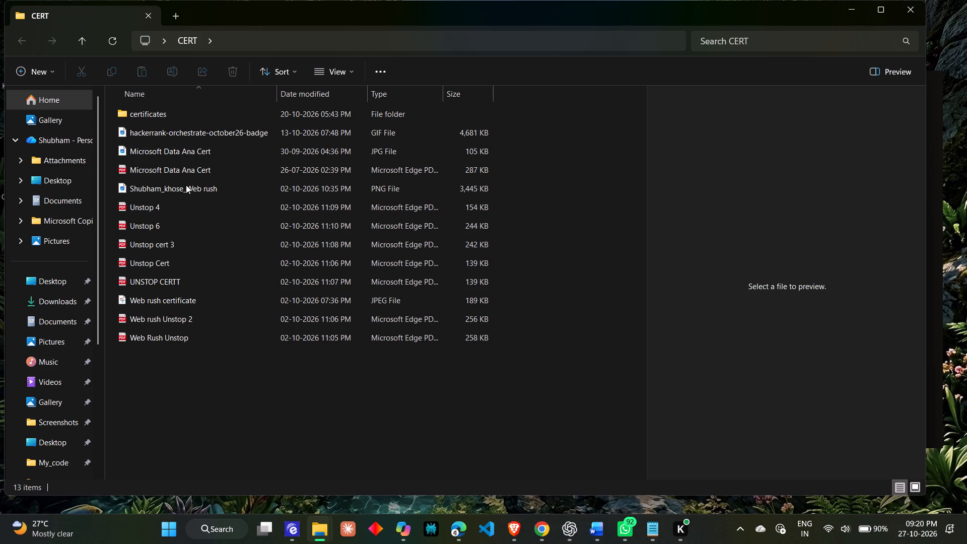
pyautogui.click(168, 118)
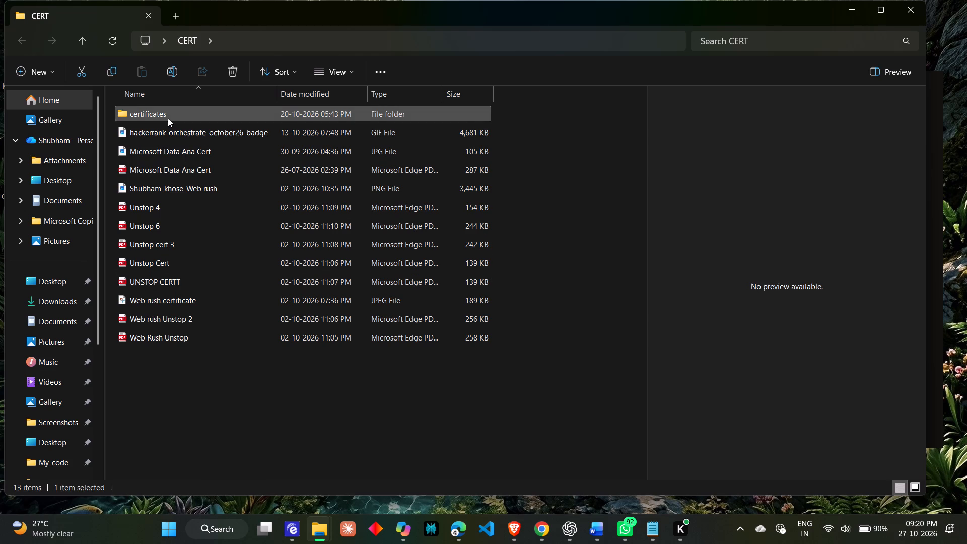
pyautogui.doubleClick(168, 118)
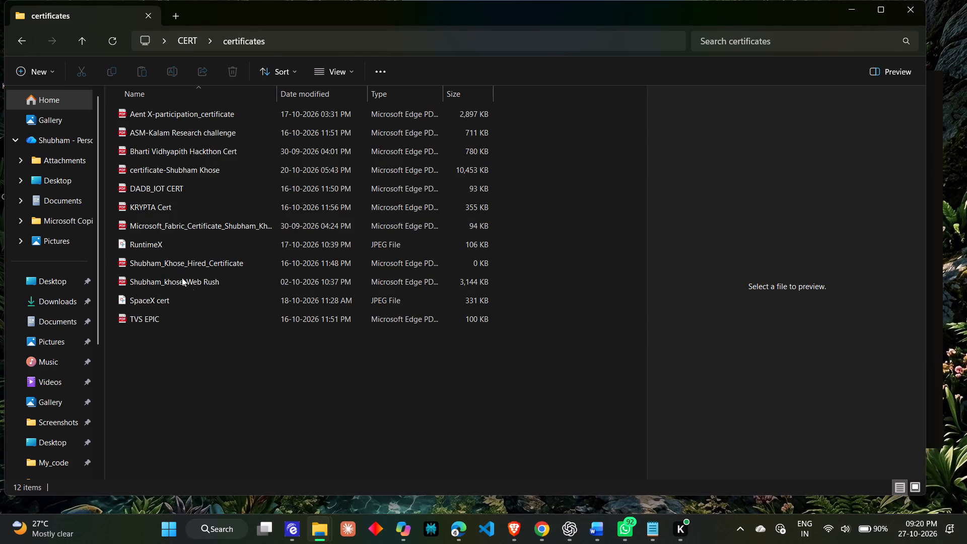
pyautogui.doubleClick(174, 155)
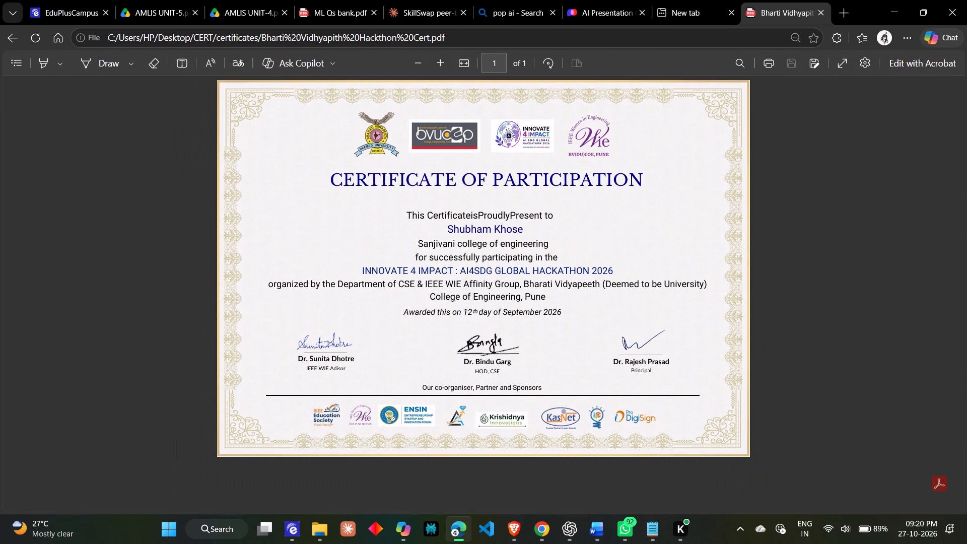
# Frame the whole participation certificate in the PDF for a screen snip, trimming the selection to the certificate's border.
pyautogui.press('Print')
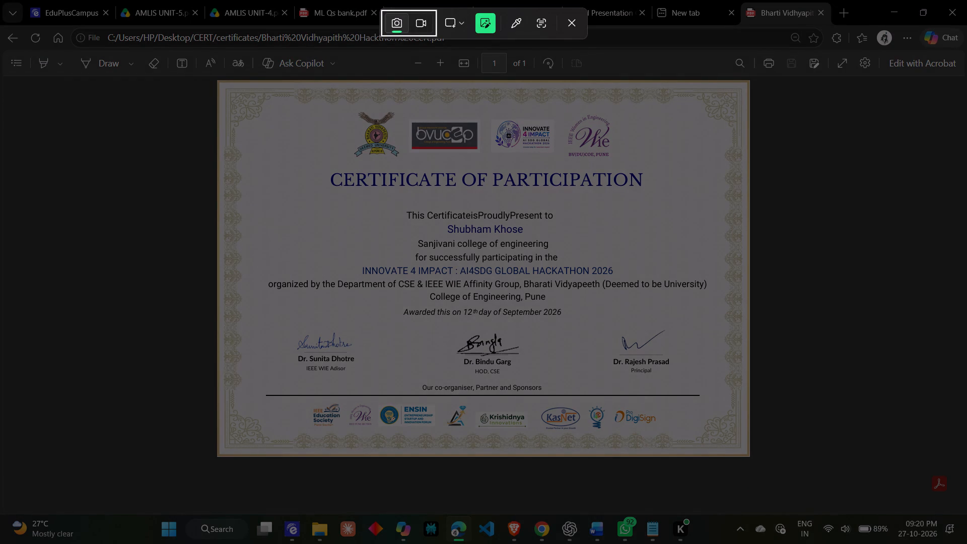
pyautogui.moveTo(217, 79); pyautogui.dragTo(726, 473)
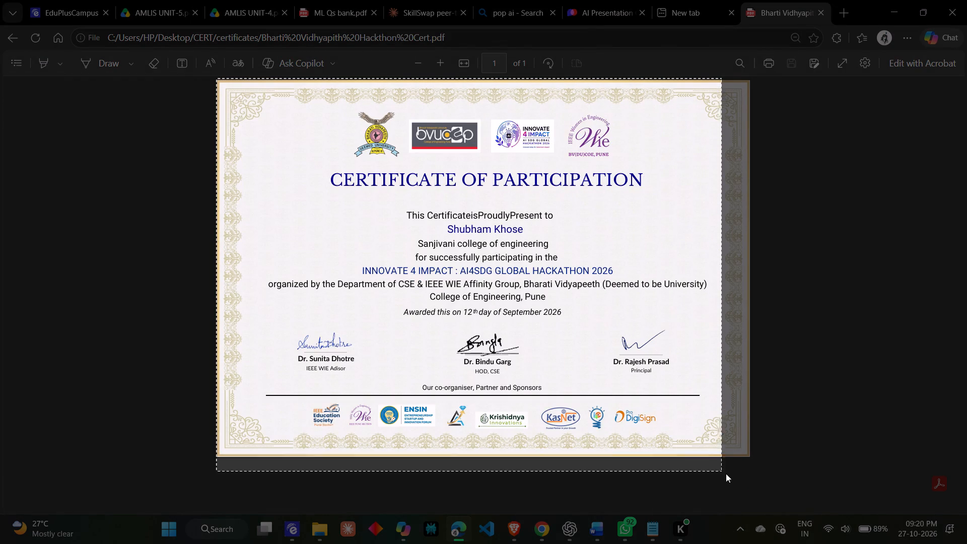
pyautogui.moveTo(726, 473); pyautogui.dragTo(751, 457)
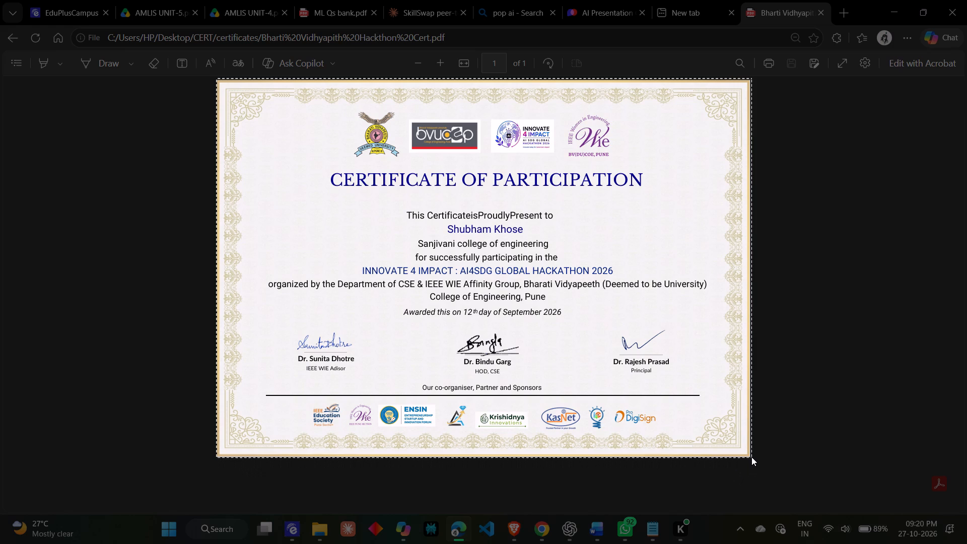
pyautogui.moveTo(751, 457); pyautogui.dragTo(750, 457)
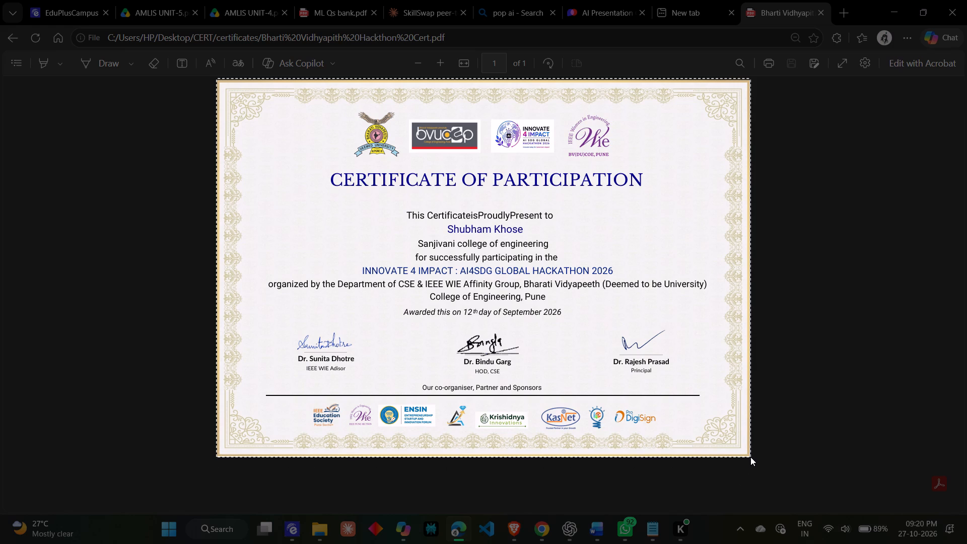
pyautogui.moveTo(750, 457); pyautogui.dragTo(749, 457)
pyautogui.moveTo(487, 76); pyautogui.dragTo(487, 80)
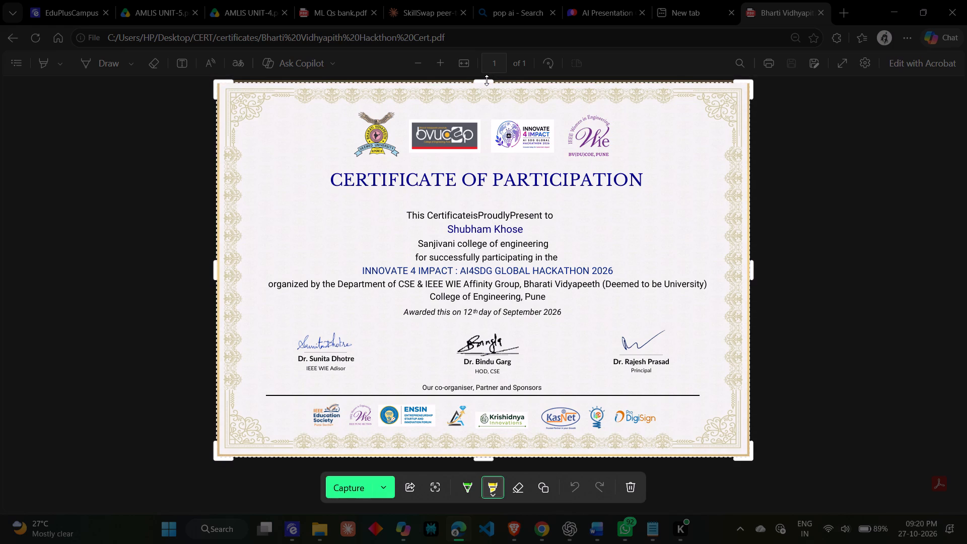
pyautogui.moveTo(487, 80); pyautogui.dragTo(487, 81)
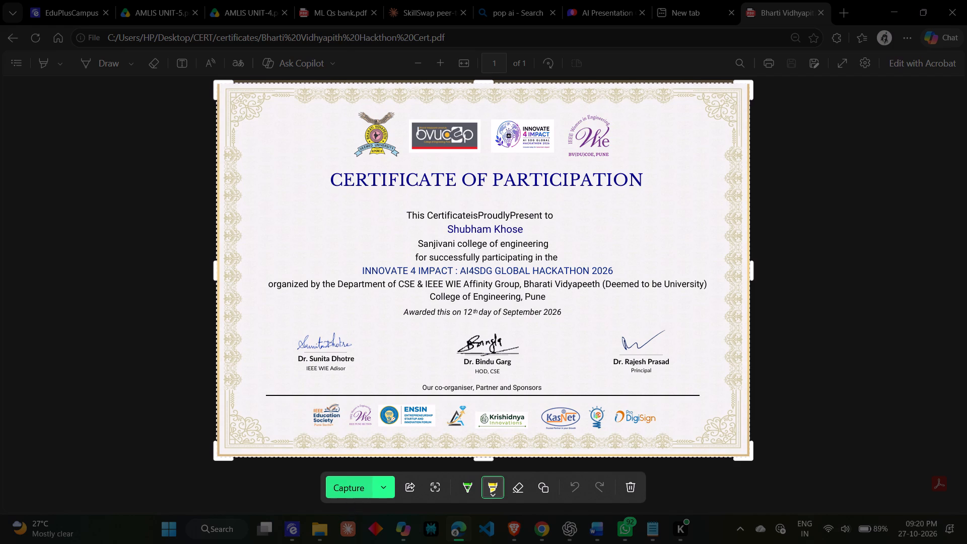
# Copy the framed snip of the participation certificate to the clipboard.
pyautogui.hotkey('ctrl', 'c')
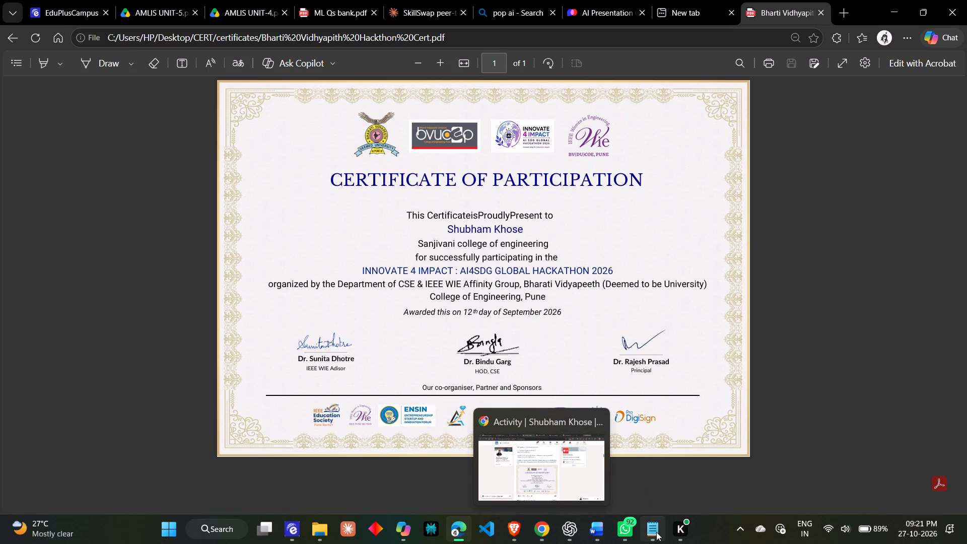
# Switch to the SkillSwap report in Word and cut the existing certificate picture out of the Fig. 17.1 box.
pyautogui.click(596, 527)
pyautogui.click(577, 470)
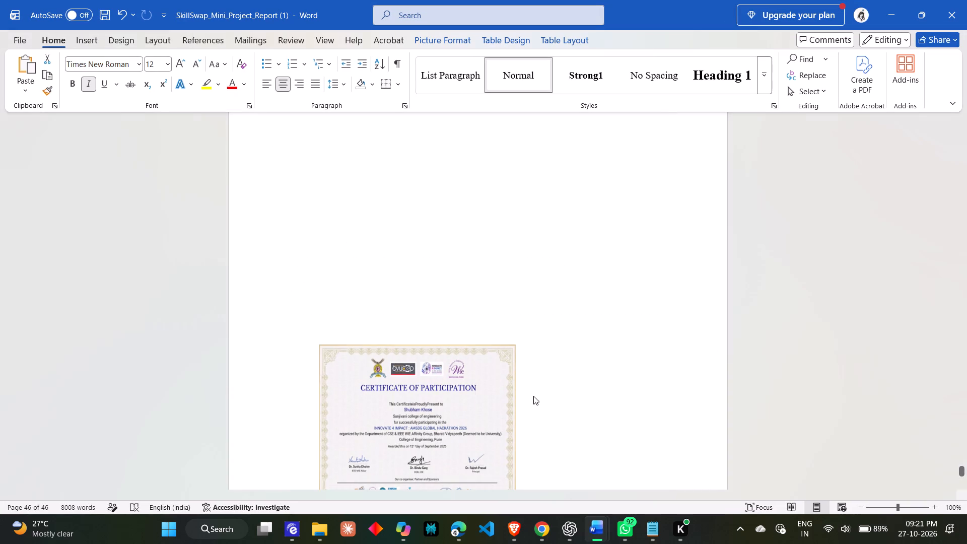
pyautogui.rightClick(482, 370)
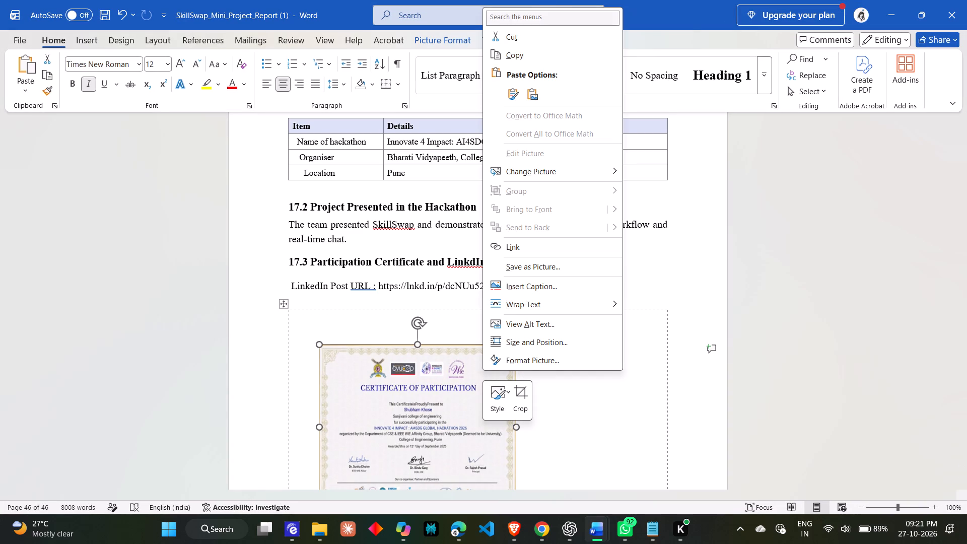
pyautogui.click(518, 34)
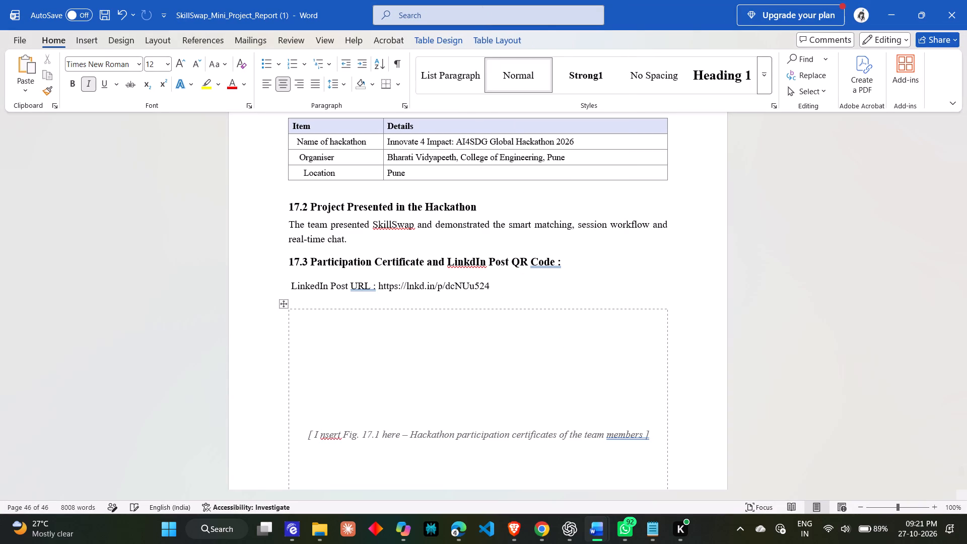
# In the Word report, paste the resized certificate picture before the placeholder text in the Fig. 17.1 box.
pyautogui.click(307, 340)
pyautogui.hotkey('ctrl', 'v')
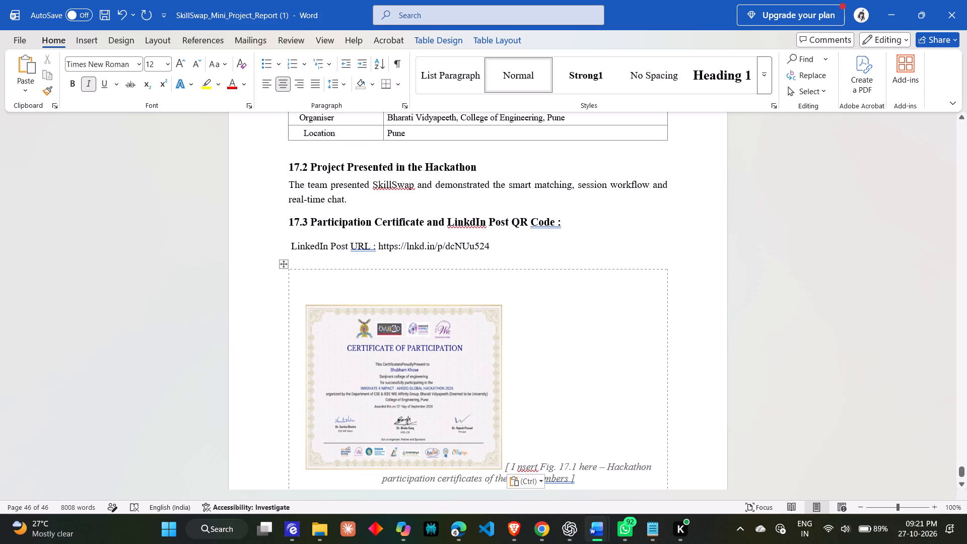
# Fine-tune the height and width of the certificate picture in the Fig. 17.1 box.
pyautogui.moveTo(399, 307); pyautogui.dragTo(397, 285)
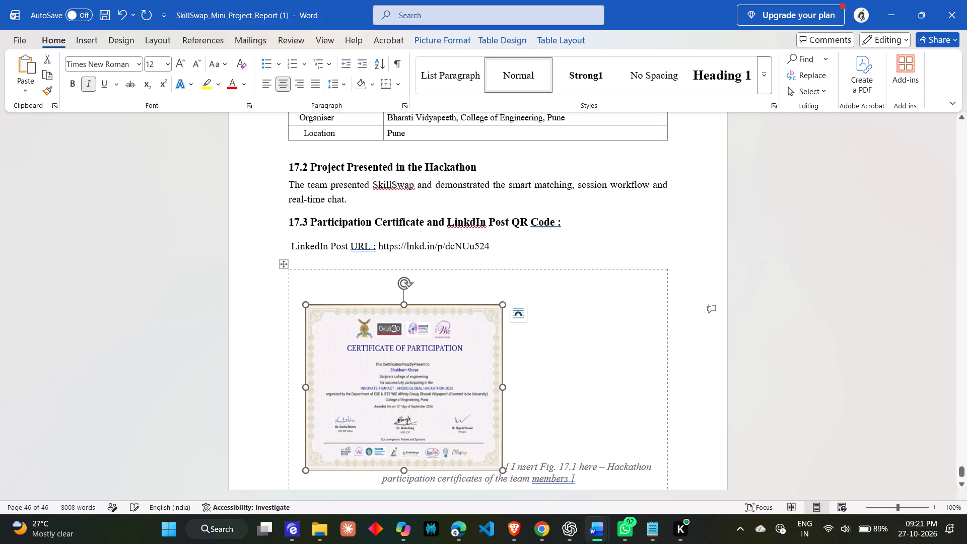
pyautogui.moveTo(405, 304); pyautogui.dragTo(405, 298)
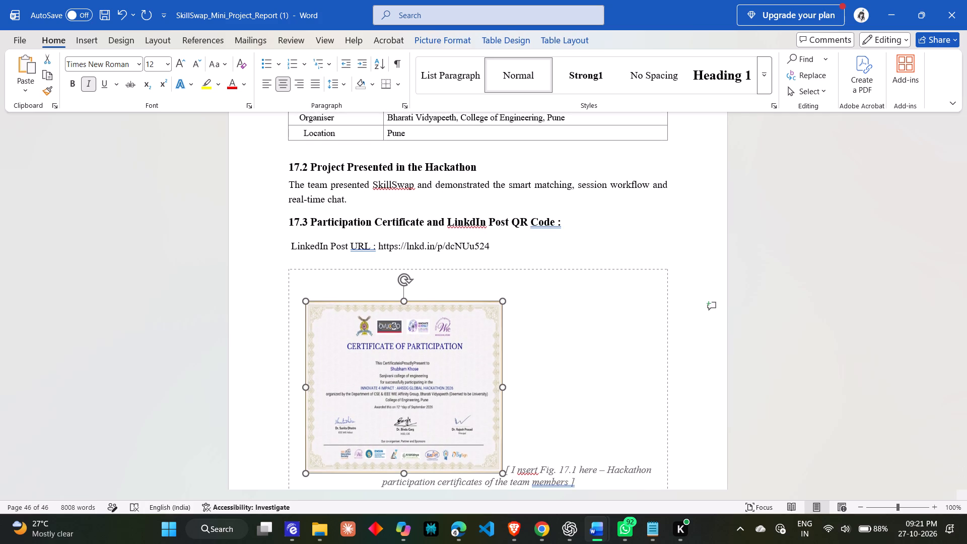
pyautogui.moveTo(405, 298); pyautogui.dragTo(405, 297)
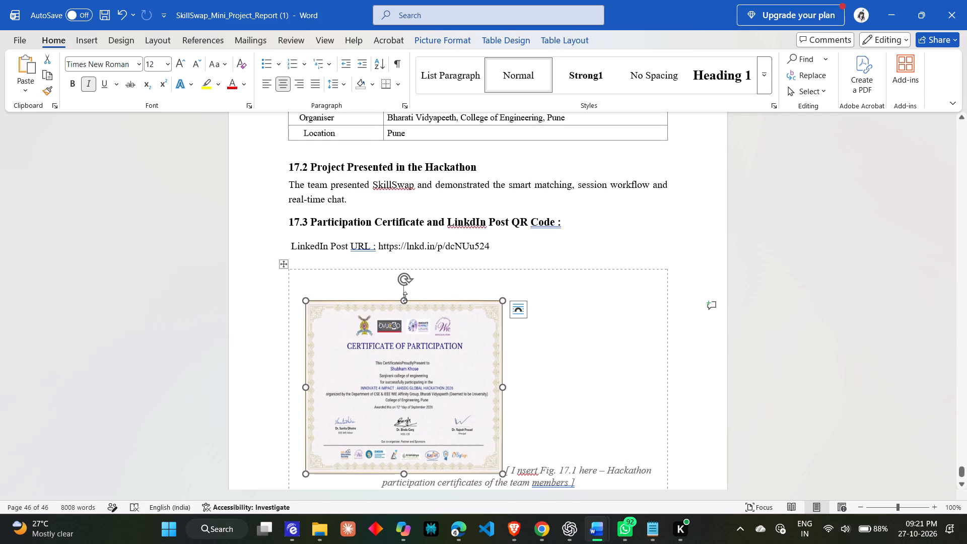
pyautogui.moveTo(404, 301); pyautogui.dragTo(404, 307)
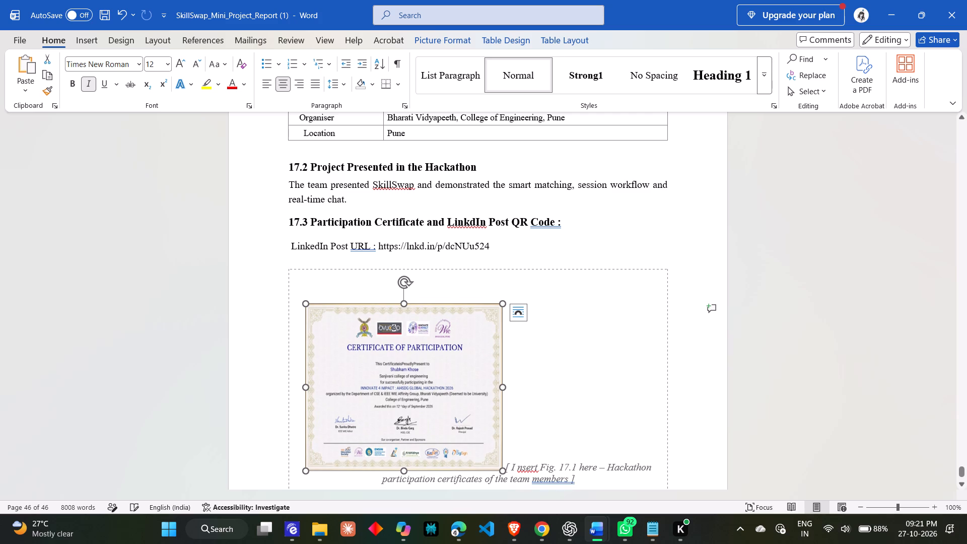
pyautogui.click(503, 389)
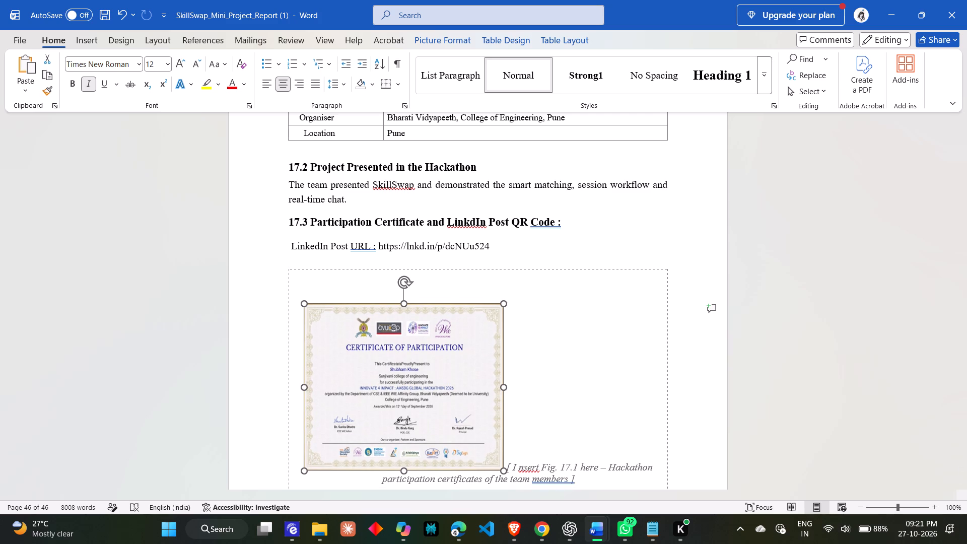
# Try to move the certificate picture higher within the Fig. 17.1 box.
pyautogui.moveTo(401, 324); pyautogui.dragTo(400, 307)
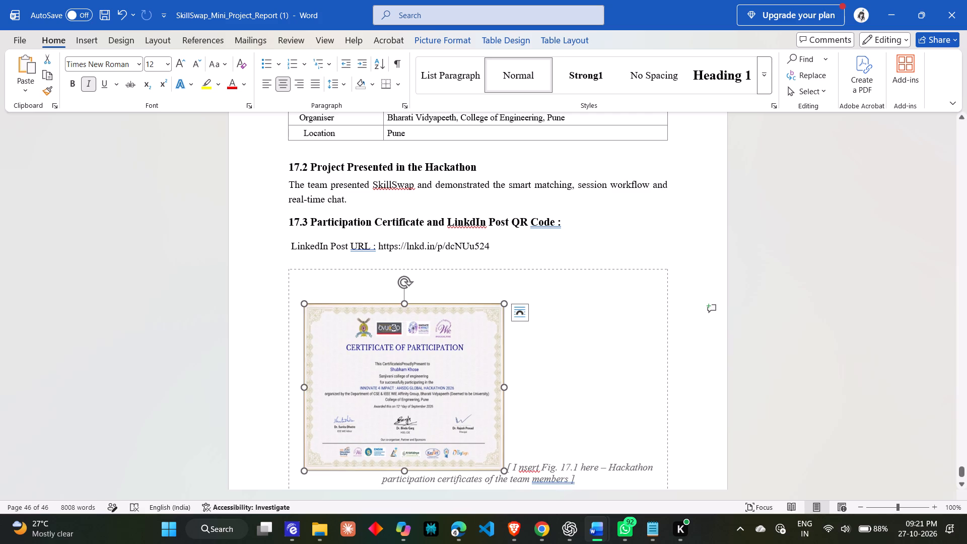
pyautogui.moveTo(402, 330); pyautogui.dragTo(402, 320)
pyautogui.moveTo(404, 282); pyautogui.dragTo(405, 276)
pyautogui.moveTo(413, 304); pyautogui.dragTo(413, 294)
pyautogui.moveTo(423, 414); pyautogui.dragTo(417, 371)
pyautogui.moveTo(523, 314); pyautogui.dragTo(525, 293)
# Enlarge the certificate picture slightly from its corner, keeping it inside the Fig. 17.1 box.
pyautogui.moveTo(305, 302); pyautogui.dragTo(305, 296)
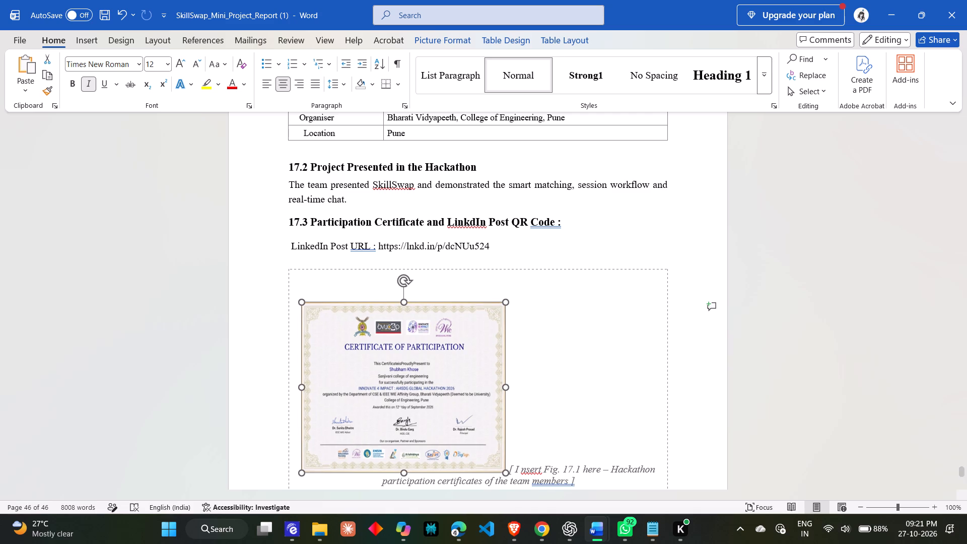
pyautogui.moveTo(305, 296); pyautogui.dragTo(310, 286)
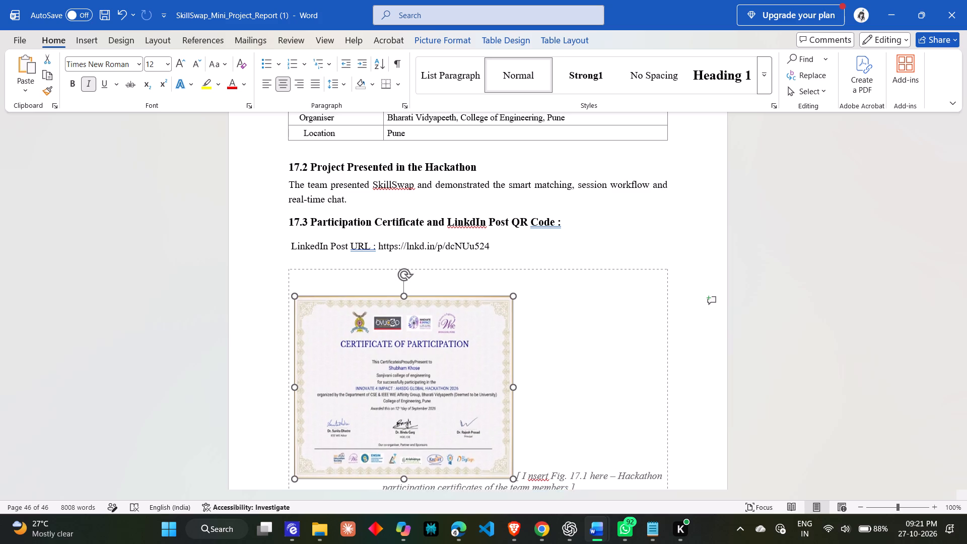
pyautogui.moveTo(310, 286); pyautogui.dragTo(312, 294)
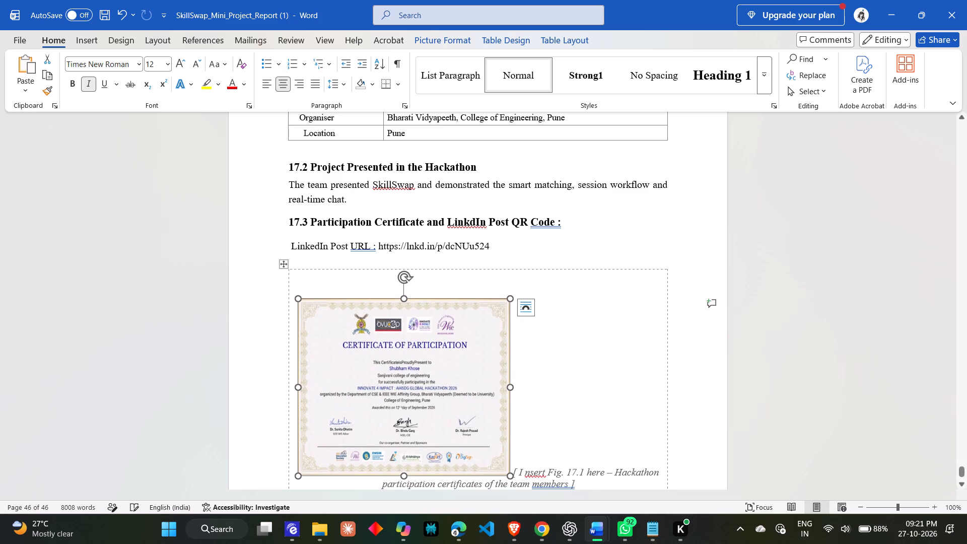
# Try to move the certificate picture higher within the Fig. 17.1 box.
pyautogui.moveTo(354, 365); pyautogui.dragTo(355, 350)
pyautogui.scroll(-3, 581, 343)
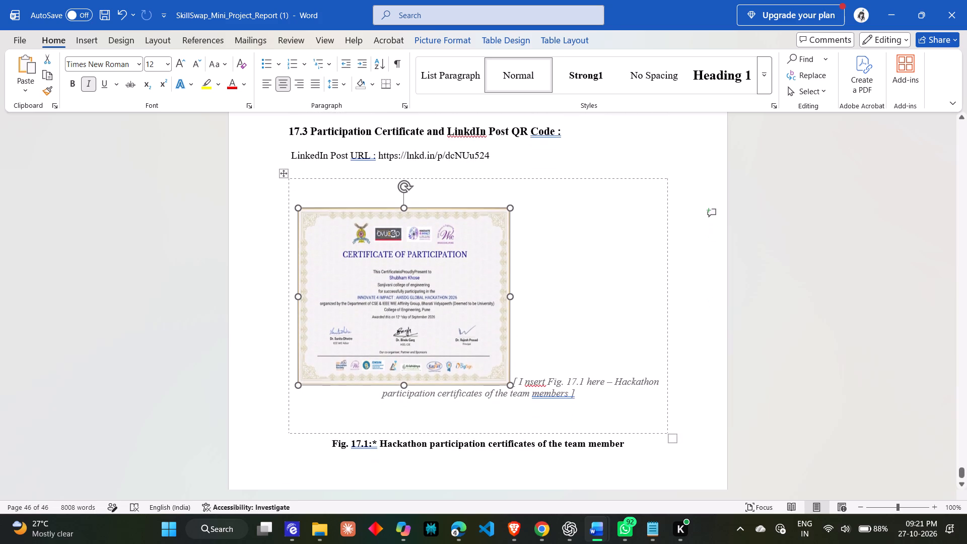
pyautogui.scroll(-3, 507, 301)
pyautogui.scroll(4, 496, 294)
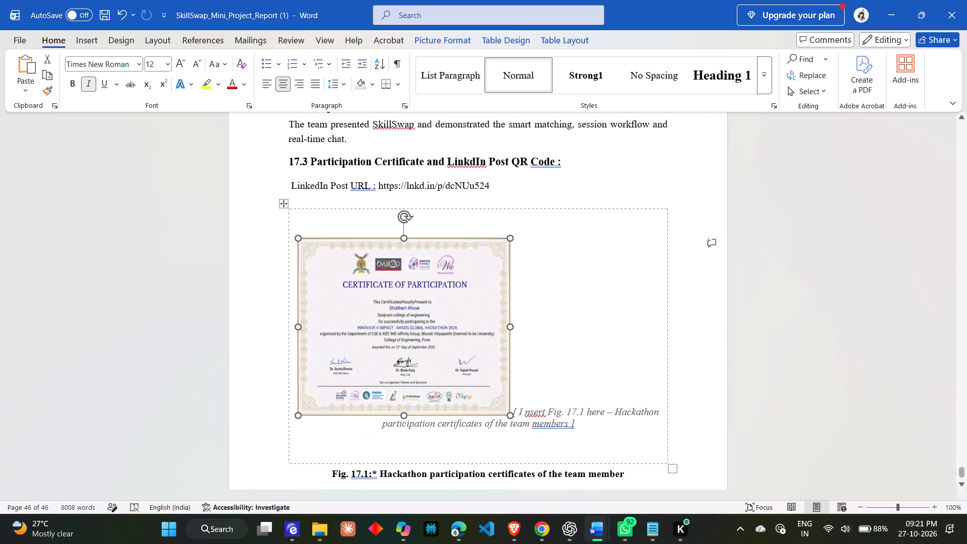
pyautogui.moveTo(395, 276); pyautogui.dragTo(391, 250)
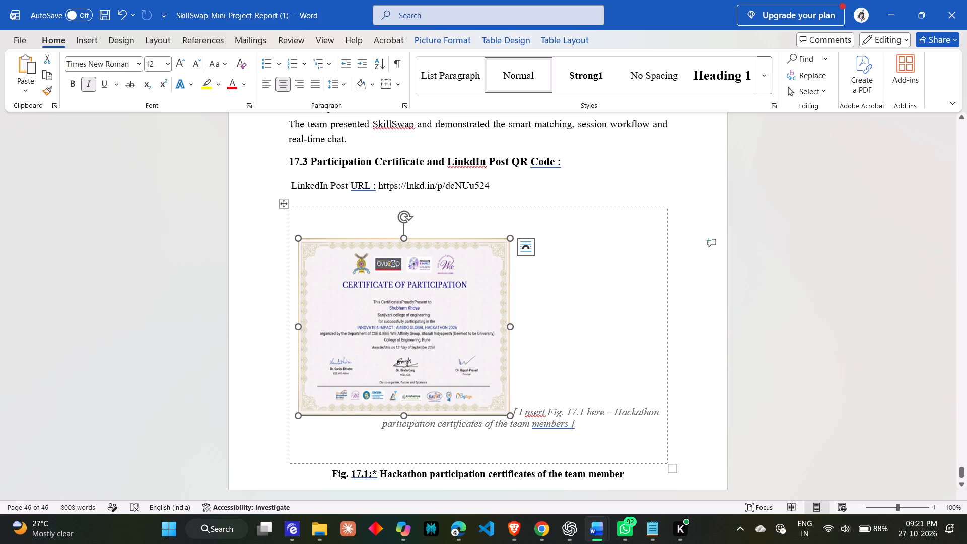
# Stretch the certificate picture up to the top edge of the Fig. 17.1 box and widen it across the box's full width.
pyautogui.click(404, 238)
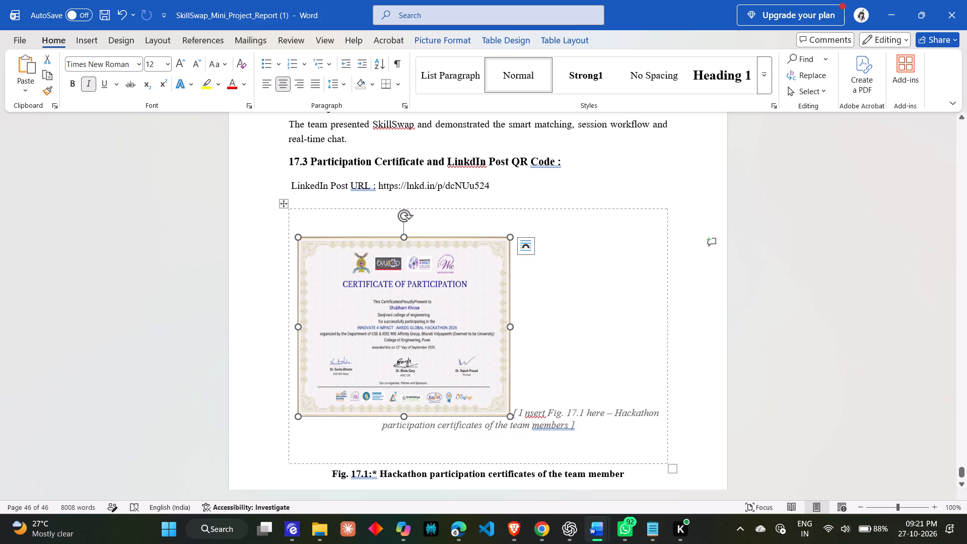
pyautogui.moveTo(405, 233); pyautogui.dragTo(411, 198)
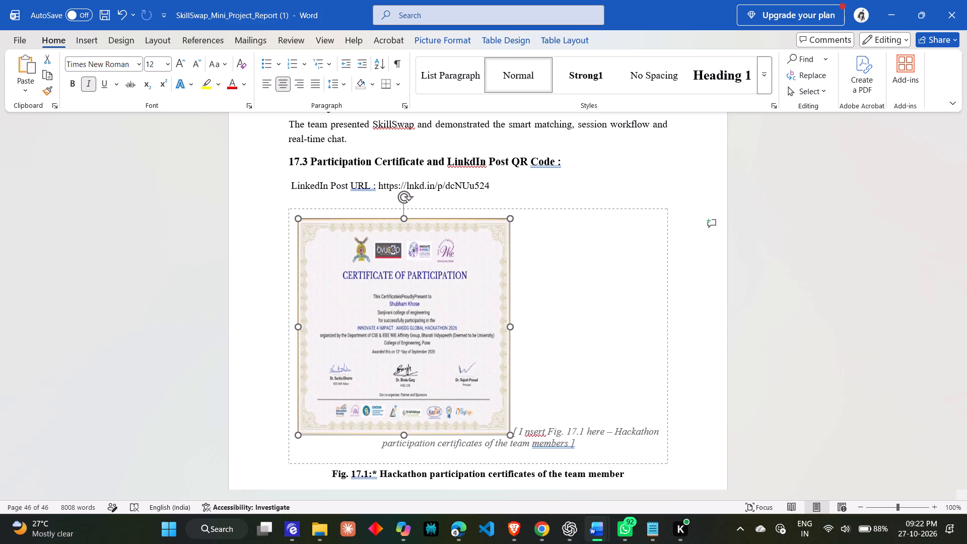
pyautogui.moveTo(411, 198); pyautogui.dragTo(412, 183)
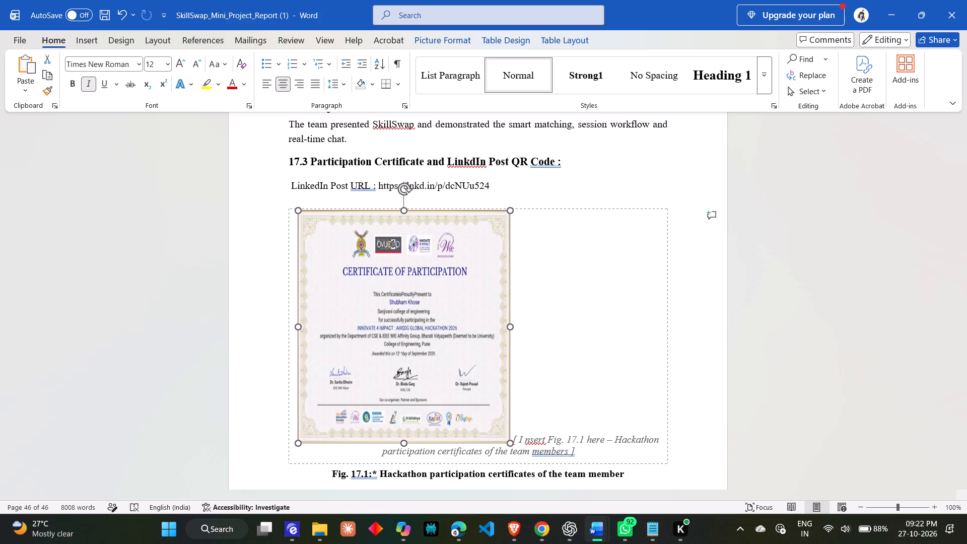
pyautogui.moveTo(412, 183); pyautogui.dragTo(412, 183)
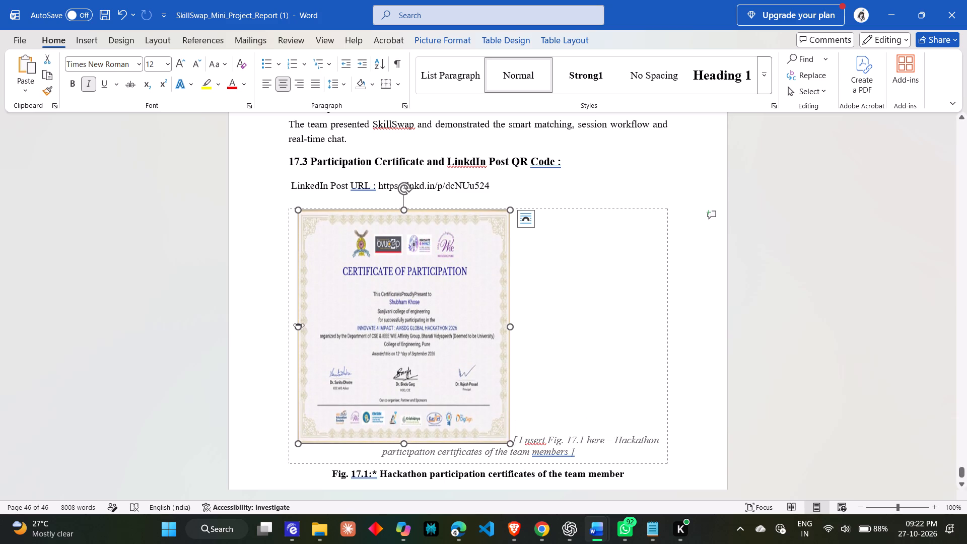
pyautogui.moveTo(299, 325); pyautogui.dragTo(286, 323)
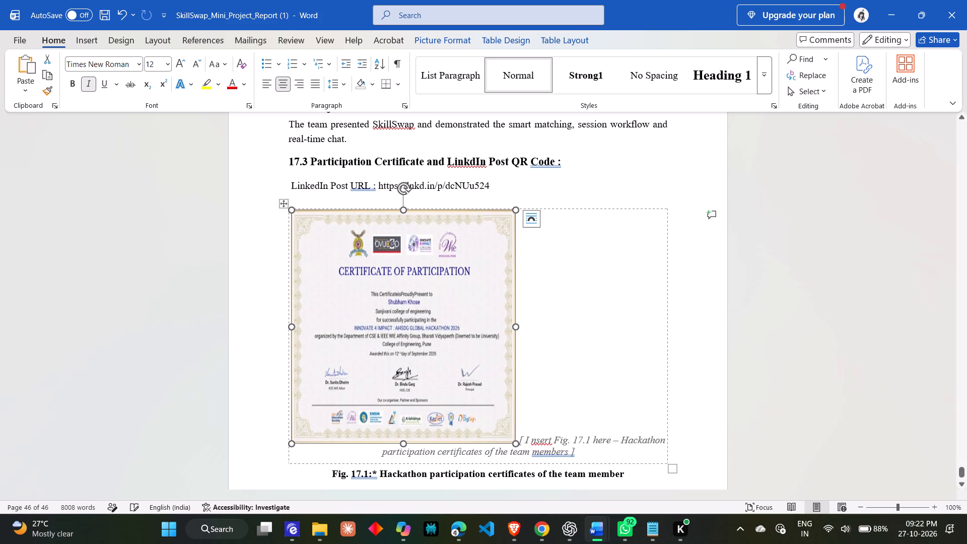
pyautogui.moveTo(516, 326); pyautogui.dragTo(638, 346)
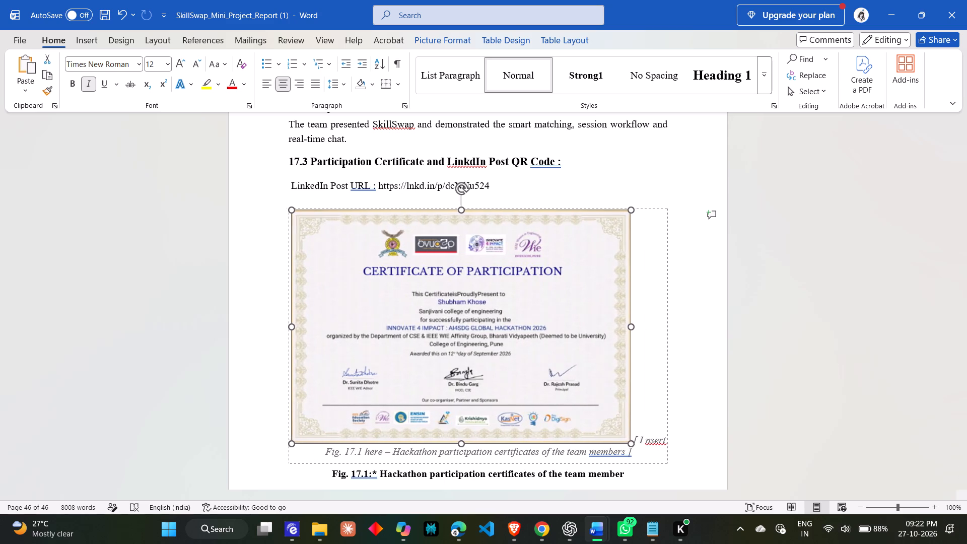
pyautogui.moveTo(638, 346); pyautogui.dragTo(666, 350)
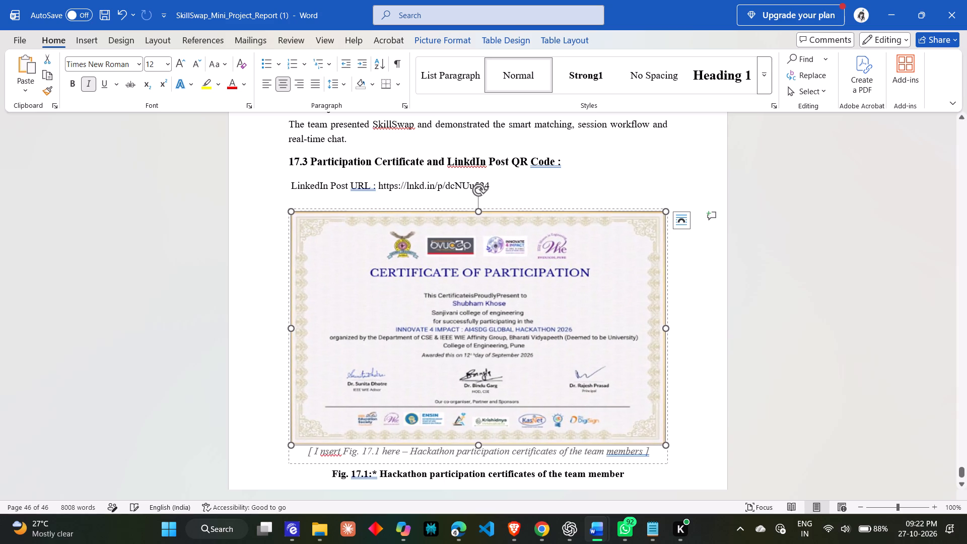
pyautogui.click(494, 327)
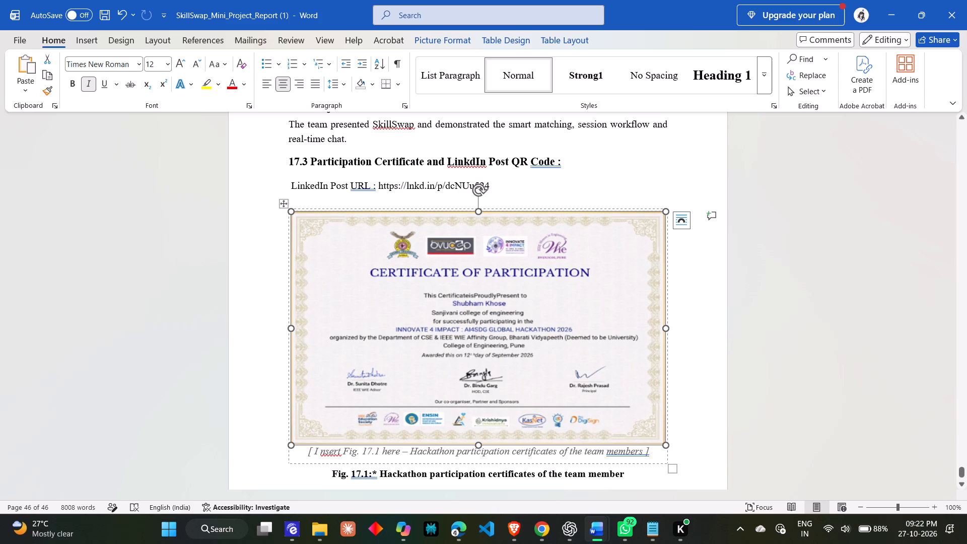
# Extend the certificate picture's bottom edge downward and widen its left side to the Fig. 17.1 box border.
pyautogui.scroll(-1, 488, 346)
pyautogui.moveTo(478, 413); pyautogui.dragTo(478, 424)
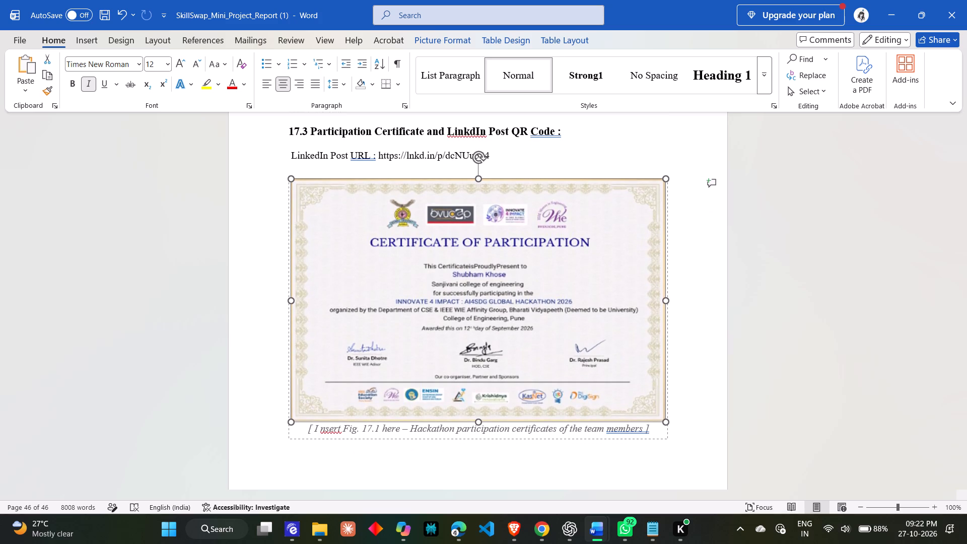
pyautogui.moveTo(478, 424); pyautogui.dragTo(475, 424)
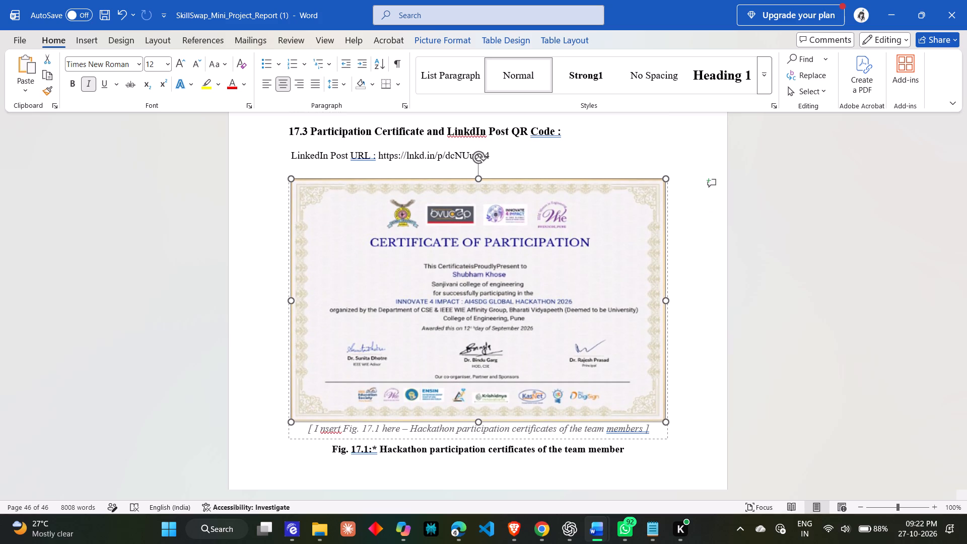
pyautogui.moveTo(475, 424); pyautogui.dragTo(479, 455)
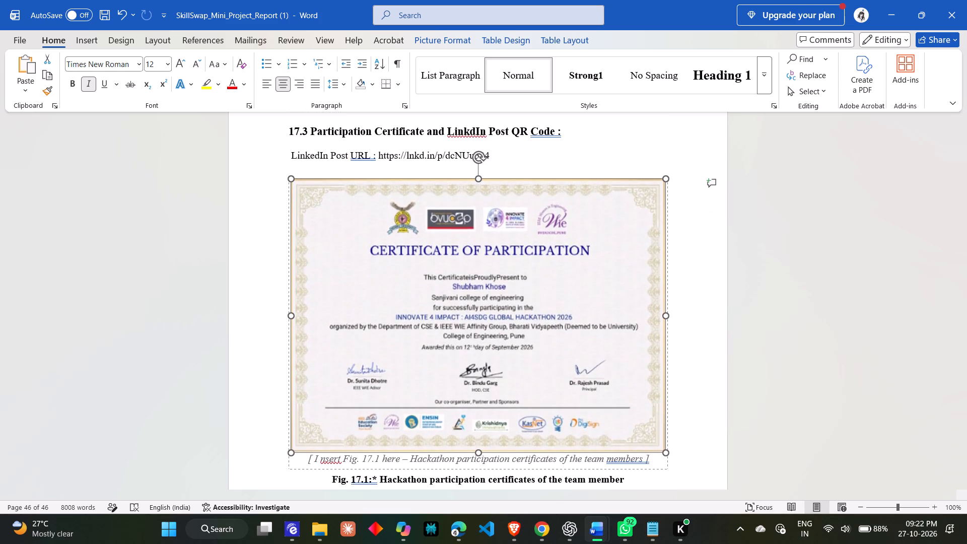
pyautogui.moveTo(479, 455); pyautogui.dragTo(479, 455)
pyautogui.click(465, 327)
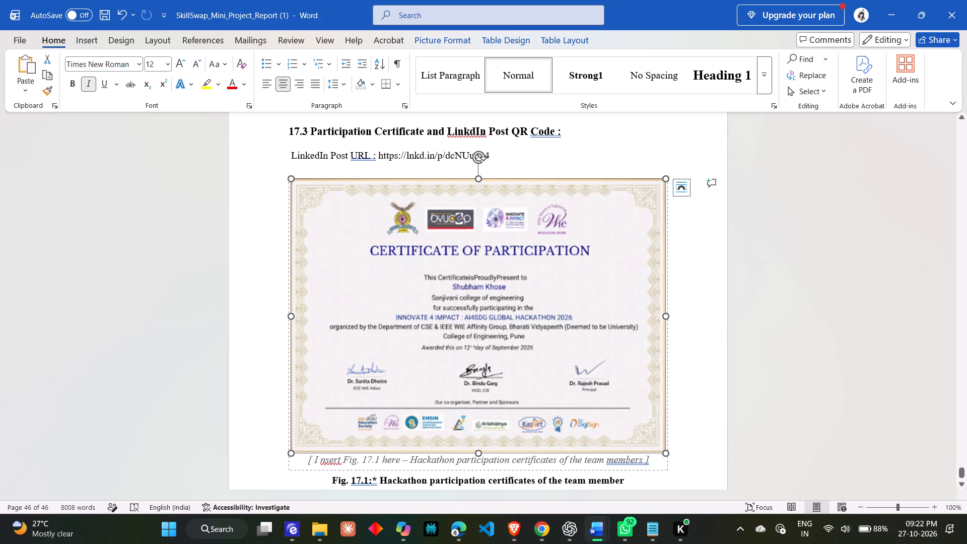
pyautogui.moveTo(291, 316); pyautogui.dragTo(280, 316)
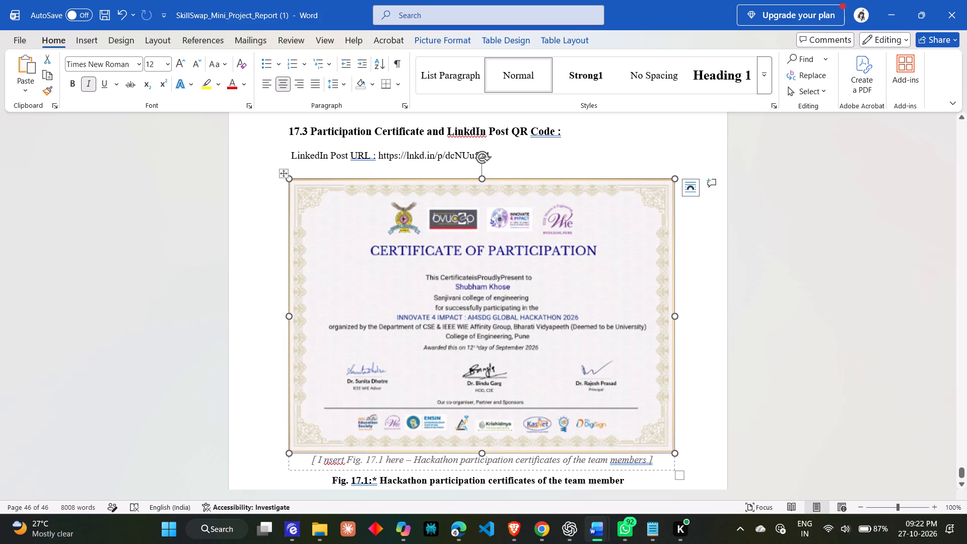
# Add three line breaks after the LinkedIn post URL to make space above the certificate.
pyautogui.click(511, 157)
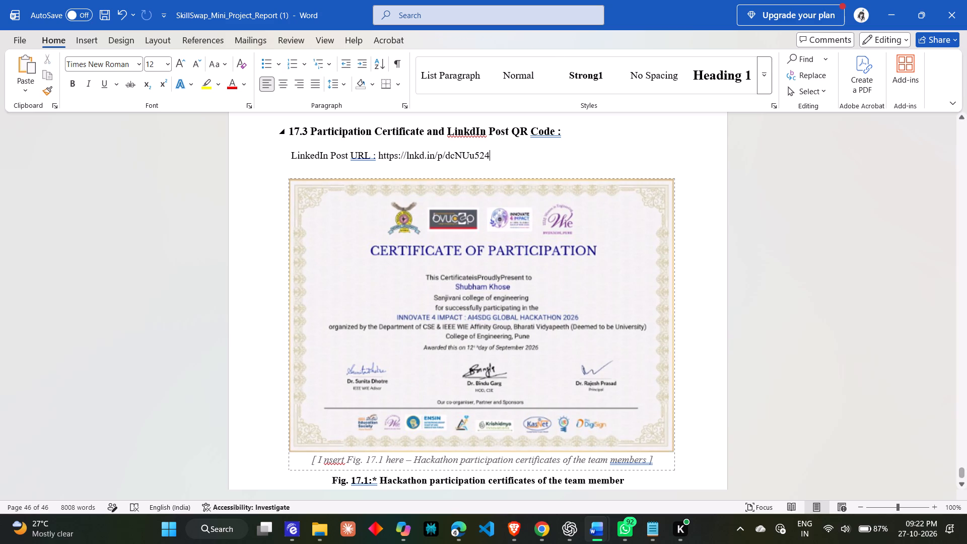
pyautogui.hotkey('shift', 'Return')
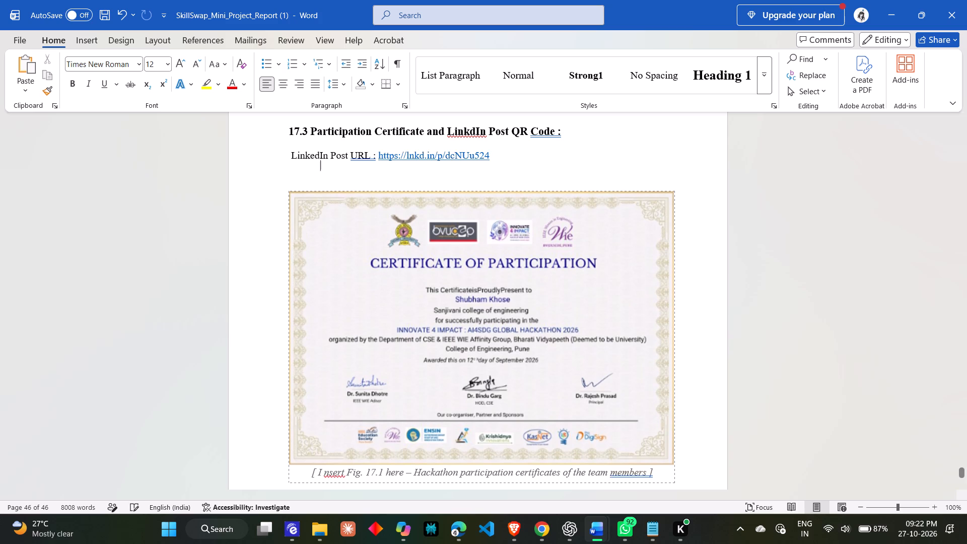
pyautogui.hotkey('shift', 'Return')
pyautogui.hotkey('shift', 'Return')
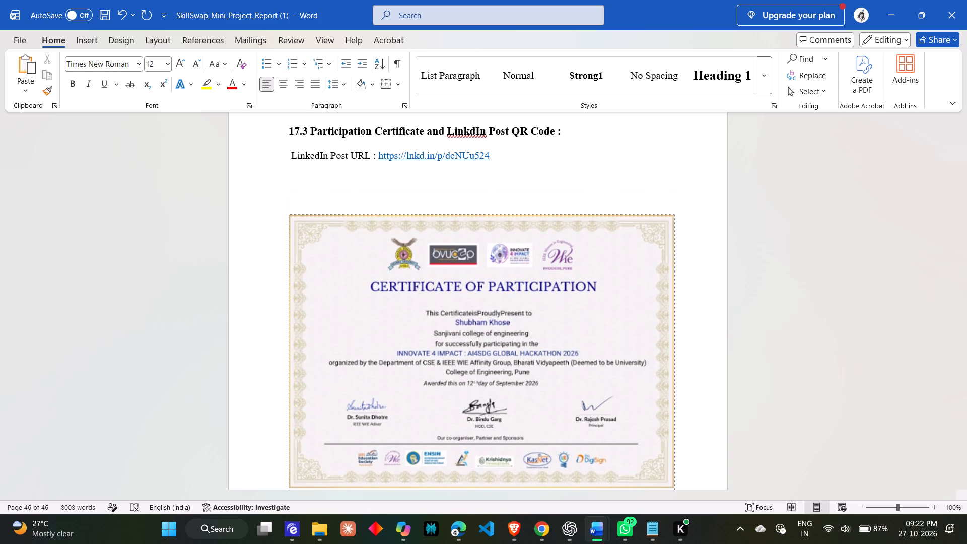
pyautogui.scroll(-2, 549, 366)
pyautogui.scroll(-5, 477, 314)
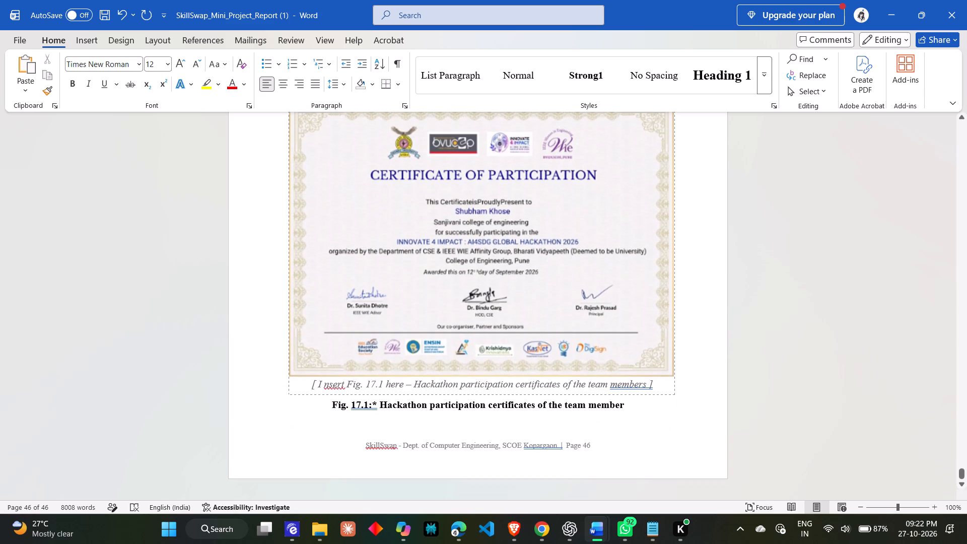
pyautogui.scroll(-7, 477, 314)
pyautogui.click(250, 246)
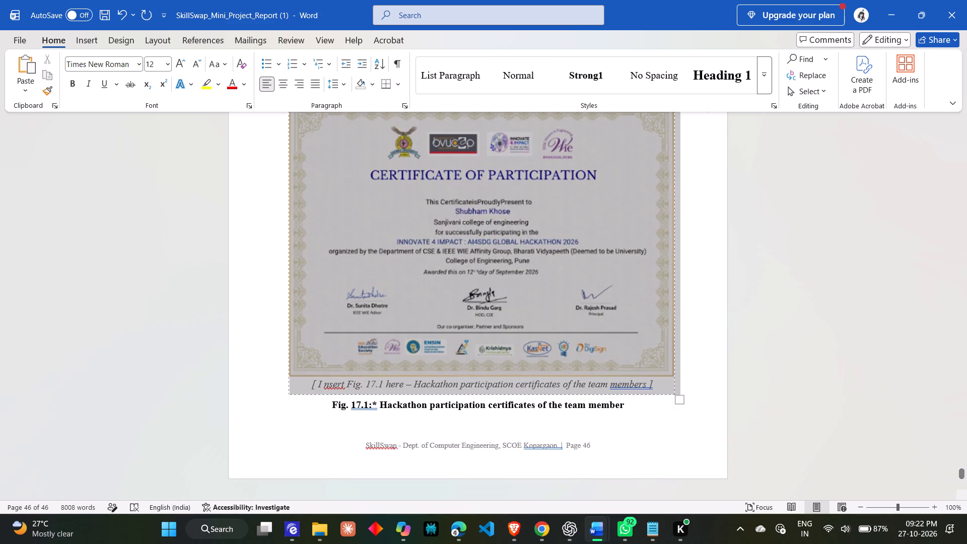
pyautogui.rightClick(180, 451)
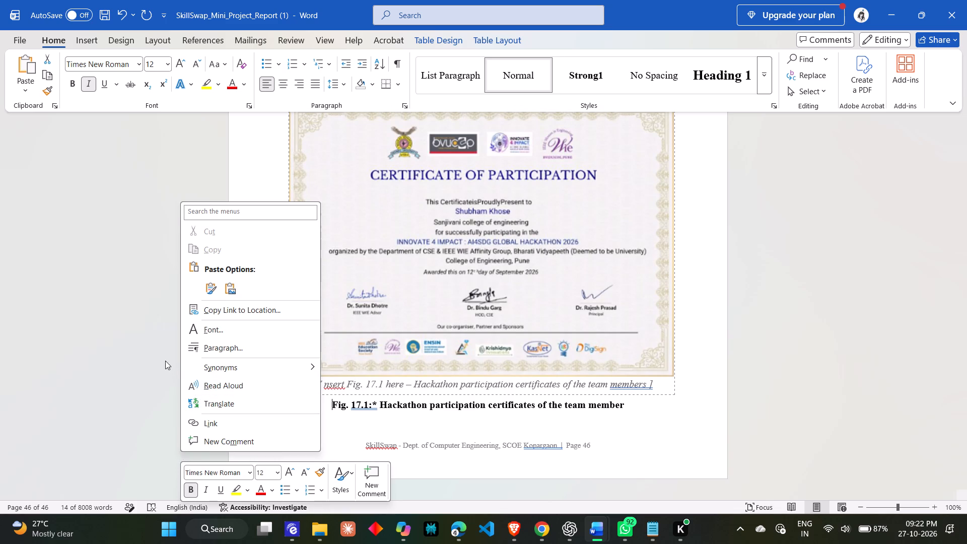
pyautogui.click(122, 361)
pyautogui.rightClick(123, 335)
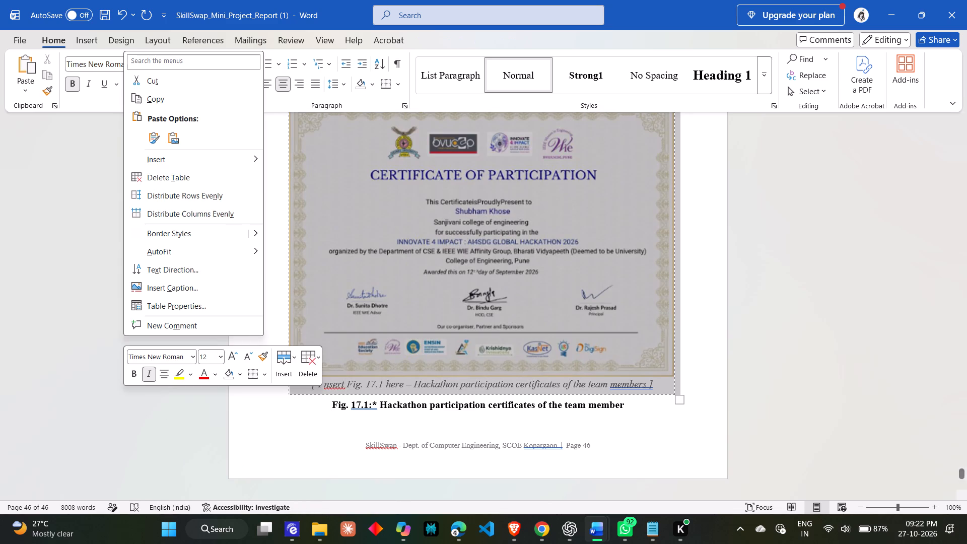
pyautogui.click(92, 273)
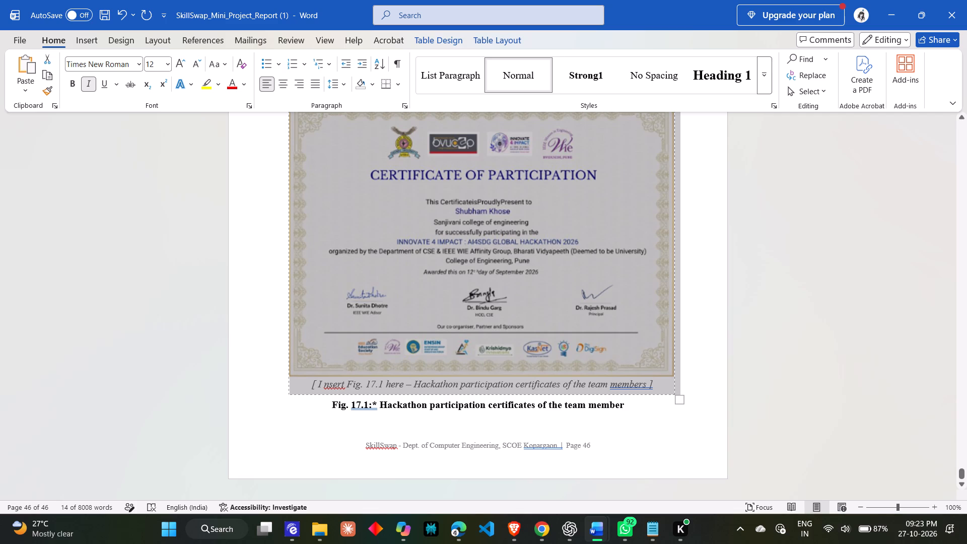
# Insert three empty paragraphs before the Fig. 17.1 caption to move it onto the following page.
pyautogui.click(329, 401)
pyautogui.press('Return')
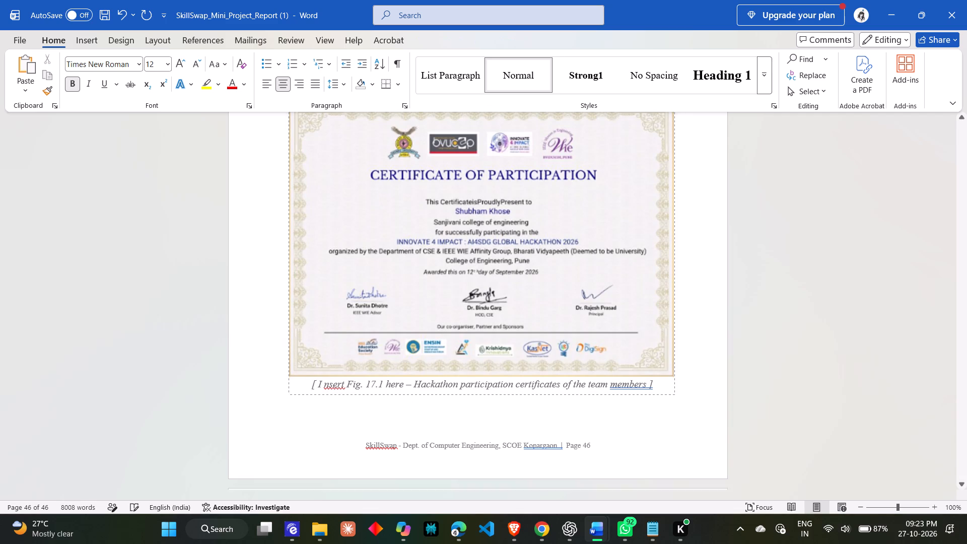
pyautogui.press('Return')
pyautogui.press('Return')
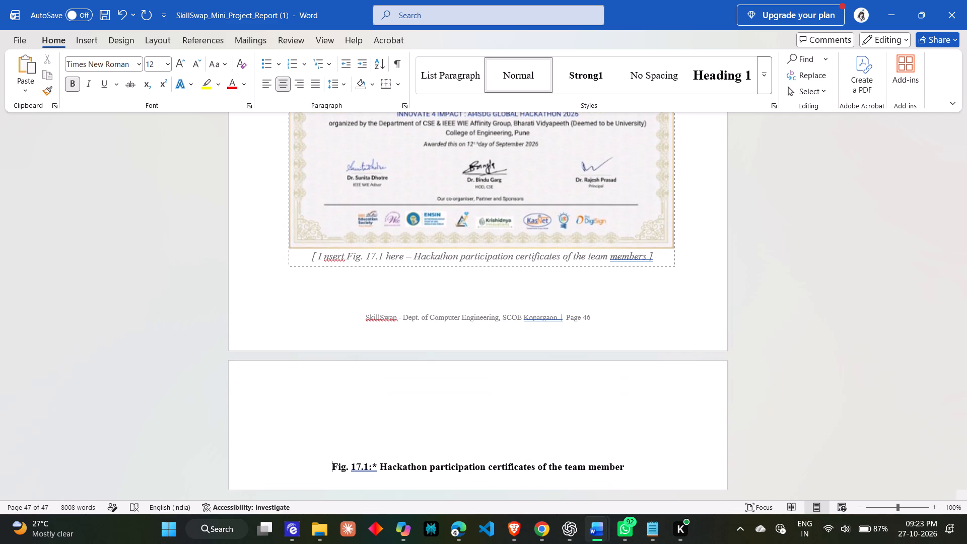
# Delete the whole italic placeholder text, including its closing bracket, below the certificate picture in the Fig. 17.1 box.
pyautogui.scroll(1, 413, 285)
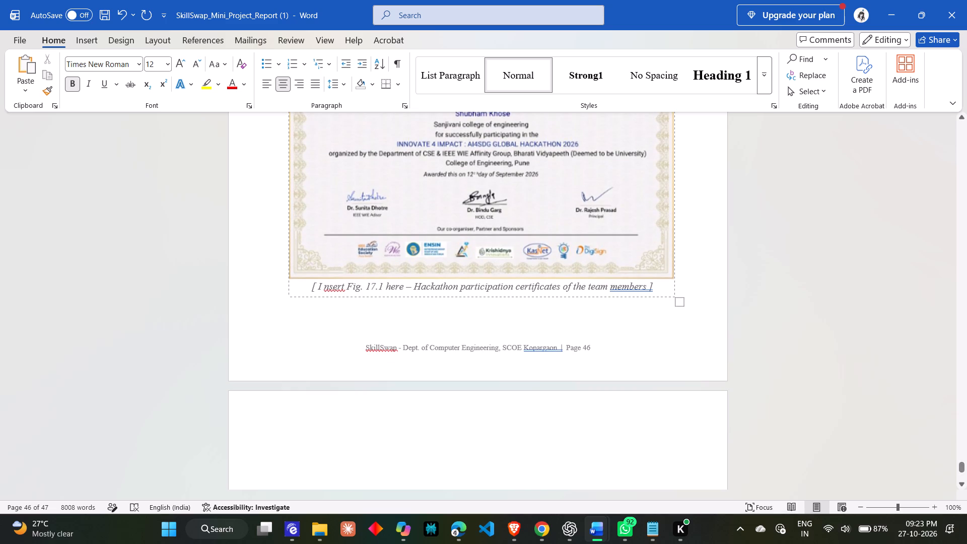
pyautogui.moveTo(314, 286); pyautogui.dragTo(626, 295)
pyautogui.press('BackSpace')
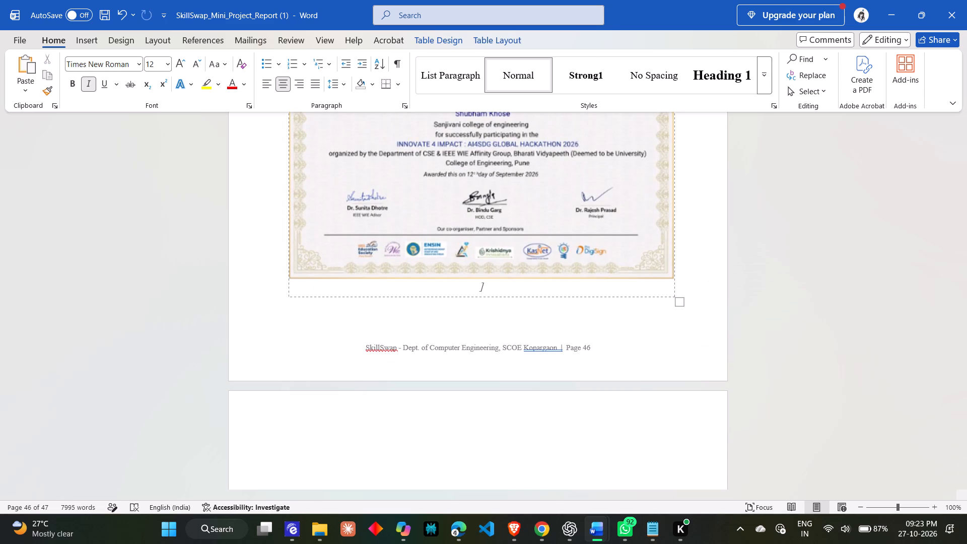
pyautogui.press('Right')
pyautogui.press('BackSpace')
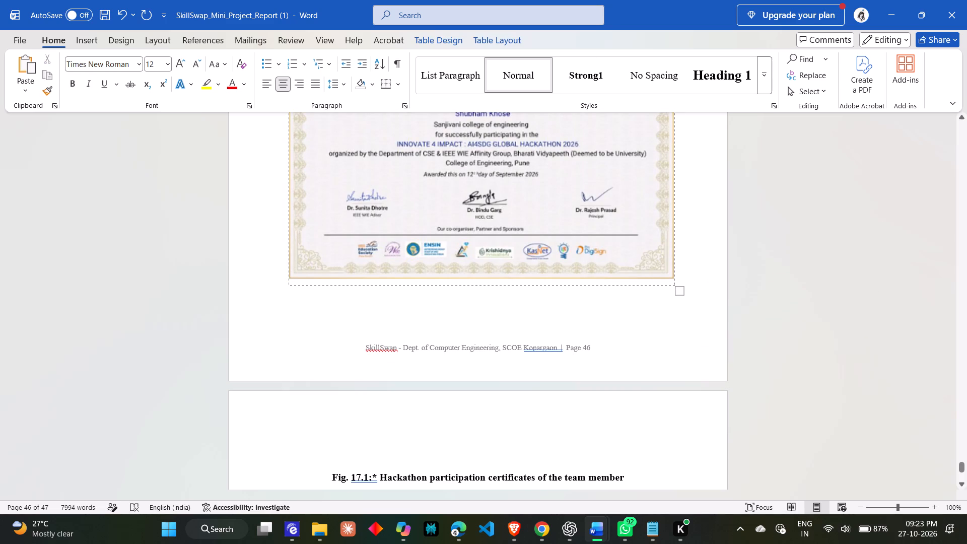
# Increase the certificate picture's height slightly by extending its bottom edge, then deselect it.
pyautogui.scroll(4, 544, 262)
pyautogui.click(515, 258)
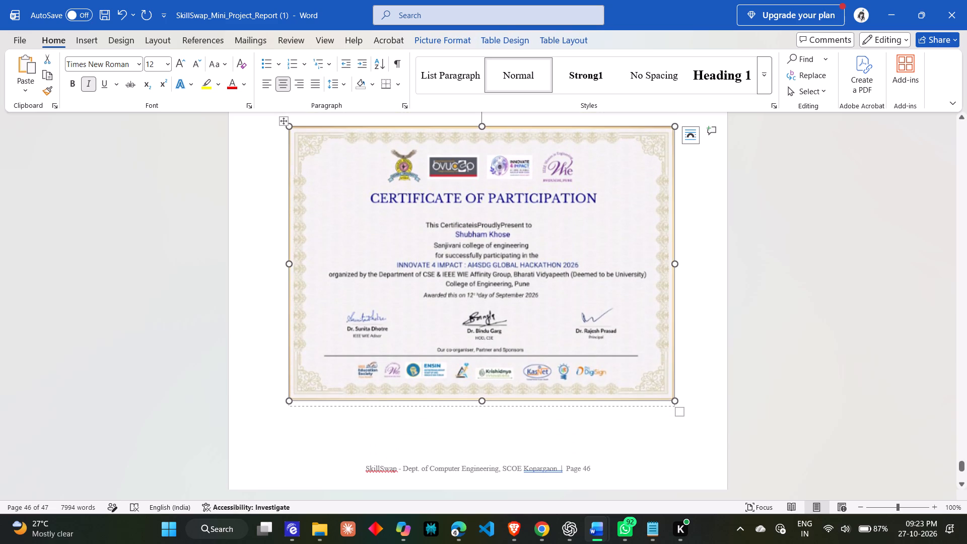
pyautogui.click(812, 258)
pyautogui.click(539, 375)
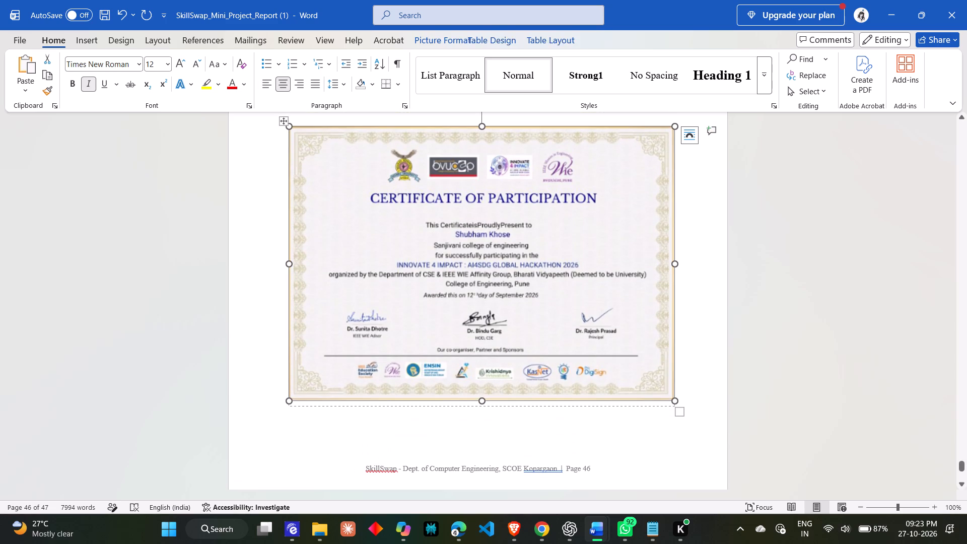
pyautogui.moveTo(482, 402); pyautogui.dragTo(483, 414)
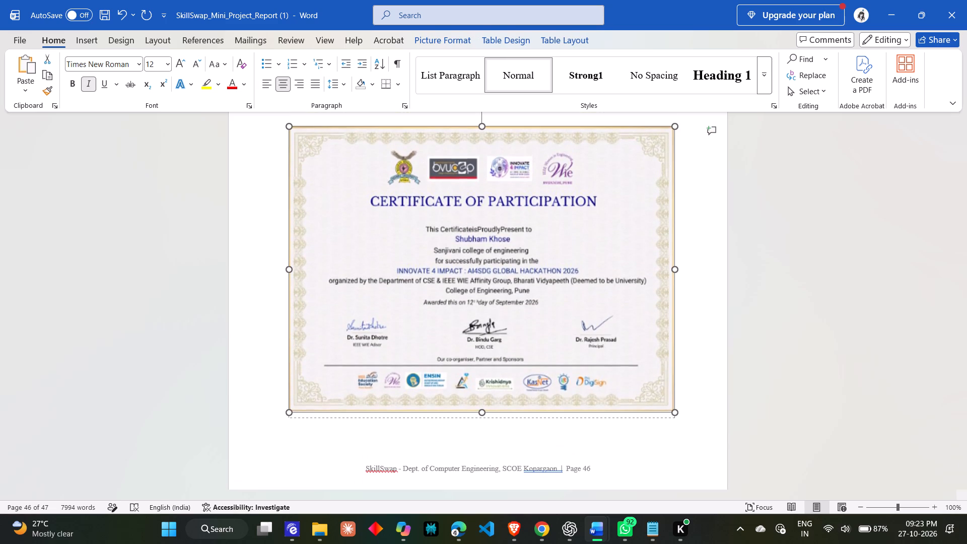
pyautogui.moveTo(483, 414); pyautogui.dragTo(483, 414)
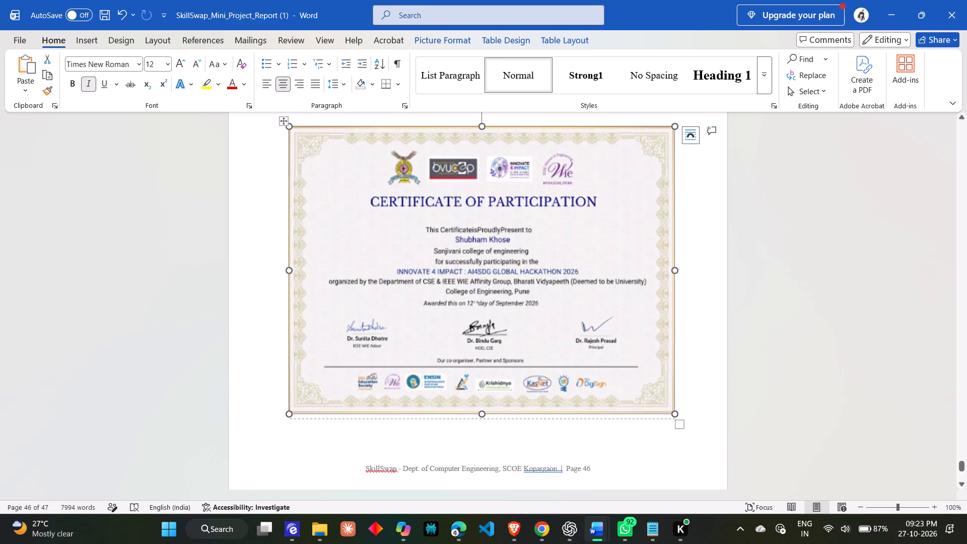
pyautogui.moveTo(473, 418); pyautogui.dragTo(474, 414)
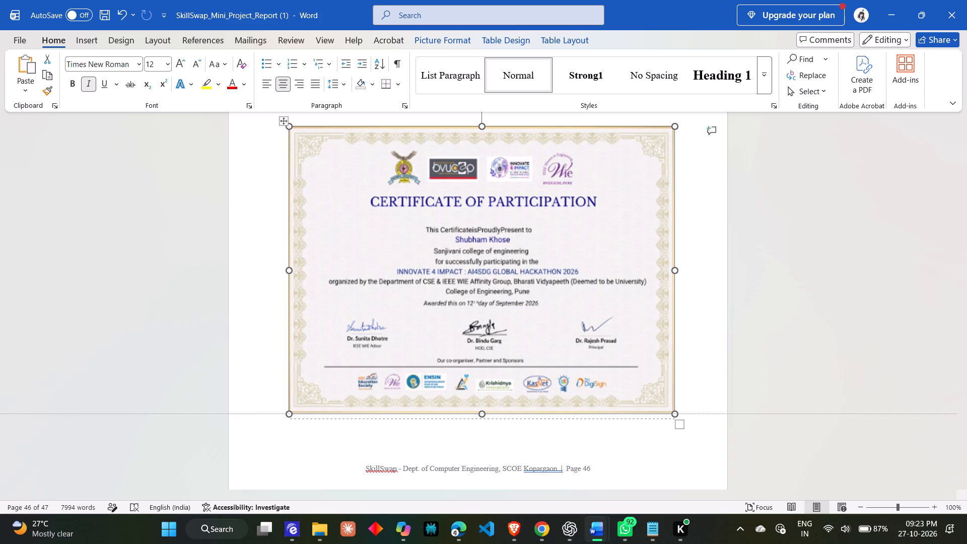
pyautogui.moveTo(474, 414); pyautogui.dragTo(475, 413)
pyautogui.click(796, 307)
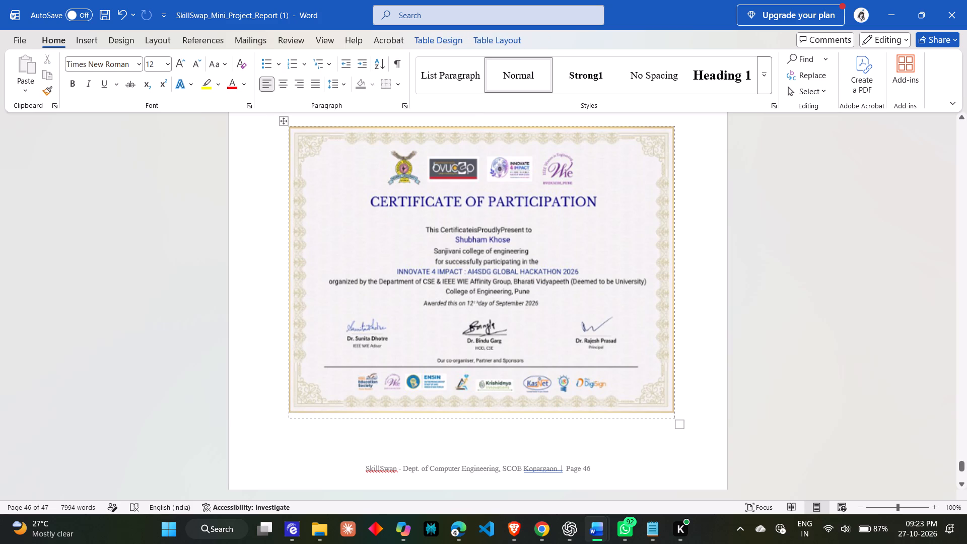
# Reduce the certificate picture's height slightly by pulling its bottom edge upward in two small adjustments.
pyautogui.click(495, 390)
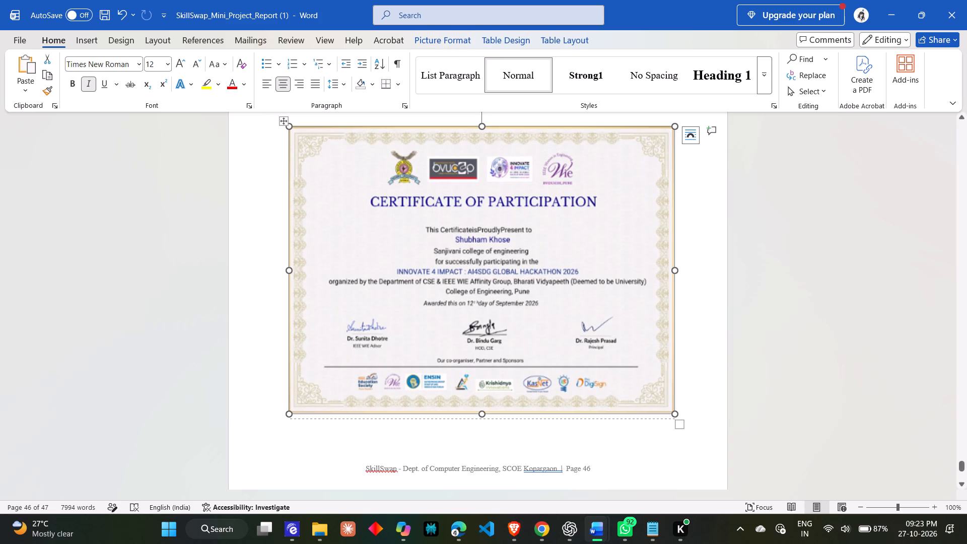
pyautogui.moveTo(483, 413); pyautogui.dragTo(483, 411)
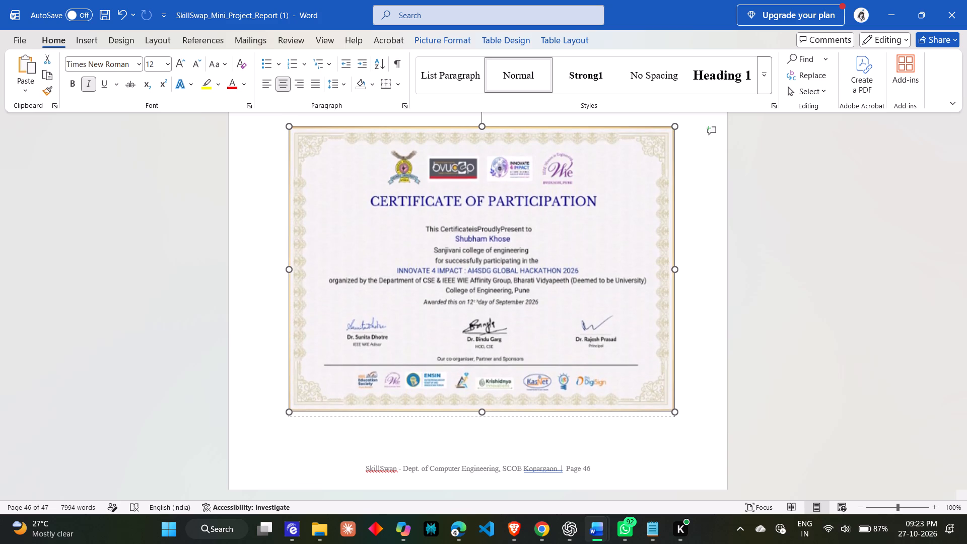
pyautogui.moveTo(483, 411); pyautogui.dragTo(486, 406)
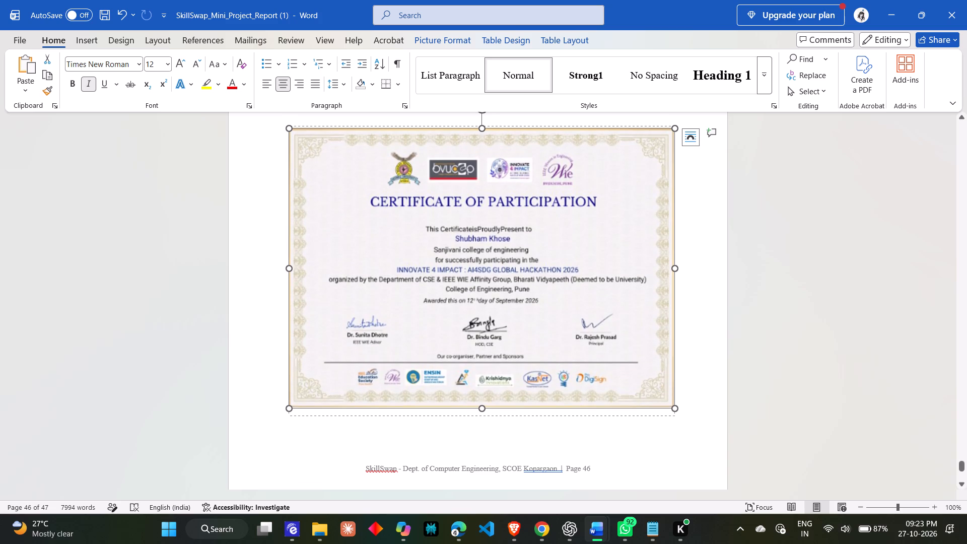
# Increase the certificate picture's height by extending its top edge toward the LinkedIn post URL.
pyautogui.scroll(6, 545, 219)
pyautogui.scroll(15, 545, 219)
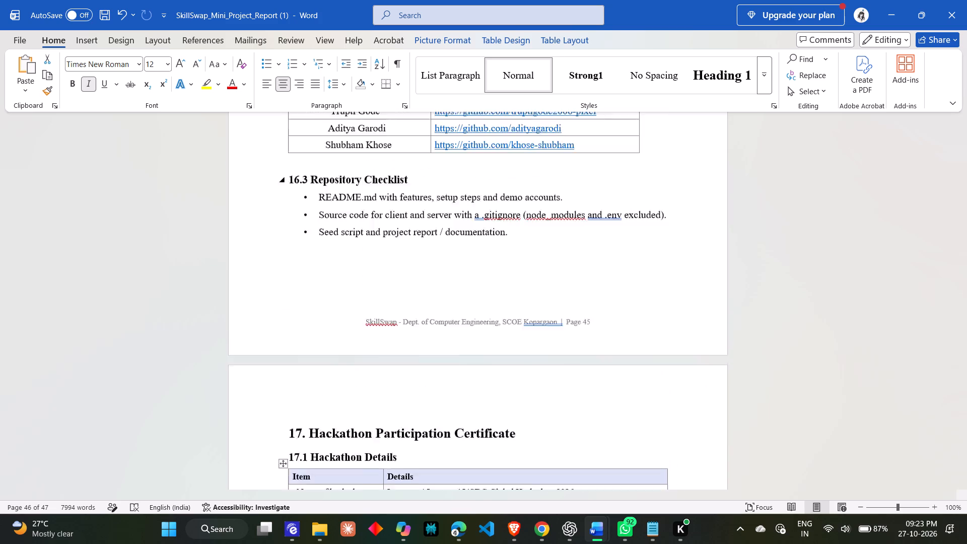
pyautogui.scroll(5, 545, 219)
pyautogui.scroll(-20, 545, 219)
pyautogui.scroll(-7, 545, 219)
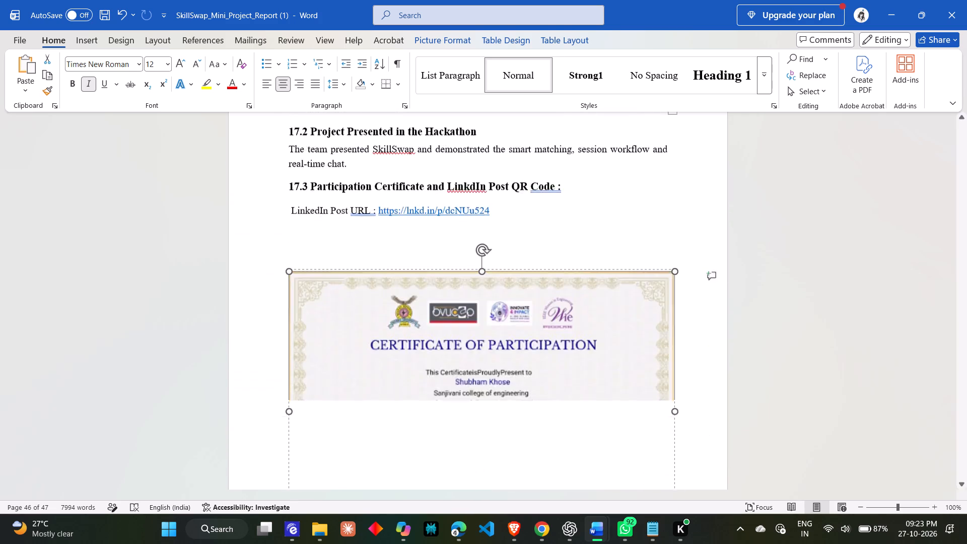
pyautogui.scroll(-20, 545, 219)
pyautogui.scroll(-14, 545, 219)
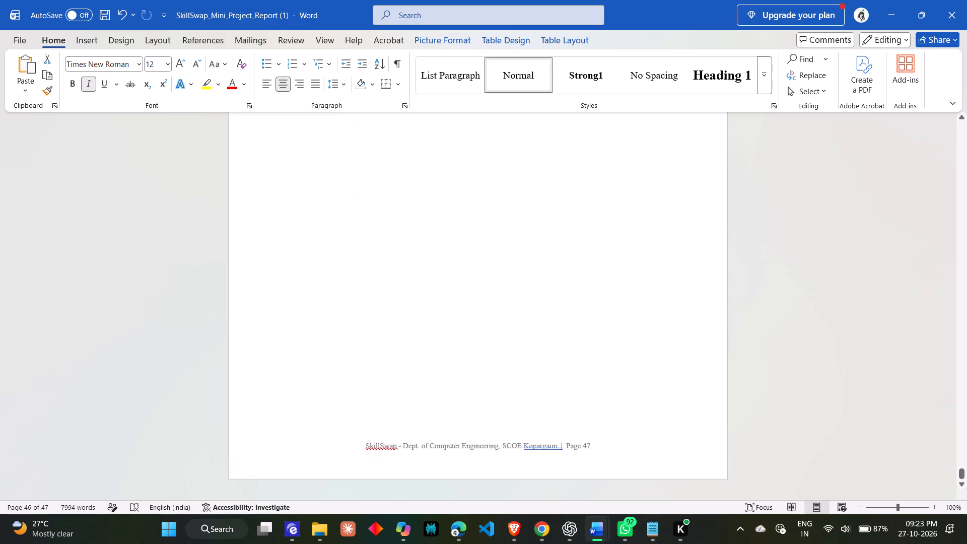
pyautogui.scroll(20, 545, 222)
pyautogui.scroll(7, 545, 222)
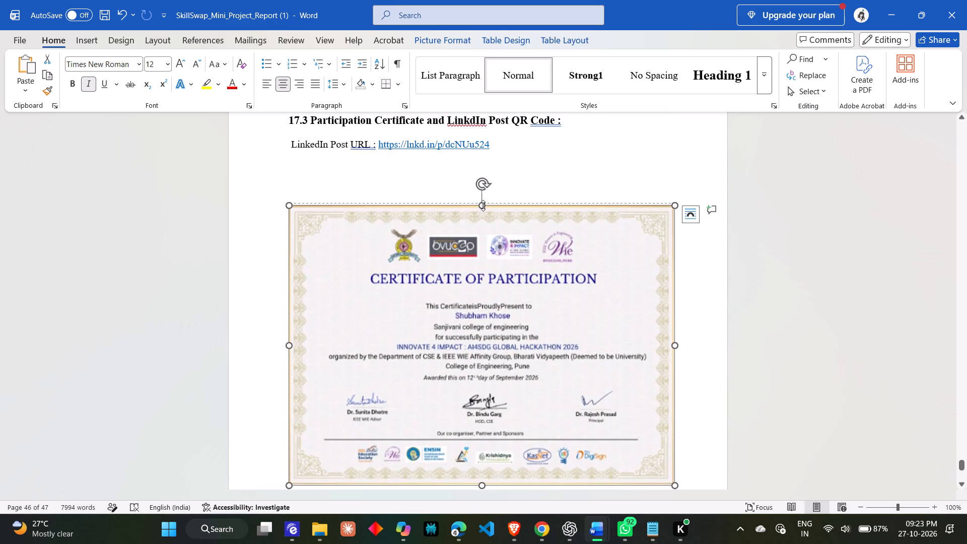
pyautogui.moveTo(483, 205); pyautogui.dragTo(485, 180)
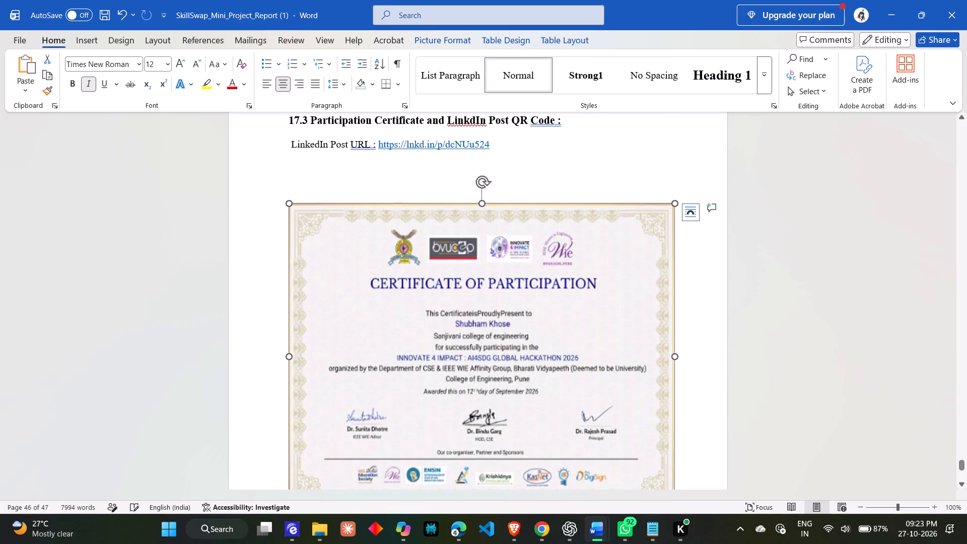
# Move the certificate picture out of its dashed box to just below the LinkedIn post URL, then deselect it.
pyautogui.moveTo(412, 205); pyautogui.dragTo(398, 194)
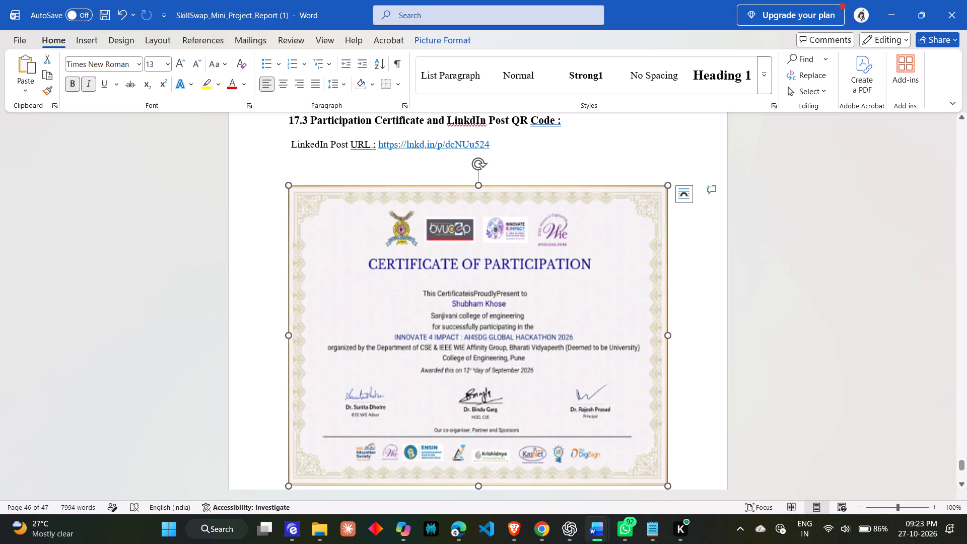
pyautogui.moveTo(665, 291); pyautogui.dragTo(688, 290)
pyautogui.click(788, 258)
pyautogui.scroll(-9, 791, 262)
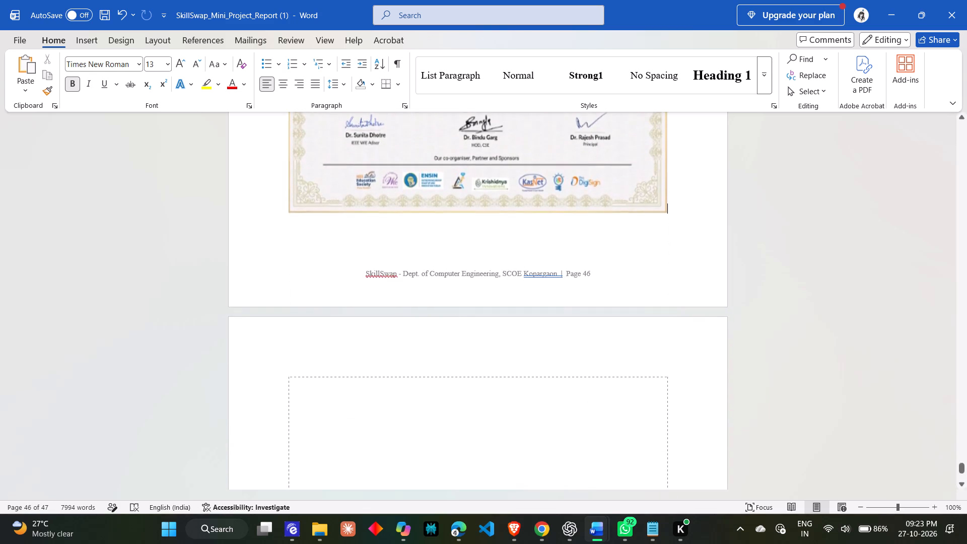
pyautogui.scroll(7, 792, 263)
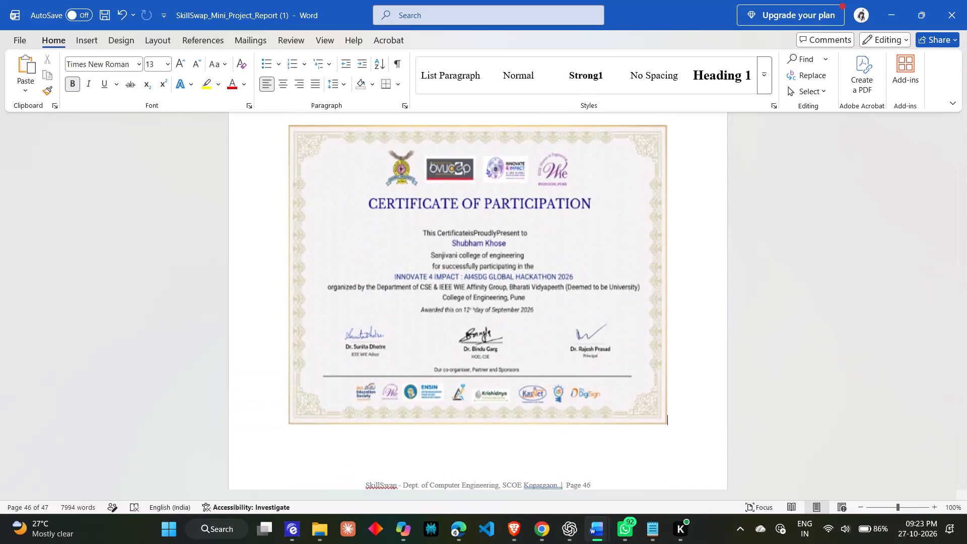
# Delete the certificate of participation picture below the LinkedIn post URL in section 17.3.
pyautogui.click(531, 311)
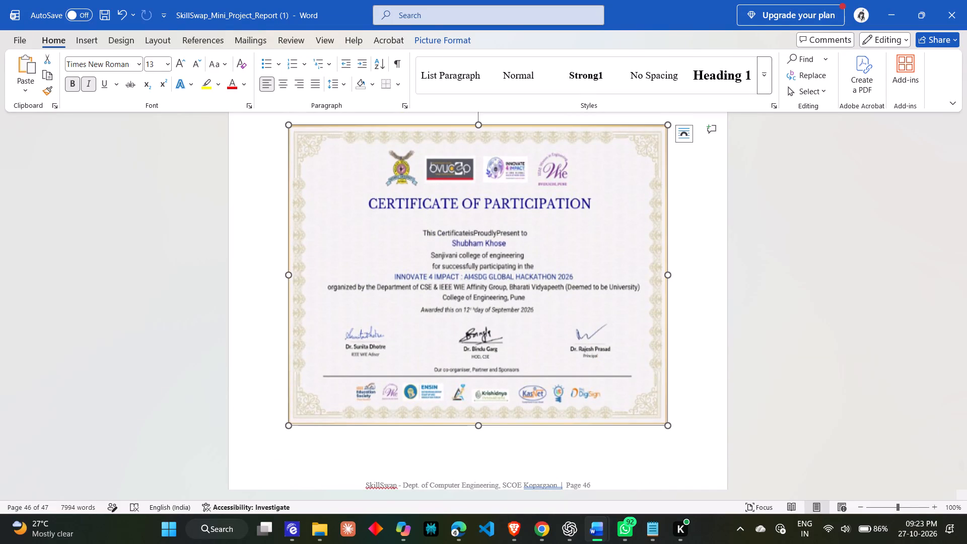
pyautogui.scroll(7, 531, 311)
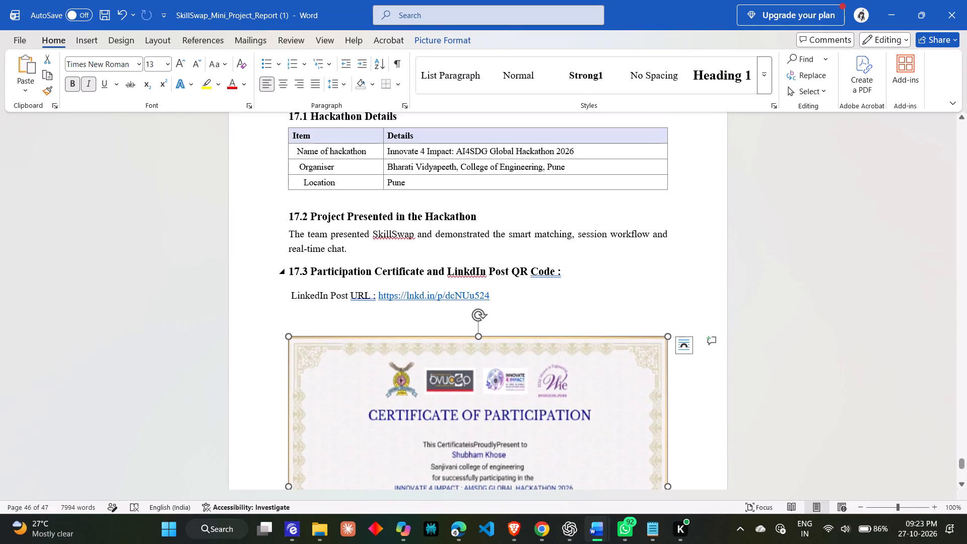
pyautogui.rightClick(528, 392)
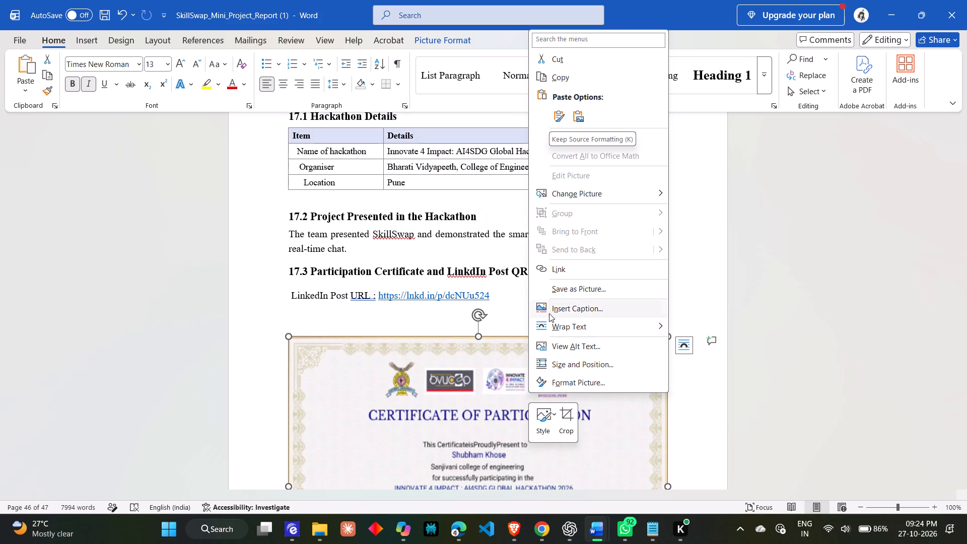
pyautogui.press('BackSpace')
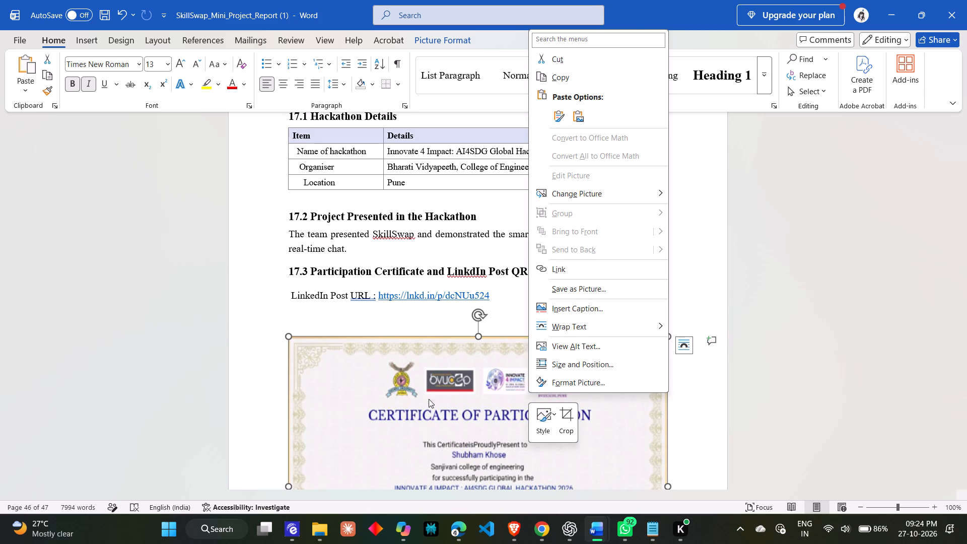
pyautogui.rightClick(394, 400)
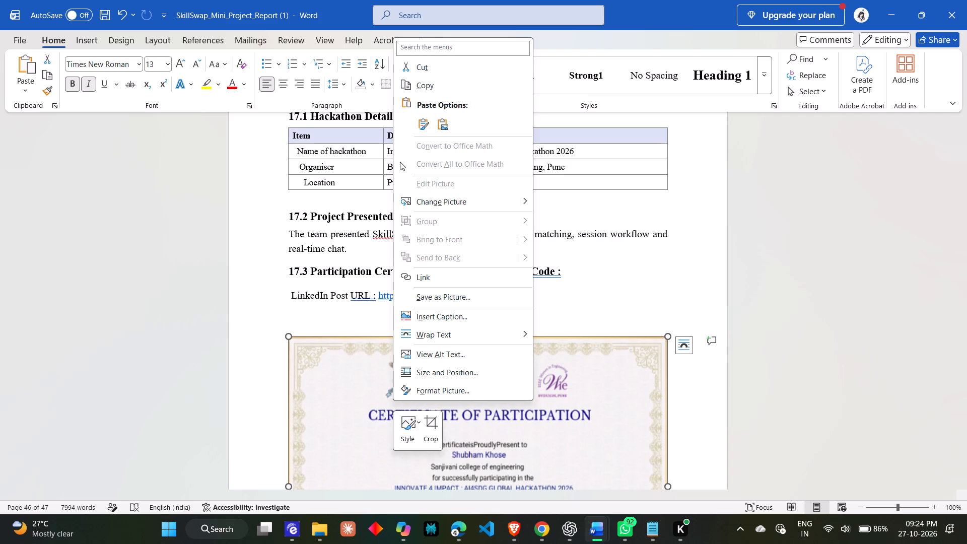
pyautogui.click(320, 405)
pyautogui.rightClick(320, 405)
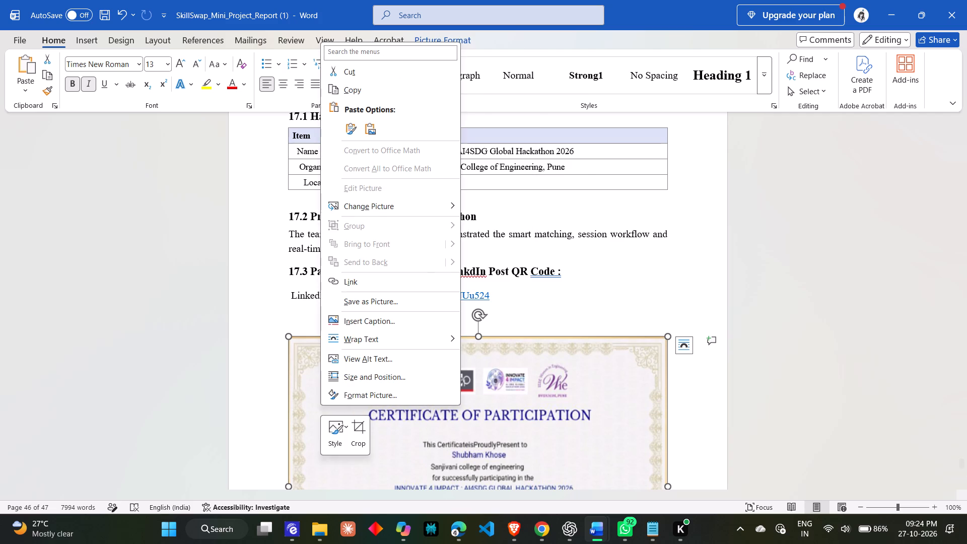
pyautogui.click(302, 400)
pyautogui.press('BackSpace')
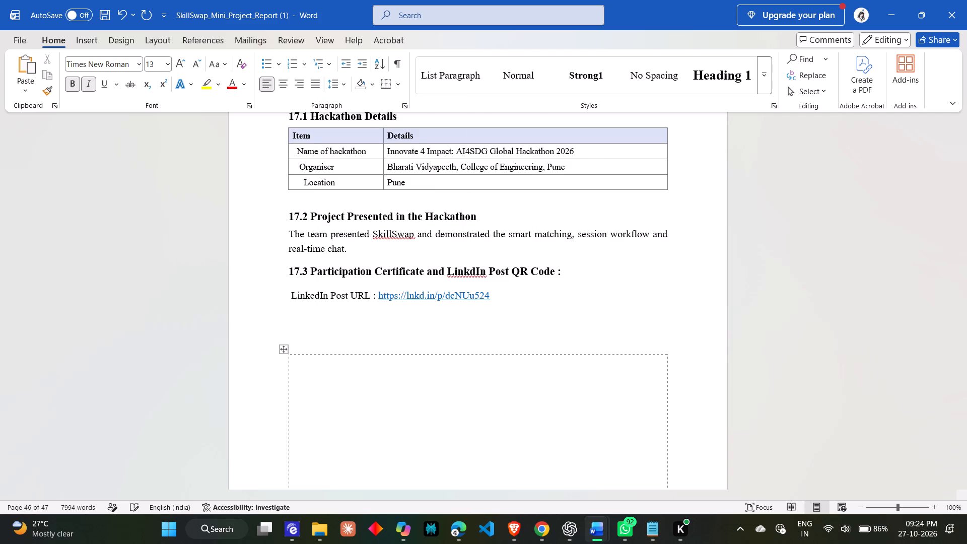
# Try to delete the empty dashed certificate box below the LinkedIn post URL.
pyautogui.scroll(-19, 399, 374)
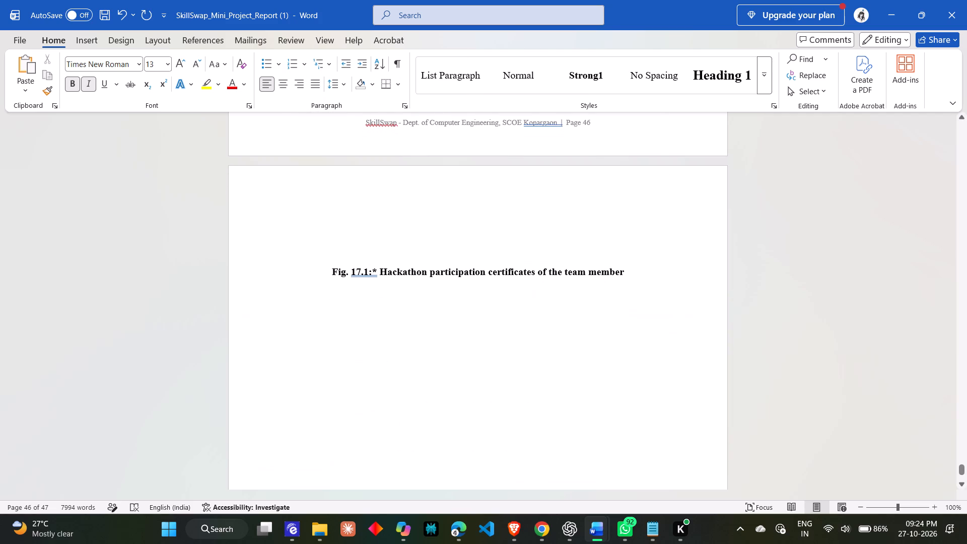
pyautogui.click(330, 276)
pyautogui.scroll(4, 379, 273)
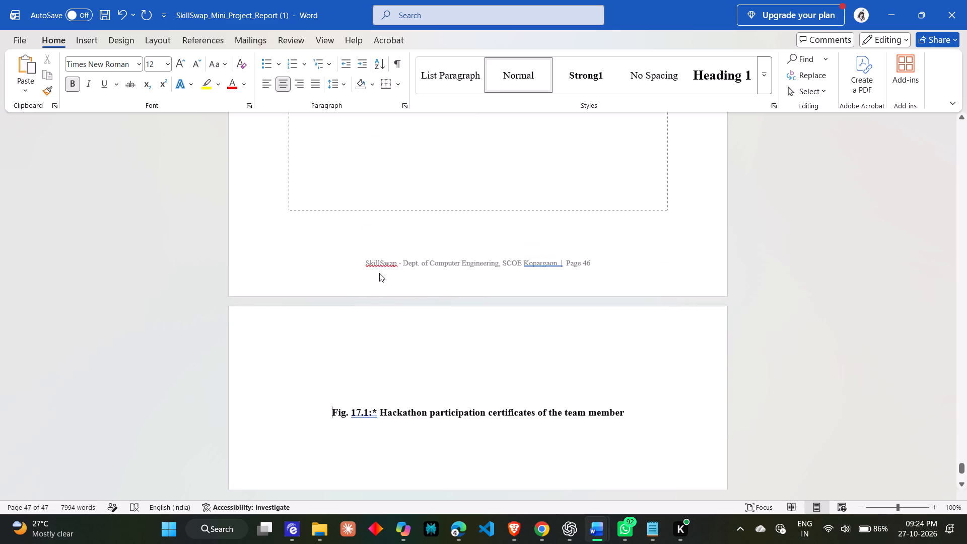
pyautogui.scroll(11, 379, 273)
pyautogui.rightClick(318, 256)
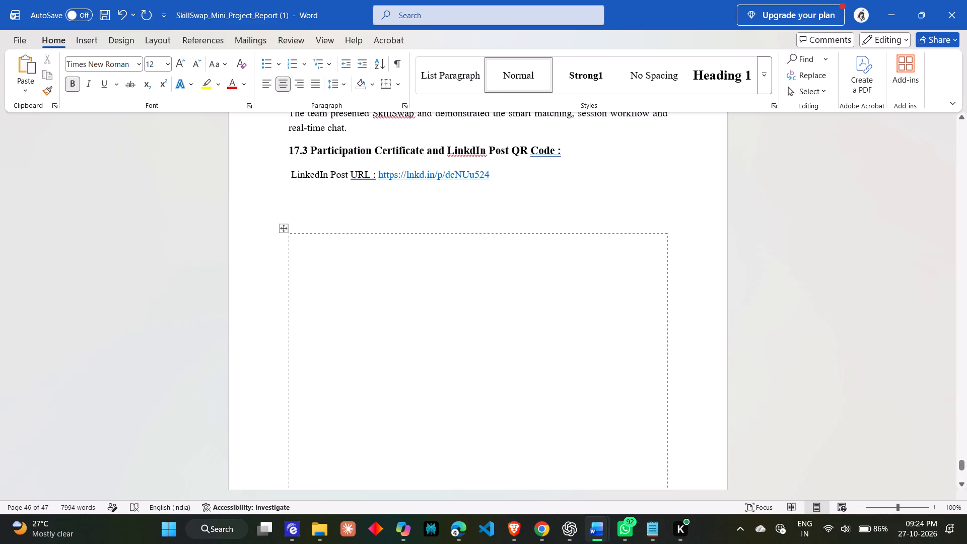
pyautogui.doubleClick(289, 271)
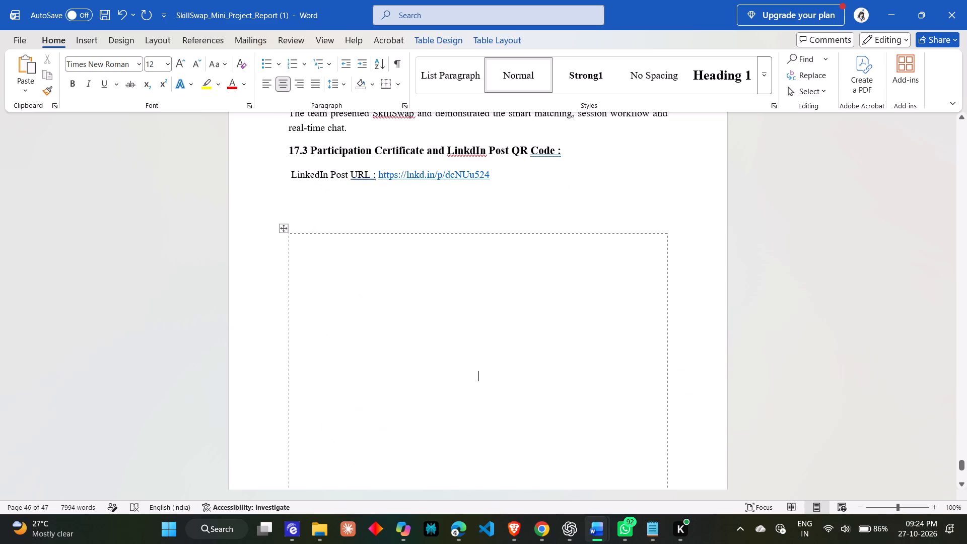
pyautogui.press('BackSpace')
pyautogui.scroll(2, 356, 194)
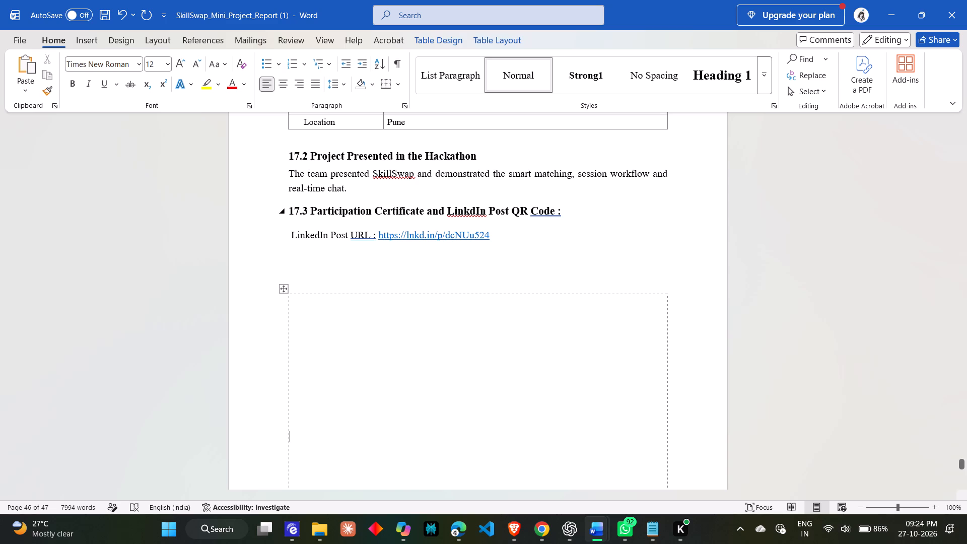
# Remove the word "Certificate" from the 17.3 heading so it reads "17.3 Participation and LinkdIn Post QR Code :".
pyautogui.click(427, 210)
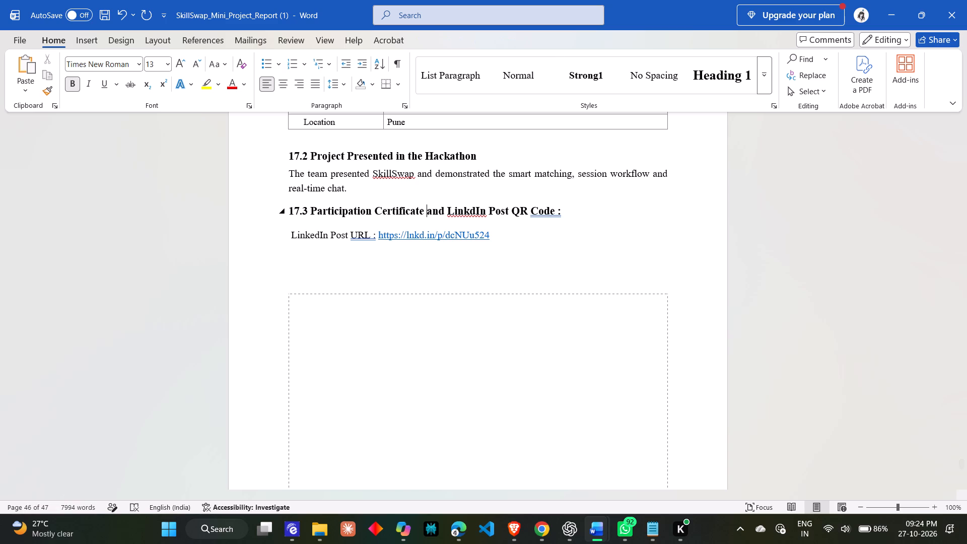
pyautogui.press('BackSpace')
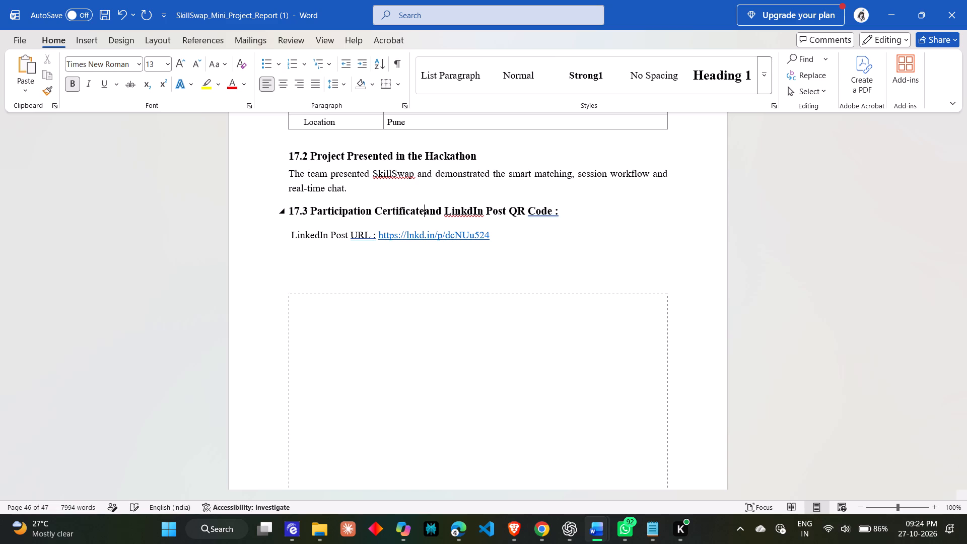
pyautogui.press('BackSpace')
pyautogui.press('BackSpace')
pyautogui.press('BackSpace')
pyautogui.press('BackSpace')
pyautogui.press('BackSpace')
pyautogui.press('BackSpace')
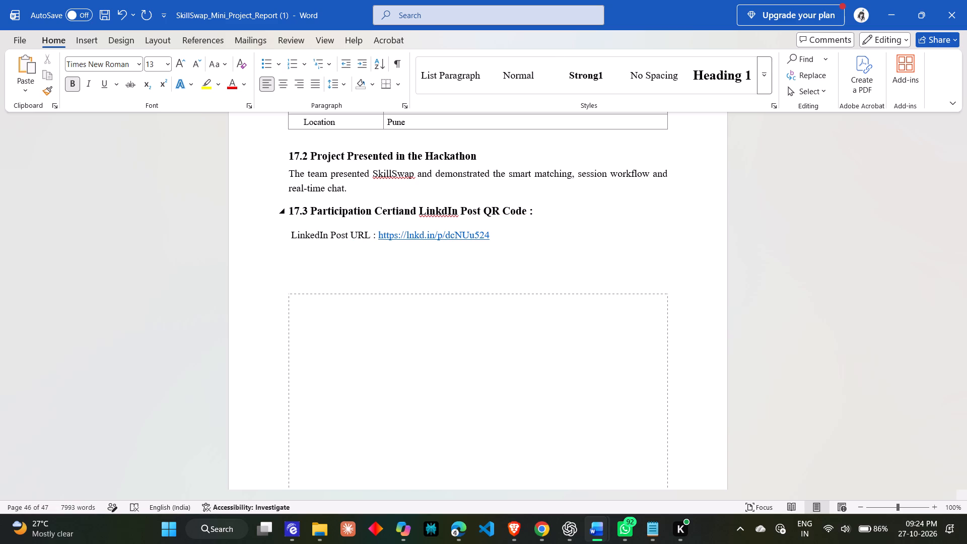
pyautogui.press('BackSpace')
pyautogui.press('BackSpace')
pyautogui.press('BackSpace')
pyautogui.press('BackSpace')
pyautogui.press('BackSpace')
pyautogui.press('BackSpace')
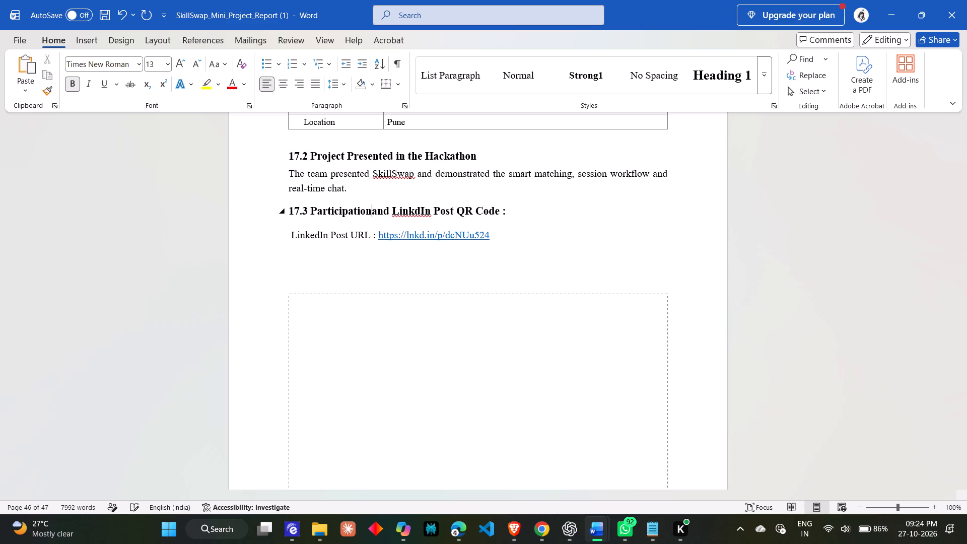
pyautogui.press('space')
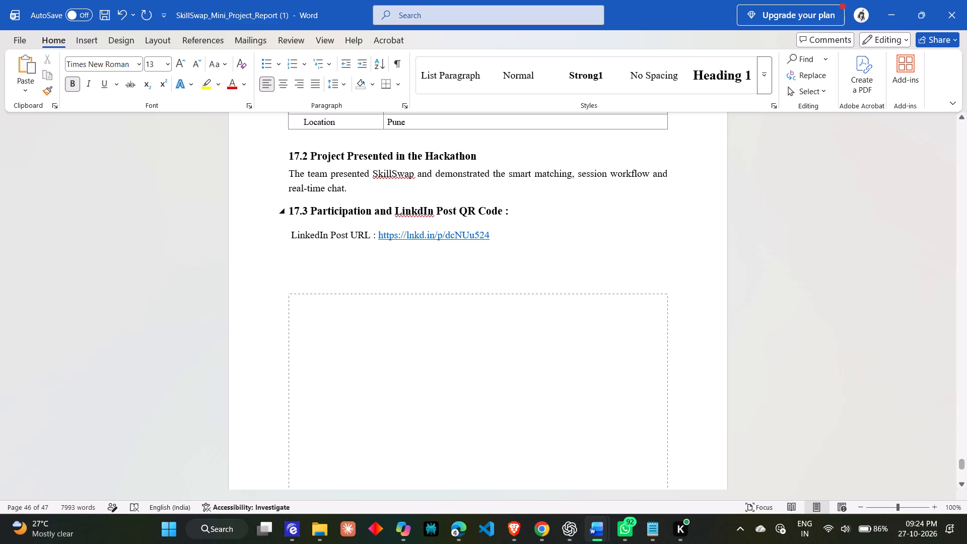
# Delete the entire Fig. 17.1 caption about hackathon participation certificates on the last page.
pyautogui.scroll(-10, 421, 247)
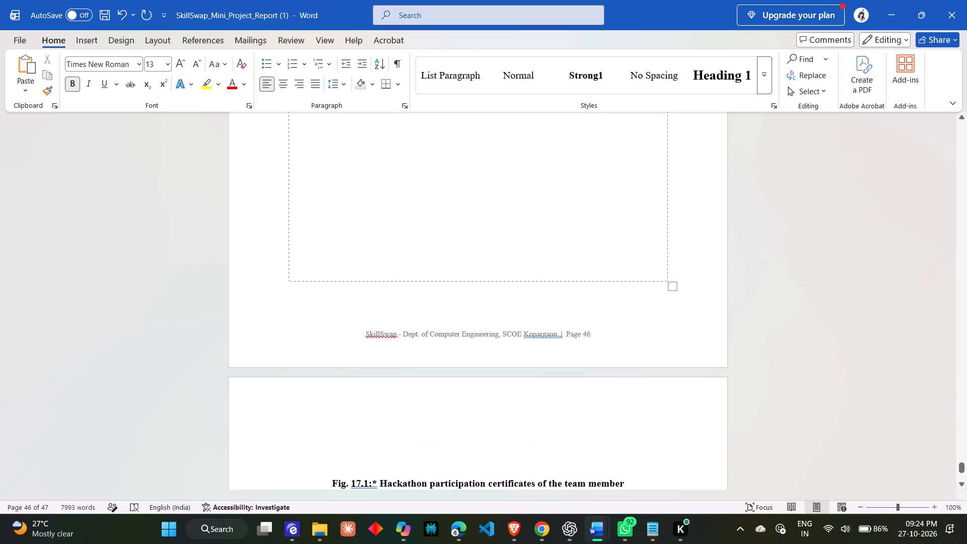
pyautogui.scroll(-3, 461, 404)
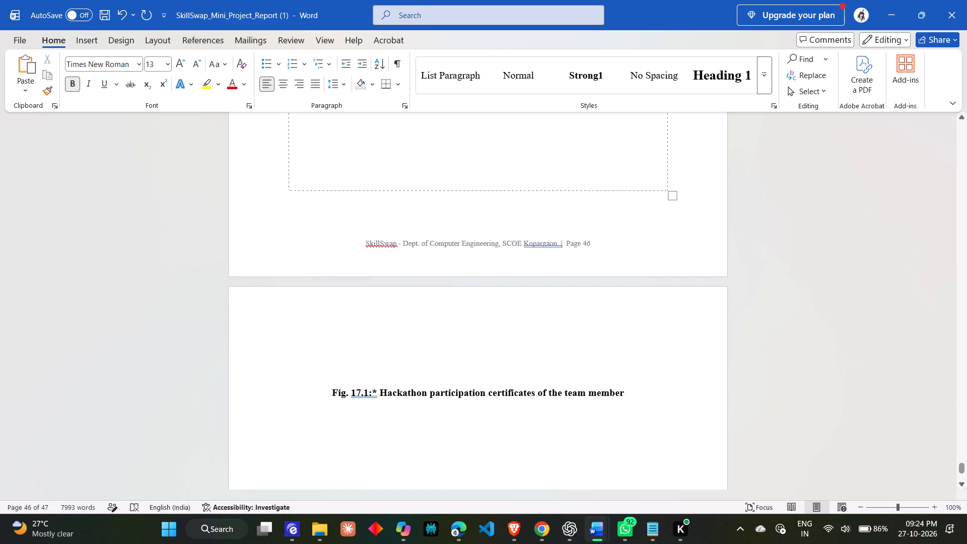
pyautogui.moveTo(637, 393); pyautogui.dragTo(353, 383)
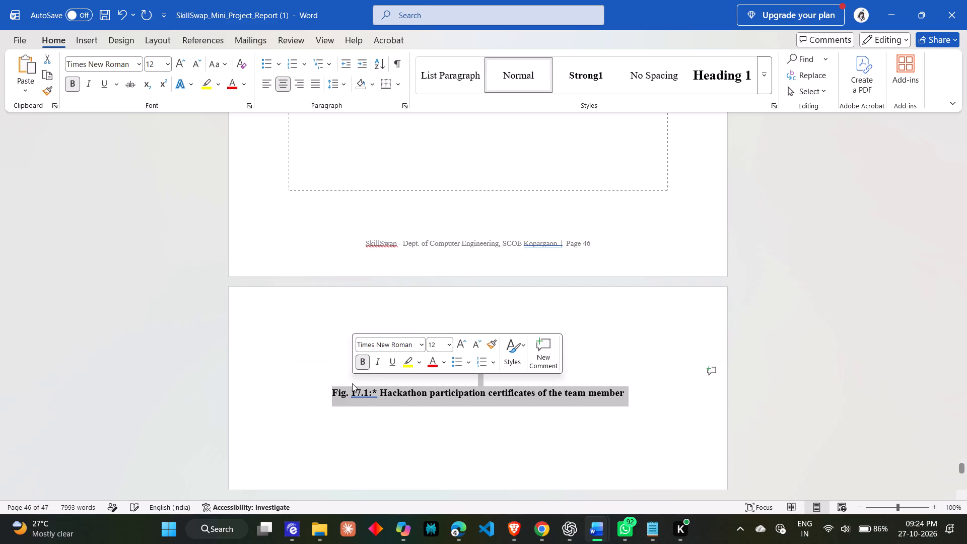
pyautogui.press('BackSpace')
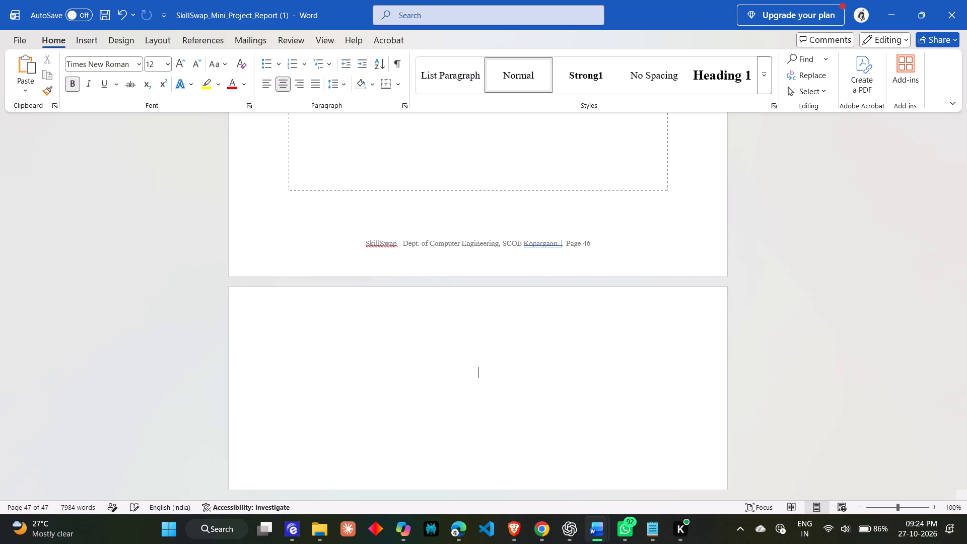
pyautogui.click(812, 322)
pyautogui.scroll(4, 808, 316)
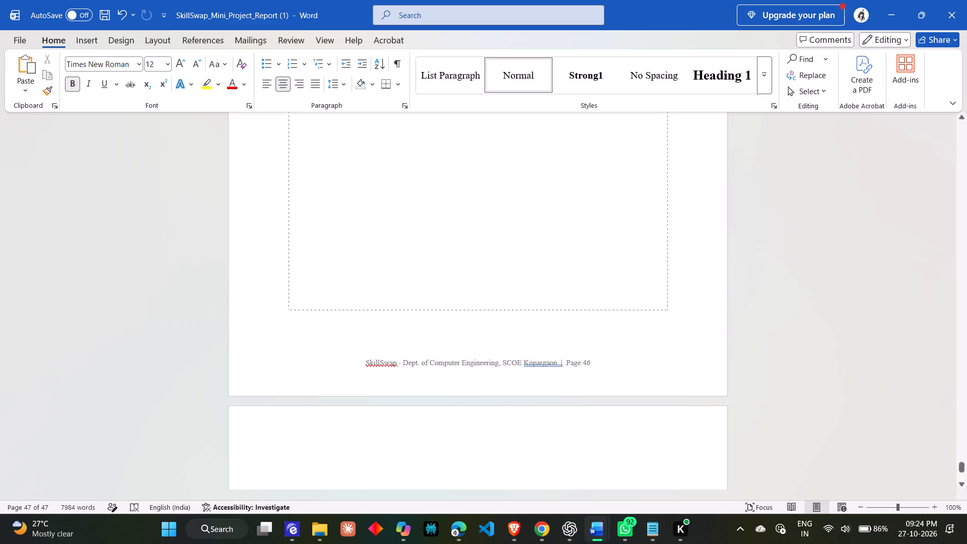
# Insert the QR code image from the clipboard history on the empty line below the LinkedIn post URL in section 17.3.
pyautogui.scroll(8, 456, 313)
pyautogui.click(399, 319)
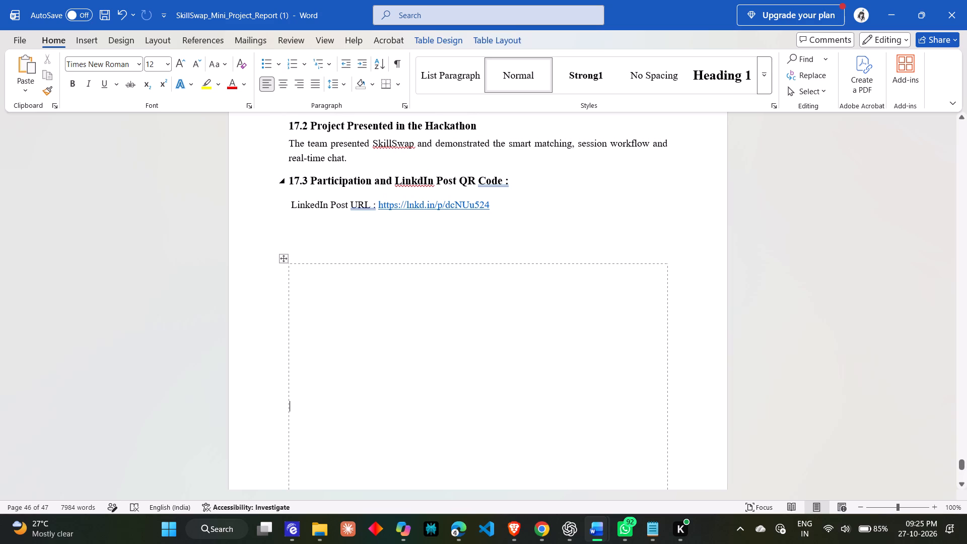
pyautogui.click(510, 262)
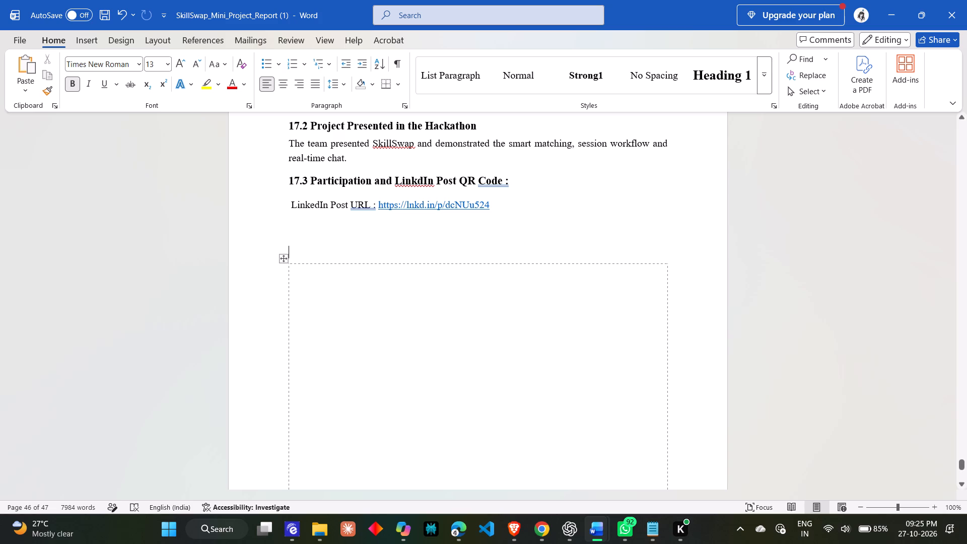
pyautogui.press('super+semicolon')
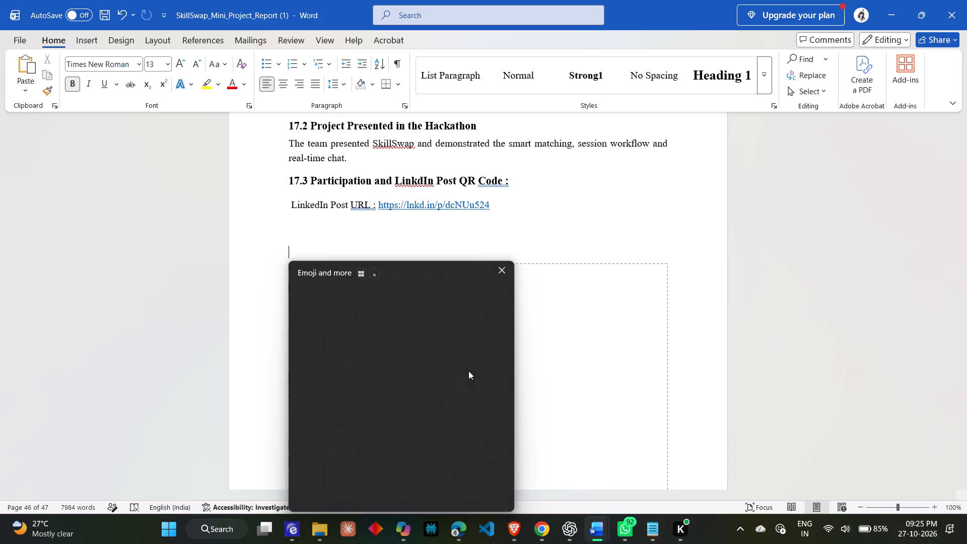
pyautogui.click(436, 305)
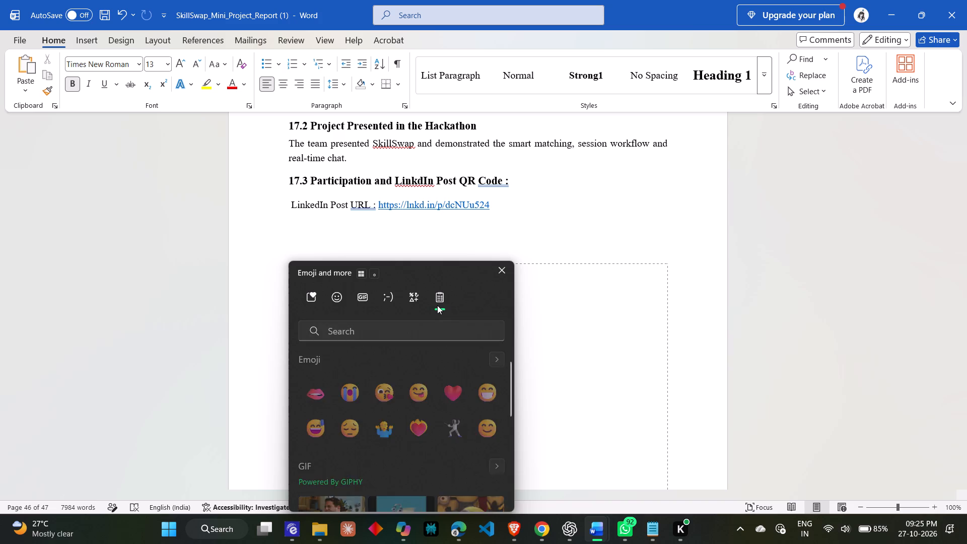
pyautogui.scroll(-4, 361, 423)
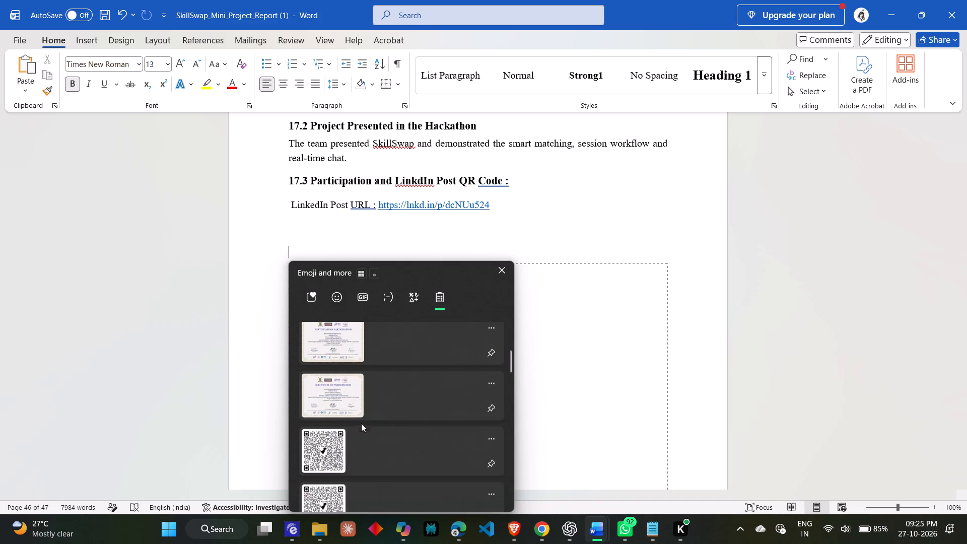
pyautogui.scroll(-1, 361, 423)
pyautogui.click(329, 412)
pyautogui.hotkey('ctrl', 'v')
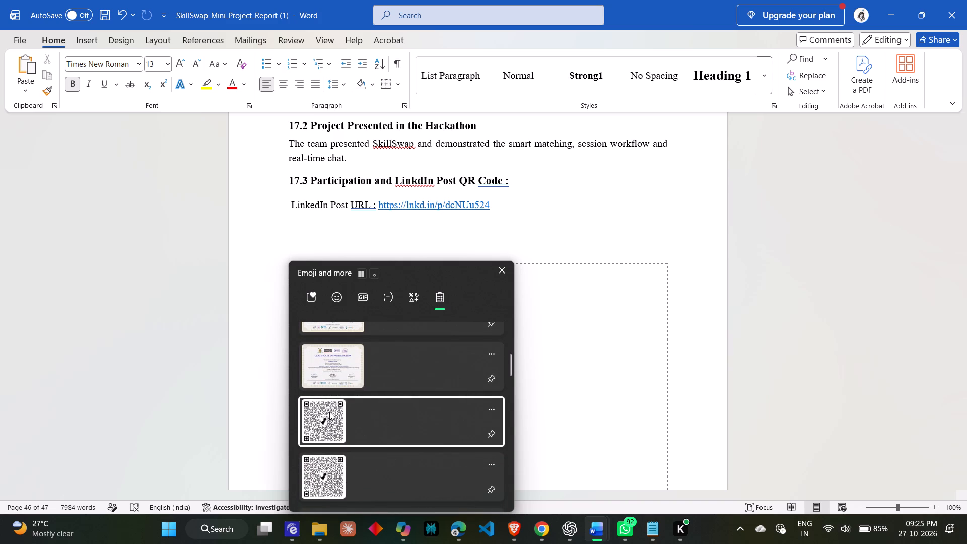
# Insert the dinosaur QR code image from the clipboard history below the LinkedIn post URL in section 17.3.
pyautogui.click(326, 413)
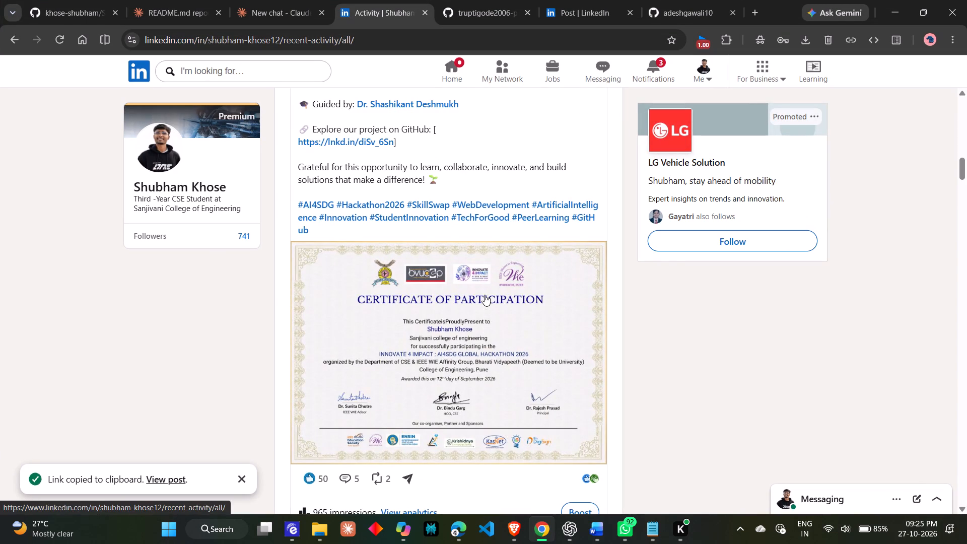
pyautogui.rightClick(485, 284)
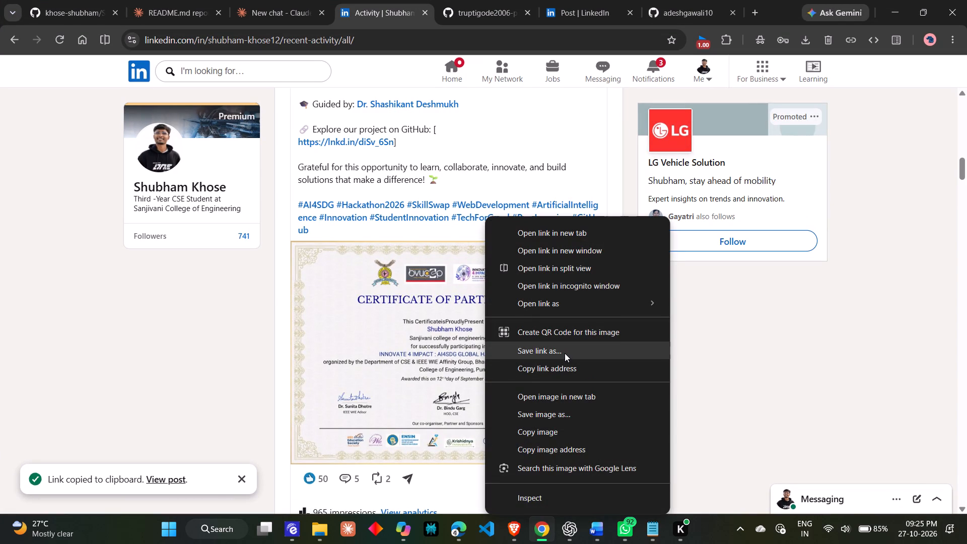
pyautogui.click(782, 380)
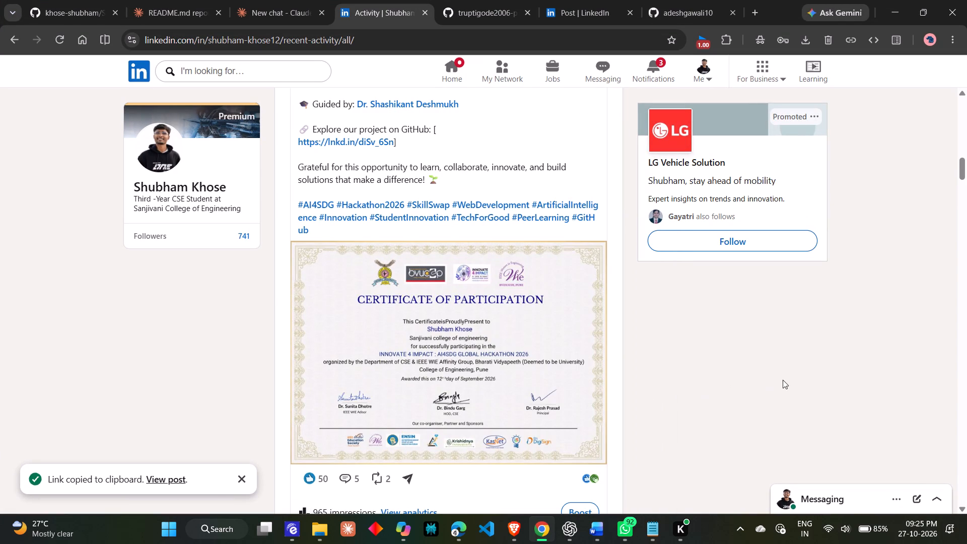
pyautogui.scroll(3, 551, 218)
pyautogui.rightClick(536, 208)
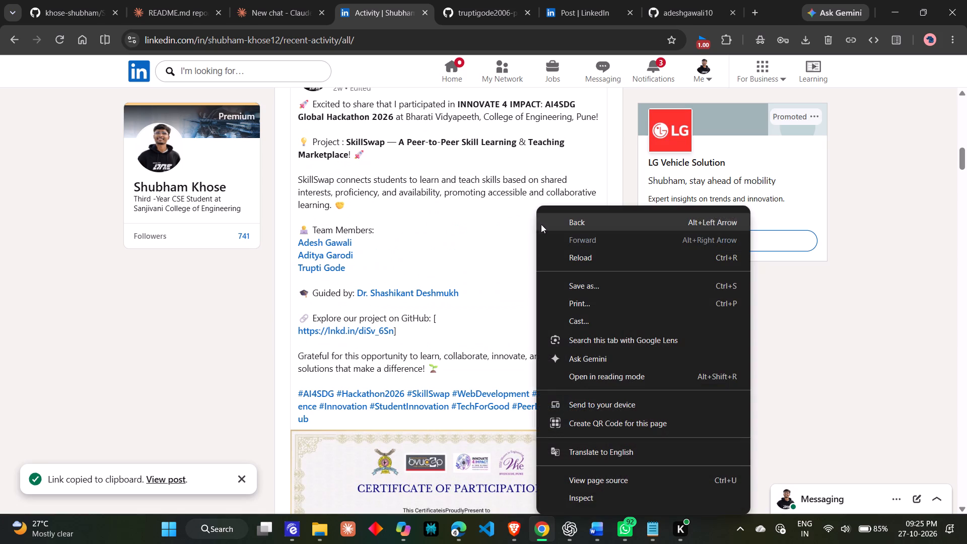
pyautogui.click(600, 427)
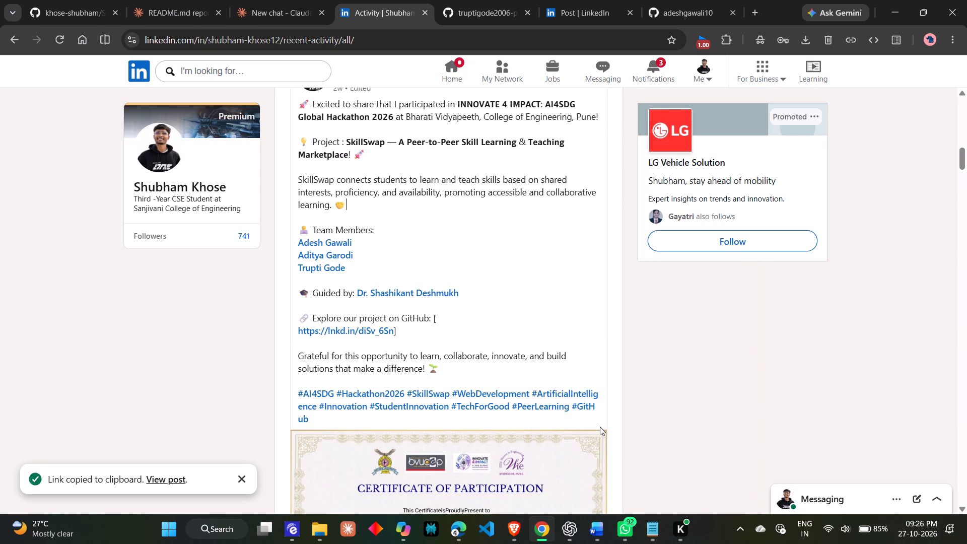
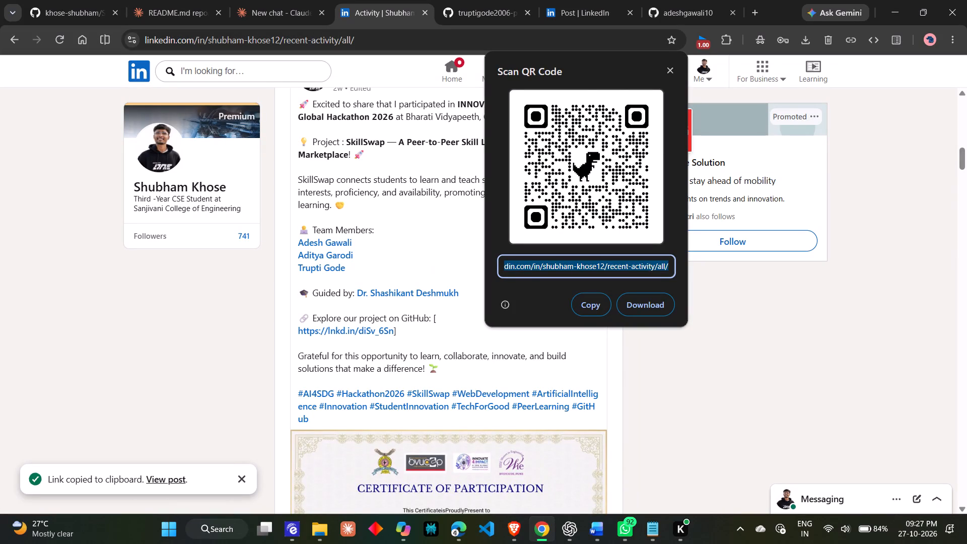
# Close the QR code popup and look through the available options for the SkillSwap hackathon post.
pyautogui.click(427, 245)
pyautogui.scroll(4, 466, 229)
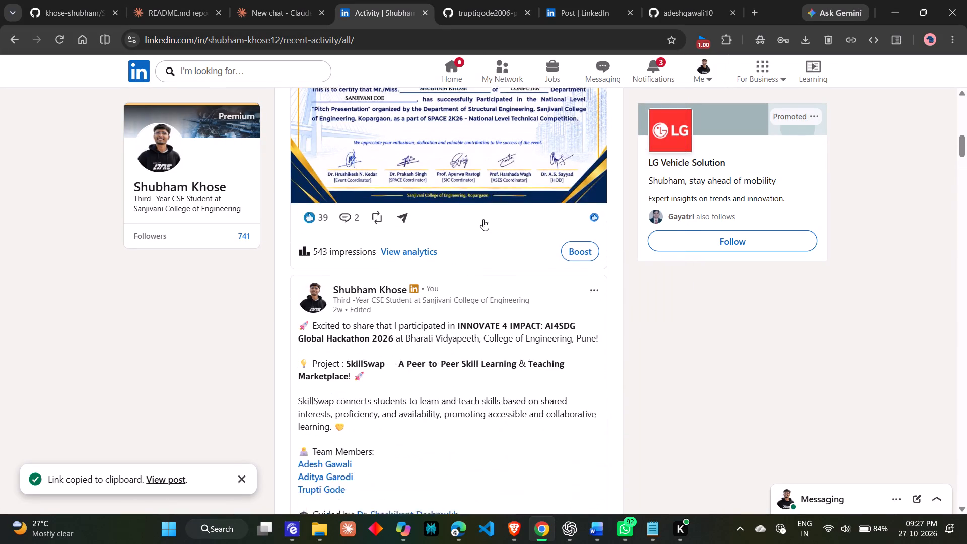
pyautogui.click(598, 319)
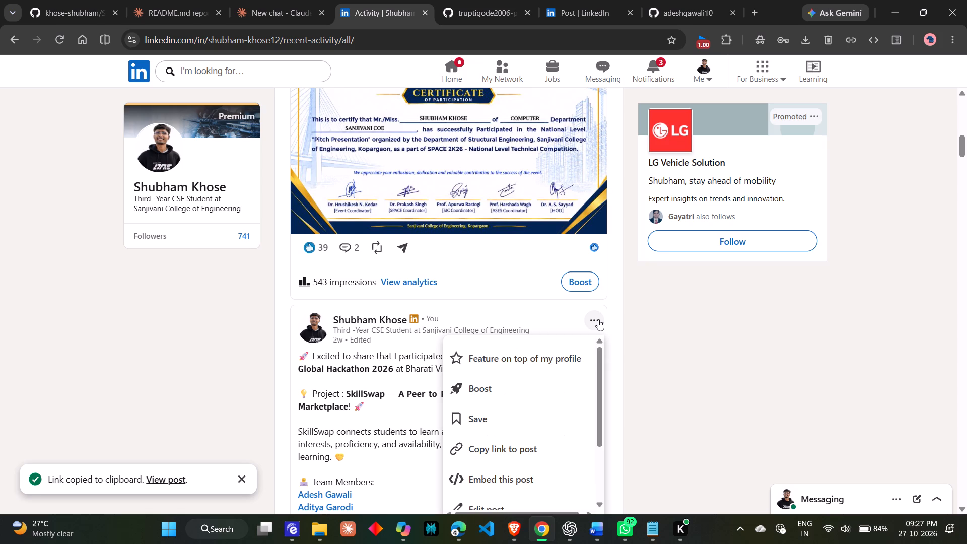
pyautogui.scroll(-1, 511, 408)
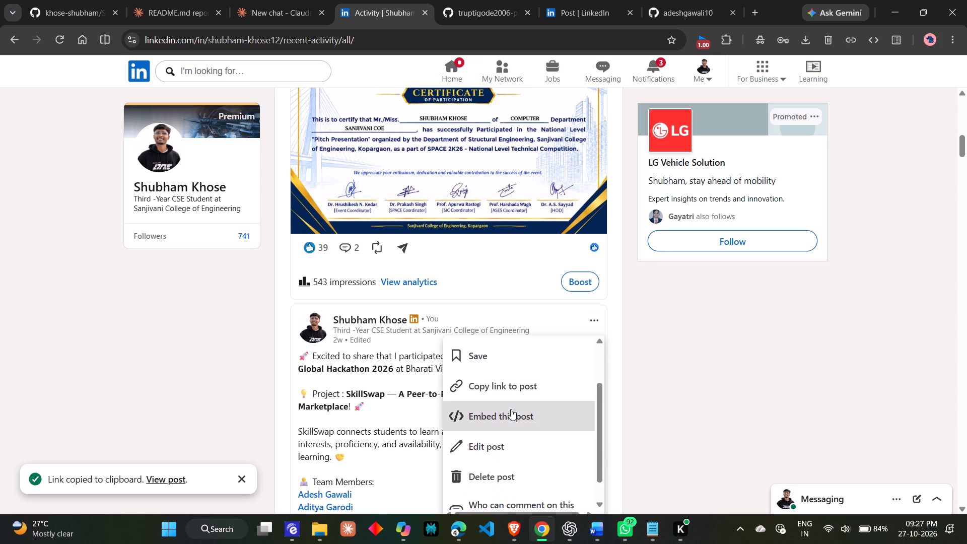
pyautogui.scroll(-2, 511, 410)
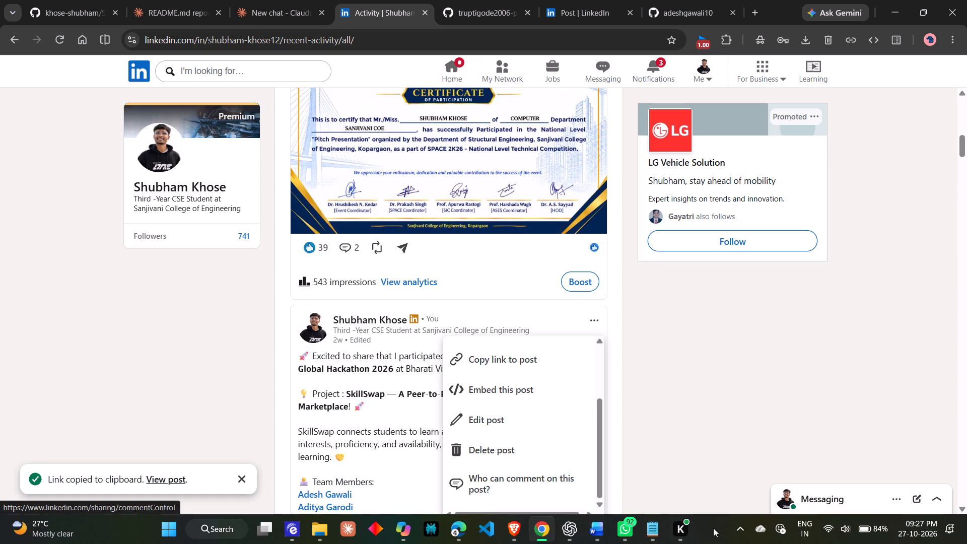
# Connect the Airdopes Supreme Bluetooth headset in the system quick settings.
pyautogui.click(859, 534)
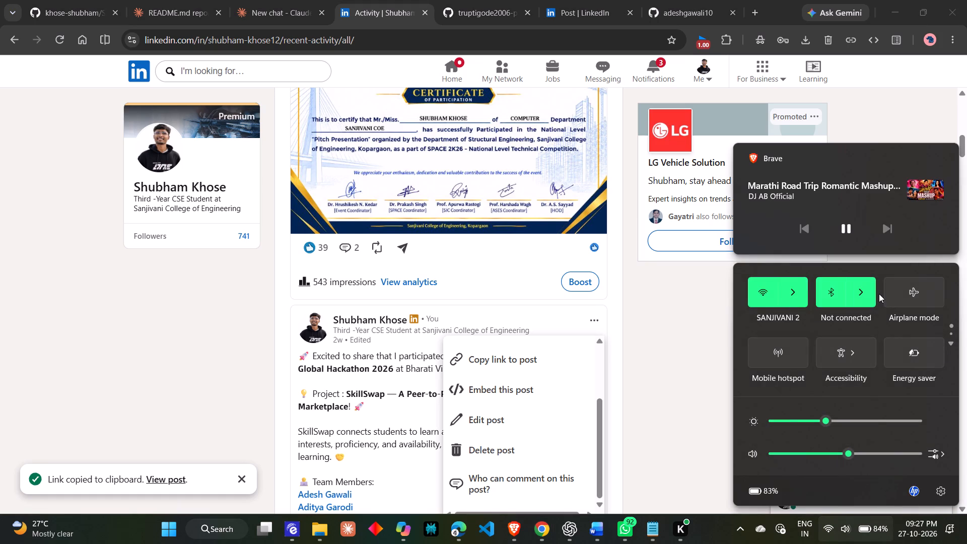
pyautogui.click(866, 296)
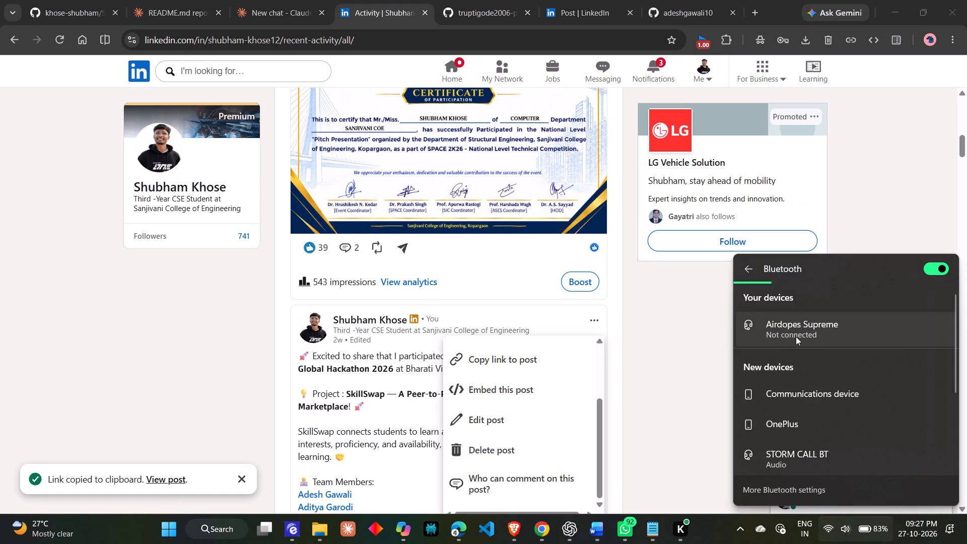
pyautogui.click(800, 337)
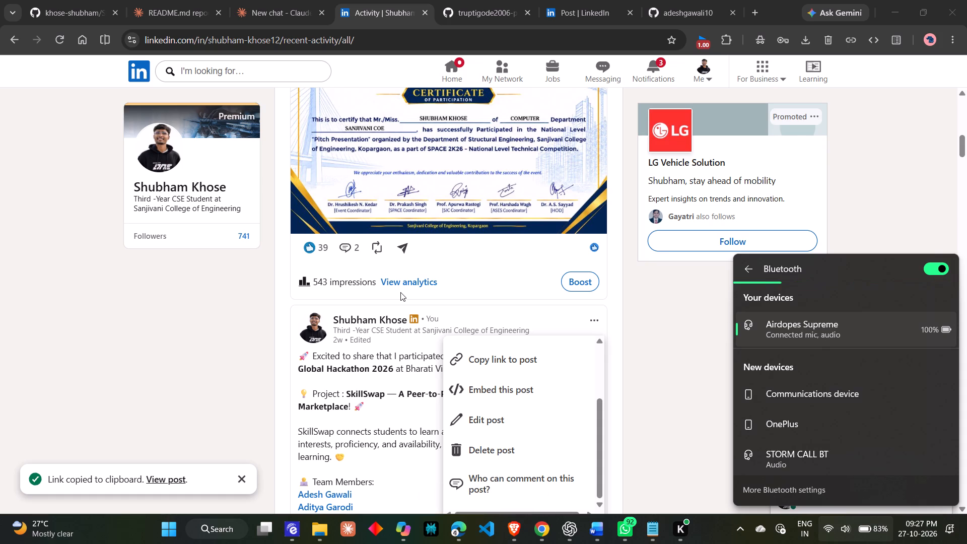
# View the Content Credentials of the SPACE 2K26 certificate image in the LinkedIn activity feed, and close them.
pyautogui.scroll(2, 357, 188)
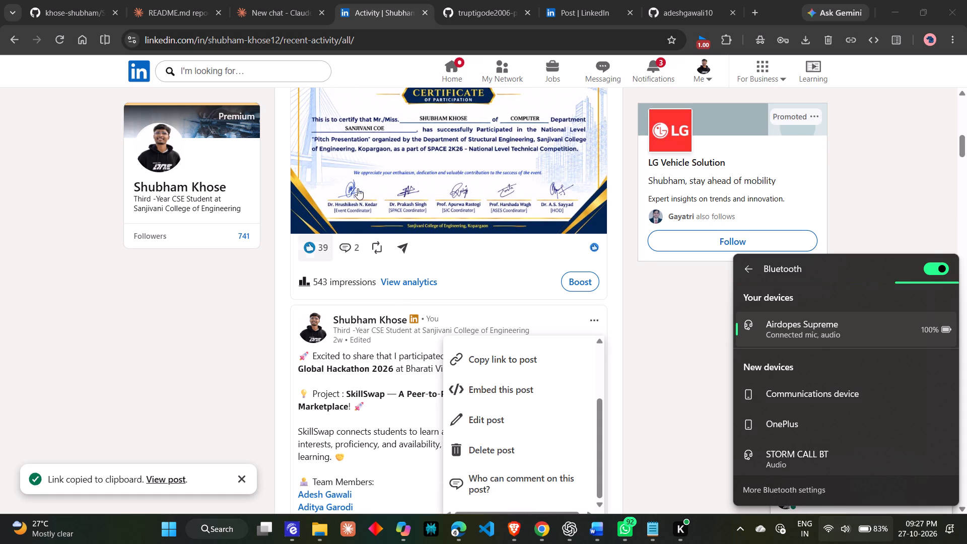
pyautogui.scroll(6, 358, 188)
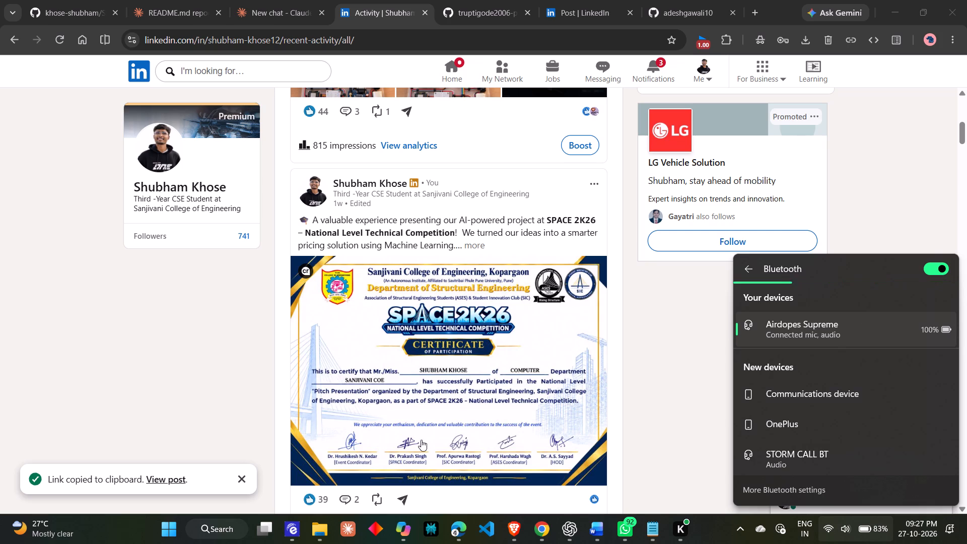
pyautogui.click(306, 273)
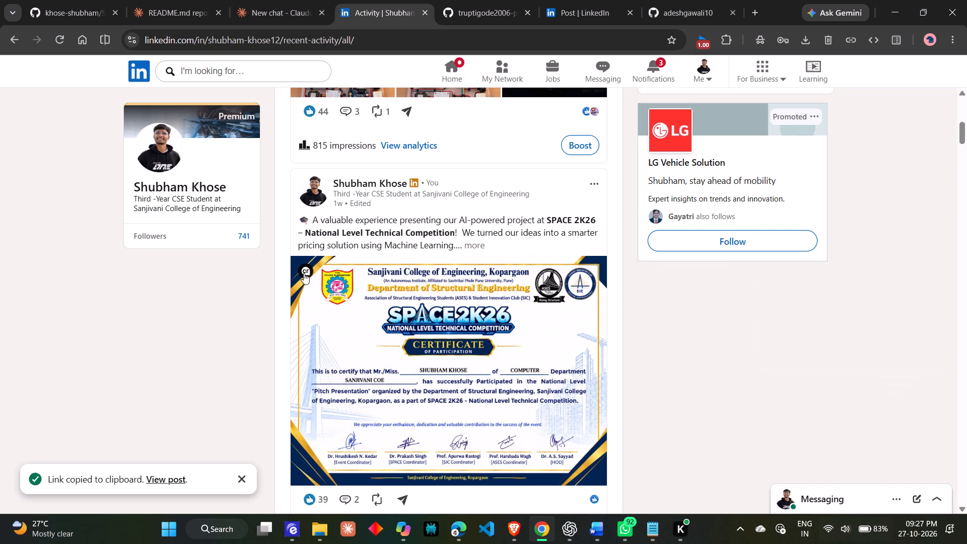
pyautogui.click(303, 273)
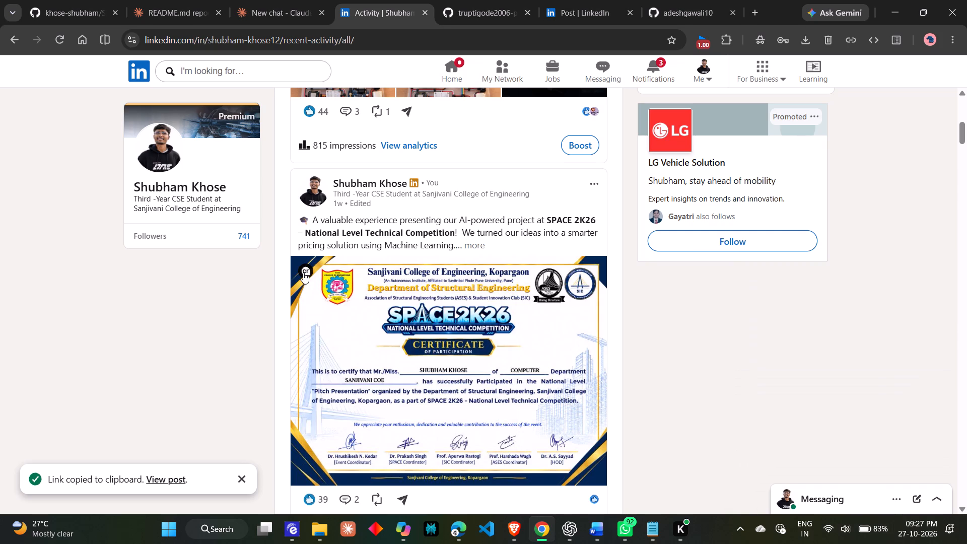
pyautogui.click(303, 273)
pyautogui.click(303, 273)
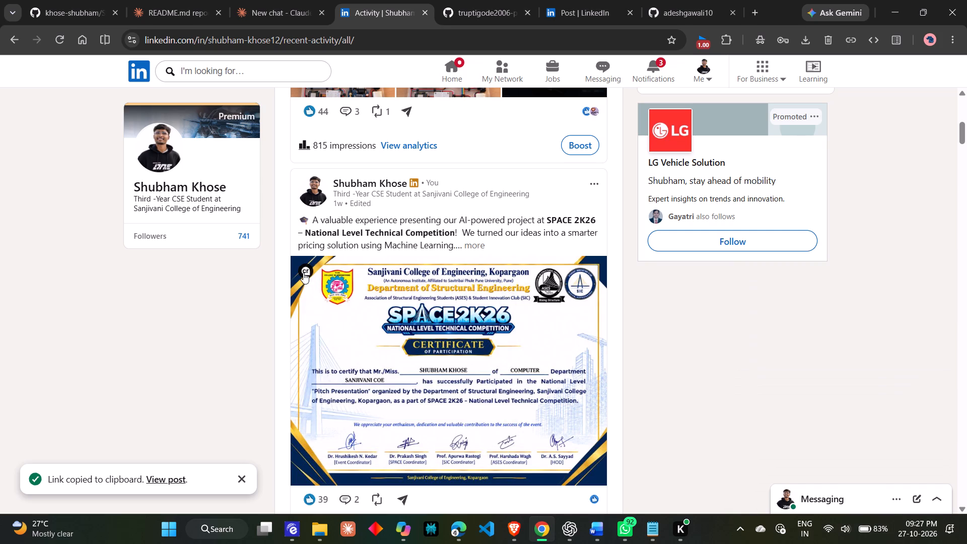
pyautogui.click(303, 273)
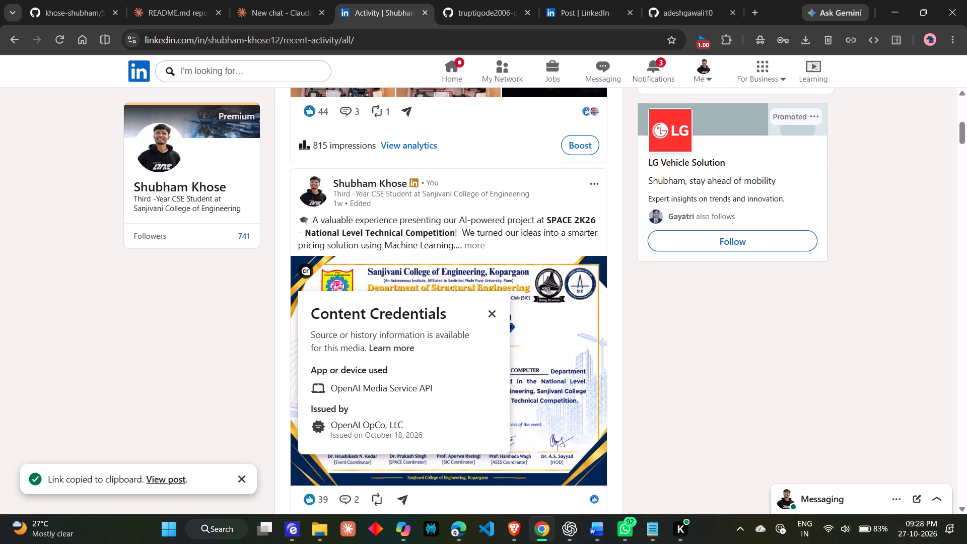
pyautogui.click(450, 237)
# Expand the SPACE 2K26 competition post and read its full project description and links.
pyautogui.scroll(-1, 446, 231)
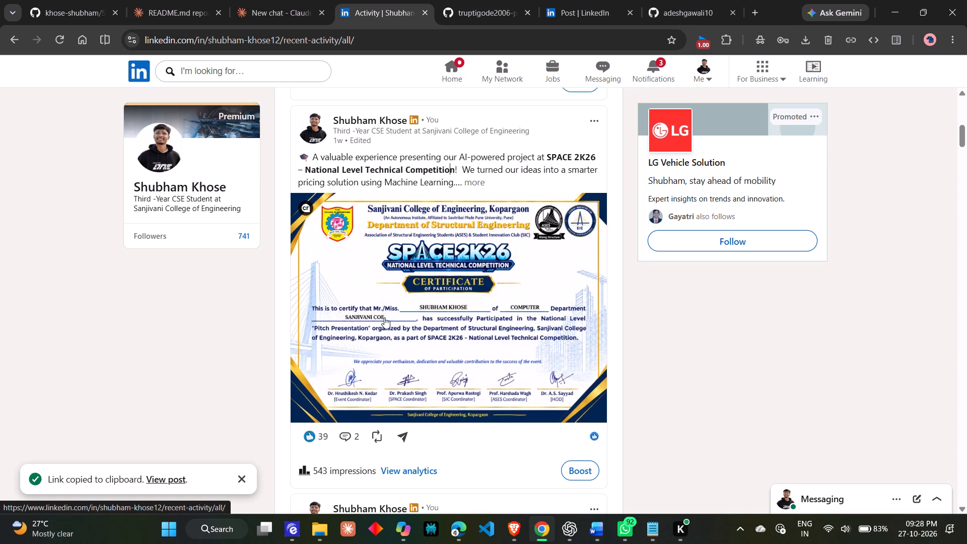
pyautogui.scroll(-3, 389, 314)
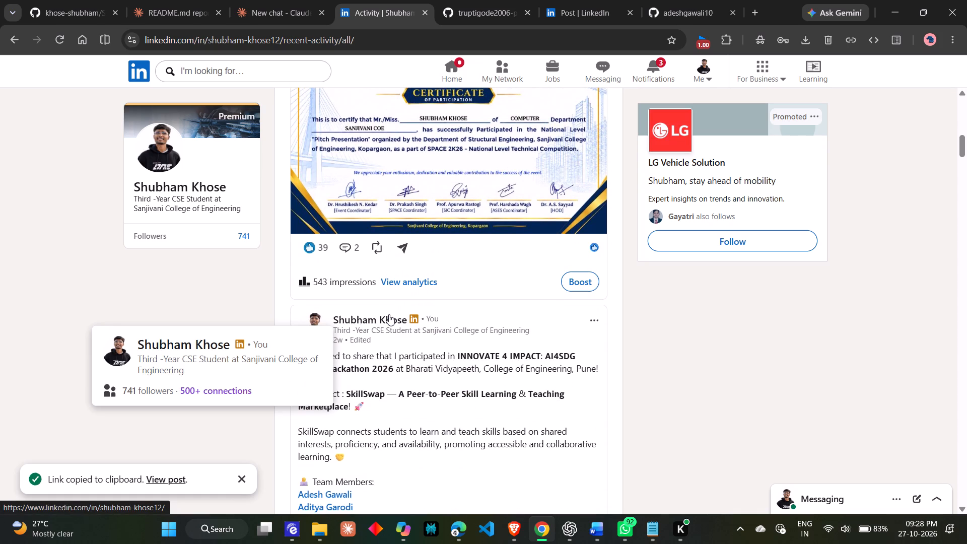
pyautogui.scroll(5, 389, 314)
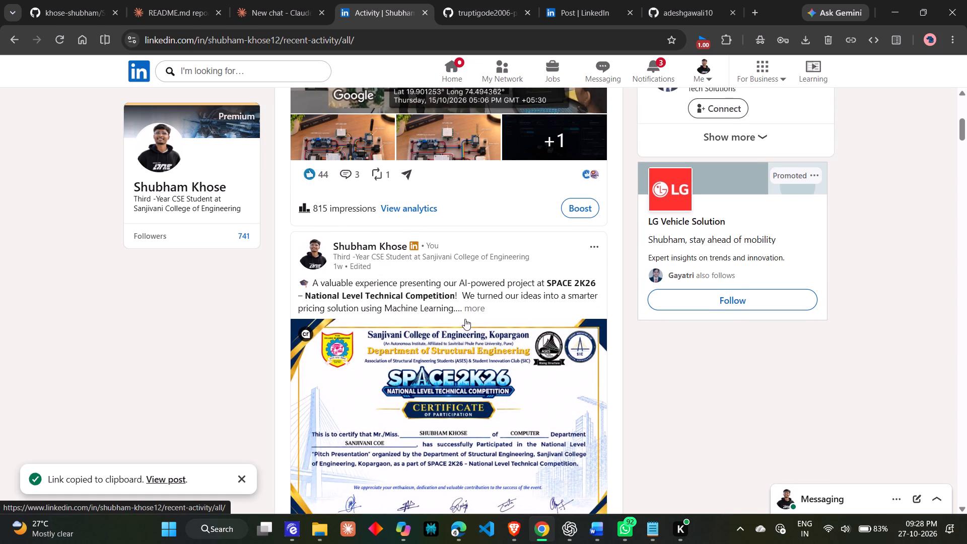
pyautogui.click(472, 308)
pyautogui.scroll(-3, 472, 308)
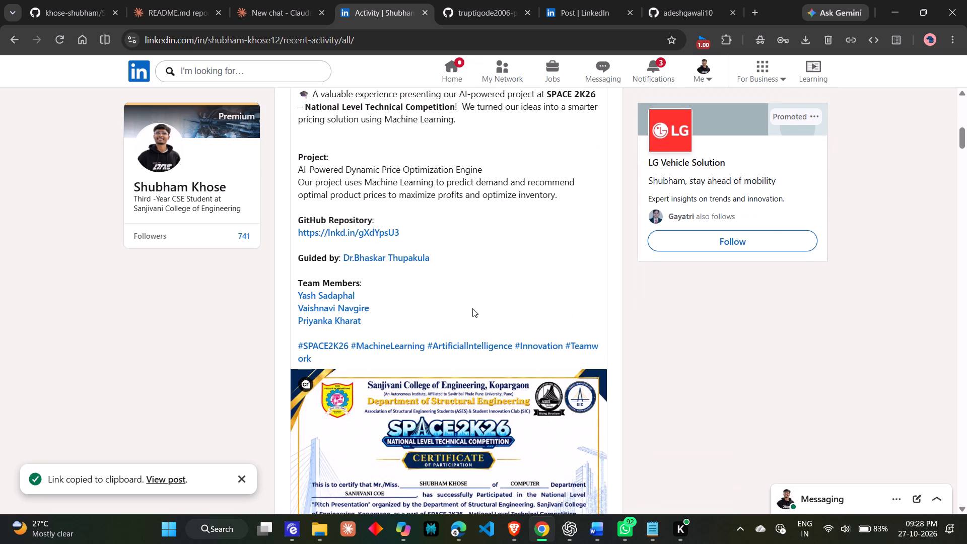
pyautogui.scroll(1, 472, 308)
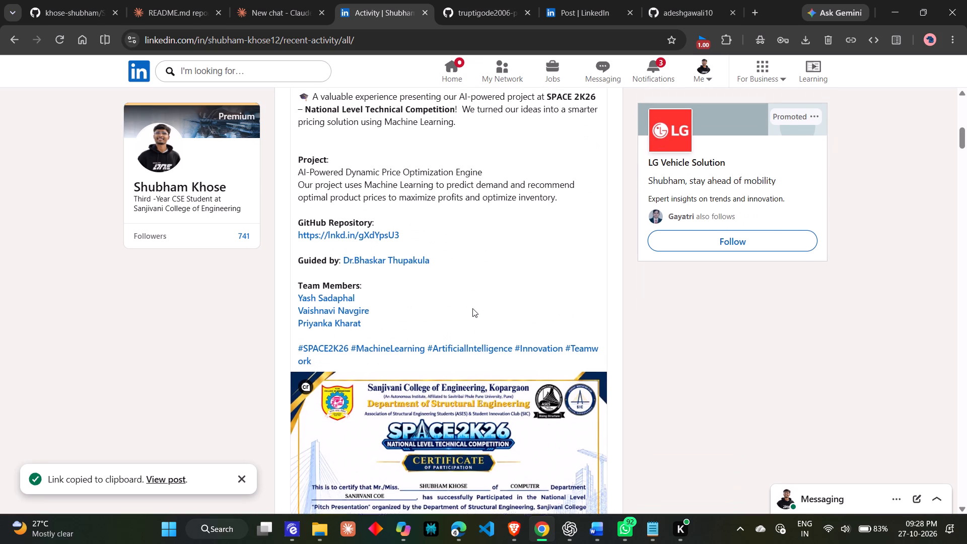
# Look through the activity feed's posts and examine the SkillSwap hackathon post's text and certificate.
pyautogui.scroll(8, 472, 308)
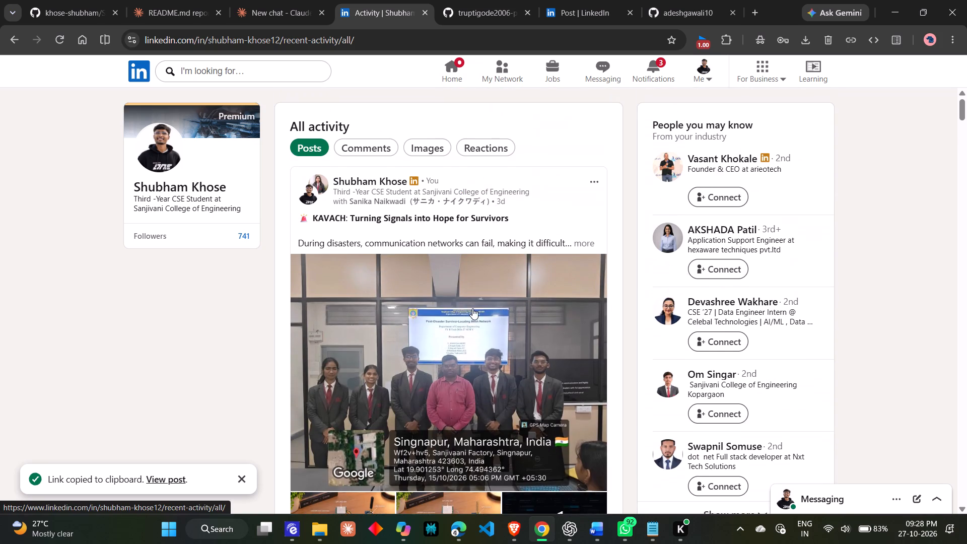
pyautogui.scroll(-14, 472, 308)
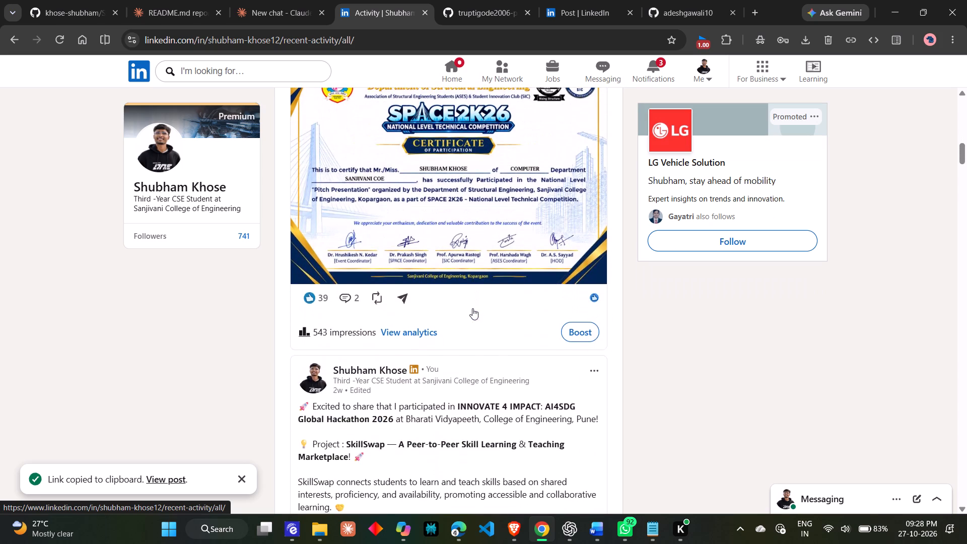
pyautogui.scroll(-11, 472, 308)
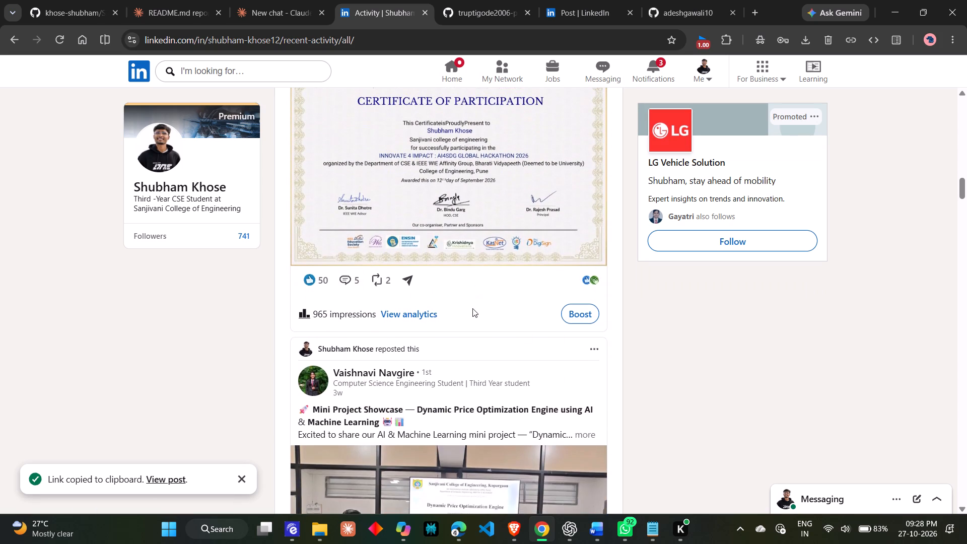
pyautogui.scroll(6, 472, 308)
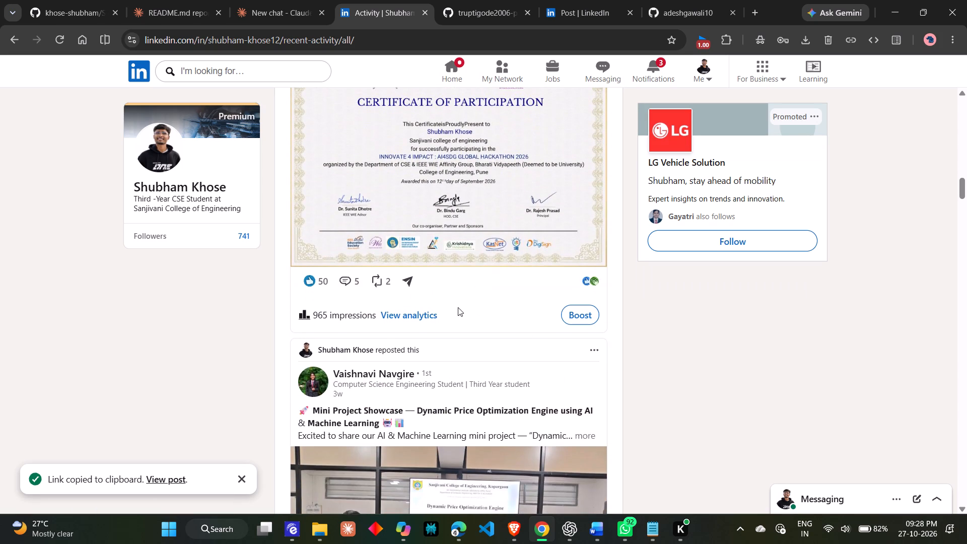
pyautogui.scroll(-4, 448, 307)
pyautogui.scroll(8, 448, 307)
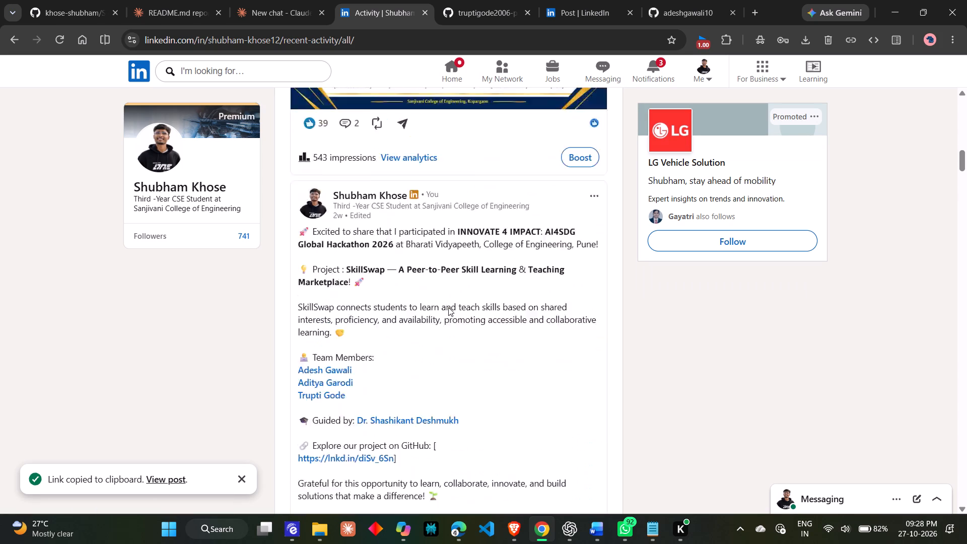
pyautogui.scroll(2, 448, 307)
pyautogui.scroll(-3, 448, 307)
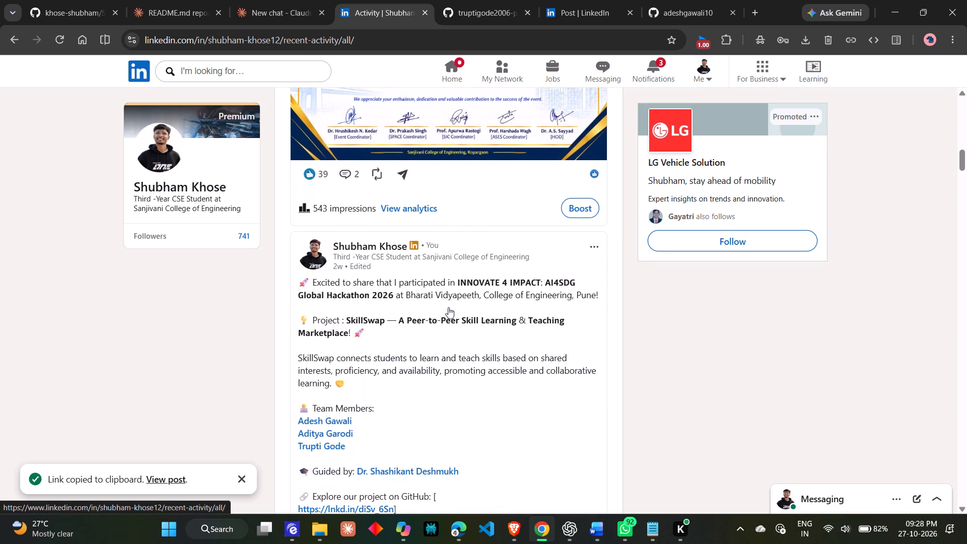
# Look through the LinkedIn activity feed from the SkillSwap hackathon post through the Dynamic Price Optimization Engine and Microsoft Fabric posts.
pyautogui.scroll(-4, 448, 307)
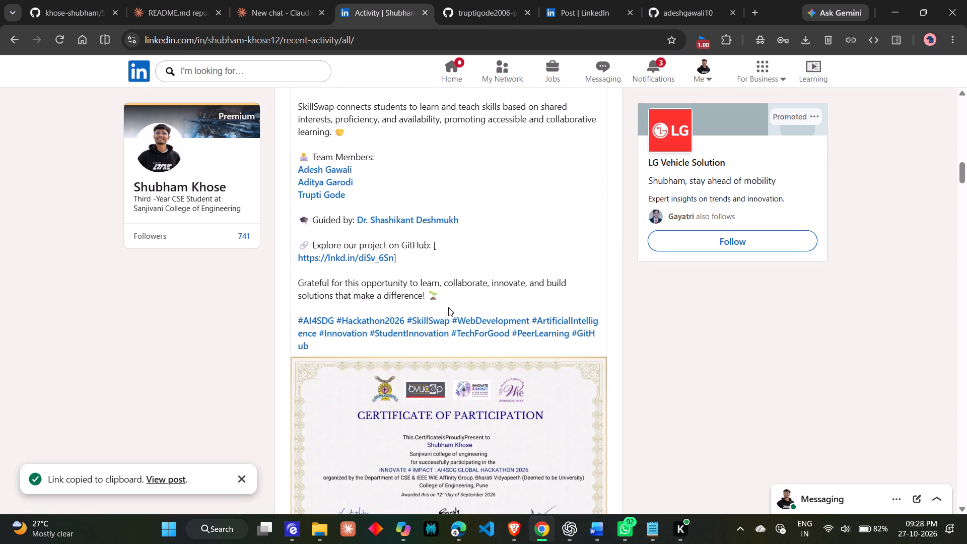
pyautogui.scroll(-5, 449, 307)
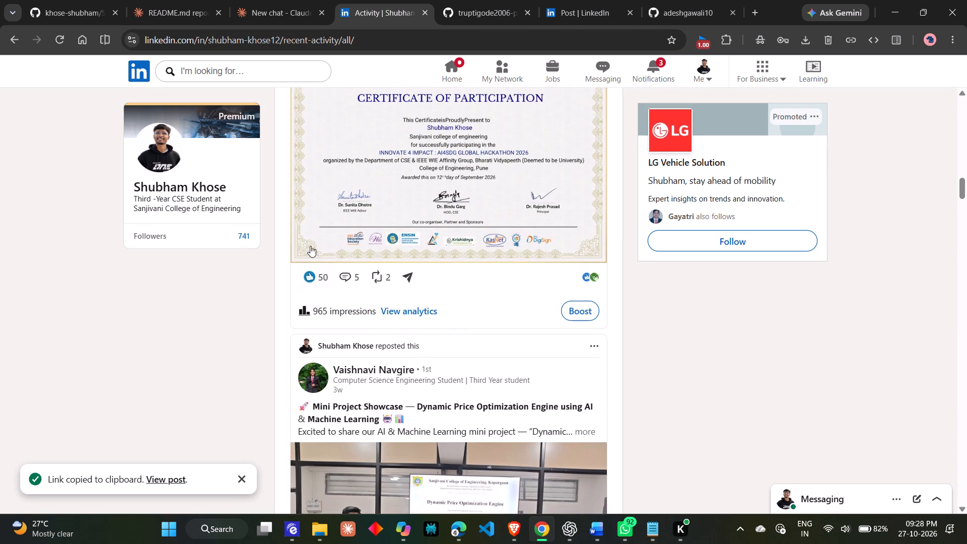
pyautogui.scroll(-6, 344, 388)
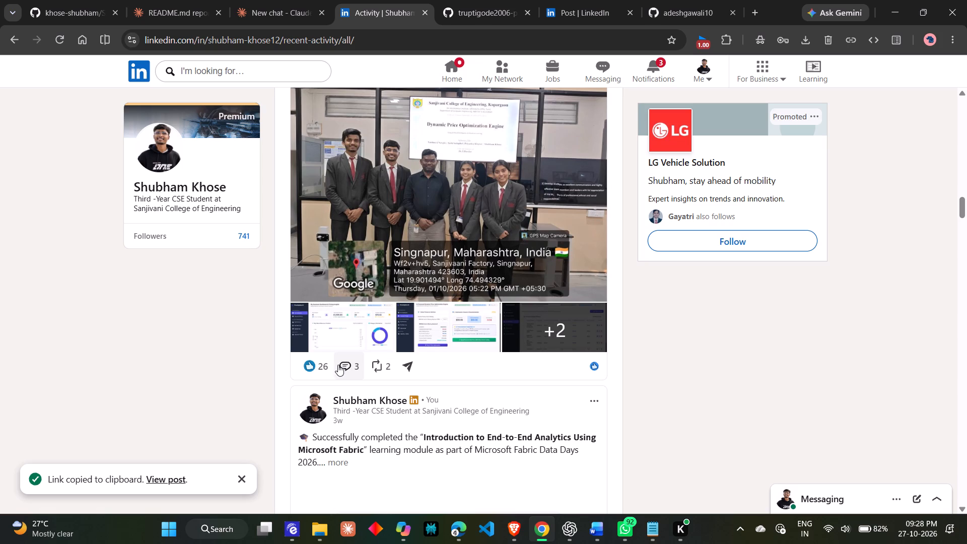
pyautogui.scroll(1, 387, 334)
pyautogui.scroll(-1, 387, 334)
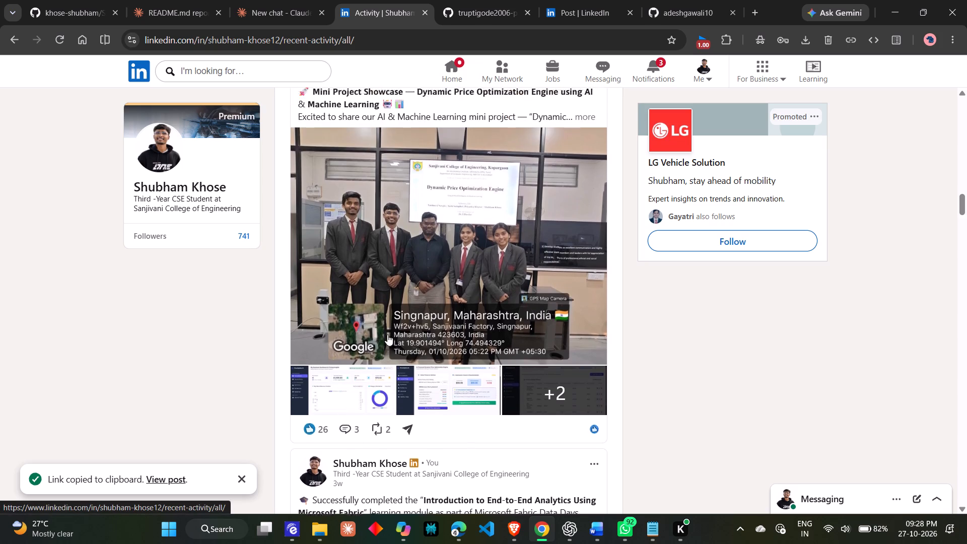
pyautogui.scroll(-6, 387, 334)
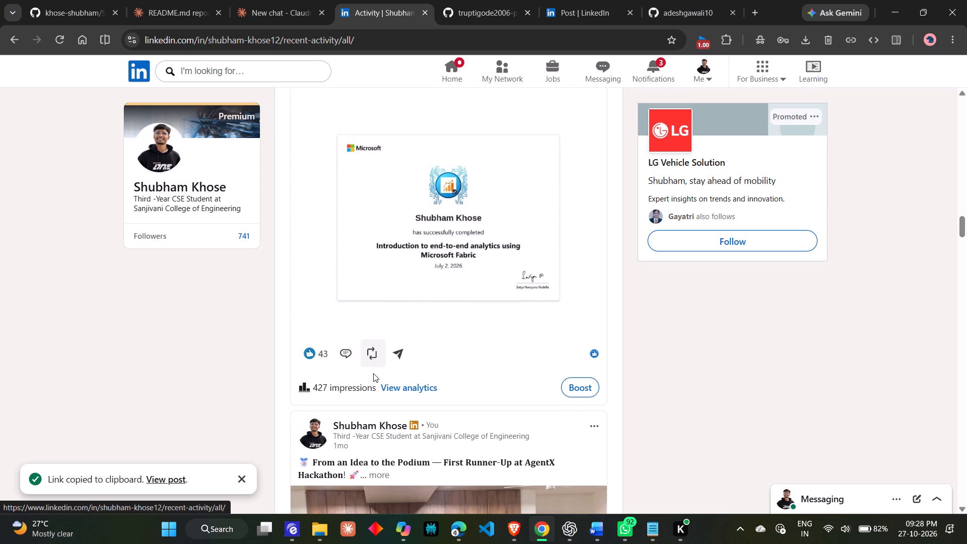
pyautogui.scroll(3, 431, 276)
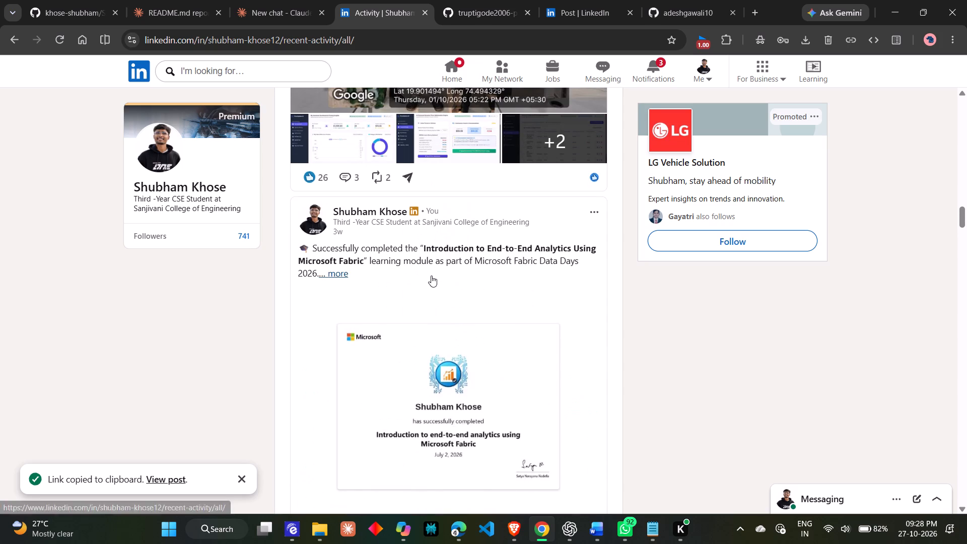
pyautogui.scroll(-3, 431, 276)
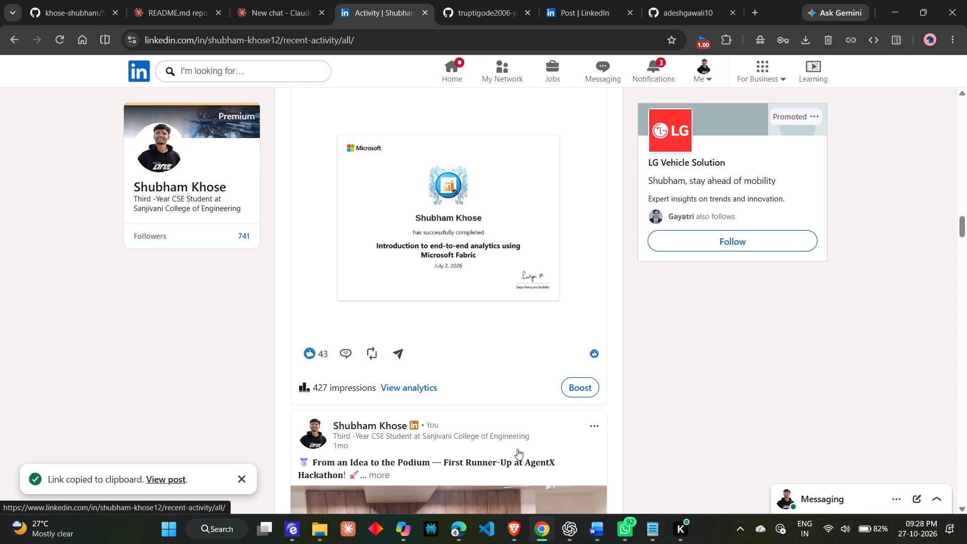
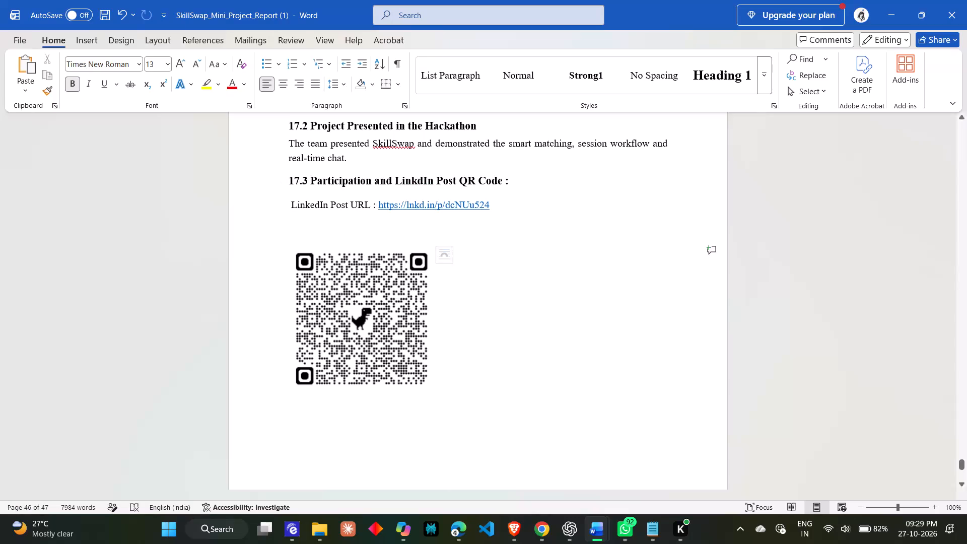
# Try to move the QR code image toward the centre of the page, beneath the LinkedIn post URL in section 17.3.
pyautogui.moveTo(374, 247); pyautogui.dragTo(401, 245)
pyautogui.moveTo(390, 235); pyautogui.dragTo(421, 237)
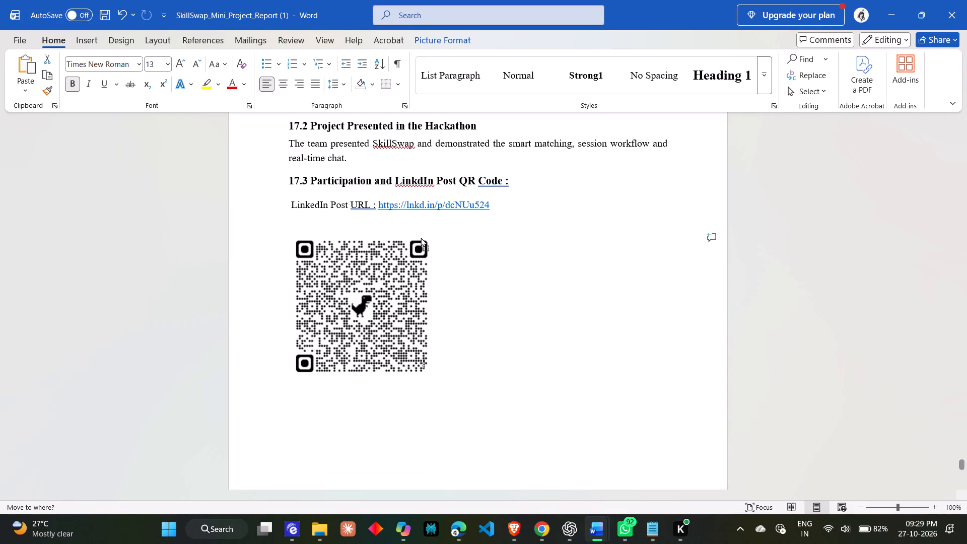
pyautogui.moveTo(421, 237); pyautogui.dragTo(472, 236)
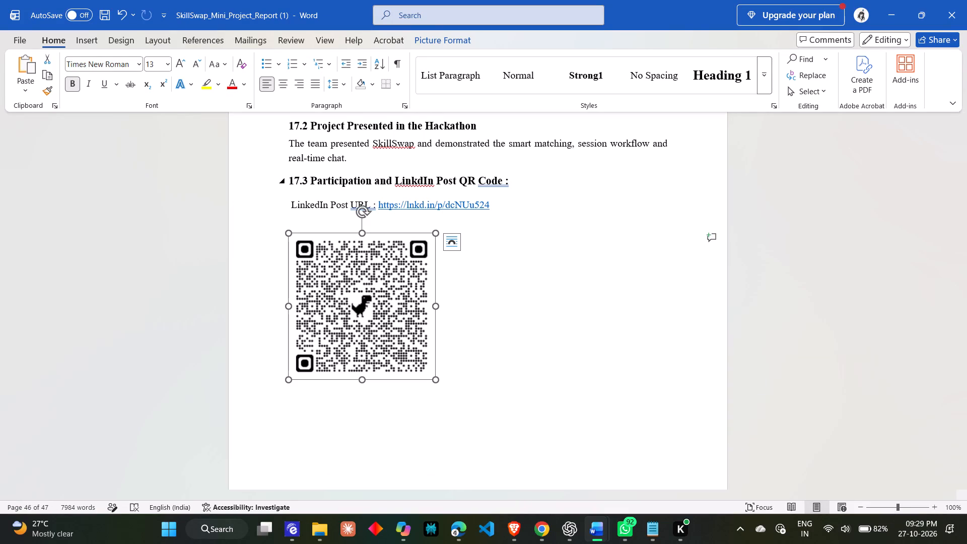
pyautogui.moveTo(358, 277); pyautogui.dragTo(459, 268)
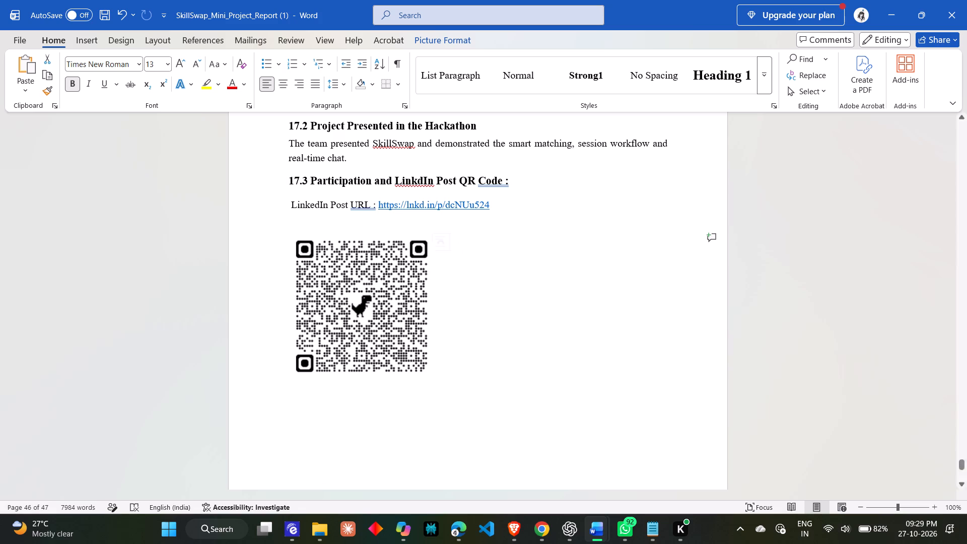
pyautogui.moveTo(371, 235); pyautogui.dragTo(422, 236)
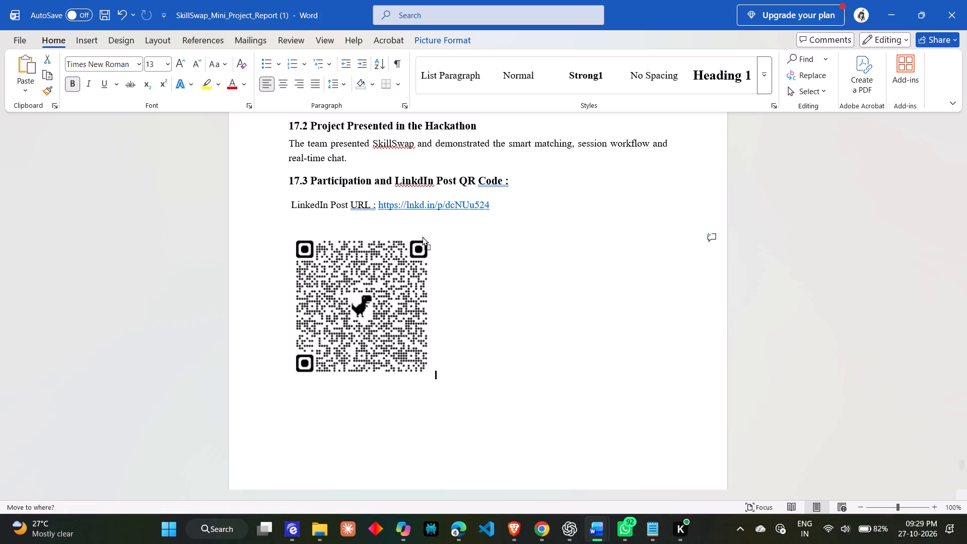
# Resize the QR code picture in section 17.3 to a roughly square shape, slightly wider and slightly shorter.
pyautogui.moveTo(422, 236); pyautogui.dragTo(482, 285)
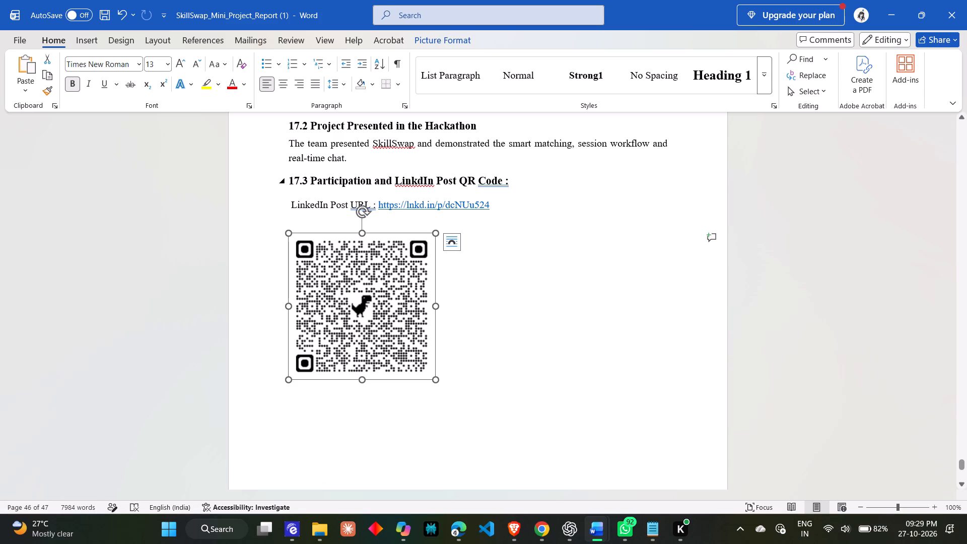
pyautogui.moveTo(436, 306); pyautogui.dragTo(538, 307)
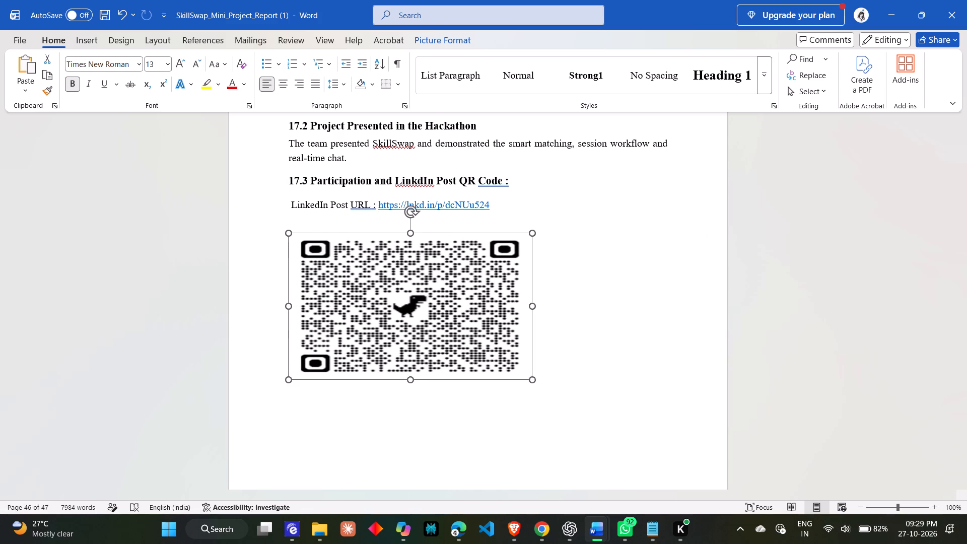
pyautogui.moveTo(538, 307); pyautogui.dragTo(541, 307)
pyautogui.moveTo(291, 306); pyautogui.dragTo(318, 309)
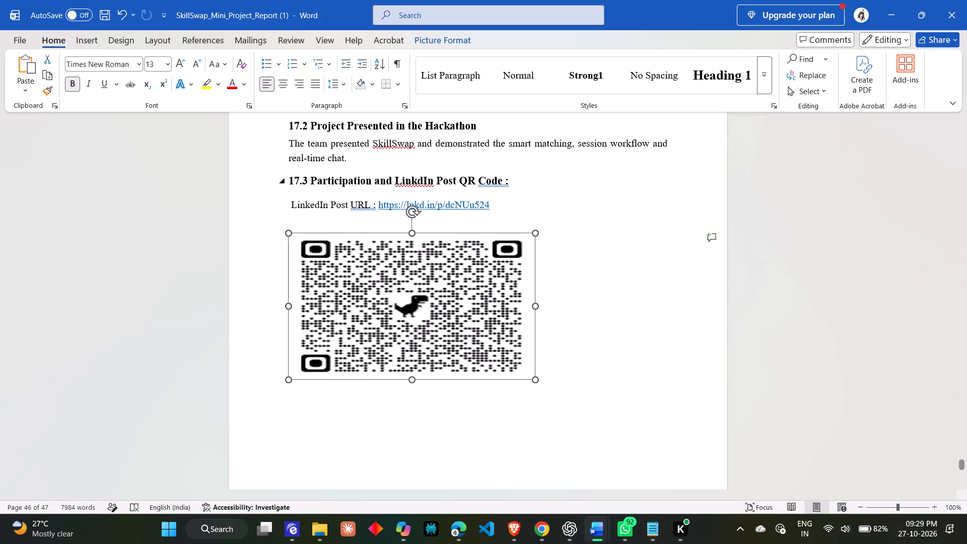
pyautogui.moveTo(318, 309); pyautogui.dragTo(352, 306)
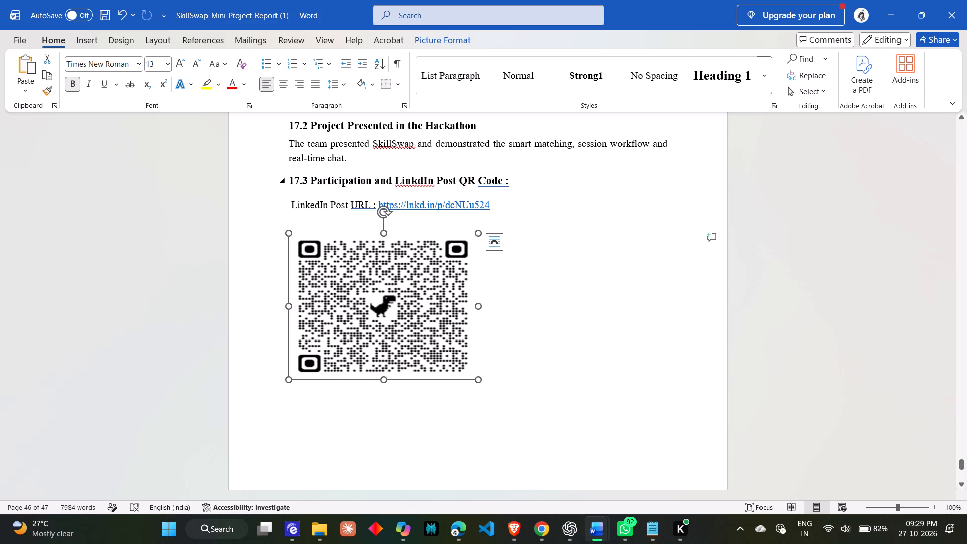
pyautogui.moveTo(382, 233); pyautogui.dragTo(398, 235)
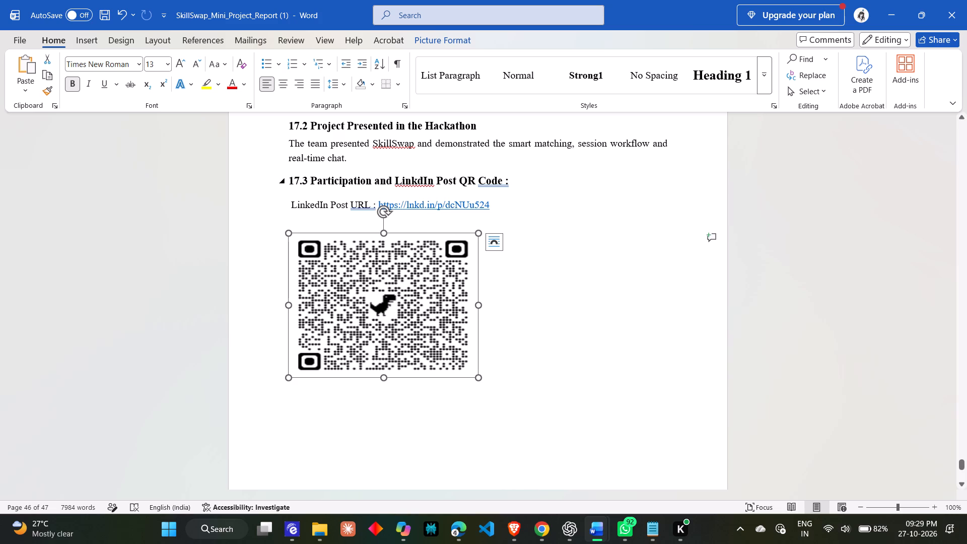
pyautogui.moveTo(289, 304); pyautogui.dragTo(346, 300)
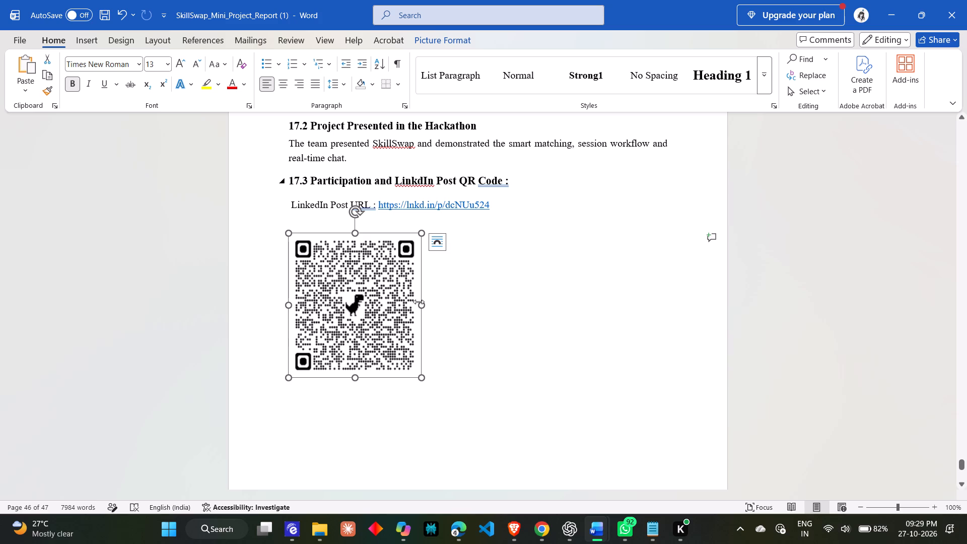
pyautogui.moveTo(422, 302); pyautogui.dragTo(441, 302)
pyautogui.click(605, 269)
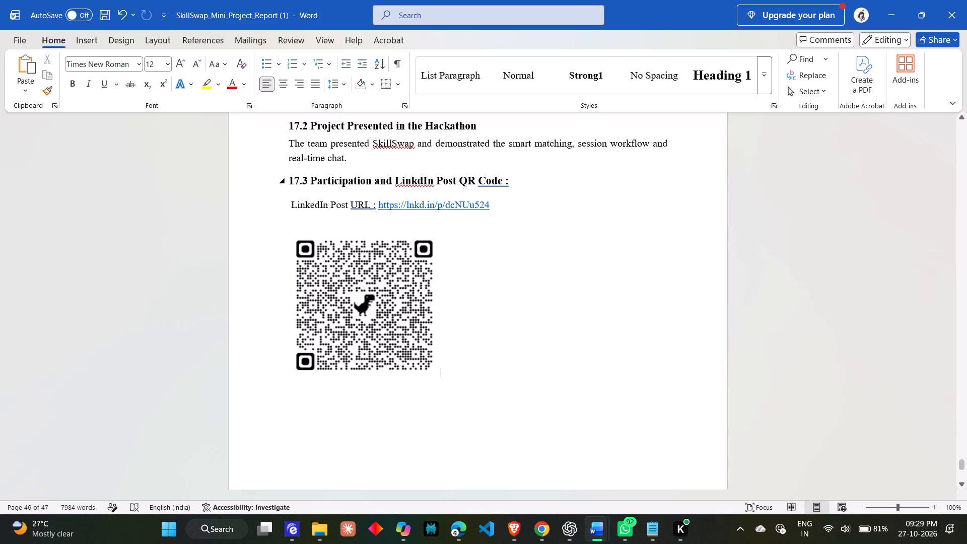
# Delete the empty bordered table on the report's last page, after the QR code page.
pyautogui.scroll(-10, 605, 269)
pyautogui.scroll(6, 605, 269)
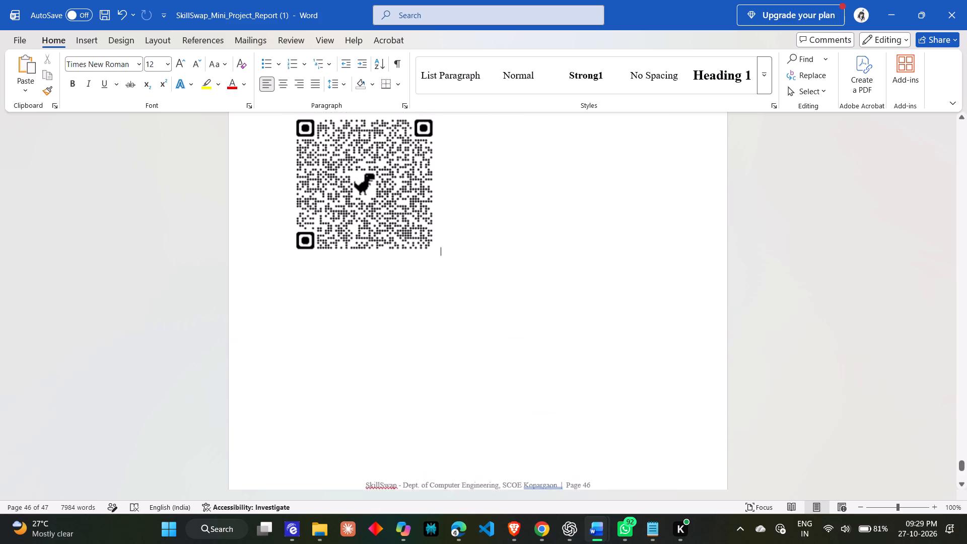
pyautogui.scroll(4, 606, 269)
pyautogui.scroll(-20, 606, 259)
pyautogui.scroll(-1, 606, 259)
pyautogui.click(596, 248)
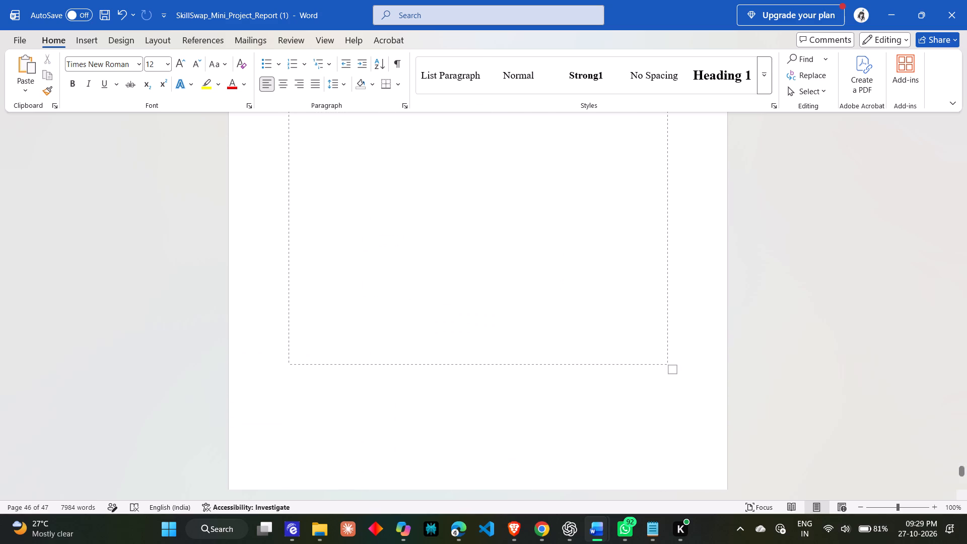
pyautogui.rightClick(594, 246)
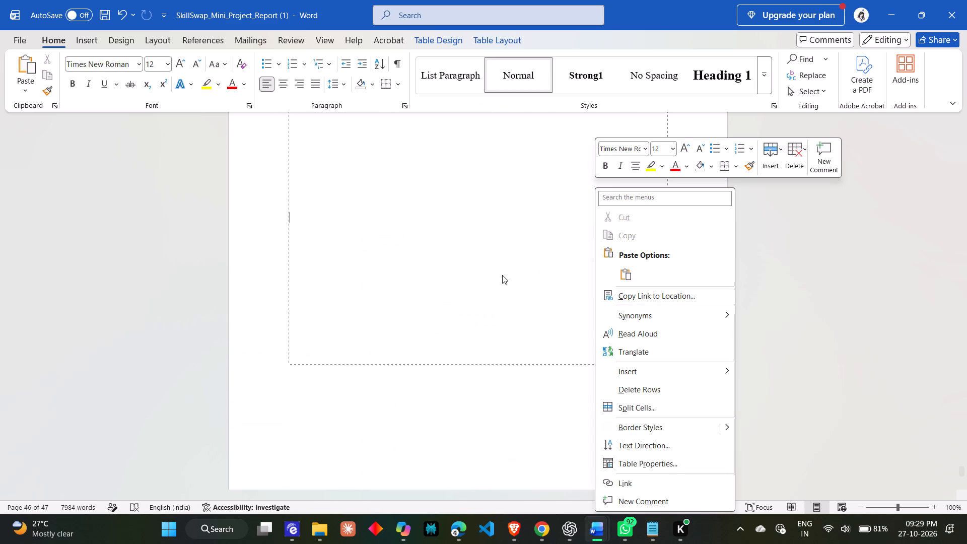
pyautogui.moveTo(443, 446); pyautogui.dragTo(364, 313)
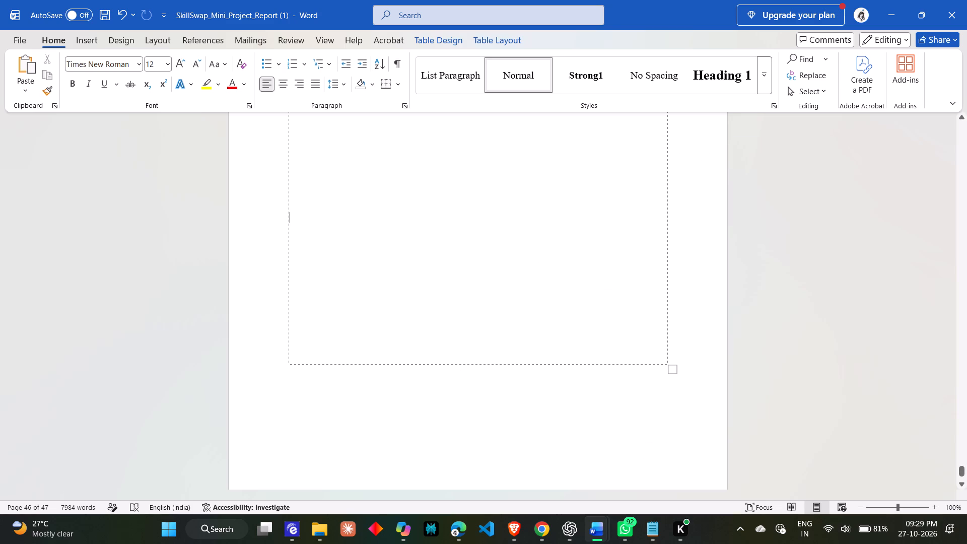
pyautogui.moveTo(348, 406); pyautogui.dragTo(336, 213)
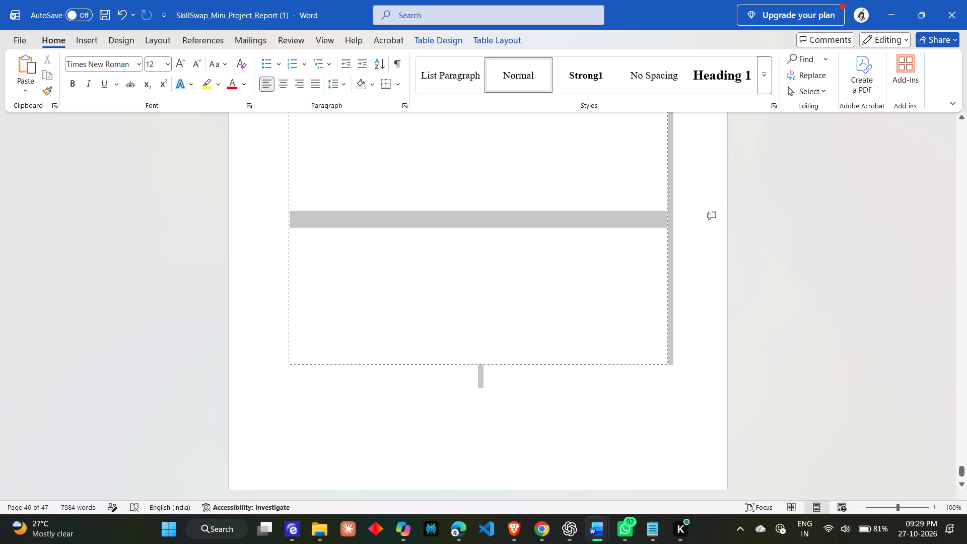
pyautogui.moveTo(336, 213); pyautogui.dragTo(320, 247)
pyautogui.scroll(5, 336, 213)
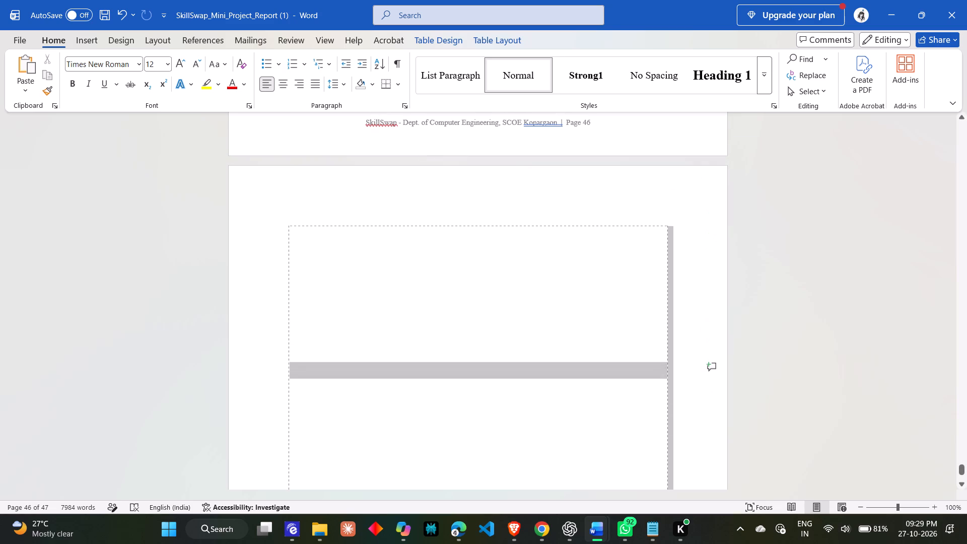
pyautogui.moveTo(320, 247); pyautogui.dragTo(340, 232)
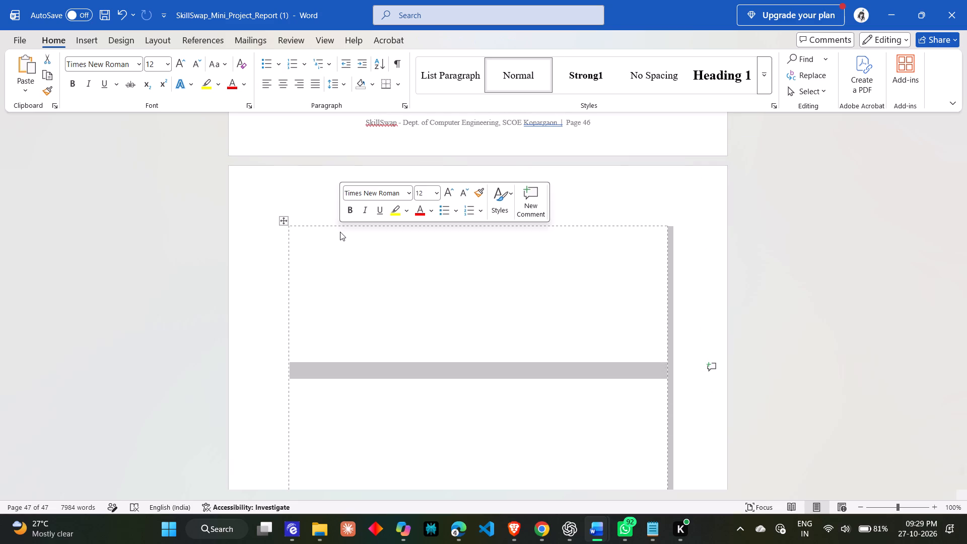
pyautogui.press('BackSpace')
pyautogui.scroll(-15, 349, 227)
pyautogui.scroll(4, 362, 222)
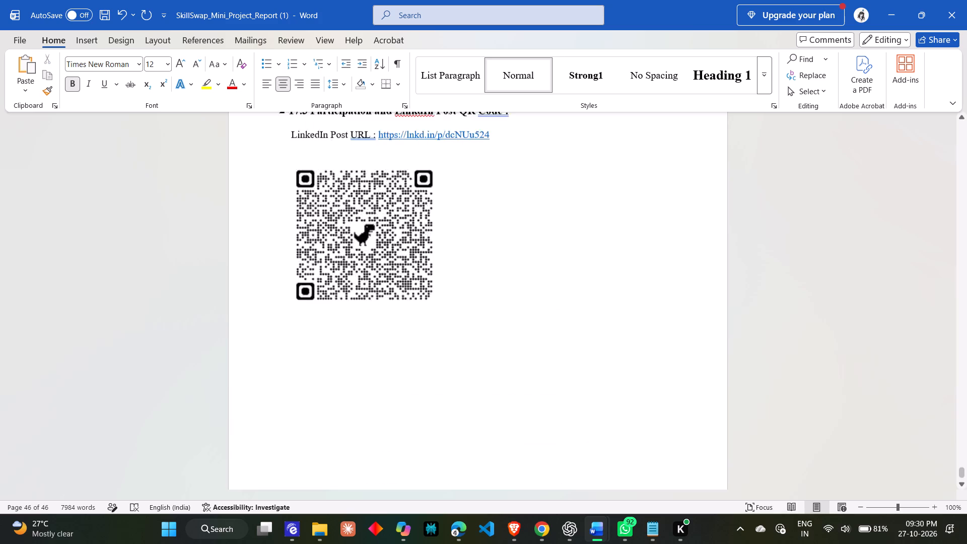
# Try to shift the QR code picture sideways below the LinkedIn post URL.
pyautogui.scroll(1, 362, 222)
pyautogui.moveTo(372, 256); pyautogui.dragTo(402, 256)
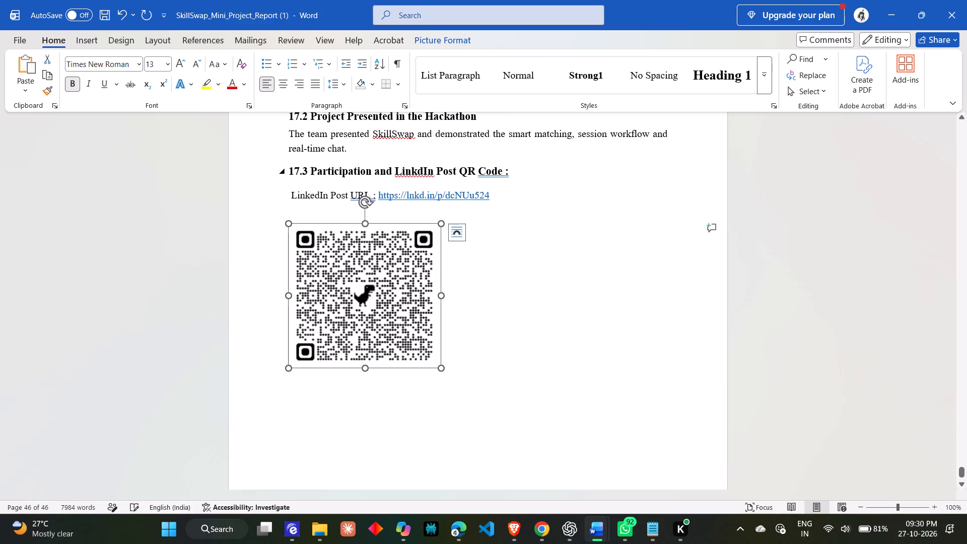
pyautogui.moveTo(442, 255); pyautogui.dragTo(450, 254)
# Switch to Chrome, search for "tiny url" in a new tab and open the TinyURL website.
pyautogui.click(540, 518)
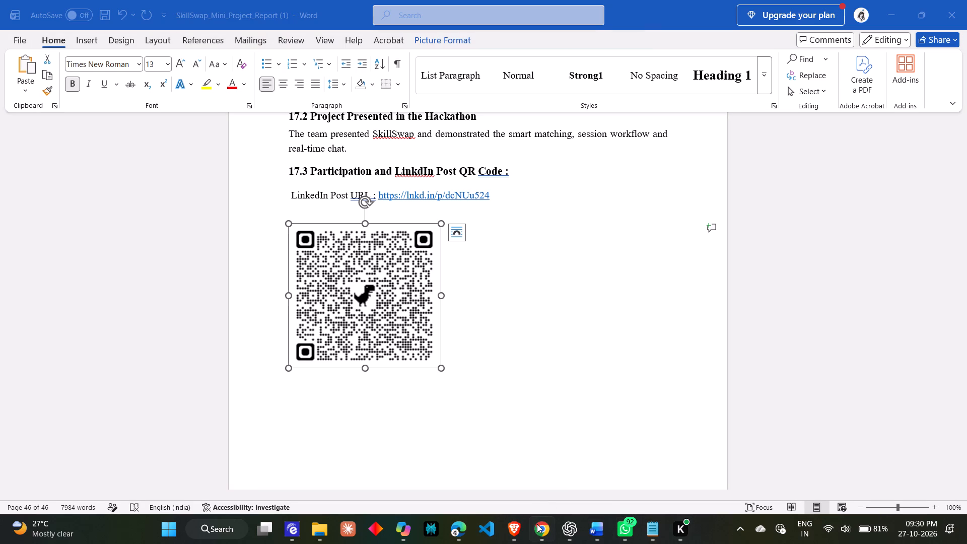
pyautogui.click(531, 492)
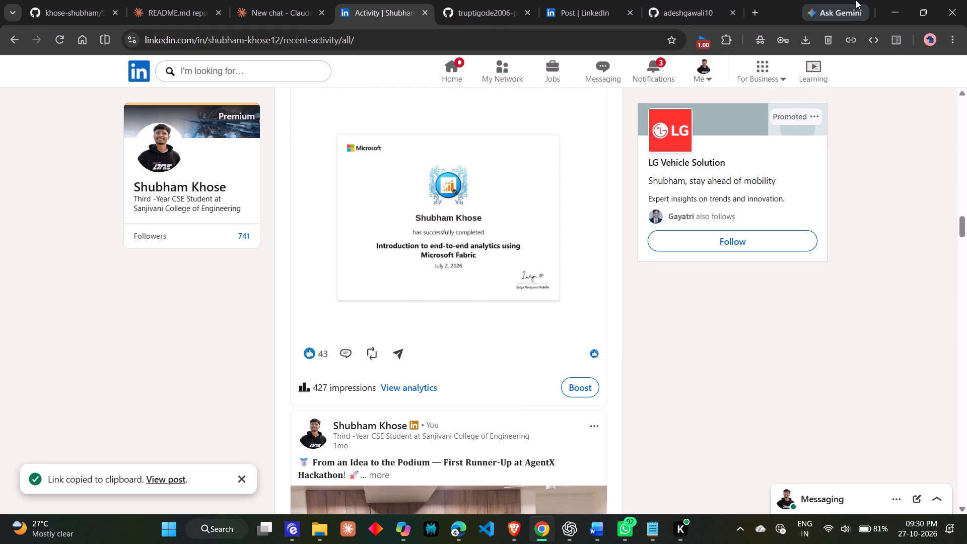
pyautogui.click(755, 14)
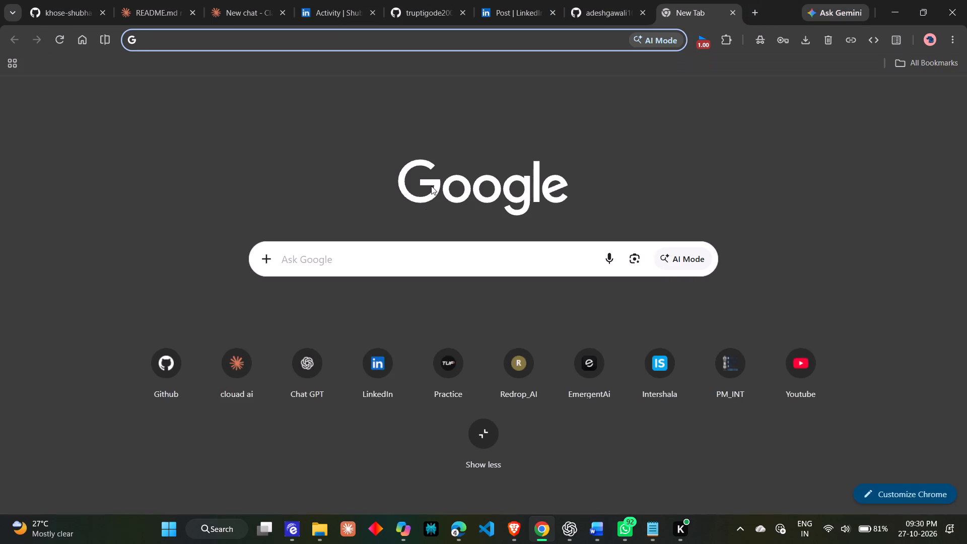
pyautogui.click(391, 268)
pyautogui.write('tiny')
pyautogui.press('space')
pyautogui.write('url')
pyautogui.press('Return')
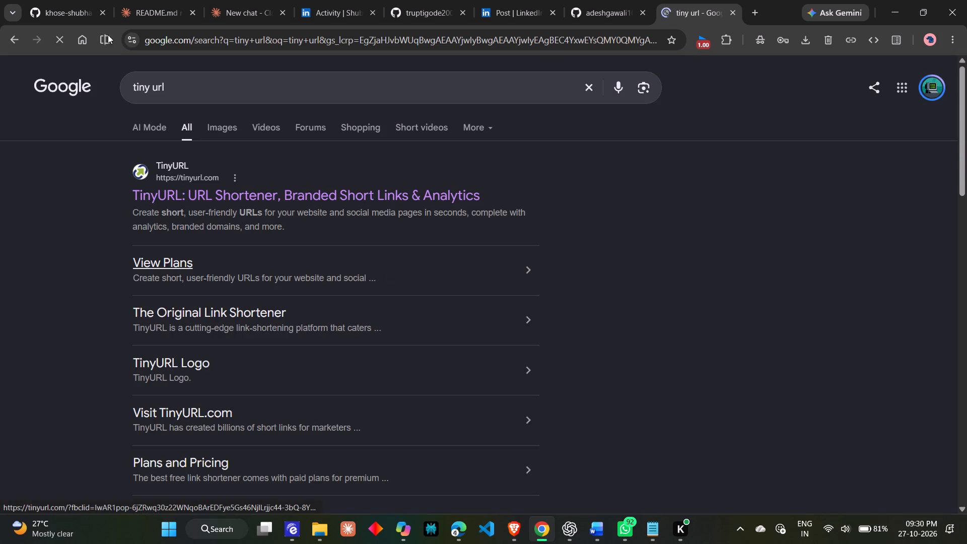
pyautogui.click(208, 184)
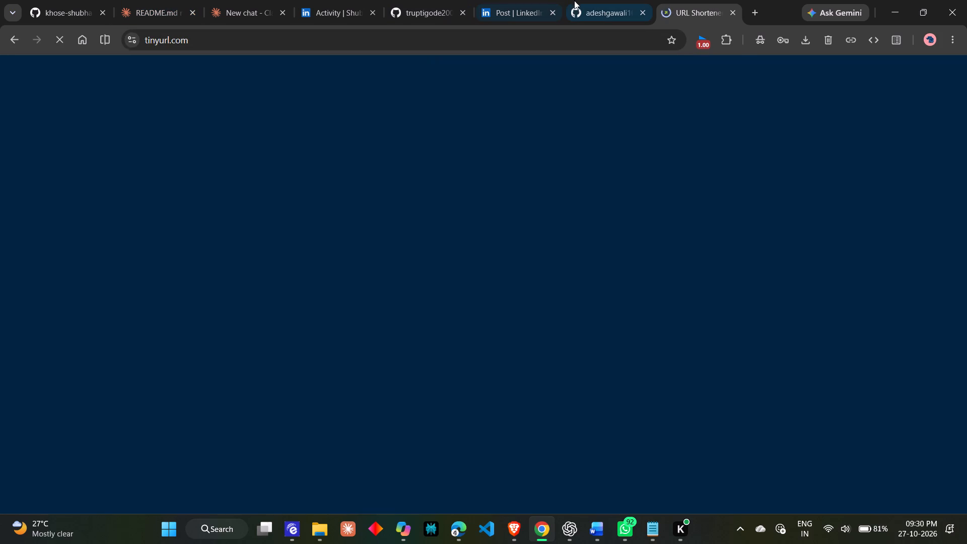
# Look over the SkillSwap hackathon post in its open LinkedIn tab and copy the link to the post.
pyautogui.click(520, 7)
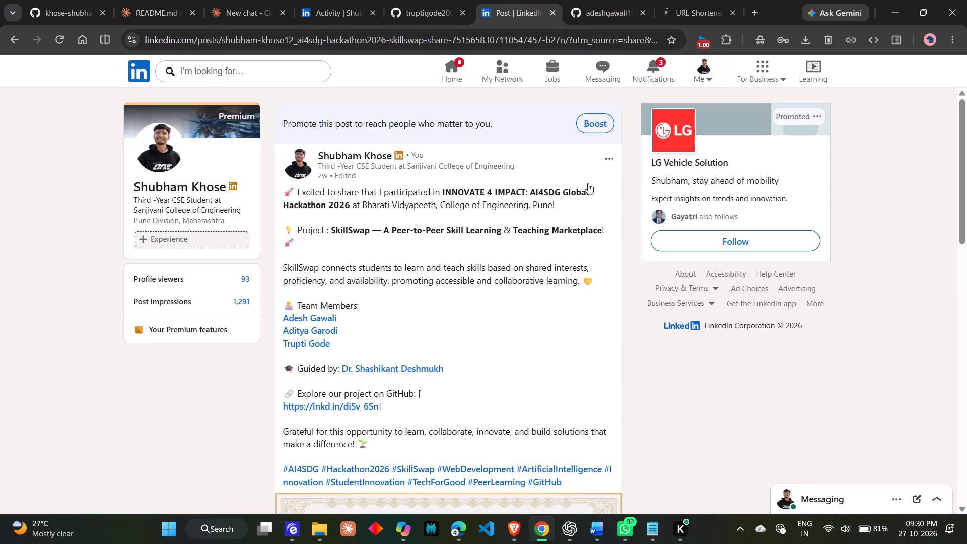
pyautogui.scroll(-12, 552, 219)
pyautogui.scroll(6, 550, 219)
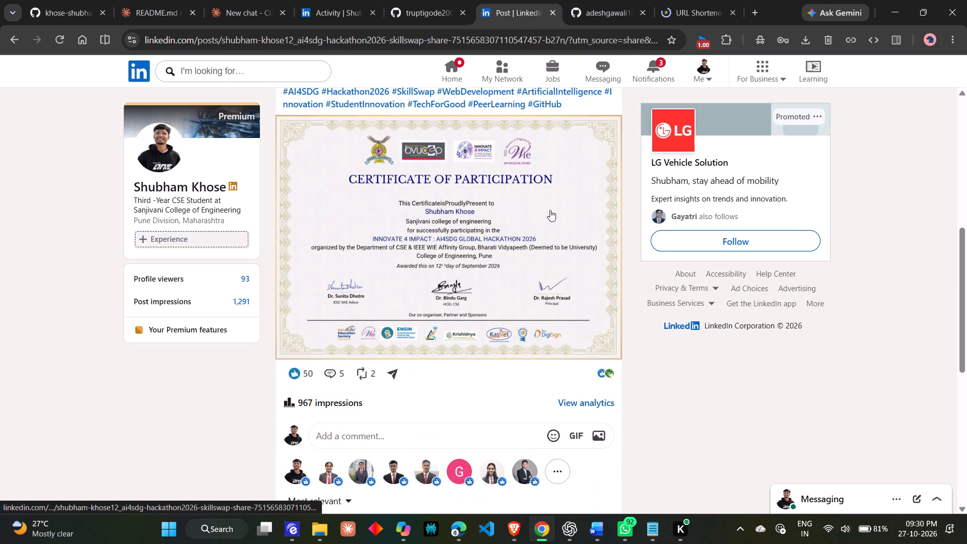
pyautogui.scroll(7, 550, 210)
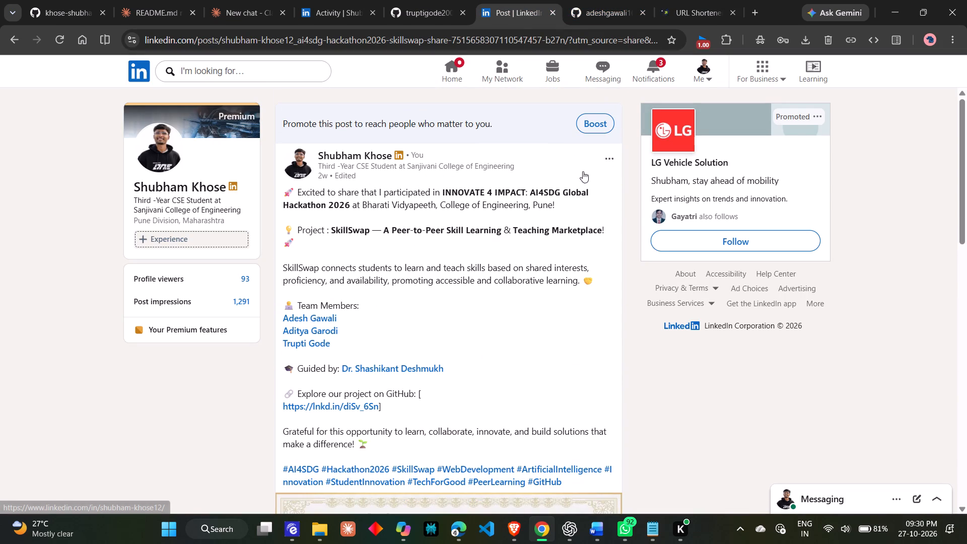
pyautogui.click(607, 159)
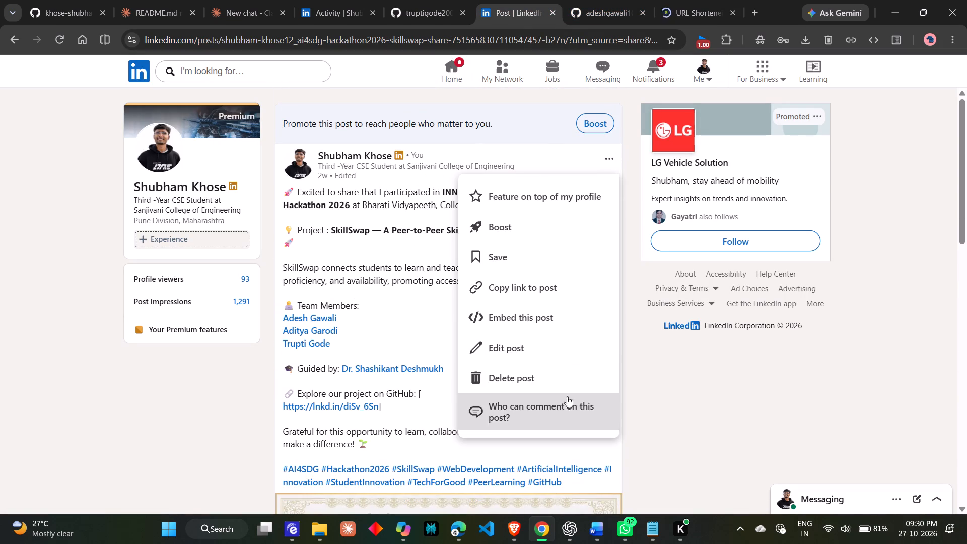
pyautogui.click(497, 291)
pyautogui.click(705, 11)
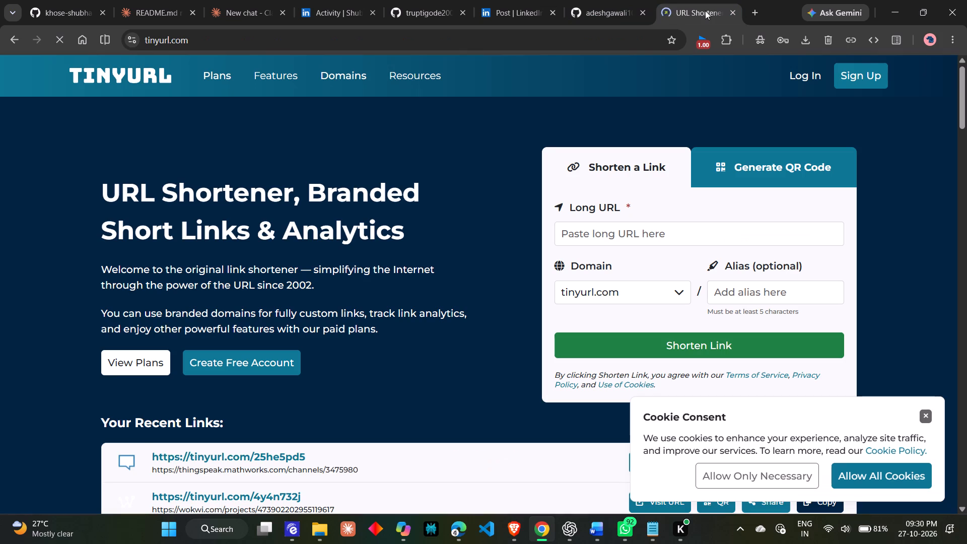
pyautogui.click(646, 239)
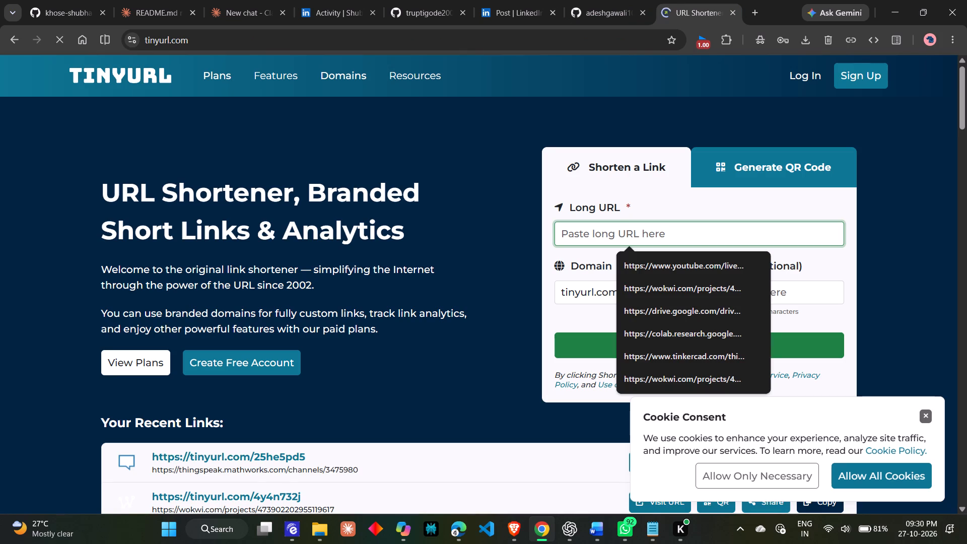
pyautogui.hotkey('ctrl', 'v')
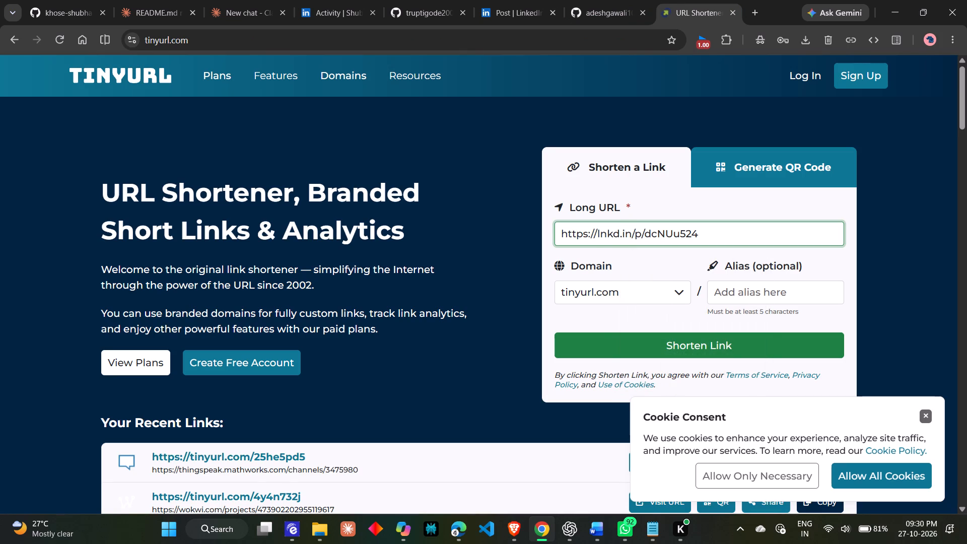
pyautogui.click(736, 173)
pyautogui.click(679, 238)
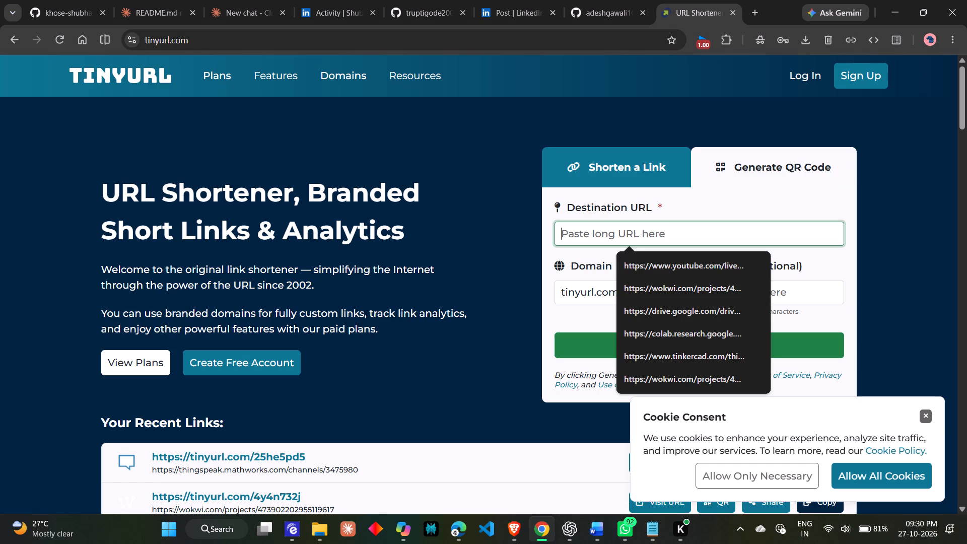
pyautogui.click(684, 233)
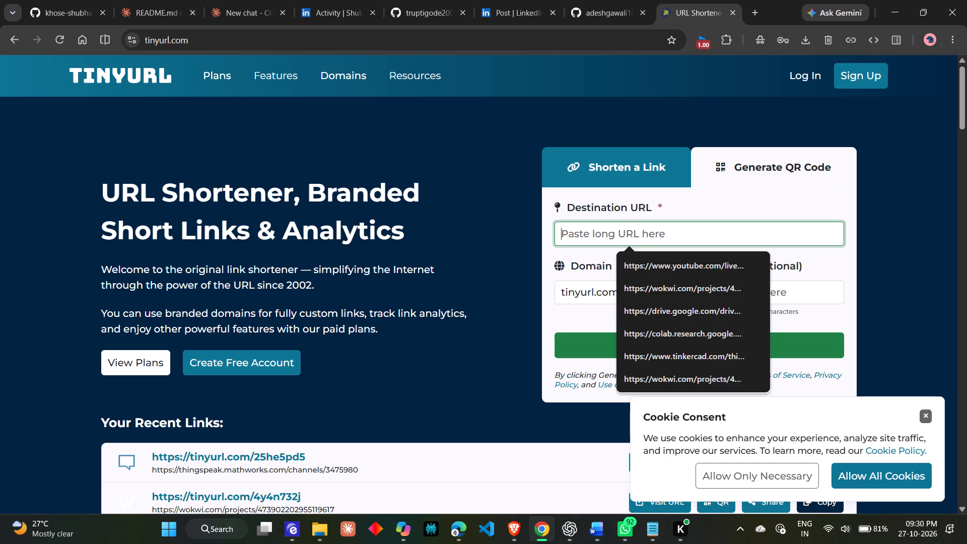
pyautogui.hotkey('ctrl', 'v')
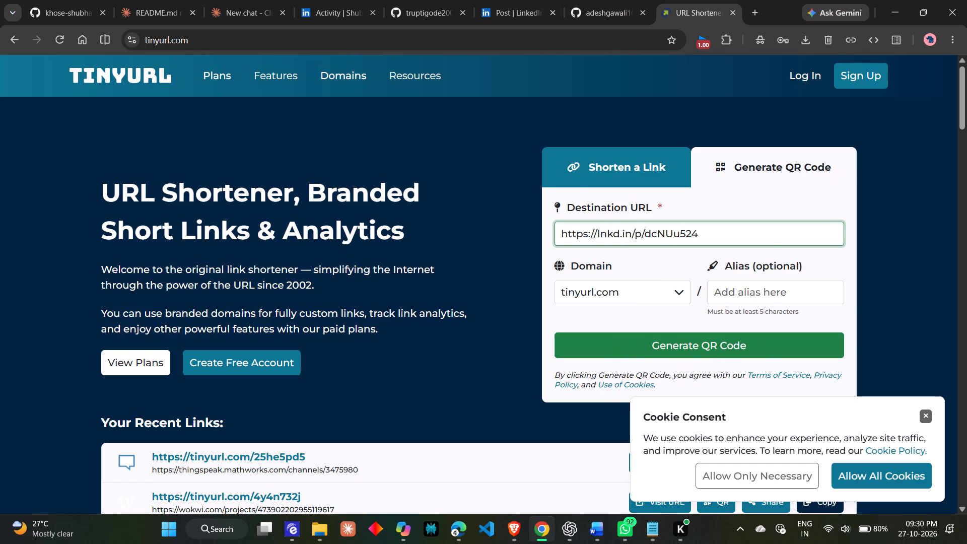
pyautogui.press('Return')
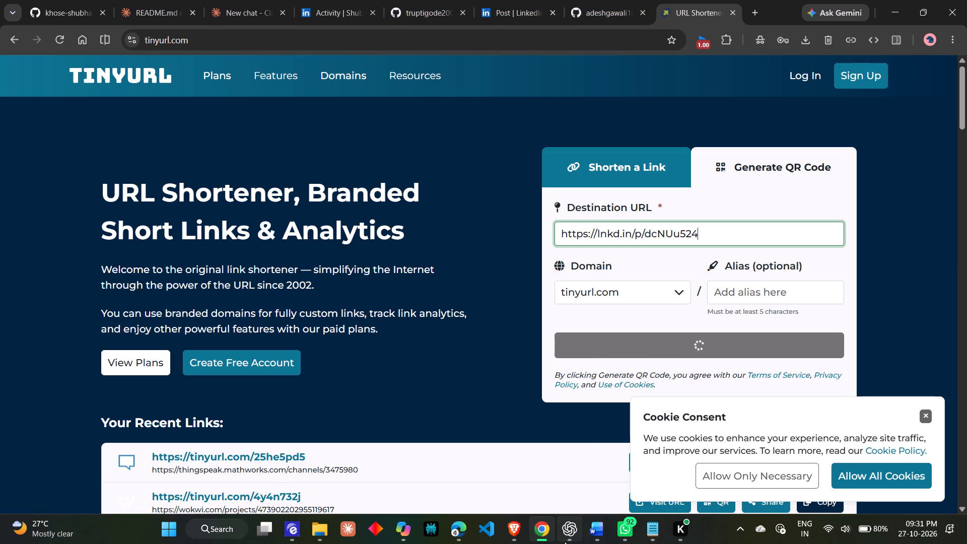
# Switch to Word and look over sections 17 and 16 of the report, back to the GitHub repository QR code and contributors table.
pyautogui.click(574, 488)
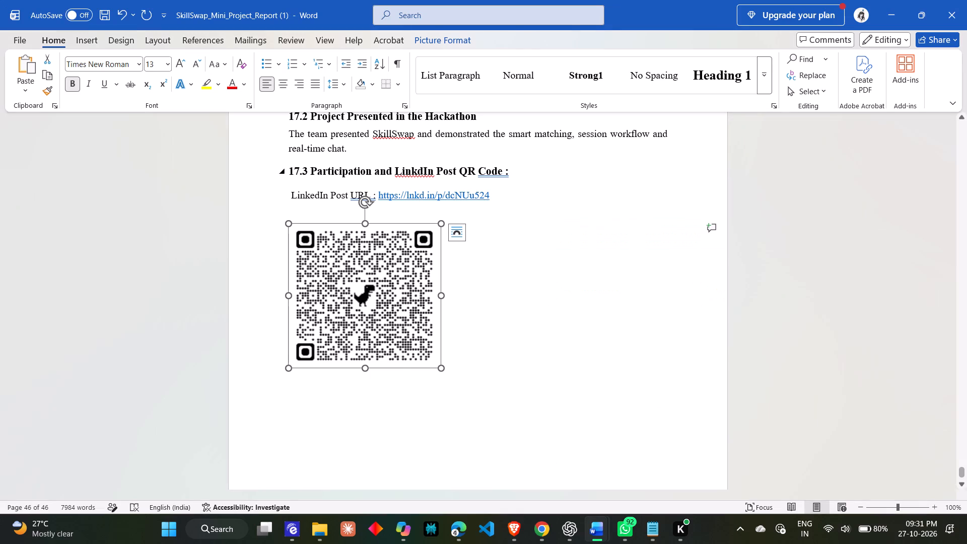
pyautogui.scroll(2, 409, 217)
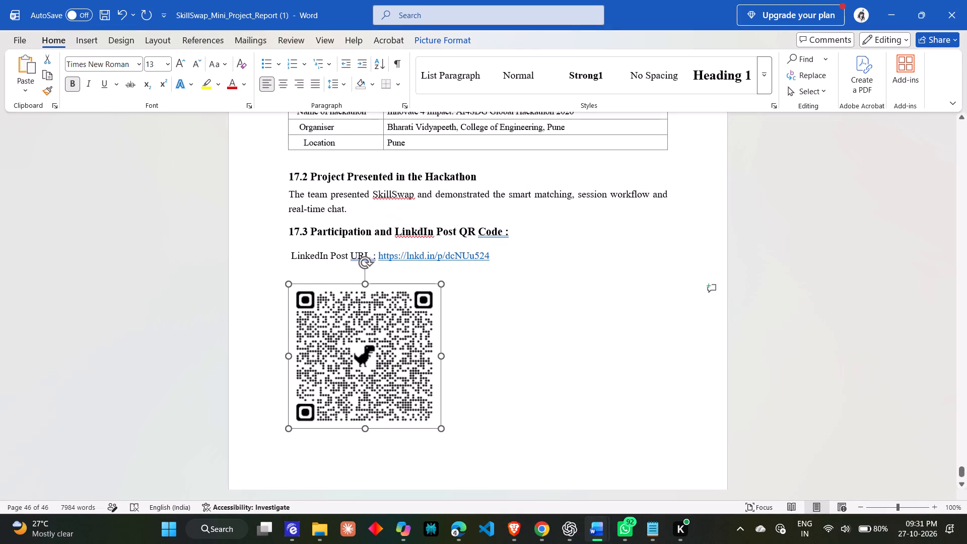
pyautogui.scroll(3, 418, 216)
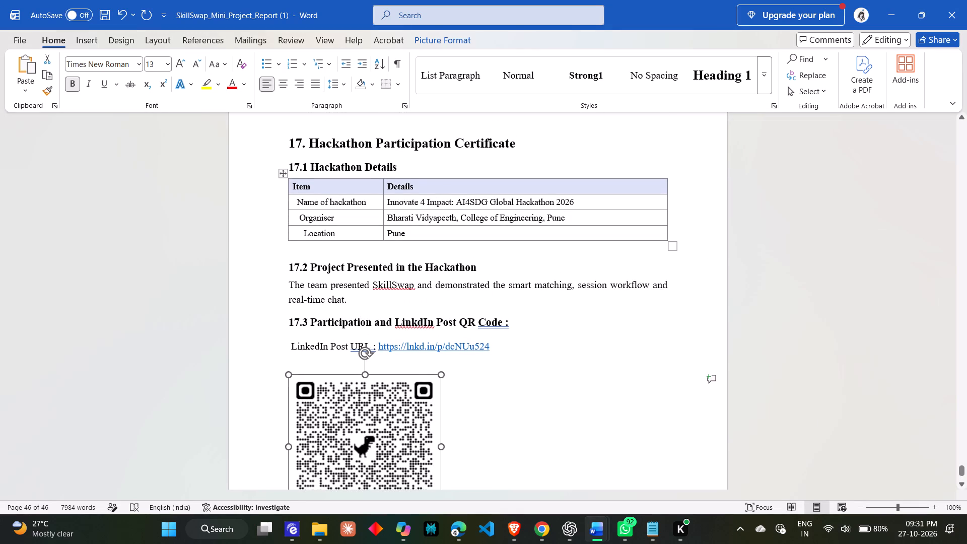
pyautogui.scroll(5, 429, 309)
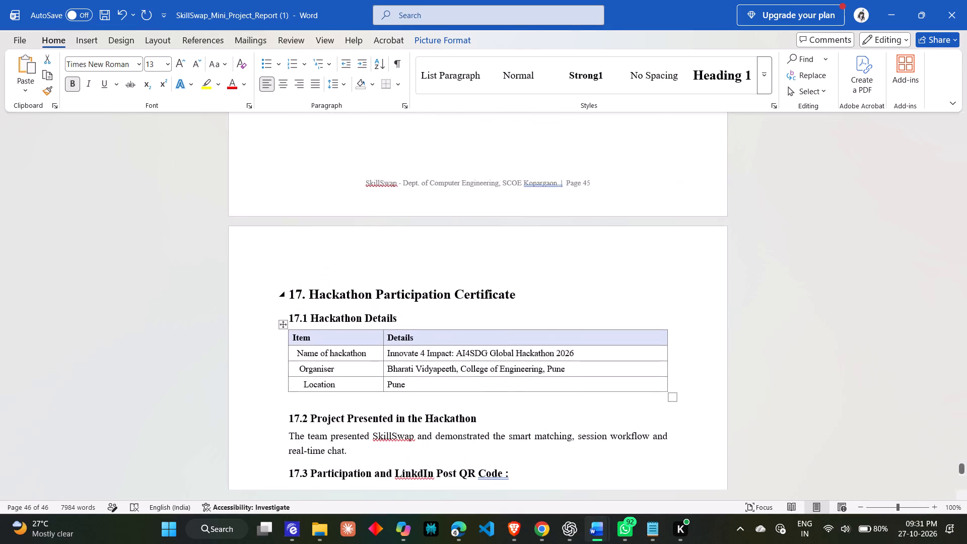
pyautogui.scroll(9, 431, 304)
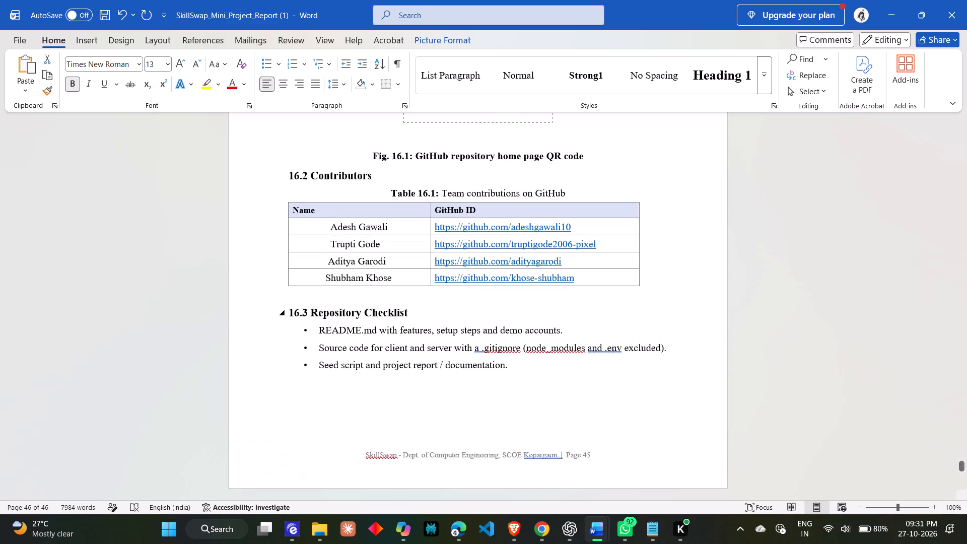
pyautogui.scroll(2, 431, 304)
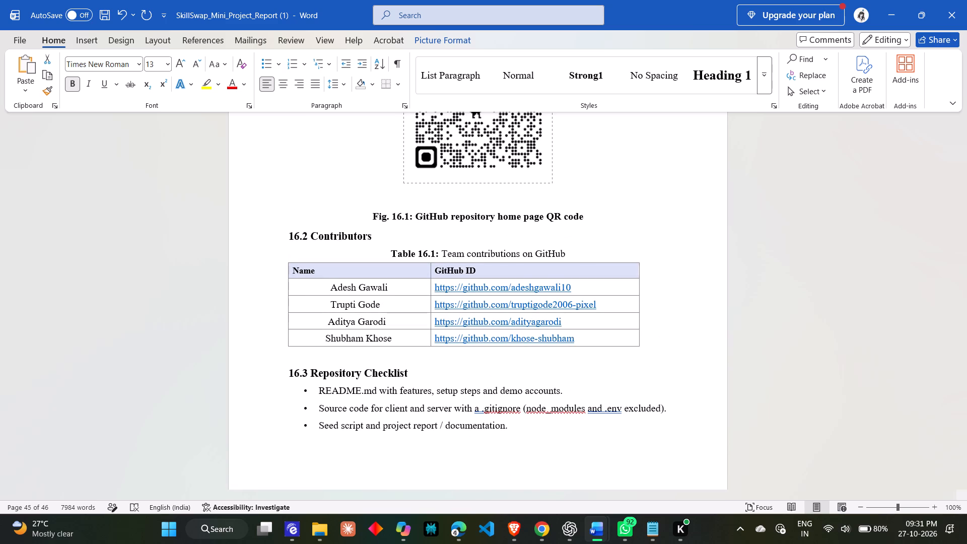
pyautogui.scroll(1, 476, 354)
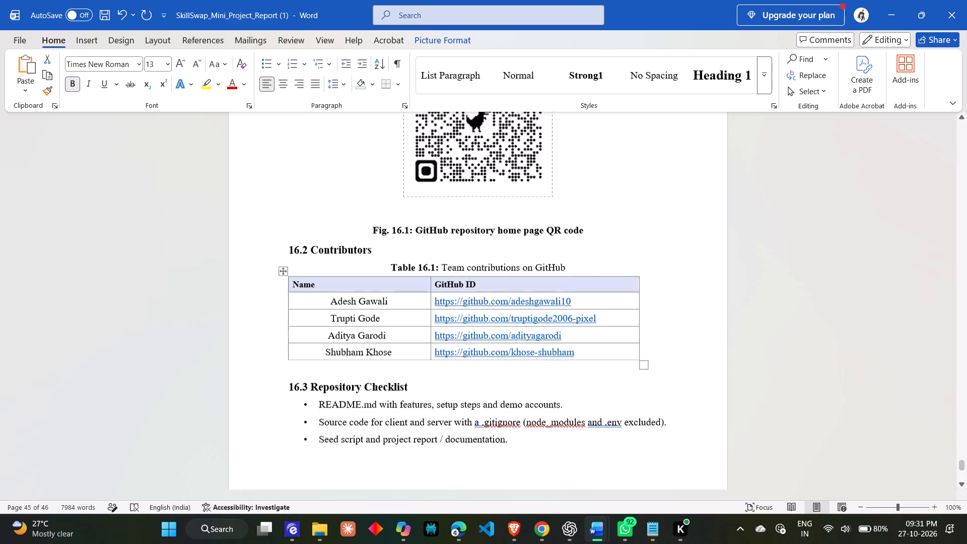
pyautogui.scroll(1, 476, 354)
pyautogui.scroll(-8, 476, 354)
pyautogui.scroll(6, 476, 354)
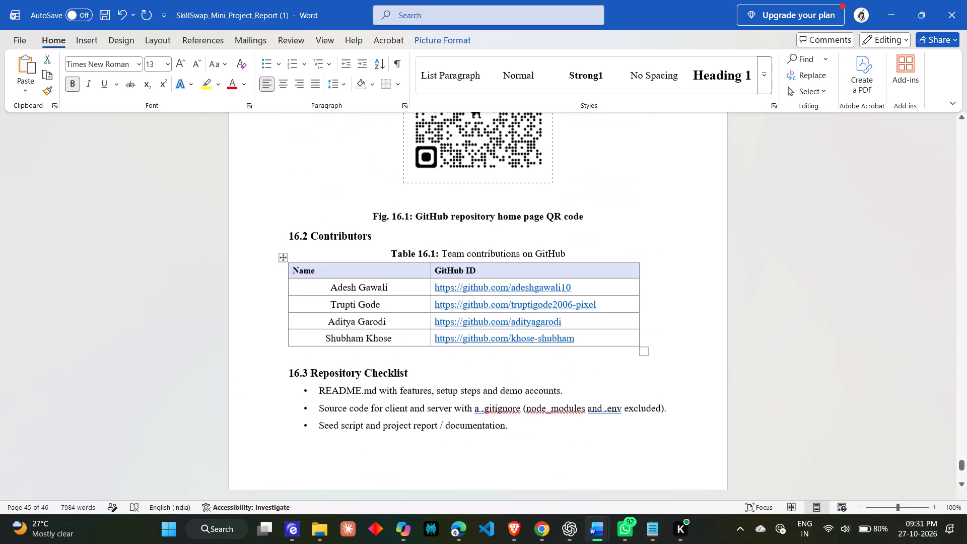
pyautogui.scroll(3, 476, 354)
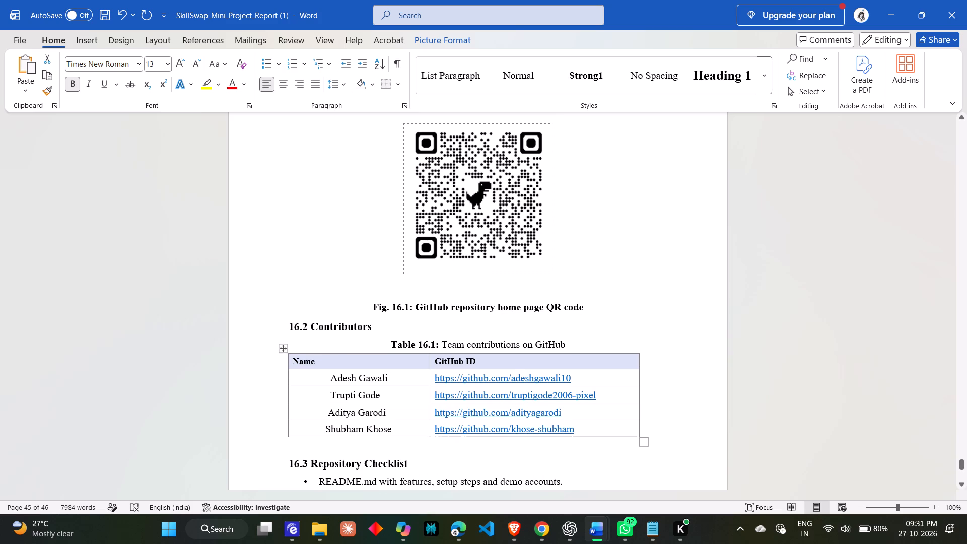
pyautogui.scroll(-1, 492, 347)
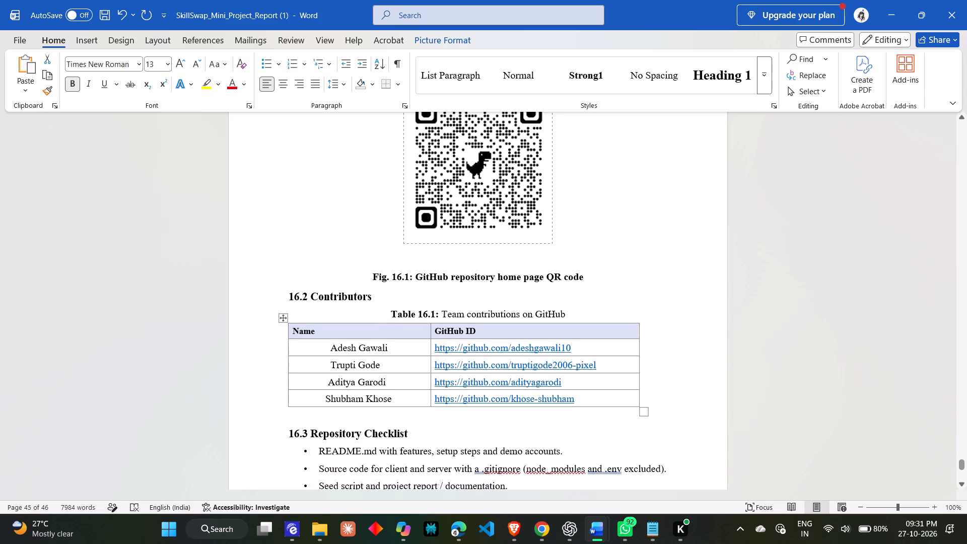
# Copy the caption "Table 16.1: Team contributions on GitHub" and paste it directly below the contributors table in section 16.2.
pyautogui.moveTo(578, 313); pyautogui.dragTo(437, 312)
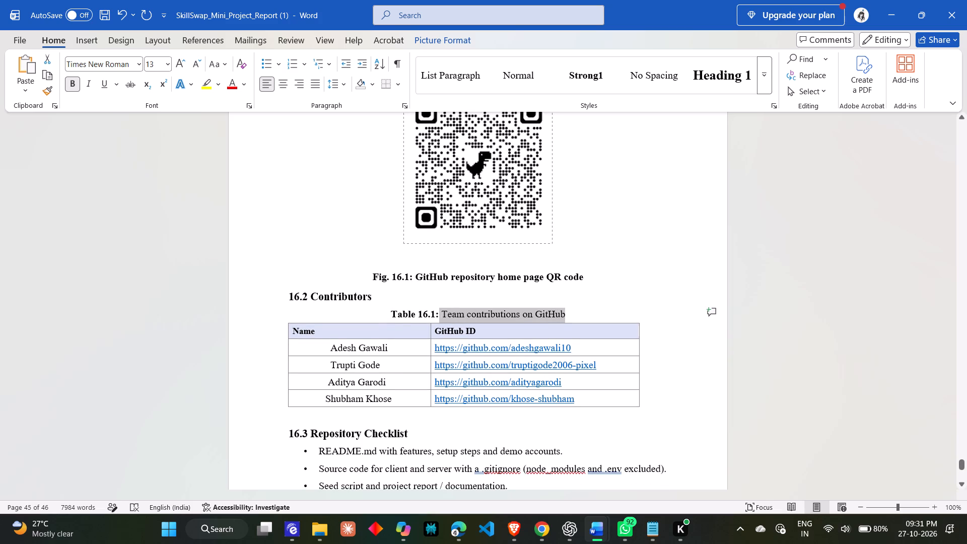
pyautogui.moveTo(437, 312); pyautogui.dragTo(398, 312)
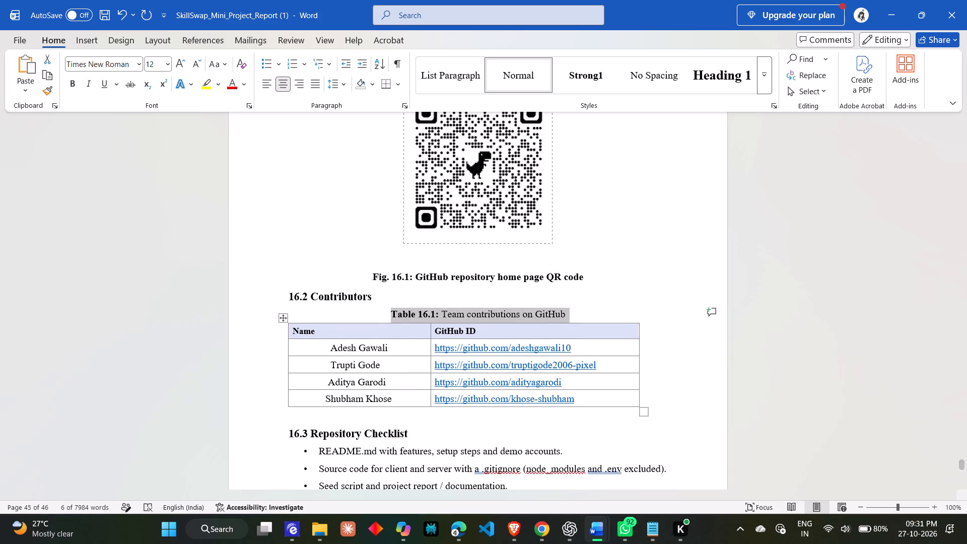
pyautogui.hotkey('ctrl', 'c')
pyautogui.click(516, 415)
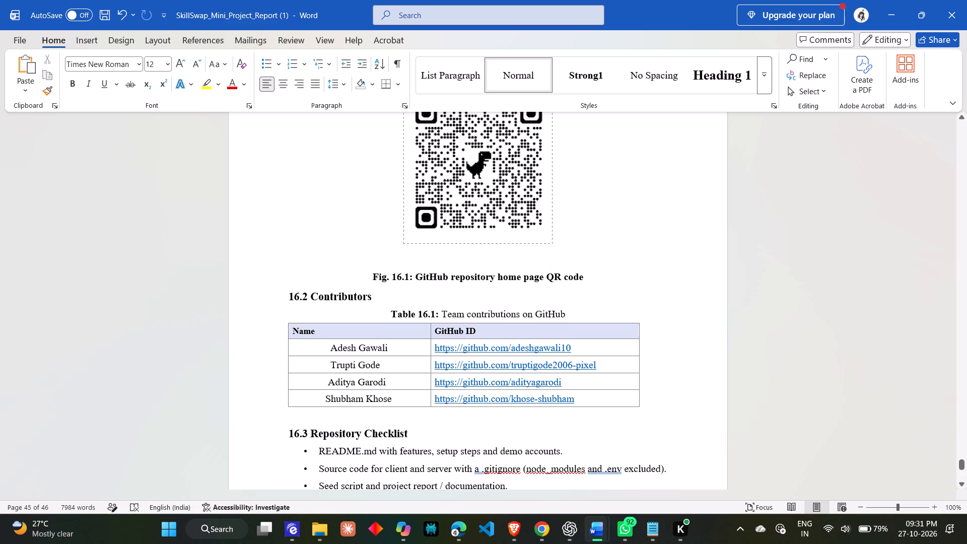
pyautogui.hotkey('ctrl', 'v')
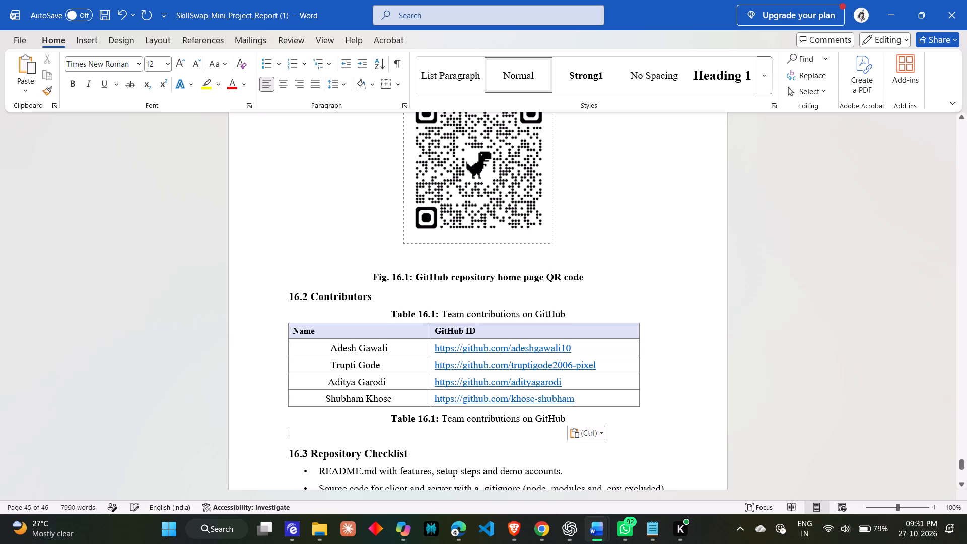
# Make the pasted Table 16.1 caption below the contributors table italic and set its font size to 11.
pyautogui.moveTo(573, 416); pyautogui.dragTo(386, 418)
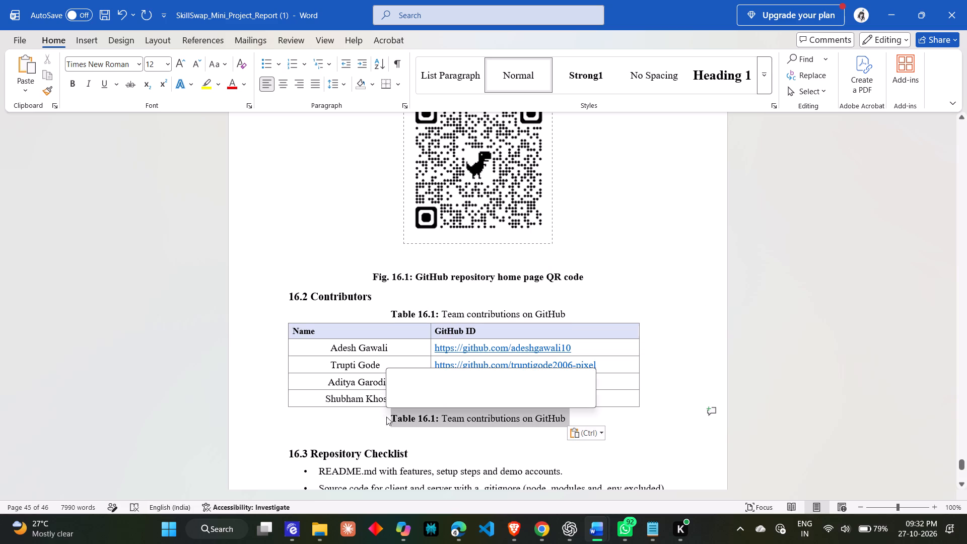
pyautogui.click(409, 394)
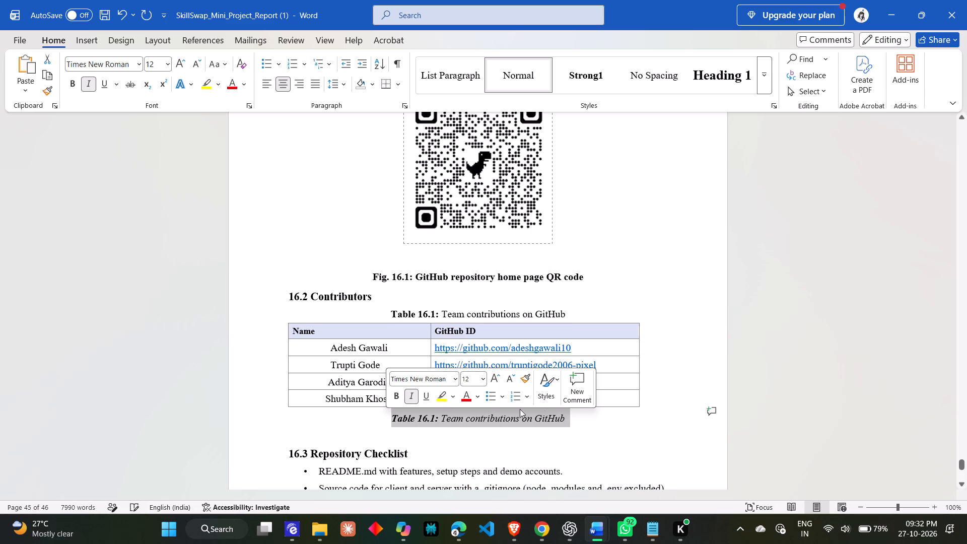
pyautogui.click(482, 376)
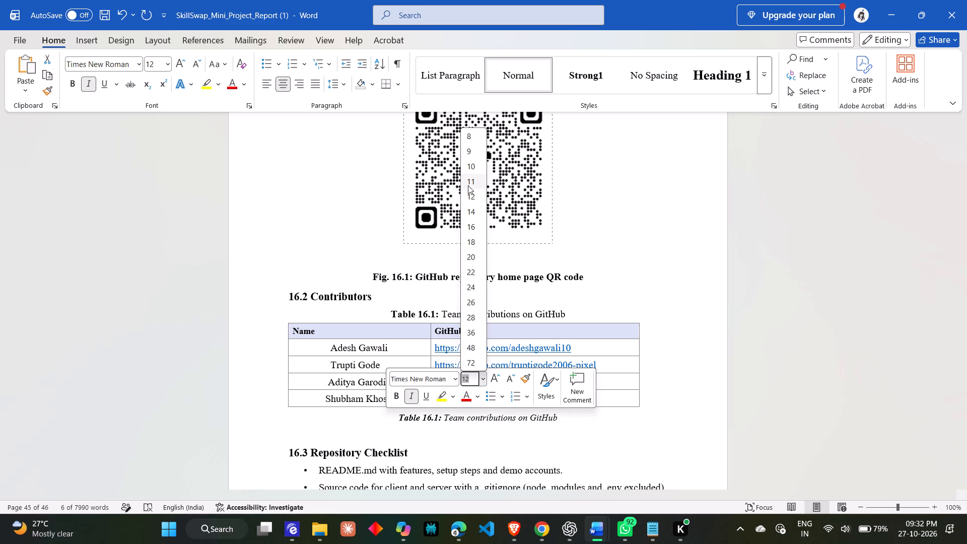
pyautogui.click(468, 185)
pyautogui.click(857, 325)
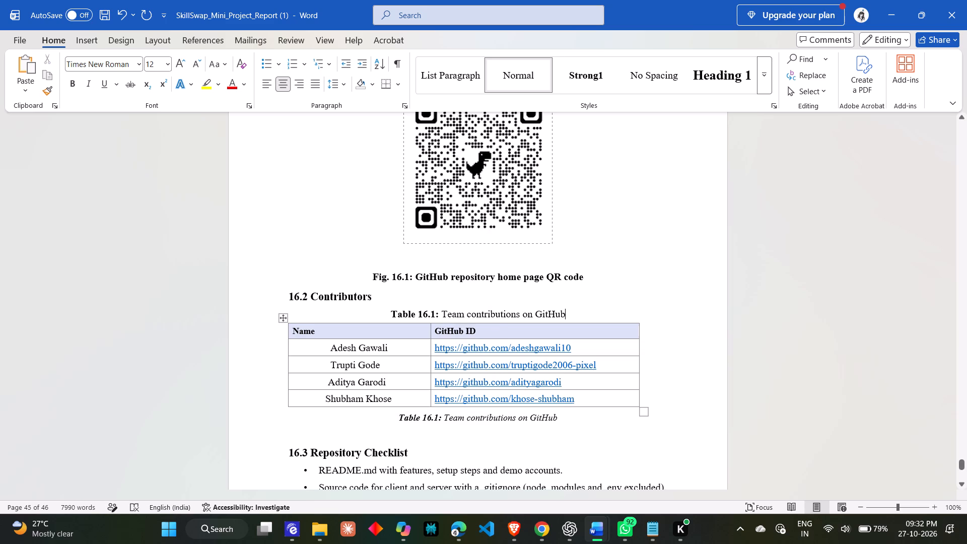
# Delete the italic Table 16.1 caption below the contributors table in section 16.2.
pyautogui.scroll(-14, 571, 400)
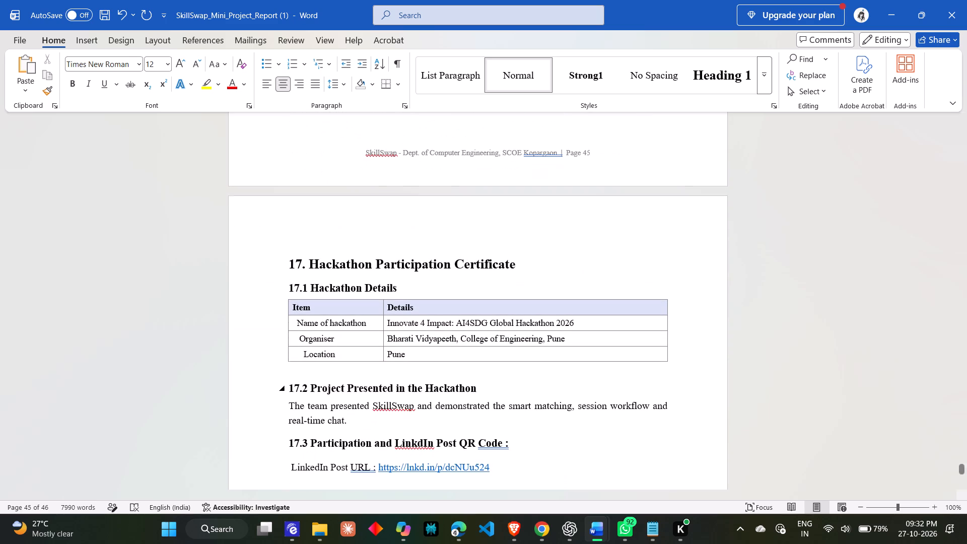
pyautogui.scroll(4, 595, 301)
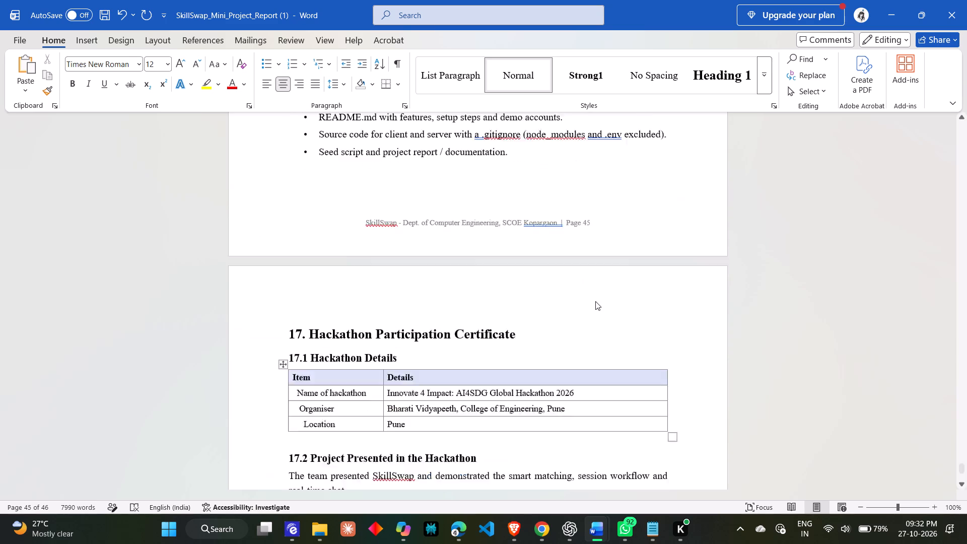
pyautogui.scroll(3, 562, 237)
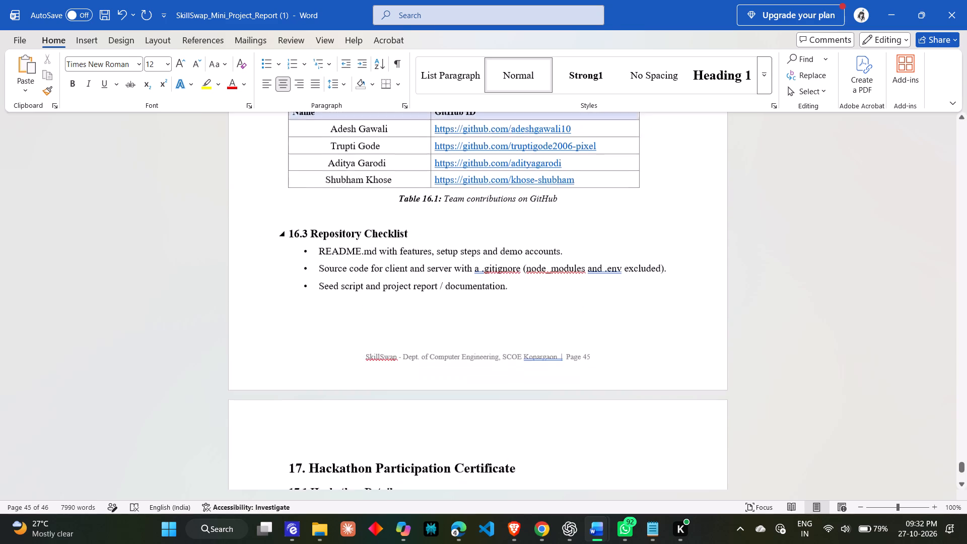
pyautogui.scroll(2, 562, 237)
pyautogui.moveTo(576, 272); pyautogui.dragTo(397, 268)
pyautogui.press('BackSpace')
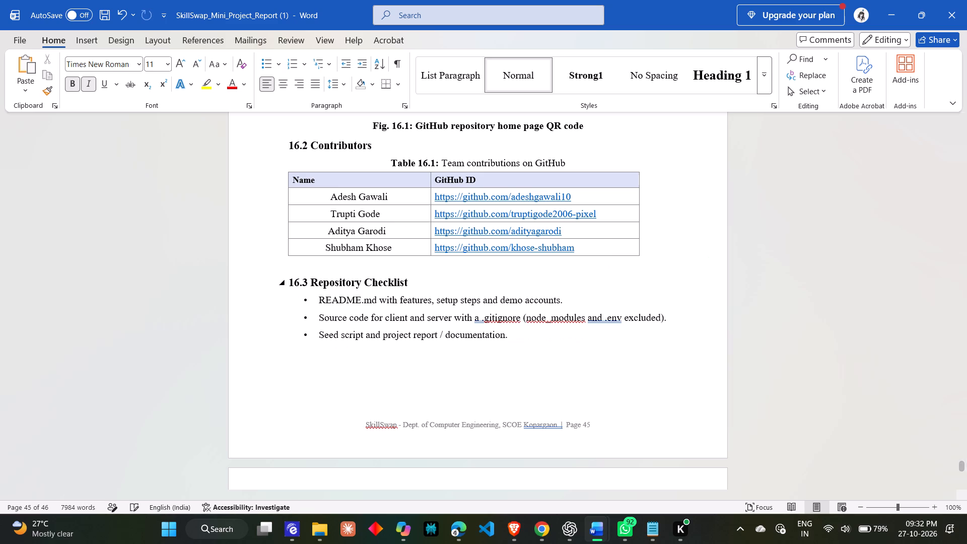
# Delete the caption "Table 16.1: Team contributions on GitHub" above the contributors table in section 16.2.
pyautogui.moveTo(580, 161); pyautogui.dragTo(414, 159)
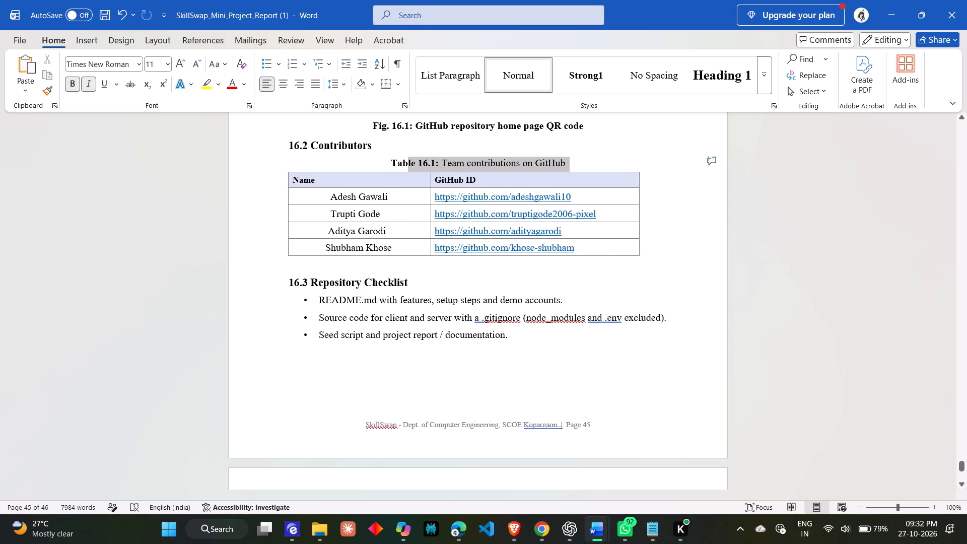
pyautogui.moveTo(414, 159); pyautogui.dragTo(403, 159)
pyautogui.press('BackSpace')
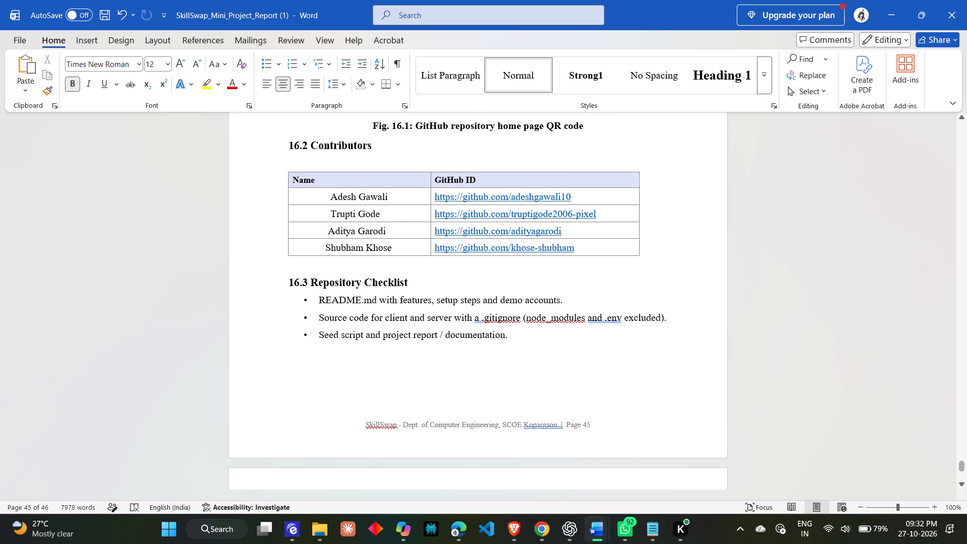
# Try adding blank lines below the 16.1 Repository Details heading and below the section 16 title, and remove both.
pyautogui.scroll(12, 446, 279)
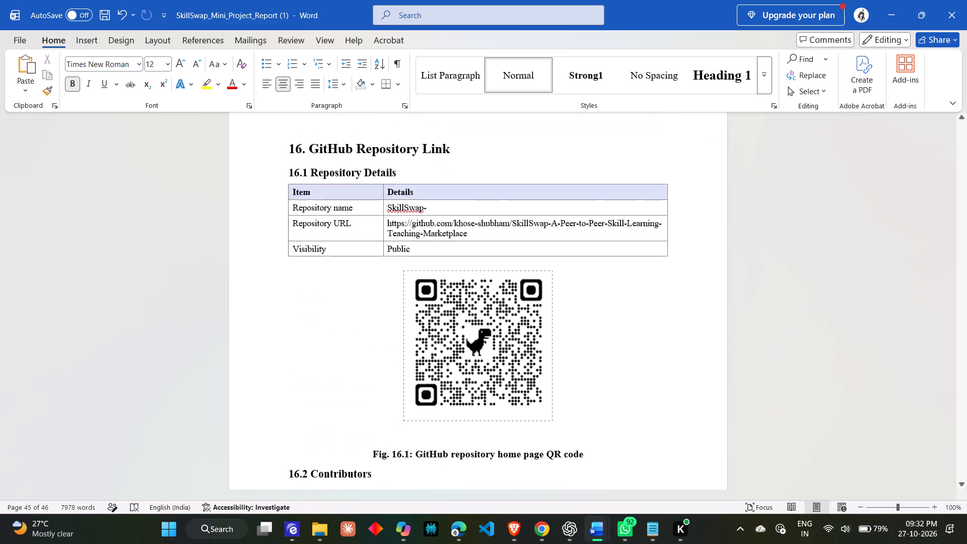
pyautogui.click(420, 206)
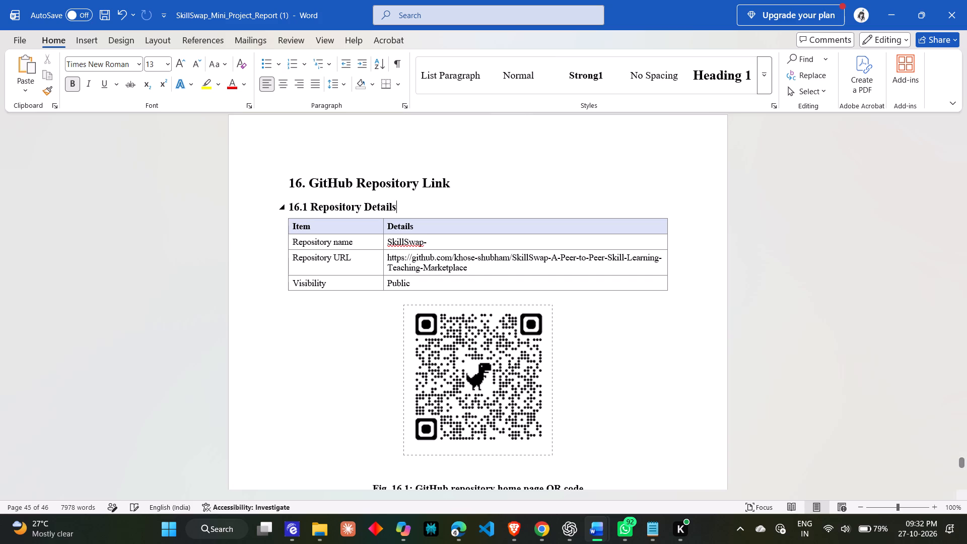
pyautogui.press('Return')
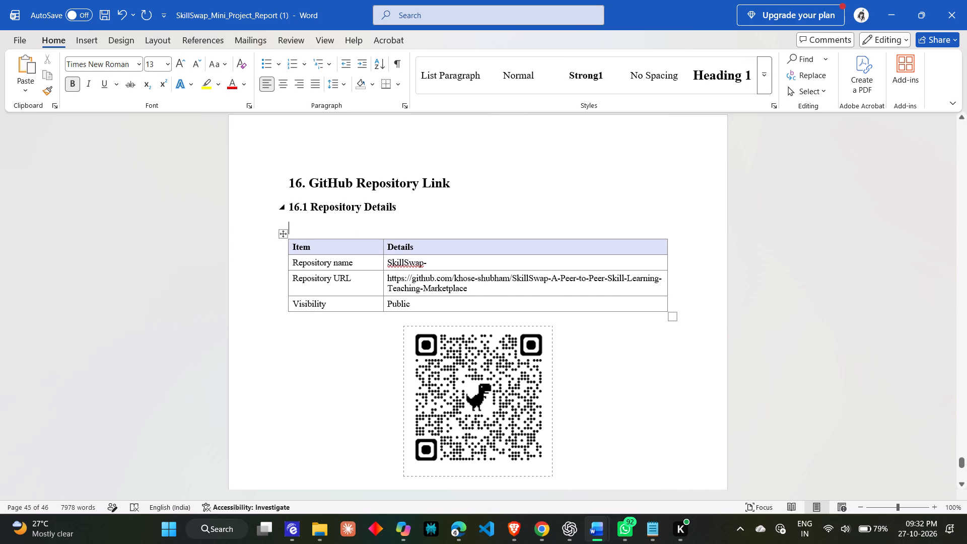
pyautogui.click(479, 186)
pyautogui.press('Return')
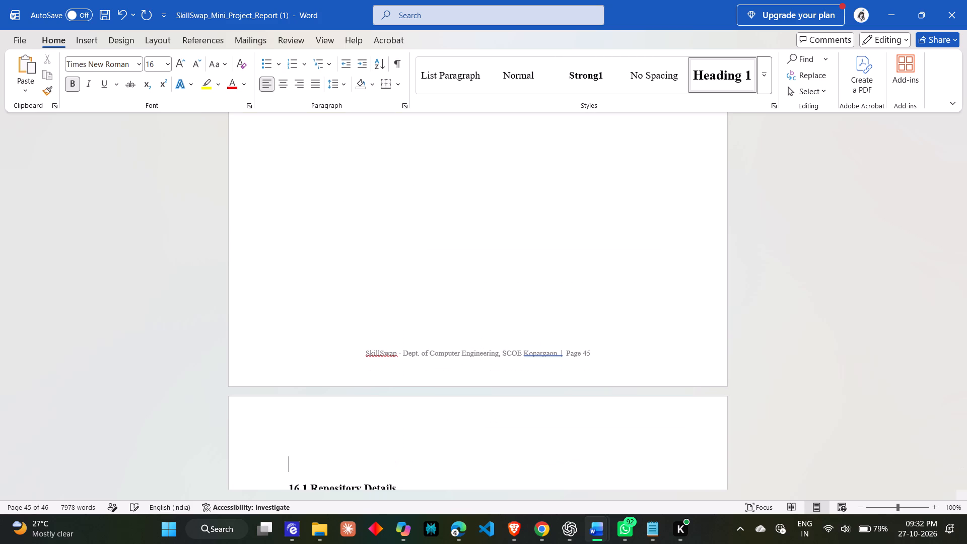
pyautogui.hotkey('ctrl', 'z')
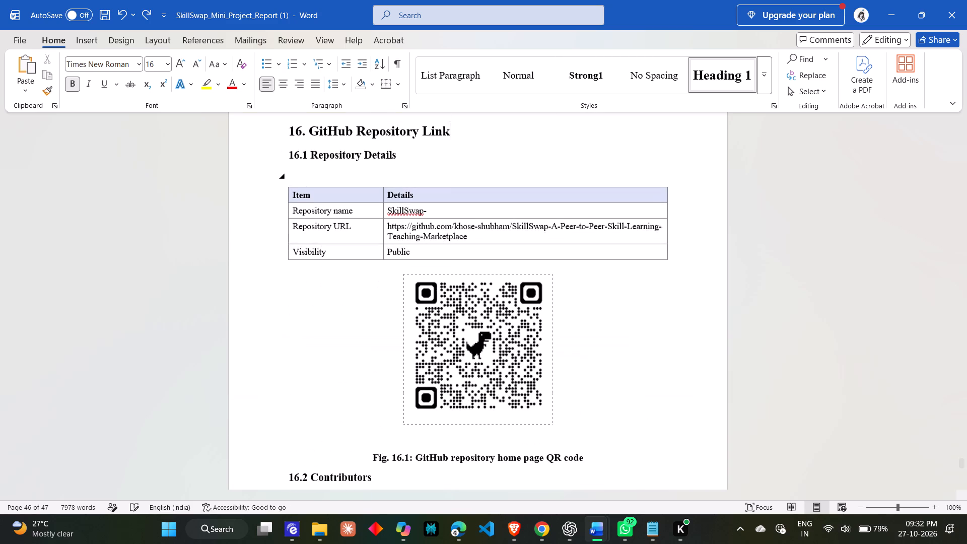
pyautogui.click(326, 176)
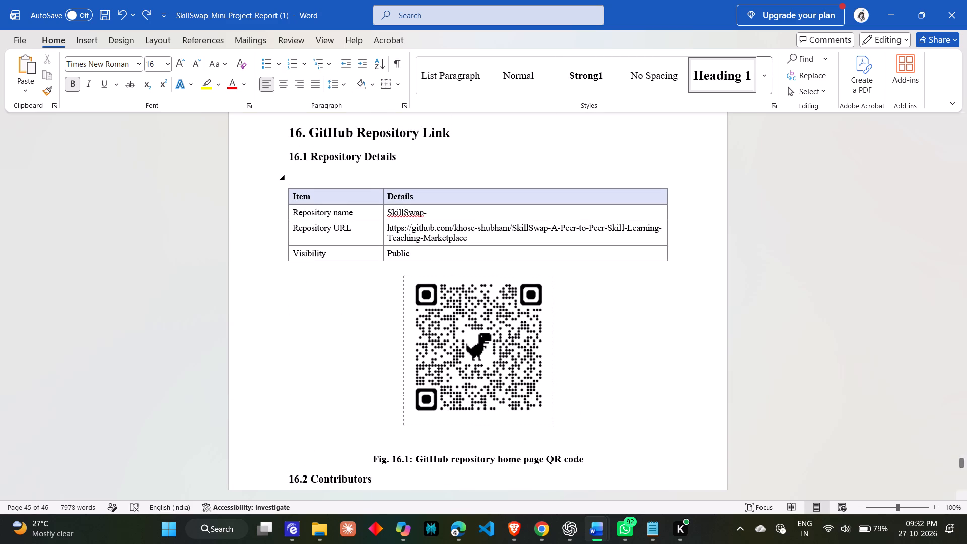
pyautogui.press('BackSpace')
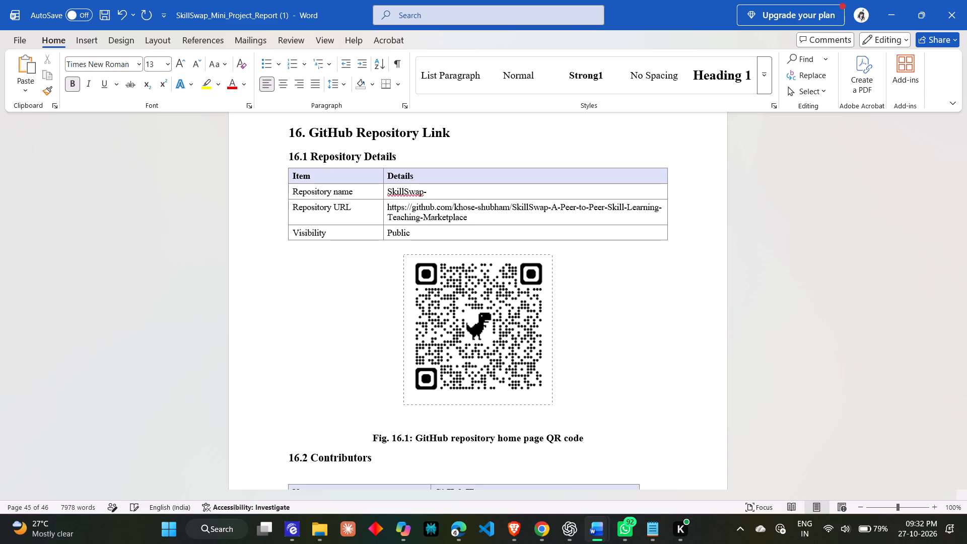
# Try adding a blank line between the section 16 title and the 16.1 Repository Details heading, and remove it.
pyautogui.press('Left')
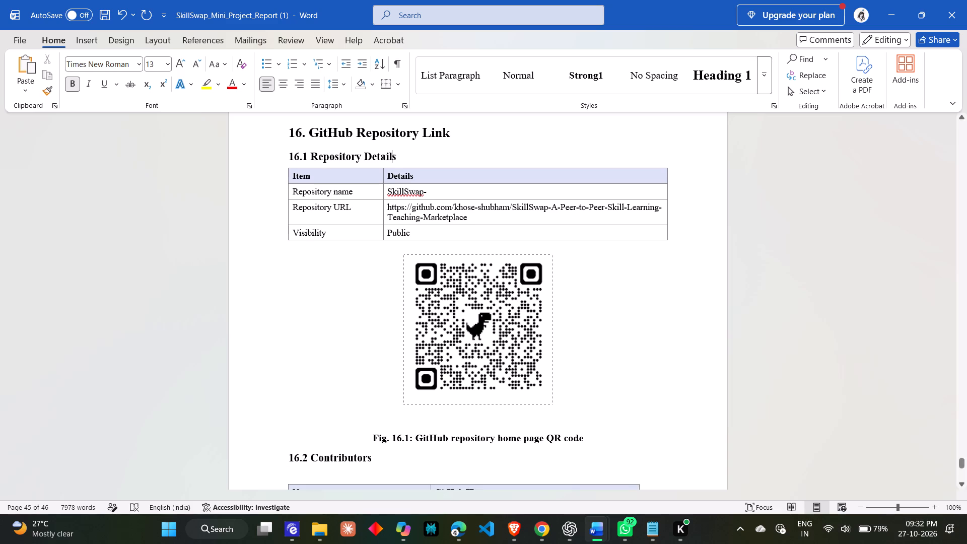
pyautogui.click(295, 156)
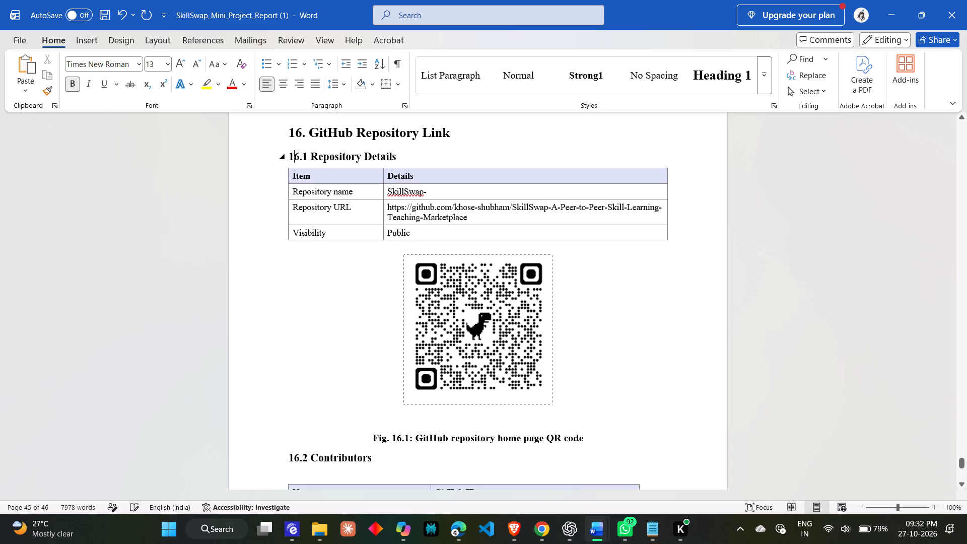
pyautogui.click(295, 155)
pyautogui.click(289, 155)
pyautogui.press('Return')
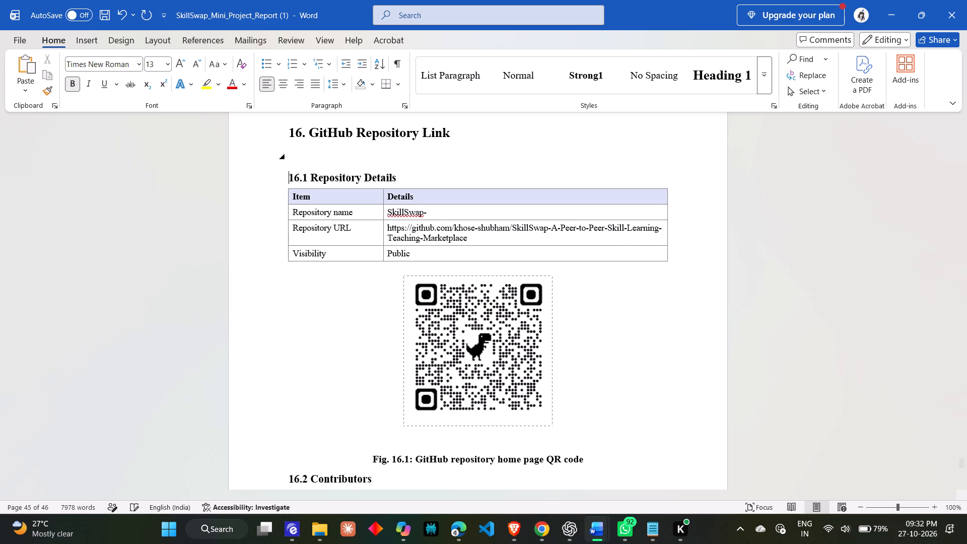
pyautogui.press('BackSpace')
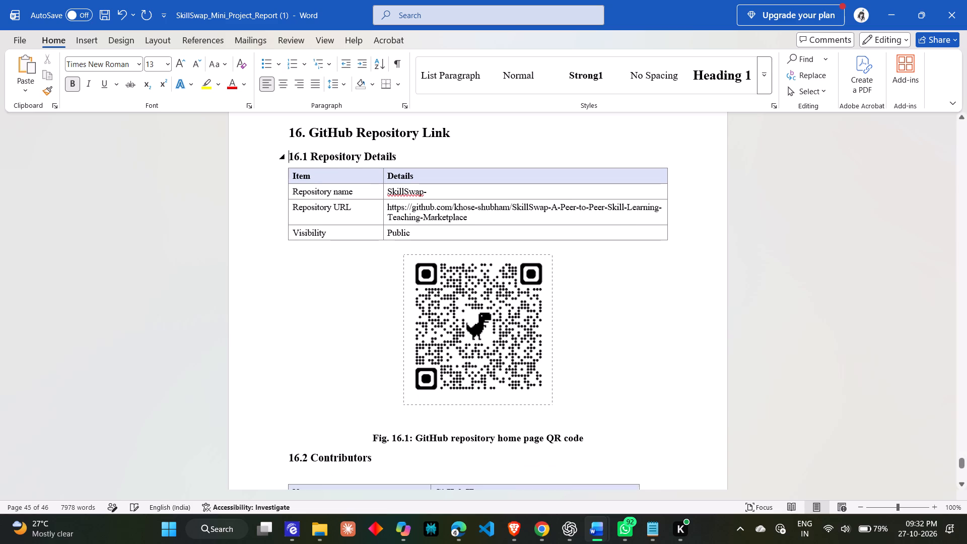
# Review the layout of sections 16 and 17, from the repository details to the LinkedIn post QR code.
pyautogui.scroll(6, 357, 133)
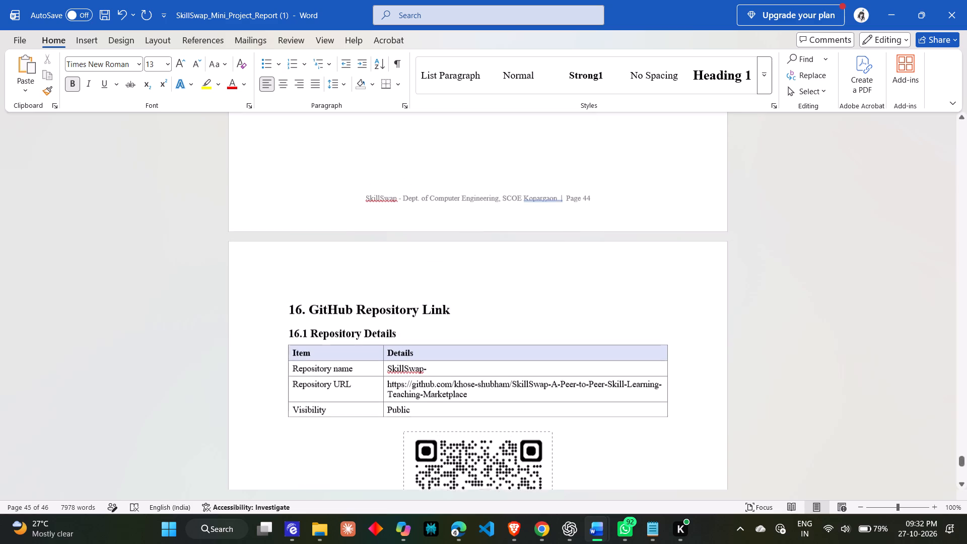
pyautogui.scroll(-12, 348, 175)
pyautogui.scroll(-15, 361, 200)
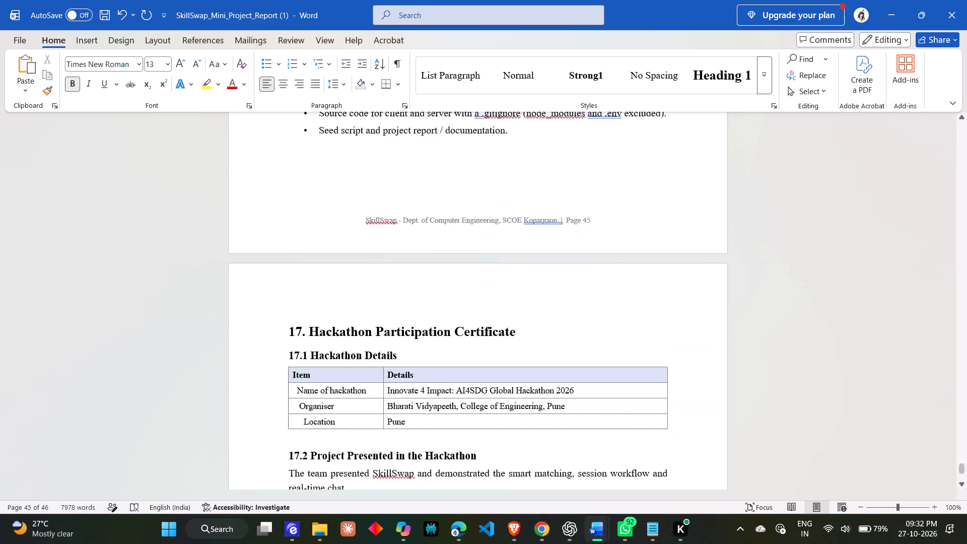
pyautogui.scroll(-13, 368, 186)
pyautogui.scroll(4, 357, 182)
pyautogui.scroll(-17, 357, 183)
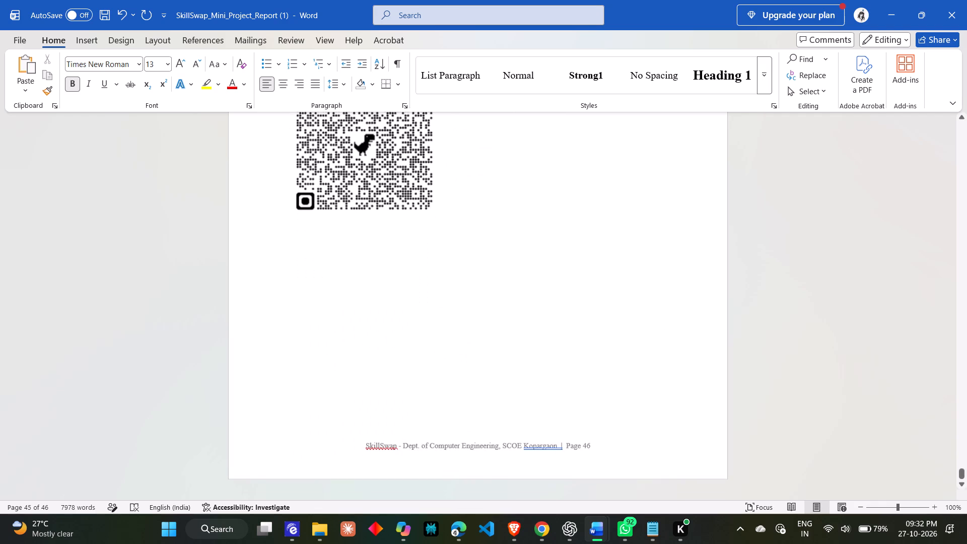
pyautogui.scroll(6, 357, 185)
pyautogui.scroll(4, 395, 295)
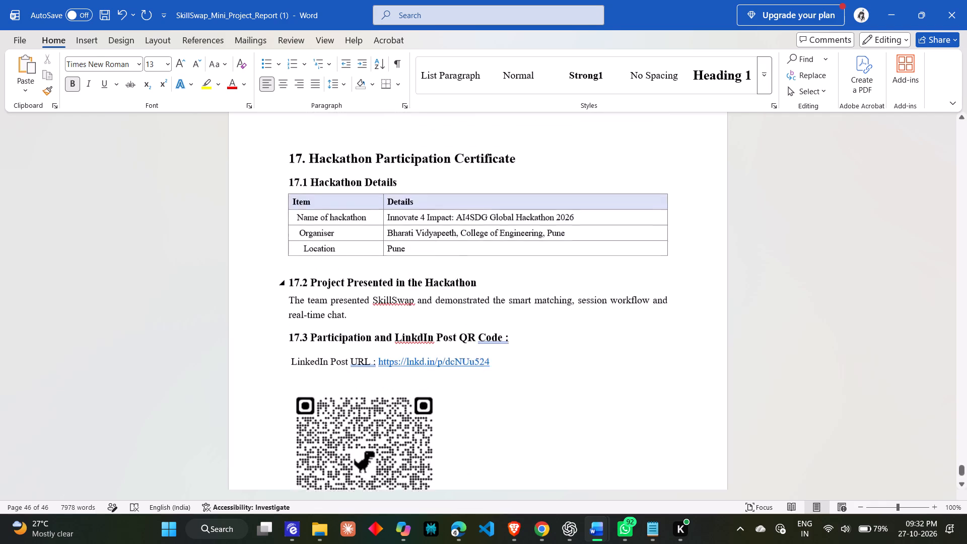
pyautogui.scroll(16, 395, 292)
pyautogui.scroll(5, 395, 292)
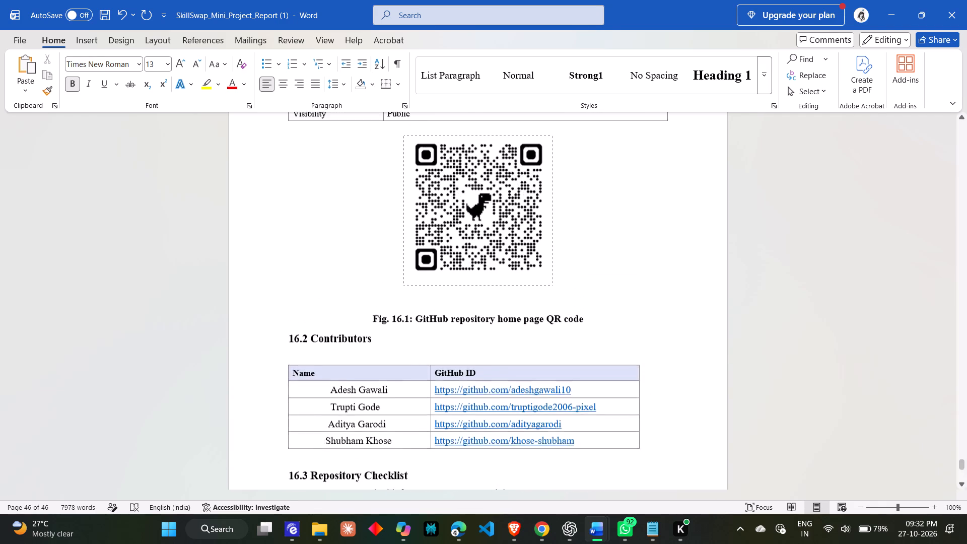
# Delete section 13.5 Review Feedback and Improvements, including its heading and the feedback table.
pyautogui.scroll(20, 395, 292)
pyautogui.scroll(7, 395, 292)
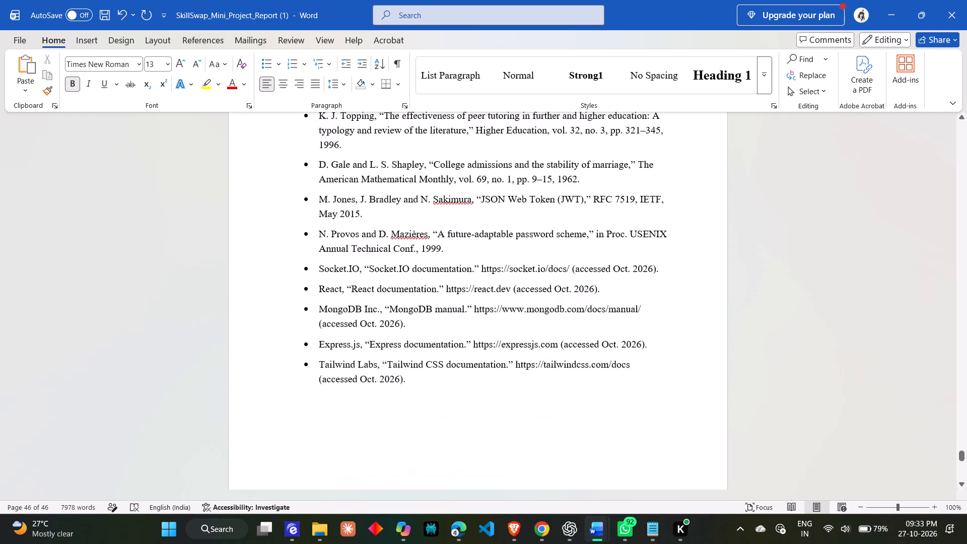
pyautogui.scroll(8, 395, 292)
pyautogui.scroll(-6, 383, 284)
pyautogui.scroll(6, 383, 284)
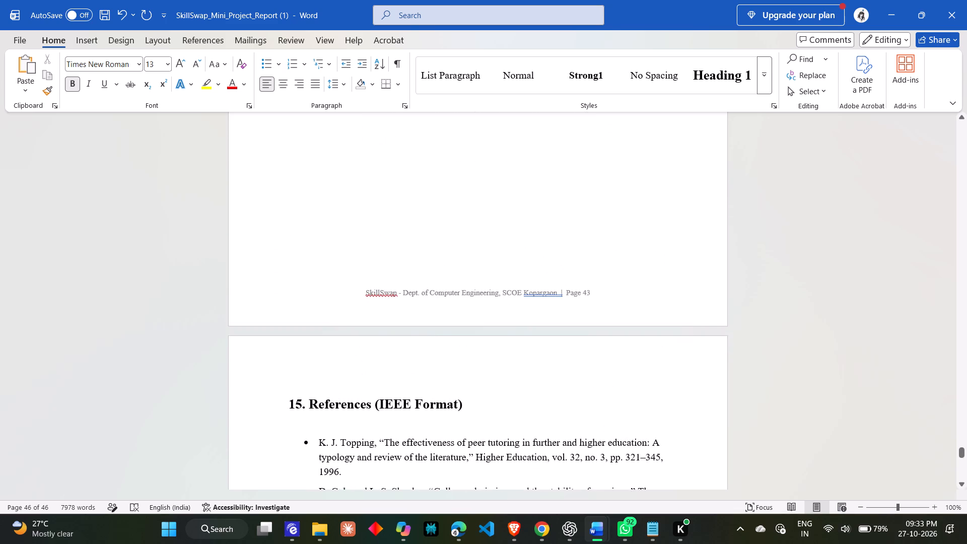
pyautogui.scroll(20, 383, 284)
pyautogui.scroll(2, 383, 284)
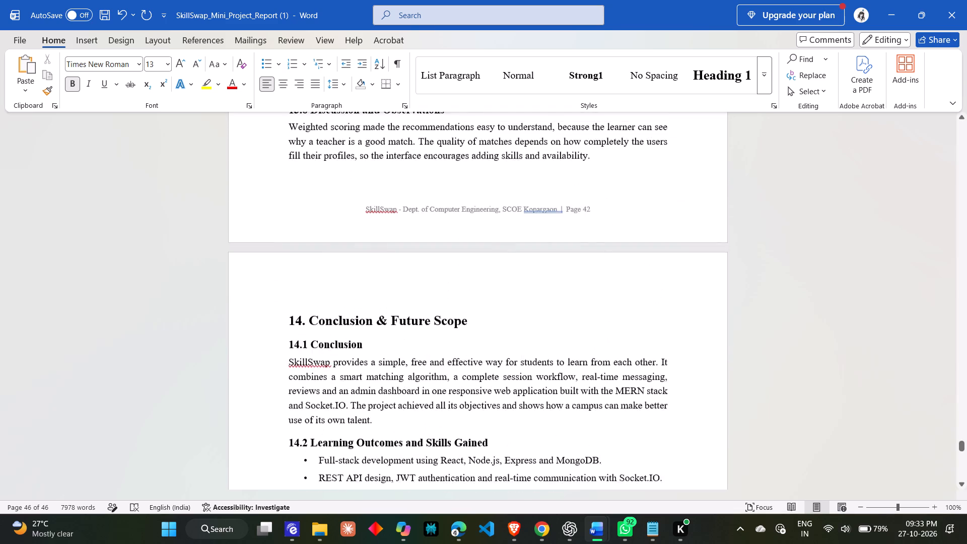
pyautogui.scroll(8, 383, 284)
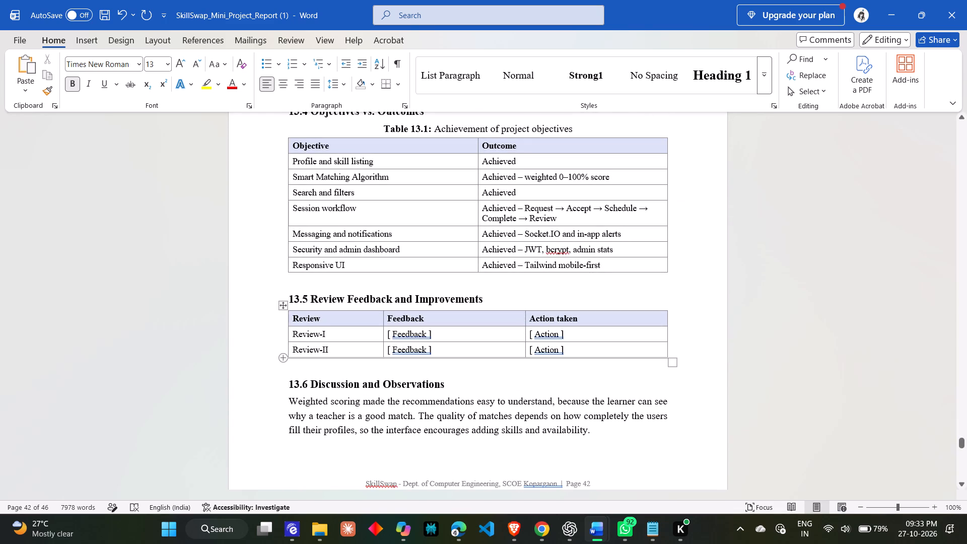
pyautogui.scroll(3, 335, 341)
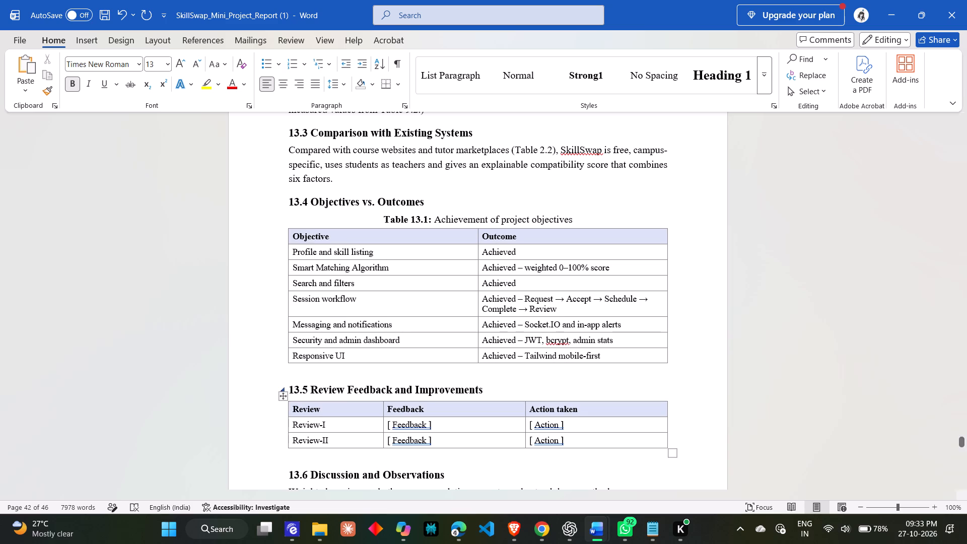
pyautogui.moveTo(303, 389); pyautogui.dragTo(561, 451)
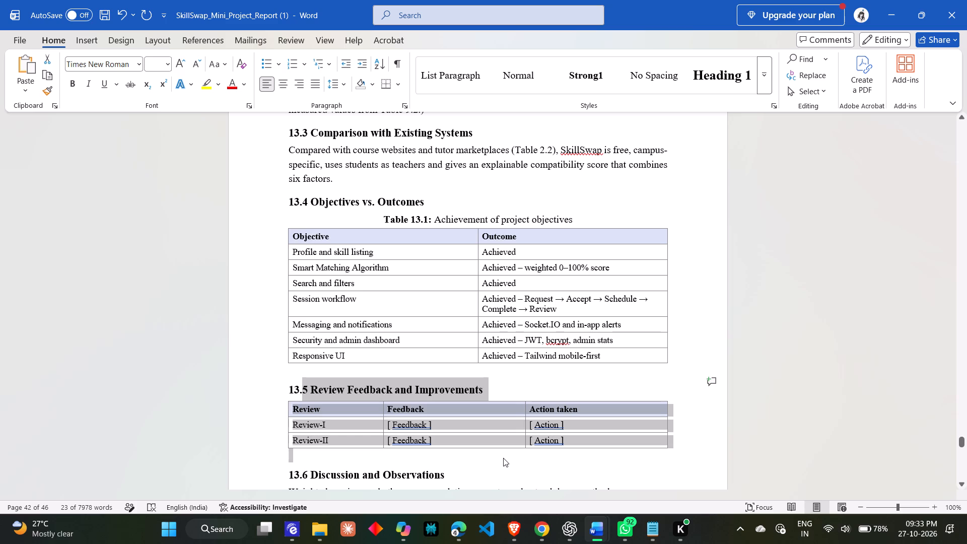
pyautogui.press('BackSpace')
pyautogui.press('BackSpace')
pyautogui.press('BackSpace')
pyautogui.press('BackSpace')
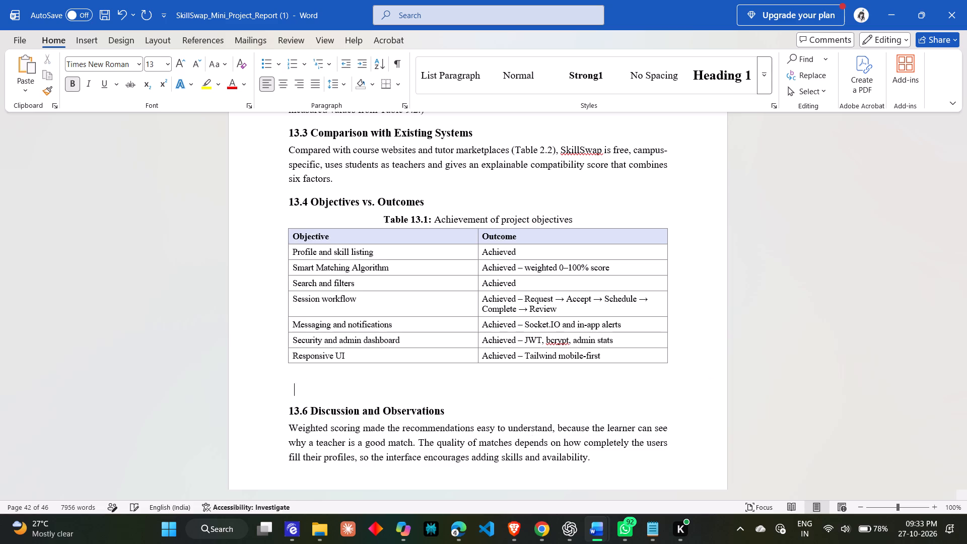
pyautogui.press('BackSpace')
# Delete the caption "Table 13.1: Achievement of project objectives" and its empty line above the table in section 13.4.
pyautogui.scroll(2, 386, 329)
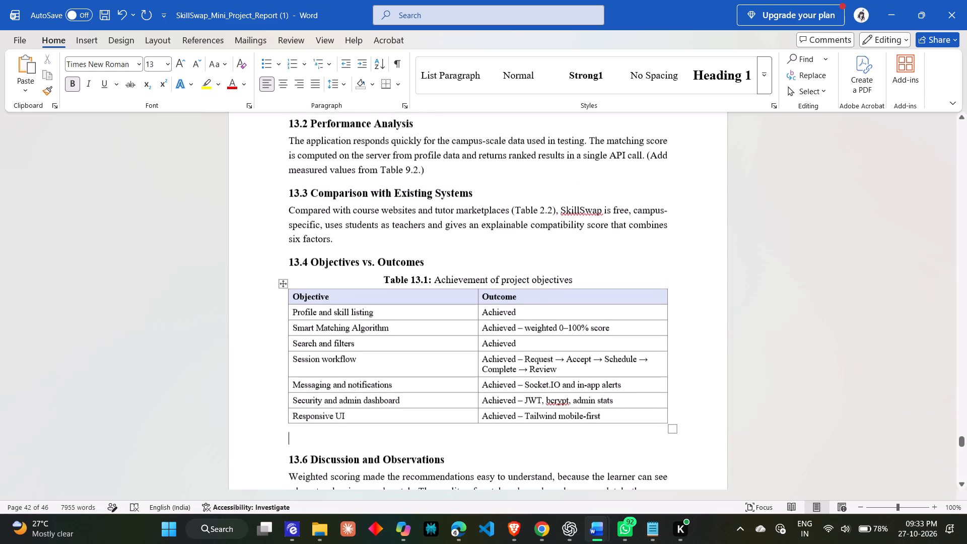
pyautogui.click(576, 278)
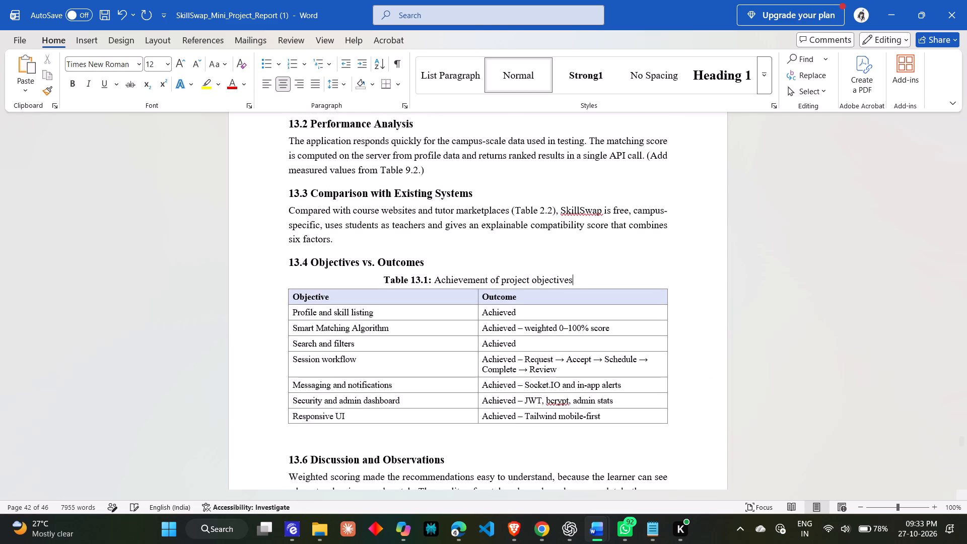
pyautogui.moveTo(576, 278); pyautogui.dragTo(407, 291)
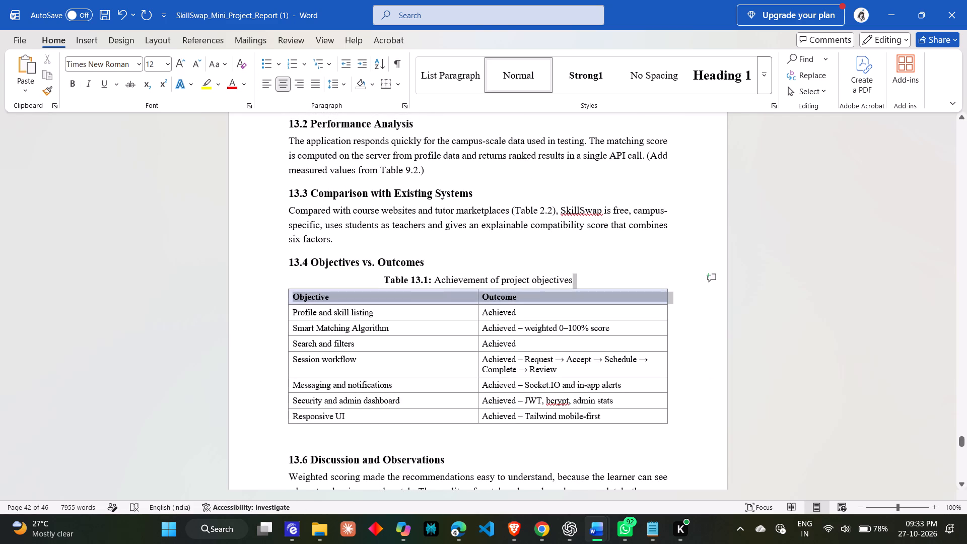
pyautogui.moveTo(407, 291); pyautogui.dragTo(397, 281)
pyautogui.press('BackSpace')
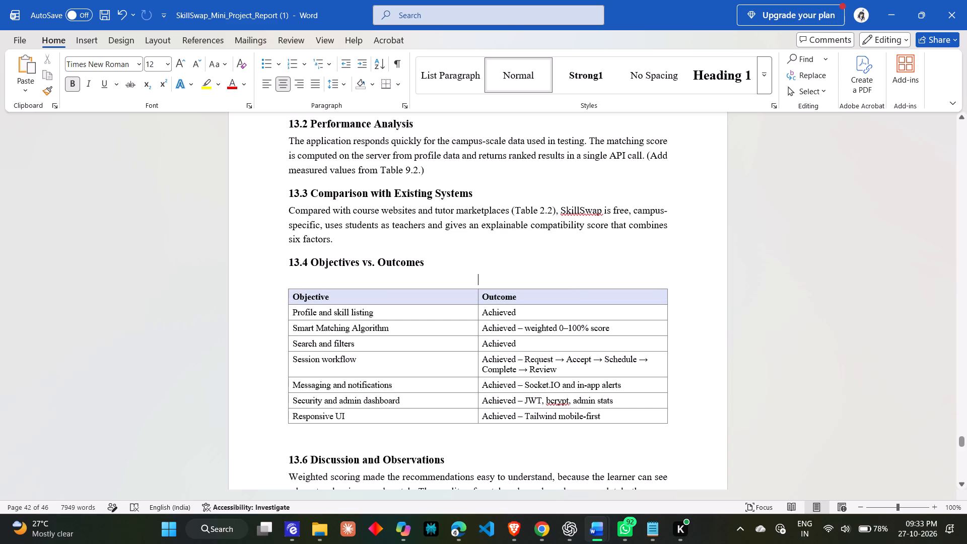
pyautogui.press('BackSpace')
pyautogui.press('BackSpace')
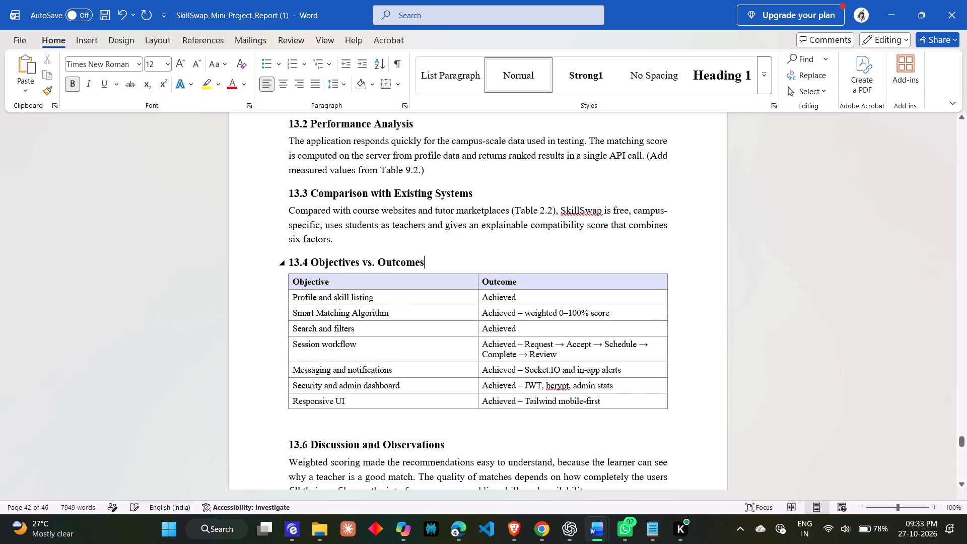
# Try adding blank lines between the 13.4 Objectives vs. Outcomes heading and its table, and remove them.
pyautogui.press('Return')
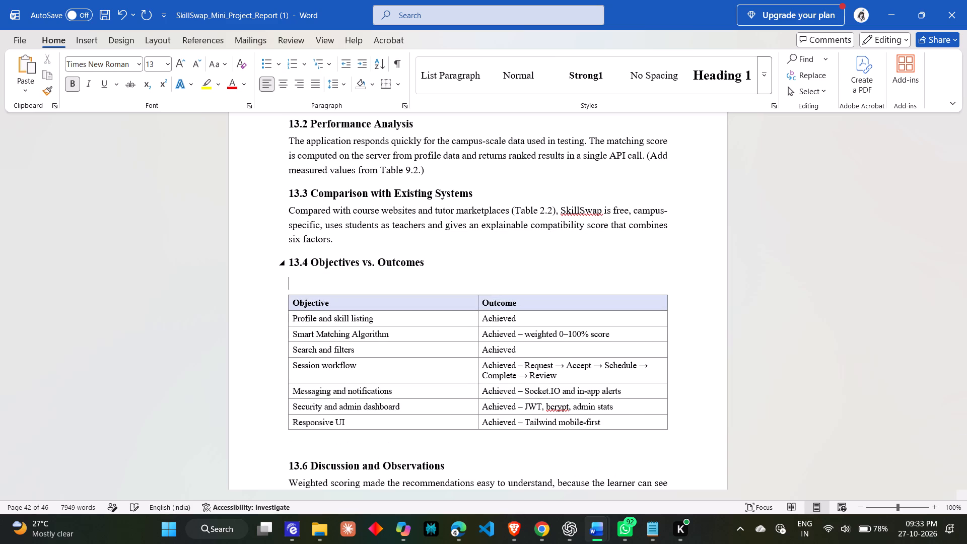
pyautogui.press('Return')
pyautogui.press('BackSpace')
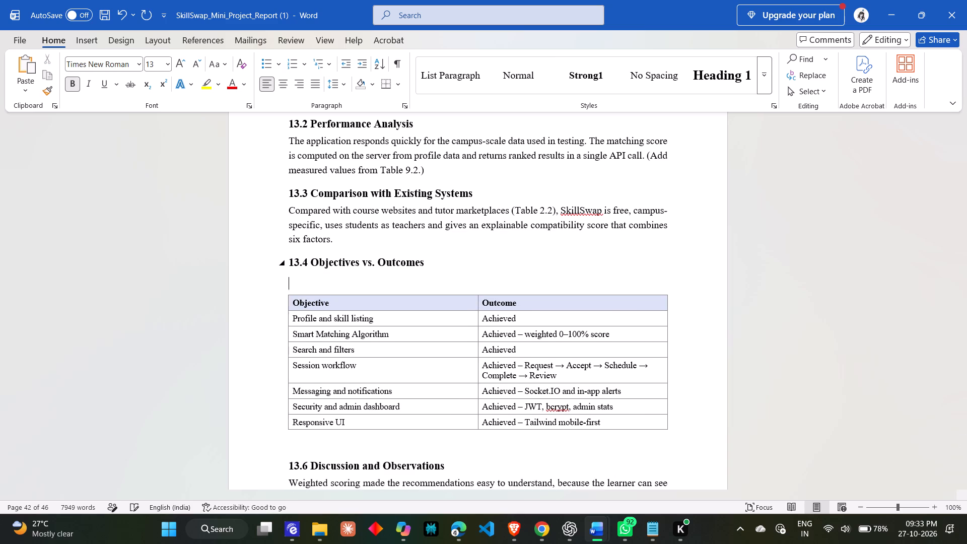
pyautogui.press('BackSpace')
# Delete the caption "Table 12.2: Installation issues and fixes" above the table in section 12.9.
pyautogui.scroll(3, 354, 246)
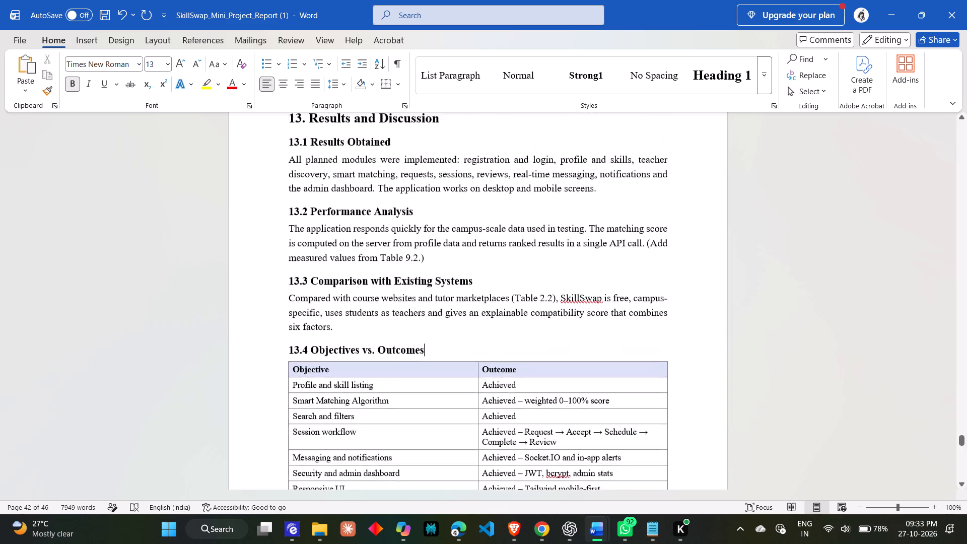
pyautogui.scroll(12, 354, 246)
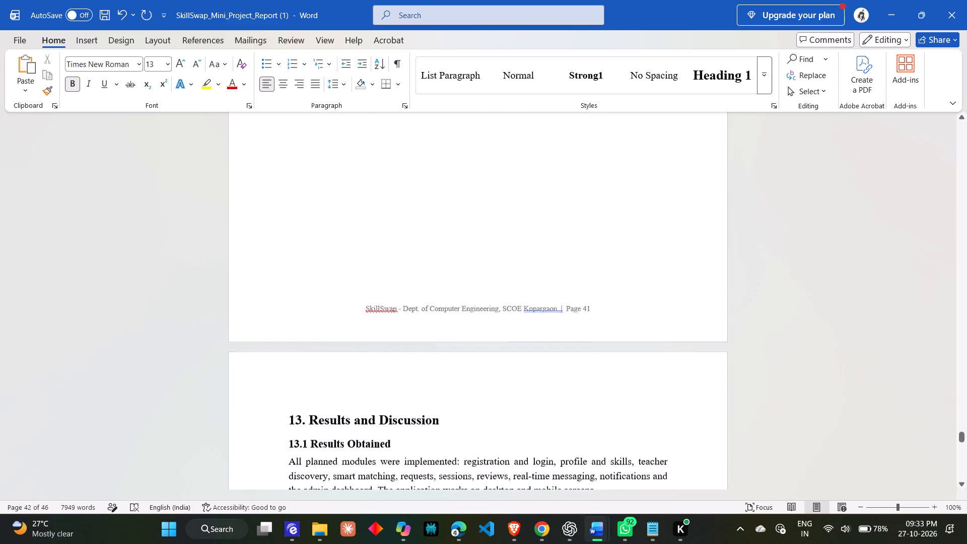
pyautogui.scroll(12, 359, 240)
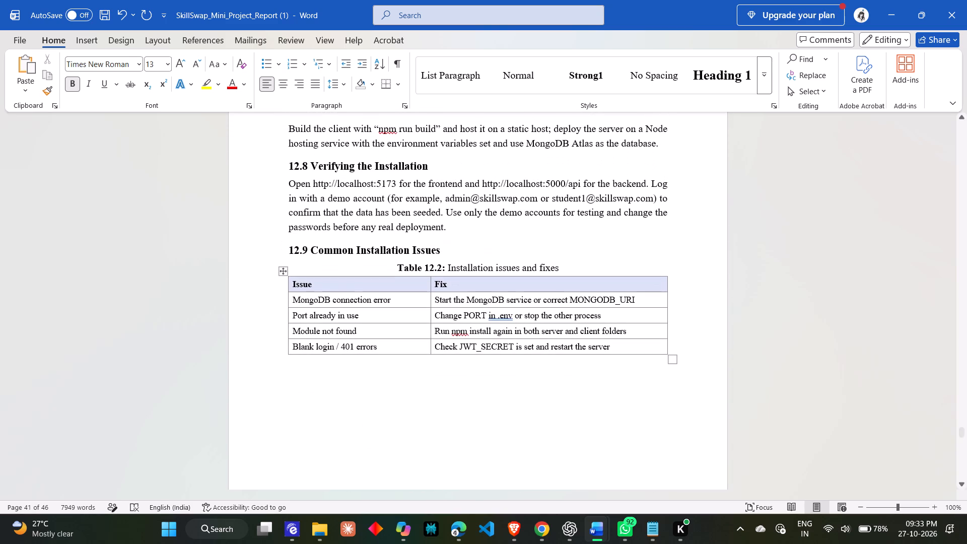
pyautogui.moveTo(561, 266); pyautogui.dragTo(399, 273)
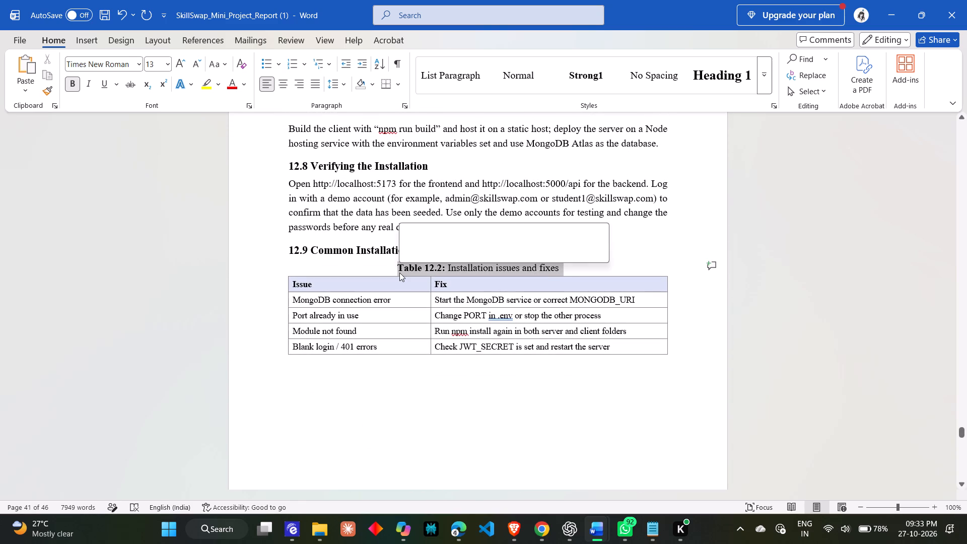
pyautogui.press('BackSpace')
# Push the 12.7 Deployment (optional) heading onto the following page, directly above its paragraph, using blank lines.
pyautogui.scroll(1, 425, 251)
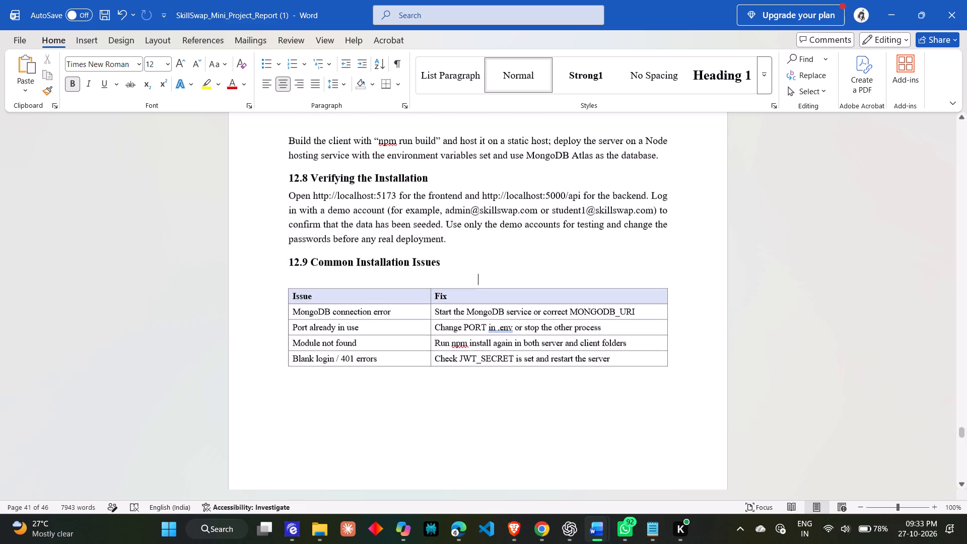
pyautogui.scroll(10, 425, 251)
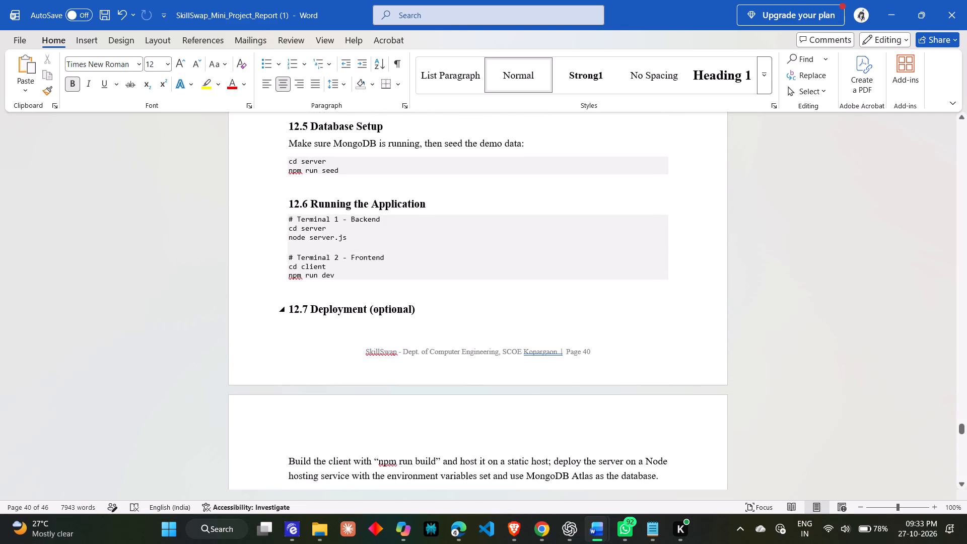
pyautogui.click(287, 307)
pyautogui.press('BackSpace')
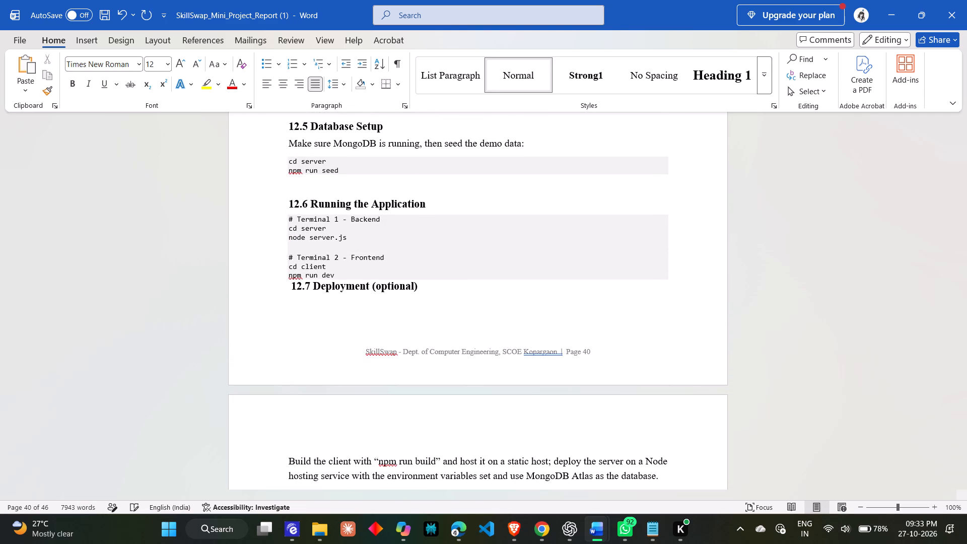
pyautogui.press('Return')
pyautogui.press('Return')
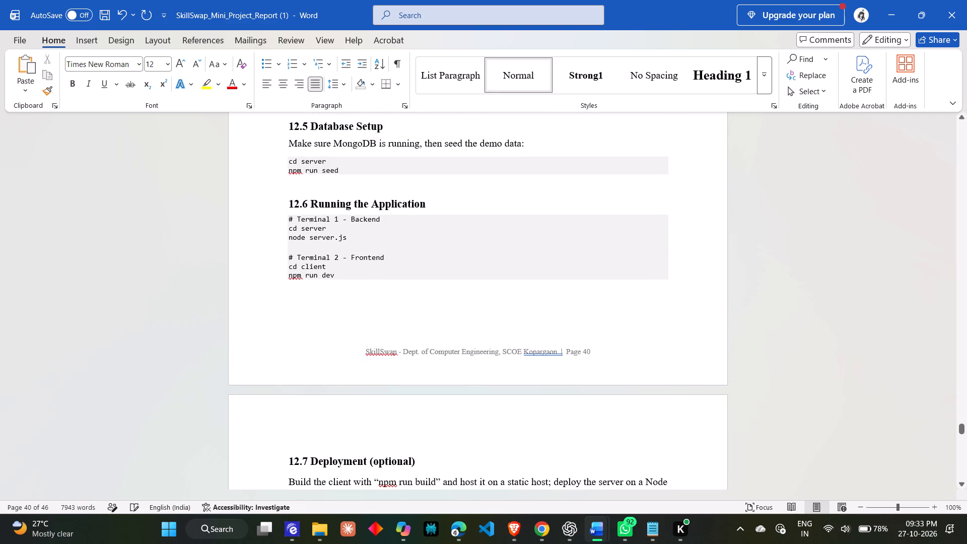
pyautogui.scroll(-8, 304, 358)
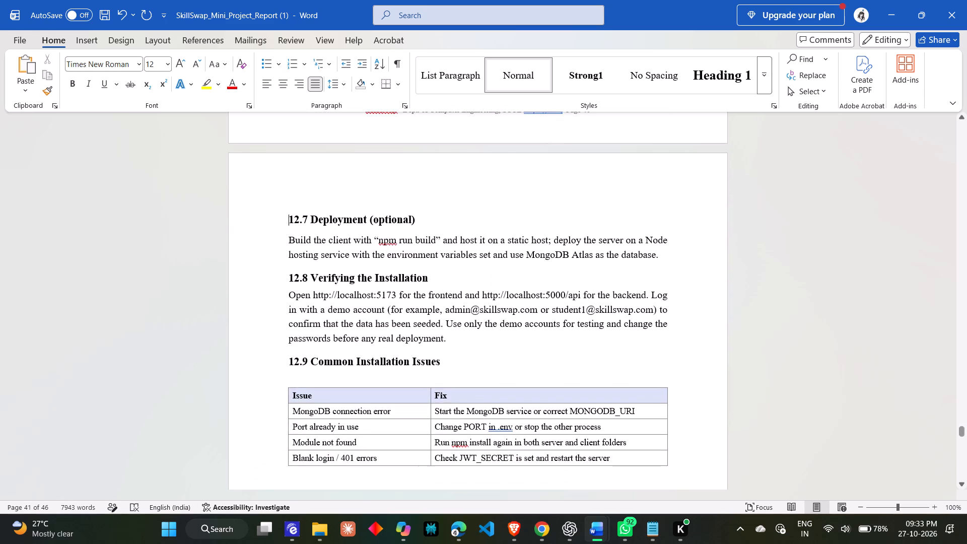
pyautogui.scroll(-10, 340, 311)
# Delete the caption "Table 12.1: Environment variables (server/.env)" and its empty line above the table in section 12.4.
pyautogui.scroll(13, 341, 310)
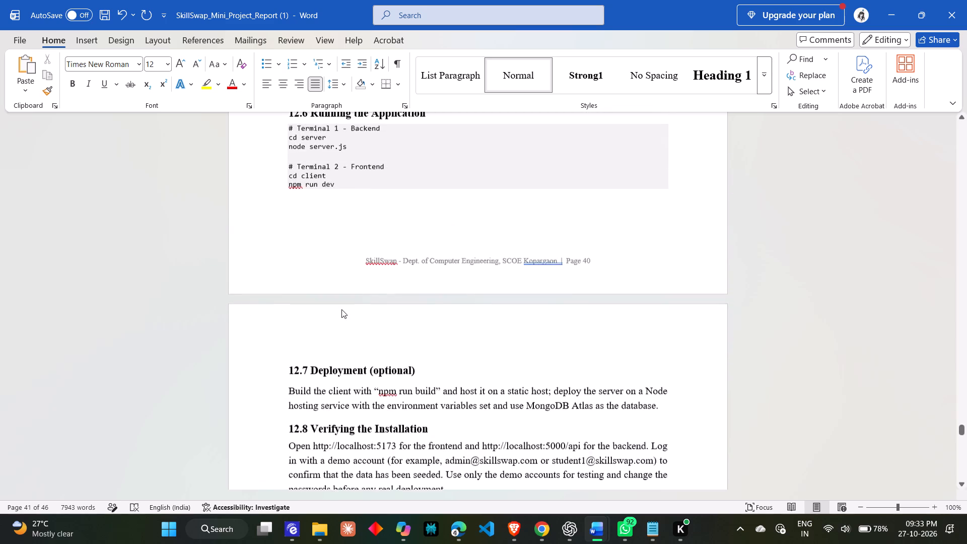
pyautogui.scroll(9, 341, 309)
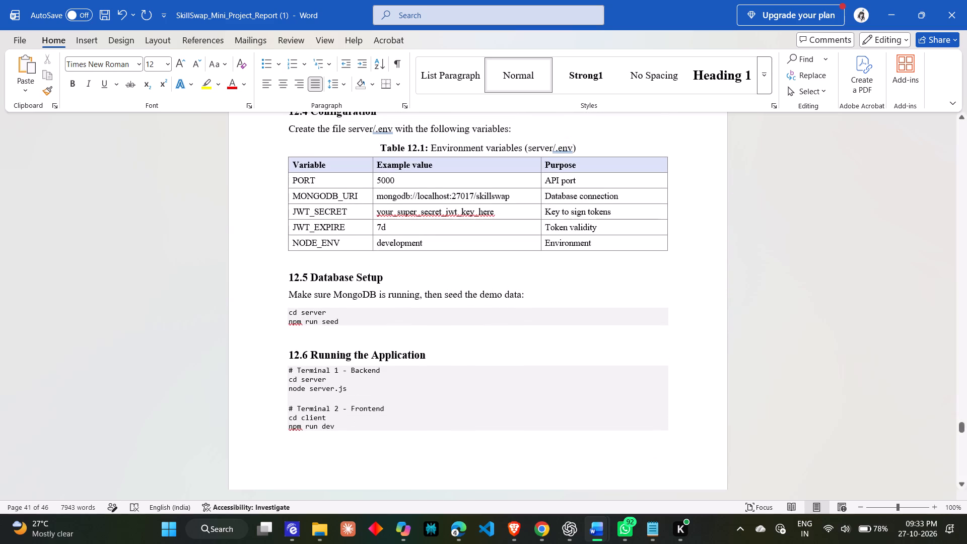
pyautogui.scroll(1, 341, 309)
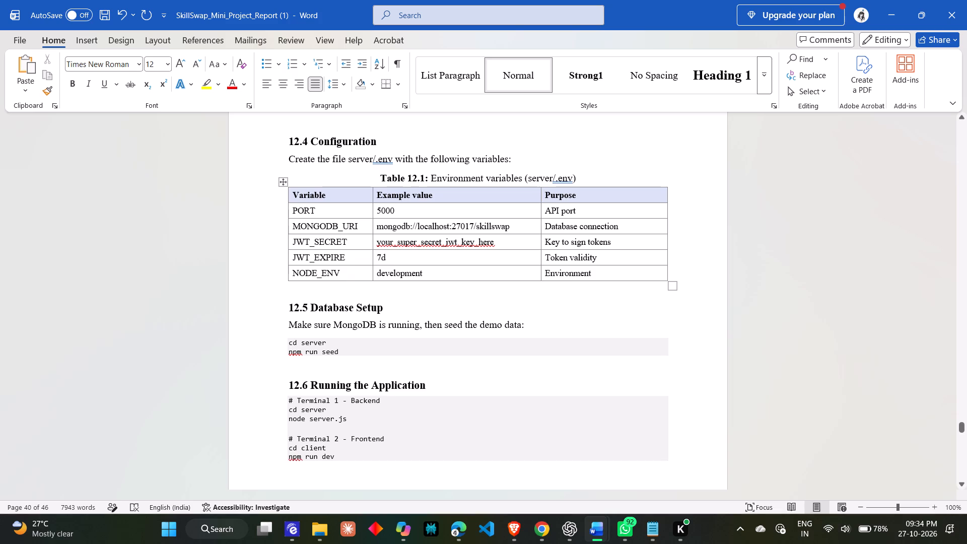
pyautogui.moveTo(581, 178); pyautogui.dragTo(382, 185)
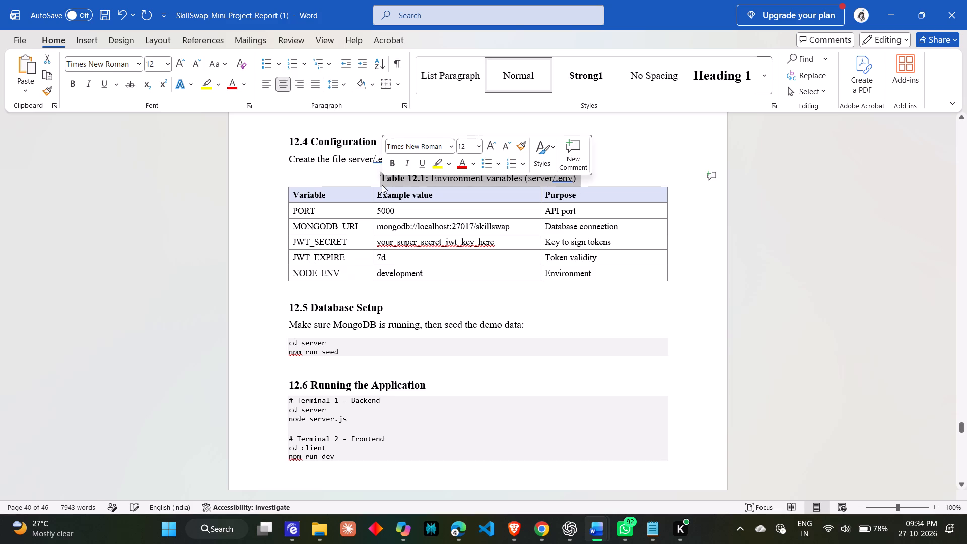
pyautogui.press('BackSpace')
pyautogui.scroll(2, 385, 182)
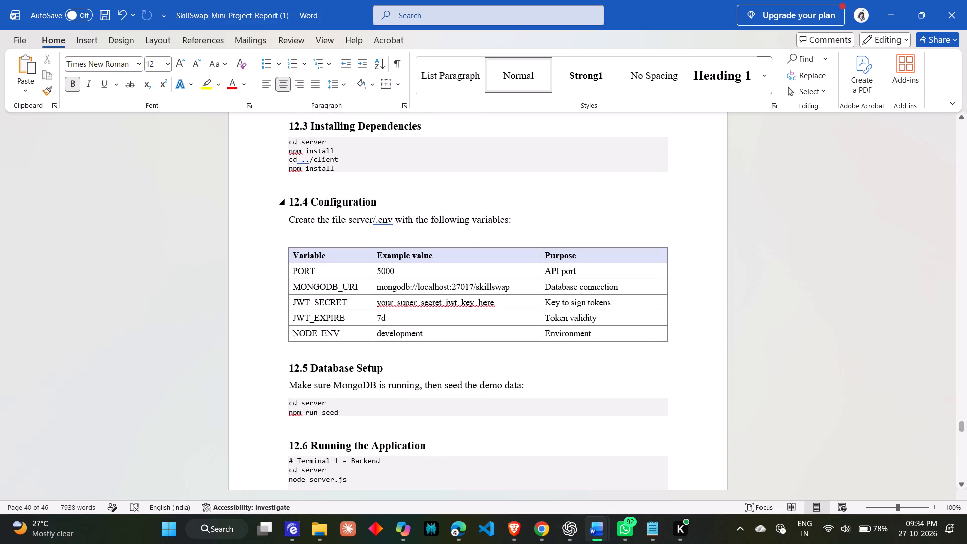
pyautogui.press('BackSpace')
pyautogui.press('BackSpace')
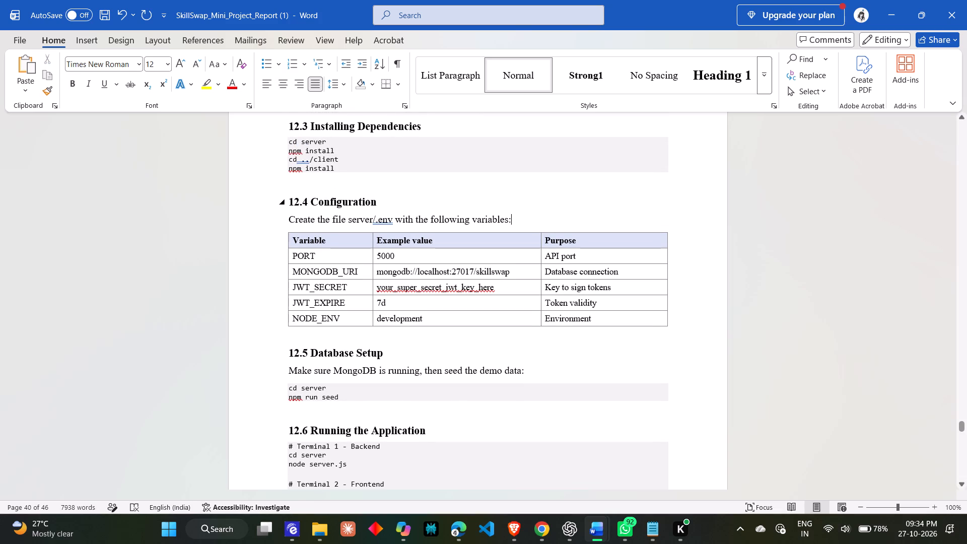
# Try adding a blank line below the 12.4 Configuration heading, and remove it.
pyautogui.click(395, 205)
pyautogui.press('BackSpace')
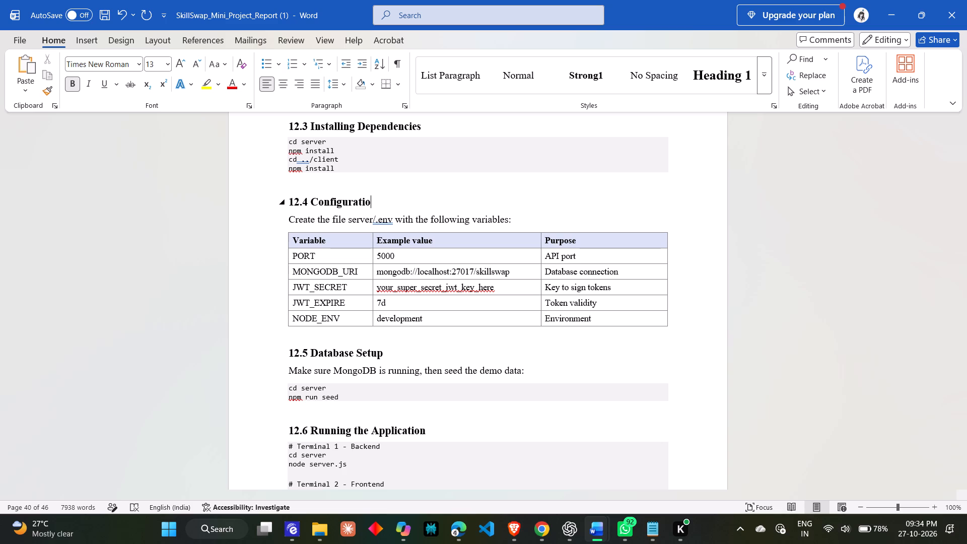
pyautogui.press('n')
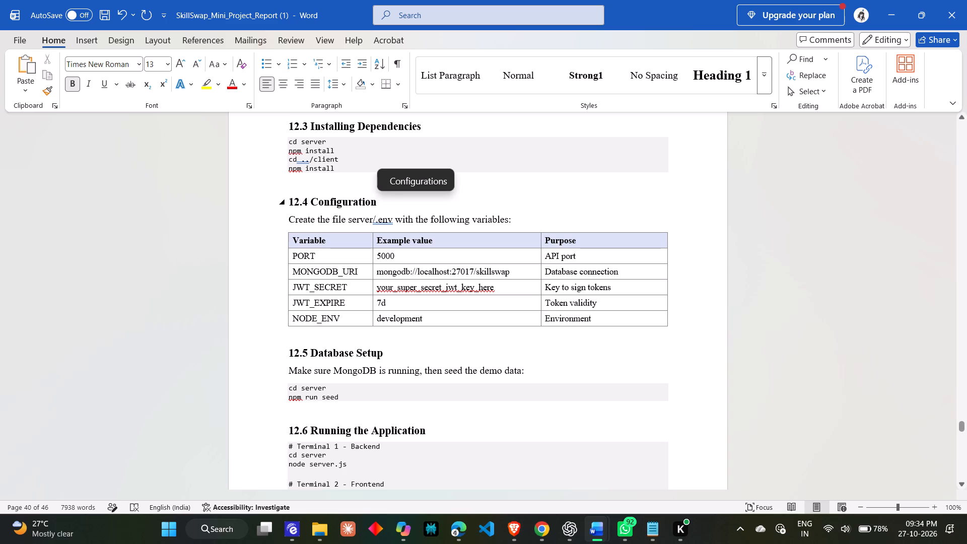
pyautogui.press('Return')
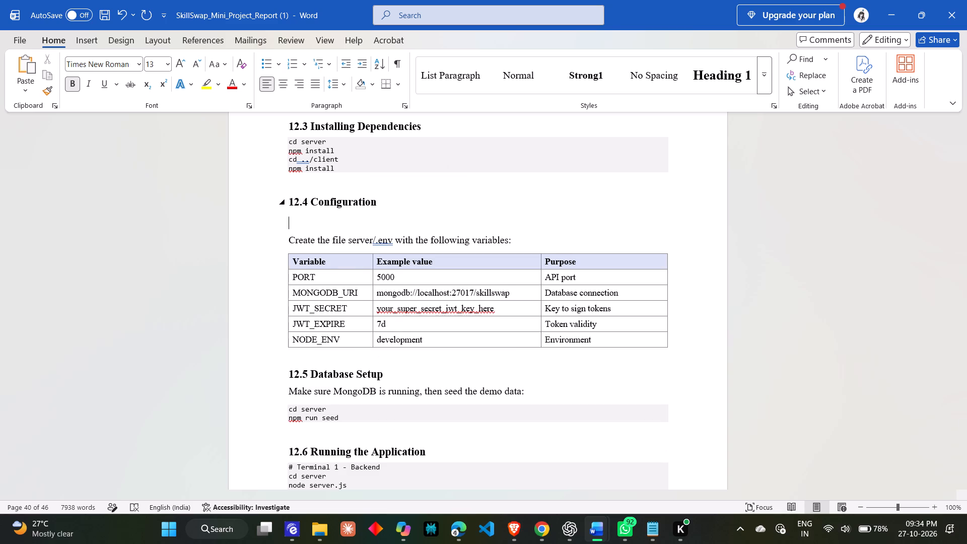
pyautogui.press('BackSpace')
# Delete section 11.7 Support and Contact, both the heading and its sentence with the team email placeholder.
pyautogui.scroll(7, 398, 200)
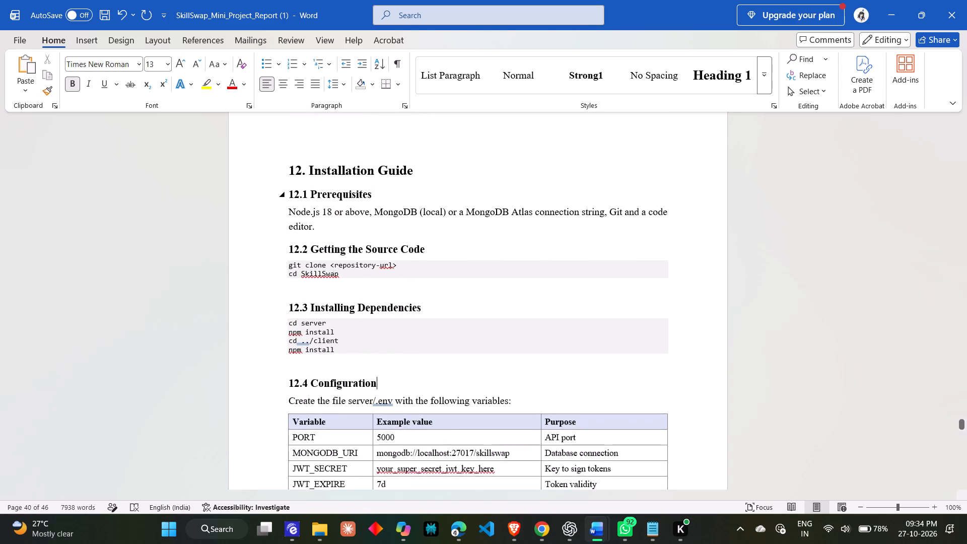
pyautogui.scroll(13, 398, 200)
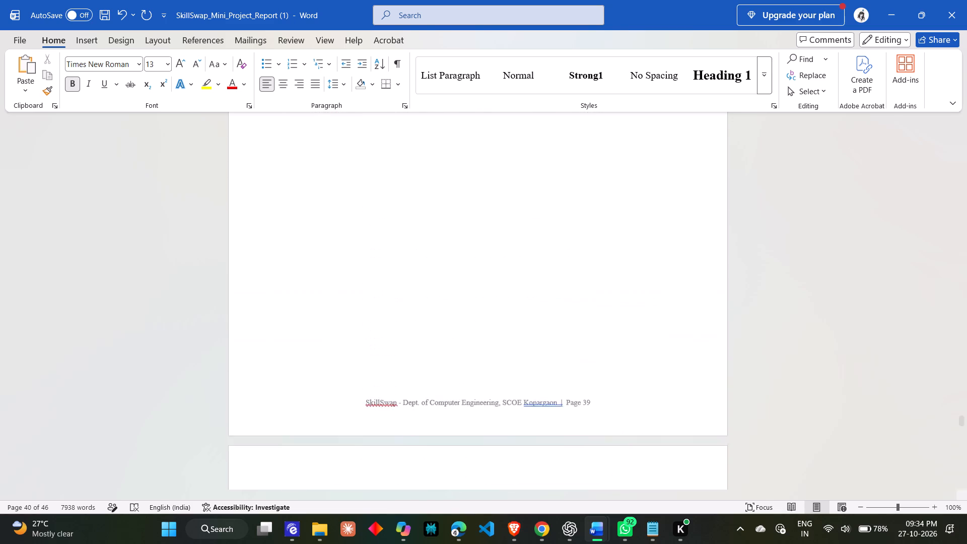
pyautogui.scroll(13, 398, 200)
pyautogui.scroll(-4, 399, 200)
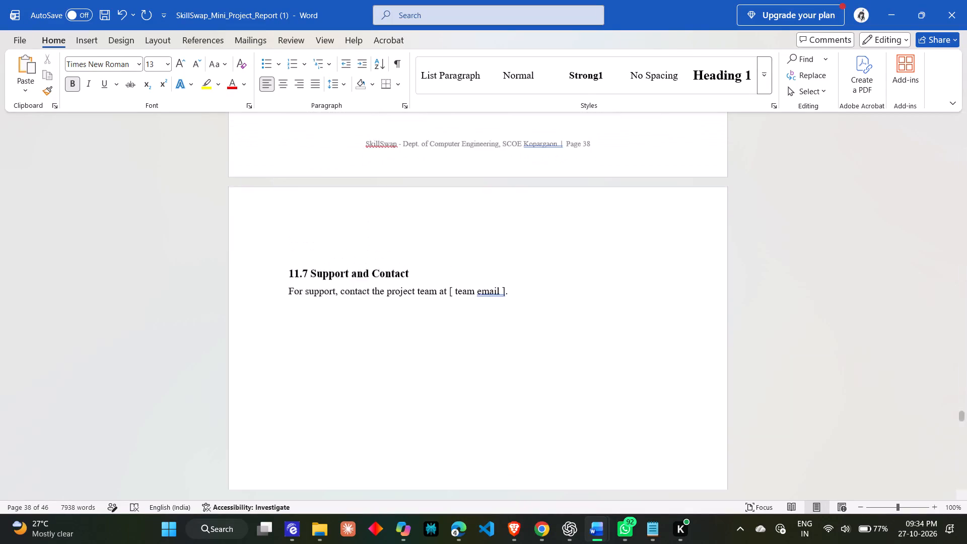
pyautogui.scroll(-16, 399, 200)
pyautogui.scroll(13, 408, 205)
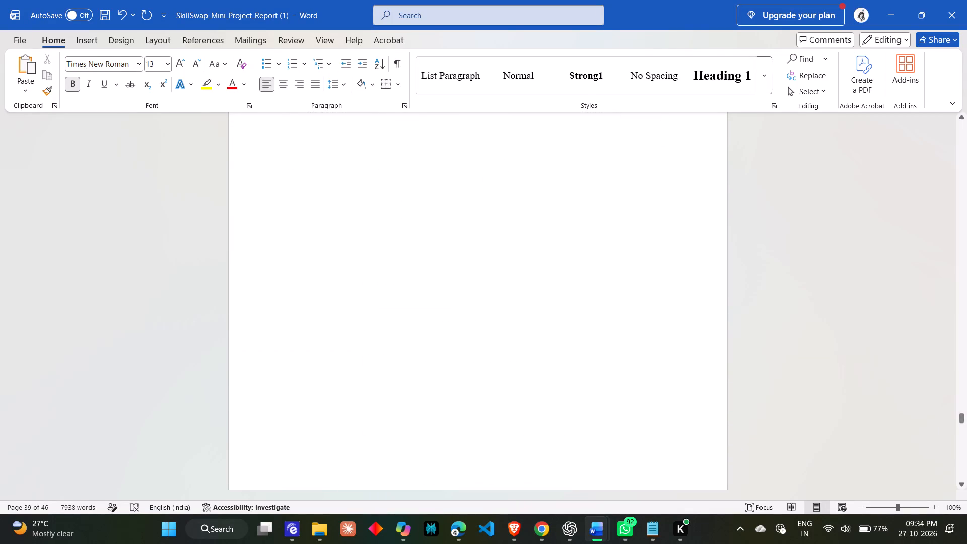
pyautogui.scroll(13, 379, 208)
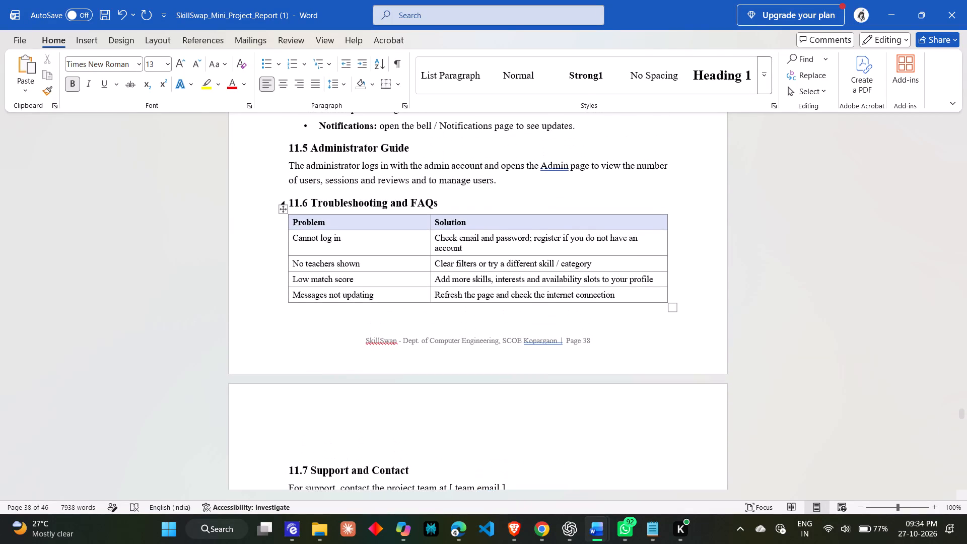
pyautogui.scroll(-11, 379, 208)
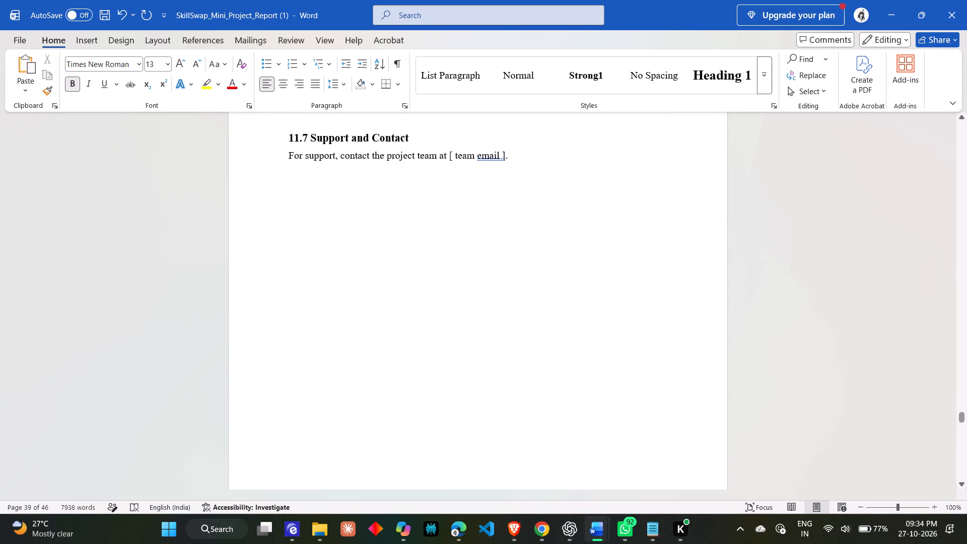
pyautogui.scroll(-15, 494, 179)
pyautogui.scroll(5, 426, 197)
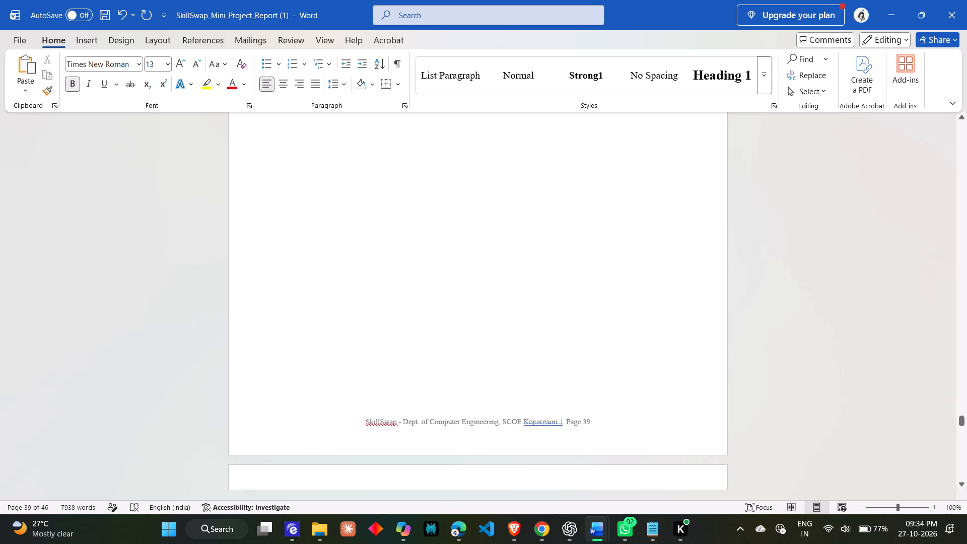
pyautogui.moveTo(433, 386); pyautogui.dragTo(431, 306)
pyautogui.moveTo(432, 305); pyautogui.dragTo(430, 295)
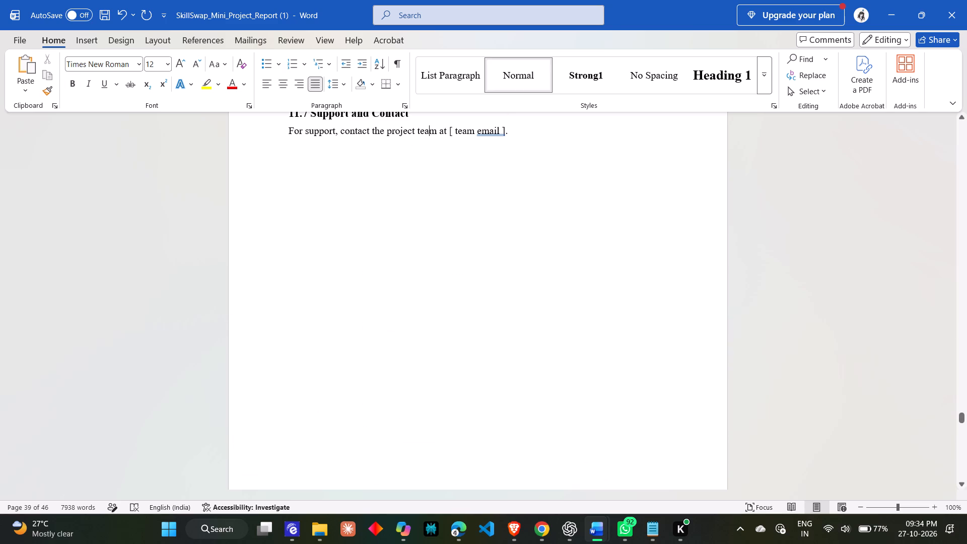
pyautogui.scroll(6, 430, 293)
pyautogui.moveTo(532, 314); pyautogui.dragTo(401, 311)
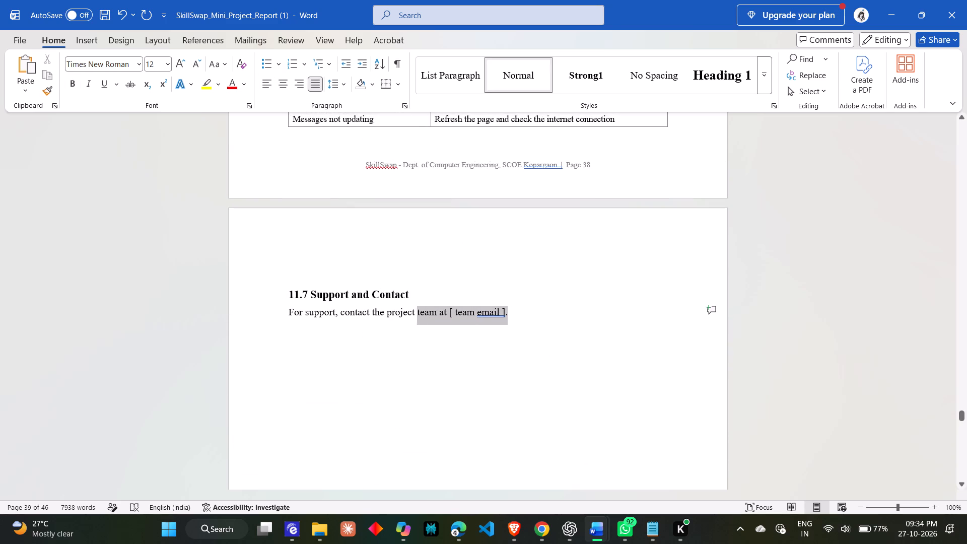
pyautogui.moveTo(401, 311); pyautogui.dragTo(290, 298)
pyautogui.press('BackSpace')
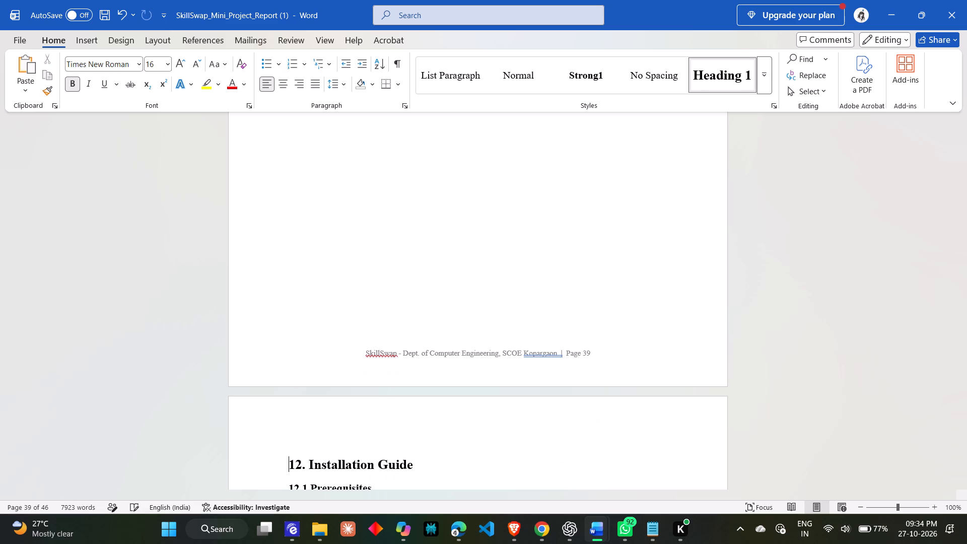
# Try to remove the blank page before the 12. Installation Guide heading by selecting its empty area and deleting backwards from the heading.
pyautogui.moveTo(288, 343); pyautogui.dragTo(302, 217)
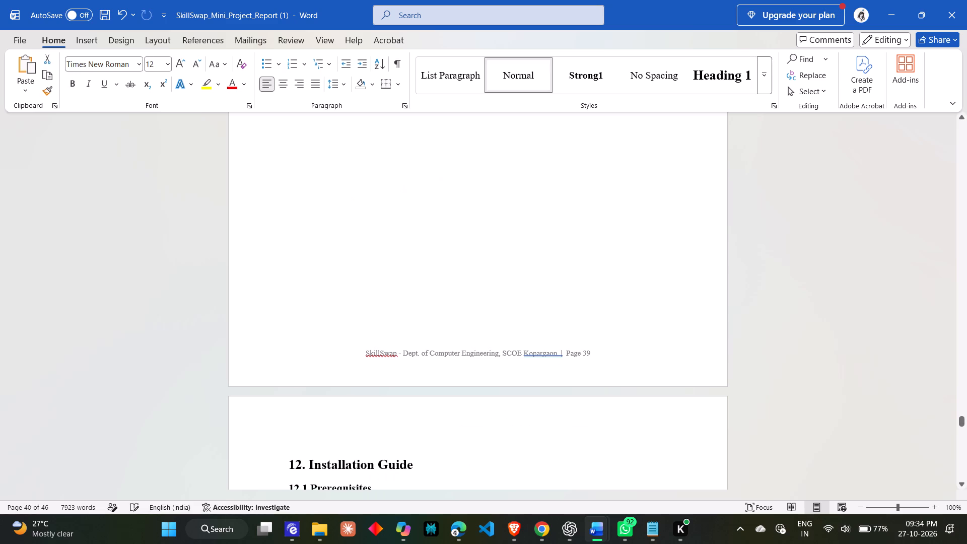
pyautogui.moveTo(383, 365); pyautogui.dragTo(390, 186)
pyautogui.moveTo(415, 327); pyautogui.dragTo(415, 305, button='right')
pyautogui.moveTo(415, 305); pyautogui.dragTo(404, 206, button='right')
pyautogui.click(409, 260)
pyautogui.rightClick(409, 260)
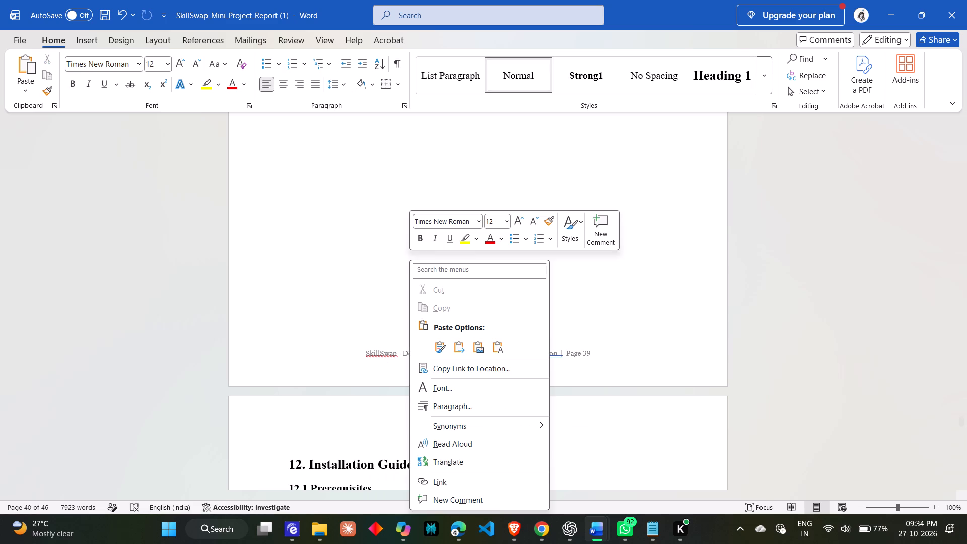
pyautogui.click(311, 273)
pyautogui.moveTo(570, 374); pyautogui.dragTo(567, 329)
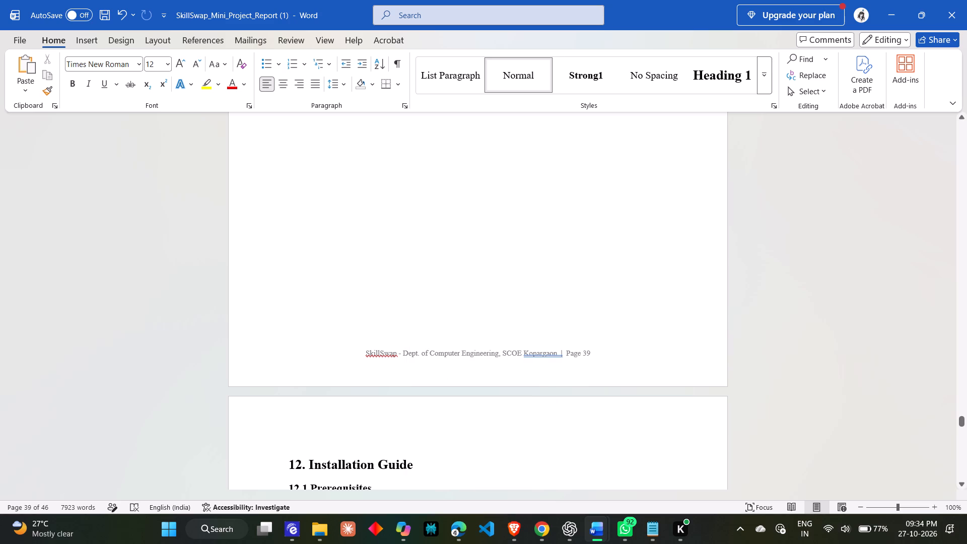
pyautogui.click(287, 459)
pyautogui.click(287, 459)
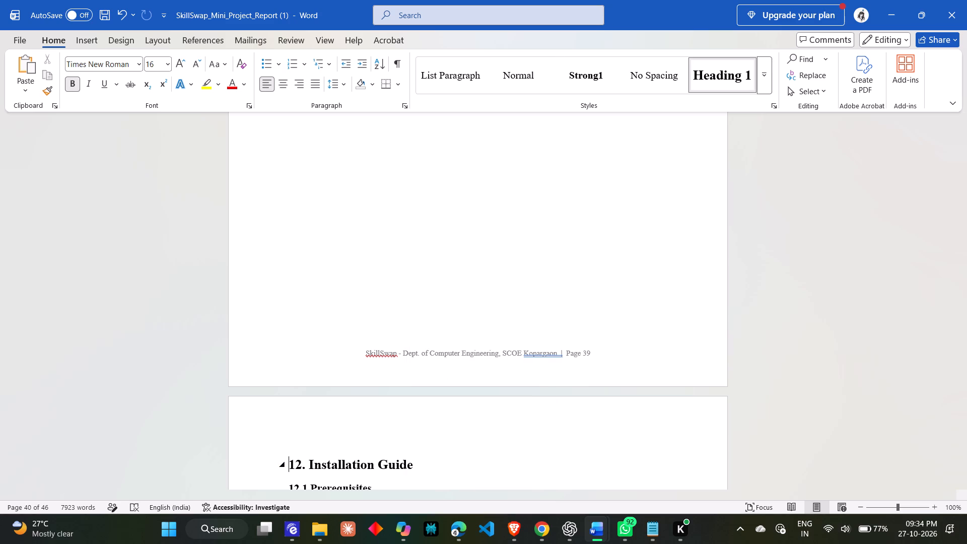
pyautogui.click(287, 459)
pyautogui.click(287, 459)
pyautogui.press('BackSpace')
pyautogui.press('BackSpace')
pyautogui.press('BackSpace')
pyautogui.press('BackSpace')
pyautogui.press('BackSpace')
# Examine the blank page between the 11.6 Troubleshooting and FAQs table and the 12. Installation Guide heading.
pyautogui.scroll(6, 346, 360)
pyautogui.rightClick(349, 353)
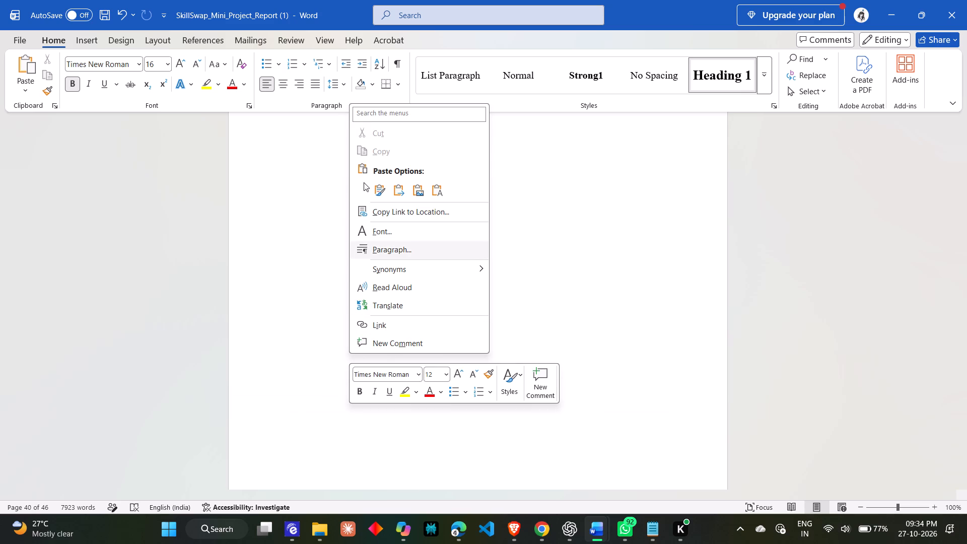
pyautogui.click(381, 154)
pyautogui.scroll(3, 348, 226)
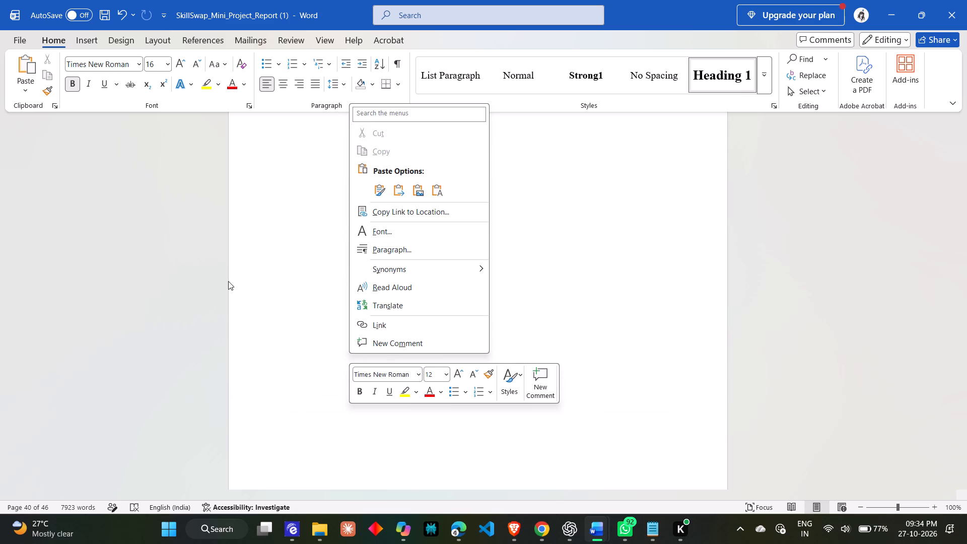
pyautogui.click(228, 281)
pyautogui.scroll(10, 302, 277)
pyautogui.scroll(-6, 303, 276)
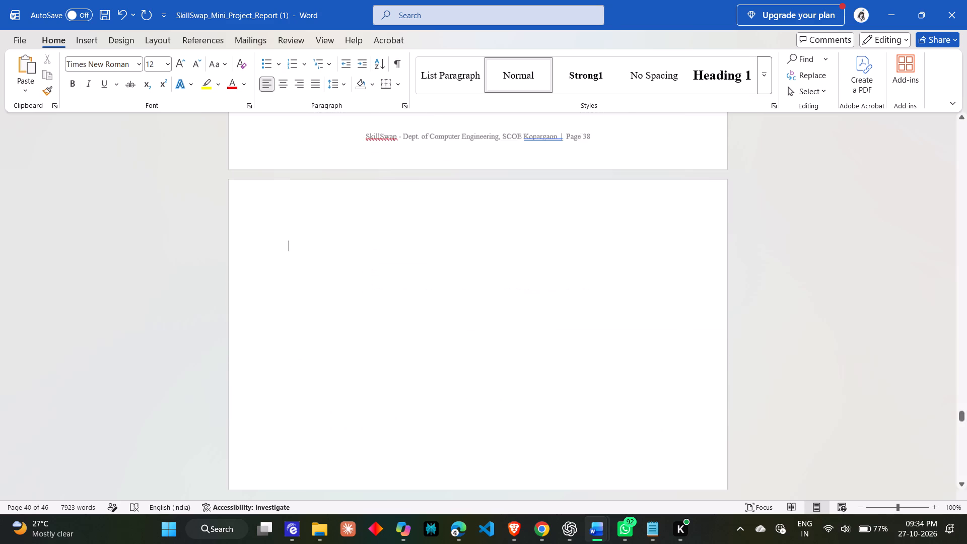
pyautogui.scroll(-18, 304, 275)
pyautogui.click(317, 269)
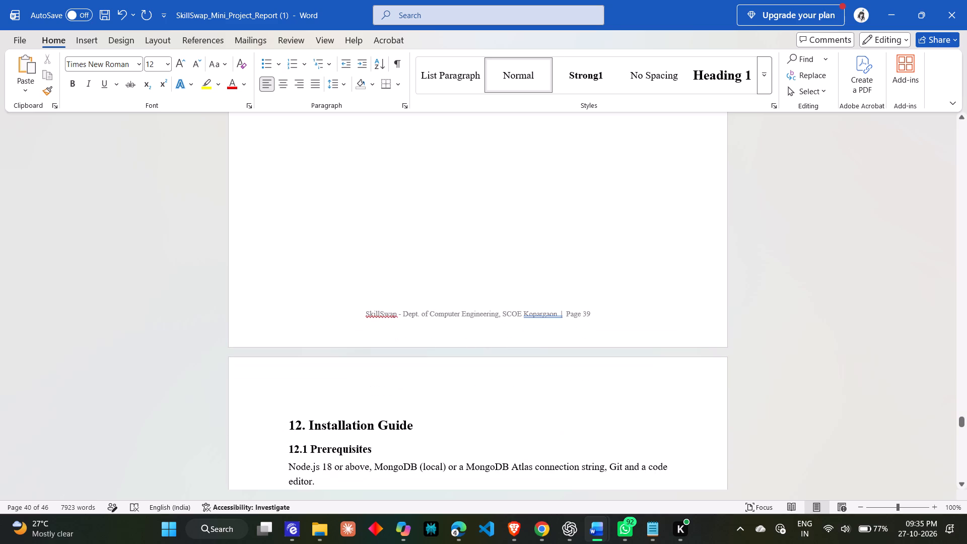
pyautogui.click(557, 320)
pyautogui.click(576, 313)
pyautogui.click(579, 313)
pyautogui.scroll(13, 433, 264)
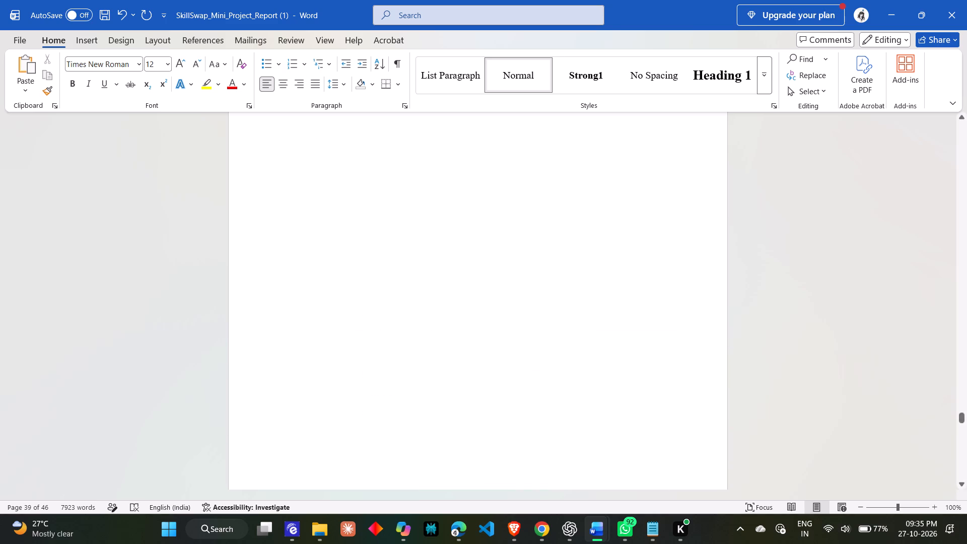
pyautogui.scroll(14, 430, 259)
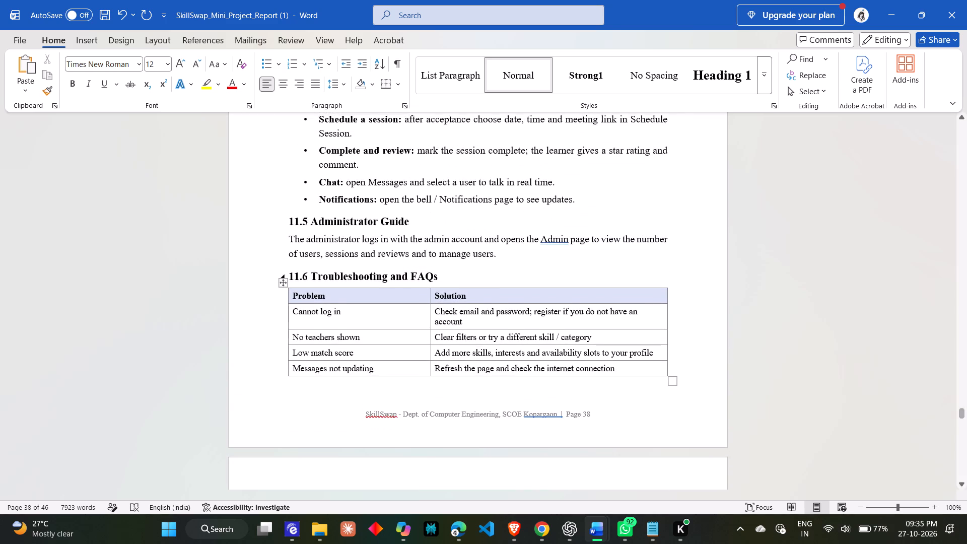
pyautogui.scroll(-5, 387, 273)
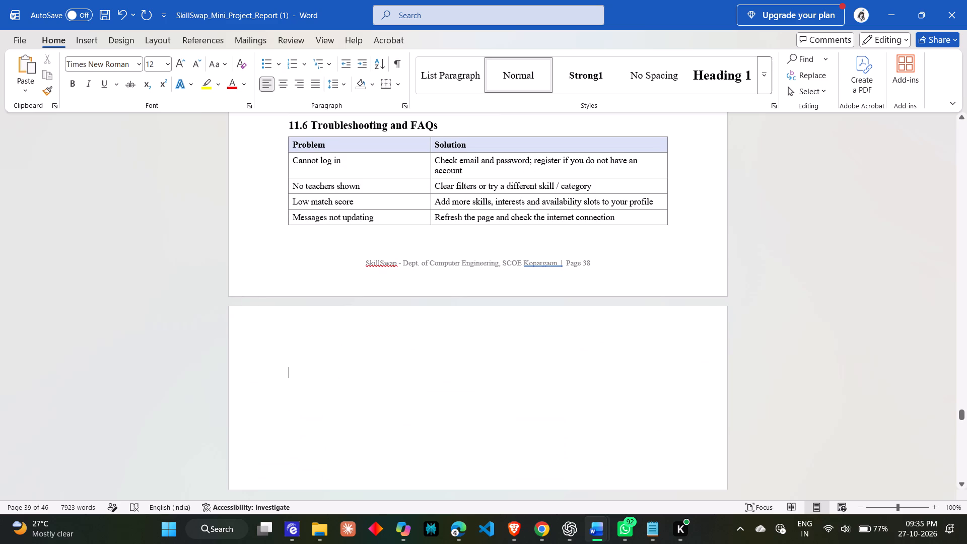
pyautogui.scroll(-4, 318, 391)
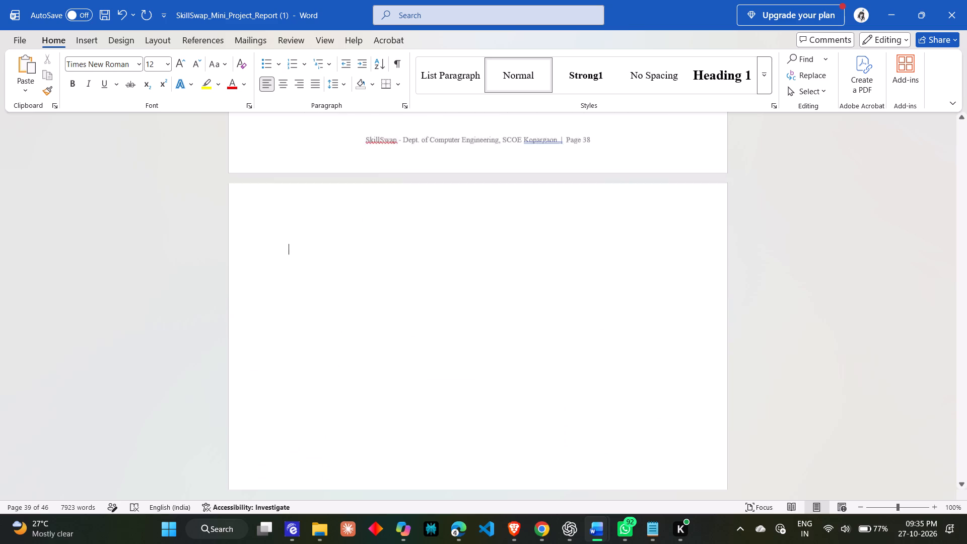
pyautogui.scroll(-18, 319, 392)
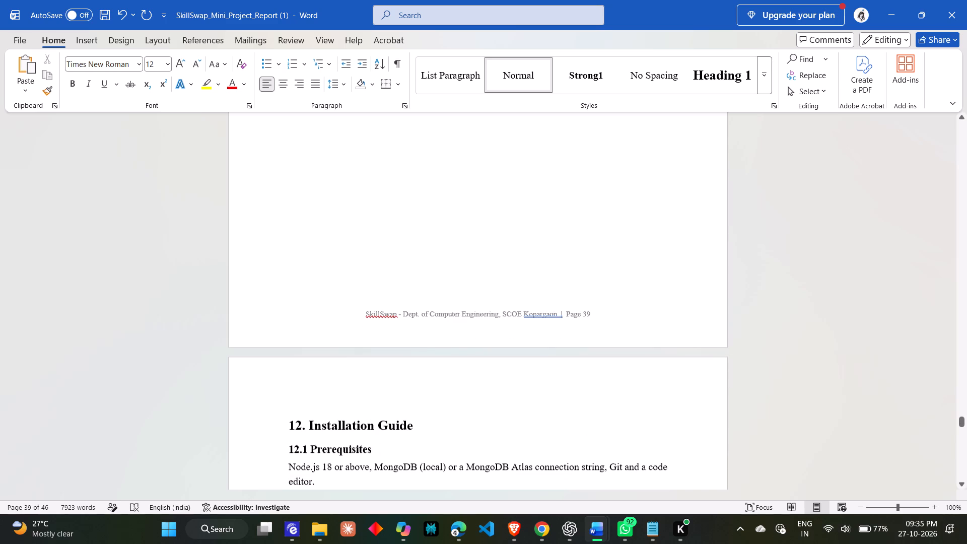
pyautogui.rightClick(301, 277)
pyautogui.rightClick(334, 211)
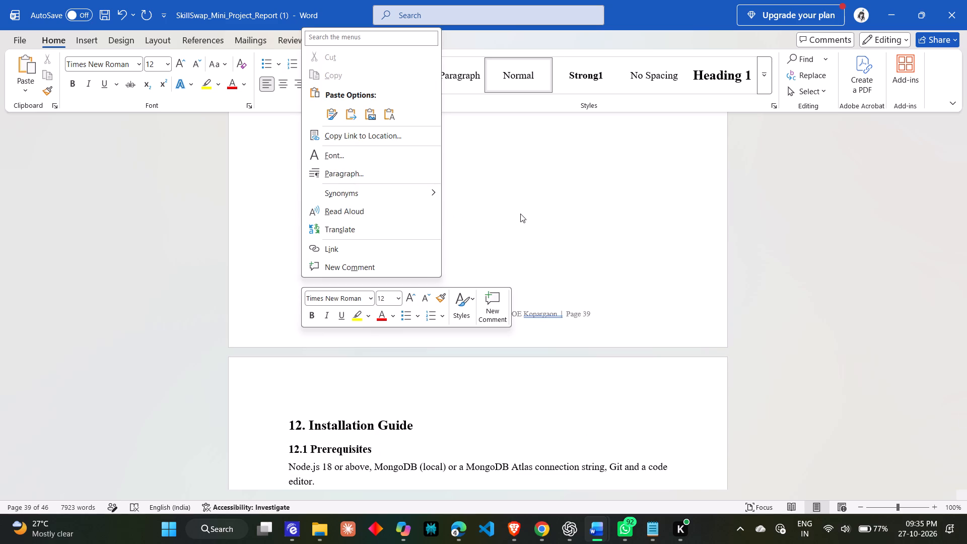
pyautogui.click(502, 183)
# Review the page layout of the whole report in a zoomed-out multi-page view, through to section 17.
pyautogui.scroll(5, 503, 180)
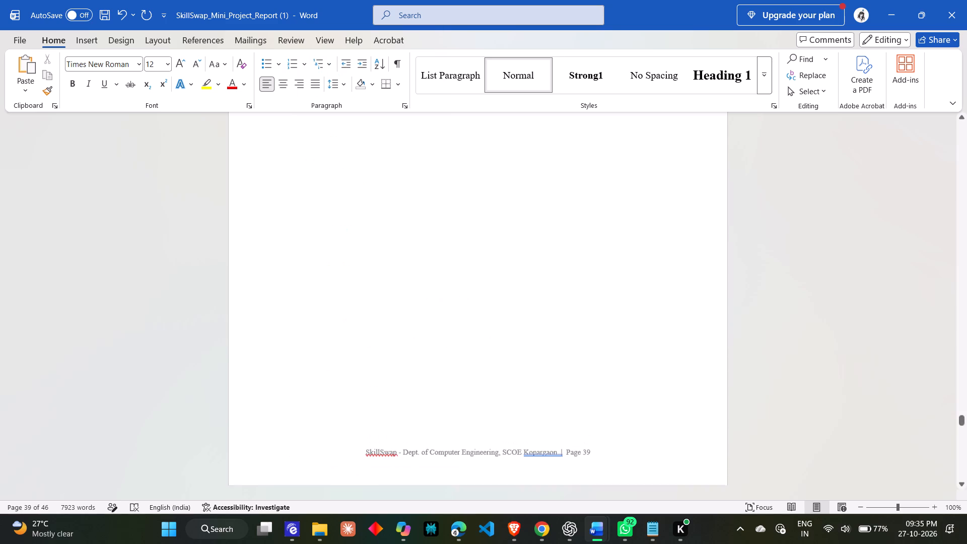
pyautogui.keyDown('ctrl'); pyautogui.scroll(-4, 503, 180); pyautogui.keyUp('ctrl')
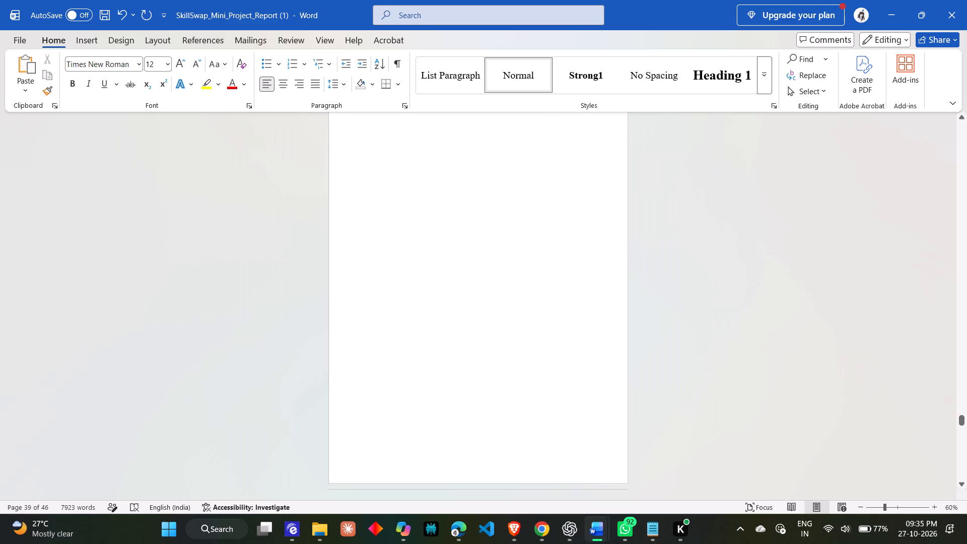
pyautogui.keyDown('ctrl'); pyautogui.scroll(-6, 506, 116); pyautogui.keyUp('ctrl')
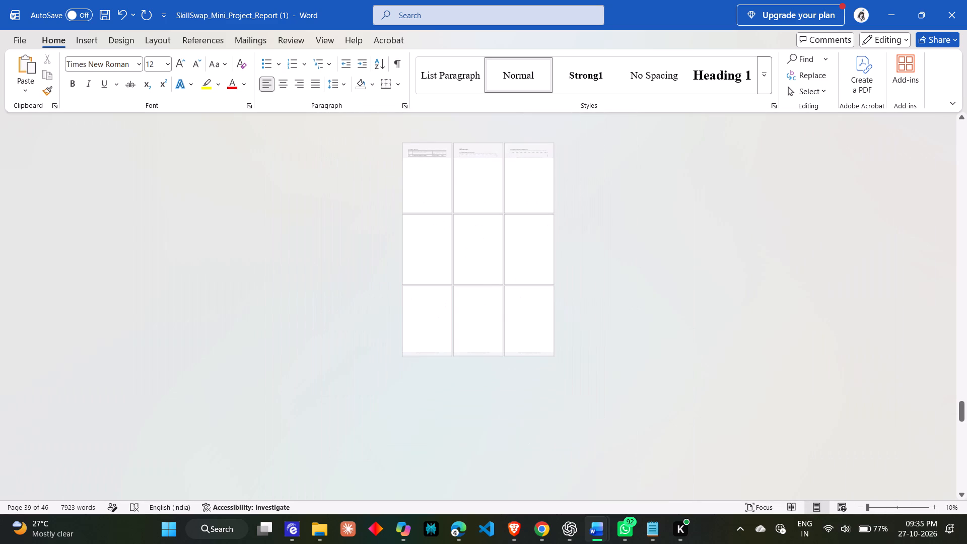
pyautogui.keyDown('ctrl'); pyautogui.scroll(3, 510, 108); pyautogui.keyUp('ctrl')
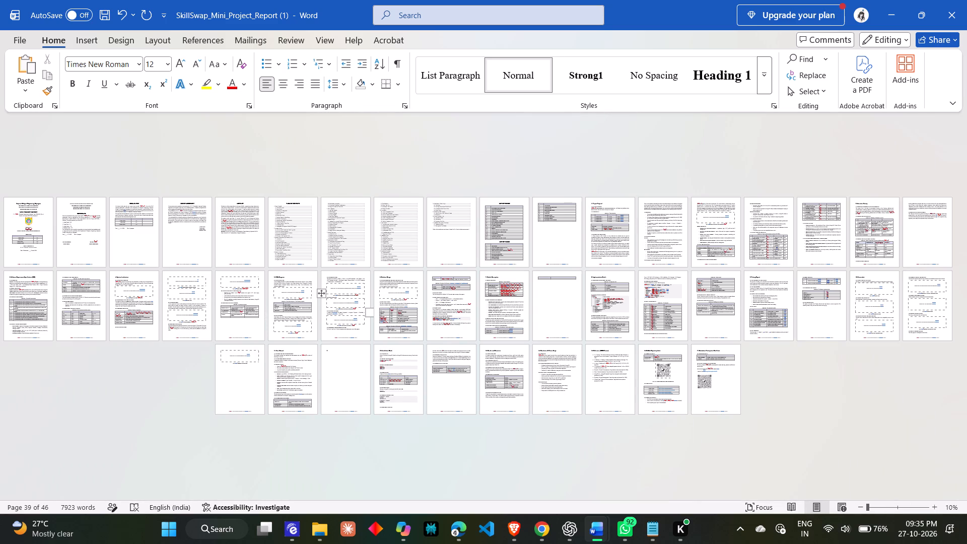
pyautogui.keyDown('ctrl'); pyautogui.scroll(5, 441, 370); pyautogui.keyUp('ctrl')
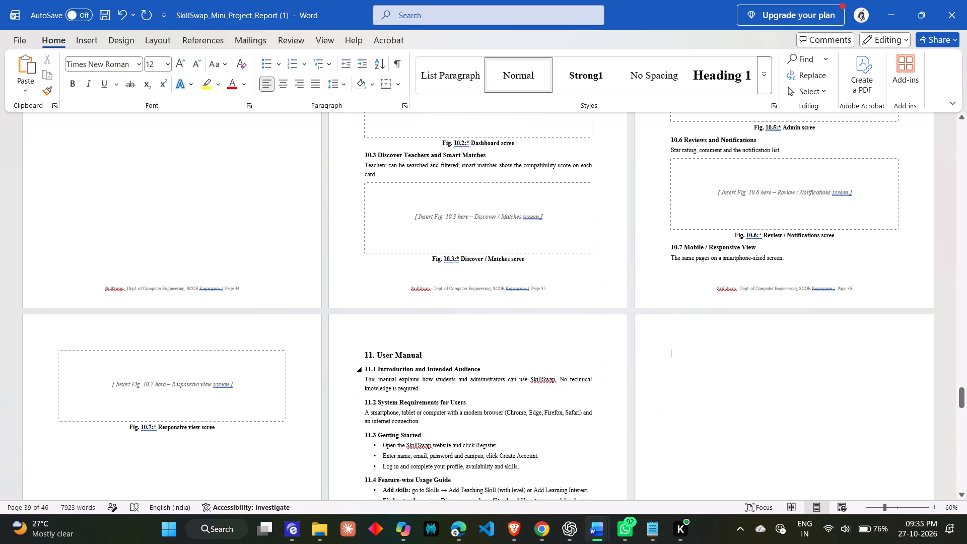
pyautogui.scroll(-11, 443, 368)
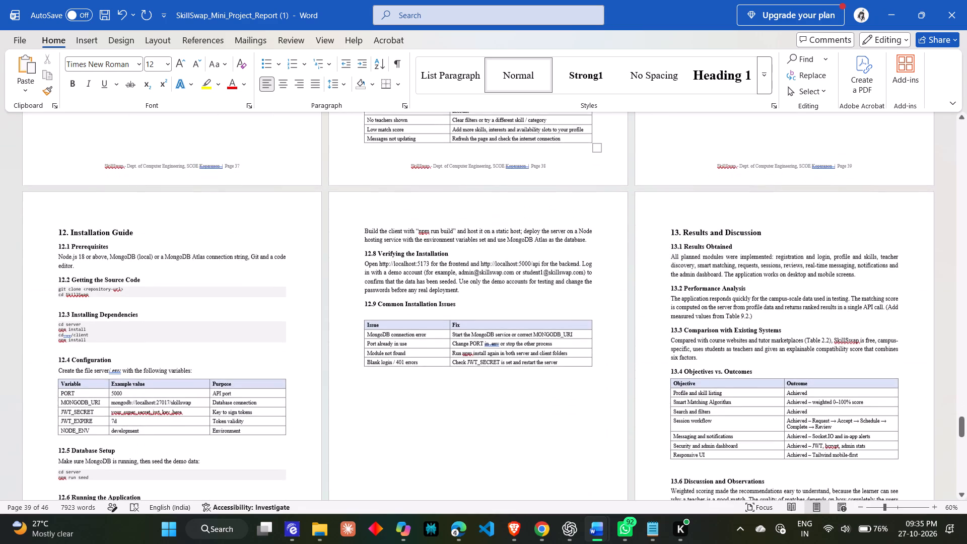
pyautogui.scroll(-2, 443, 368)
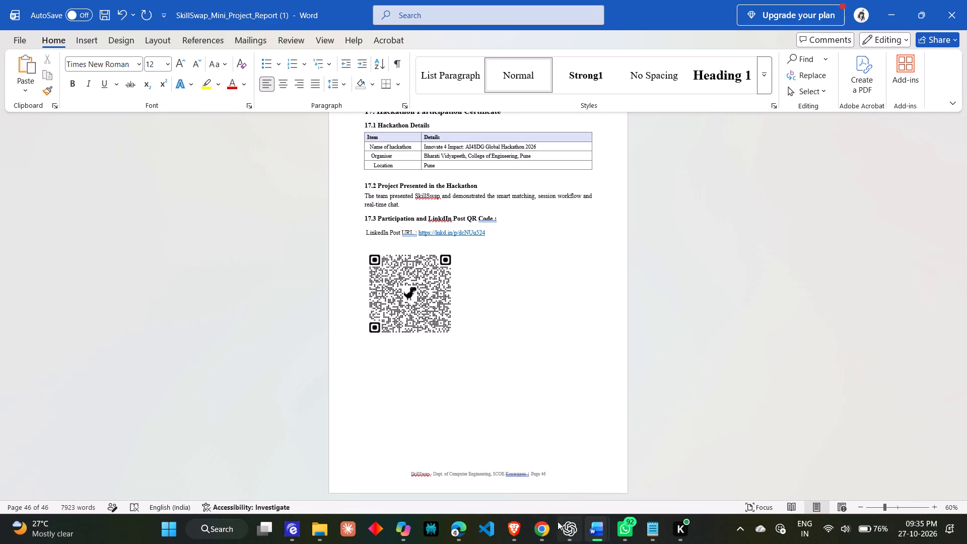
pyautogui.click(534, 523)
pyautogui.scroll(-2, 640, 290)
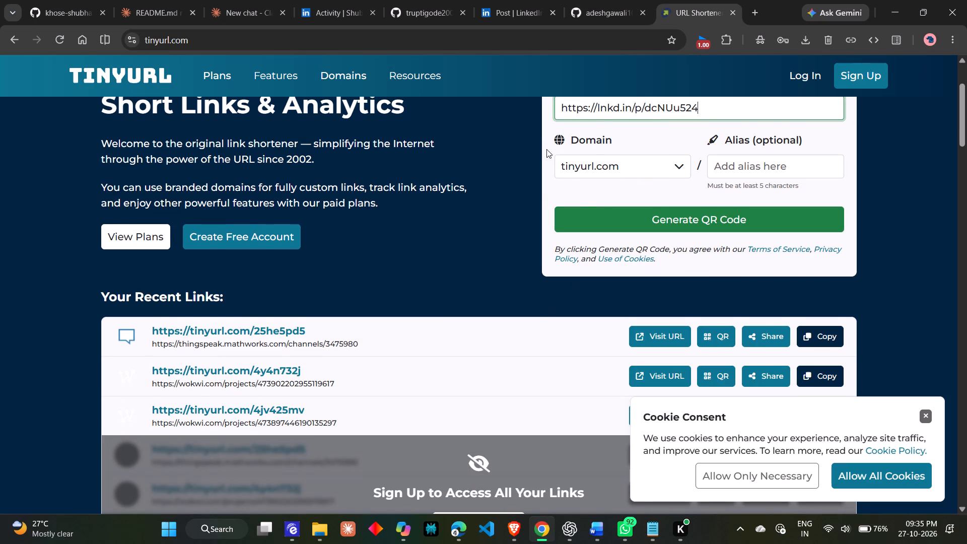
pyautogui.click(672, 218)
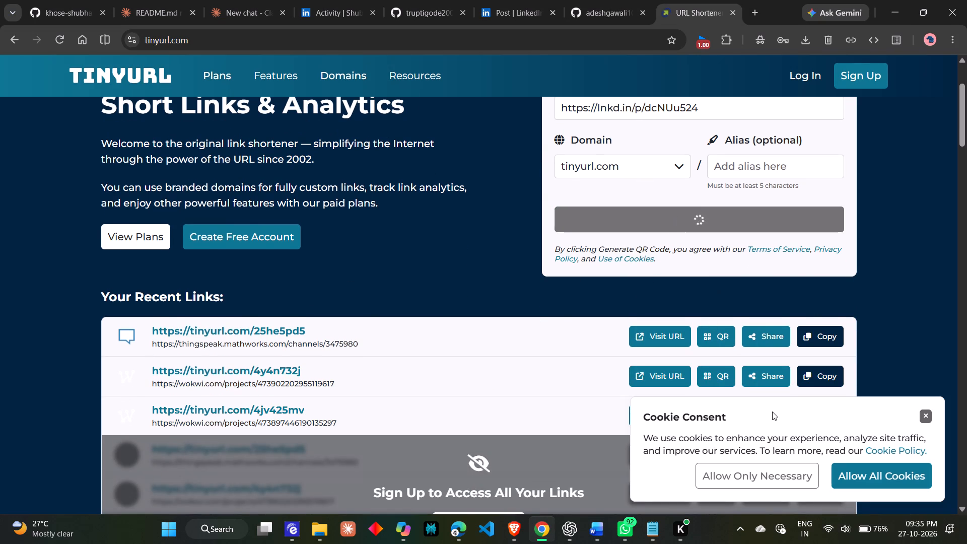
pyautogui.click(866, 528)
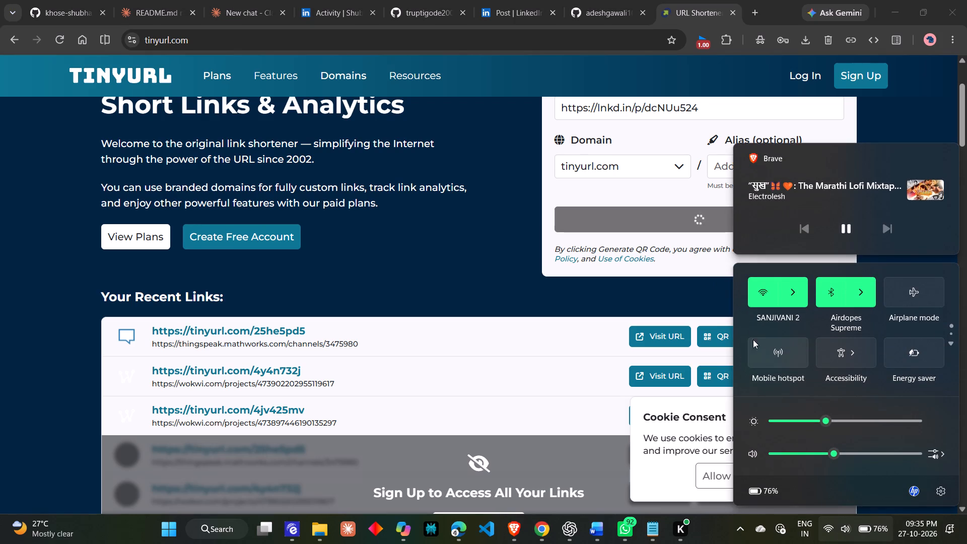
pyautogui.click(897, 113)
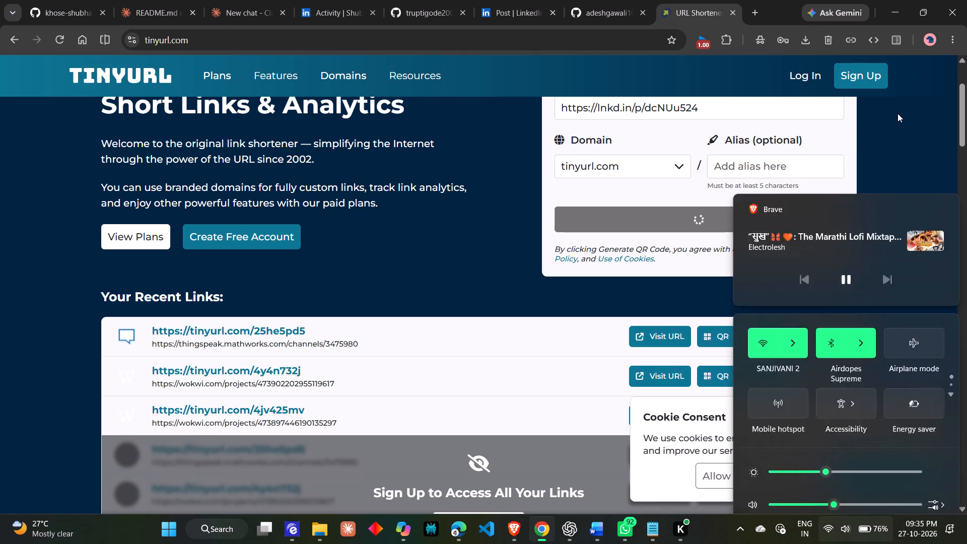
pyautogui.click(739, 214)
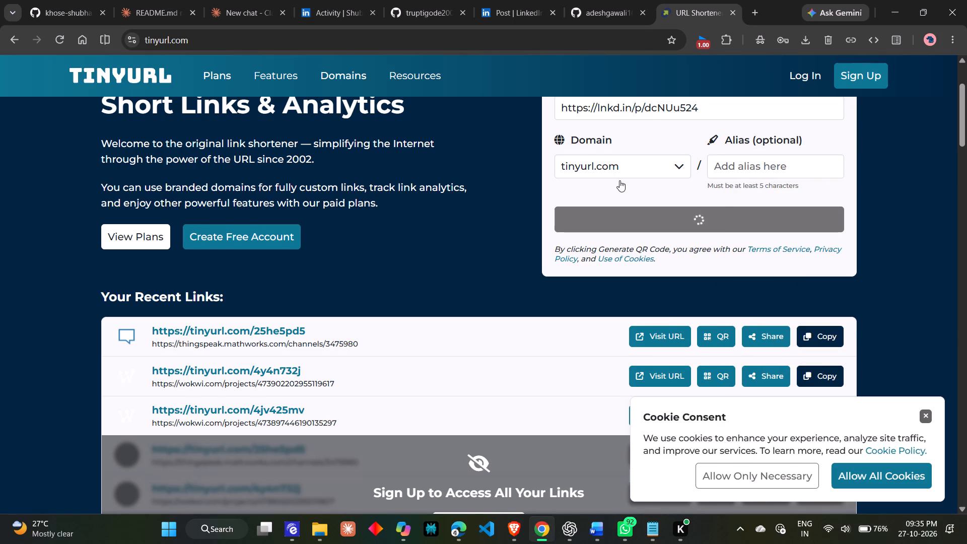
pyautogui.scroll(3, 618, 180)
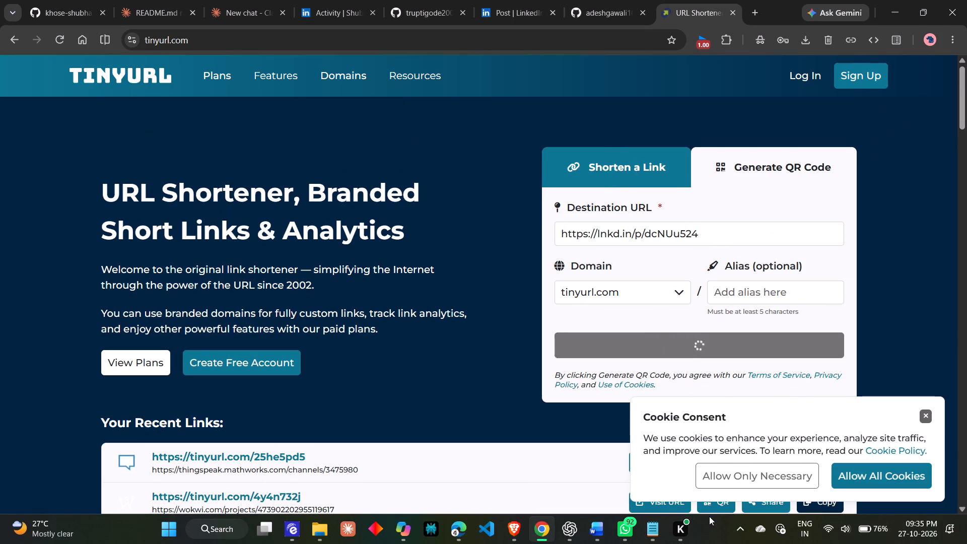
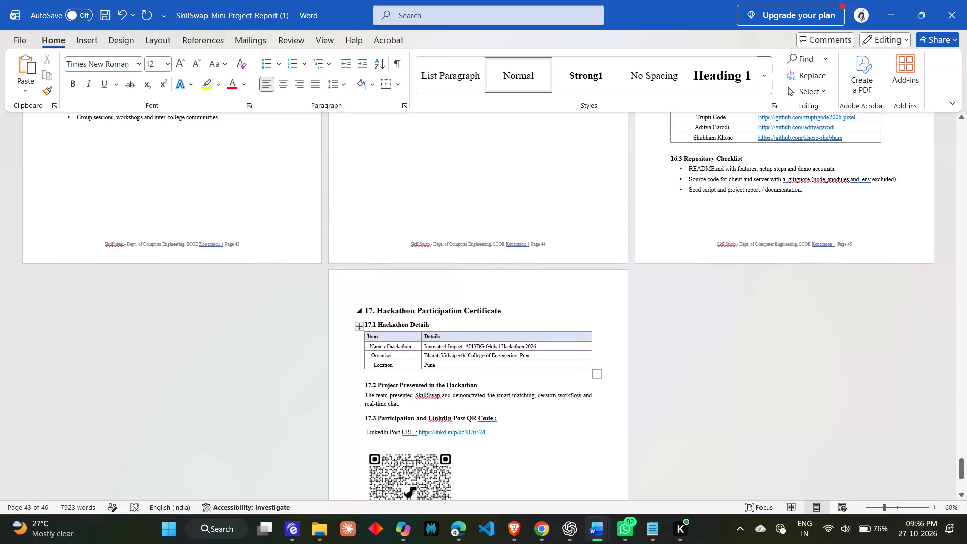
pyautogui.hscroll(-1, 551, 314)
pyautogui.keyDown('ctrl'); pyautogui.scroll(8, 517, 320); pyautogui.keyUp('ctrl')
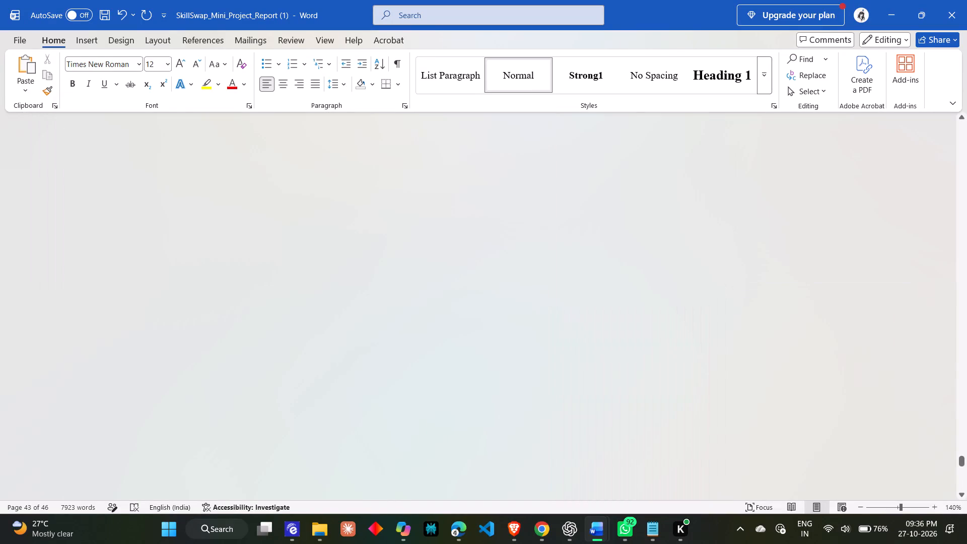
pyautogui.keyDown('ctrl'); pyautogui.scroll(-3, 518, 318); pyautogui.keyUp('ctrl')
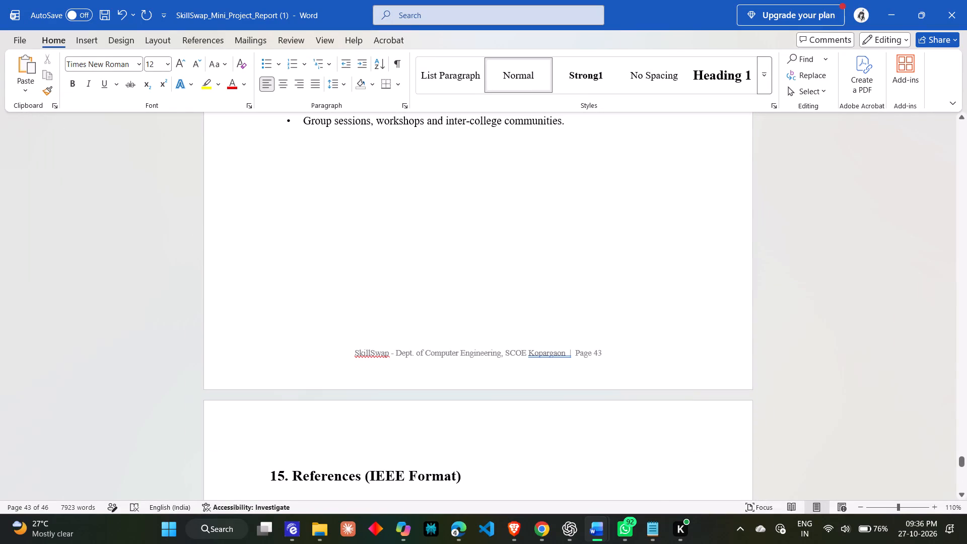
# Review the report's page layout and blank areas from section 17 back through section 11. User Manual.
pyautogui.scroll(-12, 518, 318)
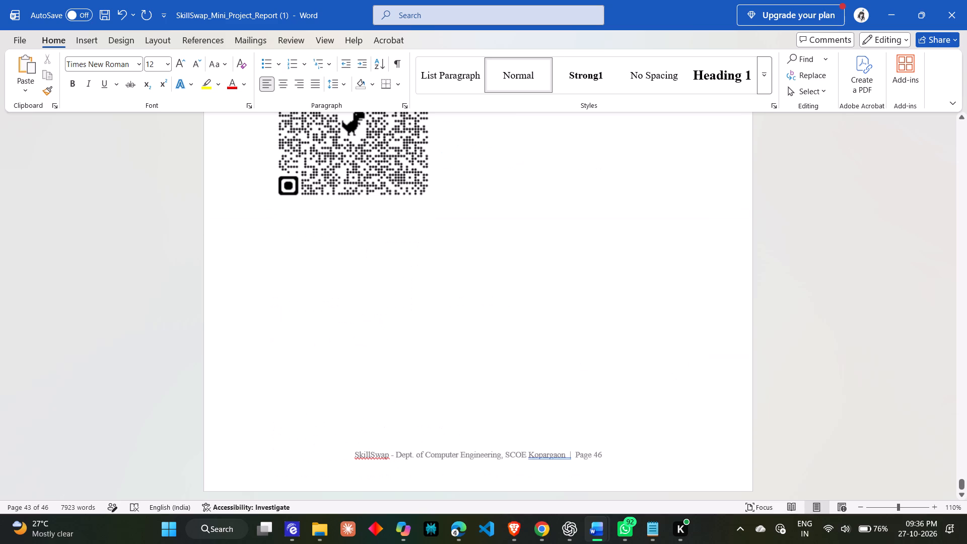
pyautogui.scroll(11, 518, 318)
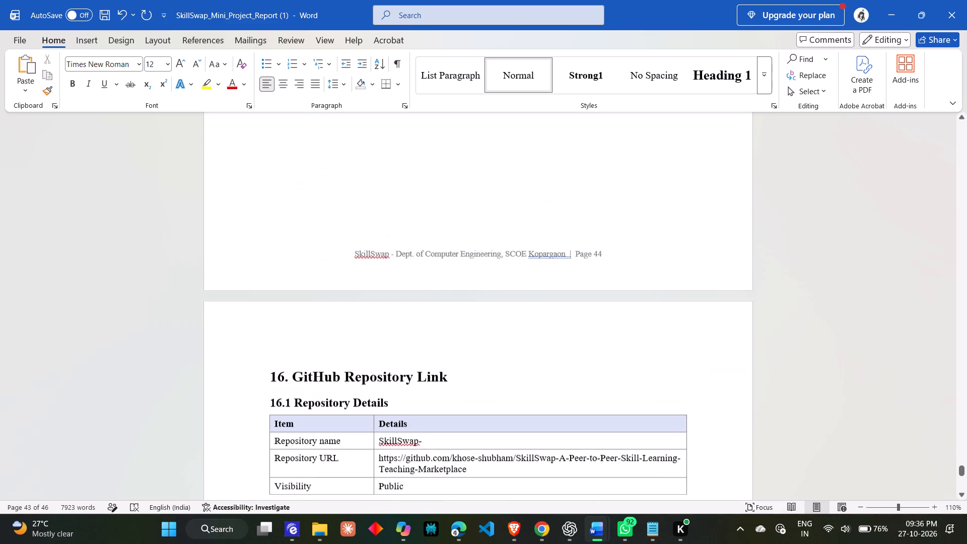
pyautogui.scroll(3, 518, 318)
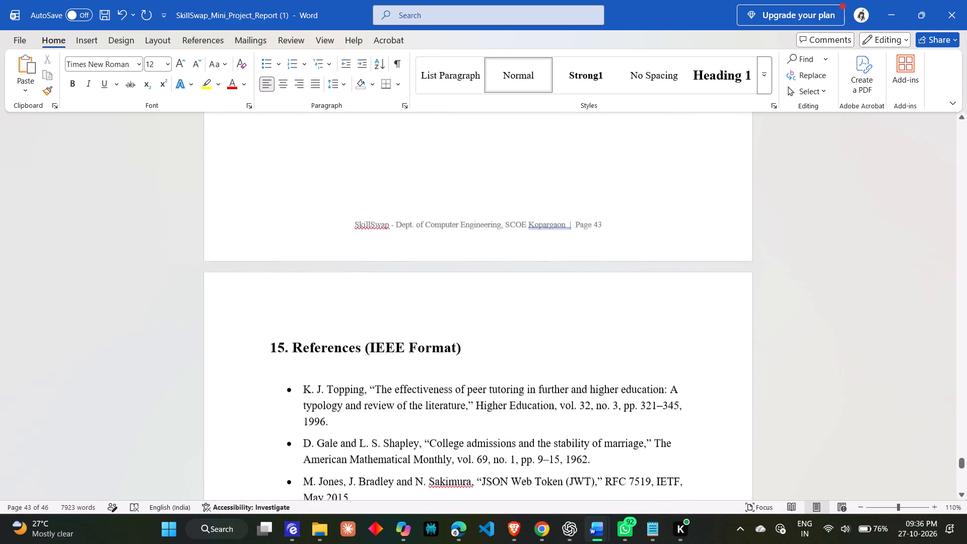
pyautogui.scroll(7, 518, 318)
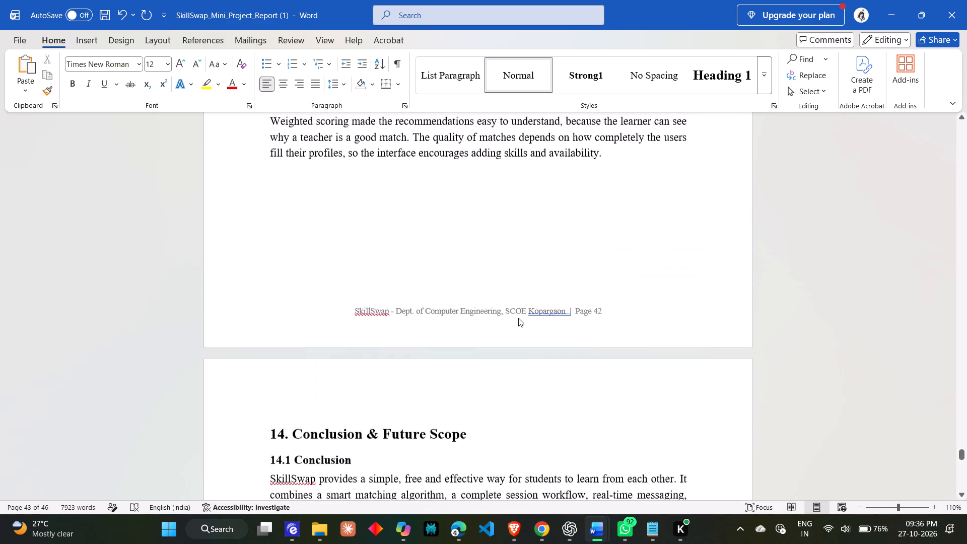
pyautogui.scroll(4, 518, 318)
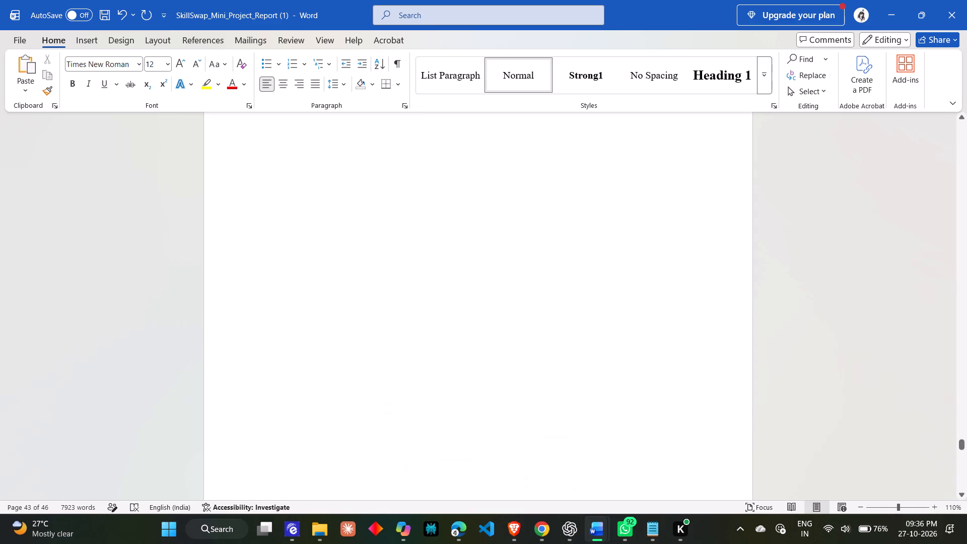
pyautogui.scroll(3, 518, 318)
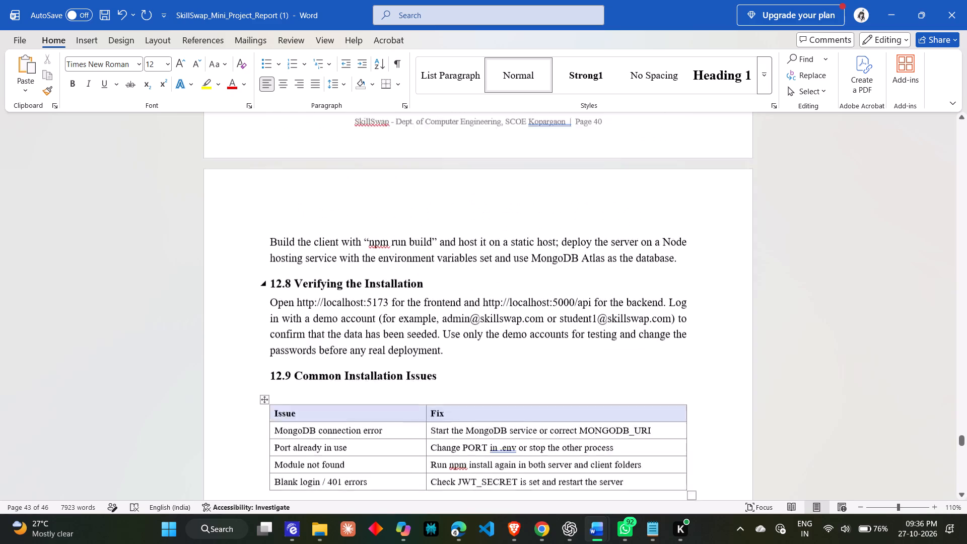
pyautogui.scroll(6, 518, 318)
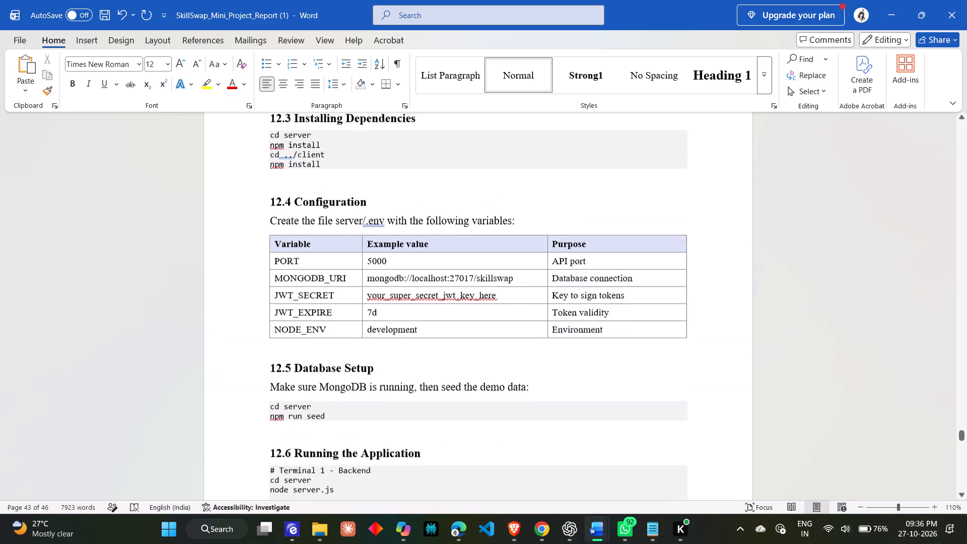
pyautogui.scroll(4, 518, 318)
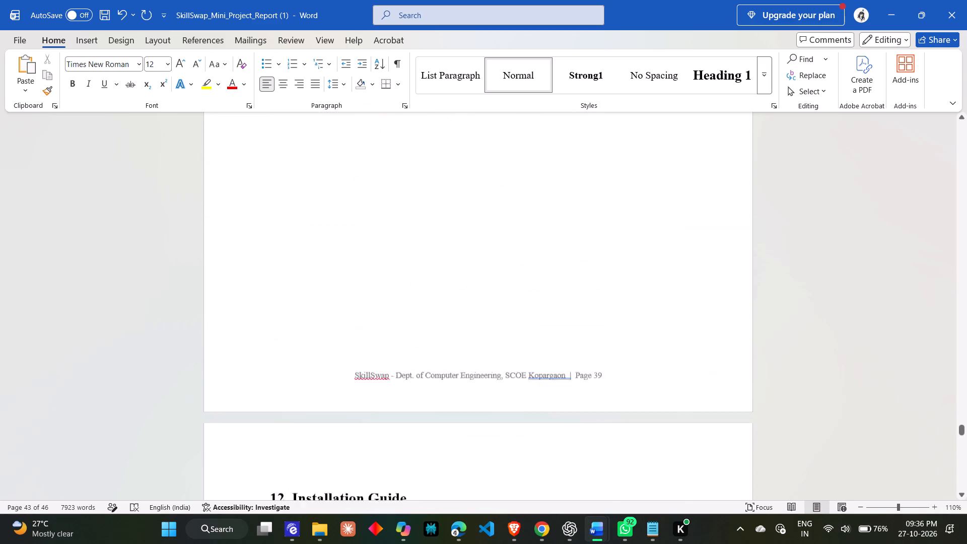
pyautogui.scroll(5, 518, 318)
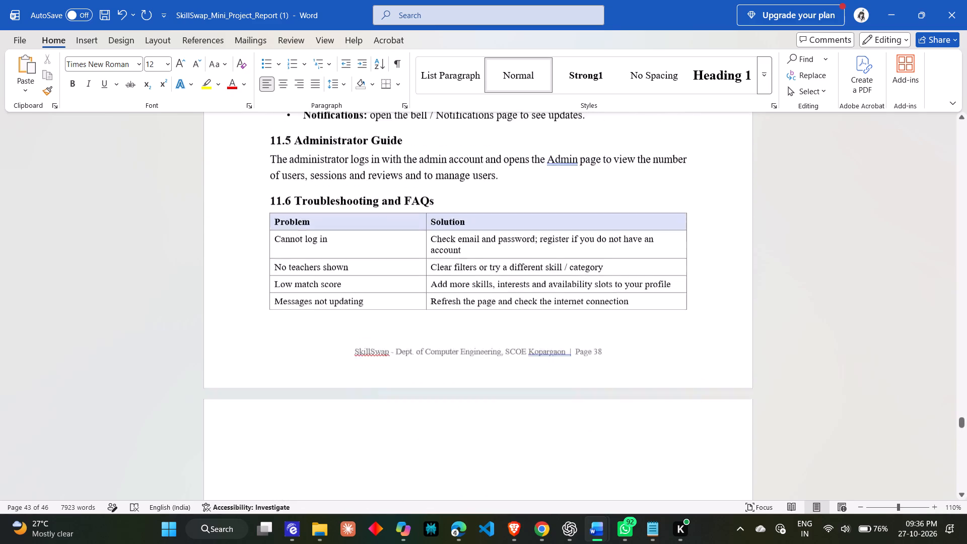
pyautogui.scroll(5, 518, 318)
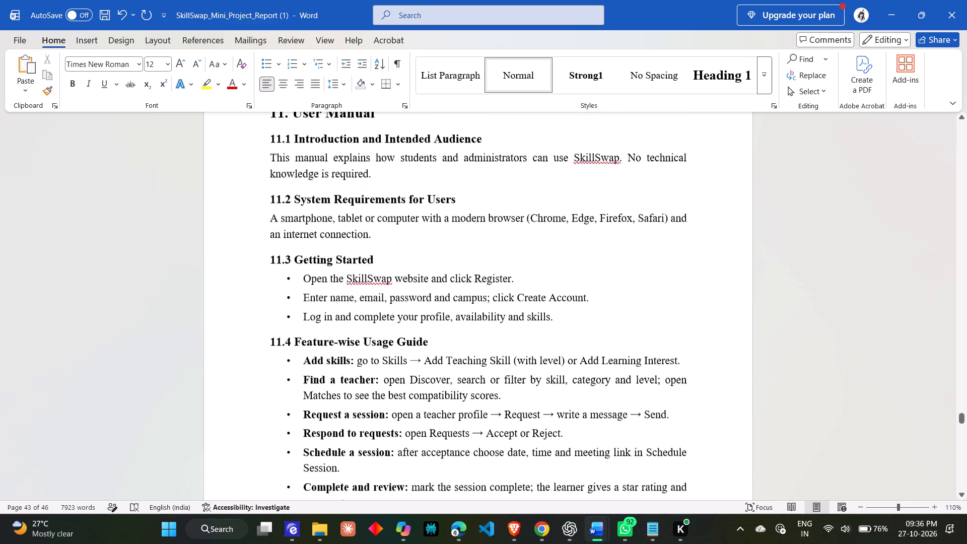
pyautogui.scroll(5, 518, 318)
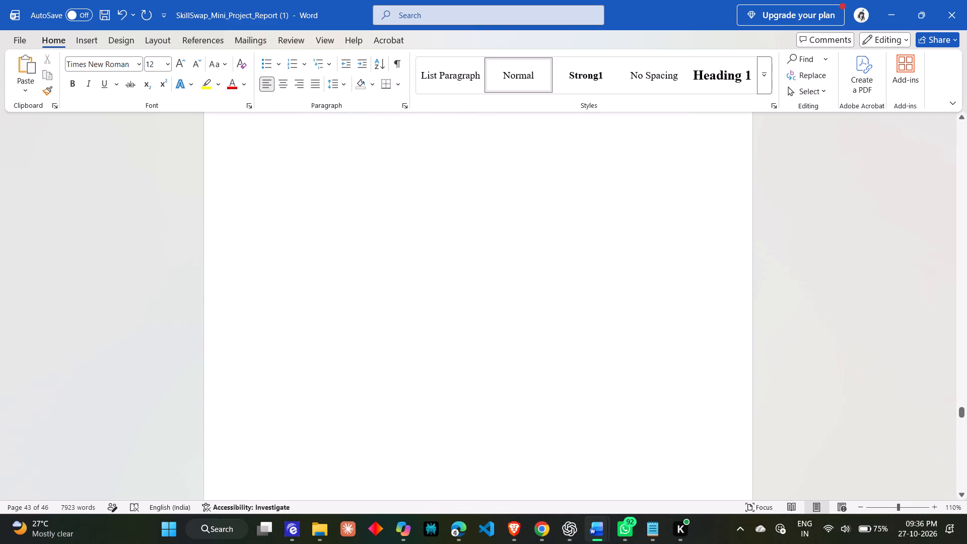
# Complete the last word of the Fig. 10.7 caption so it reads "Responsive view screen".
pyautogui.scroll(2, 518, 318)
pyautogui.scroll(-1, 518, 318)
pyautogui.scroll(1, 518, 318)
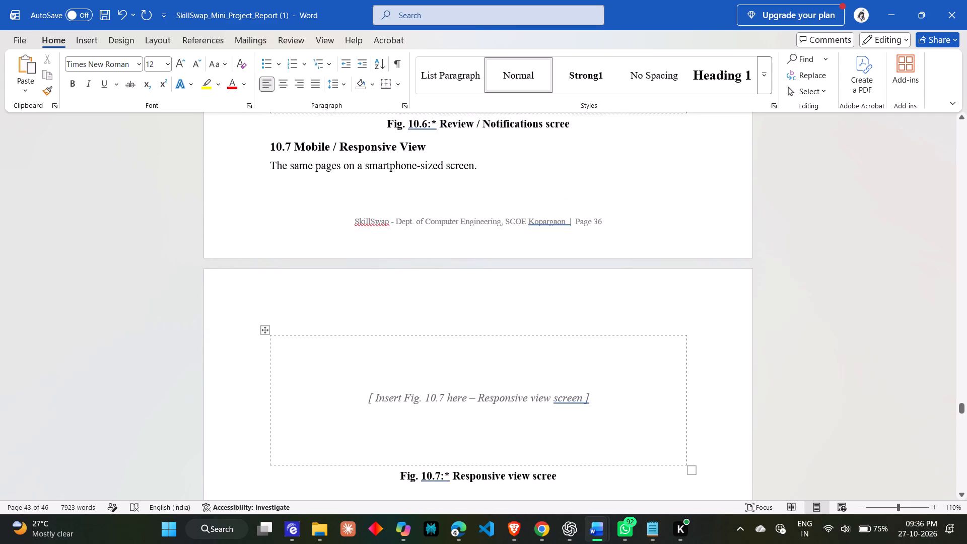
pyautogui.scroll(1, 518, 318)
pyautogui.scroll(-2, 518, 318)
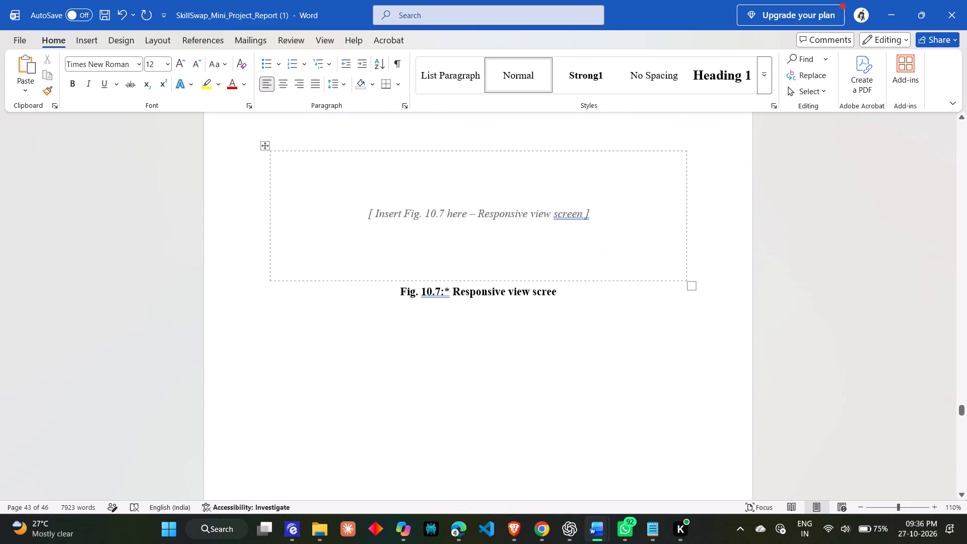
pyautogui.click(557, 293)
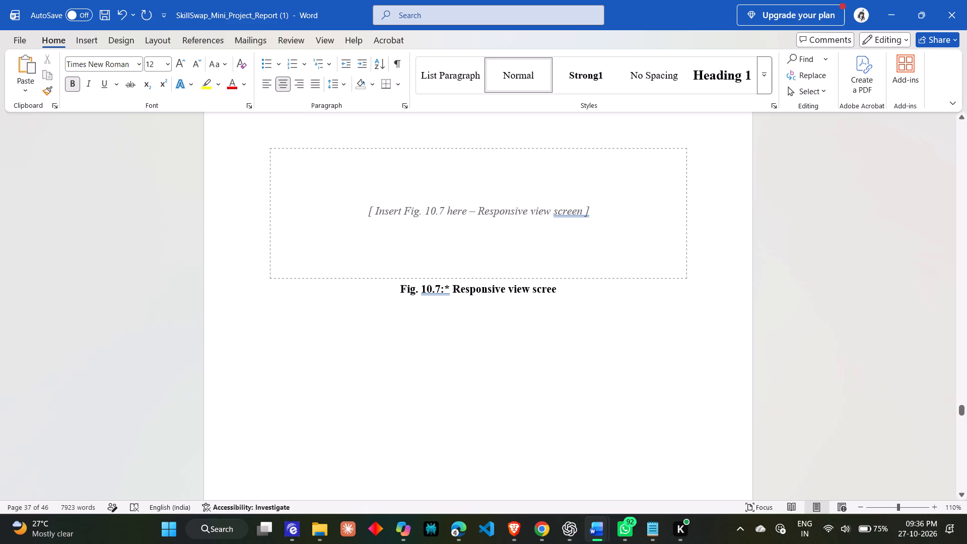
pyautogui.press('n')
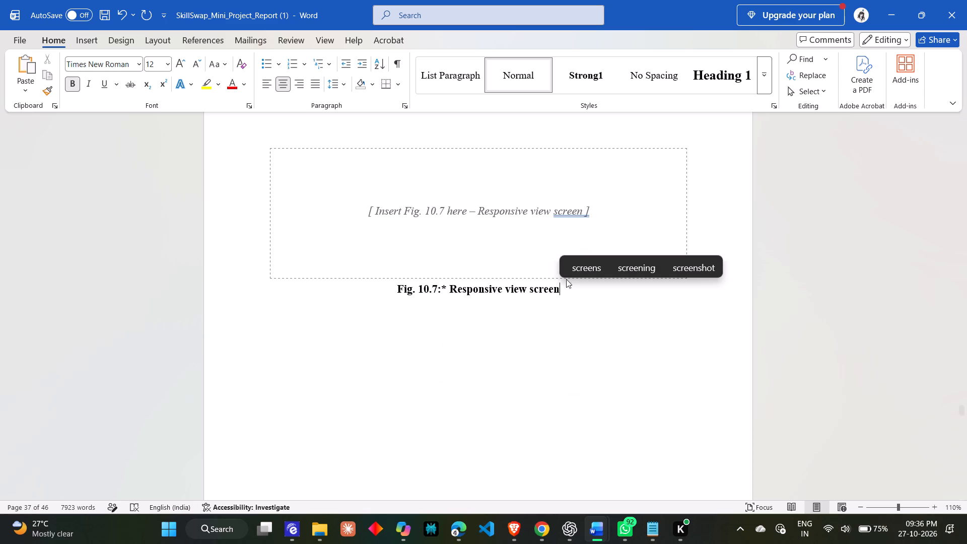
# Examine the section 10 figure placeholders and captions, then the tables in sections 9 and 8.
pyautogui.scroll(6, 498, 231)
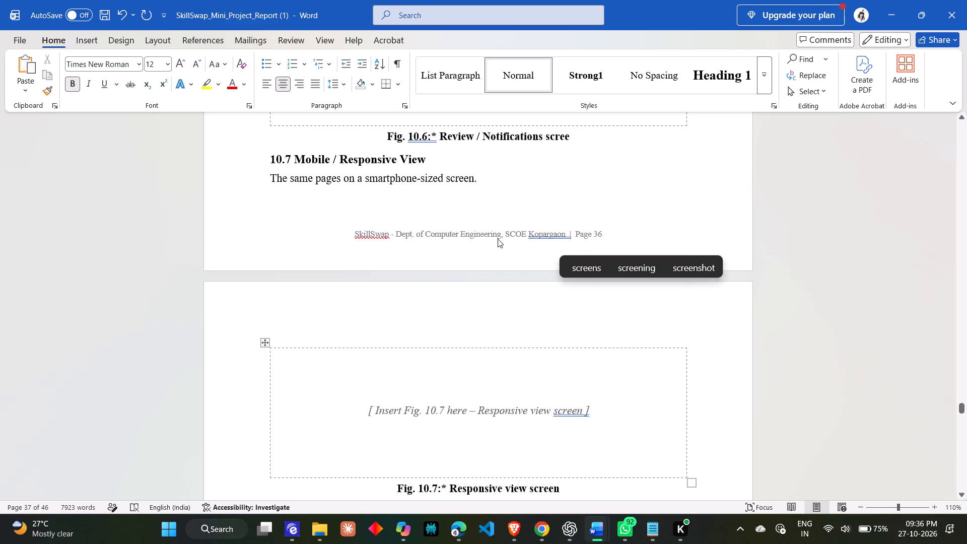
pyautogui.scroll(5, 496, 343)
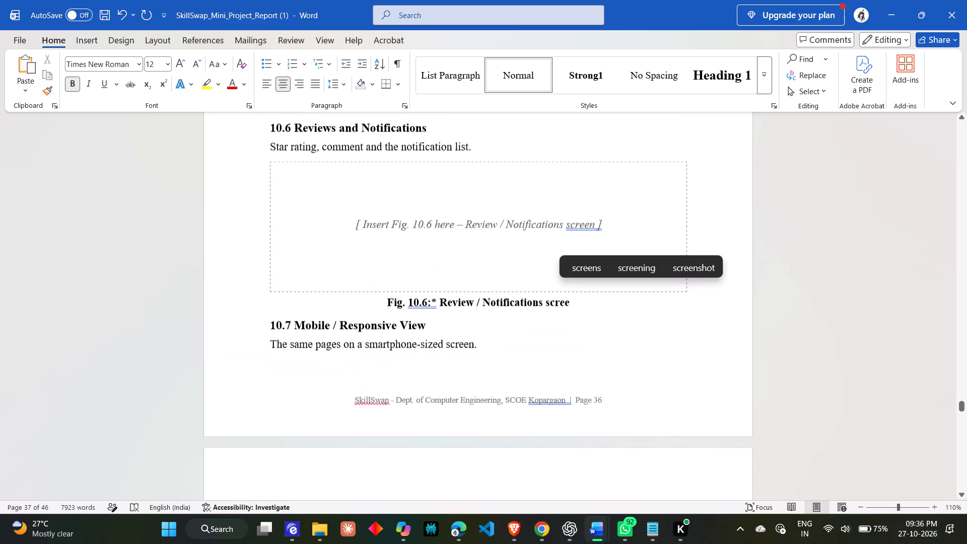
pyautogui.scroll(-14, 499, 323)
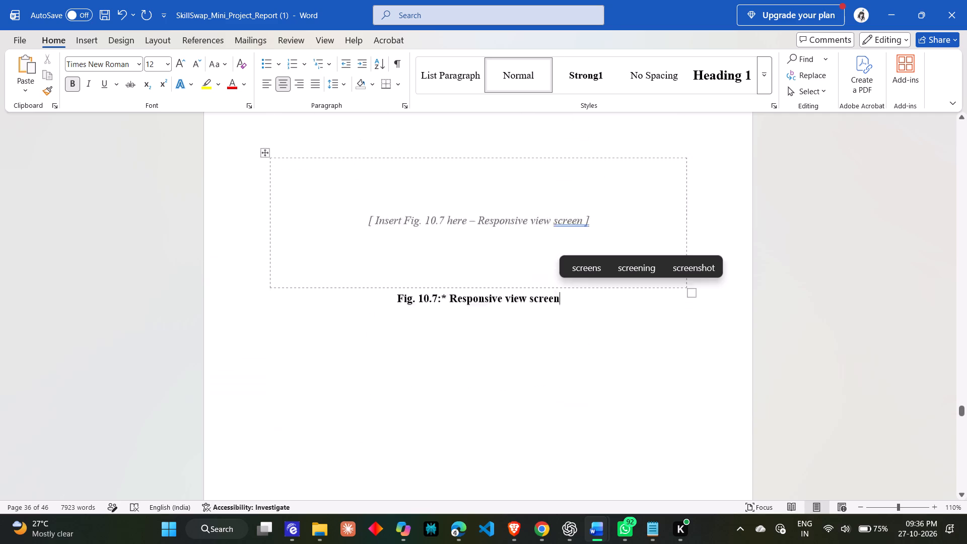
pyautogui.scroll(-16, 501, 321)
pyautogui.scroll(13, 501, 322)
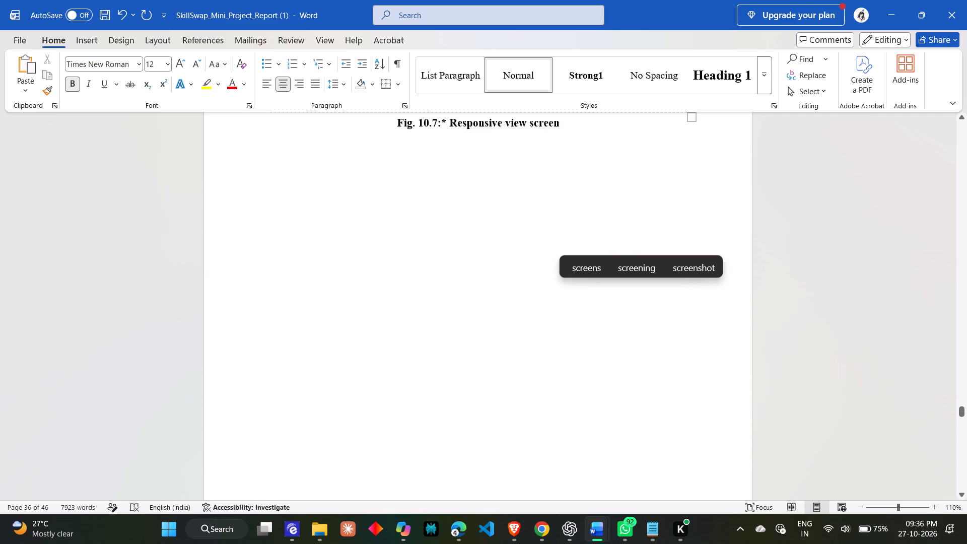
pyautogui.scroll(5, 501, 322)
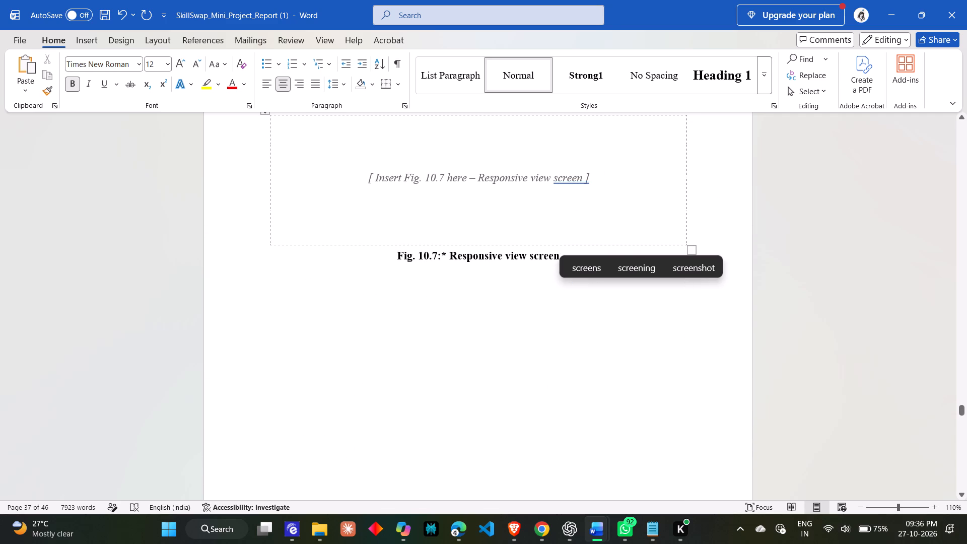
pyautogui.scroll(10, 482, 331)
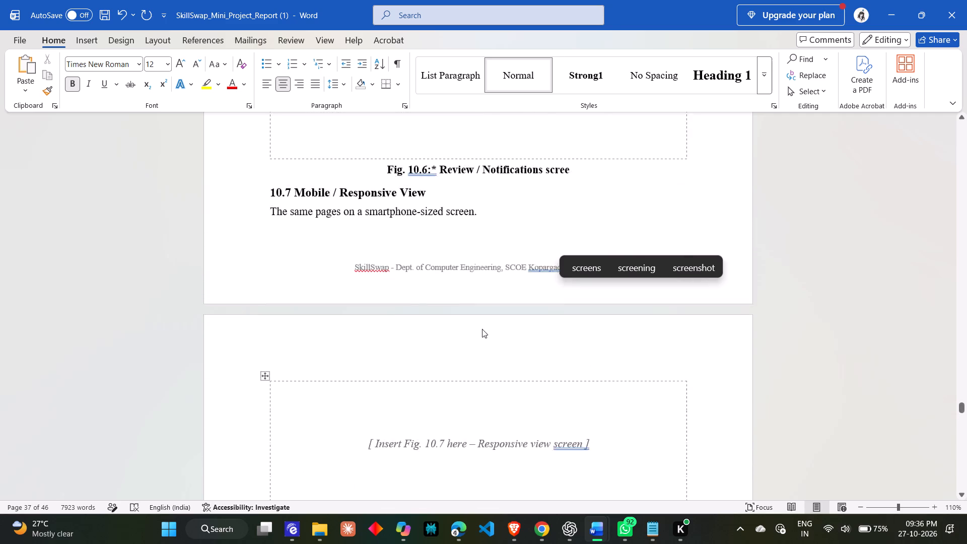
pyautogui.scroll(16, 482, 329)
pyautogui.scroll(10, 482, 329)
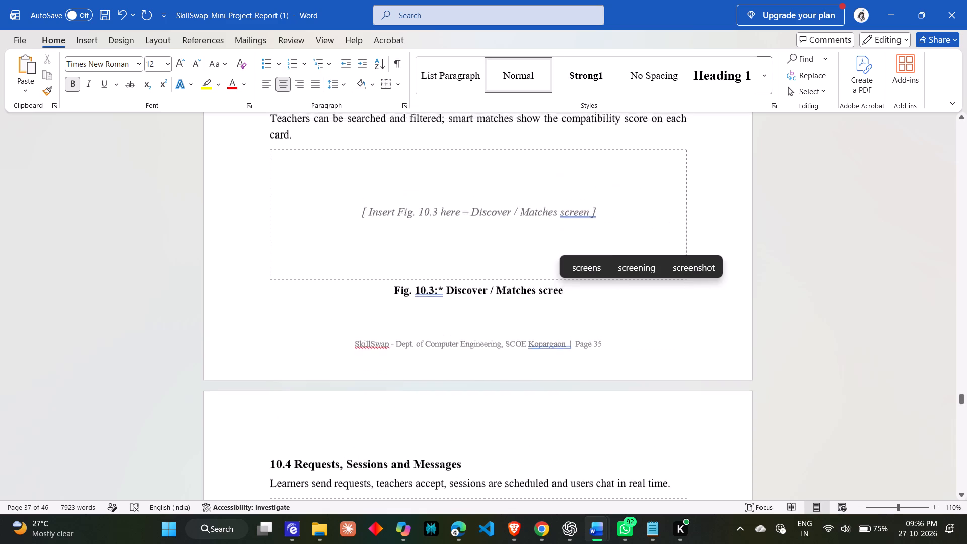
pyautogui.scroll(20, 482, 329)
pyautogui.scroll(17, 482, 329)
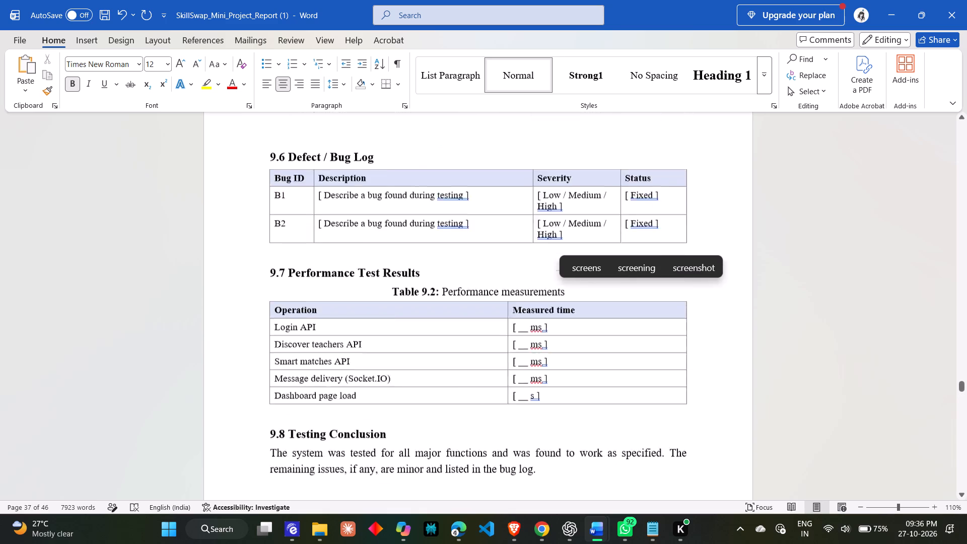
pyautogui.scroll(20, 482, 329)
pyautogui.scroll(20, 482, 329)
pyautogui.scroll(4, 482, 329)
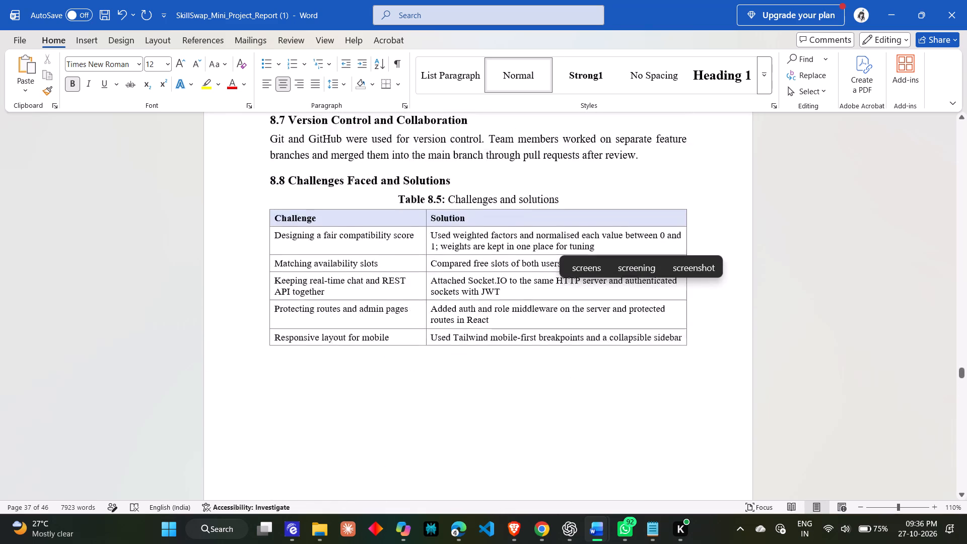
pyautogui.scroll(7, 482, 329)
# Review the table of contents and List of Tables through to the 1.2 Team Details tables in section 1.
pyautogui.moveTo(963, 372); pyautogui.dragTo(963, 342)
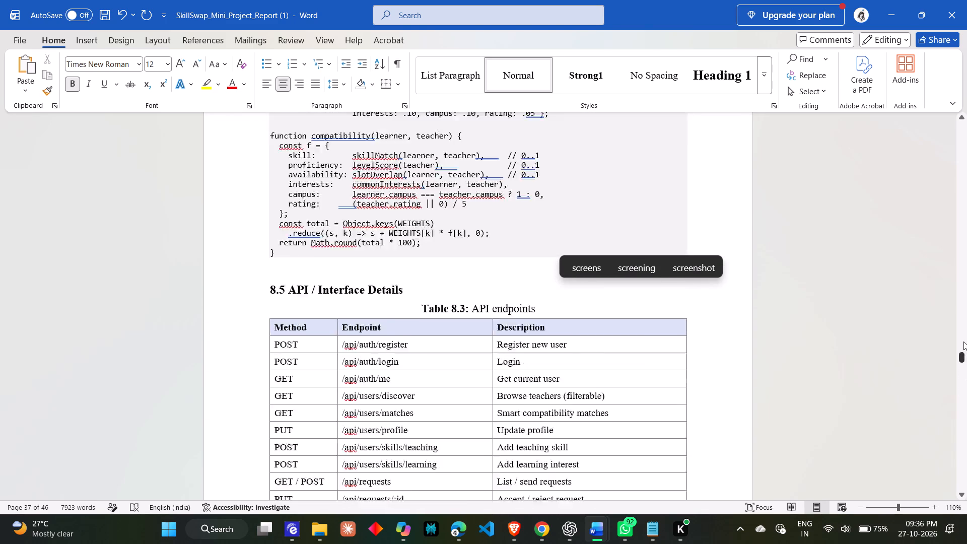
pyautogui.moveTo(963, 342); pyautogui.dragTo(963, 177)
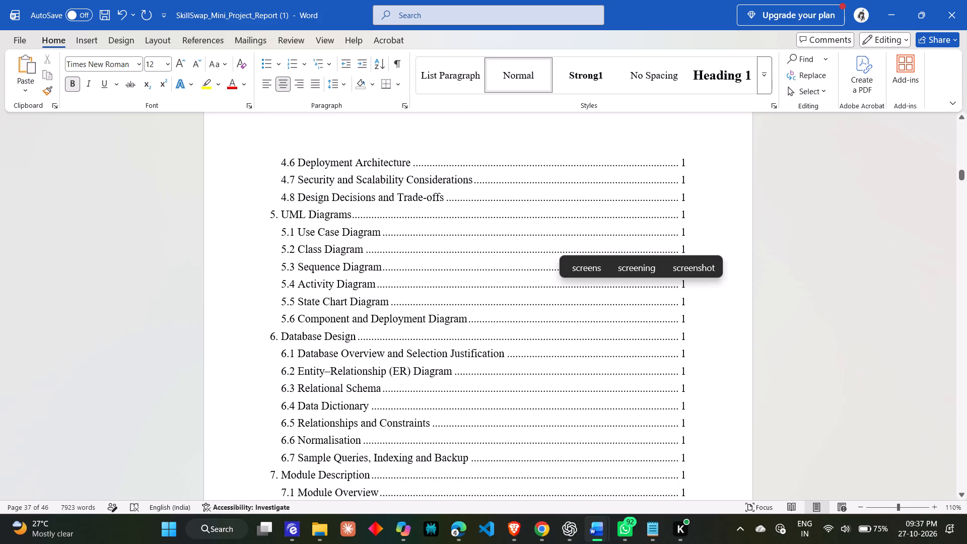
pyautogui.scroll(-20, 823, 284)
pyautogui.scroll(-7, 823, 284)
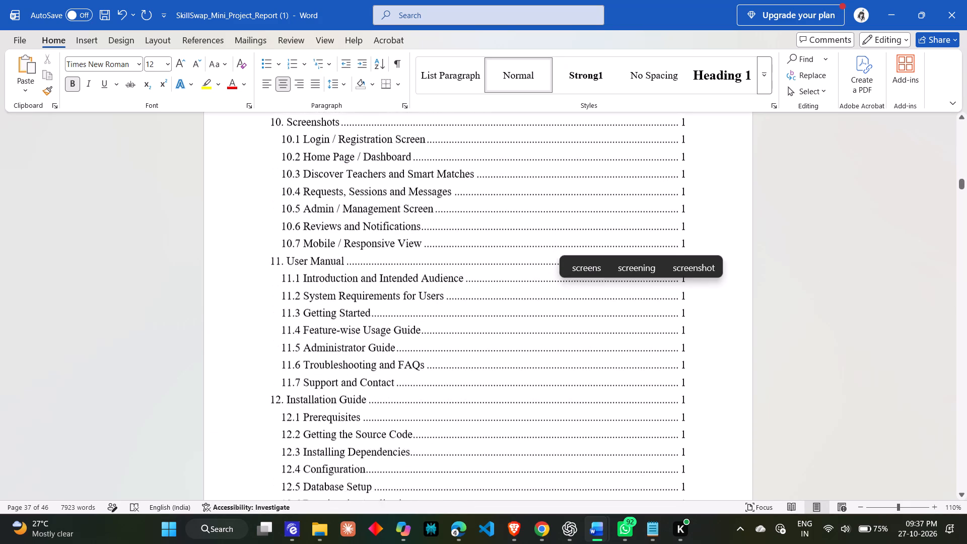
pyautogui.scroll(-5, 824, 284)
pyautogui.scroll(-15, 541, 294)
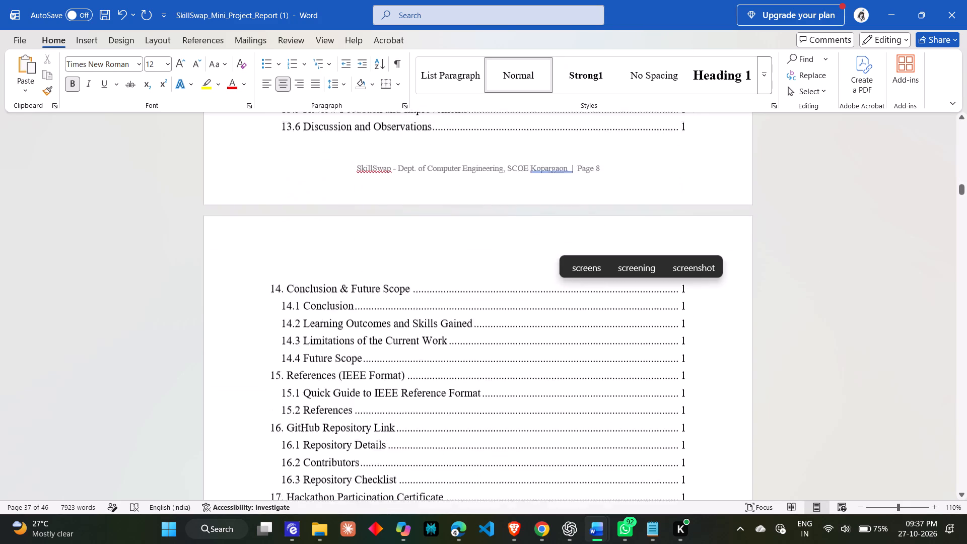
pyautogui.scroll(-15, 531, 297)
pyautogui.scroll(-12, 422, 305)
pyautogui.scroll(-13, 429, 291)
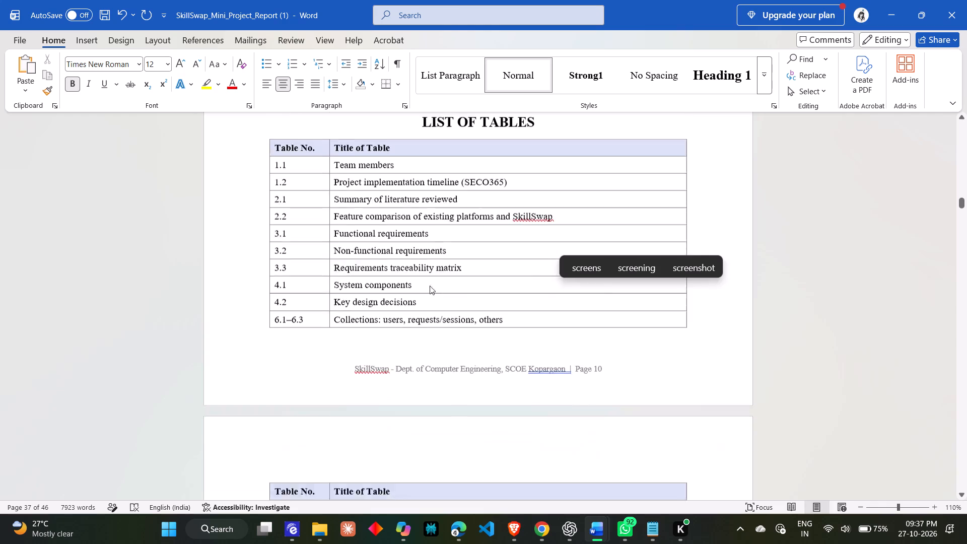
pyautogui.scroll(-18, 430, 286)
pyautogui.scroll(-11, 430, 282)
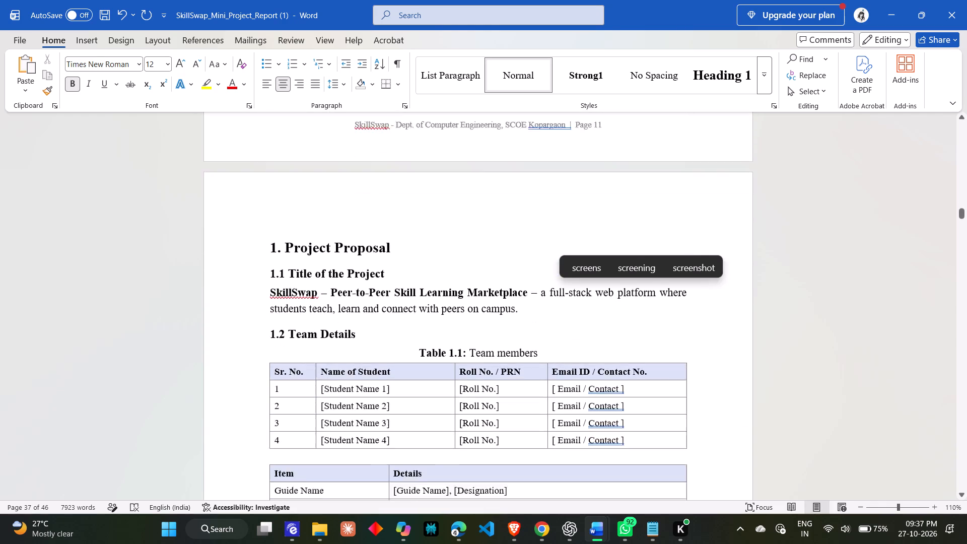
pyautogui.scroll(-2, 430, 282)
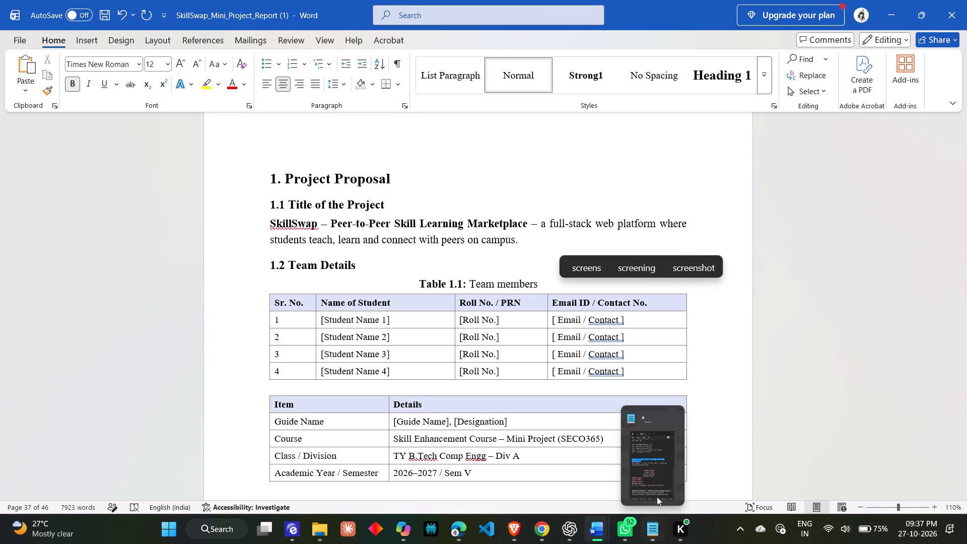
# Switch to Notepad, view the saved team and guide names beside the 1.2 Team Details table, and close the notes.
pyautogui.click(656, 468)
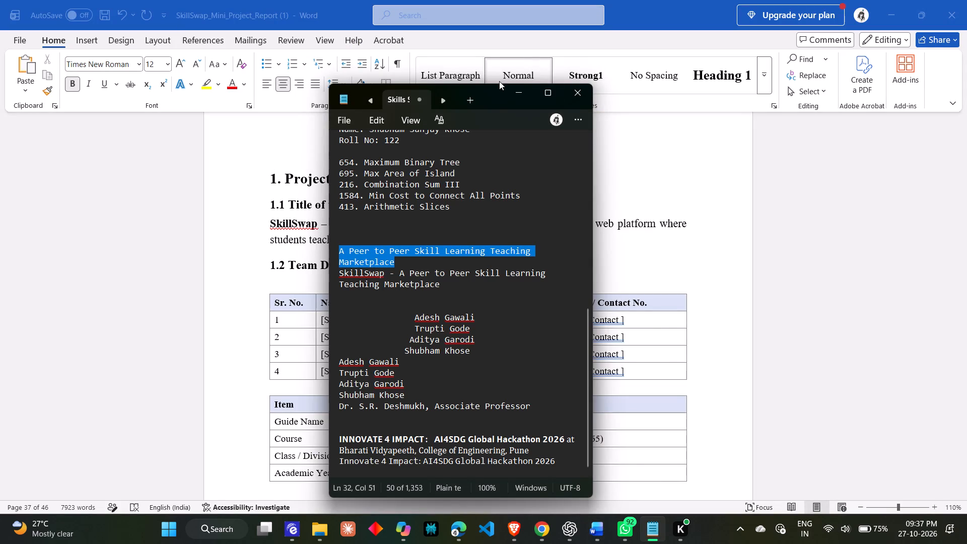
pyautogui.moveTo(499, 93); pyautogui.dragTo(876, 151)
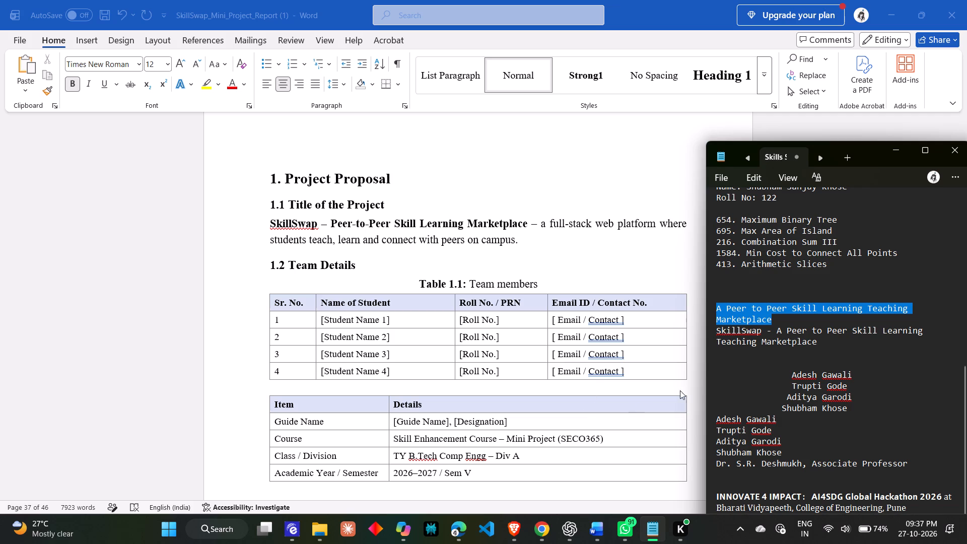
pyautogui.click(950, 146)
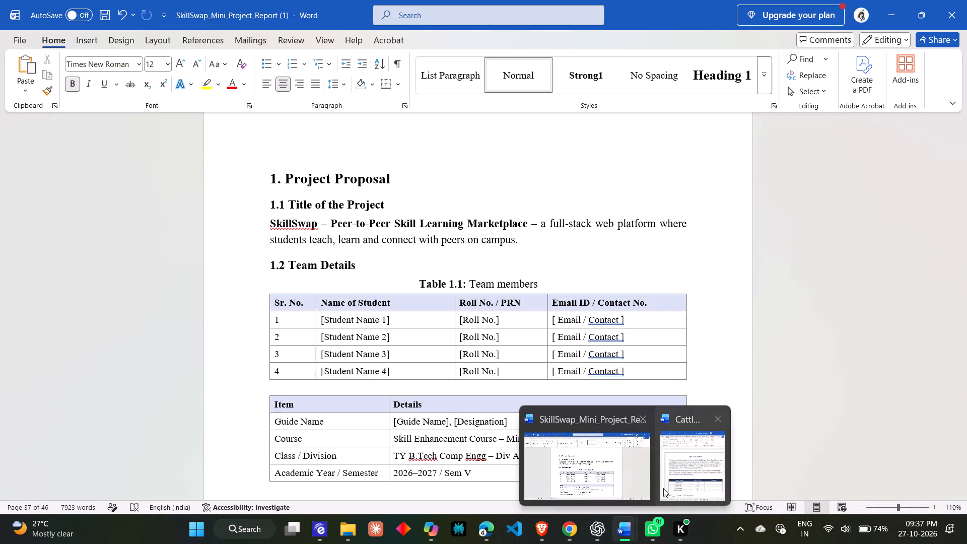
# Show the second Word document, with the DECLARATION page, side by side with the SkillSwap report.
pyautogui.click(668, 481)
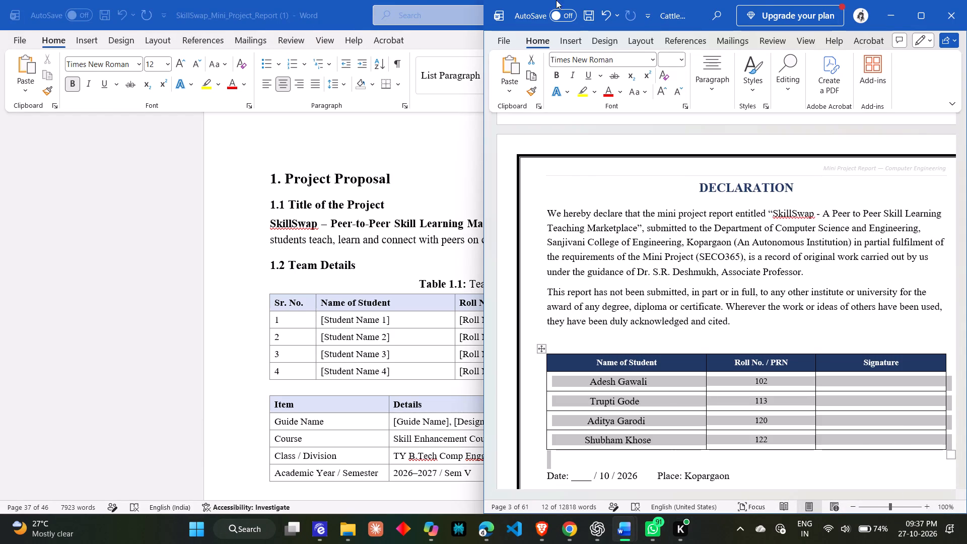
pyautogui.click(893, 7)
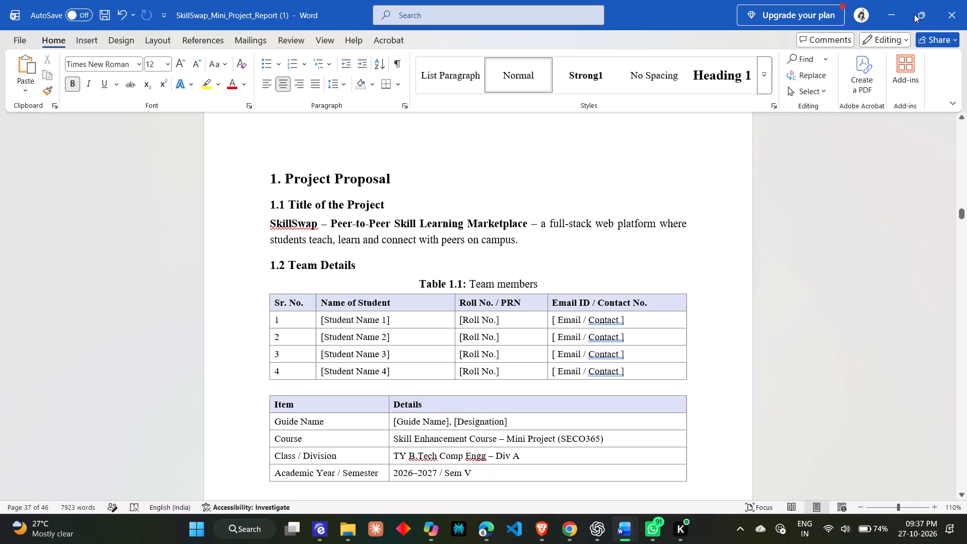
pyautogui.click(875, 36)
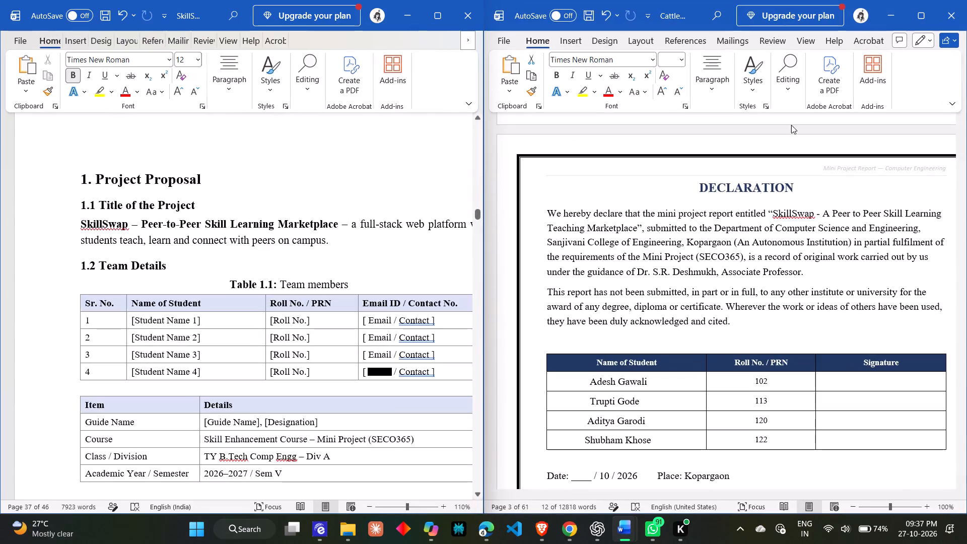
# Copy the four student names from the DECLARATION table over the [Student Name] placeholders in Table 1.1.
pyautogui.scroll(-3, 717, 341)
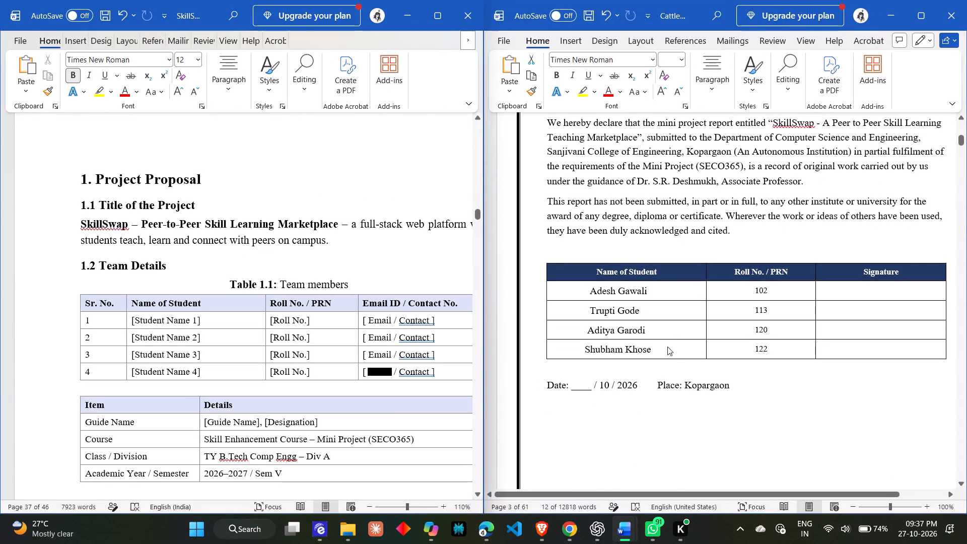
pyautogui.moveTo(667, 347); pyautogui.dragTo(622, 318)
pyautogui.moveTo(671, 349); pyautogui.dragTo(656, 342)
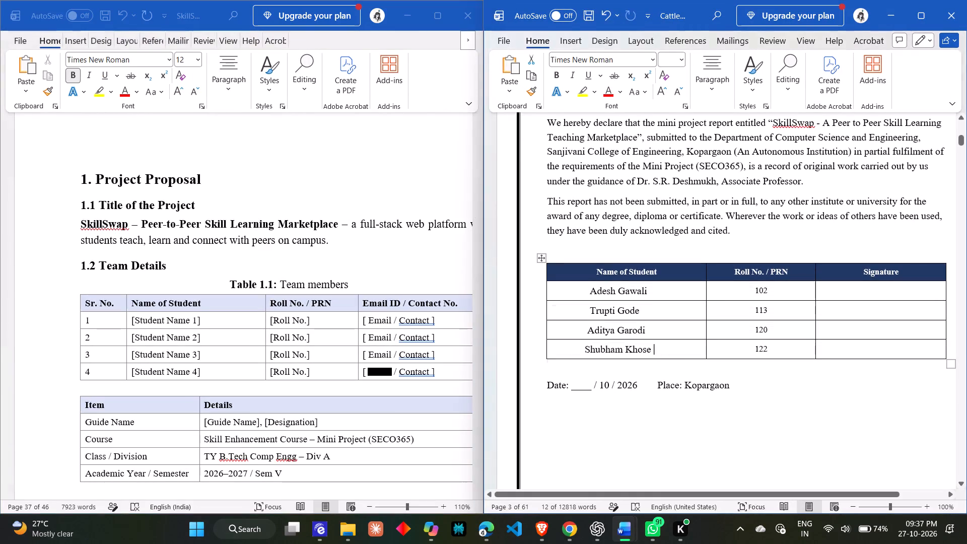
pyautogui.click(656, 342)
pyautogui.moveTo(668, 348); pyautogui.dragTo(597, 291)
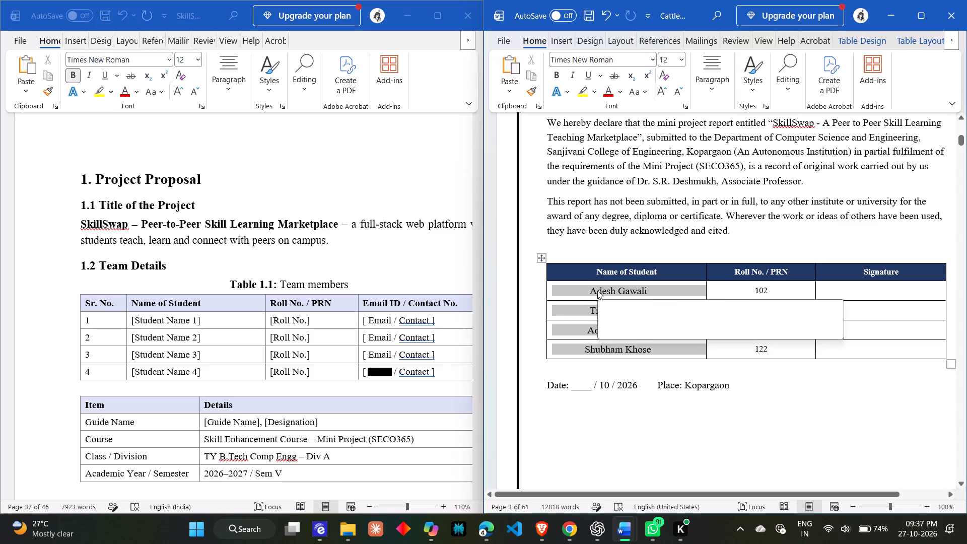
pyautogui.hotkey('ctrl', 'c')
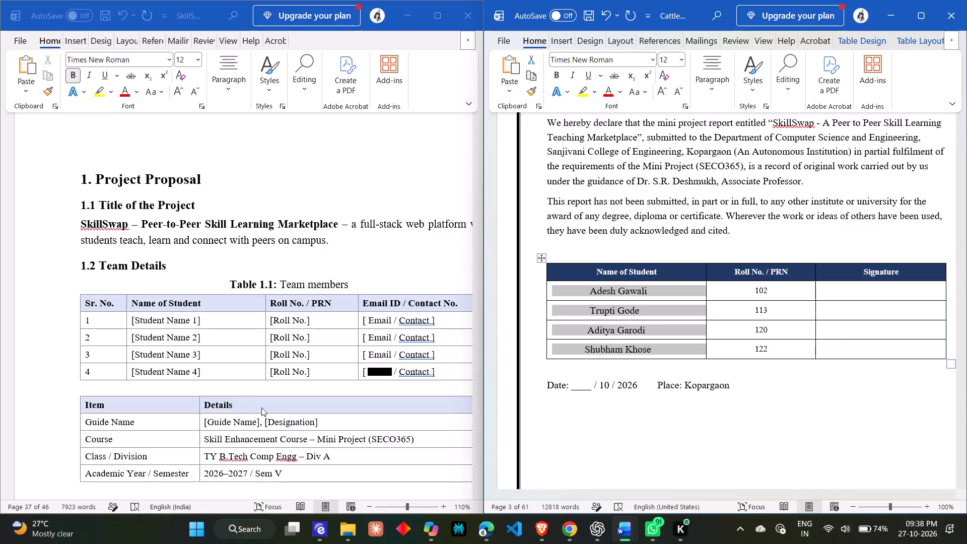
pyautogui.click(220, 364)
pyautogui.moveTo(219, 372); pyautogui.dragTo(157, 324)
pyautogui.hotkey('ctrl', 'v')
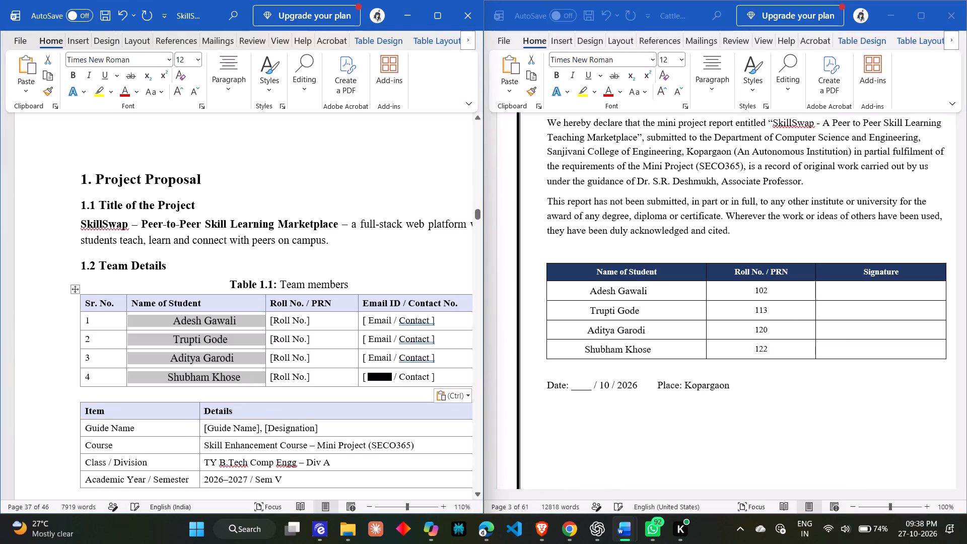
pyautogui.click(246, 356)
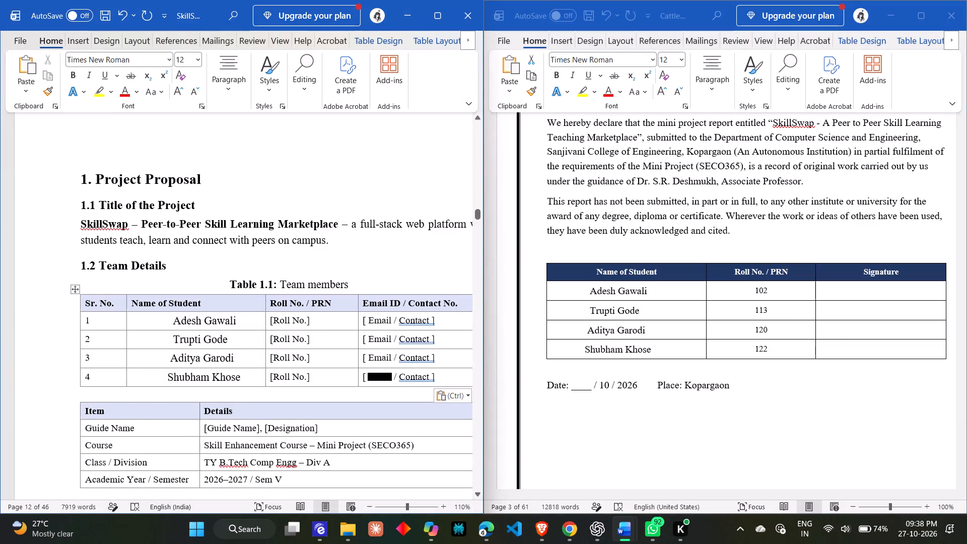
# Pad the "Name of Student" header in Table 1.1 with leading spaces so it sits centred in its cell.
pyautogui.click(135, 301)
pyautogui.click(132, 301)
pyautogui.press('space')
pyautogui.press('space')
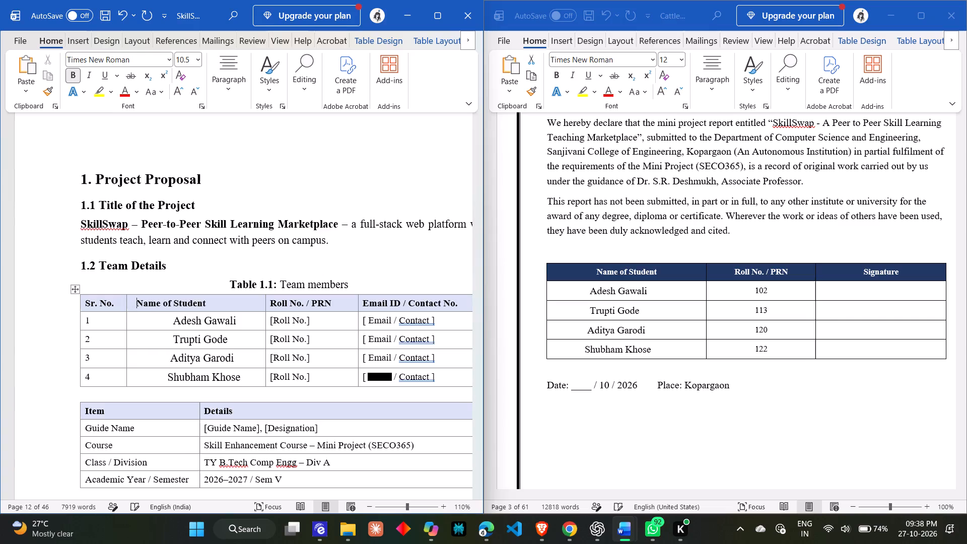
pyautogui.press('space')
pyautogui.press('space')
pyautogui.press('space')
pyautogui.press('space')
pyautogui.press('space')
pyautogui.press('space')
pyautogui.press('space')
pyautogui.press('space')
pyautogui.press('space')
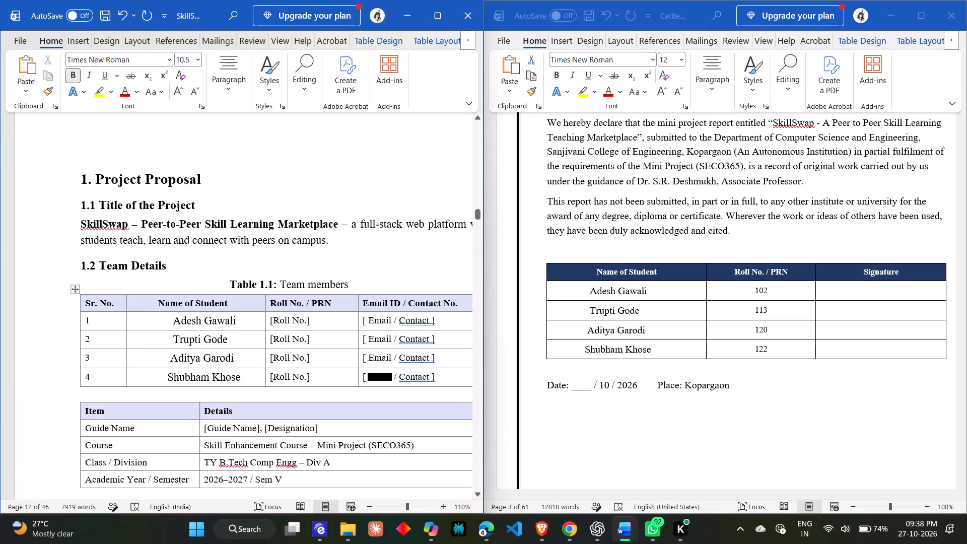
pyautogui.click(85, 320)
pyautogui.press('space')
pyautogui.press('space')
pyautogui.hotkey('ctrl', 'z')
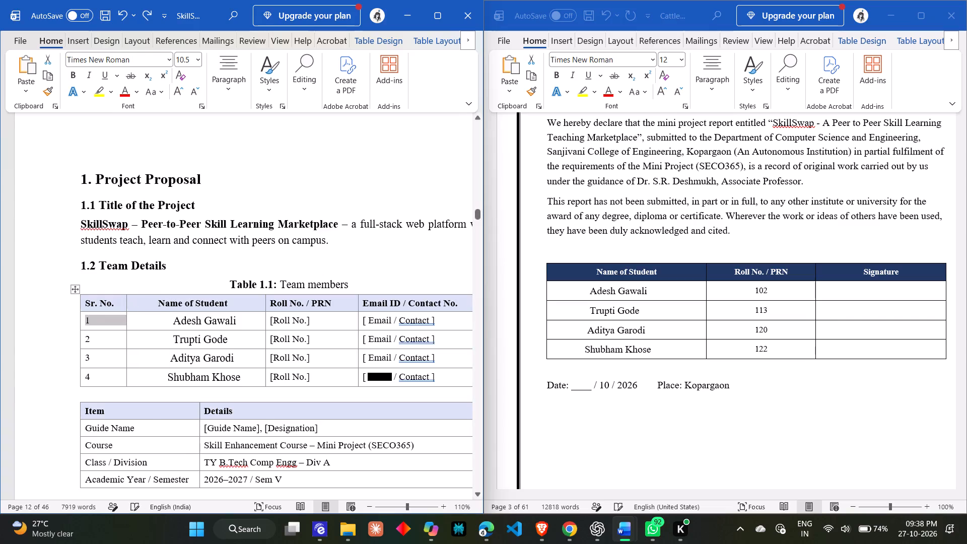
# Indent serial numbers 1 and 2 in Table 1.1 with four leading spaces each to centre them under Sr. No.
pyautogui.click(85, 330)
pyautogui.click(85, 323)
pyautogui.press('space')
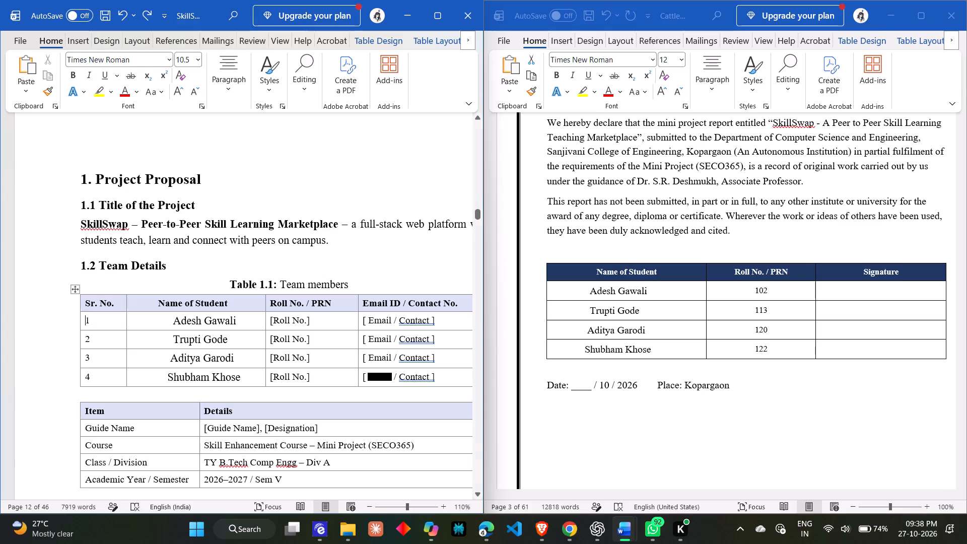
pyautogui.press('space')
pyautogui.press('space')
pyautogui.click(86, 335)
pyautogui.press('space')
pyautogui.press('space')
pyautogui.press('space')
pyautogui.press('space')
pyautogui.click(92, 321)
pyautogui.press('space')
# Indent serial numbers 3 and 4 in Table 1.1 with four leading spaces each, aligning them with the rows above.
pyautogui.click(83, 358)
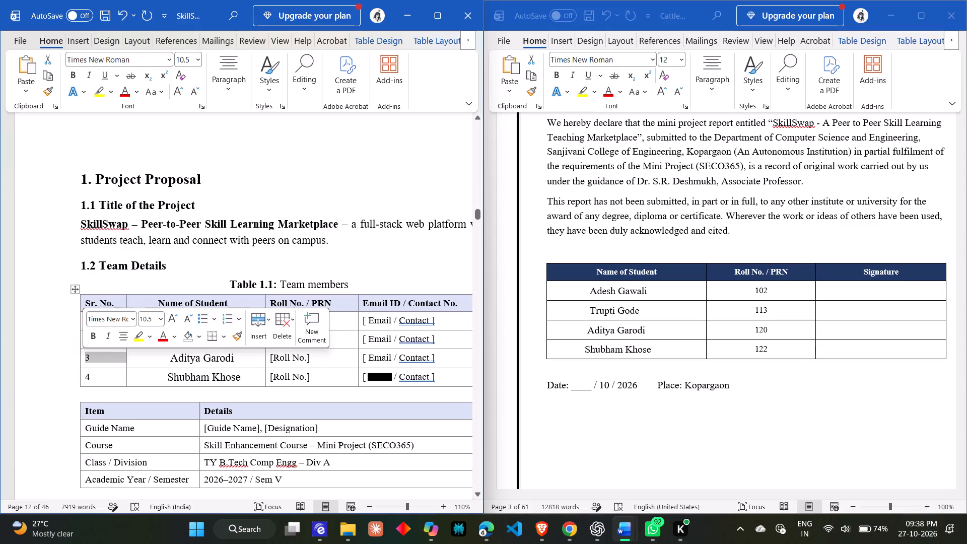
pyautogui.click(83, 358)
pyautogui.click(85, 357)
pyautogui.press('space')
pyautogui.press('space')
pyautogui.press('space')
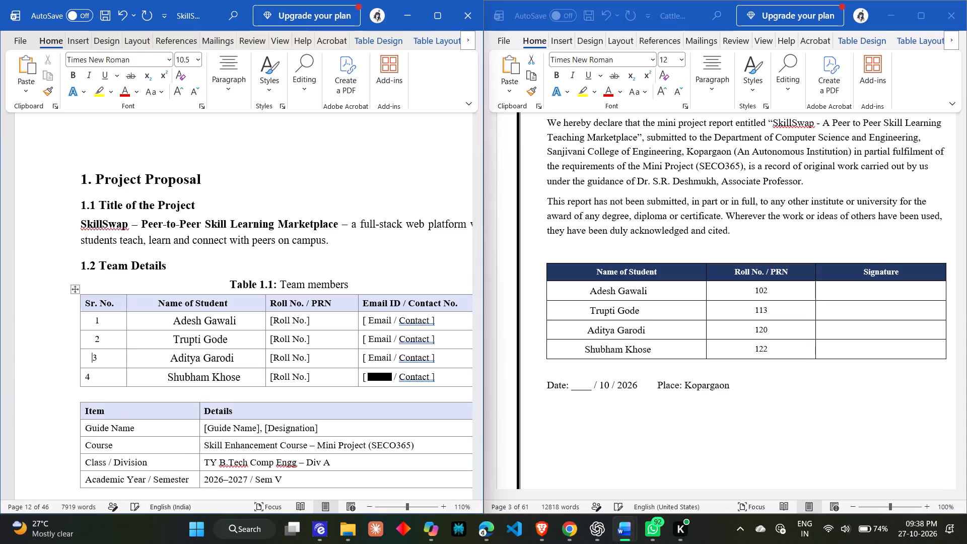
pyautogui.press('space')
pyautogui.click(85, 379)
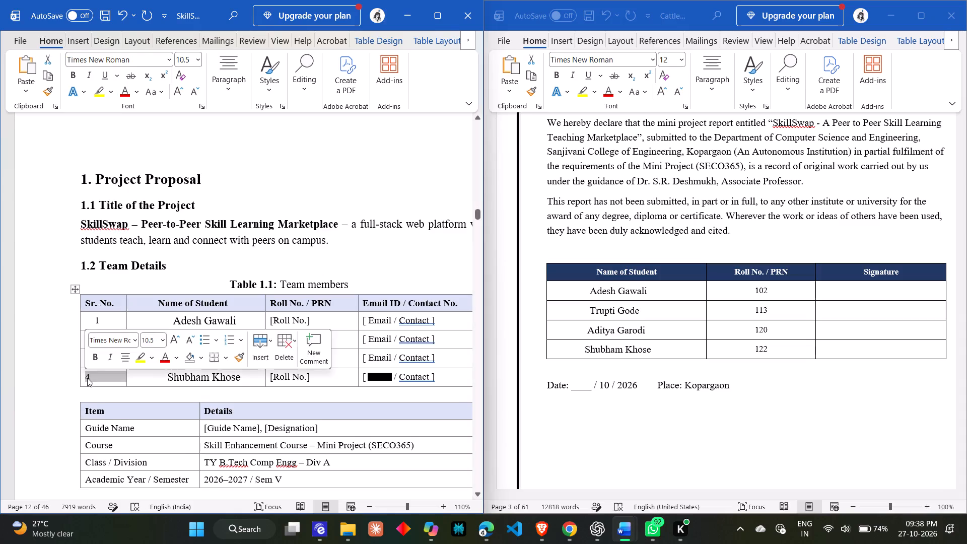
pyautogui.click(87, 378)
pyautogui.press('space')
pyautogui.press('space')
pyautogui.press('space')
pyautogui.press('space')
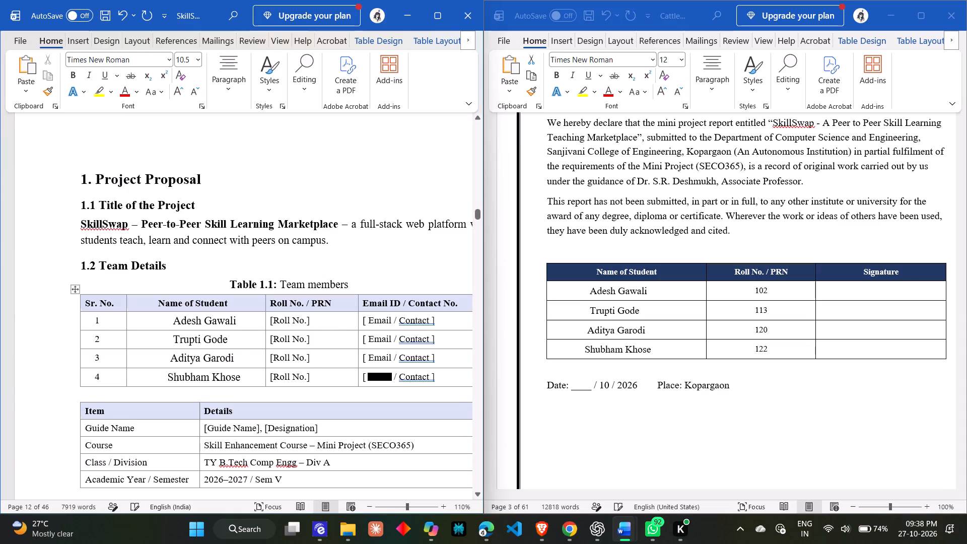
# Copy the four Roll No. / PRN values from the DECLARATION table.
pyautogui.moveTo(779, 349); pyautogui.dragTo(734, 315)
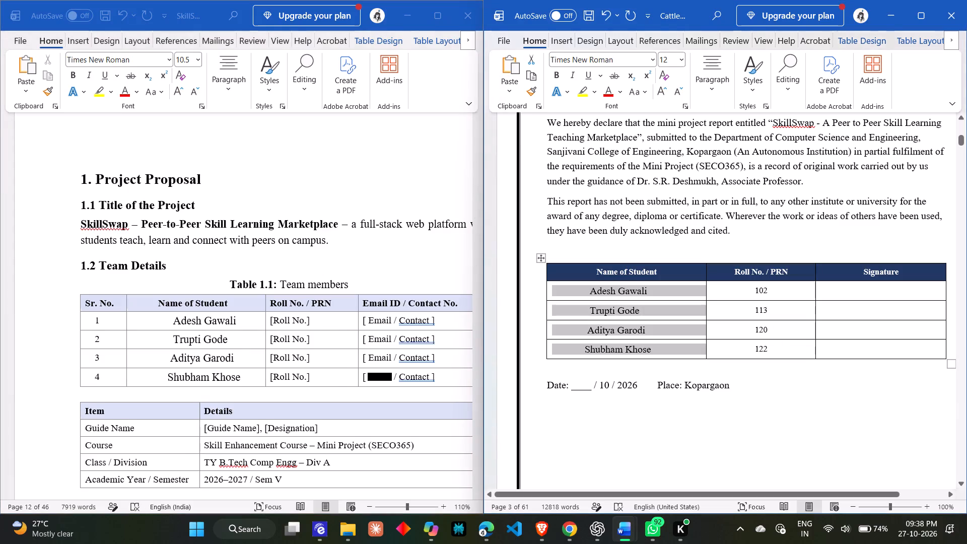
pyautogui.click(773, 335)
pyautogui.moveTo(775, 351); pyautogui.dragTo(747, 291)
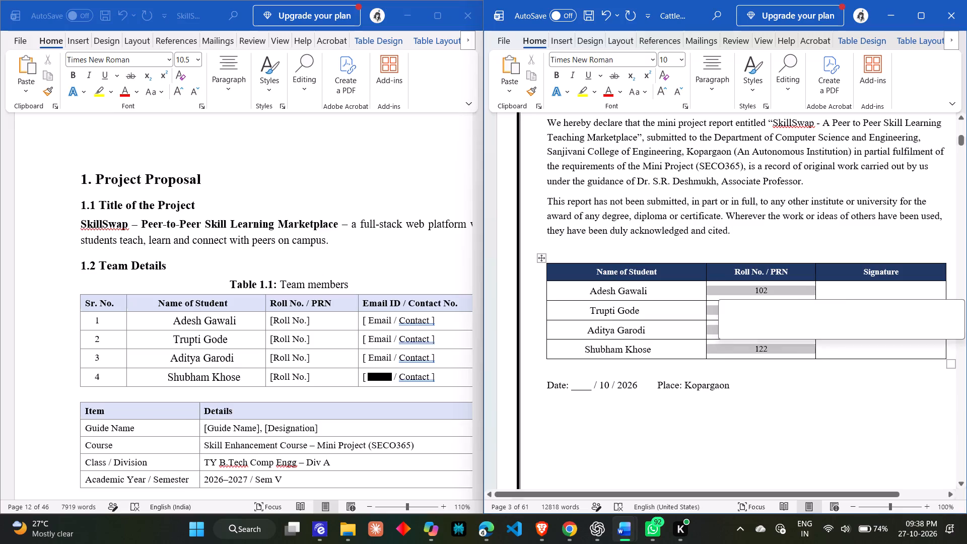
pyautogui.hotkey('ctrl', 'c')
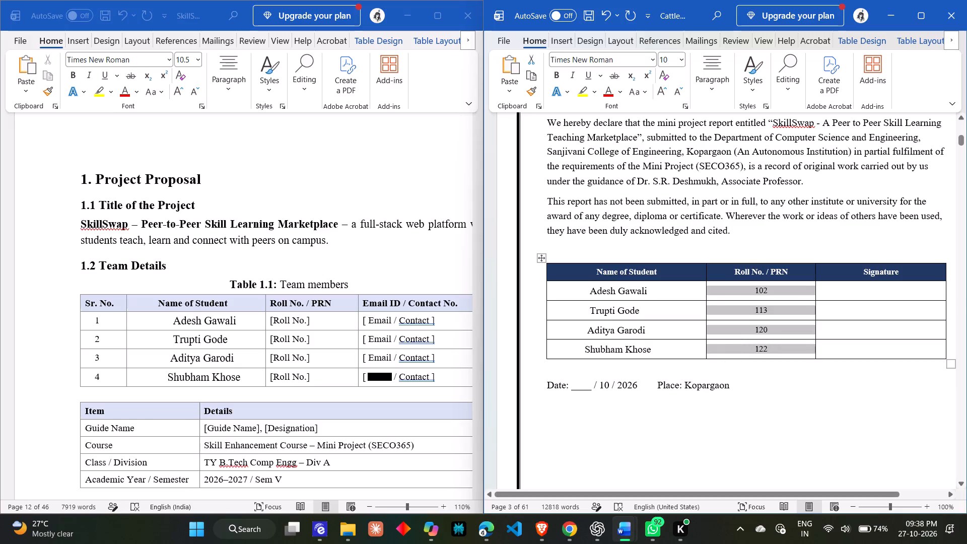
# Set the font size of the four roll numbers in the DECLARATION table to 12.
pyautogui.click(749, 326)
pyautogui.click(750, 325)
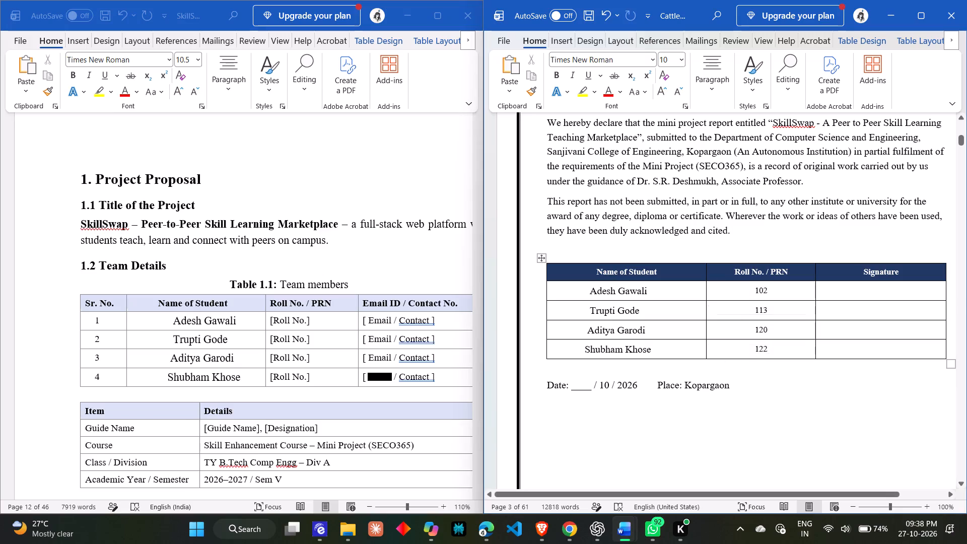
pyautogui.click(629, 318)
pyautogui.moveTo(776, 349); pyautogui.dragTo(772, 347)
pyautogui.moveTo(772, 347); pyautogui.dragTo(750, 289)
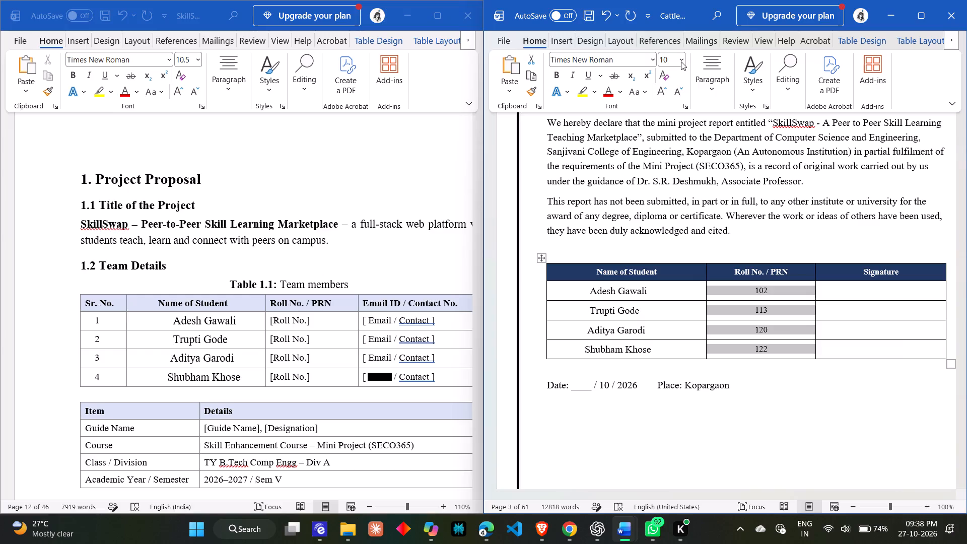
pyautogui.click(681, 61)
pyautogui.click(673, 132)
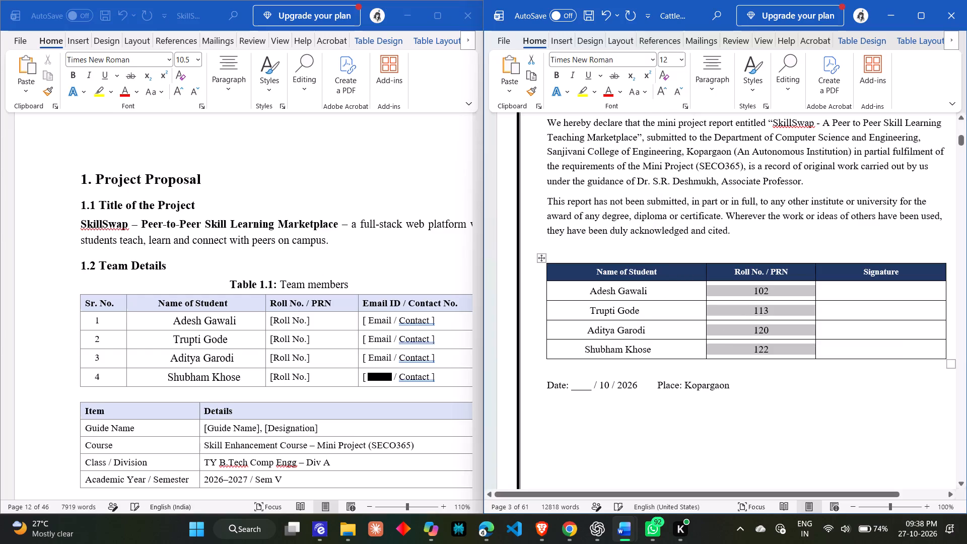
# Copy the four roll numbers from the DECLARATION table over the [Roll No.] placeholders in Table 1.1.
pyautogui.click(331, 367)
pyautogui.click(330, 376)
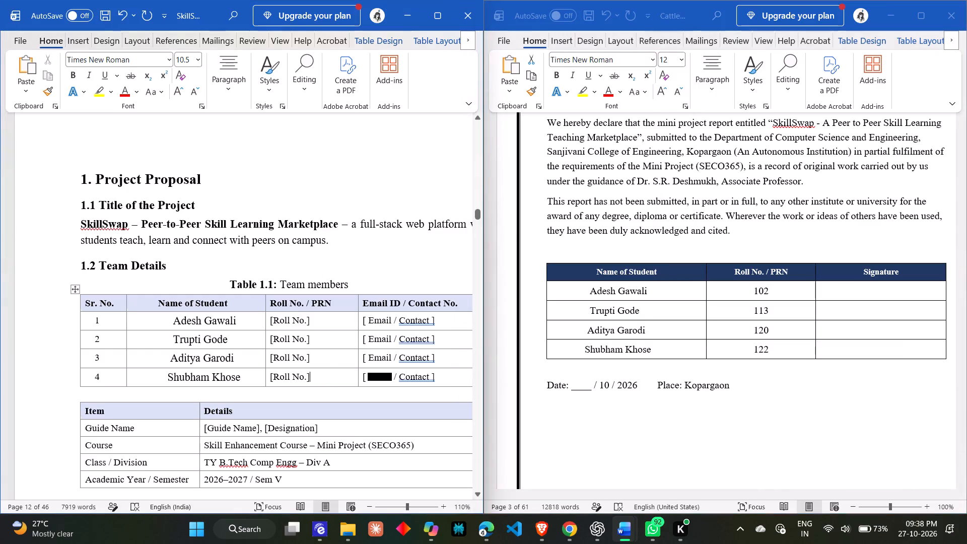
pyautogui.moveTo(330, 376); pyautogui.dragTo(295, 306)
pyautogui.click(284, 318)
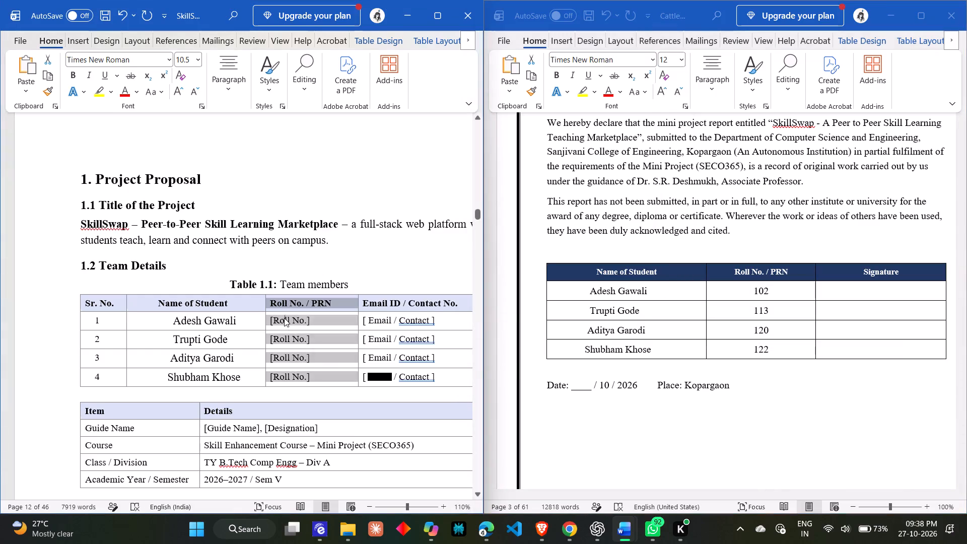
pyautogui.moveTo(324, 379); pyautogui.dragTo(292, 323)
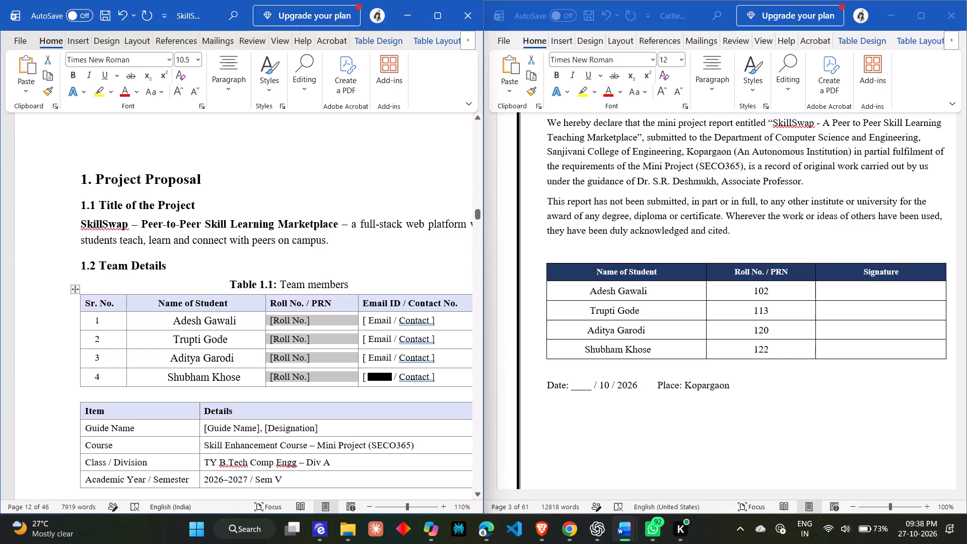
pyautogui.click(805, 349)
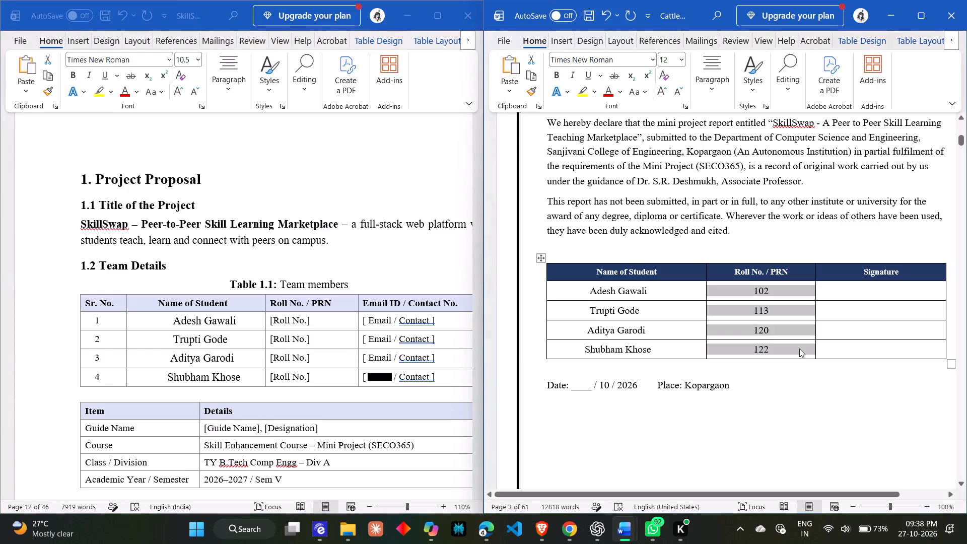
pyautogui.moveTo(799, 349); pyautogui.dragTo(793, 348)
pyautogui.doubleClick(793, 348)
pyautogui.doubleClick(793, 348)
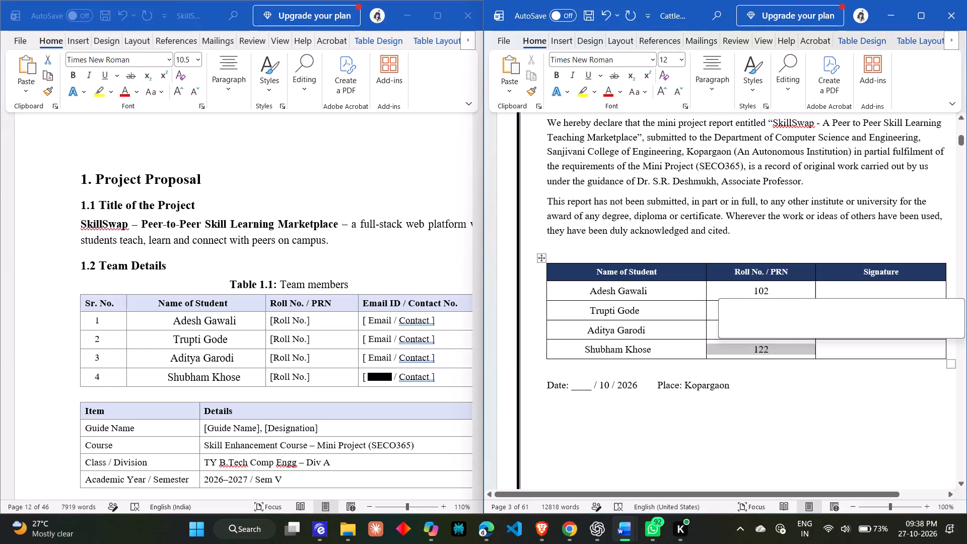
pyautogui.moveTo(793, 348); pyautogui.dragTo(742, 288)
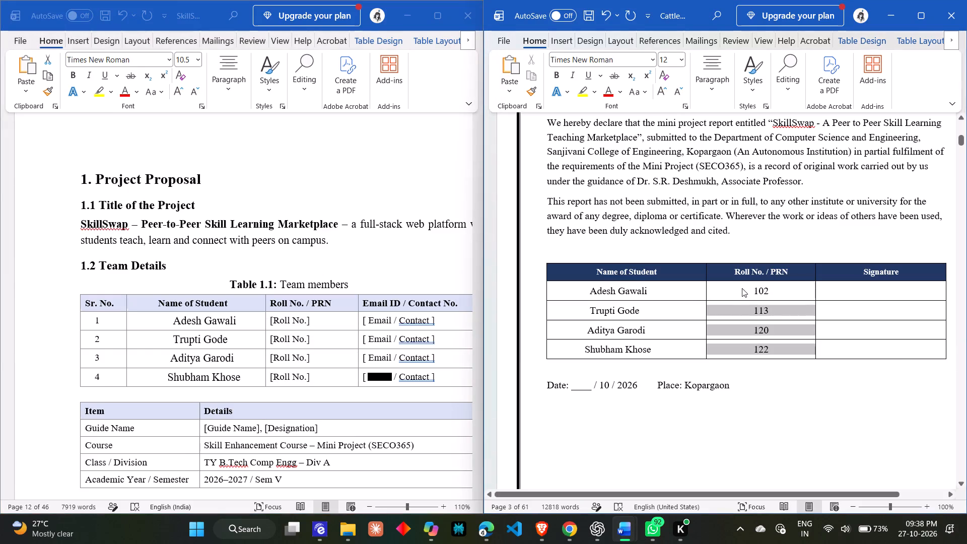
pyautogui.moveTo(742, 288); pyautogui.dragTo(767, 287)
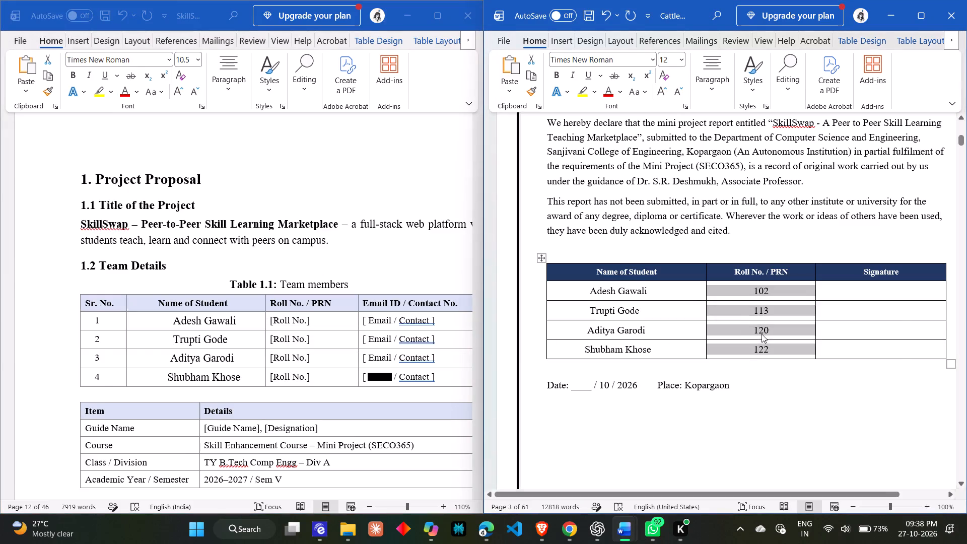
pyautogui.hotkey('ctrl', 'c')
pyautogui.click(335, 362)
pyautogui.moveTo(328, 377); pyautogui.dragTo(310, 342)
pyautogui.doubleClick(324, 376)
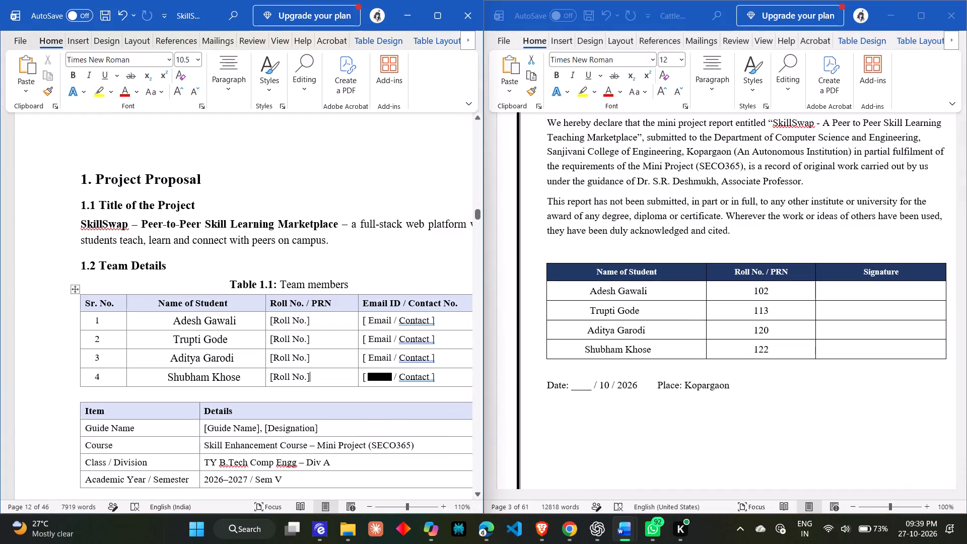
pyautogui.moveTo(324, 376); pyautogui.dragTo(321, 324)
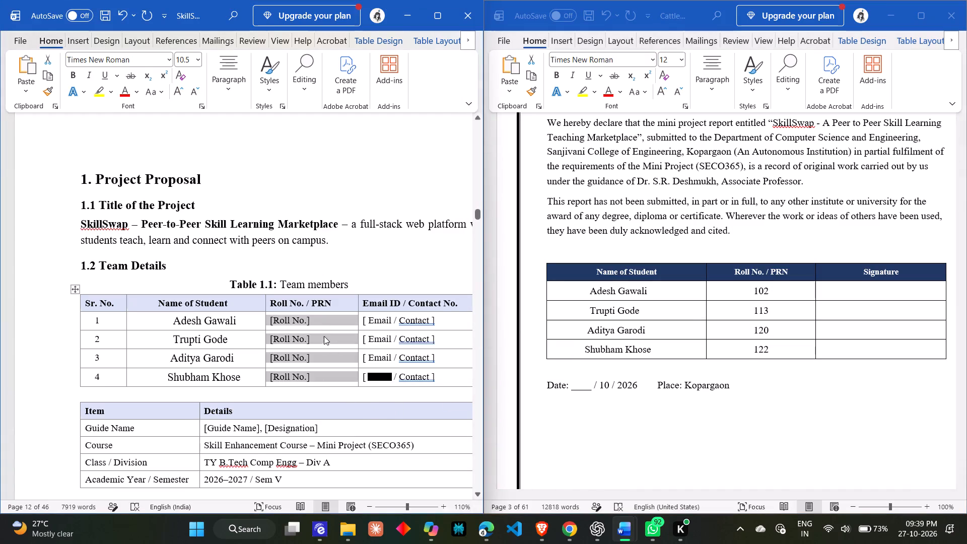
pyautogui.hotkey('ctrl', 'v')
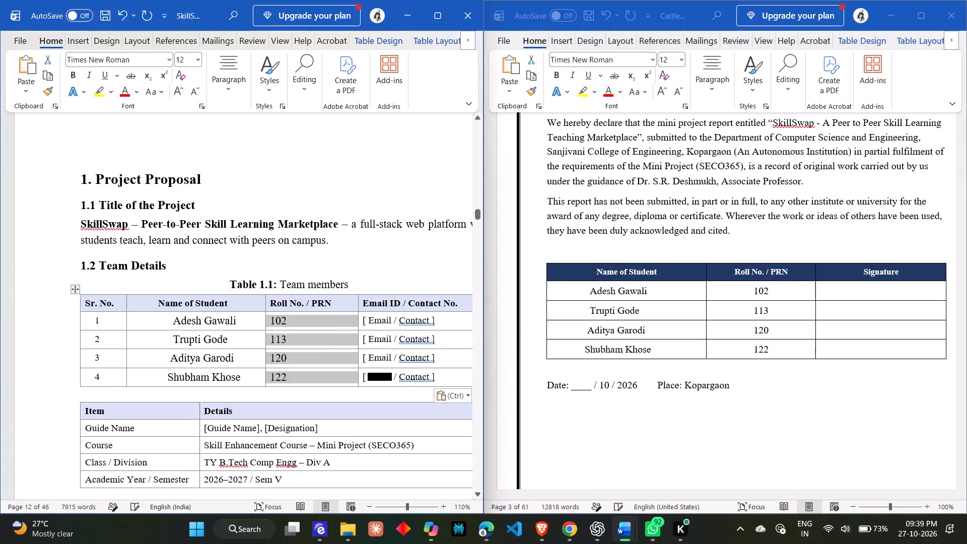
# Delete "Roll No. / " from the third column header of Table 1.1 so it reads PRN.
pyautogui.click(274, 301)
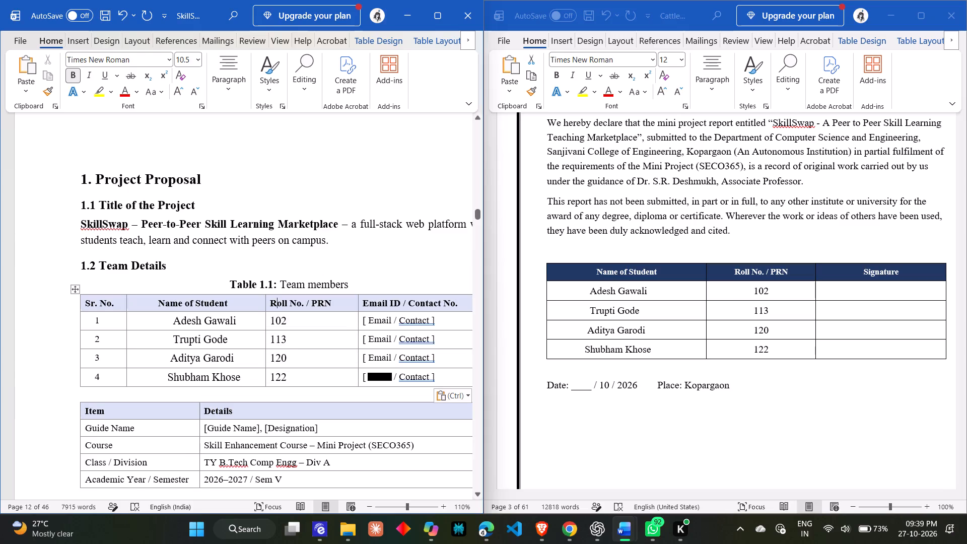
pyautogui.click(310, 304)
pyautogui.press('BackSpace')
pyautogui.press('BackSpace')
pyautogui.press('BackSpace')
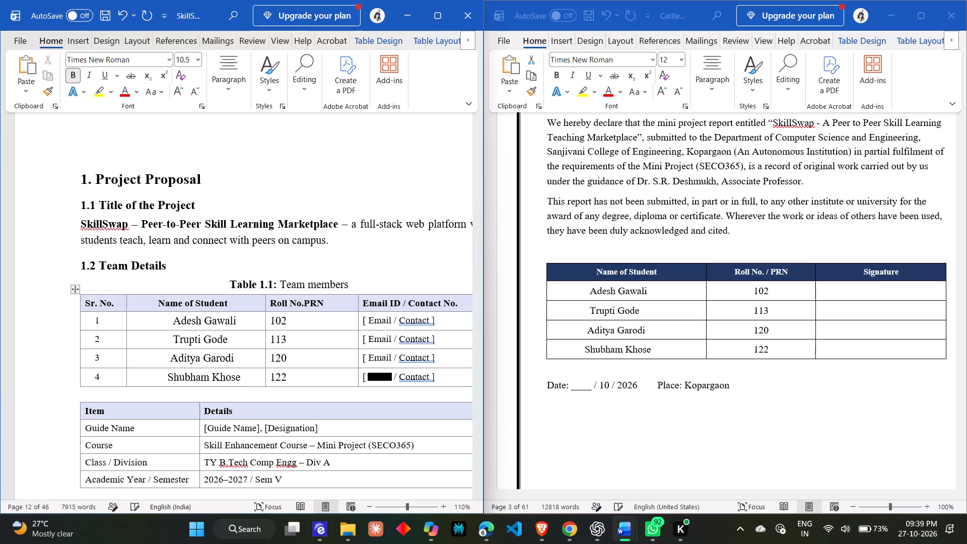
pyautogui.press('BackSpace')
pyautogui.press('BackSpace')
pyautogui.press('BackSpace')
pyautogui.press('BackSpace')
pyautogui.press('BackSpace')
pyautogui.press('BackSpace')
pyautogui.press('BackSpace')
pyautogui.press('BackSpace')
# Indent the PRN header in Table 1.1 with ten leading spaces to centre it in its cell.
pyautogui.press('space')
pyautogui.press('space')
pyautogui.press('space')
pyautogui.press('space')
pyautogui.press('space')
pyautogui.press('space')
pyautogui.press('space')
pyautogui.press('space')
pyautogui.press('space')
pyautogui.press('space')
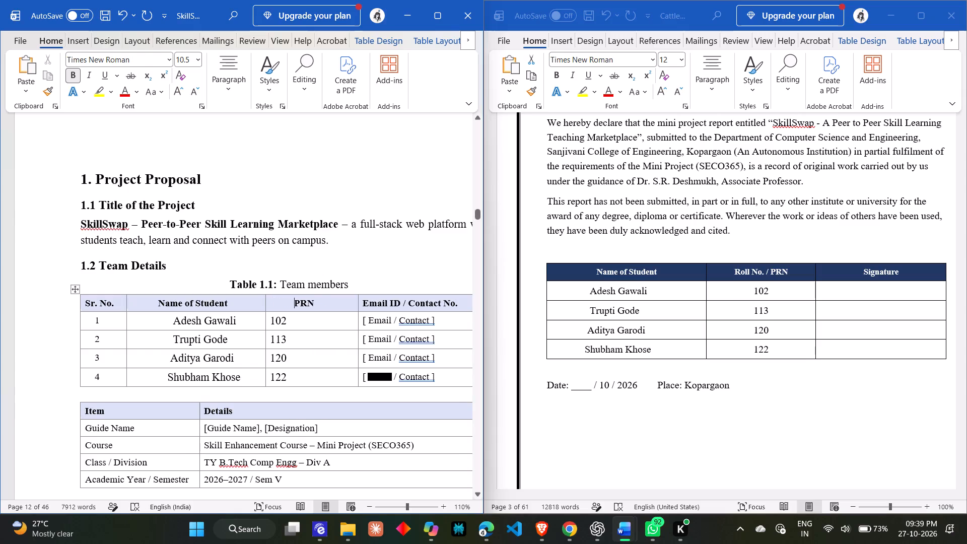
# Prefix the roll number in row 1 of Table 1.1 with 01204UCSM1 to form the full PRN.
pyautogui.click(272, 324)
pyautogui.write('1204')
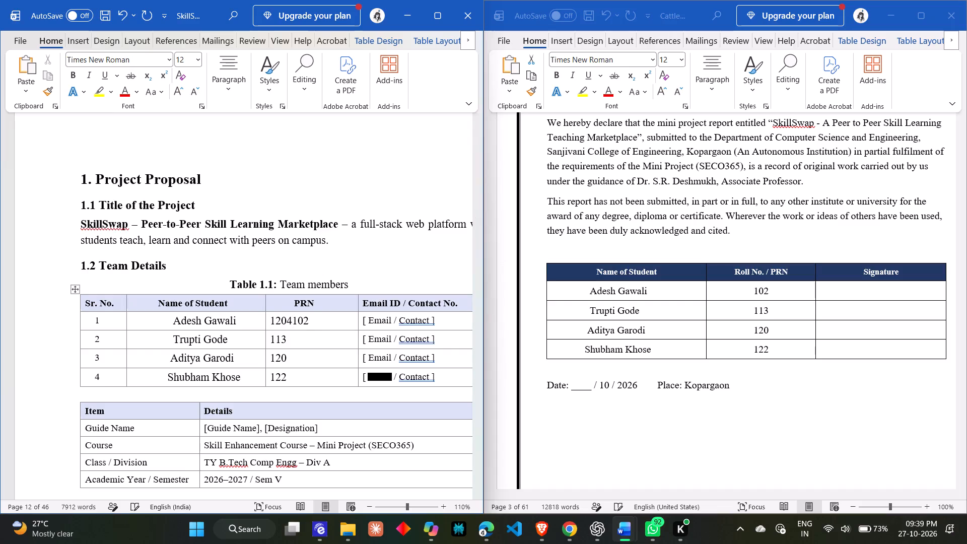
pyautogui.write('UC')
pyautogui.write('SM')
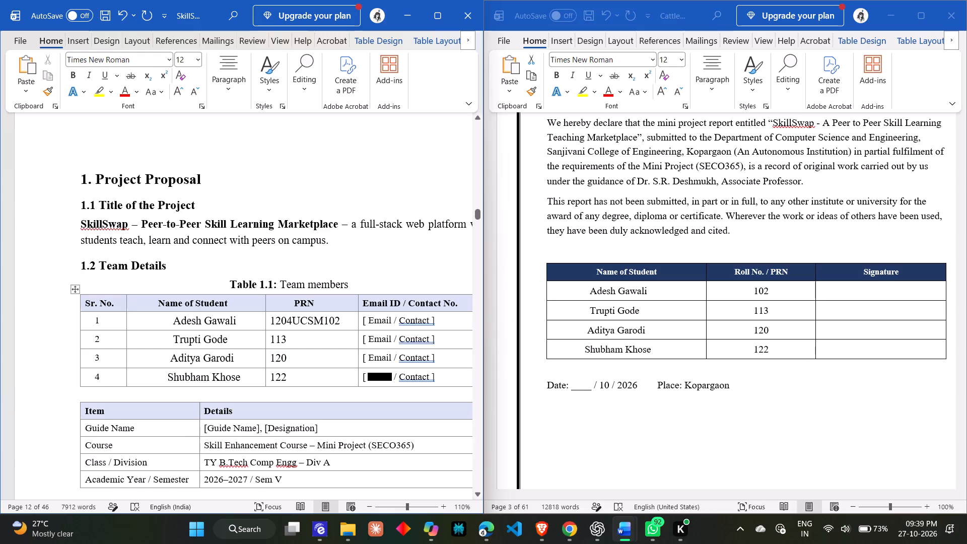
pyautogui.moveTo(322, 319); pyautogui.dragTo(270, 317)
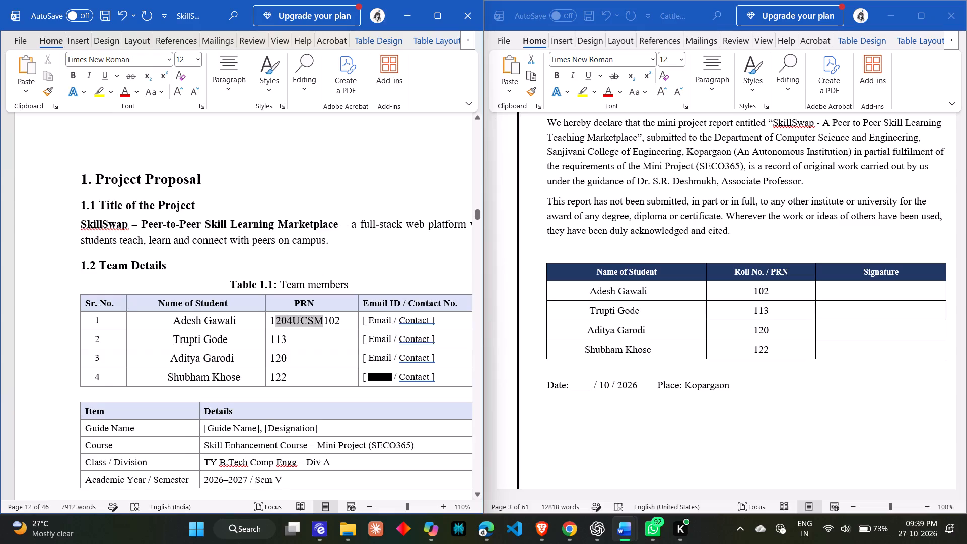
pyautogui.moveTo(270, 317); pyautogui.dragTo(269, 317)
pyautogui.click(274, 319)
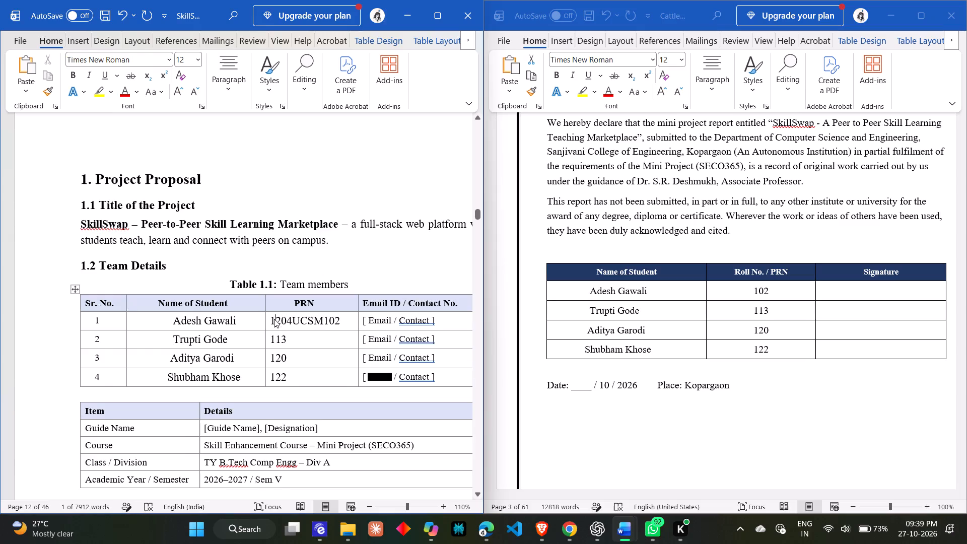
pyautogui.click(272, 317)
pyautogui.press('0')
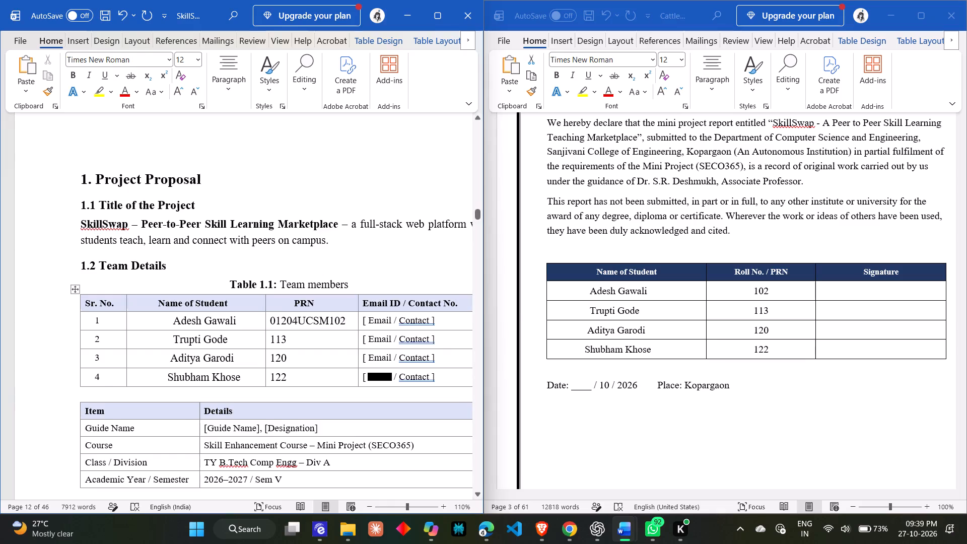
pyautogui.click(326, 318)
pyautogui.press('1')
# Copy the PRN prefix from row 1 of Table 1.1 to the front of the numbers in rows 2, 3 and 4.
pyautogui.moveTo(333, 321); pyautogui.dragTo(299, 319)
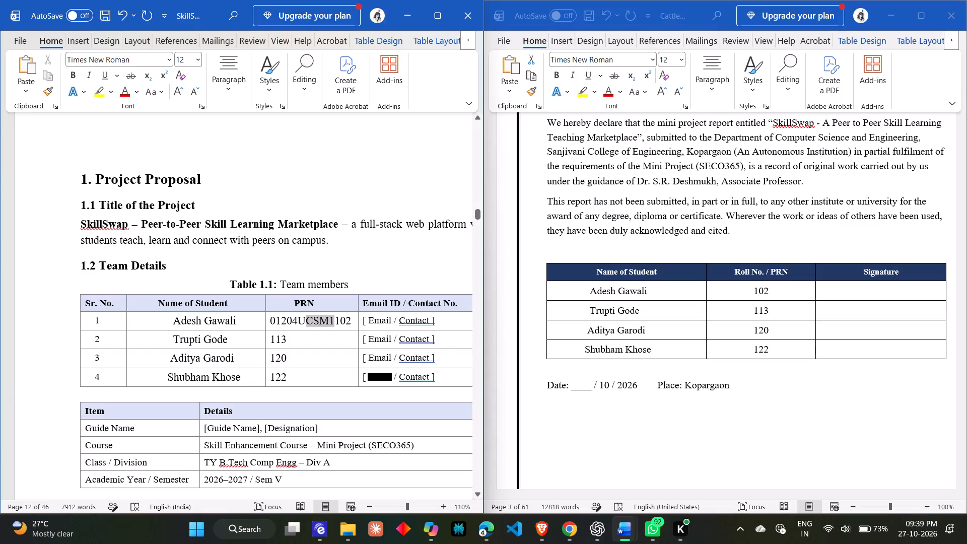
pyautogui.moveTo(299, 319); pyautogui.dragTo(268, 320)
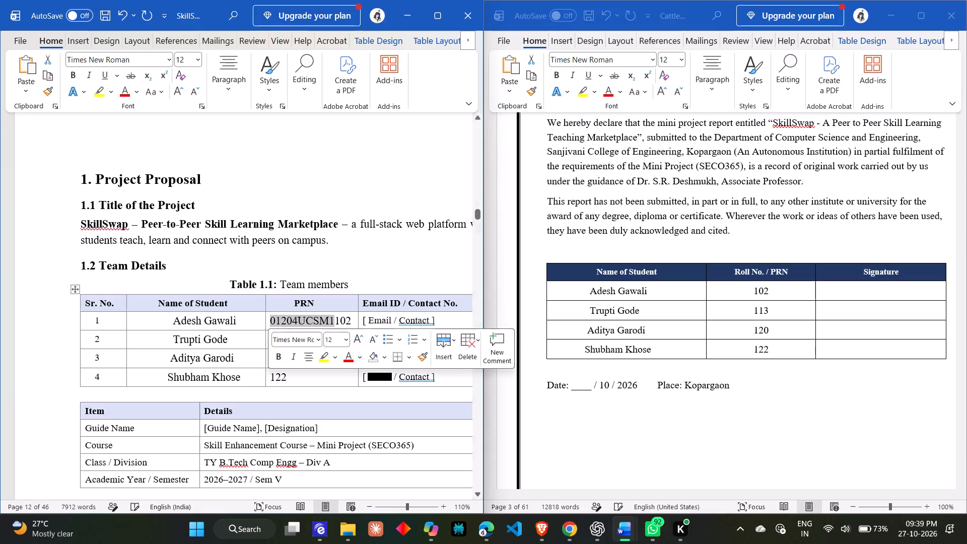
pyautogui.hotkey('ctrl', 'c')
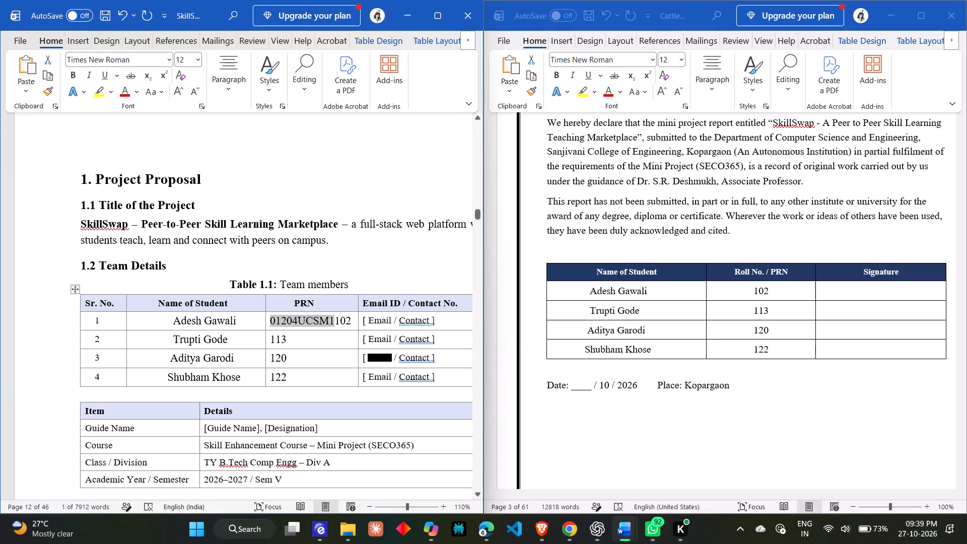
pyautogui.click(271, 339)
pyautogui.hotkey('ctrl', 'v')
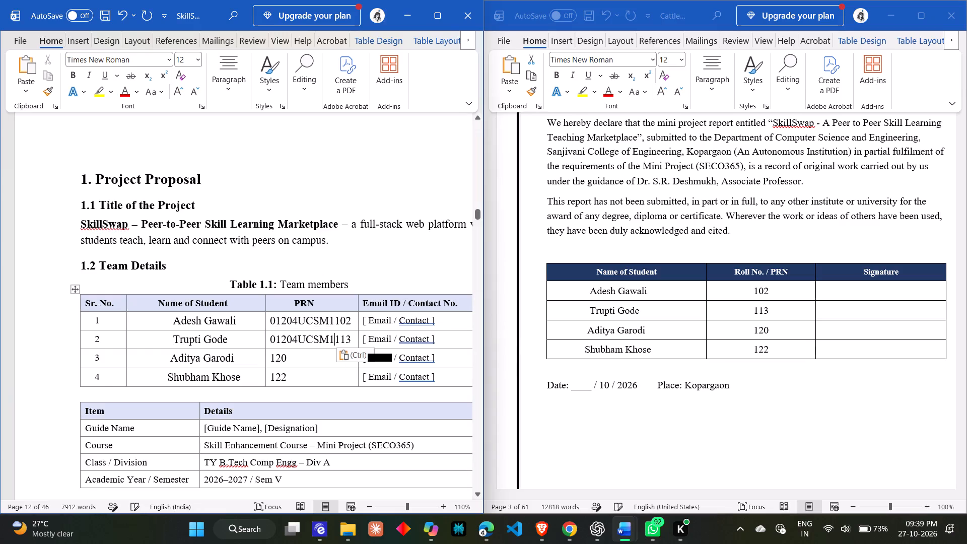
pyautogui.click(270, 359)
pyautogui.hotkey('ctrl', 'v')
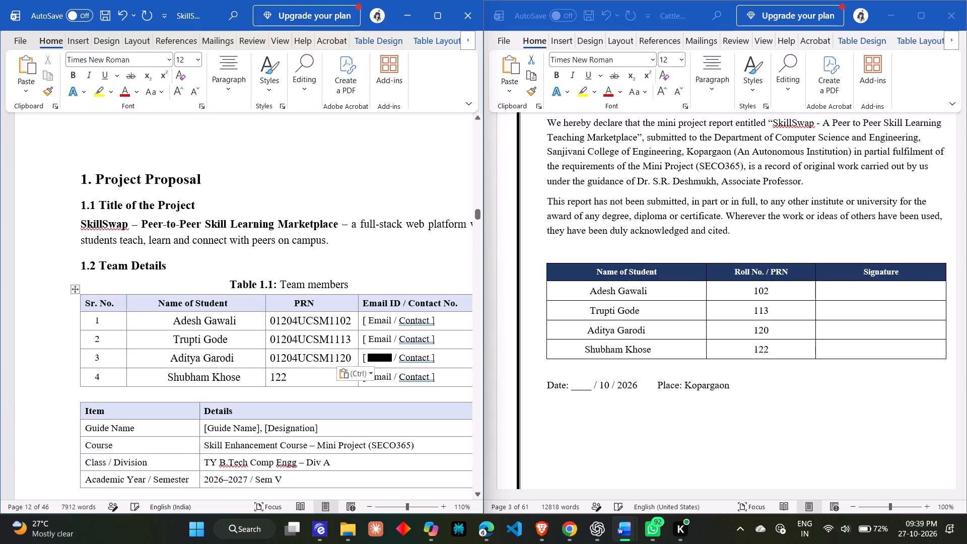
pyautogui.click(272, 372)
pyautogui.hotkey('ctrl', 'v')
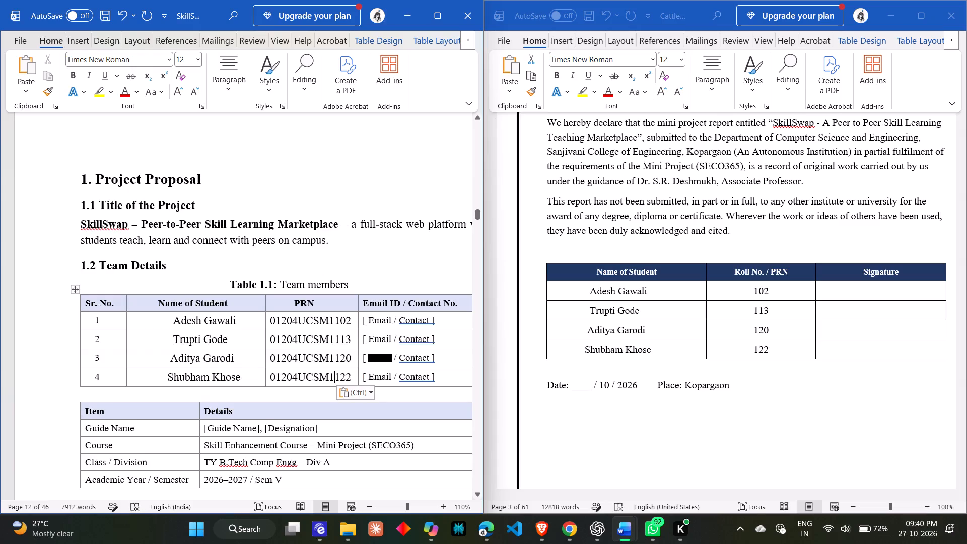
# Widen the PRN column of Table 1.1 by moving its border with the Name of Student column toward the names.
pyautogui.moveTo(265, 337); pyautogui.dragTo(254, 337)
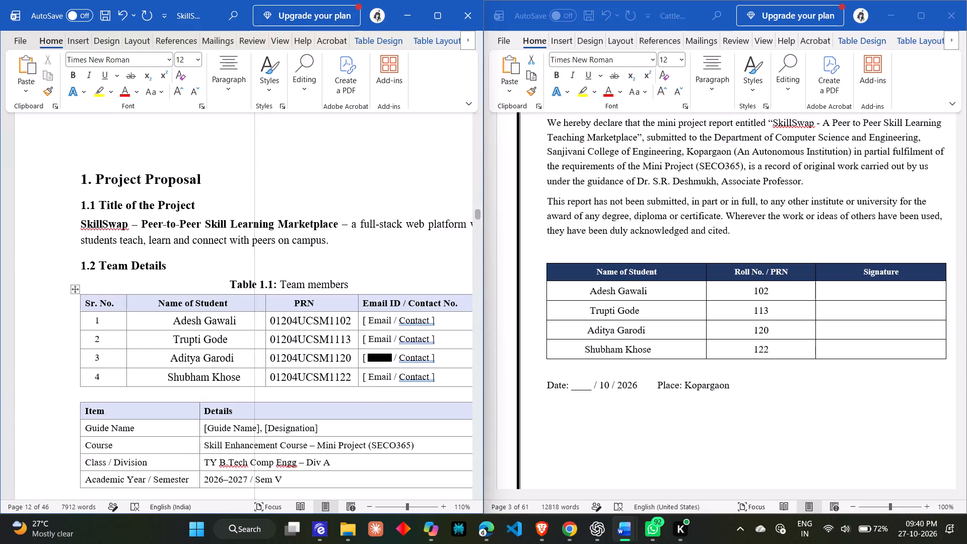
pyautogui.moveTo(254, 337); pyautogui.dragTo(251, 336)
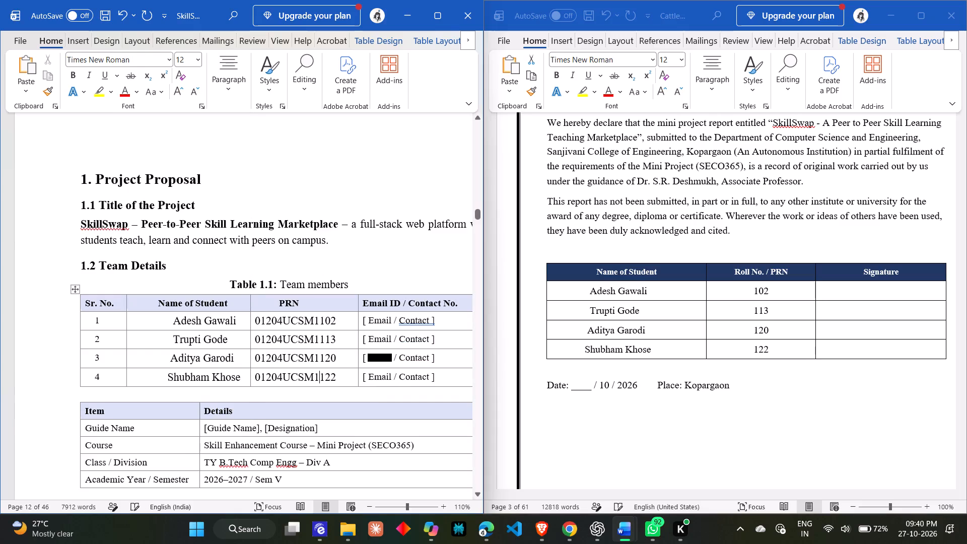
# Remove six leading spaces before the student name in row 1 of Table 1.1 and five before the name in row 2.
pyautogui.click(172, 323)
pyautogui.click(173, 320)
pyautogui.press('BackSpace')
pyautogui.press('BackSpace')
pyautogui.press('BackSpace')
pyautogui.press('BackSpace')
pyautogui.press('BackSpace')
pyautogui.press('BackSpace')
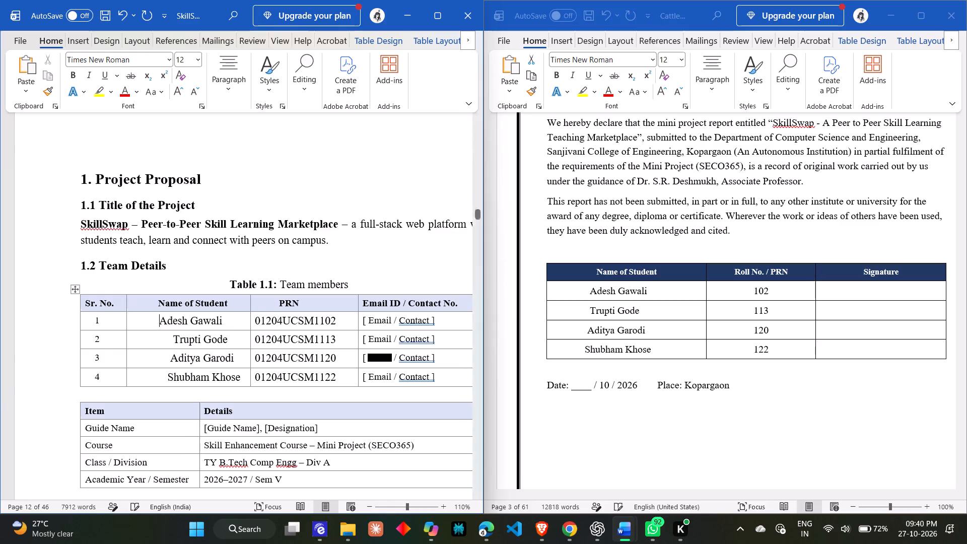
pyautogui.click(165, 333)
pyautogui.press('BackSpace')
pyautogui.press('BackSpace')
pyautogui.press('BackSpace')
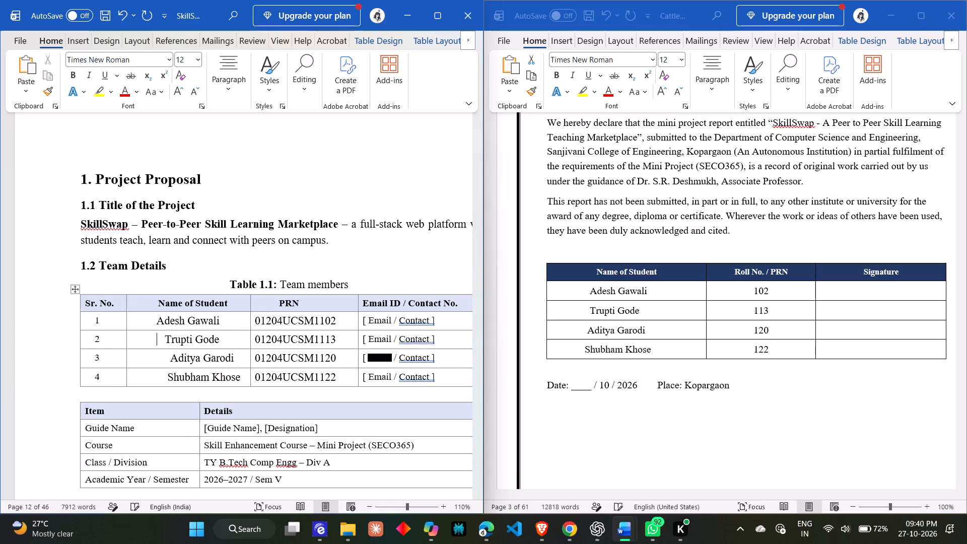
pyautogui.press('BackSpace')
pyautogui.press('BackSpace')
# Reduce the leading spaces before the student names in rows 3 and 4 of Table 1.1, by four and a net five, to recentre them.
pyautogui.click(165, 359)
pyautogui.press('BackSpace')
pyautogui.press('BackSpace')
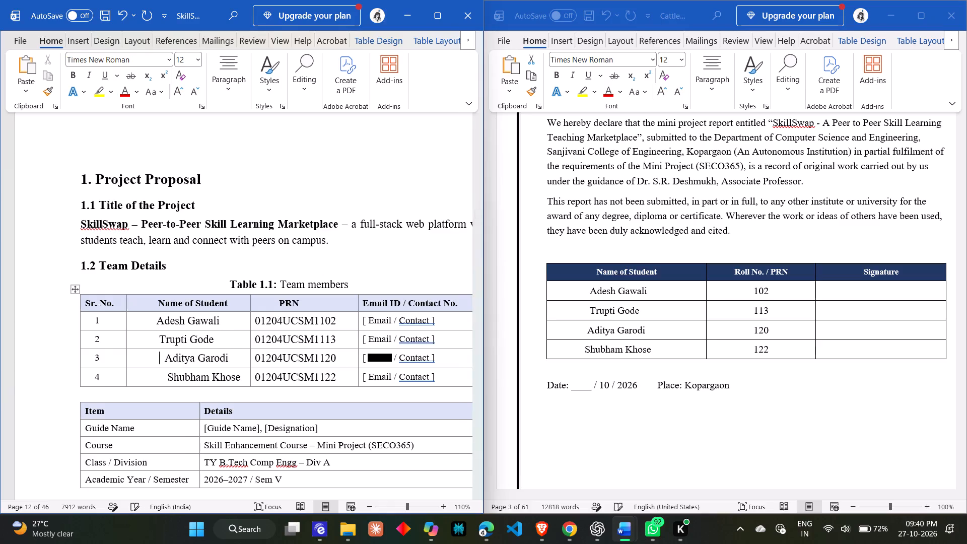
pyautogui.press('BackSpace')
pyautogui.press('BackSpace')
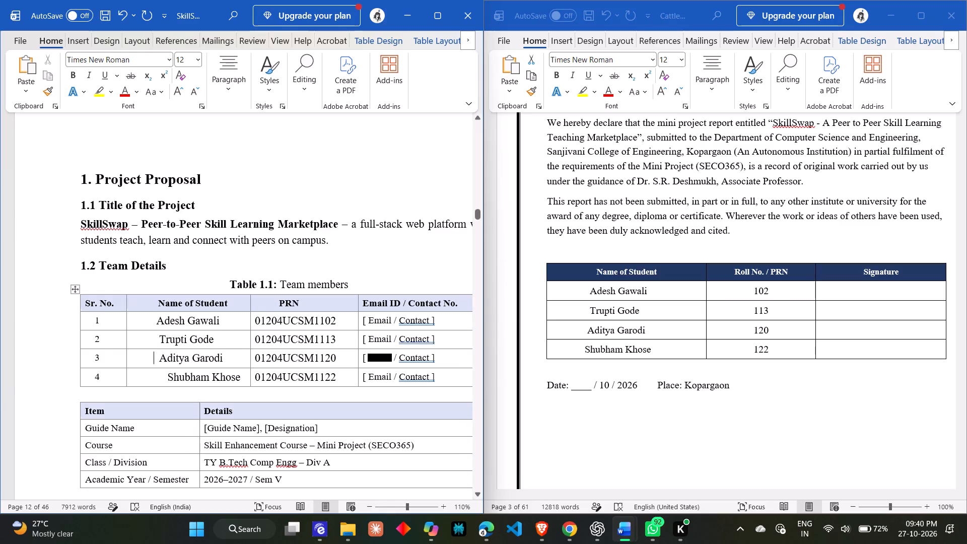
pyautogui.click(166, 376)
pyautogui.press('BackSpace')
pyautogui.press('BackSpace')
pyautogui.press('BackSpace')
pyautogui.press('BackSpace')
pyautogui.press('BackSpace')
pyautogui.press('BackSpace')
pyautogui.press('BackSpace')
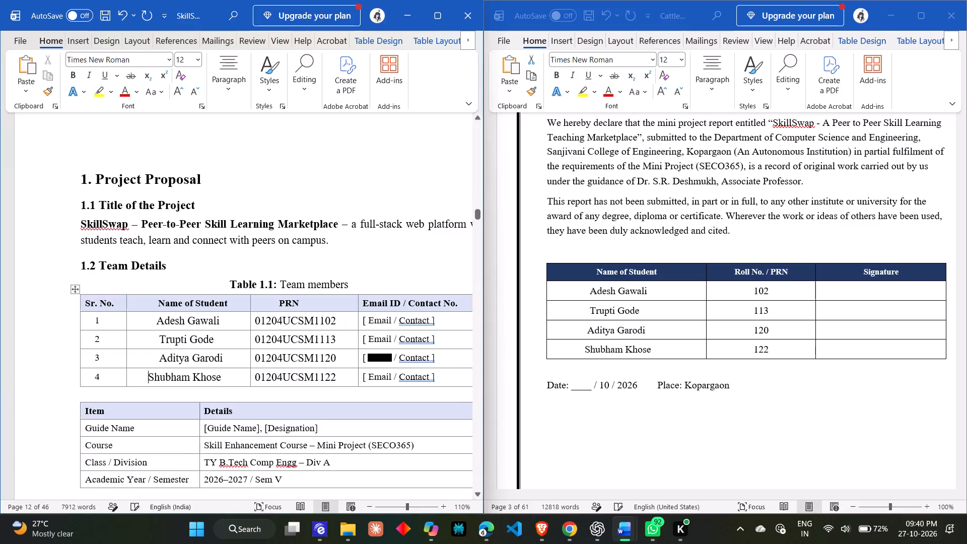
pyautogui.press('space')
pyautogui.press('space')
# Indent the PRNs in rows 1 to 4 of Table 1.1 with two leading spaces each.
pyautogui.click(256, 323)
pyautogui.press('space')
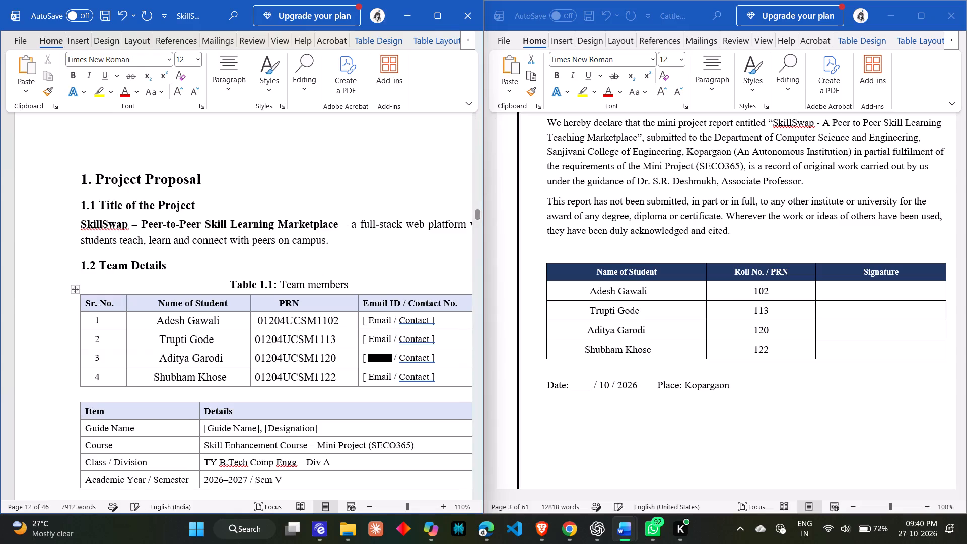
pyautogui.press('space')
pyautogui.click(256, 335)
pyautogui.press('space')
pyautogui.press('space')
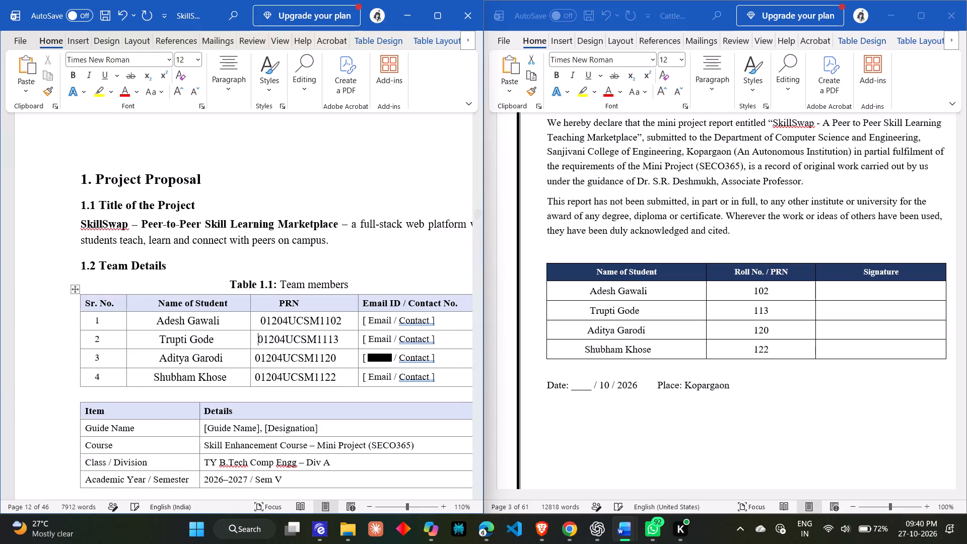
pyautogui.click(255, 359)
pyautogui.press('space')
pyautogui.press('space')
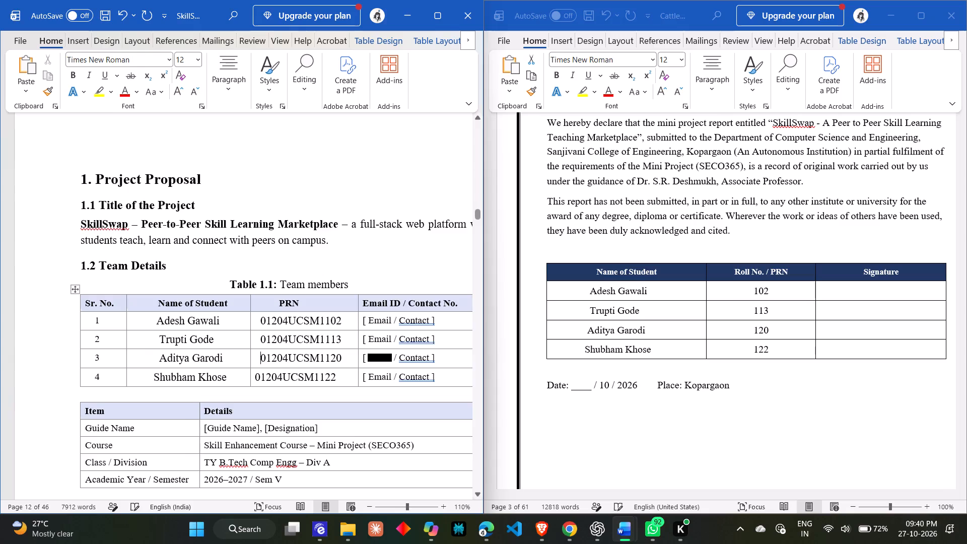
pyautogui.click(255, 375)
pyautogui.press('space')
pyautogui.press('space')
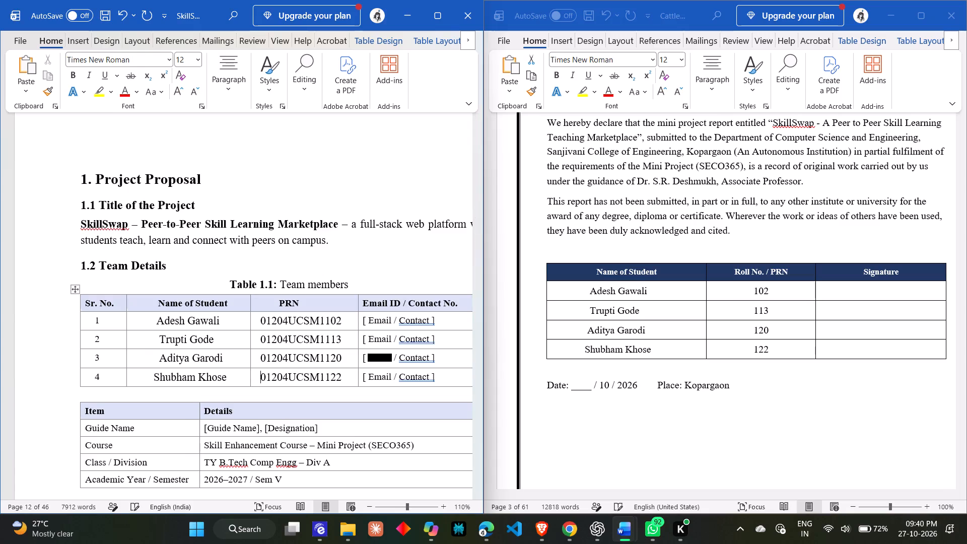
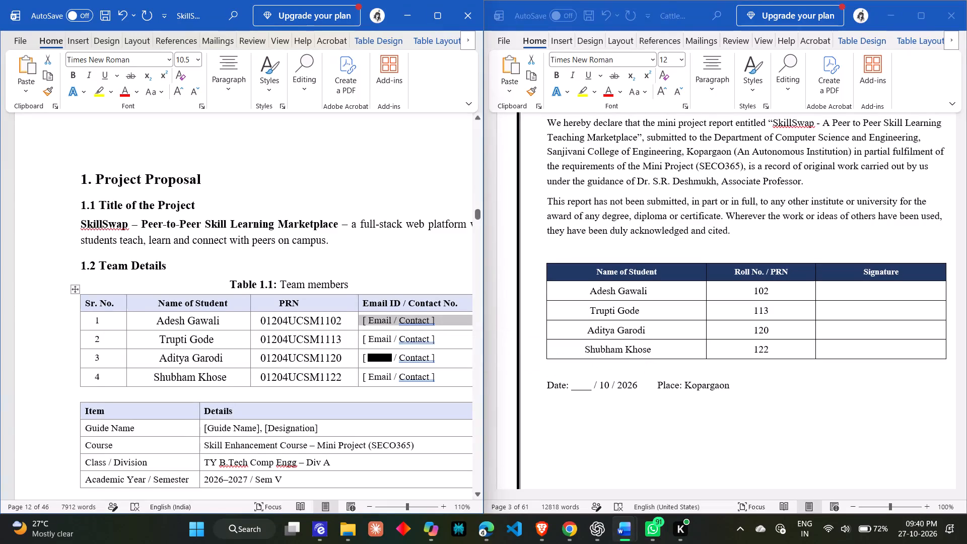
# Paste the copied student e-mail addresses into the Email ID / Contact No. cells of rows 1 and 2 in Table 1.1.
pyautogui.hotkey('ctrl', 'v')
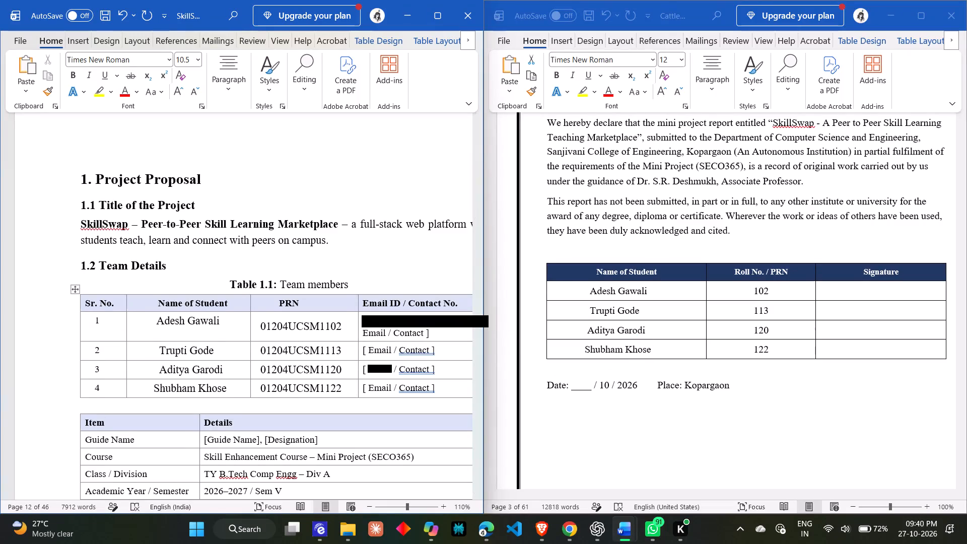
pyautogui.click(436, 335)
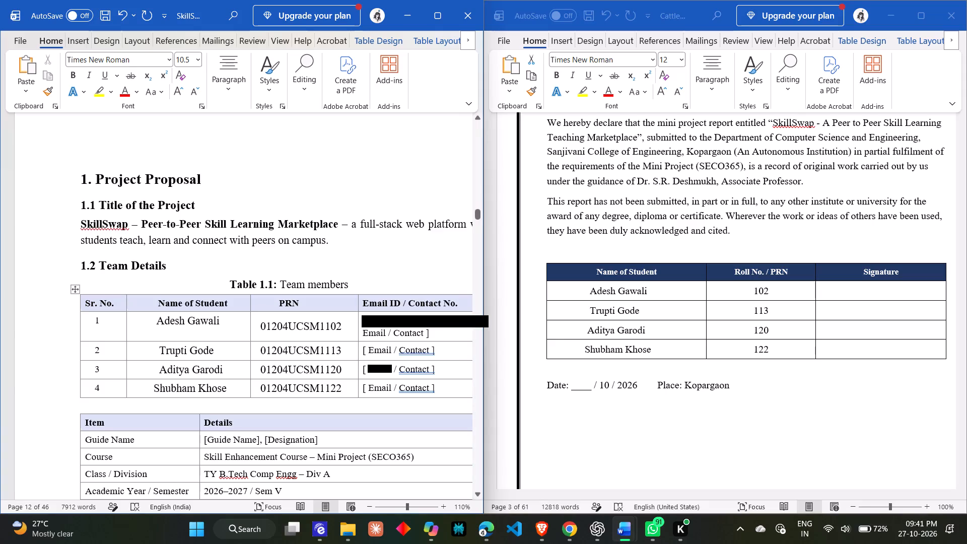
pyautogui.tripleClick(401, 352)
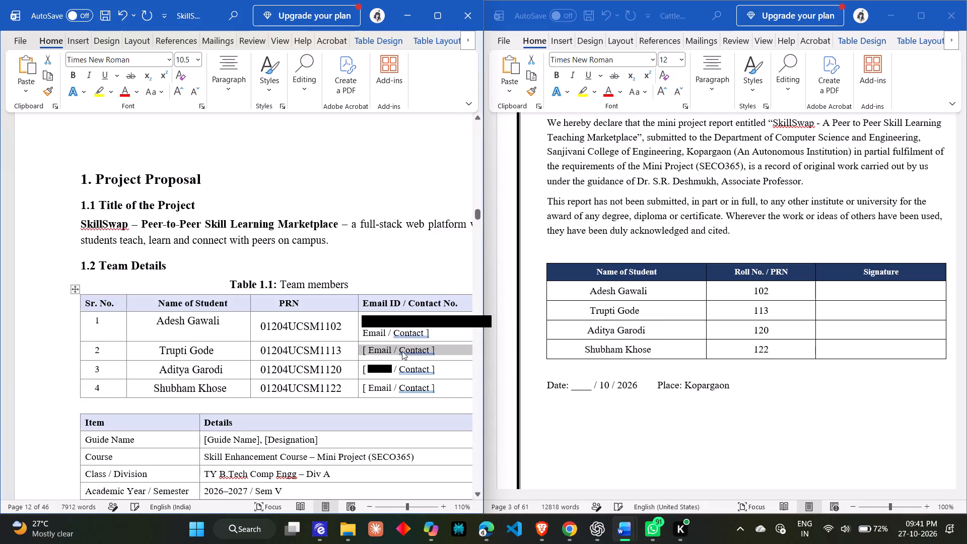
pyautogui.hotkey('ctrl', 'v')
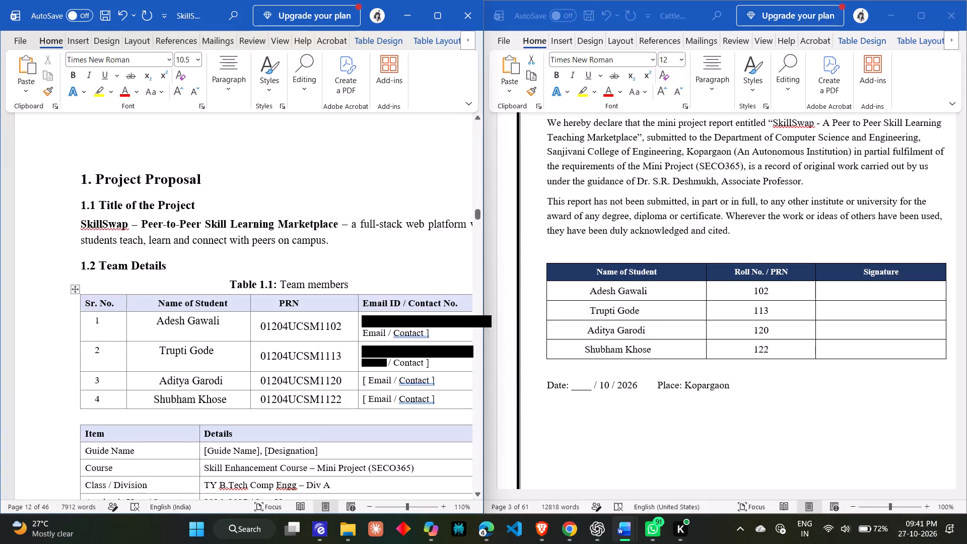
# Delete the leftover "[ Email / Contact ]" placeholder text after the e-mail addresses in rows 2 and 1 of Table 1.1.
pyautogui.moveTo(434, 362); pyautogui.dragTo(363, 359)
pyautogui.press('BackSpace')
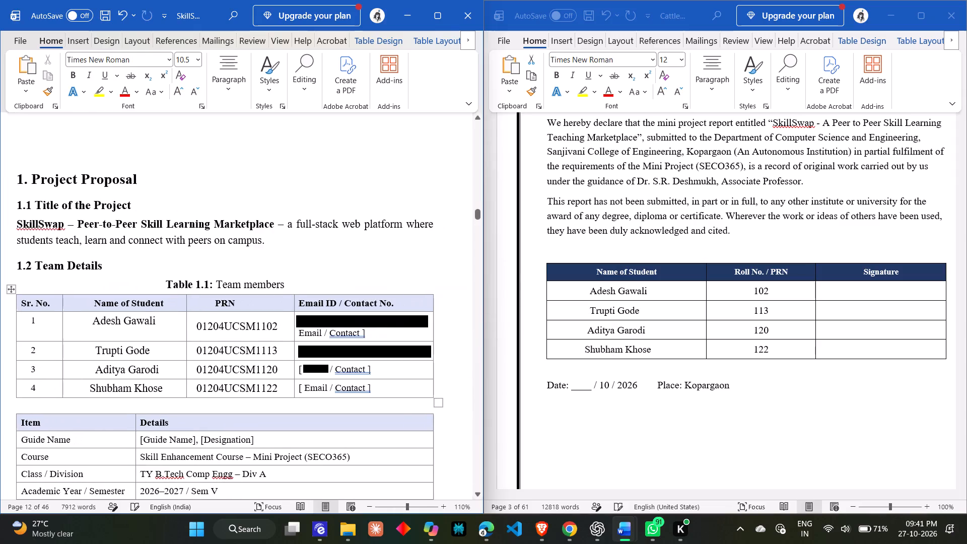
pyautogui.press('BackSpace')
pyautogui.press('BackSpace')
pyautogui.click(385, 337)
pyautogui.moveTo(387, 333); pyautogui.dragTo(307, 331)
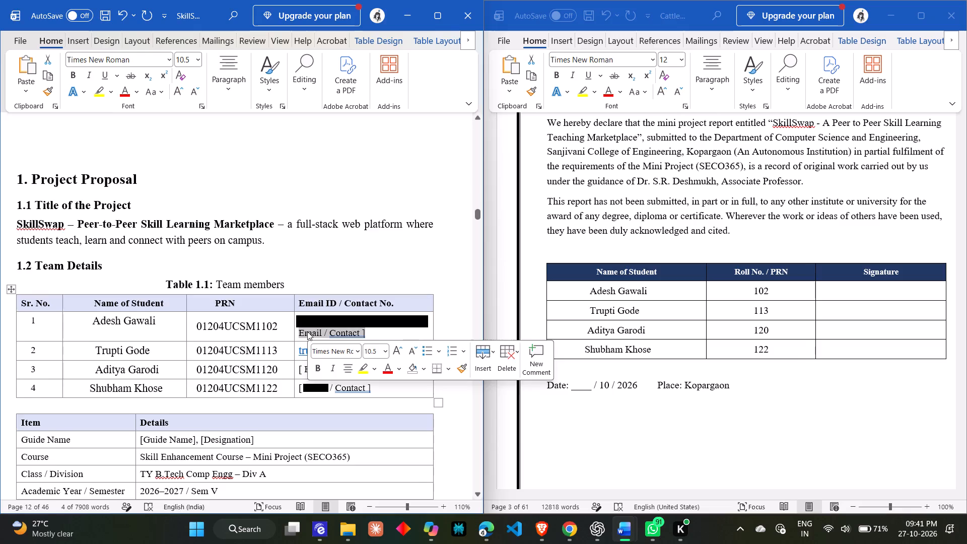
pyautogui.press('BackSpace')
pyautogui.press('BackSpace')
pyautogui.press('BackSpace')
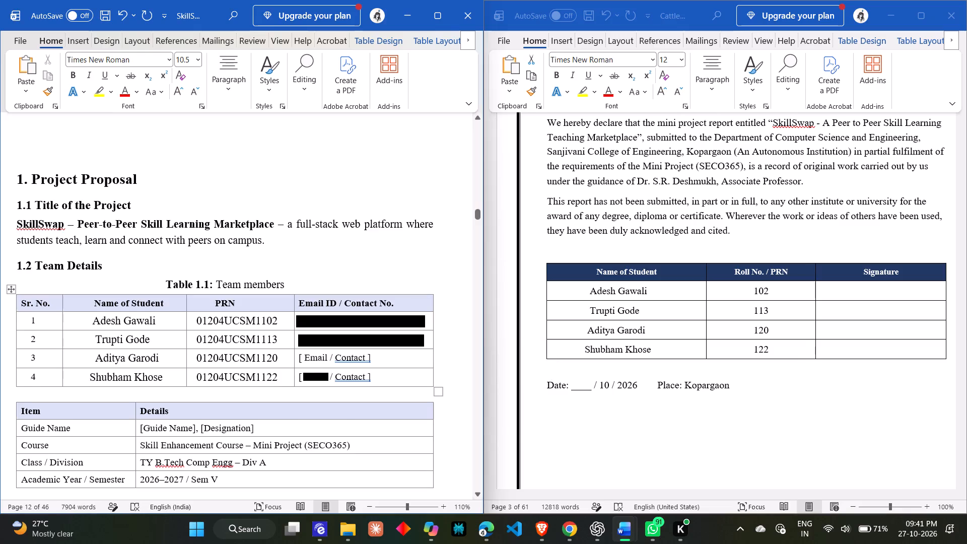
# Delete the "[ Email / Contact ]" placeholder text from the Email ID / Contact No. cell of row 4 in Table 1.1.
pyautogui.click(381, 382)
pyautogui.press('BackSpace')
pyautogui.press('BackSpace')
pyautogui.press('BackSpace')
pyautogui.press('BackSpace')
pyautogui.press('BackSpace')
pyautogui.press('BackSpace')
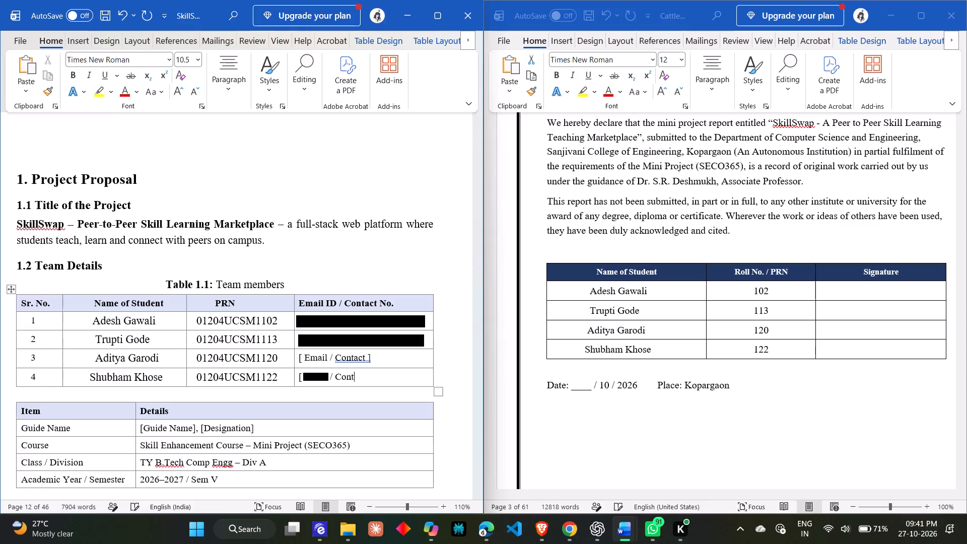
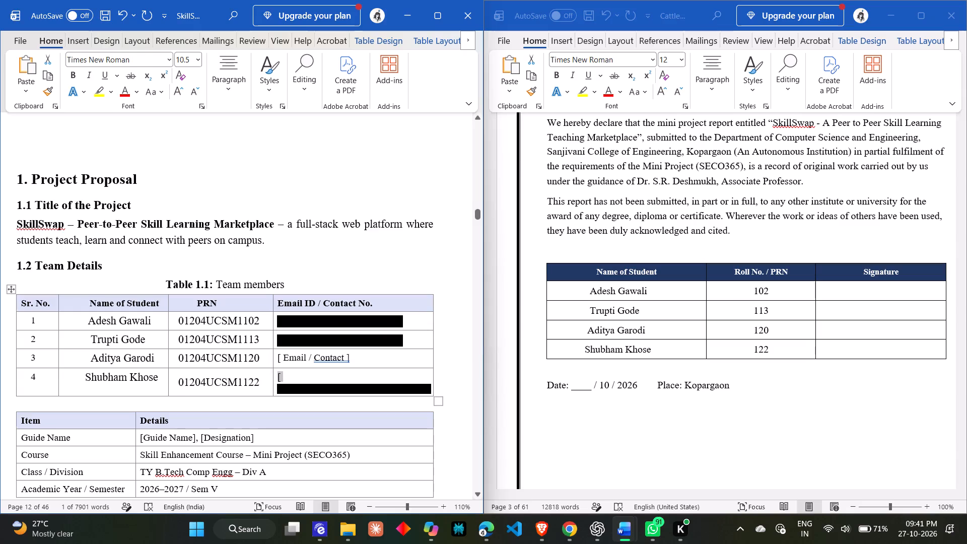
# Remove the leftover opening bracket and line break before the e-mail address in row 4 of Table 1.1, keeping the address's first letter.
pyautogui.moveTo(305, 389); pyautogui.dragTo(277, 377)
pyautogui.moveTo(277, 377); pyautogui.dragTo(278, 385)
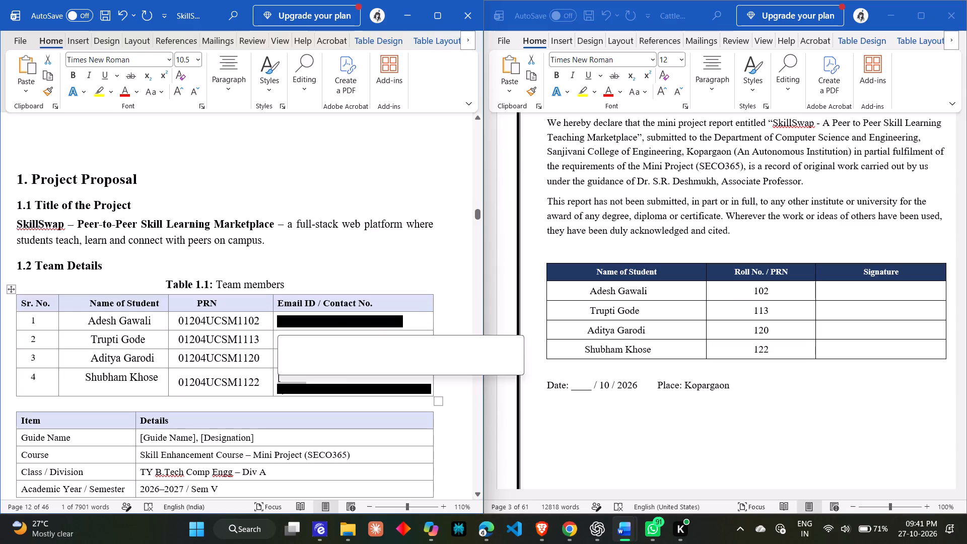
pyautogui.press('BackSpace')
pyautogui.press('BackSpace')
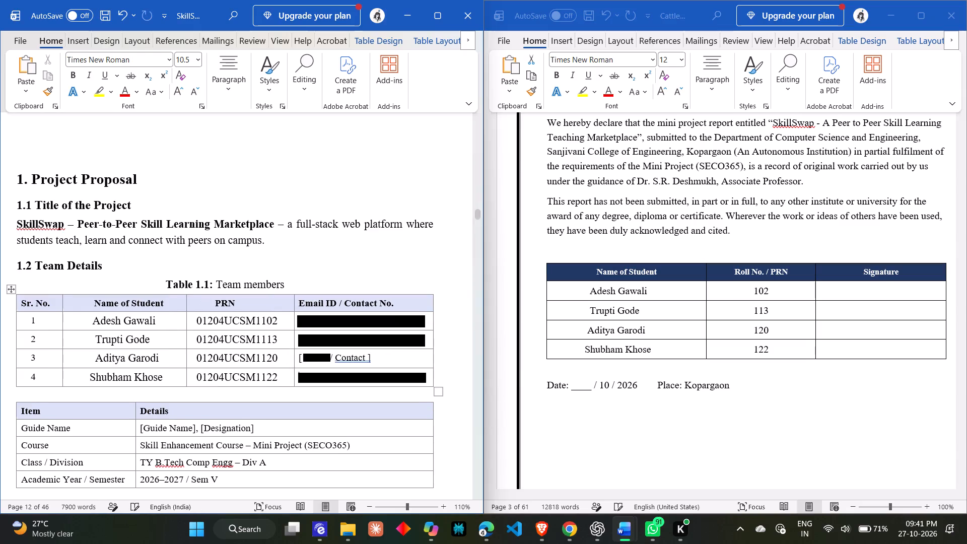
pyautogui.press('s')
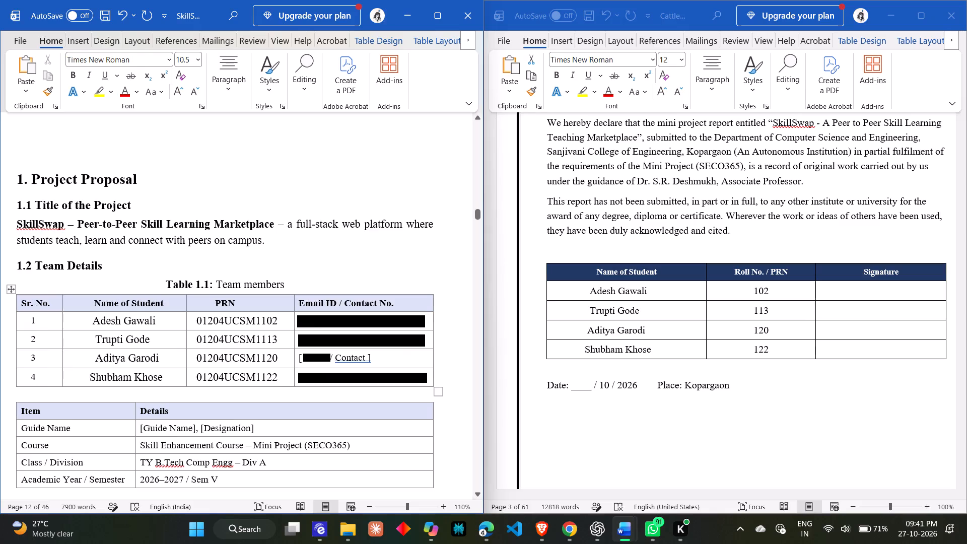
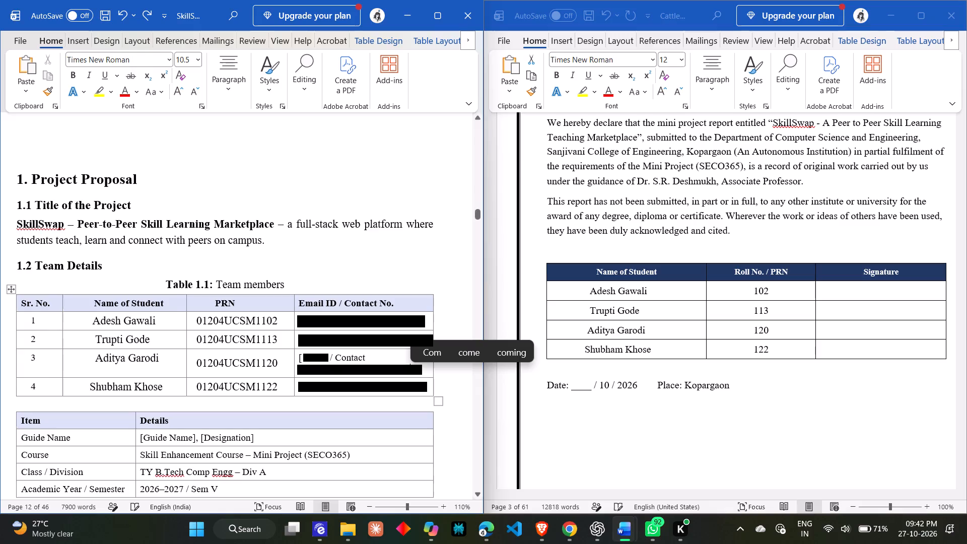
# Delete the leftover "[ Email / Contact ]" placeholder text before the e-mail address in row 3 of Table 1.1.
pyautogui.click(302, 370)
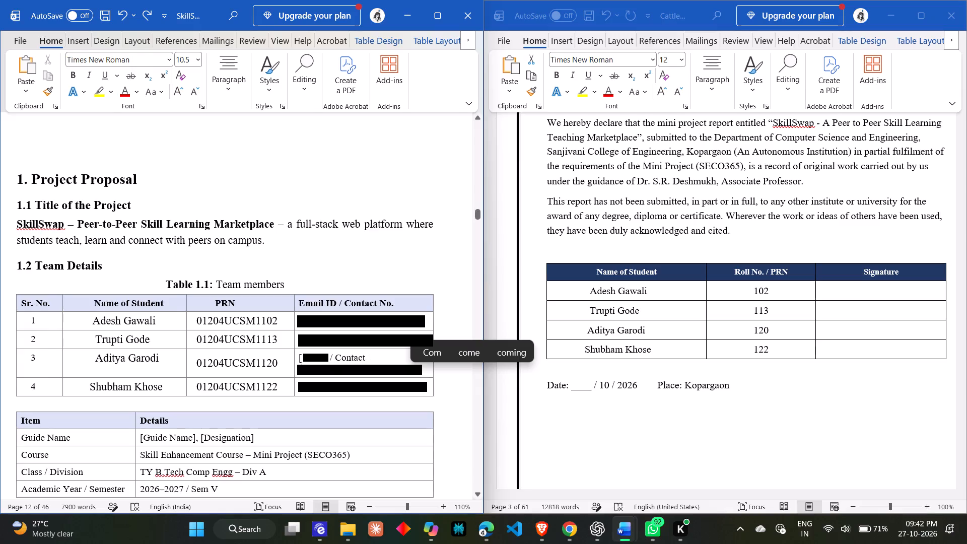
pyautogui.press('BackSpace')
pyautogui.press('BackSpace')
pyautogui.press('BackSpace')
pyautogui.press('BackSpace')
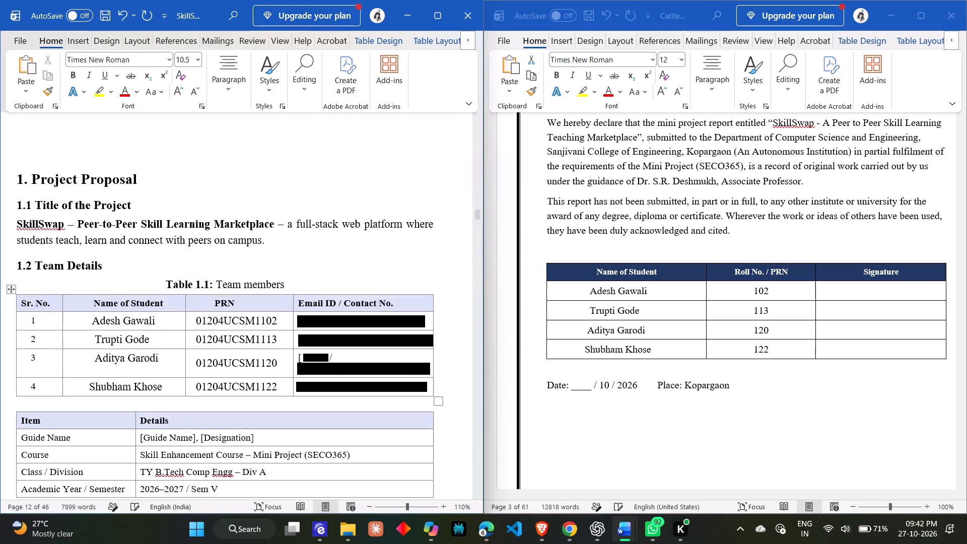
pyautogui.press('BackSpace')
pyautogui.press('BackSpace')
pyautogui.press('BackSpace')
pyautogui.press('BackSpace')
pyautogui.press('BackSpace')
pyautogui.press('BackSpace')
pyautogui.press('BackSpace')
pyautogui.press('BackSpace')
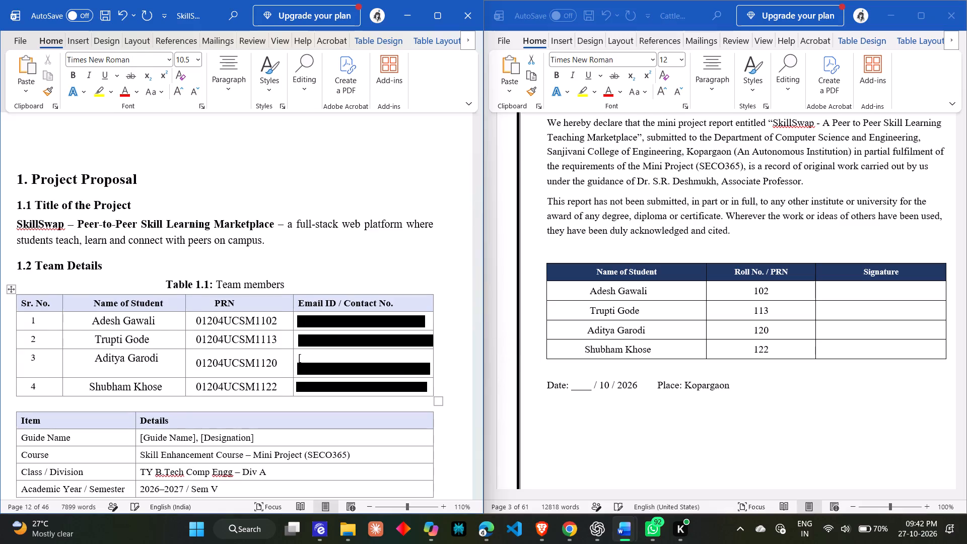
pyautogui.press('BackSpace')
pyautogui.press('BackSpace')
pyautogui.press('BackSpace')
pyautogui.press('BackSpace')
pyautogui.press('BackSpace')
pyautogui.press('BackSpace')
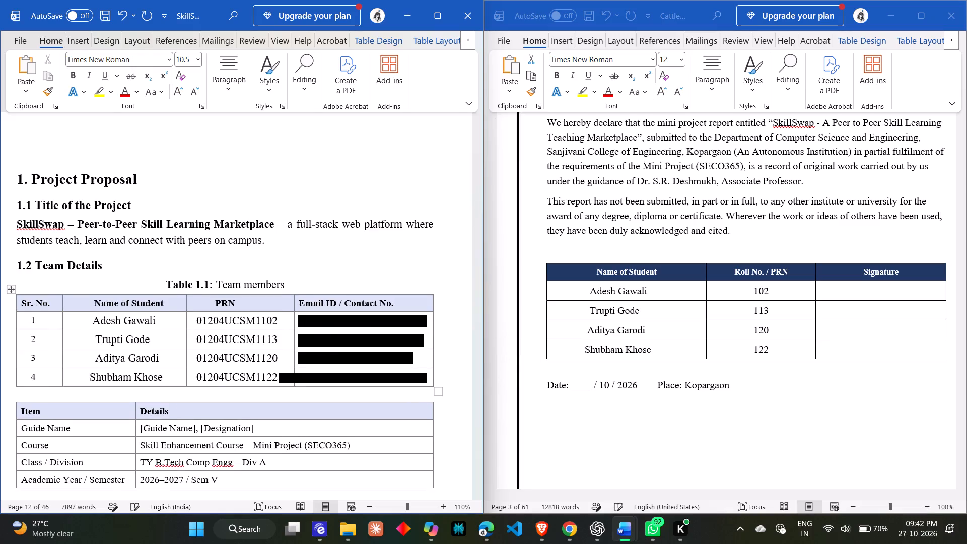
pyautogui.press('BackSpace')
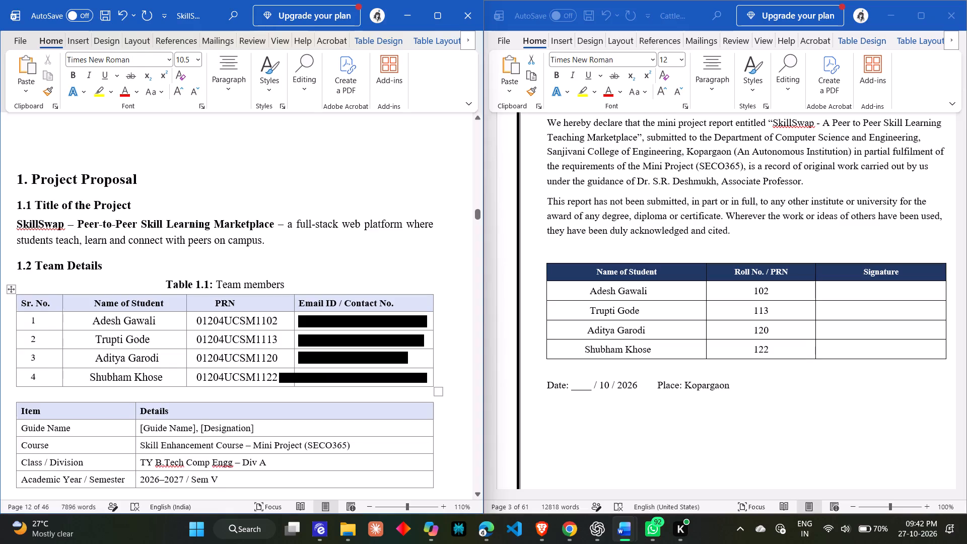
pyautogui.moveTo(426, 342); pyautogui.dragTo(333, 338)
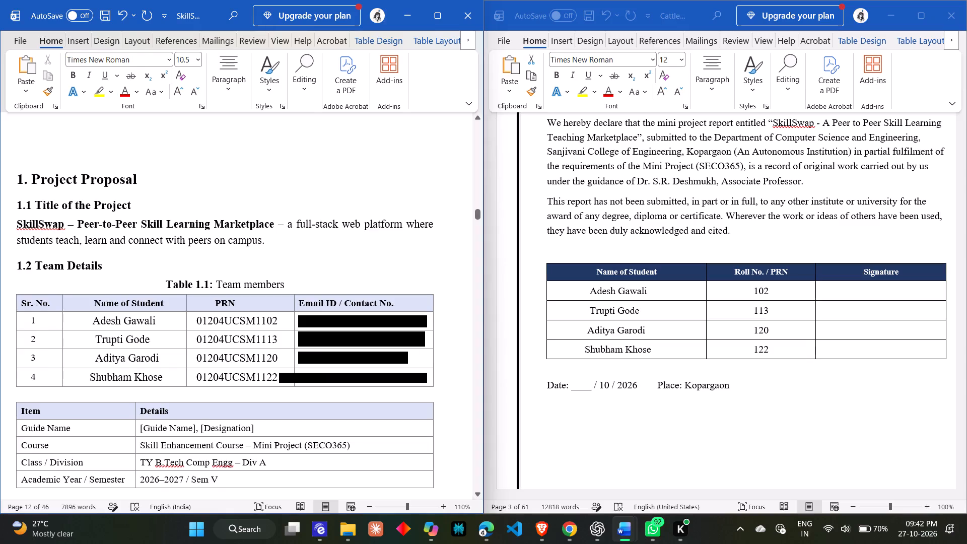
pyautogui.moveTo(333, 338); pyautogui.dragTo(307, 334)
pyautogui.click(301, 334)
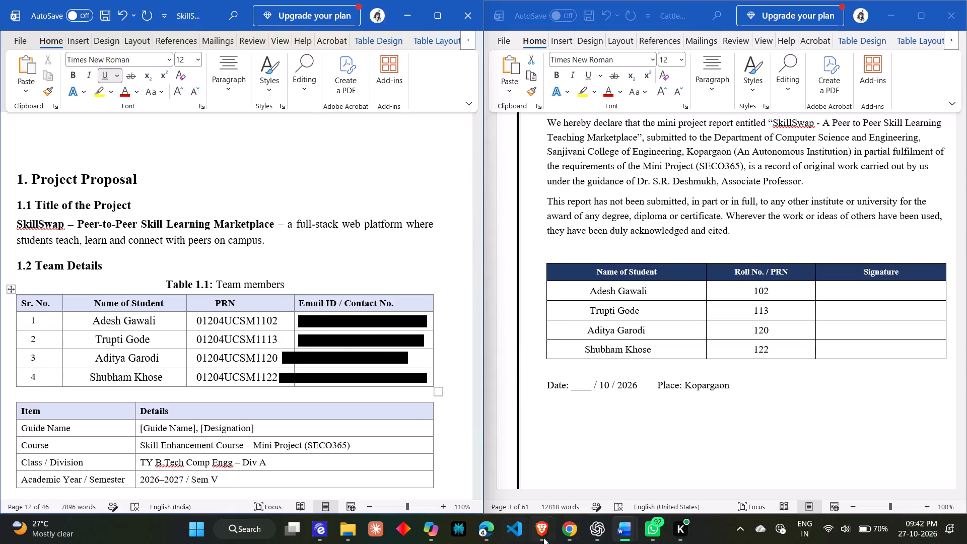
# Open Windows search to look for an app.
pyautogui.click(239, 523)
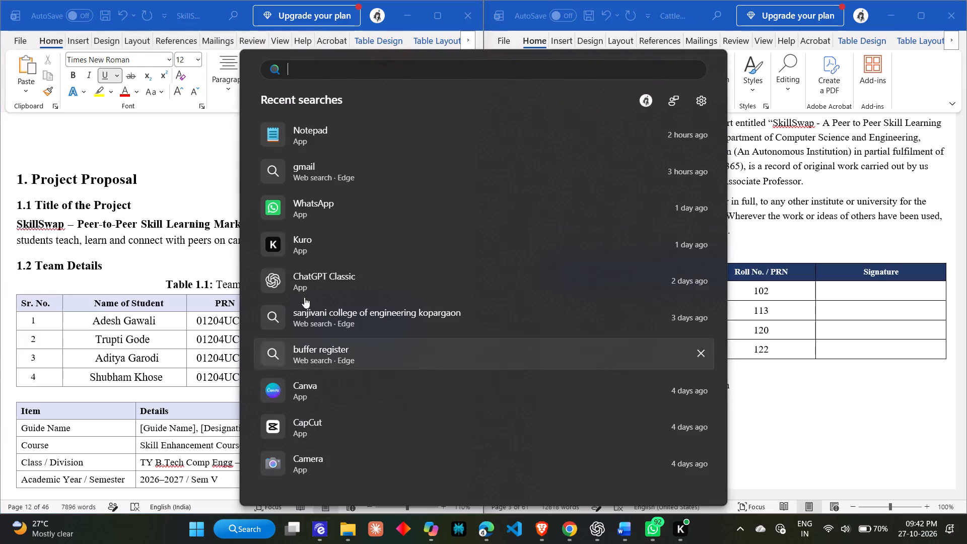
# Switch to Notepad and paste the copied e-mail address a few blank lines below the last hackathon line in the notes.
pyautogui.click(316, 138)
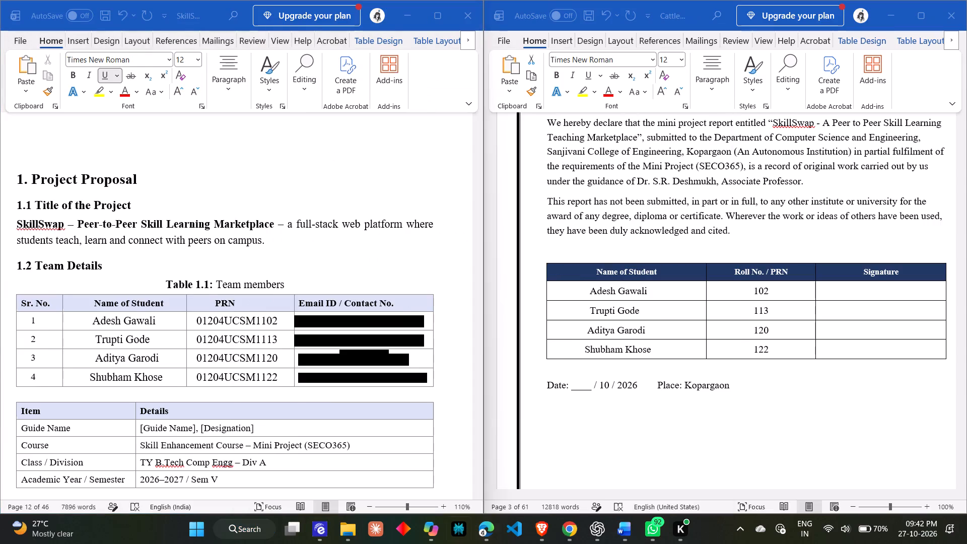
pyautogui.scroll(-4, 203, 393)
pyautogui.moveTo(187, 31); pyautogui.dragTo(795, 88)
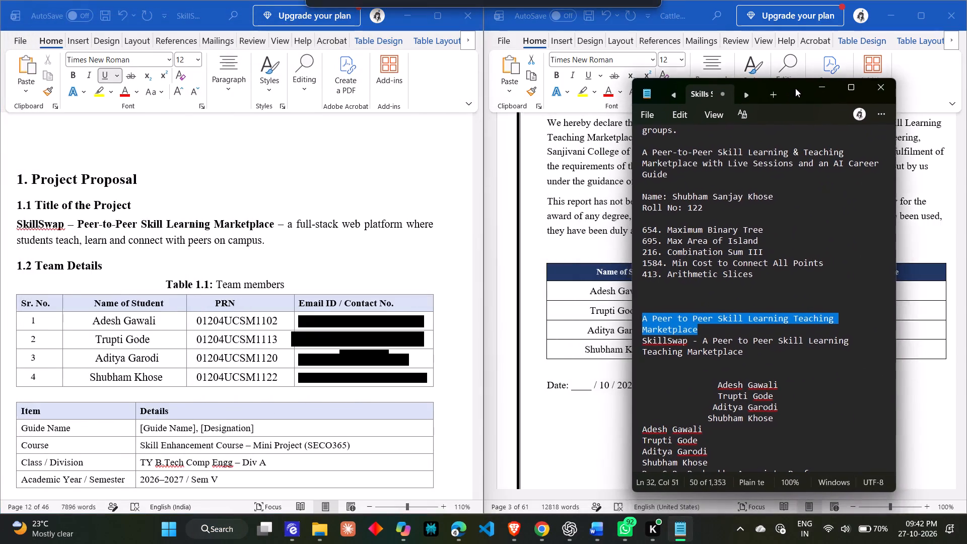
pyautogui.moveTo(795, 88); pyautogui.dragTo(796, 87)
pyautogui.scroll(-13, 772, 411)
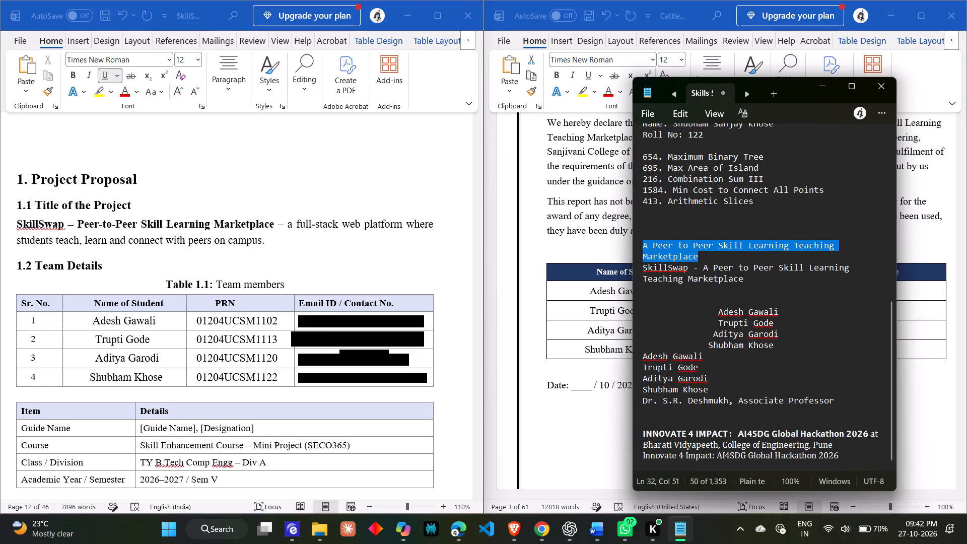
pyautogui.click(853, 453)
pyautogui.hotkey('shift', 'Return')
pyautogui.hotkey('shift', 'Return')
pyautogui.hotkey('shift', 'Return')
pyautogui.hotkey('shift', 'Return')
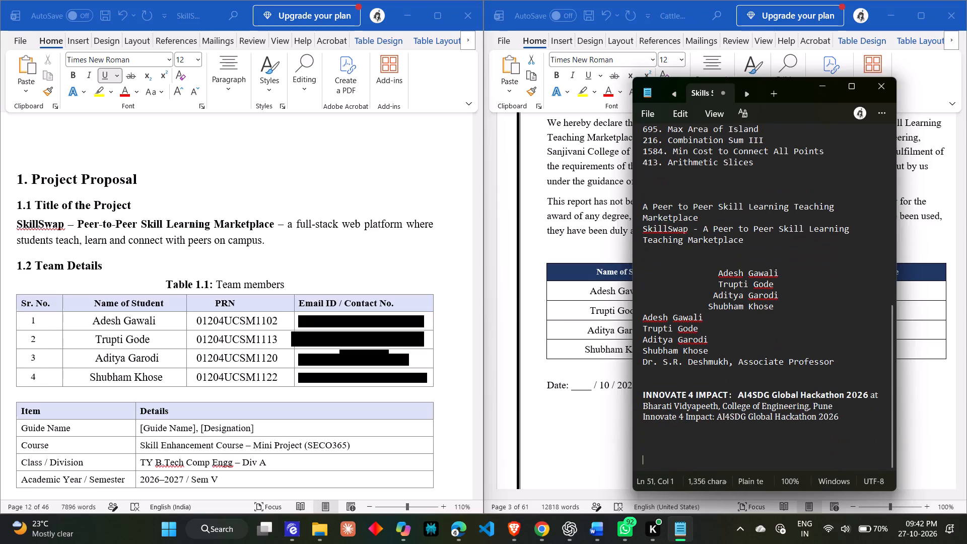
pyautogui.hotkey('ctrl', 'v')
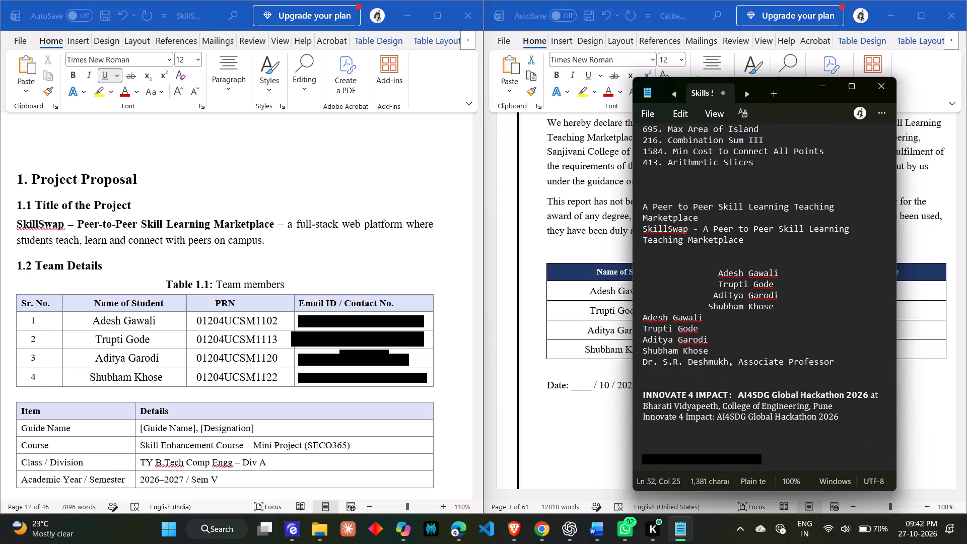
# Copy the whole pasted e-mail address from the last line of the notes as plain text.
pyautogui.click(686, 462)
pyautogui.doubleClick(684, 465)
pyautogui.moveTo(775, 450); pyautogui.dragTo(760, 451)
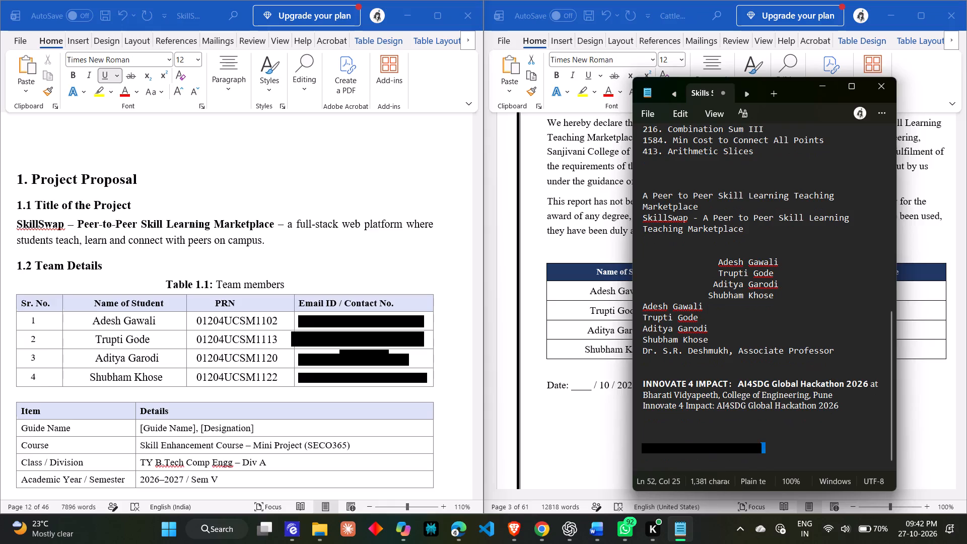
pyautogui.moveTo(760, 451); pyautogui.dragTo(633, 446)
pyautogui.hotkey('ctrl', 'c')
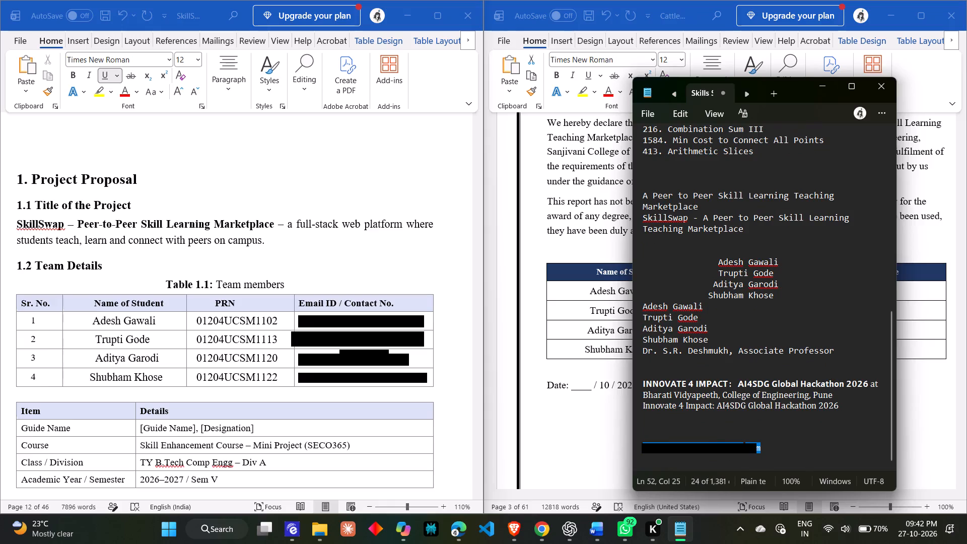
# Return to the report and replace the linked e-mail address in row 2 of Table 1.1 with the plain-text copy from the notes.
pyautogui.click(822, 85)
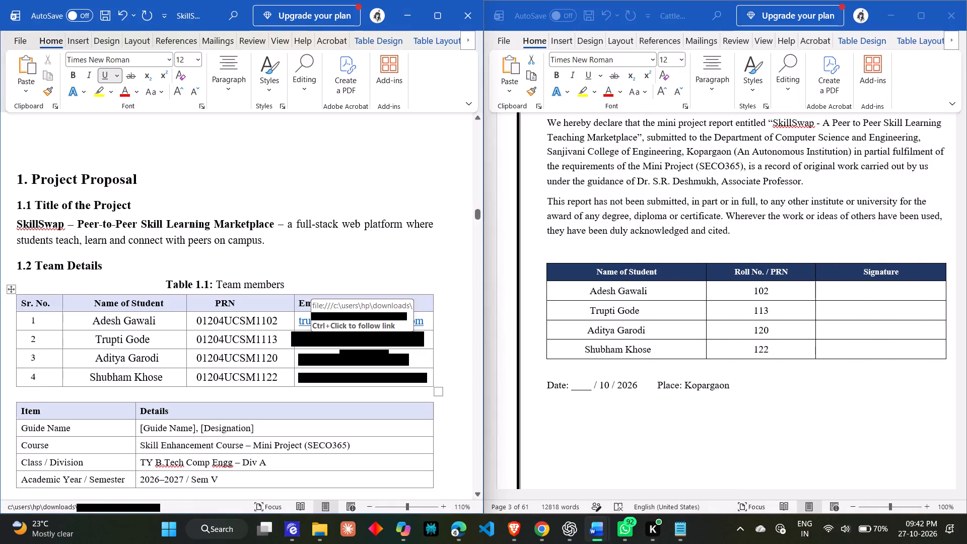
pyautogui.moveTo(300, 341); pyautogui.dragTo(344, 337)
pyautogui.moveTo(422, 338); pyautogui.dragTo(298, 338)
pyautogui.hotkey('ctrl', 'v')
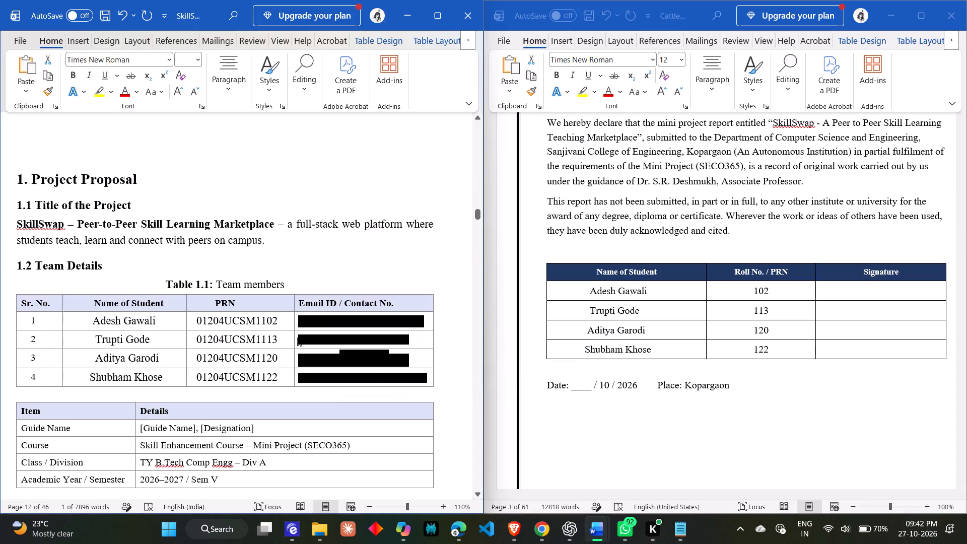
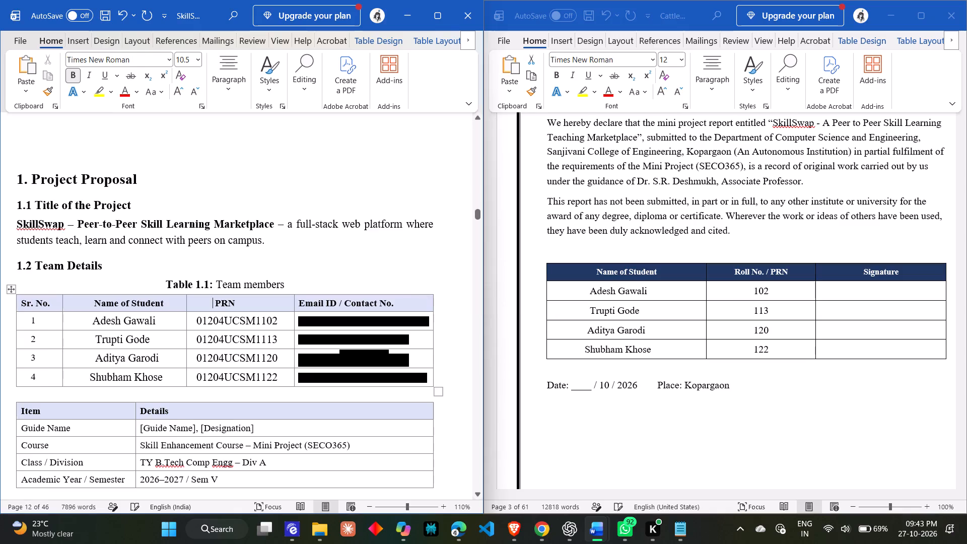
# Shift the PRN header in Table 1.1 toward the middle of its column with leading spaces.
pyautogui.press('space')
pyautogui.press('space')
pyautogui.press('space')
pyautogui.press('space')
pyautogui.press('space')
# Shorten the last column header of the team members table to "Email ID".
pyautogui.click(405, 303)
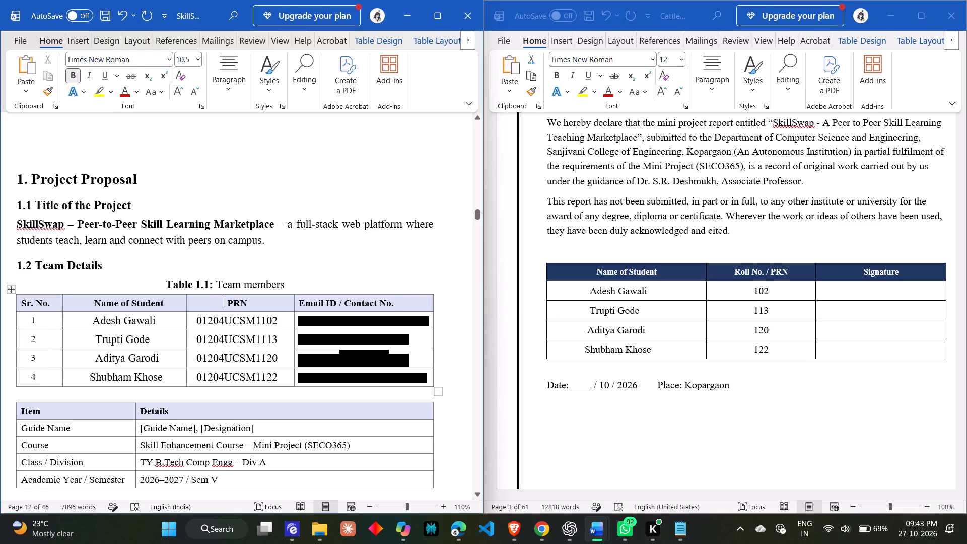
pyautogui.press('BackSpace')
pyautogui.press('BackSpace')
pyautogui.press('BackSpace')
pyautogui.press('BackSpace')
pyautogui.press('BackSpace')
pyautogui.press('BackSpace')
pyautogui.press('BackSpace')
pyautogui.press('BackSpace')
pyautogui.press('BackSpace')
pyautogui.press('BackSpace')
pyautogui.press('BackSpace')
pyautogui.press('BackSpace')
pyautogui.press('BackSpace')
pyautogui.press('BackSpace')
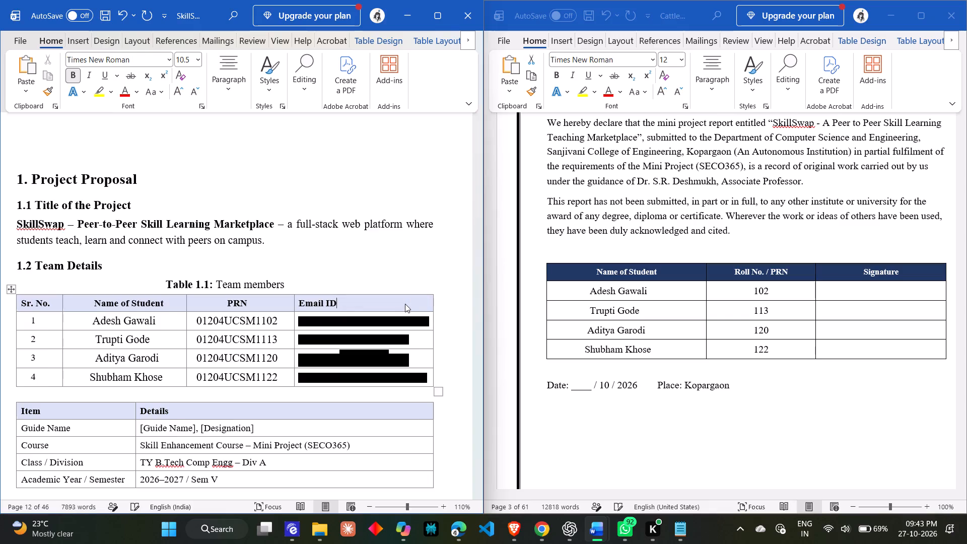
# Shift the Email ID header toward the middle of its column with leading spaces.
pyautogui.press('Left')
pyautogui.press('Left')
pyautogui.press('Left')
pyautogui.press('Left')
pyautogui.press('Left')
pyautogui.press('Left')
pyautogui.press('Left')
pyautogui.press('Left')
pyautogui.press('Left')
pyautogui.press('Right')
pyautogui.press('space')
pyautogui.press('space')
pyautogui.press('space')
pyautogui.press('space')
pyautogui.press('space')
pyautogui.press('space')
pyautogui.press('space')
pyautogui.press('space')
pyautogui.press('space')
pyautogui.press('space')
pyautogui.press('space')
pyautogui.press('space')
pyautogui.press('space')
pyautogui.press('space')
pyautogui.press('space')
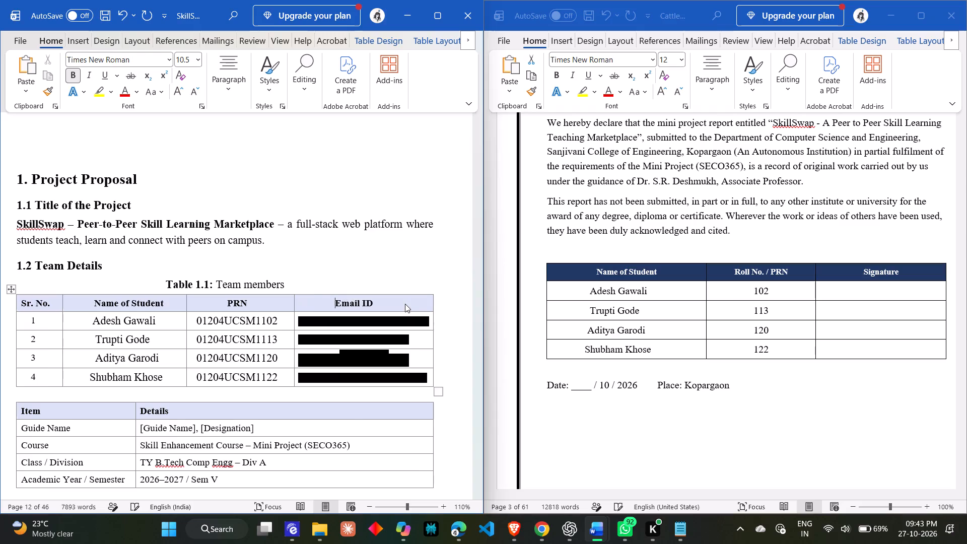
pyautogui.press('space')
pyautogui.press('space')
pyautogui.press('space')
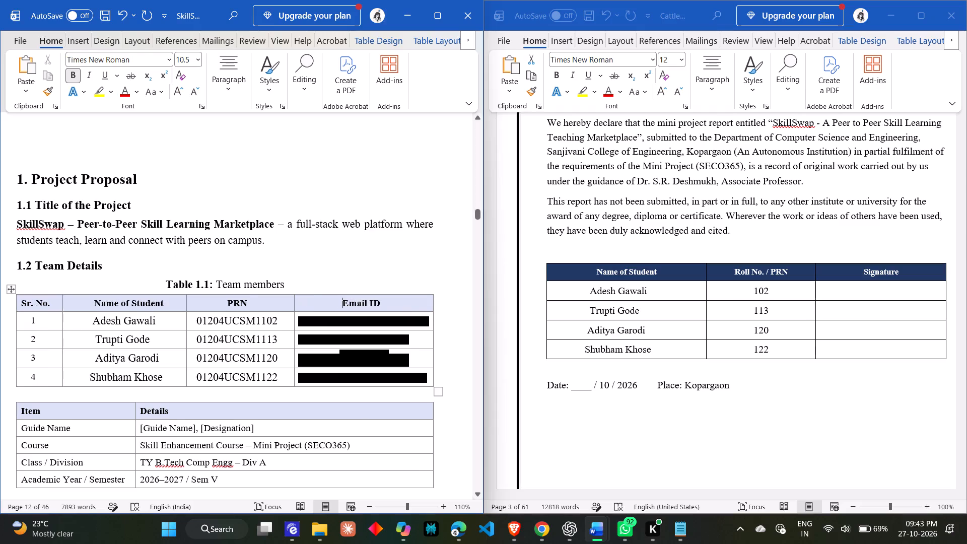
# Replace the Guide Name placeholder in the details table with the guide's name and designation copied from the other document's declaration.
pyautogui.scroll(-4, 157, 339)
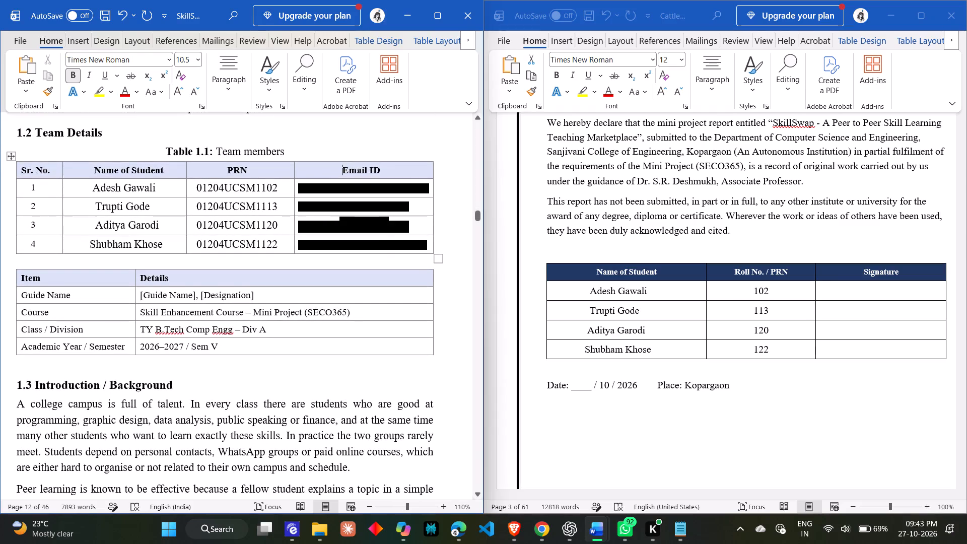
pyautogui.scroll(3, 725, 198)
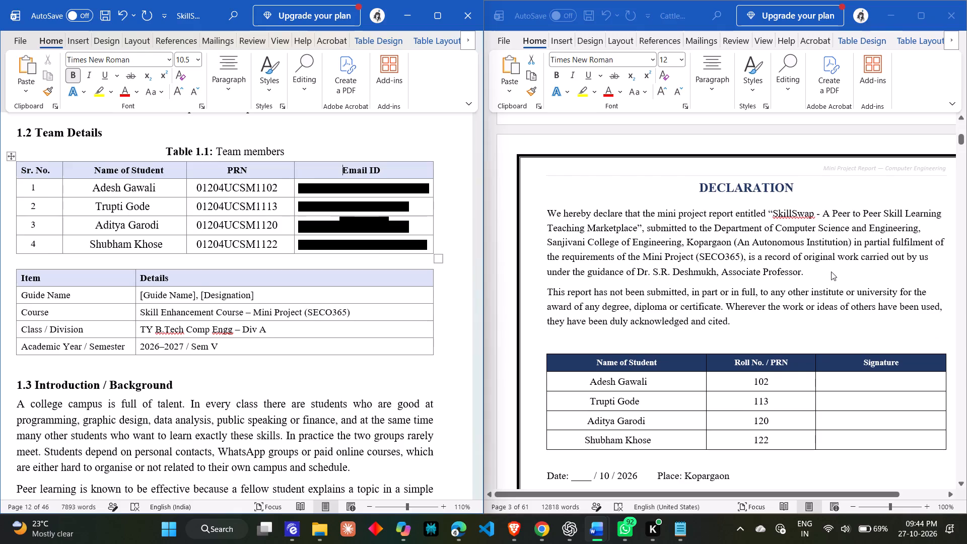
pyautogui.moveTo(818, 269); pyautogui.dragTo(779, 274)
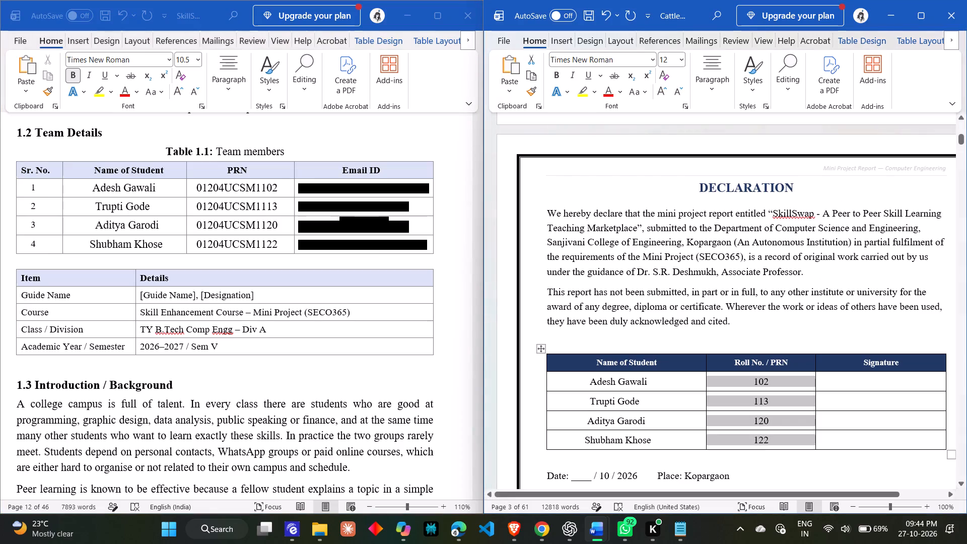
pyautogui.click(785, 268)
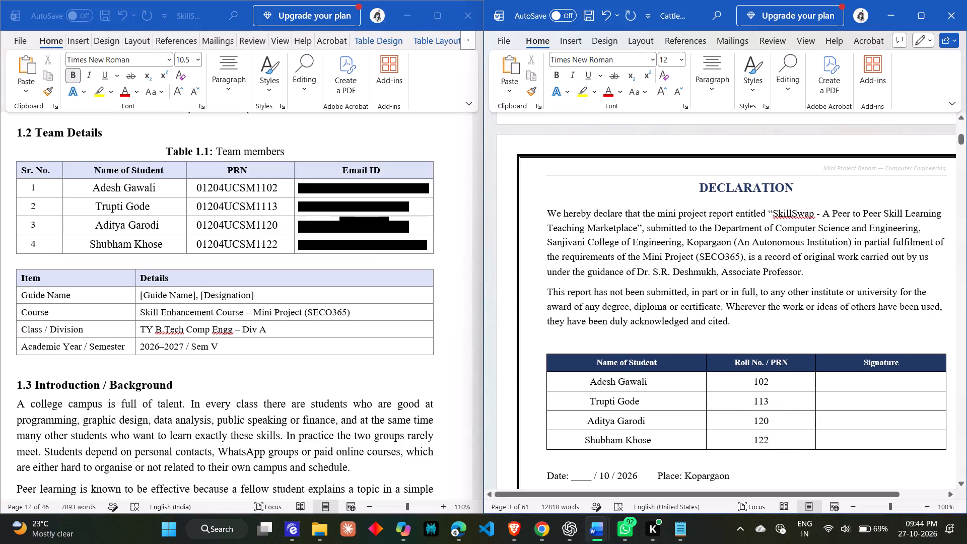
pyautogui.moveTo(804, 270); pyautogui.dragTo(644, 264)
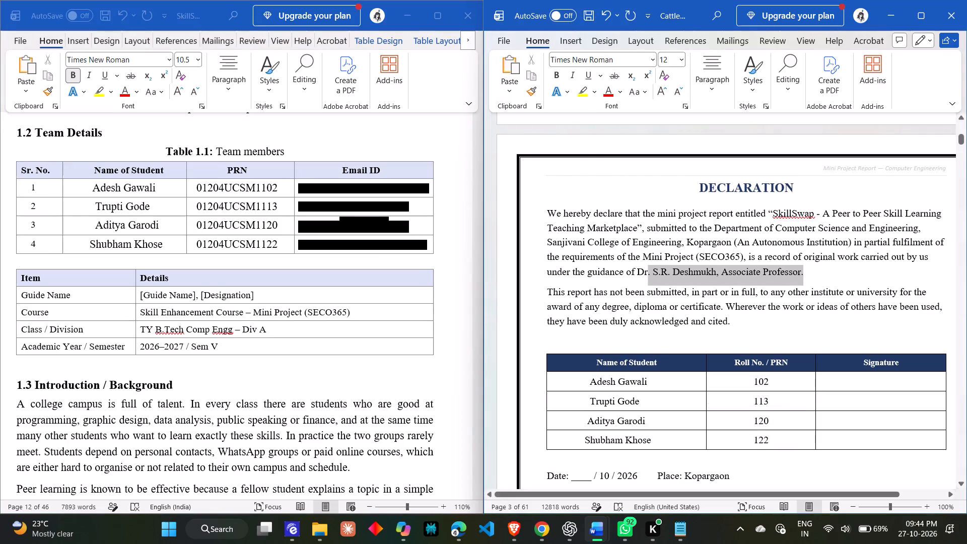
pyautogui.moveTo(644, 264); pyautogui.dragTo(640, 269)
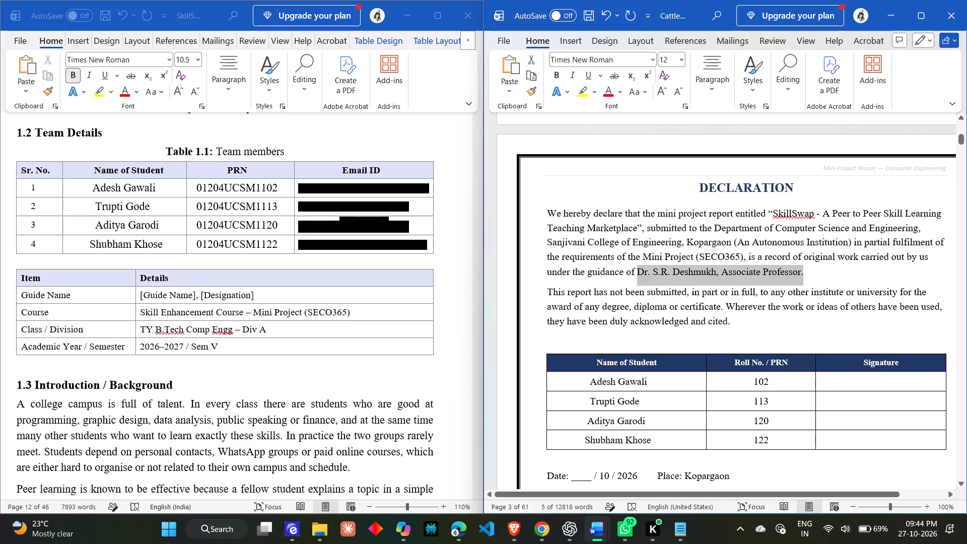
pyautogui.hotkey('ctrl', 'c')
pyautogui.click(272, 296)
pyautogui.click(264, 294)
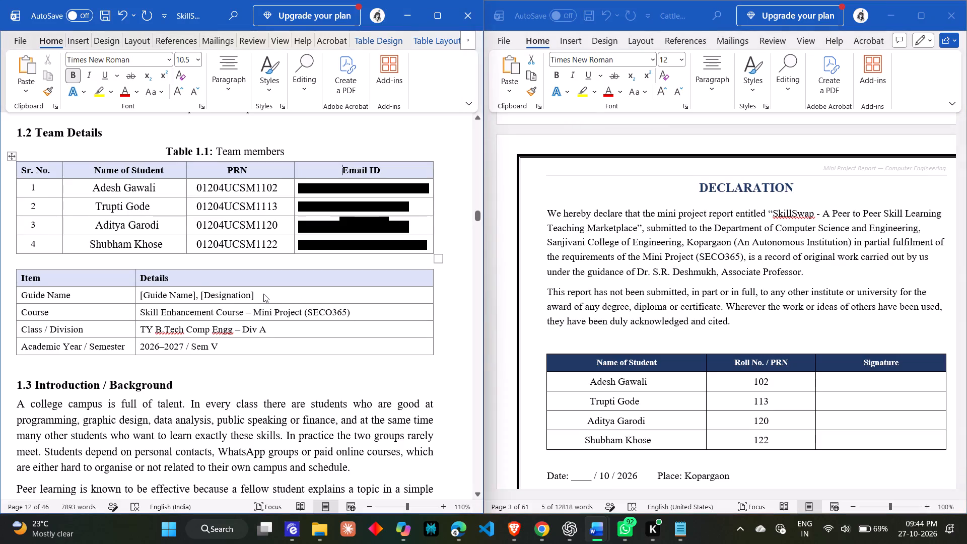
pyautogui.moveTo(254, 294); pyautogui.dragTo(141, 296)
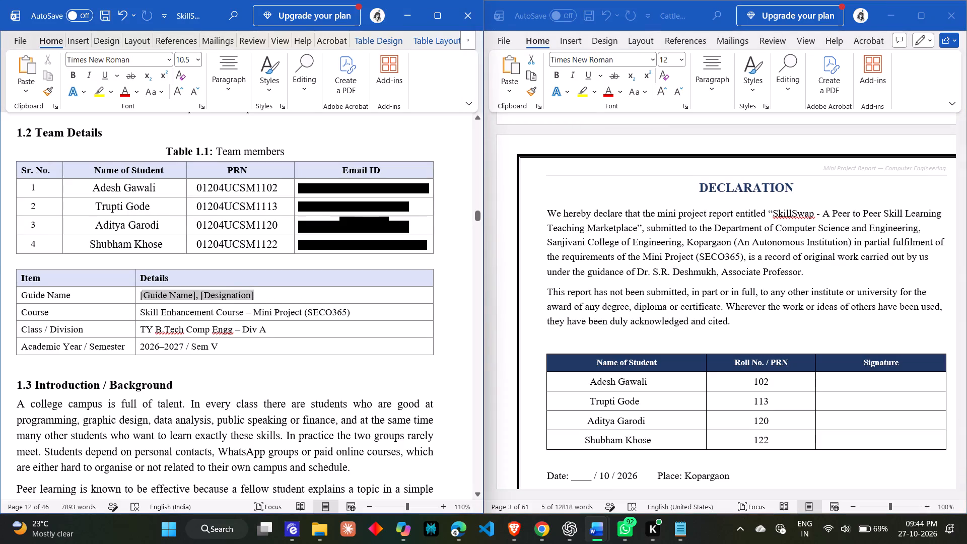
pyautogui.moveTo(141, 296); pyautogui.dragTo(139, 296)
pyautogui.hotkey('ctrl', 'v')
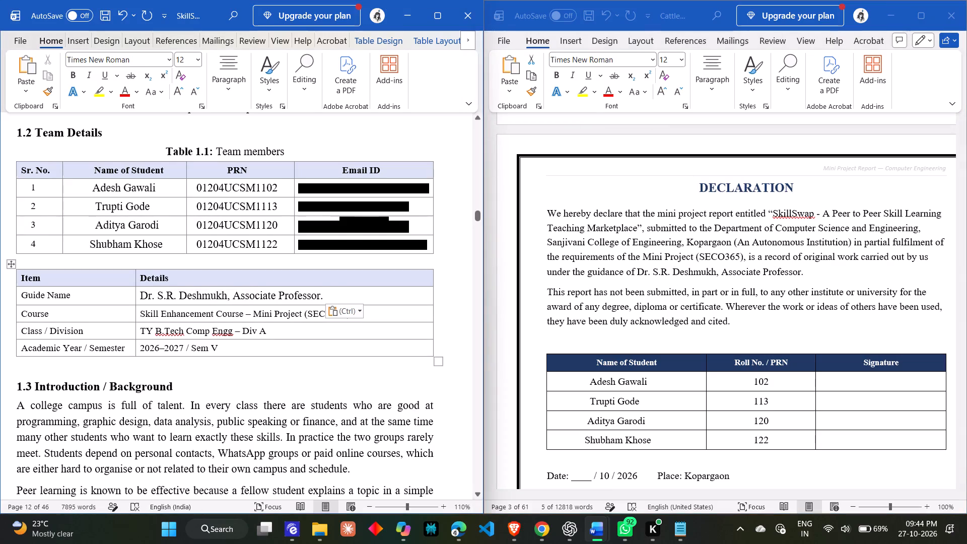
# Set the font size of the pasted guide name and designation to 10.5.
pyautogui.click(200, 314)
pyautogui.click(201, 295)
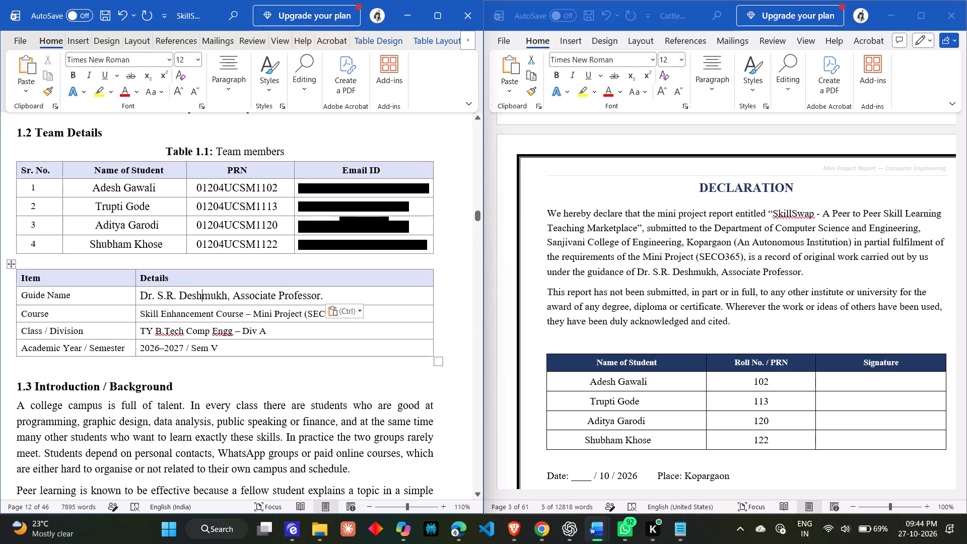
pyautogui.click(198, 313)
pyautogui.click(245, 293)
pyautogui.moveTo(325, 294); pyautogui.dragTo(142, 300)
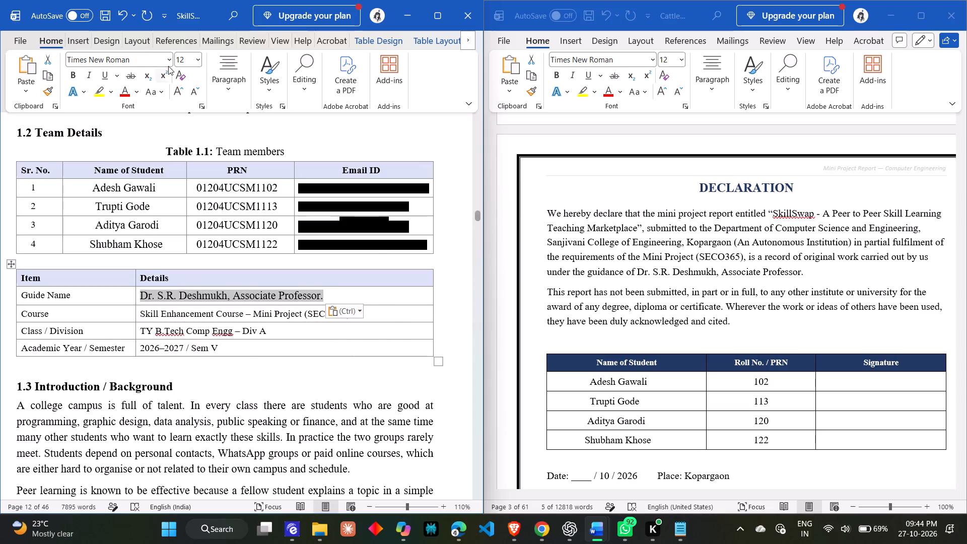
pyautogui.click(201, 63)
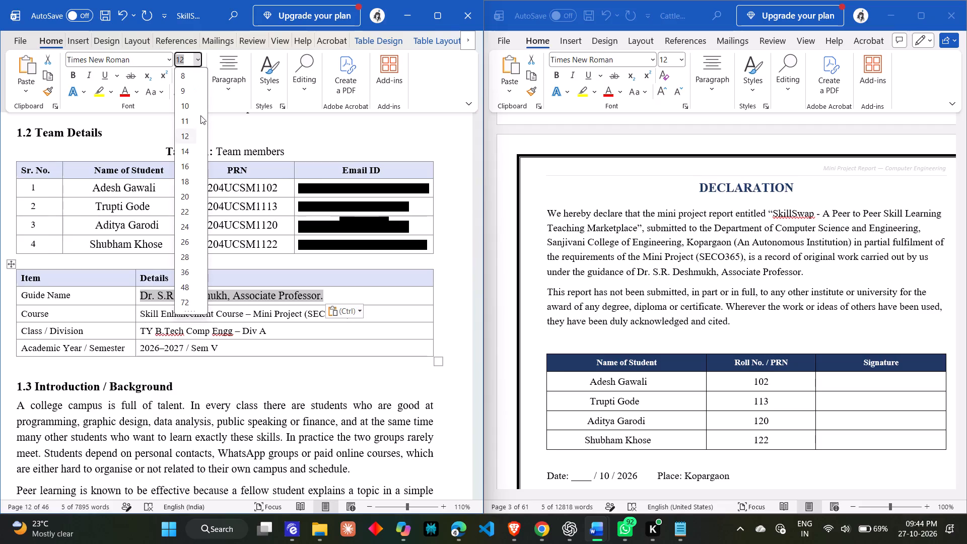
pyautogui.write('10')
pyautogui.press('.')
pyautogui.press('5')
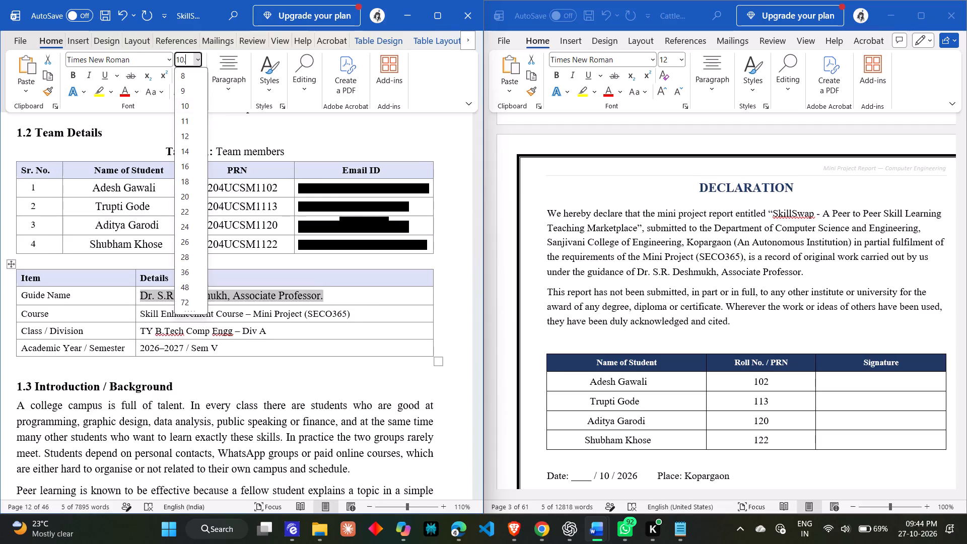
pyautogui.press('Return')
pyautogui.click(321, 290)
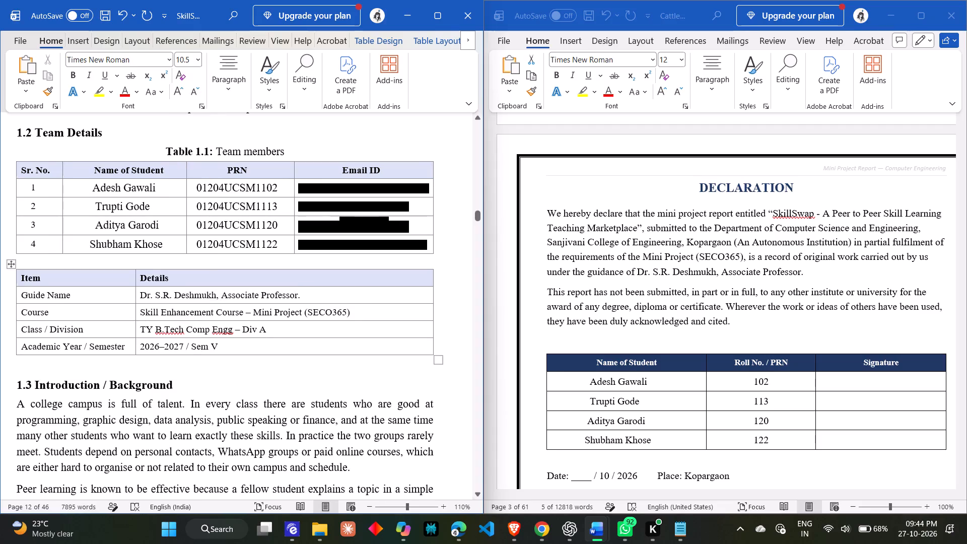
# Delete "Skill Enhancement Course –" from the Course row so the entry starts with "Mini Project".
pyautogui.click(255, 312)
pyautogui.press('BackSpace')
pyautogui.press('BackSpace')
pyautogui.press('BackSpace')
pyautogui.press('BackSpace')
pyautogui.press('BackSpace')
pyautogui.press('BackSpace')
pyautogui.press('BackSpace')
pyautogui.press('BackSpace')
pyautogui.press('BackSpace')
pyautogui.press('BackSpace')
pyautogui.press('BackSpace')
pyautogui.press('BackSpace')
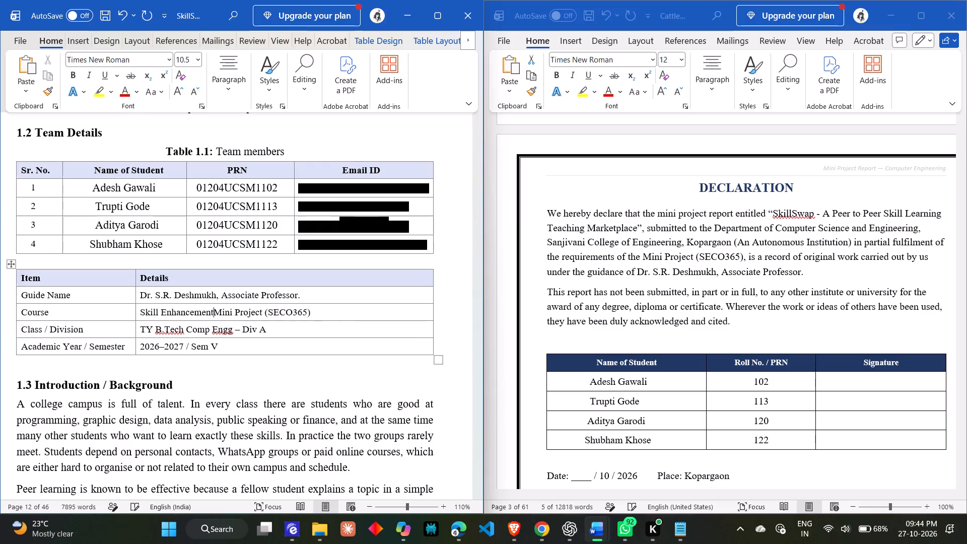
pyautogui.press('BackSpace')
pyautogui.press('BackSpace')
pyautogui.press('BackSpace')
pyautogui.press('BackSpace')
pyautogui.press('BackSpace')
pyautogui.press('BackSpace')
pyautogui.press('BackSpace')
pyautogui.press('BackSpace')
pyautogui.press('BackSpace')
pyautogui.press('BackSpace')
pyautogui.press('BackSpace')
pyautogui.press('BackSpace')
pyautogui.press('BackSpace')
pyautogui.press('BackSpace')
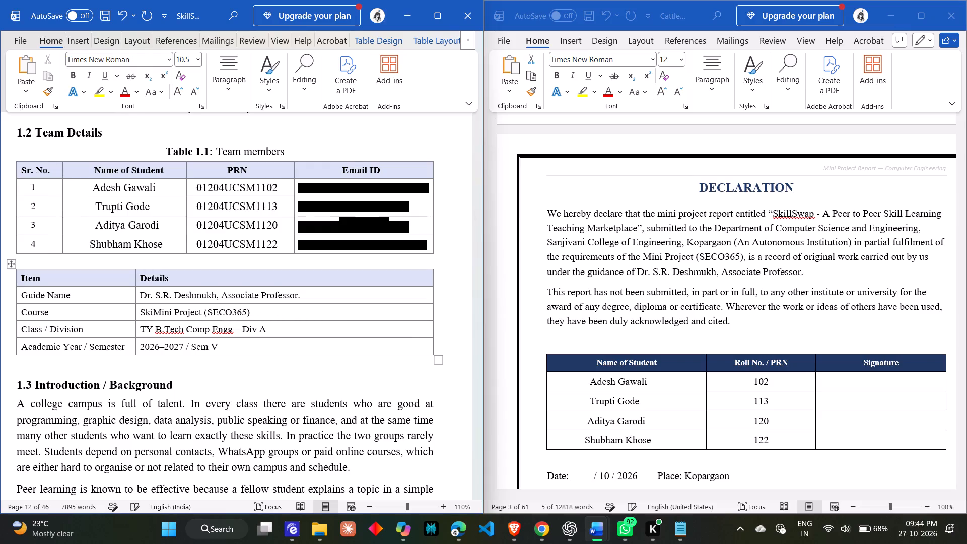
pyautogui.press('BackSpace')
pyautogui.press('BackSpace')
pyautogui.press('BackSpace')
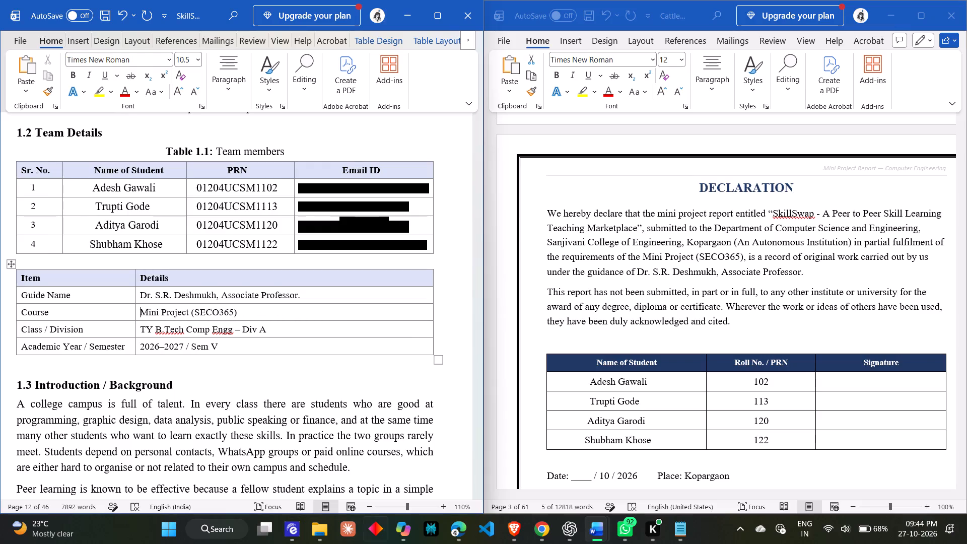
# Switch to the college portal in Edge, close the Course Resource list and copy the Mini project course code SECO365.
pyautogui.click(281, 521)
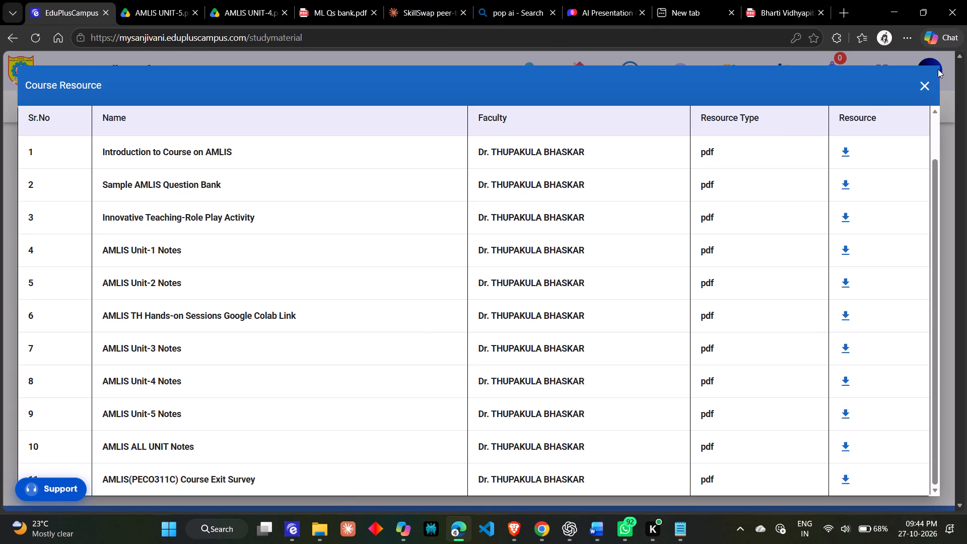
pyautogui.click(923, 75)
pyautogui.click(926, 90)
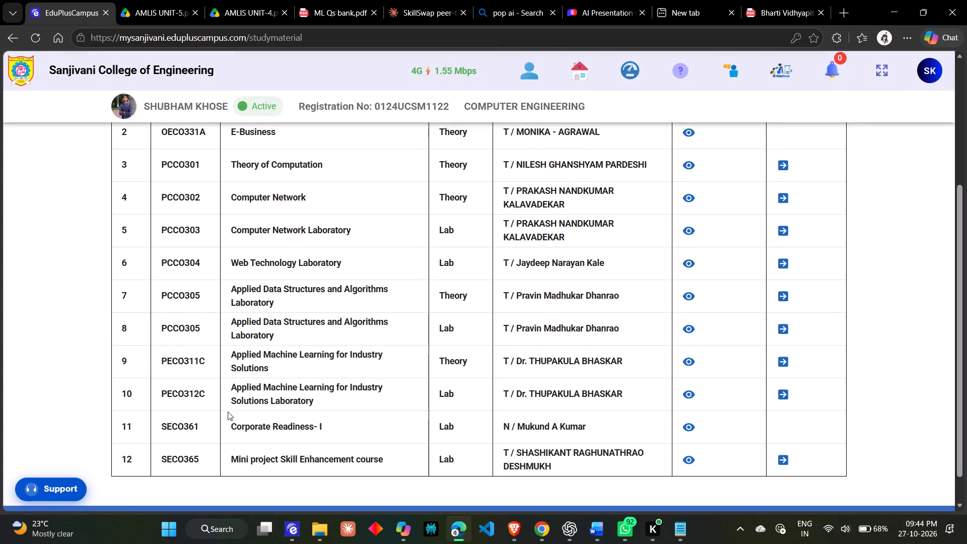
pyautogui.scroll(2, 250, 375)
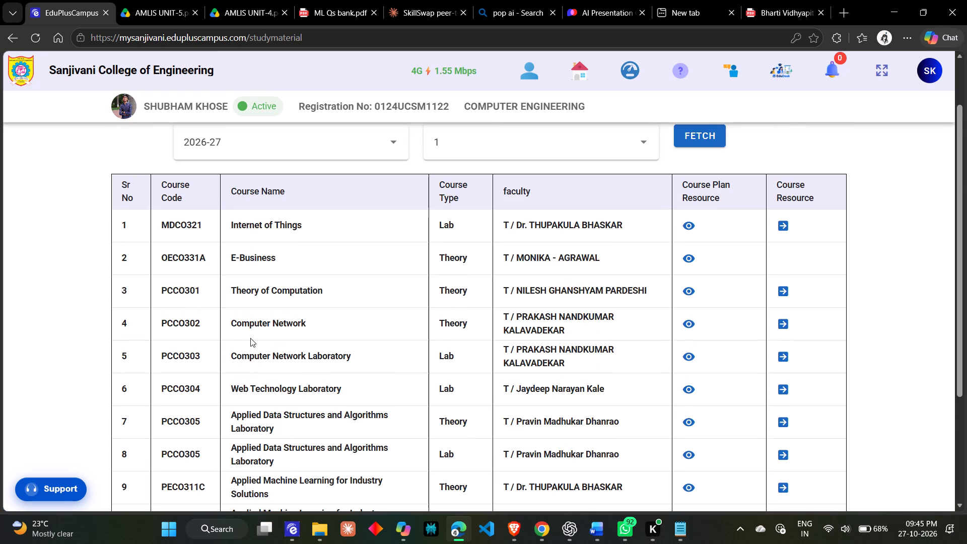
pyautogui.scroll(-3, 251, 338)
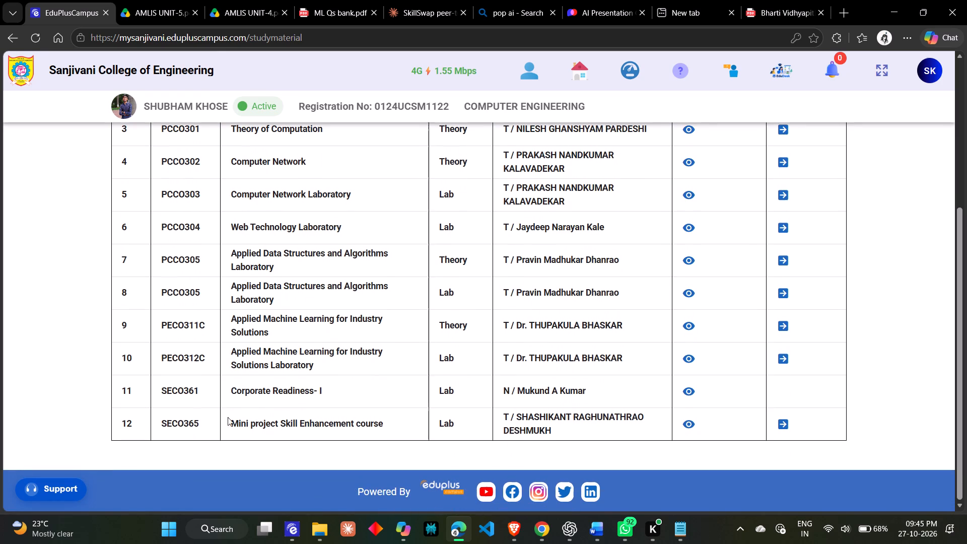
pyautogui.moveTo(203, 427); pyautogui.dragTo(173, 423)
pyautogui.moveTo(173, 423); pyautogui.dragTo(162, 421)
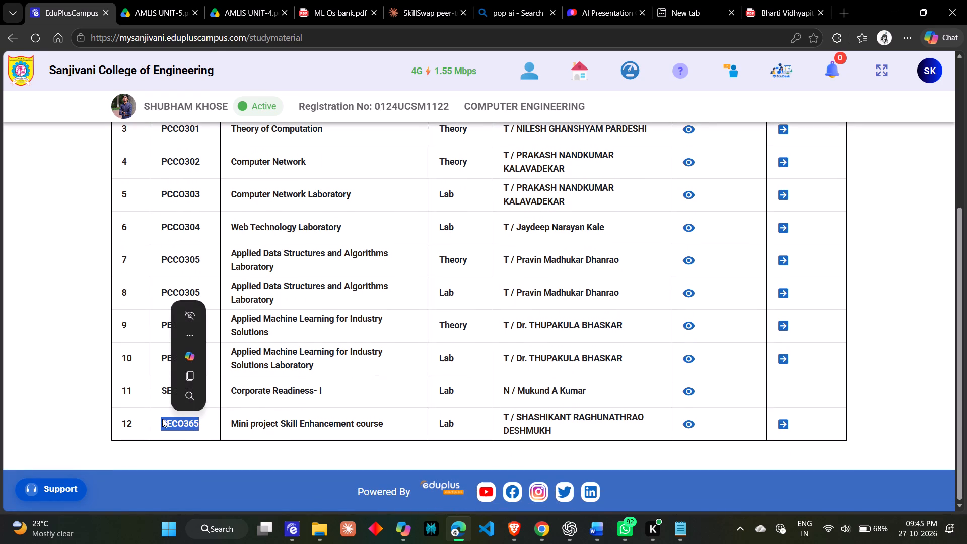
pyautogui.hotkey('ctrl', 'c')
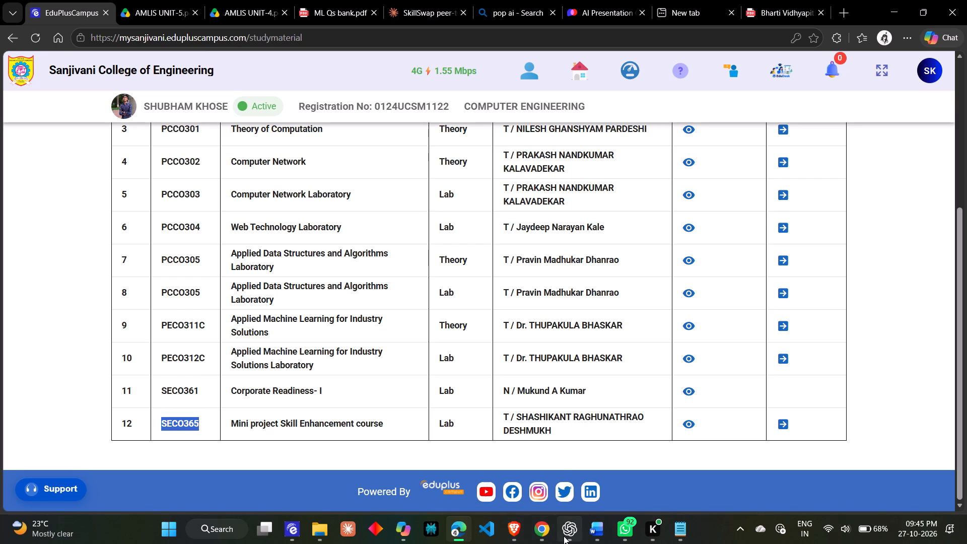
# Return to the SkillSwap report in Word and replace the code in the Course row with the copied SECO365.
pyautogui.click(541, 489)
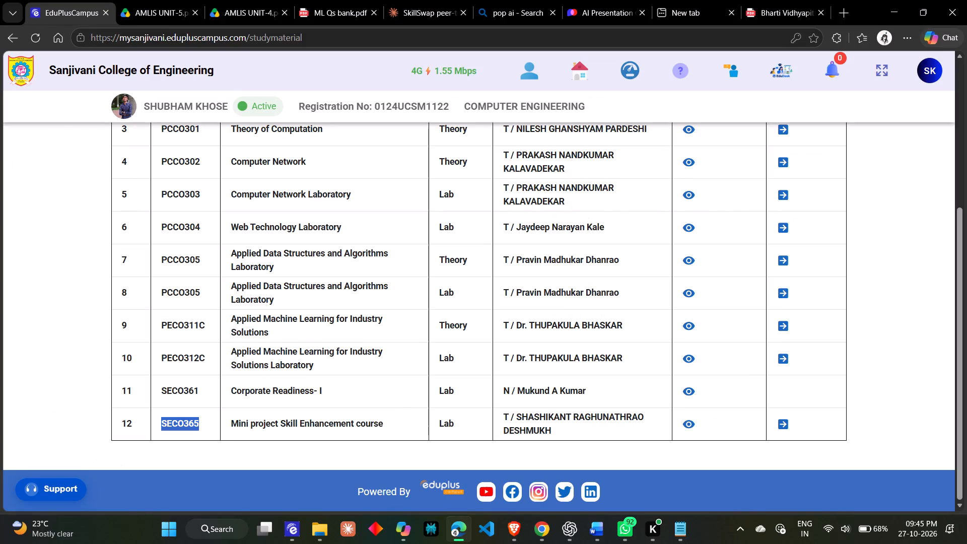
pyautogui.click(595, 531)
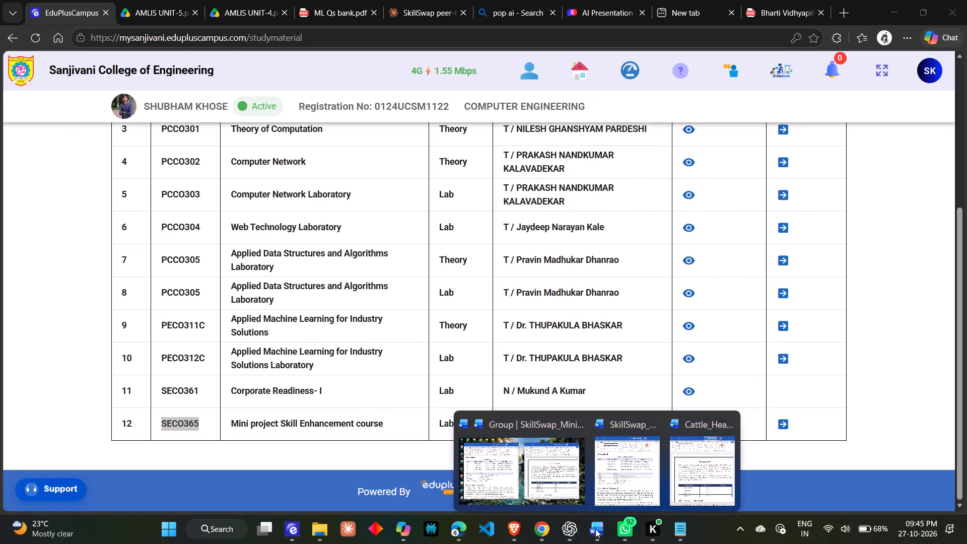
pyautogui.click(542, 484)
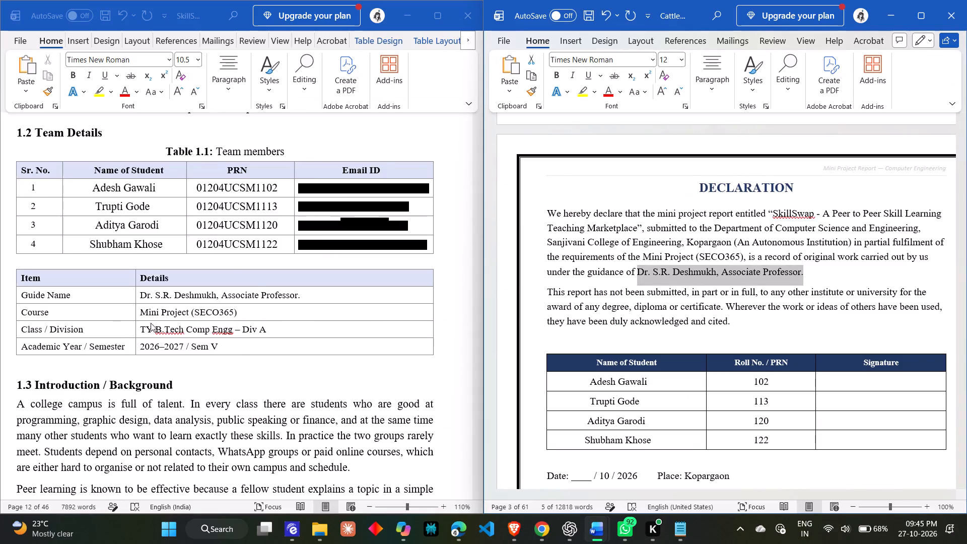
pyautogui.click(230, 312)
pyautogui.click(232, 311)
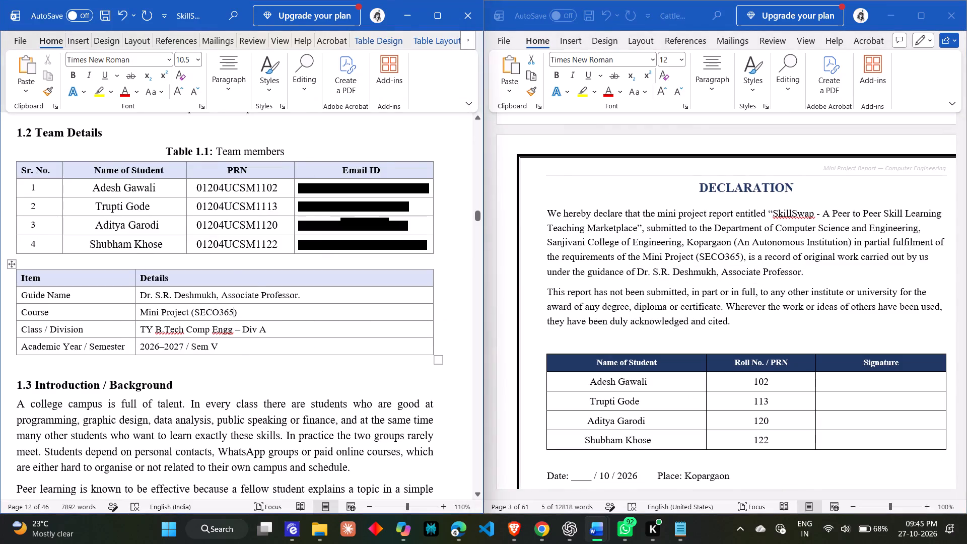
pyautogui.click(232, 311)
pyautogui.moveTo(232, 311); pyautogui.dragTo(196, 315)
pyautogui.hotkey('ctrl', 'v')
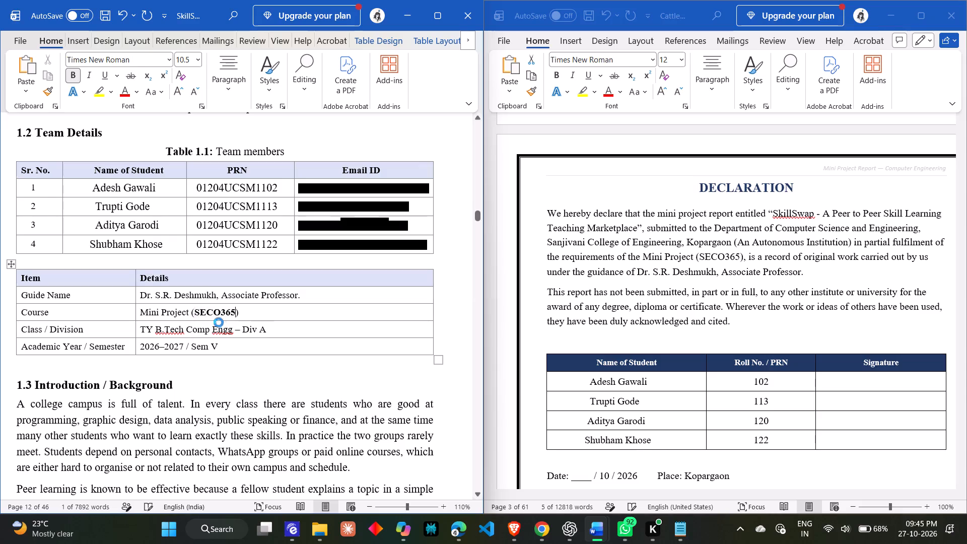
# Remove the bold formatting from the pasted SECO365 code in the Course row.
pyautogui.moveTo(233, 311); pyautogui.dragTo(208, 314)
pyautogui.moveTo(208, 314); pyautogui.dragTo(202, 314)
pyautogui.moveTo(243, 312); pyautogui.dragTo(195, 313)
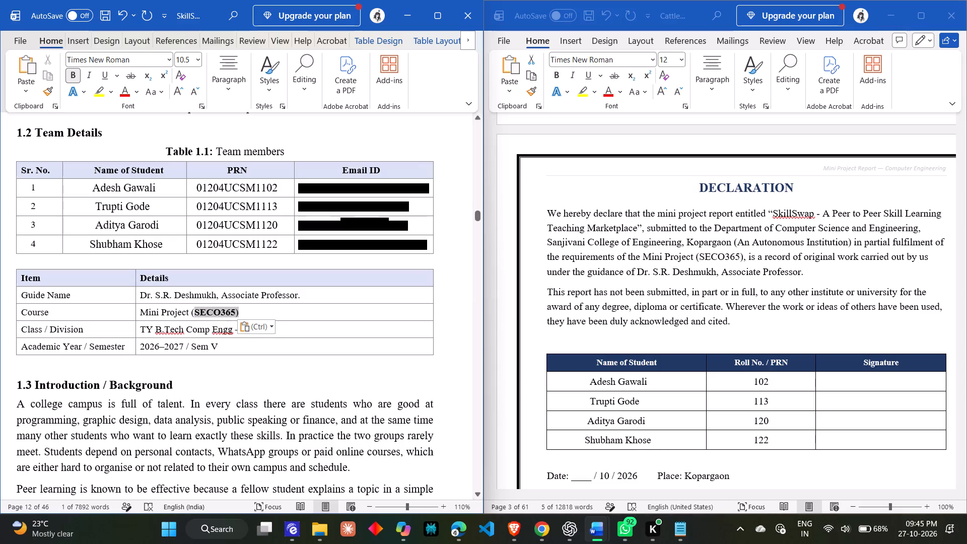
pyautogui.moveTo(195, 313); pyautogui.dragTo(191, 315)
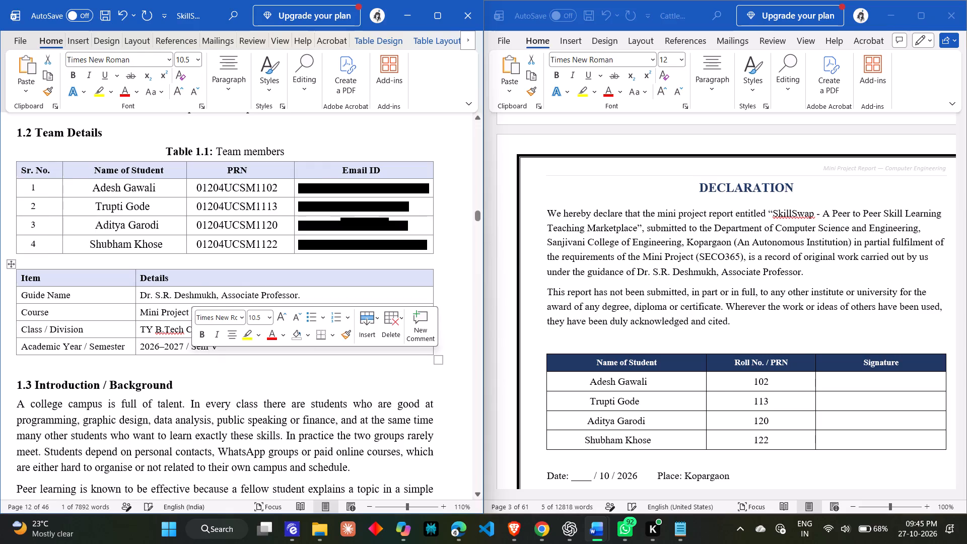
pyautogui.click(199, 338)
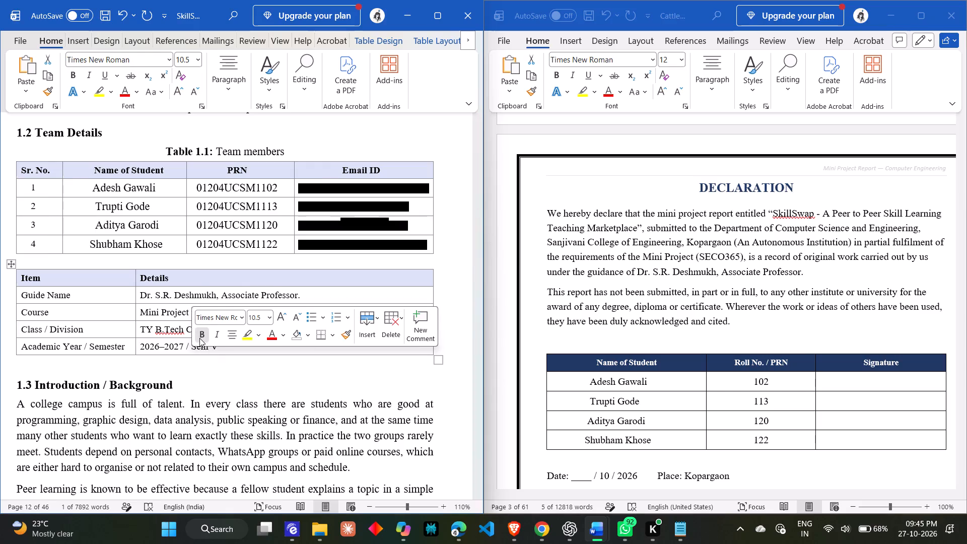
pyautogui.click(199, 338)
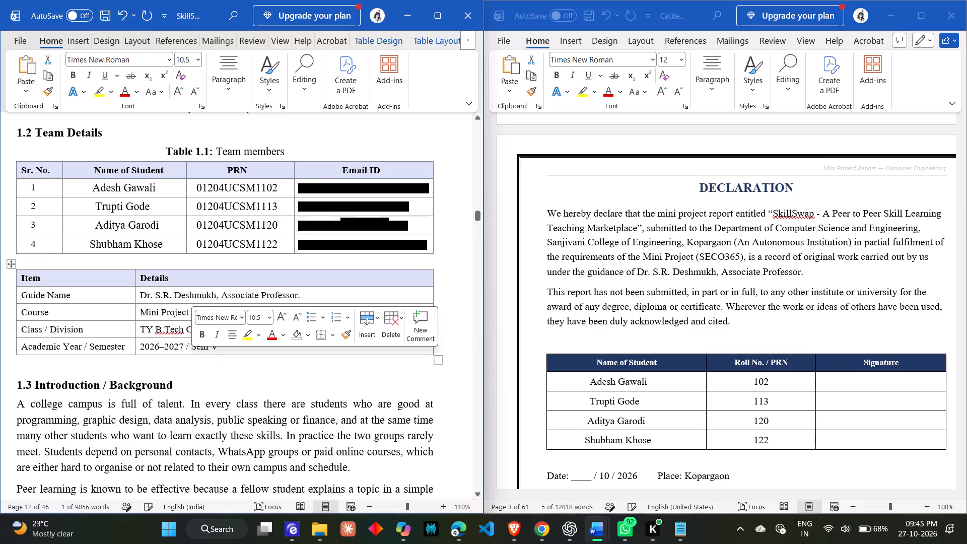
pyautogui.click(169, 291)
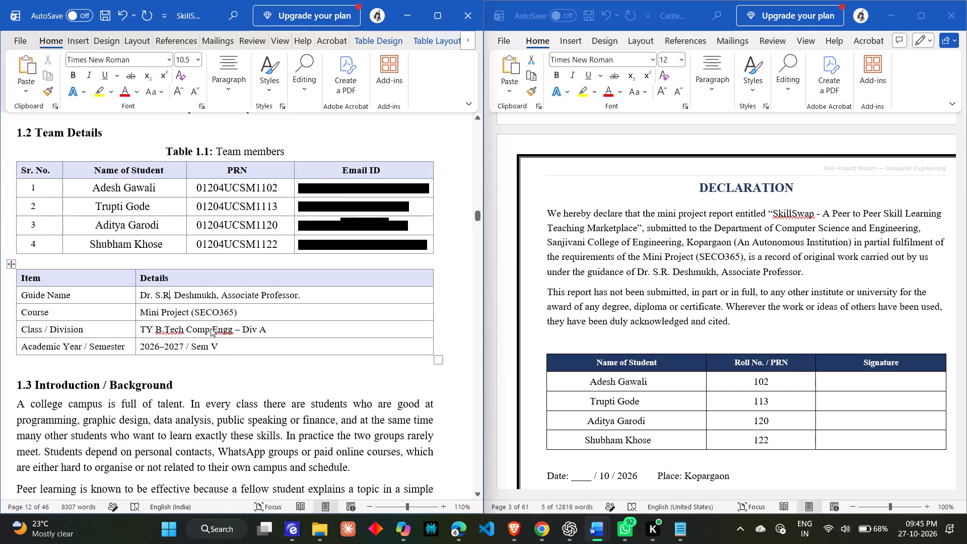
pyautogui.click(219, 311)
pyautogui.click(176, 314)
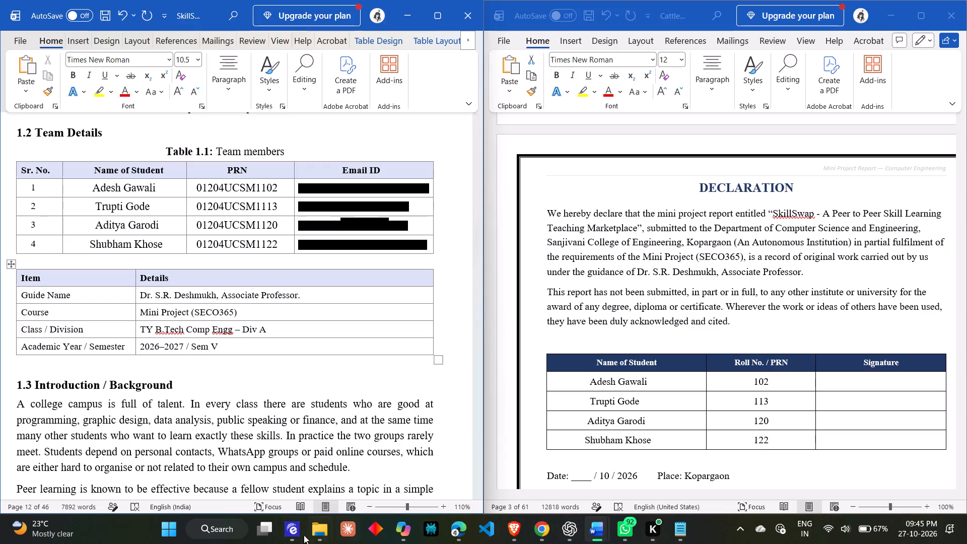
# Replace "Mini Project" in the report's Course row with "Mini project Skill Enhancement course" copied from the college portal's course list in Edge.
pyautogui.click(288, 532)
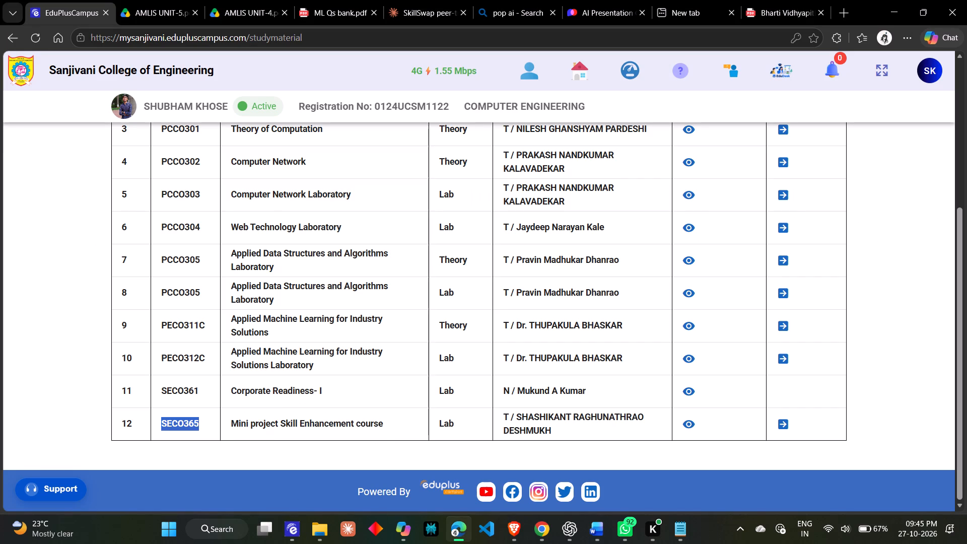
pyautogui.moveTo(387, 425); pyautogui.dragTo(234, 426)
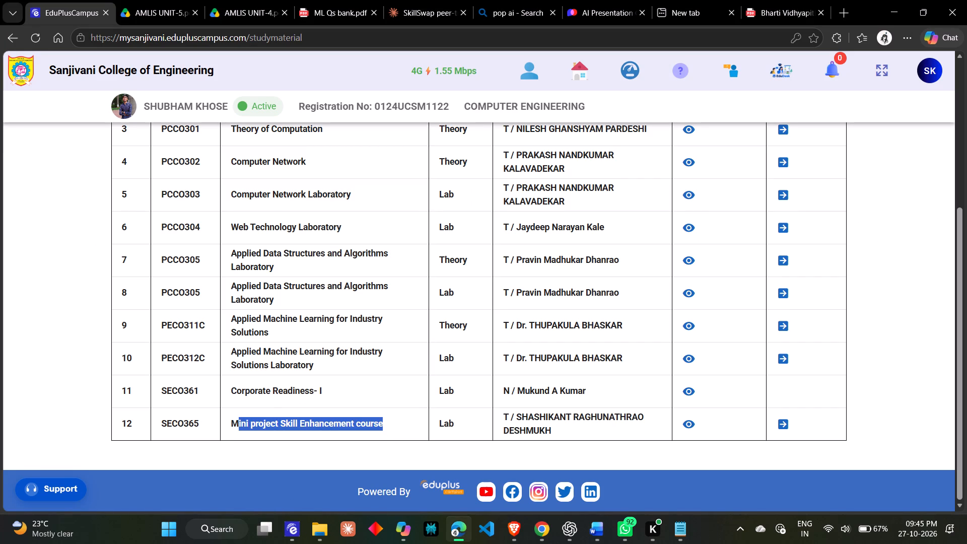
pyautogui.moveTo(234, 426); pyautogui.dragTo(228, 425)
pyautogui.hotkey('ctrl', 'c')
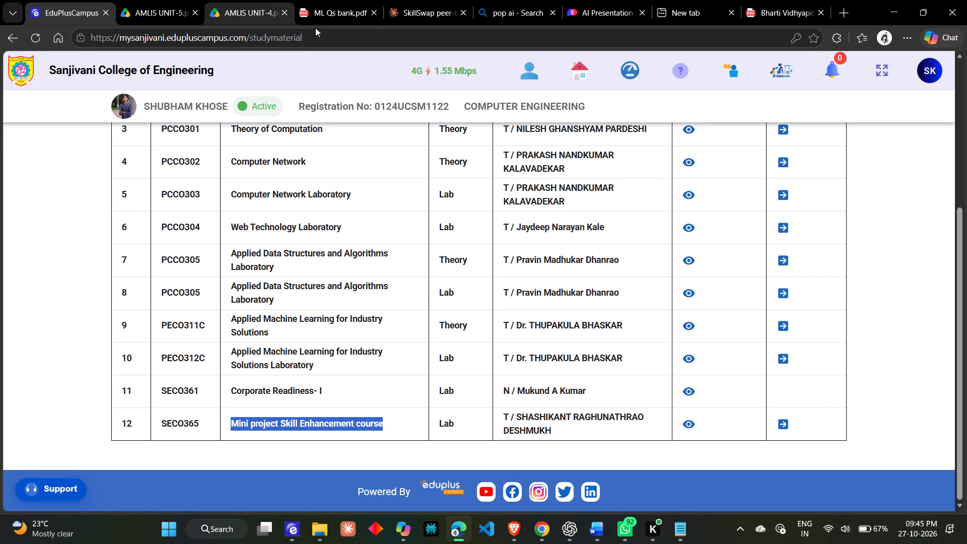
pyautogui.click(593, 536)
pyautogui.click(544, 497)
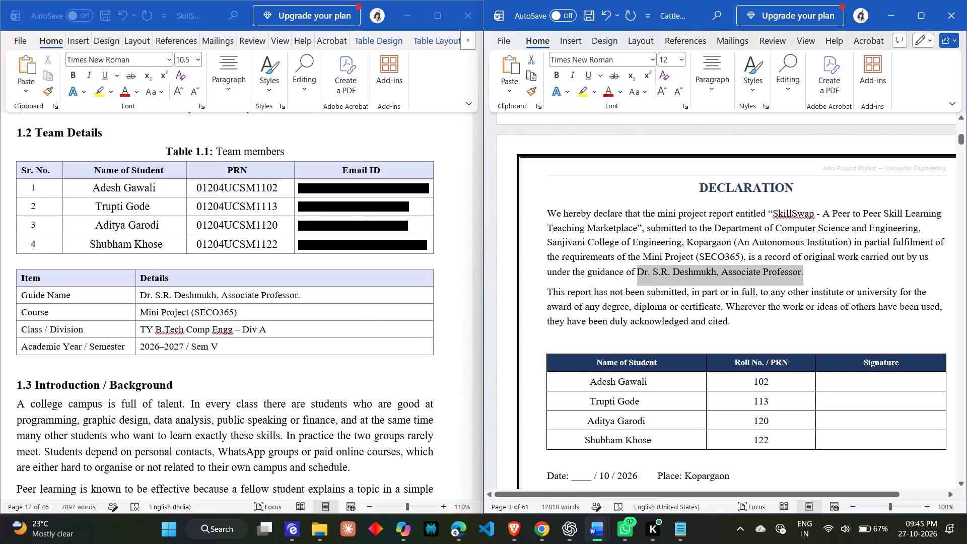
pyautogui.click(147, 311)
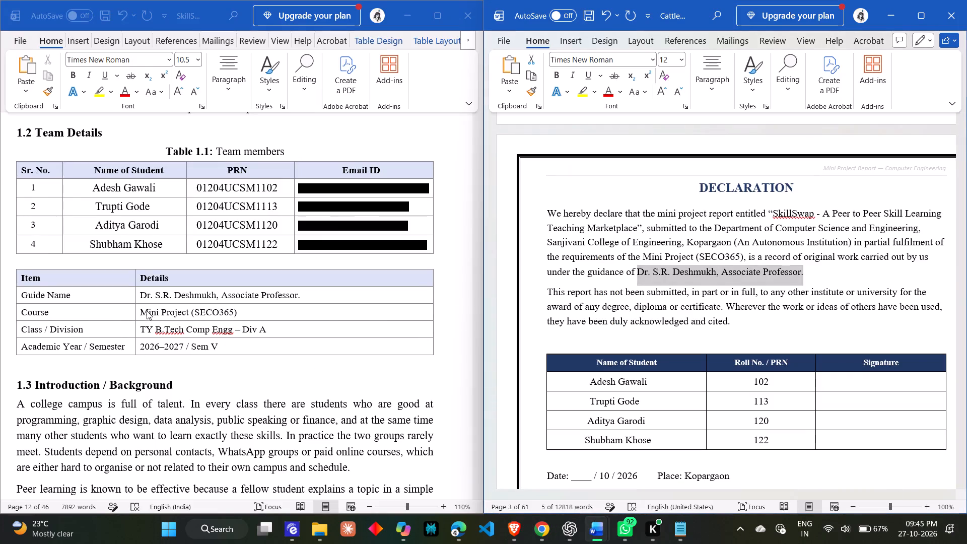
pyautogui.click(139, 308)
pyautogui.click(184, 312)
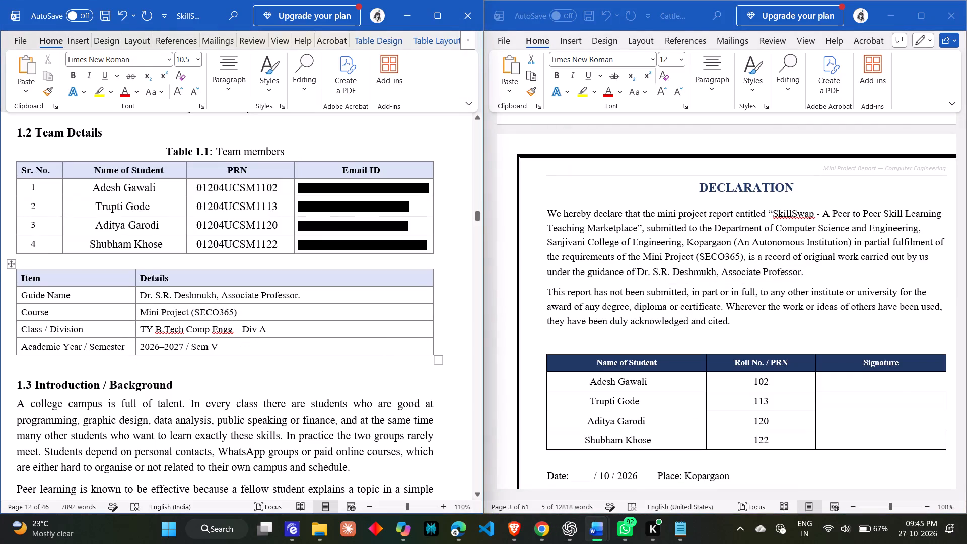
pyautogui.click(189, 312)
pyautogui.moveTo(189, 312); pyautogui.dragTo(146, 315)
pyautogui.hotkey('ctrl', 'v')
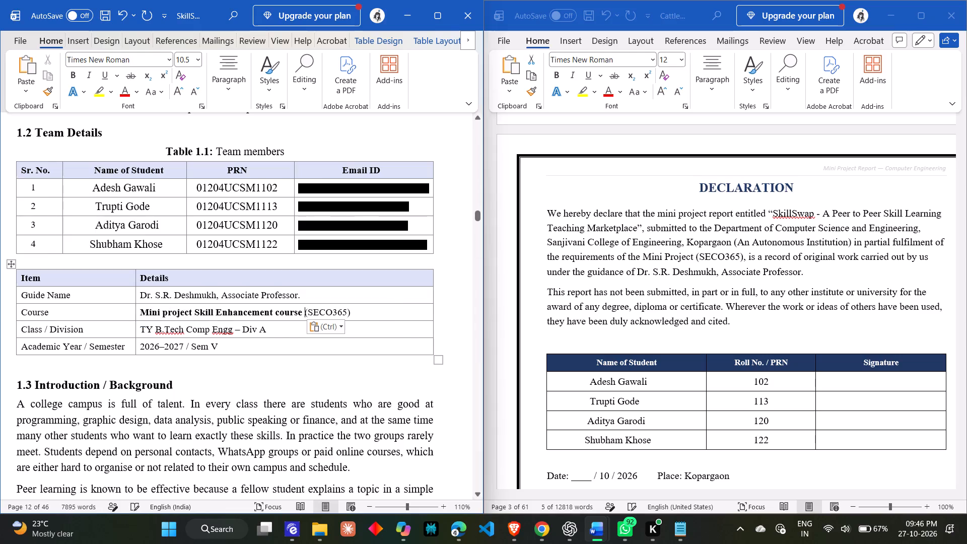
# Remove the bold formatting from the pasted course name in the Course row.
pyautogui.moveTo(300, 314); pyautogui.dragTo(243, 306)
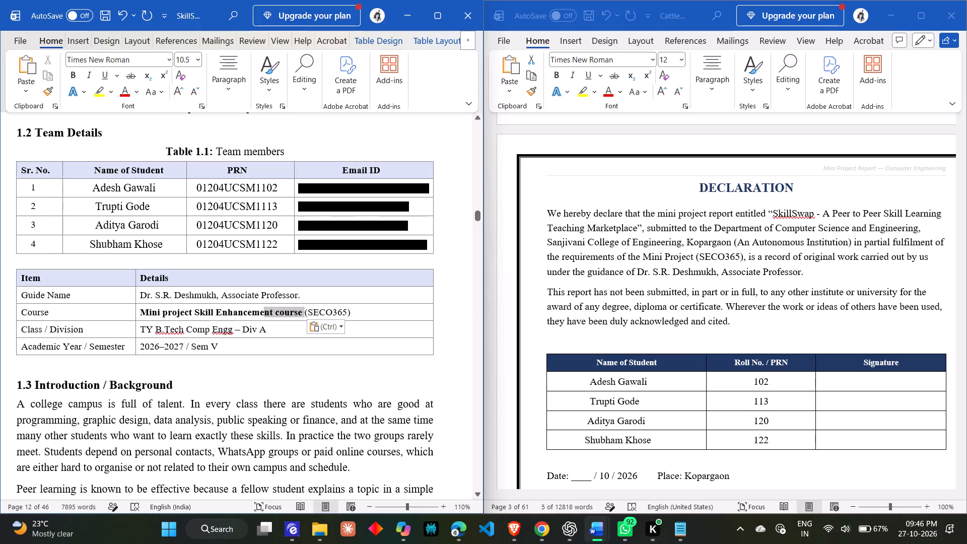
pyautogui.moveTo(243, 306); pyautogui.dragTo(155, 316)
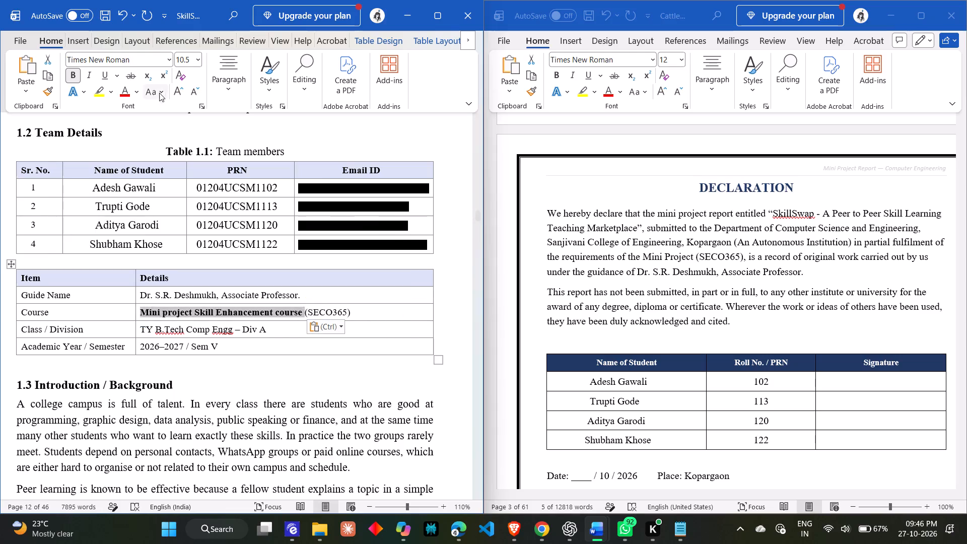
pyautogui.click(76, 80)
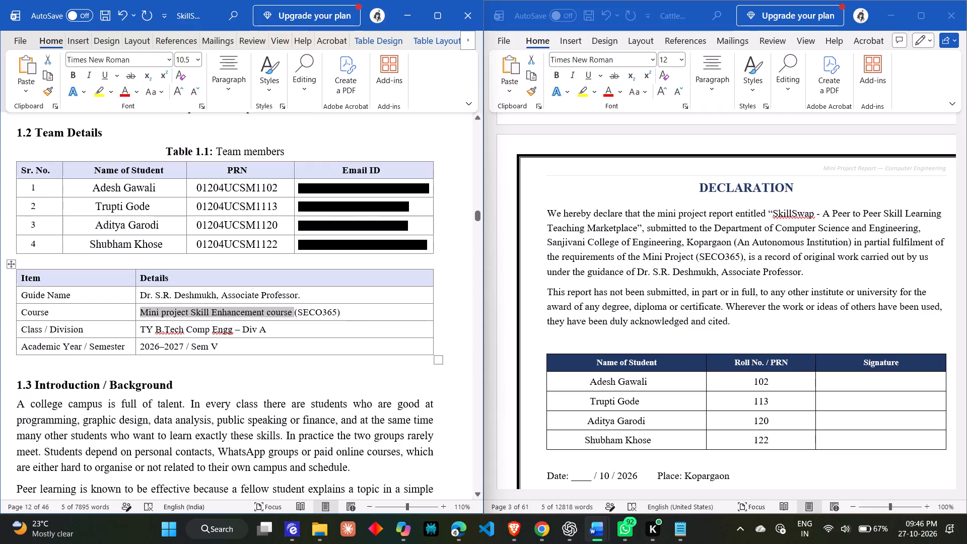
# Change the division letter in the Class / Division row to B.
pyautogui.click(324, 324)
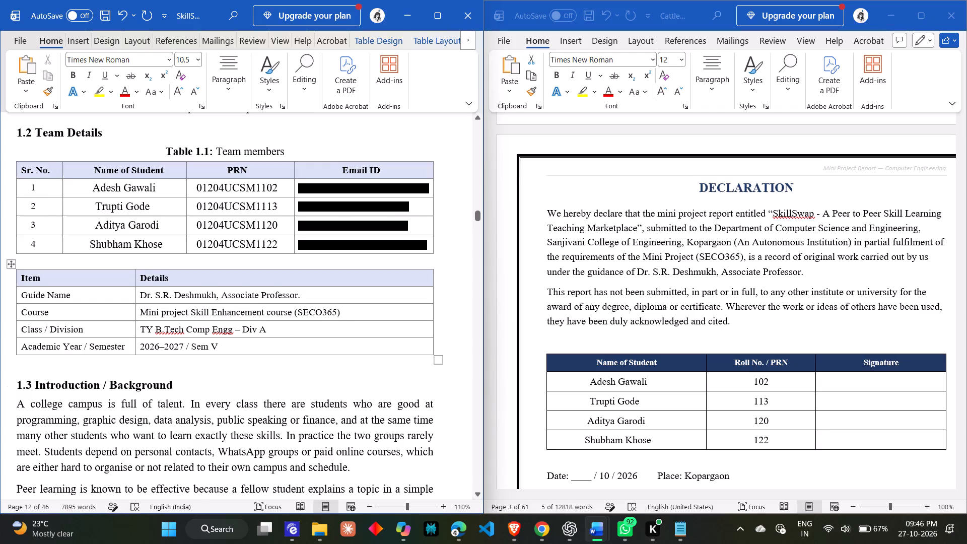
pyautogui.press('BackSpace')
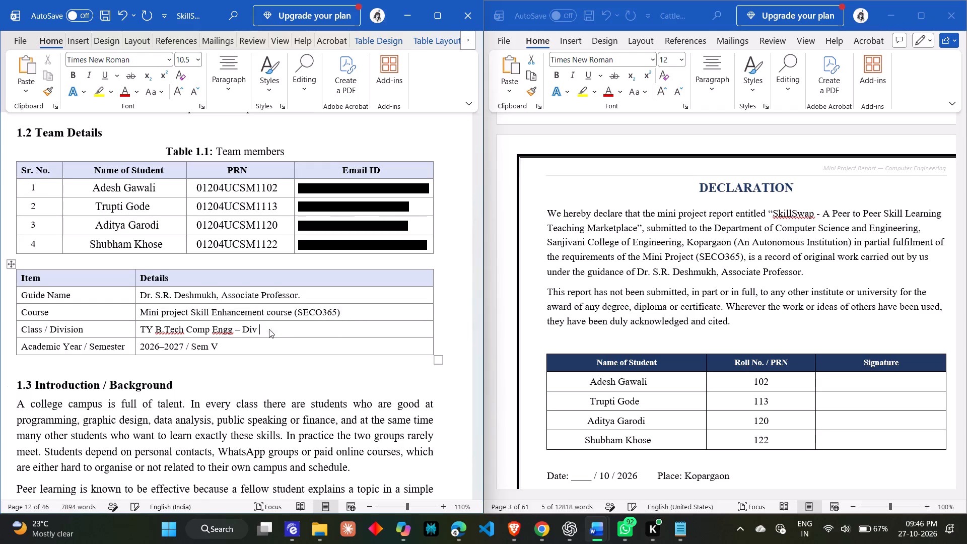
pyautogui.hotkey('shift', 'b')
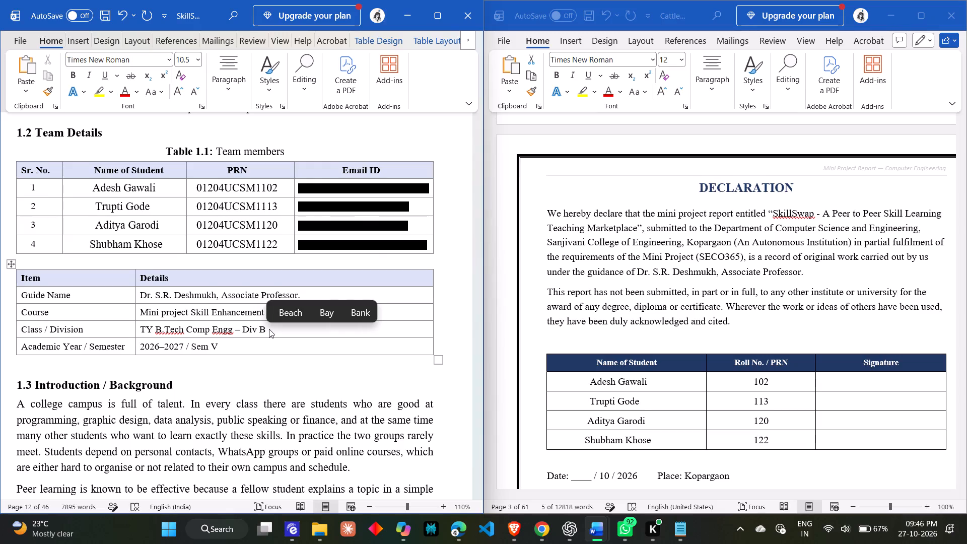
# Spell out the abbreviated "Engg" as "Engineering" in the Class / Division row of the details table.
pyautogui.press('Left')
pyautogui.press('Left')
pyautogui.press('Left')
pyautogui.press('Left')
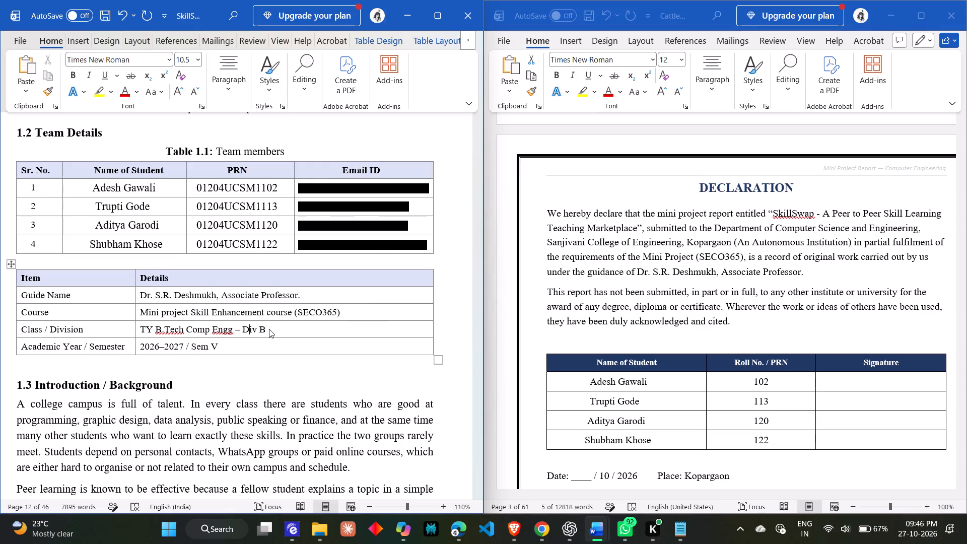
pyautogui.press('Left')
pyautogui.press('Left')
pyautogui.press('Left')
pyautogui.press('Left')
pyautogui.press('Left')
pyautogui.press('Left')
pyautogui.press('Left')
pyautogui.press('Left')
pyautogui.press('Left')
pyautogui.press('Left')
pyautogui.press('Left')
pyautogui.press('Left')
pyautogui.press('Left')
pyautogui.press('Left')
pyautogui.press('Right')
pyautogui.press('Right')
pyautogui.press('Right')
pyautogui.press('Right')
pyautogui.press('Right')
pyautogui.press('Right')
pyautogui.press('Right')
pyautogui.press('Right')
pyautogui.press('Right')
pyautogui.press('Right')
pyautogui.press('BackSpace')
pyautogui.write('ineering')
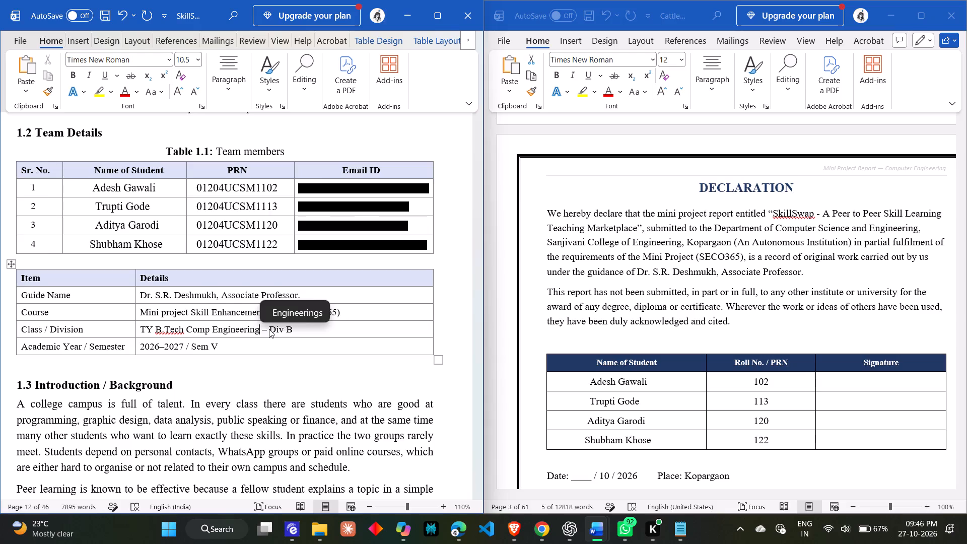
pyautogui.press('Up')
pyautogui.press('space')
pyautogui.press('Home')
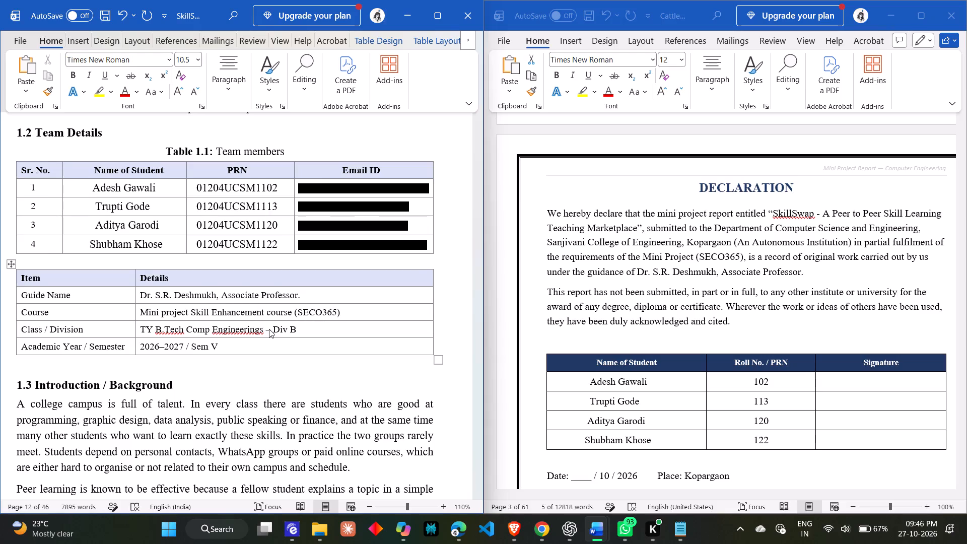
pyautogui.click(263, 327)
pyautogui.press('BackSpace')
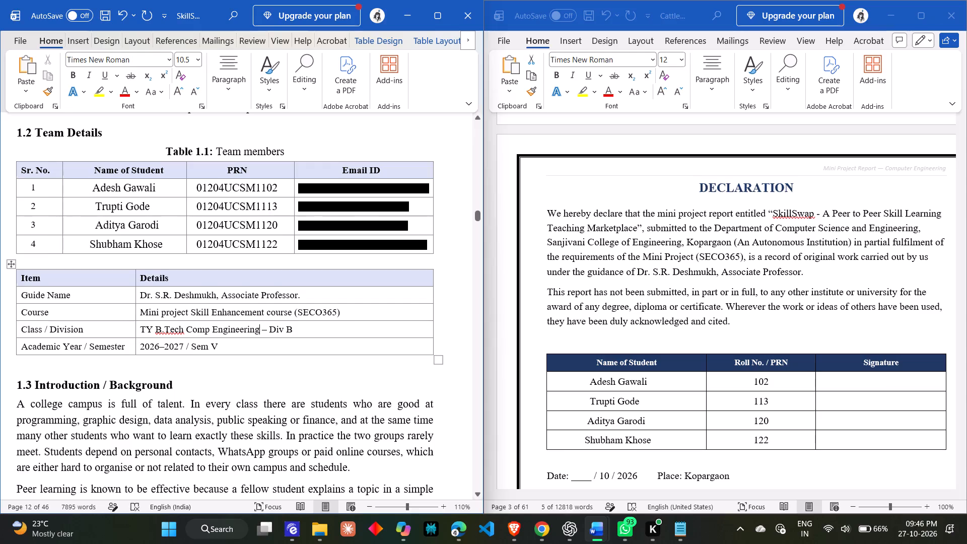
# Delete "/ Semester" from the last row's label in the details table, leaving "Academic Year".
pyautogui.moveTo(128, 344); pyautogui.dragTo(83, 348)
pyautogui.press('BackSpace')
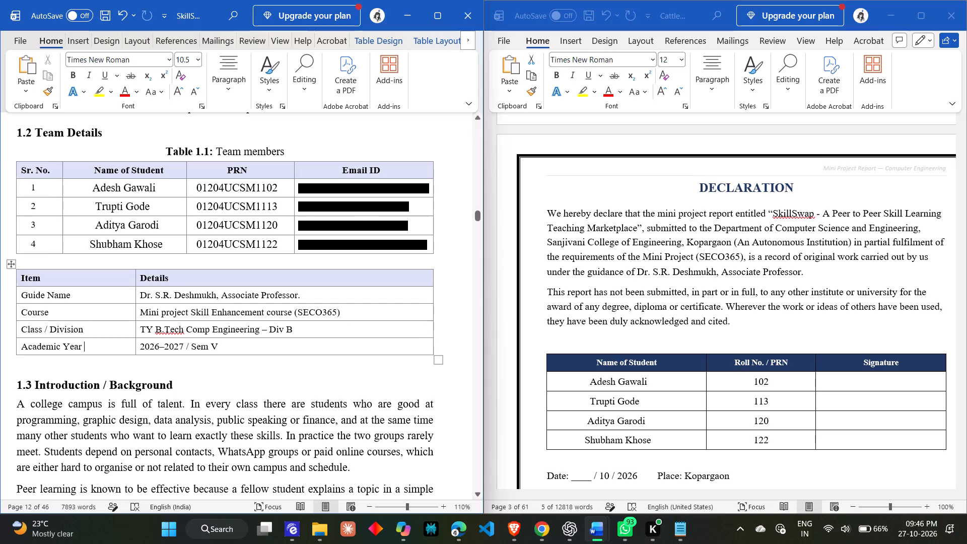
# Pad the "Item" column header of the details table with leading spaces so it sits near the middle of its cell.
pyautogui.click(19, 278)
pyautogui.click(23, 276)
pyautogui.press('space')
pyautogui.press('space')
pyautogui.press('space')
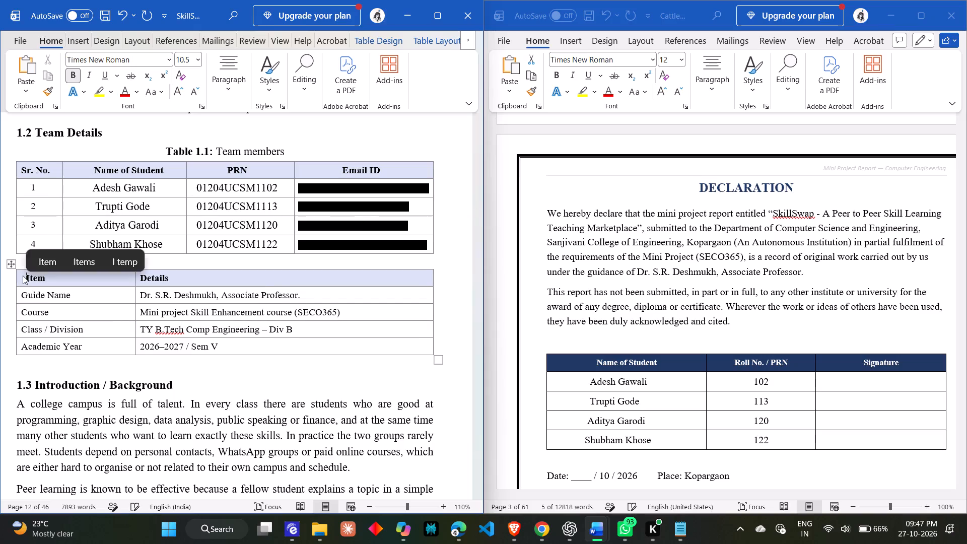
pyautogui.press('space')
pyautogui.press('space')
pyautogui.press('space')
pyautogui.press('space')
pyautogui.press('space')
pyautogui.press('space')
pyautogui.press('space')
pyautogui.press('space')
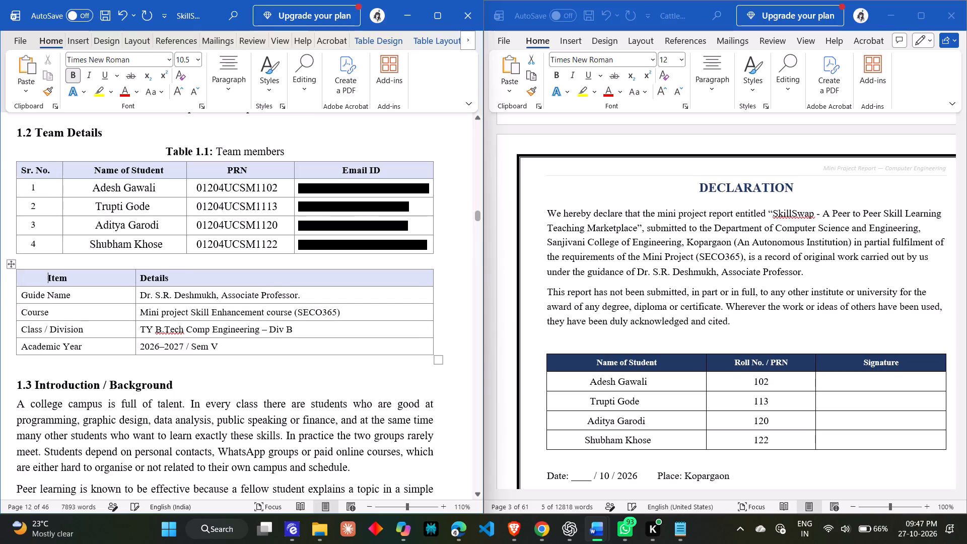
# Indent the "Guide Name" label with leading spaces and add two more spaces before the "Item" header.
pyautogui.click(23, 296)
pyautogui.press('space')
pyautogui.press('space')
pyautogui.press('space')
pyautogui.press('space')
pyautogui.press('space')
pyautogui.click(43, 276)
pyautogui.press('space')
pyautogui.press('space')
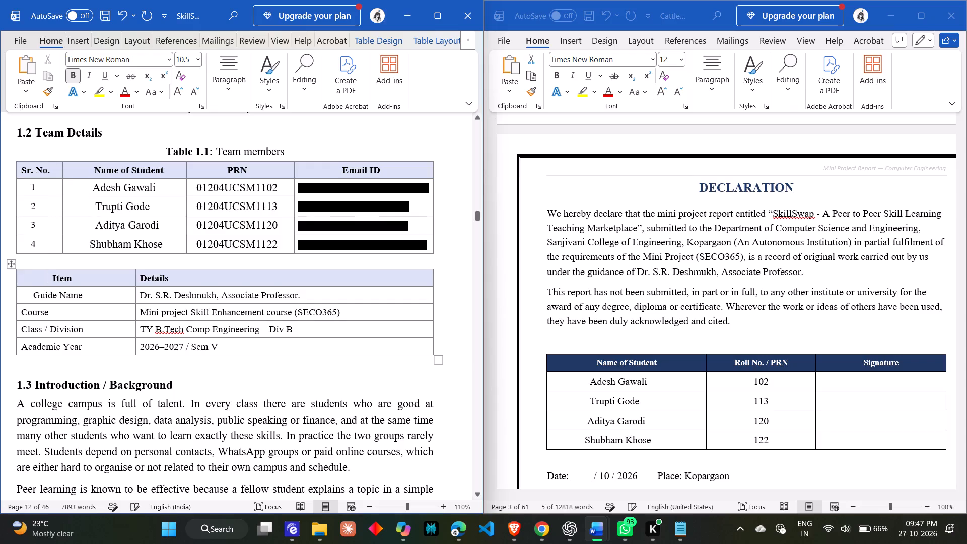
pyautogui.click(29, 299)
pyautogui.press('space')
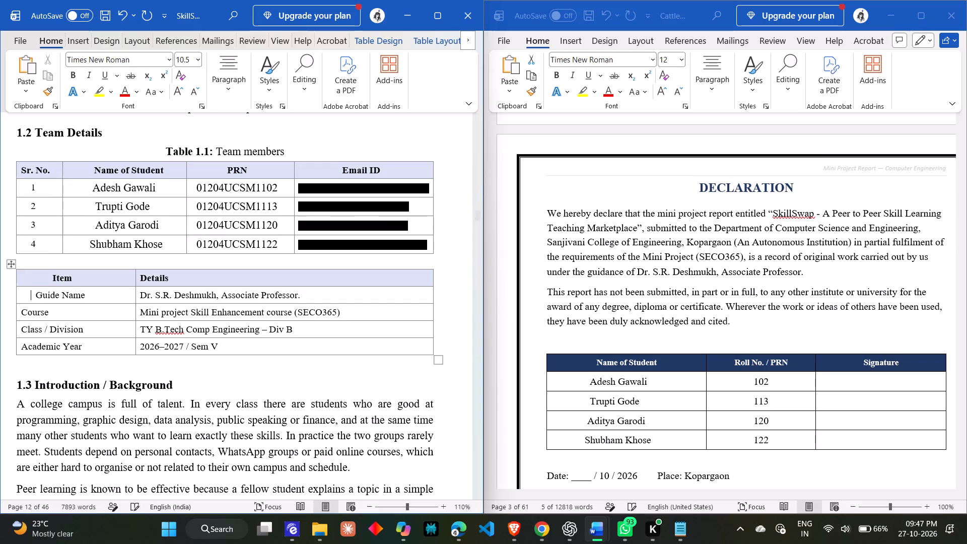
# Indent the "Course" label with leading spaces to center it roughly under the "Item" header.
pyautogui.click(20, 310)
pyautogui.click(20, 310)
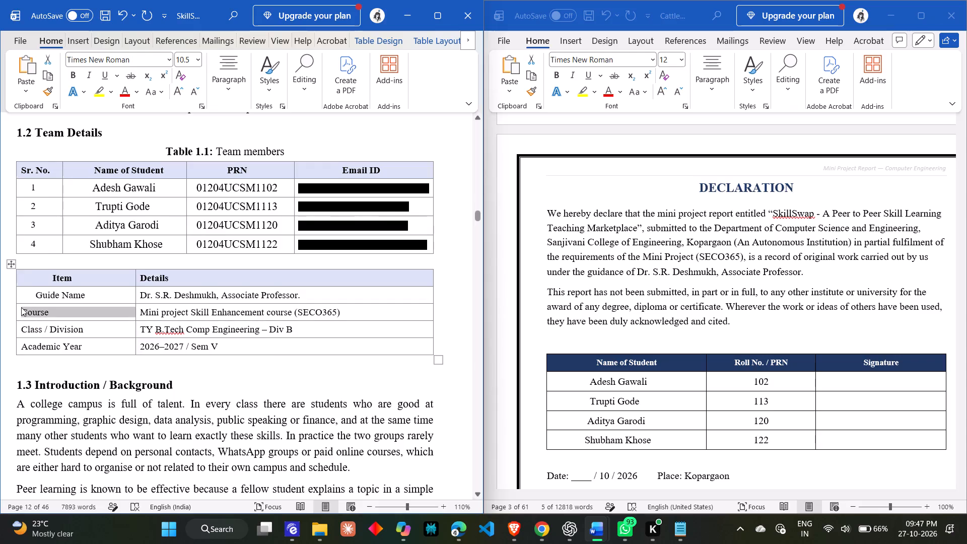
pyautogui.click(21, 307)
pyautogui.press('space')
pyautogui.press('space')
pyautogui.press('space')
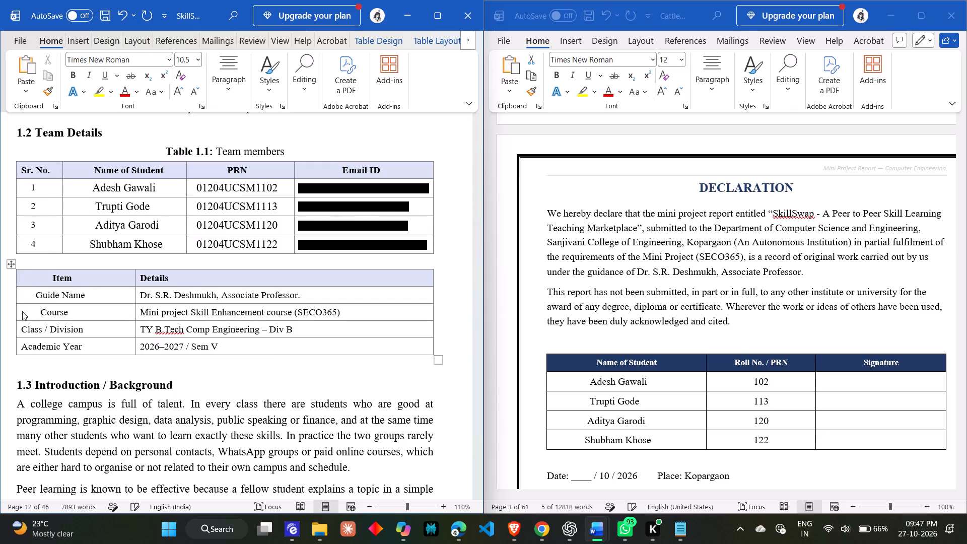
pyautogui.press('space')
# Indent the "Class / Division" and "Academic Year" labels with leading spaces to line up with "Guide Name".
pyautogui.click(23, 331)
pyautogui.press('space')
pyautogui.press('space')
pyautogui.press('space')
pyautogui.press('space')
pyautogui.press('space')
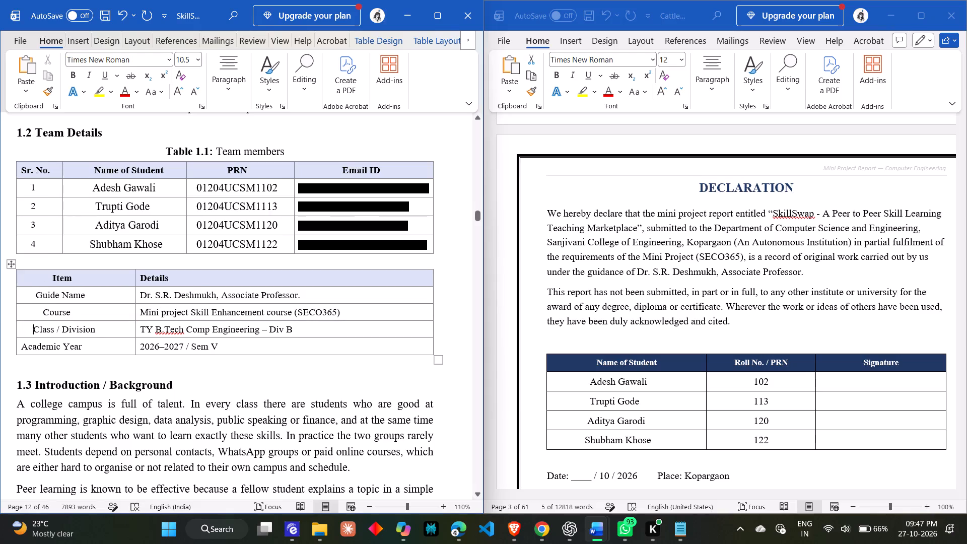
pyautogui.click(22, 347)
pyautogui.press('space')
pyautogui.press('space')
pyautogui.press('space')
pyautogui.press('space')
pyautogui.press('space')
pyautogui.press('space')
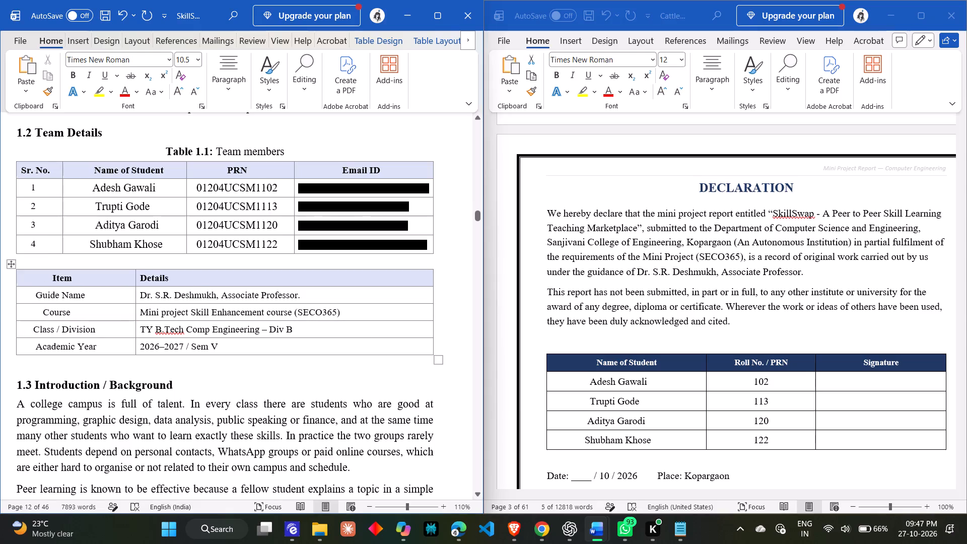
# Insert two line breaks before the "1.4 Problem Statement" heading to move it onto page 13 with its paragraph.
pyautogui.scroll(-8, 281, 287)
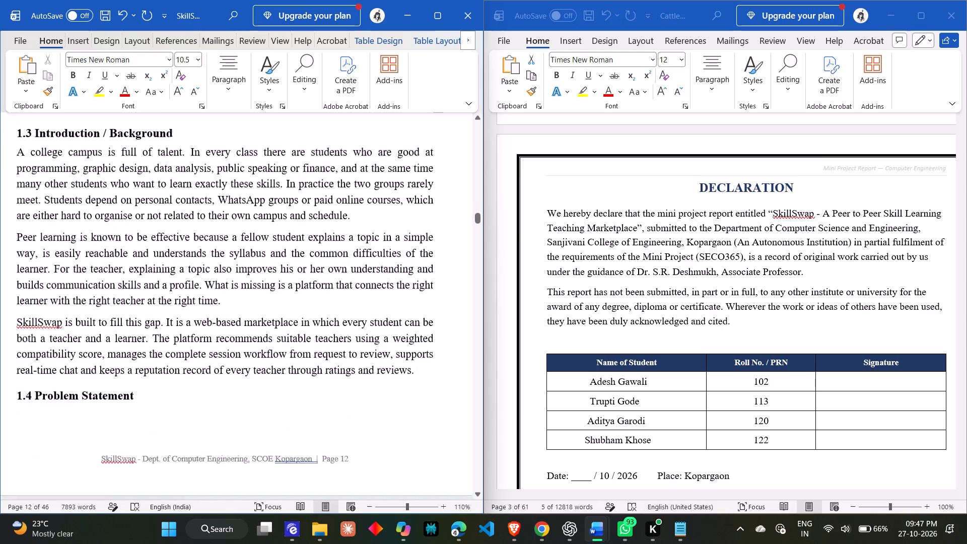
pyautogui.scroll(-4, 279, 288)
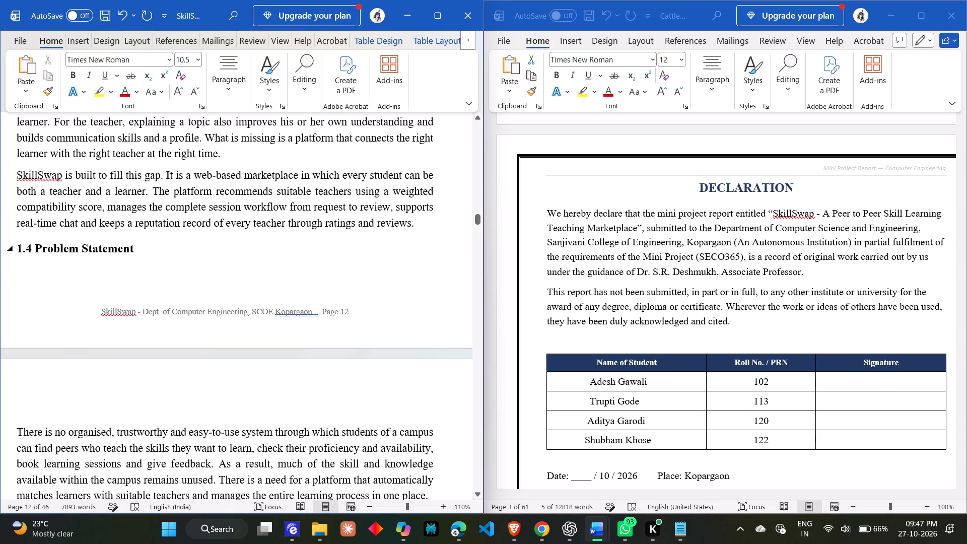
pyautogui.click(24, 251)
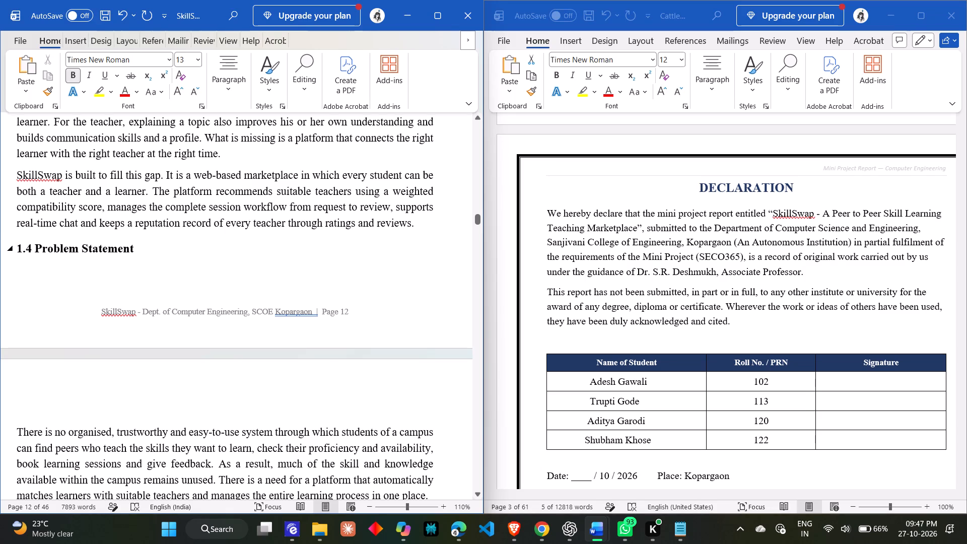
pyautogui.click(13, 245)
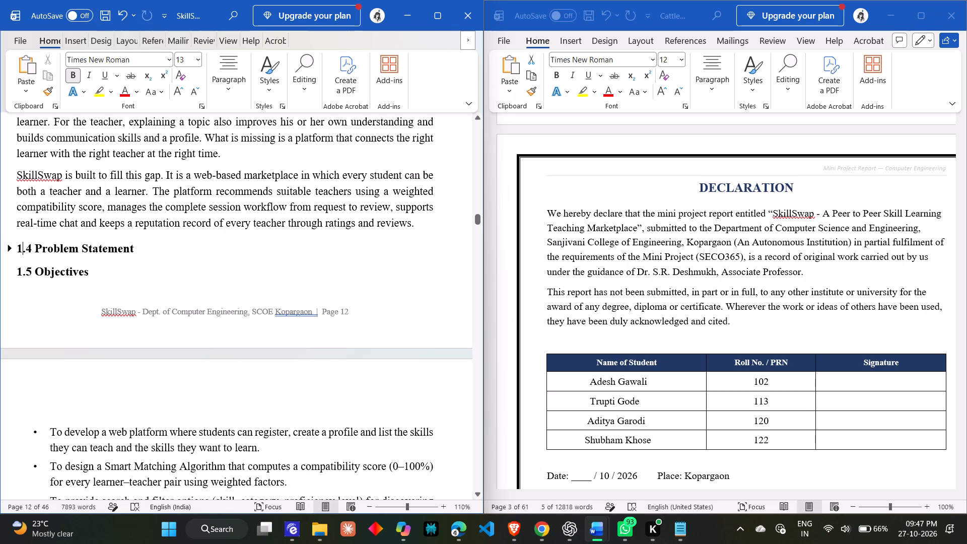
pyautogui.hotkey('ctrl', 'z')
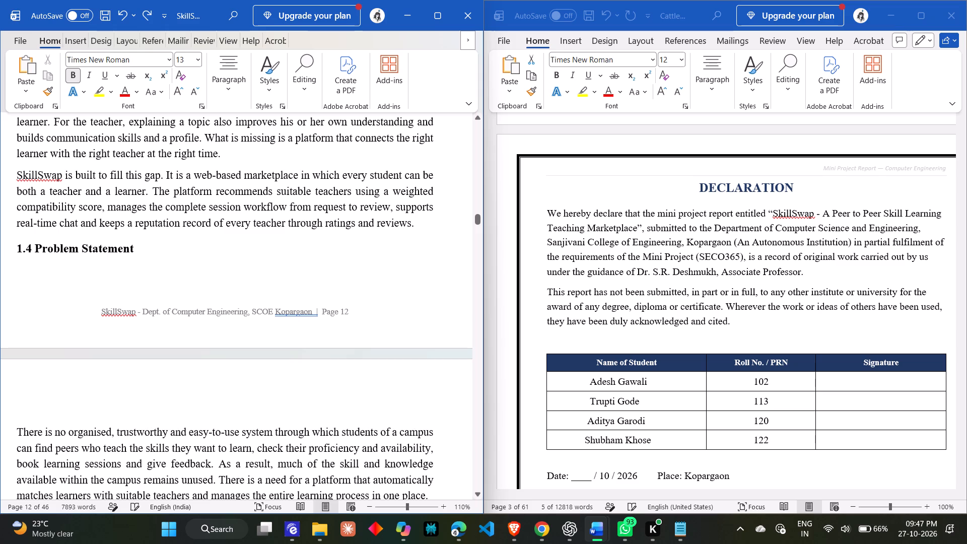
pyautogui.press('Left')
pyautogui.hotkey('shift', 'Return')
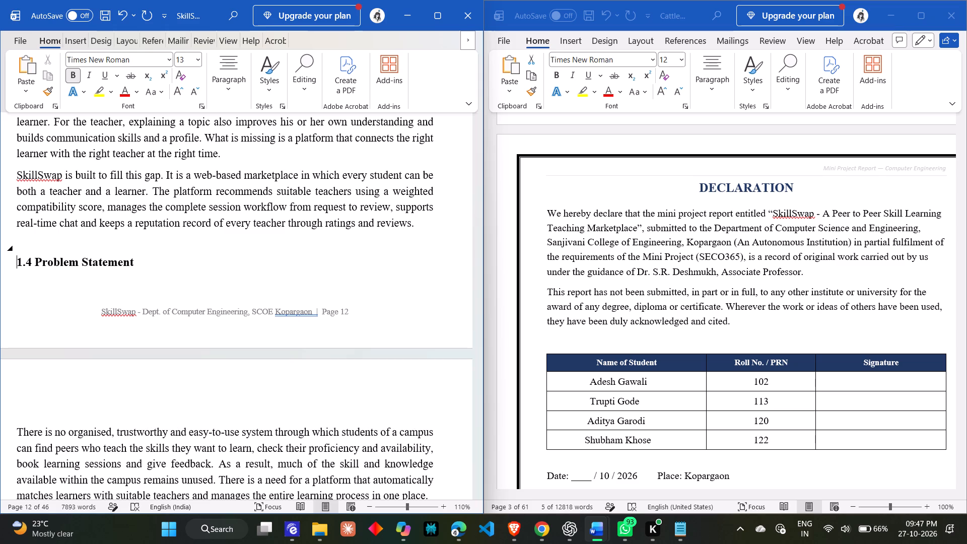
pyautogui.hotkey('shift', 'Return')
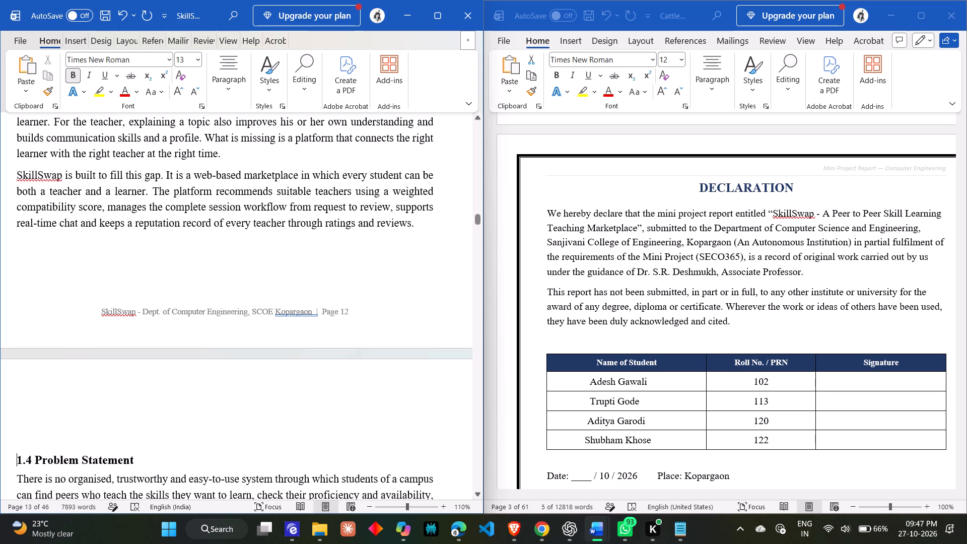
# Set the font size of the student names and PRNs in Table 1.1 to 10.5.
pyautogui.scroll(-4, 41, 283)
pyautogui.scroll(-8, 136, 317)
pyautogui.scroll(9, 136, 317)
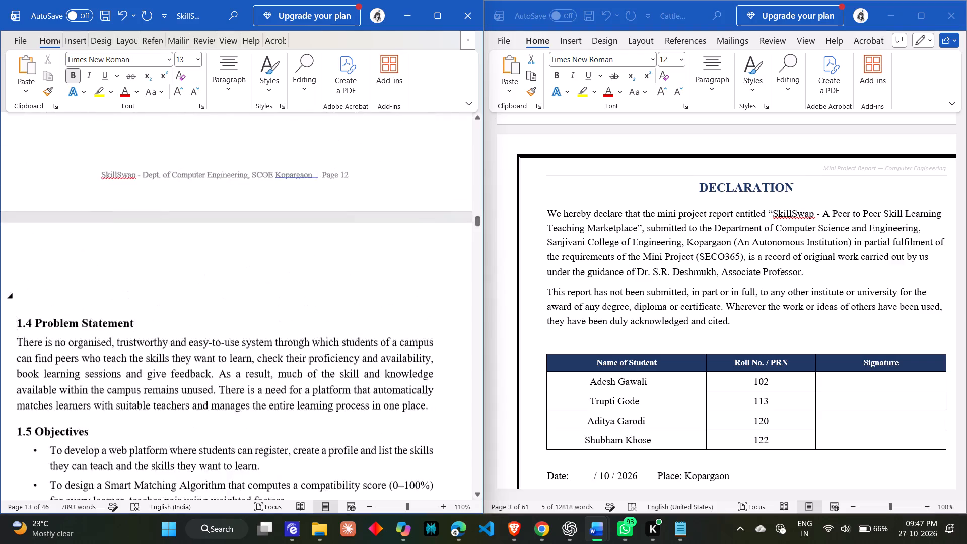
pyautogui.scroll(20, 146, 308)
pyautogui.scroll(8, 147, 307)
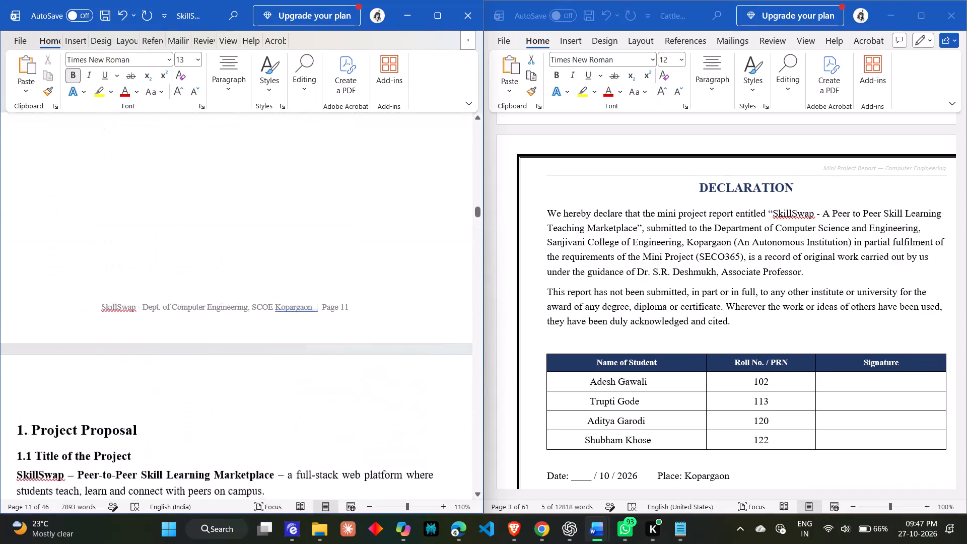
pyautogui.scroll(20, 154, 303)
pyautogui.scroll(6, 154, 303)
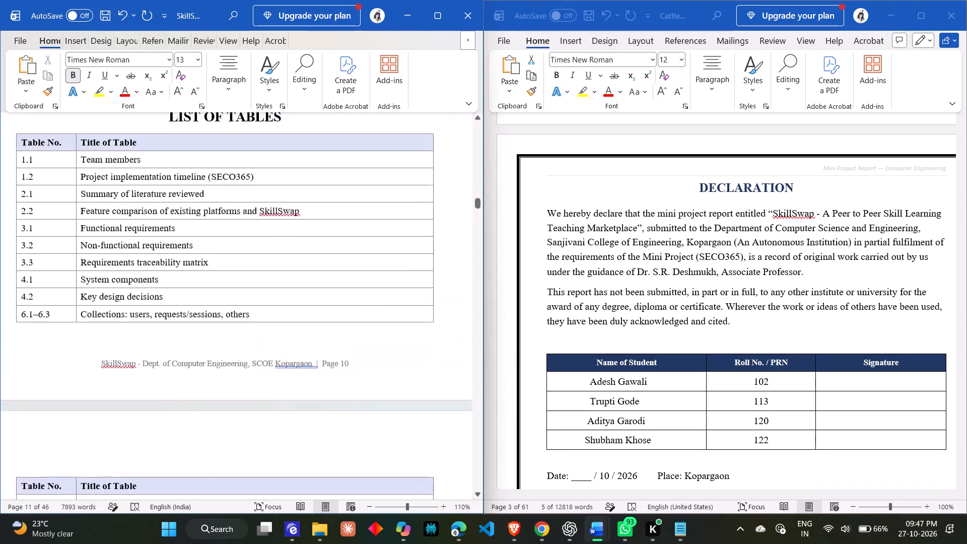
pyautogui.scroll(3, 156, 295)
pyautogui.scroll(-20, 158, 294)
pyautogui.scroll(-4, 158, 294)
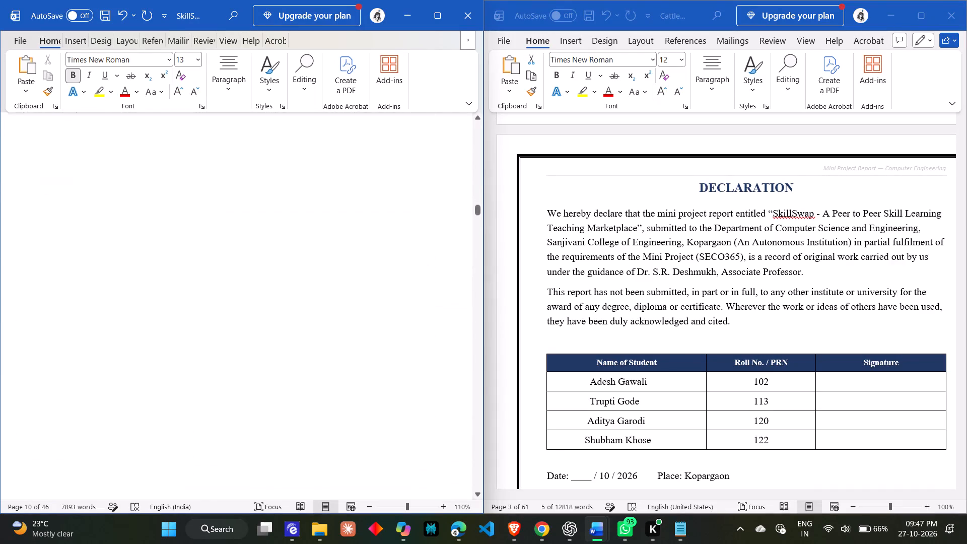
pyautogui.scroll(-17, 161, 311)
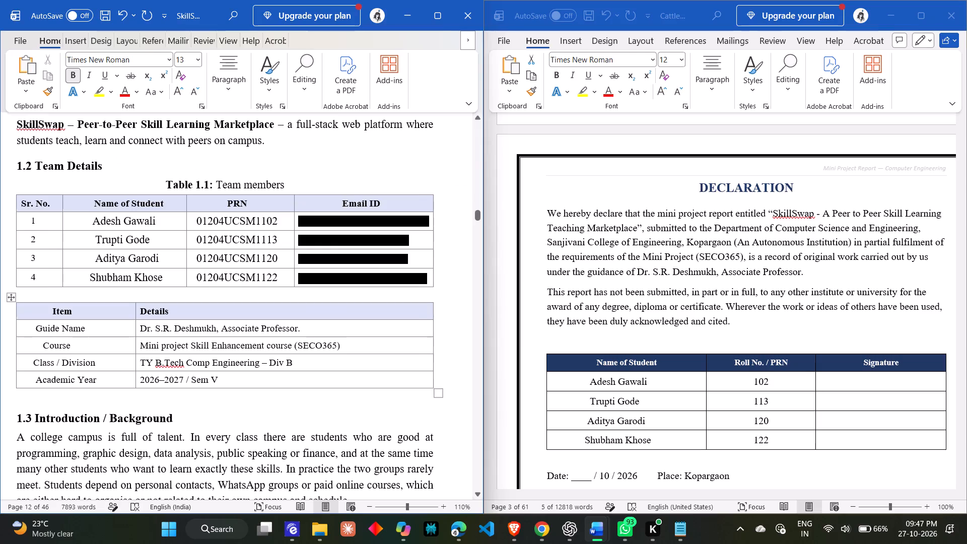
pyautogui.click(326, 264)
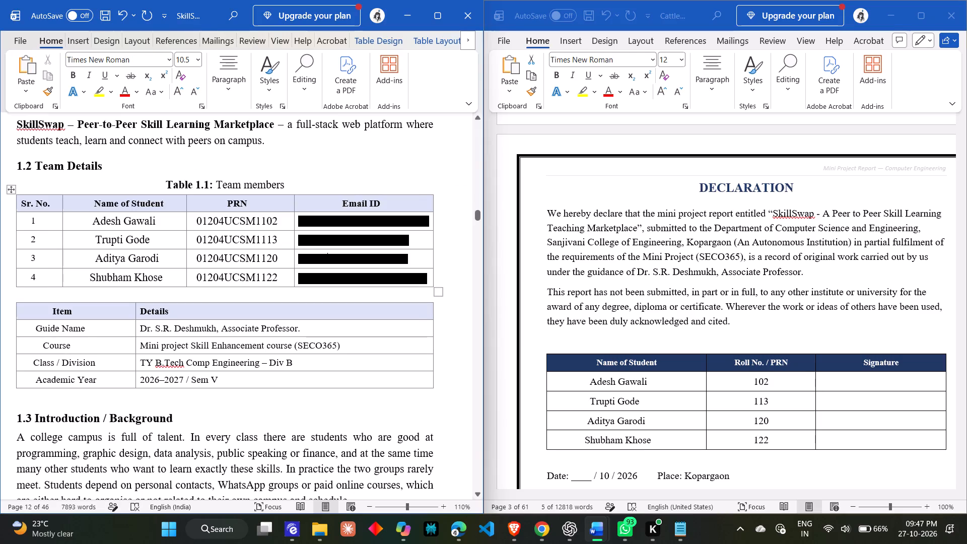
pyautogui.click(328, 271)
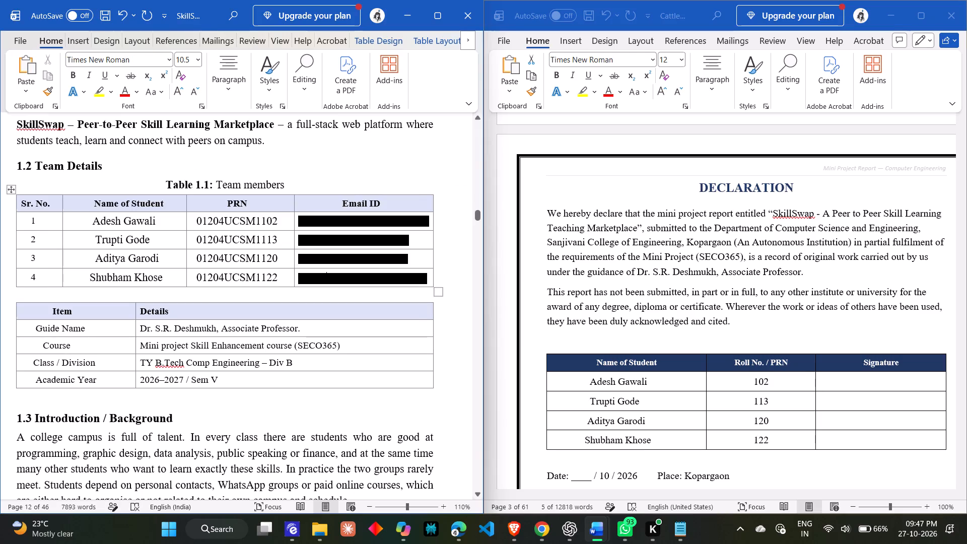
pyautogui.click(279, 276)
pyautogui.moveTo(283, 279); pyautogui.dragTo(79, 244)
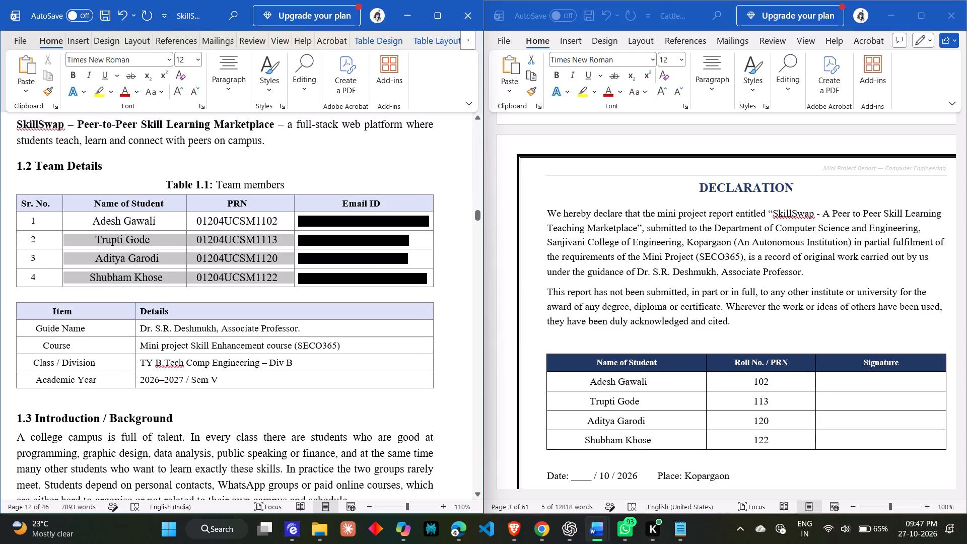
pyautogui.moveTo(79, 244); pyautogui.dragTo(84, 219)
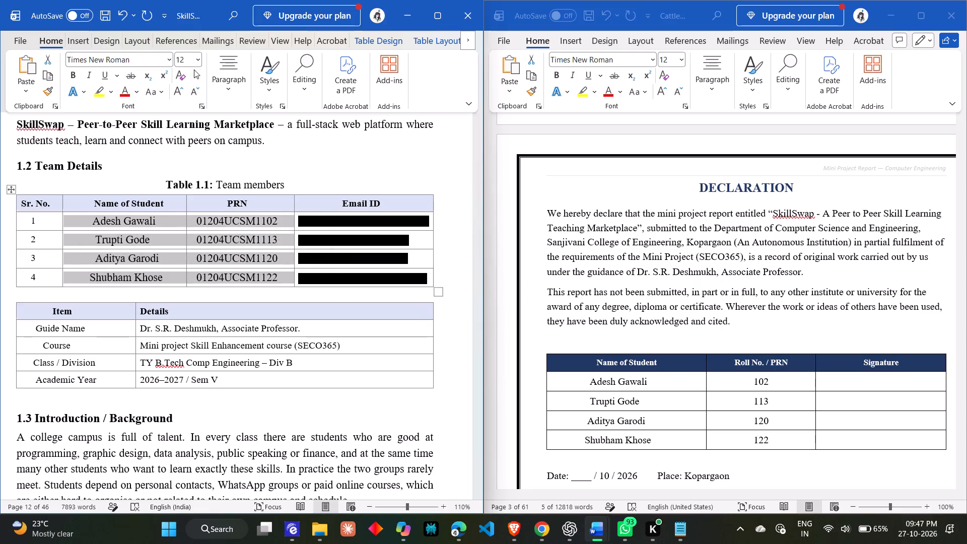
pyautogui.click(195, 62)
pyautogui.write('10.5')
pyautogui.press('Return')
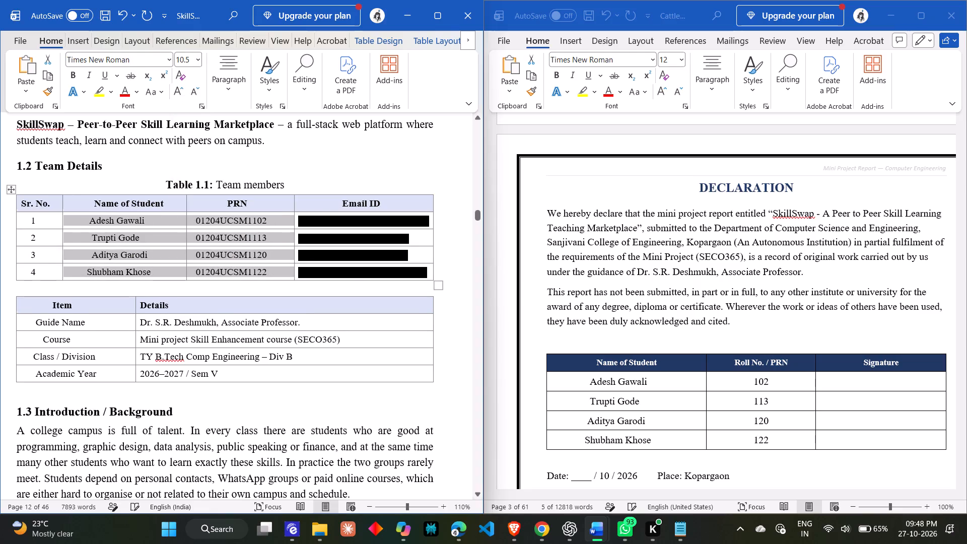
pyautogui.click(248, 399)
# Examine sections 1.3 to 1.7 for headings separated from their text at the page breaks.
pyautogui.scroll(-3, 254, 320)
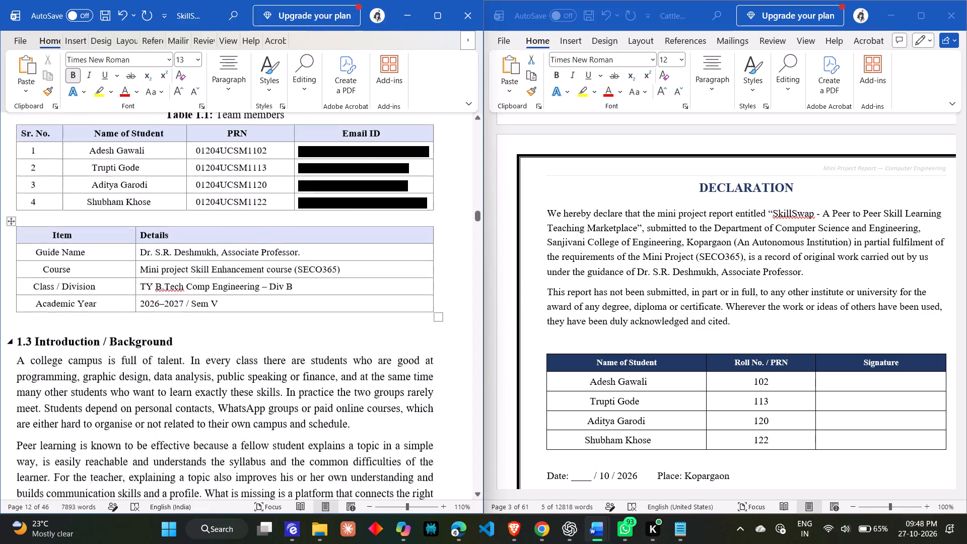
pyautogui.scroll(-9, 254, 320)
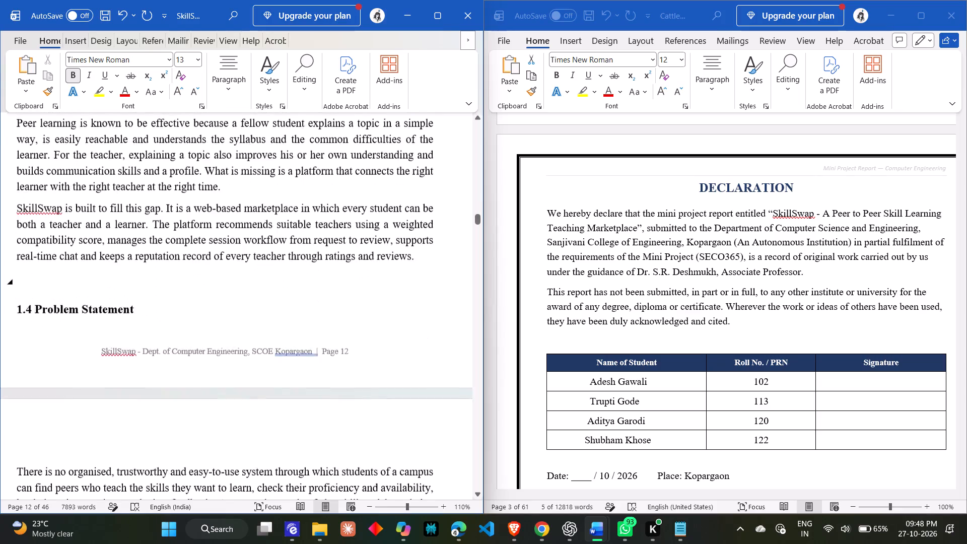
pyautogui.scroll(-19, 254, 309)
pyautogui.scroll(-2, 255, 302)
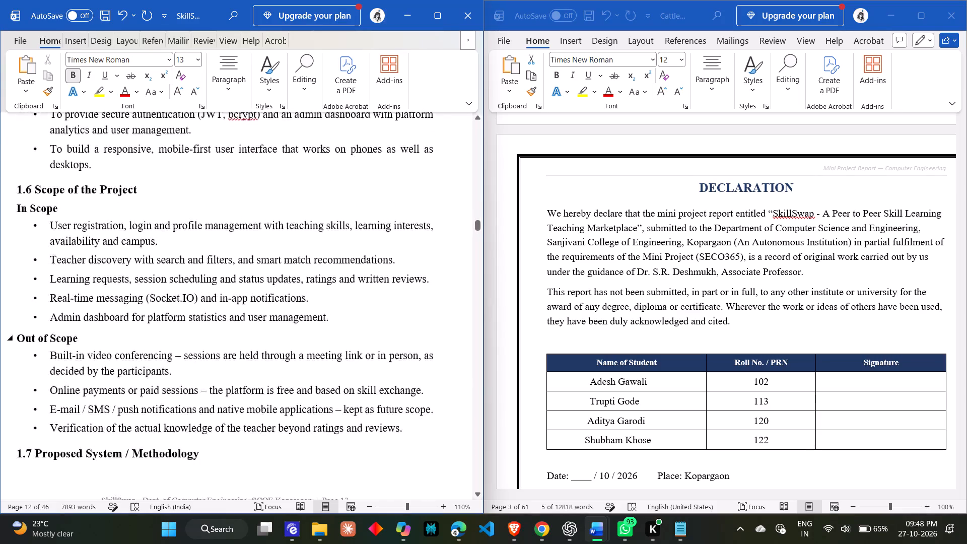
pyautogui.scroll(-7, 255, 302)
pyautogui.scroll(2, 249, 296)
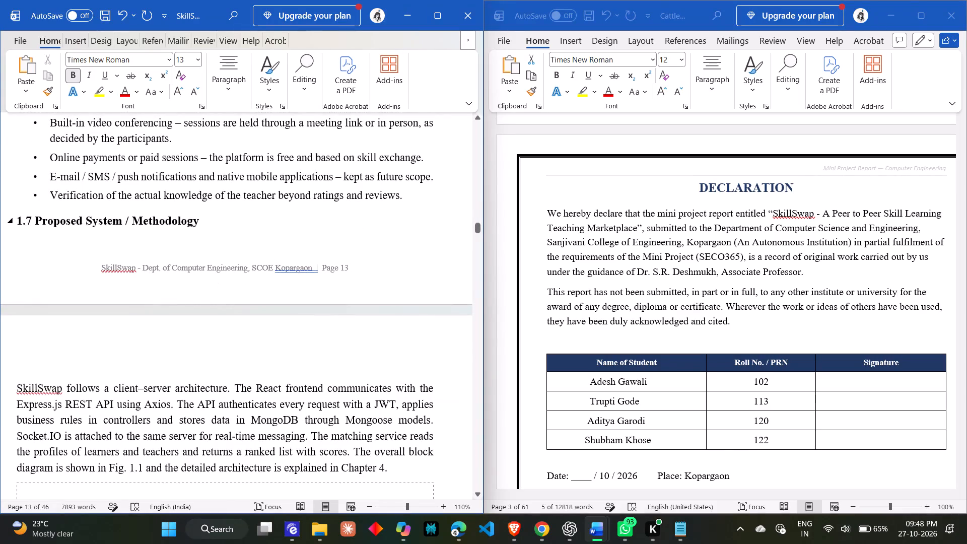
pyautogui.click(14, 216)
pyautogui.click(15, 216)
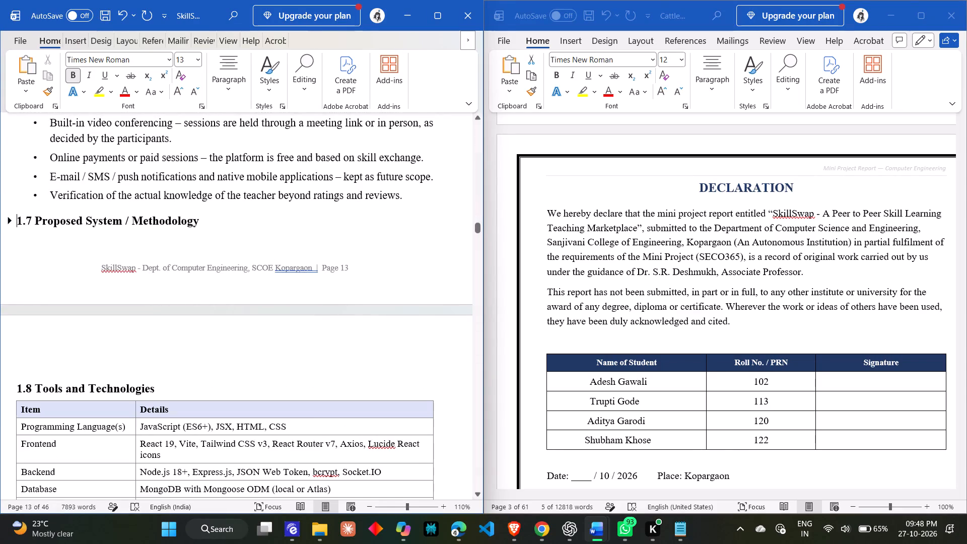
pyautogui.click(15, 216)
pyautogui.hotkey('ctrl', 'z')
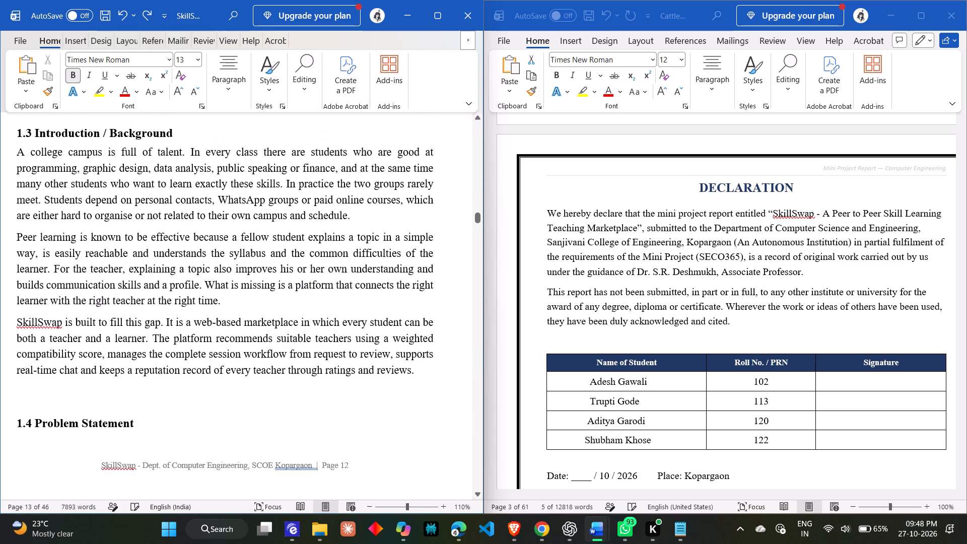
# Insert a line break before the "1.4 Problem Statement" heading to move it onto page 13 with its paragraph.
pyautogui.scroll(-4, 41, 363)
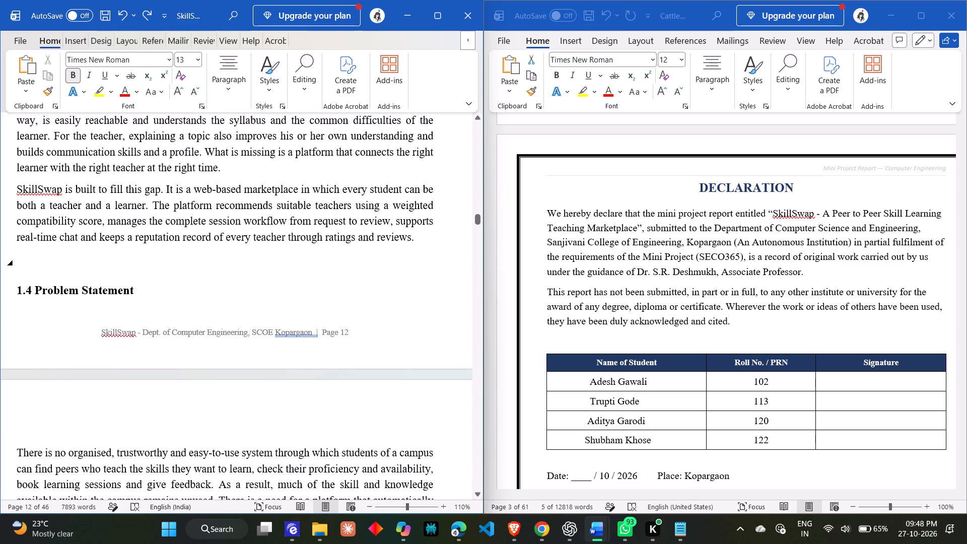
pyautogui.click(17, 288)
pyautogui.press('Return')
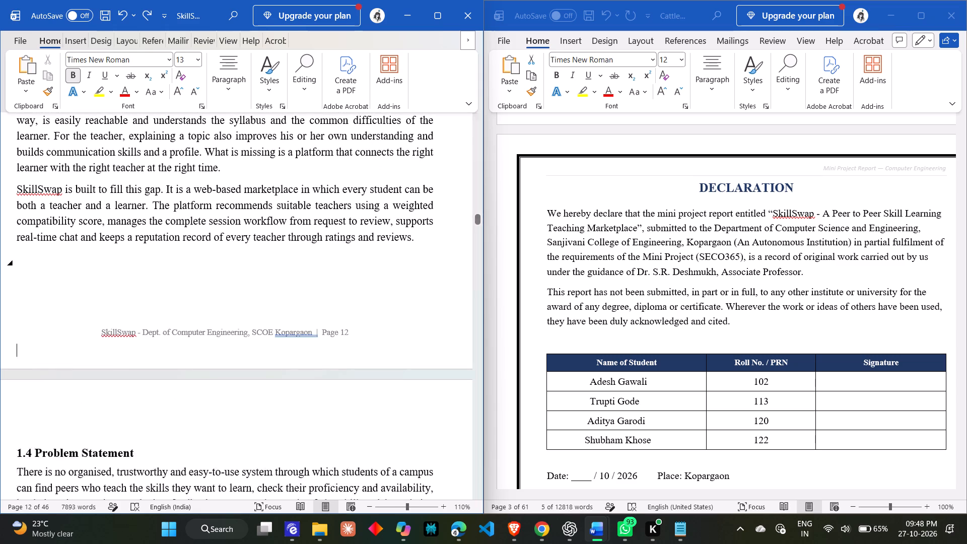
# Review the layout of the Project Proposal chapter, from the section 1.2 tables through section 1.7, across its page breaks.
pyautogui.scroll(-11, 10, 291)
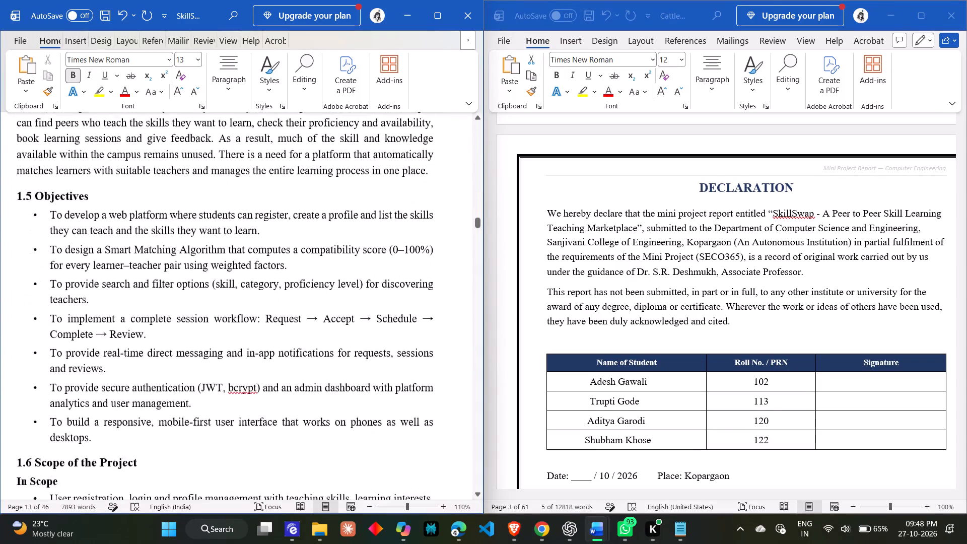
pyautogui.scroll(-18, 18, 303)
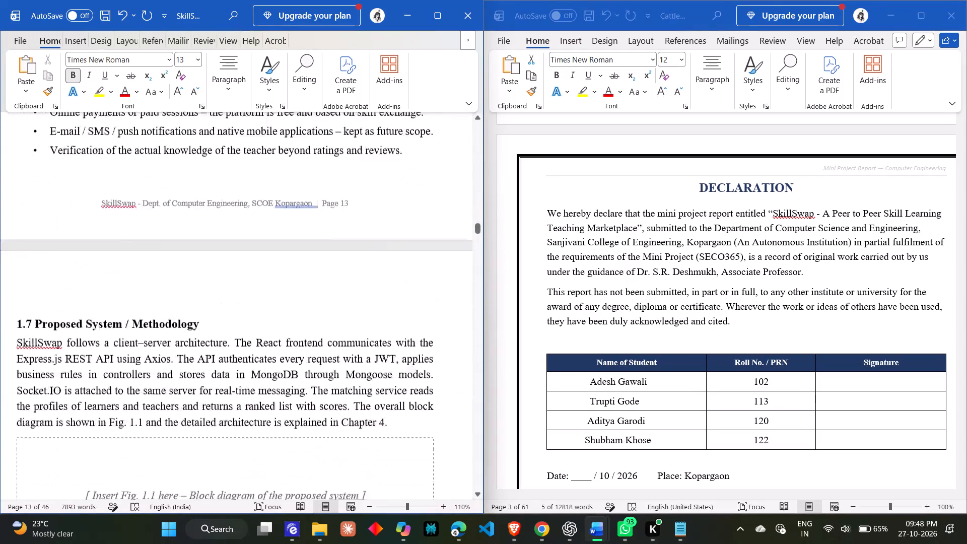
pyautogui.scroll(-7, 33, 298)
pyautogui.scroll(20, 37, 298)
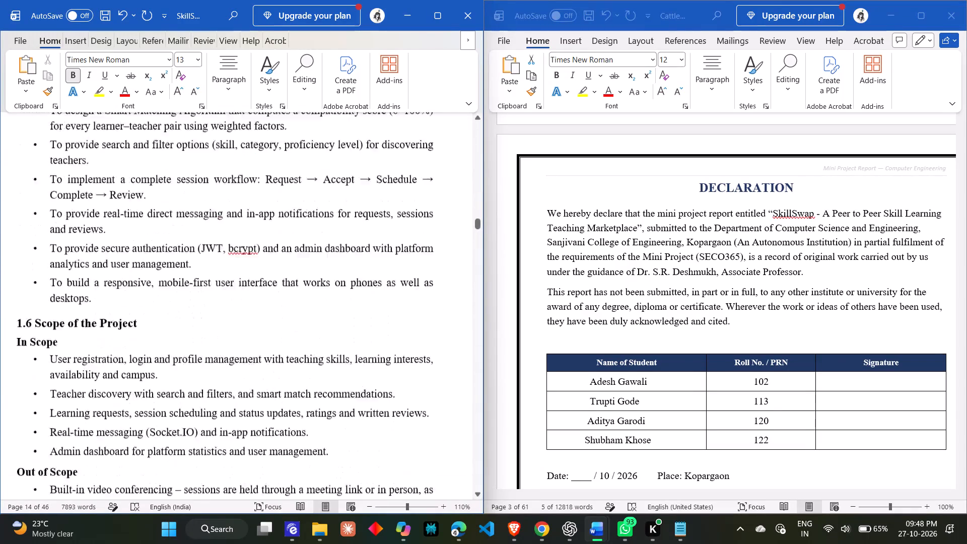
pyautogui.scroll(20, 37, 297)
pyautogui.scroll(11, 37, 297)
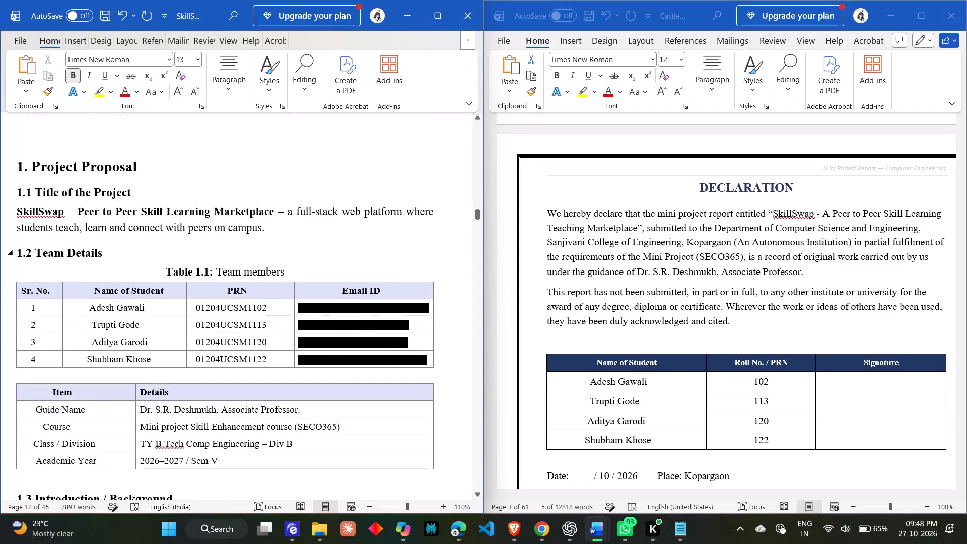
pyautogui.scroll(4, 128, 197)
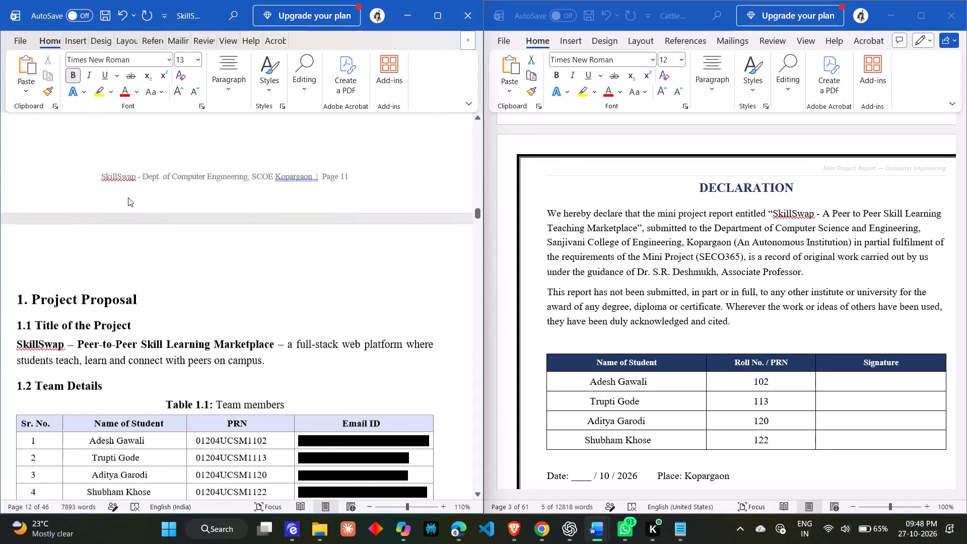
pyautogui.scroll(-9, 128, 197)
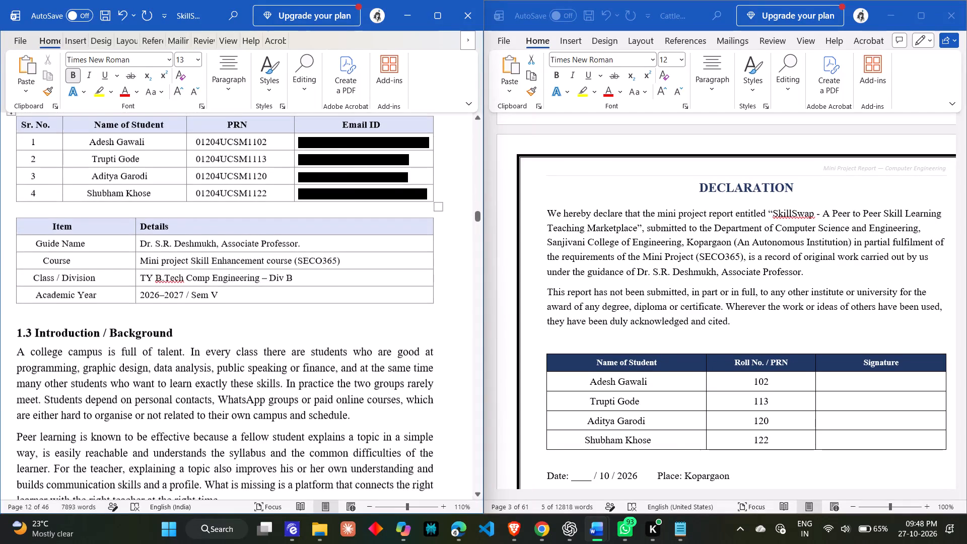
pyautogui.scroll(3, 128, 198)
pyautogui.scroll(5, 157, 230)
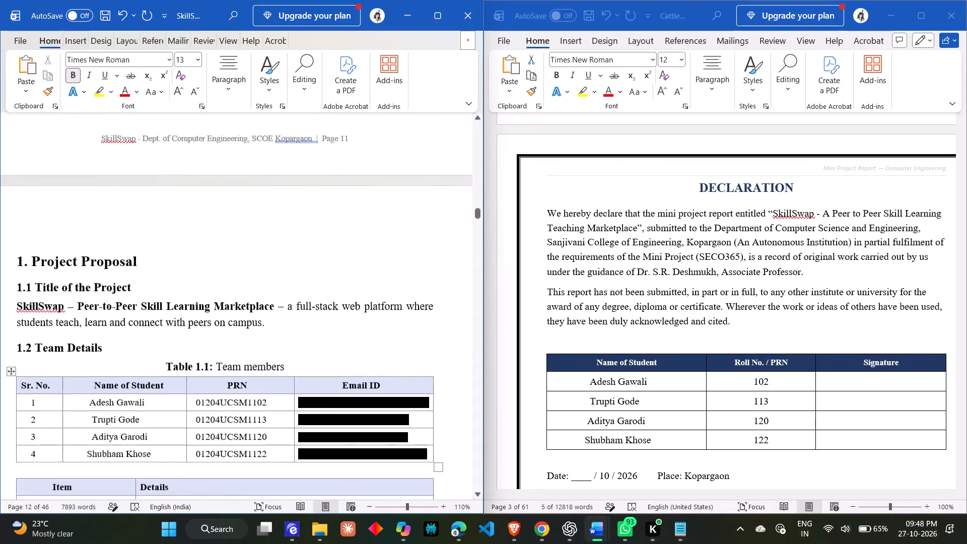
# Review the front matter from the title page through the certificate, acknowledgement, contents and the lists of figures and tables.
pyautogui.scroll(20, 171, 243)
pyautogui.scroll(20, 171, 243)
pyautogui.scroll(1, 171, 243)
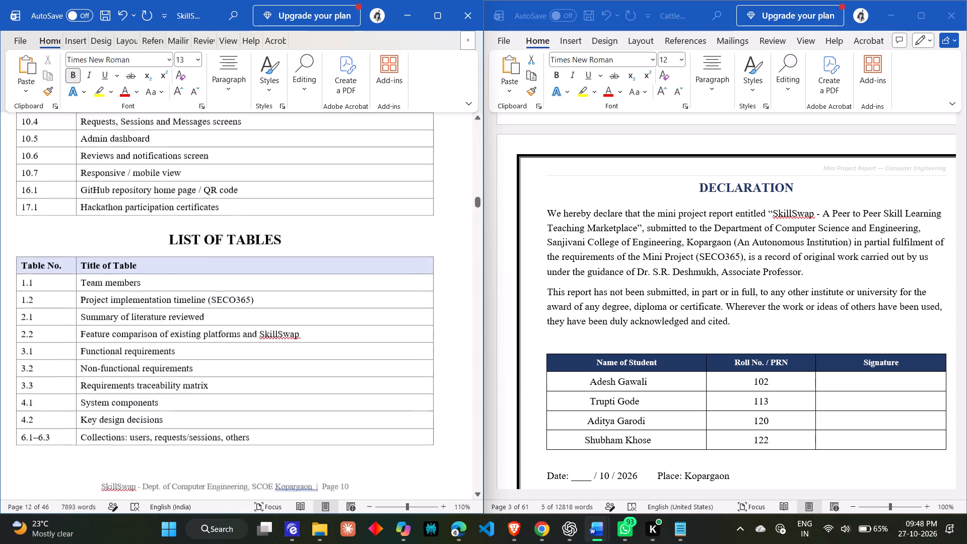
pyautogui.scroll(20, 171, 243)
pyautogui.scroll(20, 228, 277)
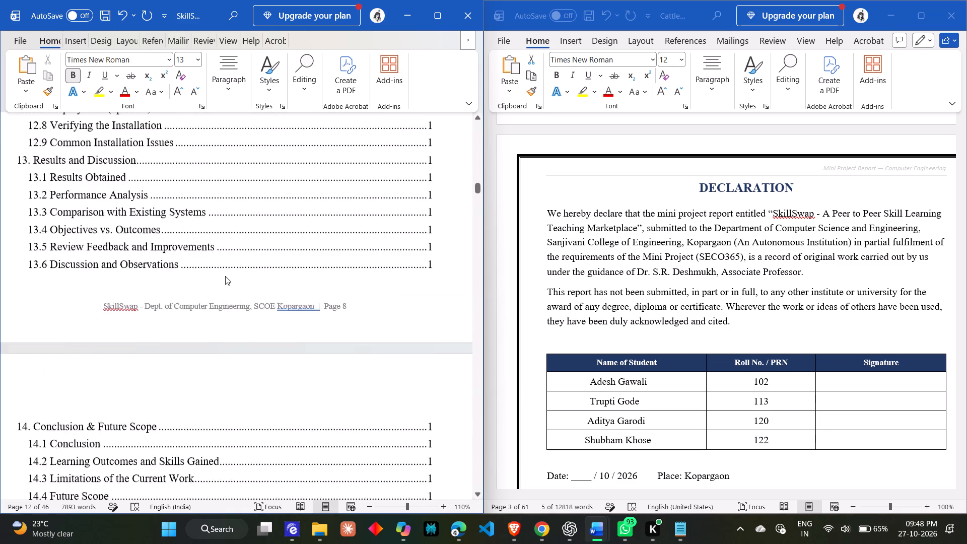
pyautogui.scroll(20, 225, 276)
pyautogui.scroll(20, 225, 276)
pyautogui.scroll(17, 225, 276)
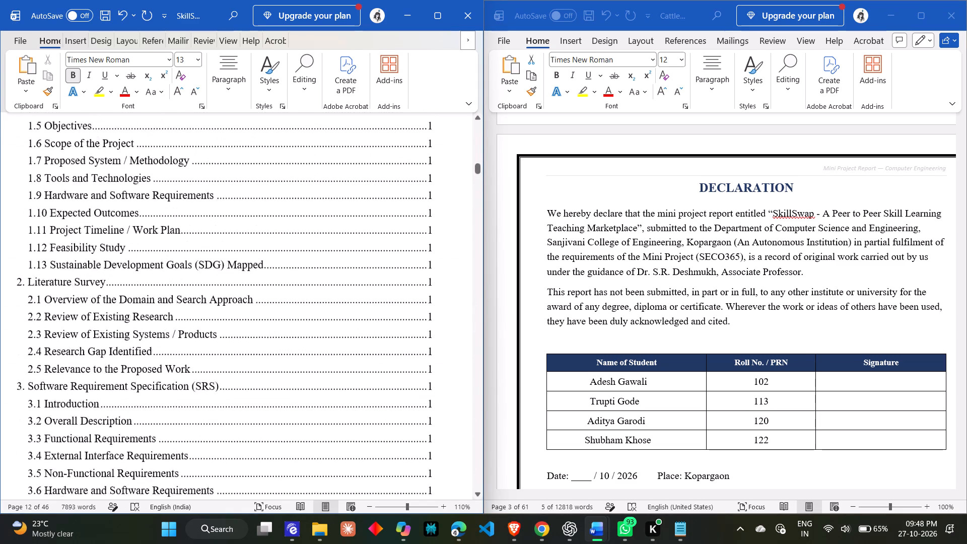
pyautogui.scroll(20, 223, 273)
pyautogui.scroll(20, 223, 273)
pyautogui.scroll(17, 223, 273)
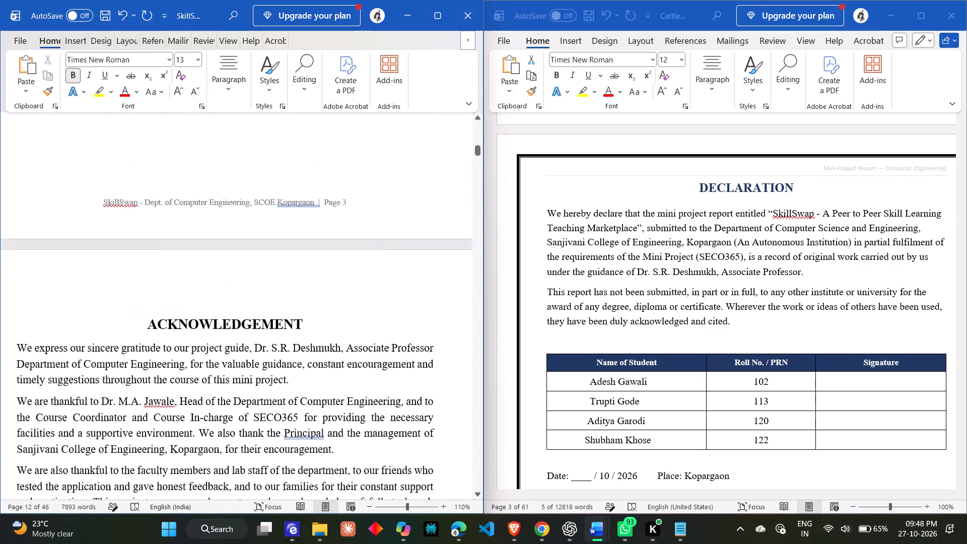
pyautogui.scroll(20, 223, 273)
pyautogui.scroll(20, 223, 273)
pyautogui.scroll(17, 223, 273)
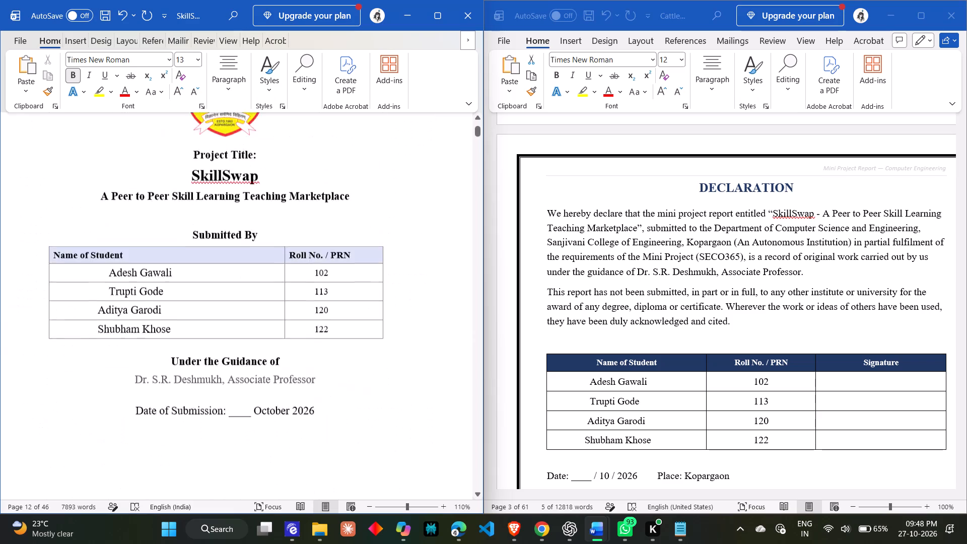
pyautogui.scroll(20, 221, 267)
pyautogui.scroll(-9, 221, 267)
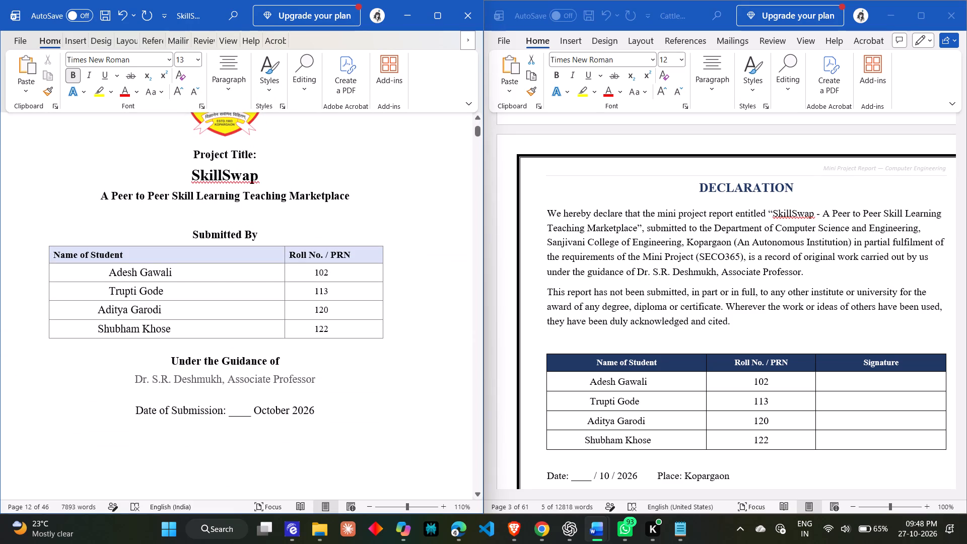
pyautogui.scroll(-15, 335, 333)
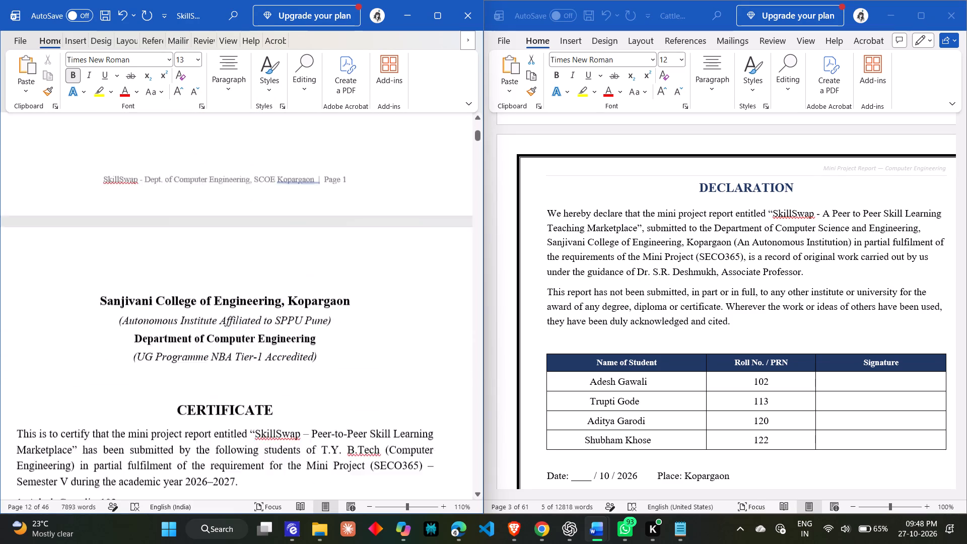
pyautogui.scroll(-20, 334, 317)
pyautogui.scroll(-5, 334, 317)
pyautogui.scroll(-20, 356, 273)
pyautogui.scroll(-4, 356, 273)
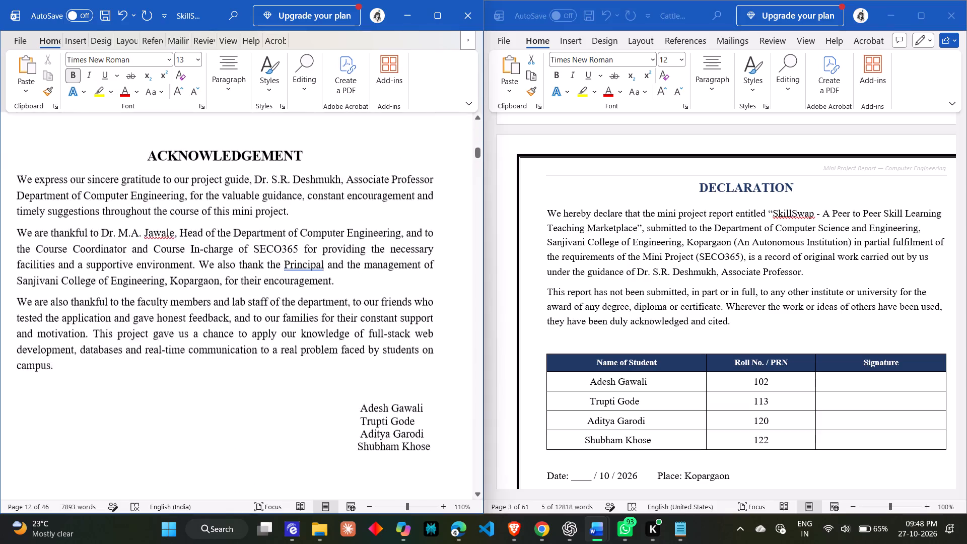
pyautogui.scroll(-20, 362, 253)
pyautogui.scroll(-20, 362, 253)
pyautogui.scroll(-16, 362, 253)
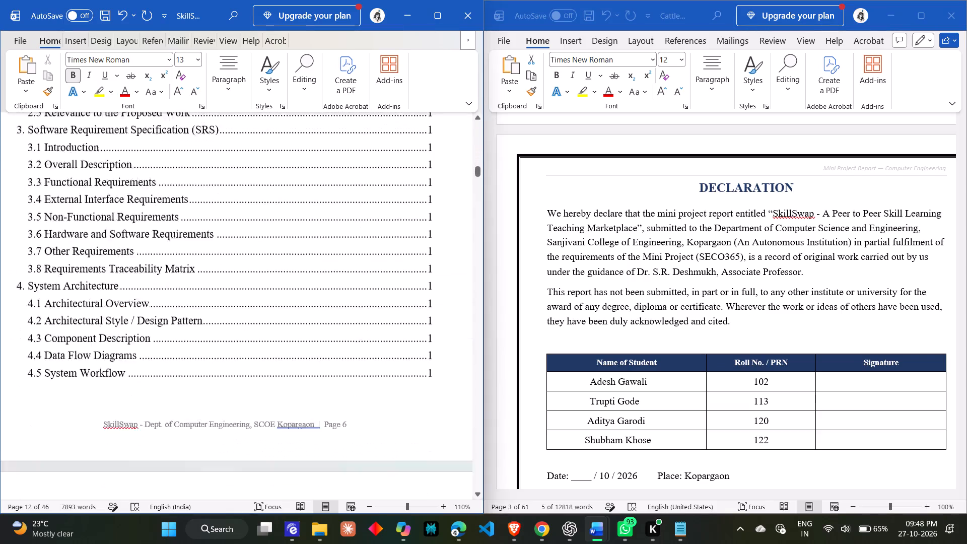
pyautogui.scroll(-20, 364, 233)
pyautogui.scroll(-20, 364, 233)
pyautogui.scroll(-16, 364, 233)
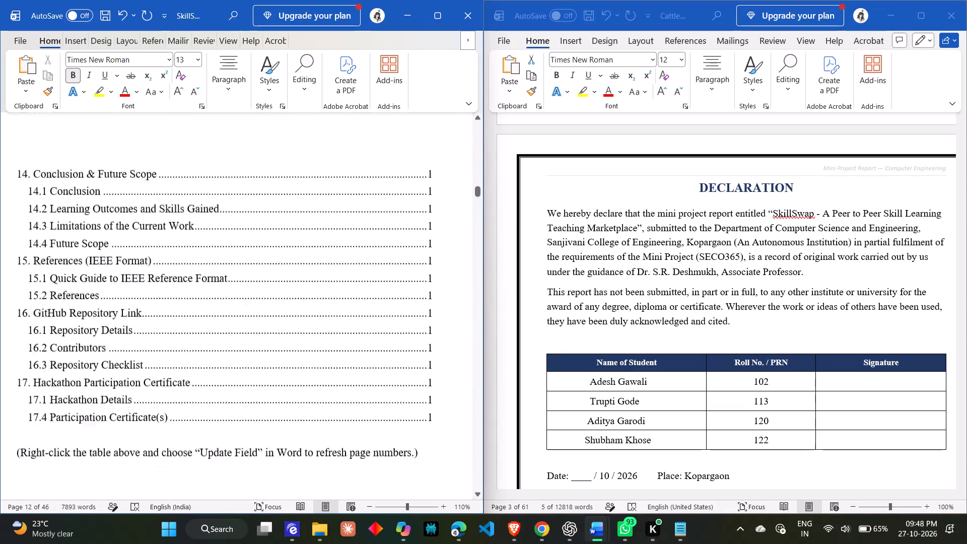
pyautogui.scroll(-20, 362, 227)
pyautogui.scroll(-20, 362, 227)
pyautogui.scroll(-16, 362, 227)
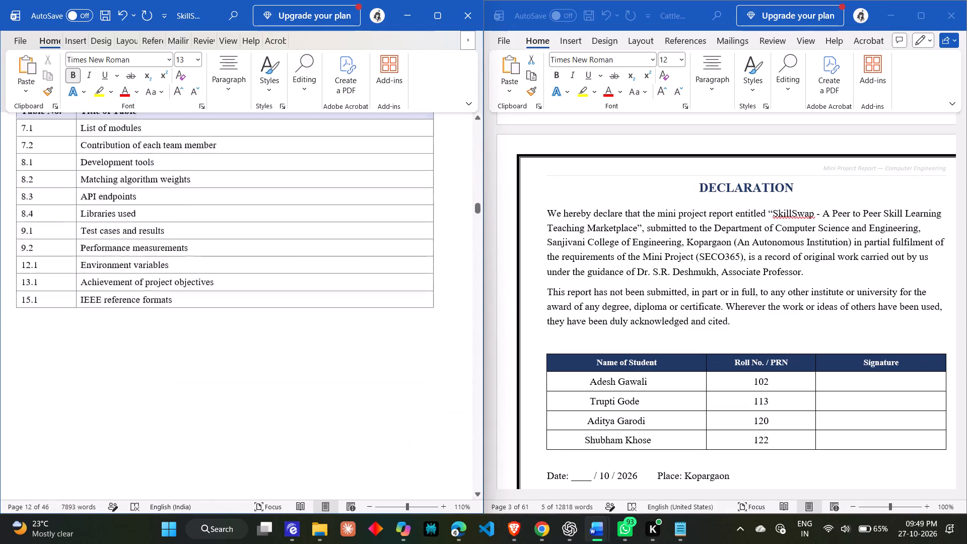
# Copy the four full PRNs from Table 1.1 into the title page's "Roll No. / PRN" column, replacing the short roll numbers.
pyautogui.scroll(-20, 362, 226)
pyautogui.scroll(-6, 362, 226)
pyautogui.scroll(5, 354, 224)
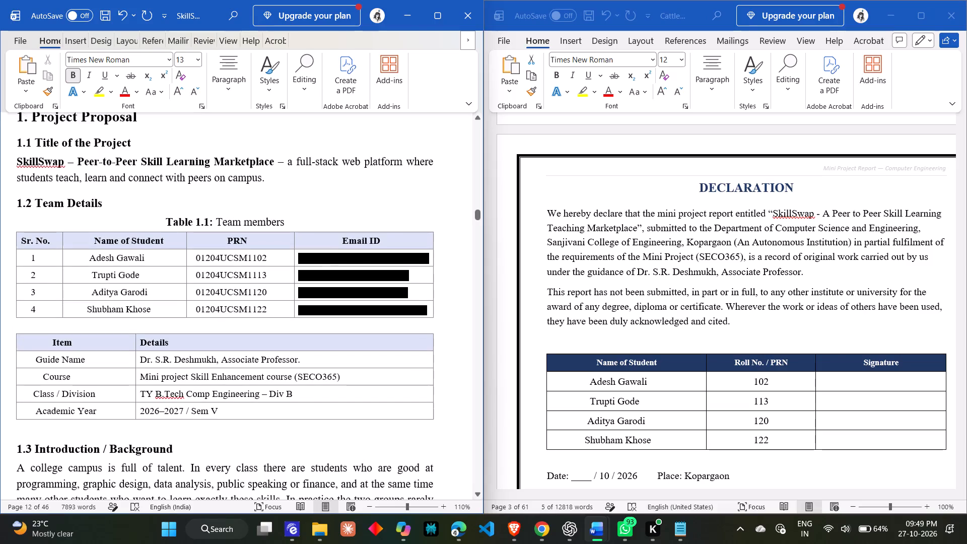
pyautogui.moveTo(272, 307); pyautogui.dragTo(219, 258)
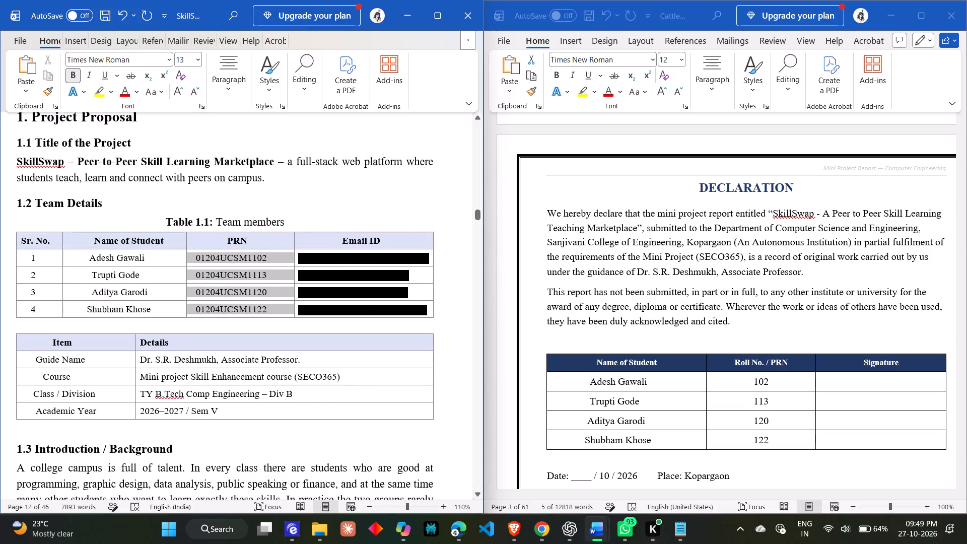
pyautogui.moveTo(219, 258); pyautogui.dragTo(219, 257)
pyautogui.hotkey('ctrl', 'c')
pyautogui.scroll(6, 215, 256)
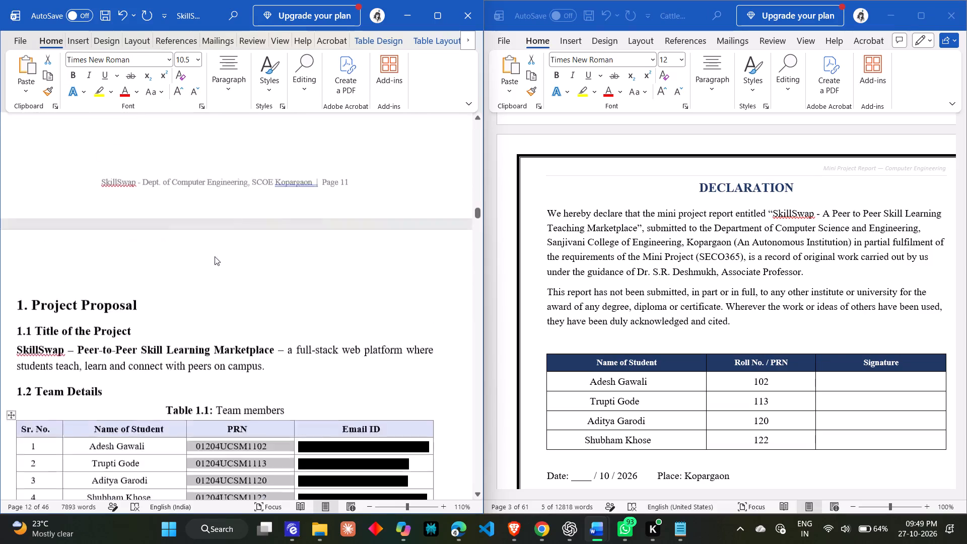
pyautogui.scroll(20, 215, 256)
pyautogui.scroll(2, 215, 256)
pyautogui.scroll(-1, 229, 234)
pyautogui.scroll(12, 229, 234)
pyautogui.scroll(-1, 229, 240)
pyautogui.scroll(8, 228, 240)
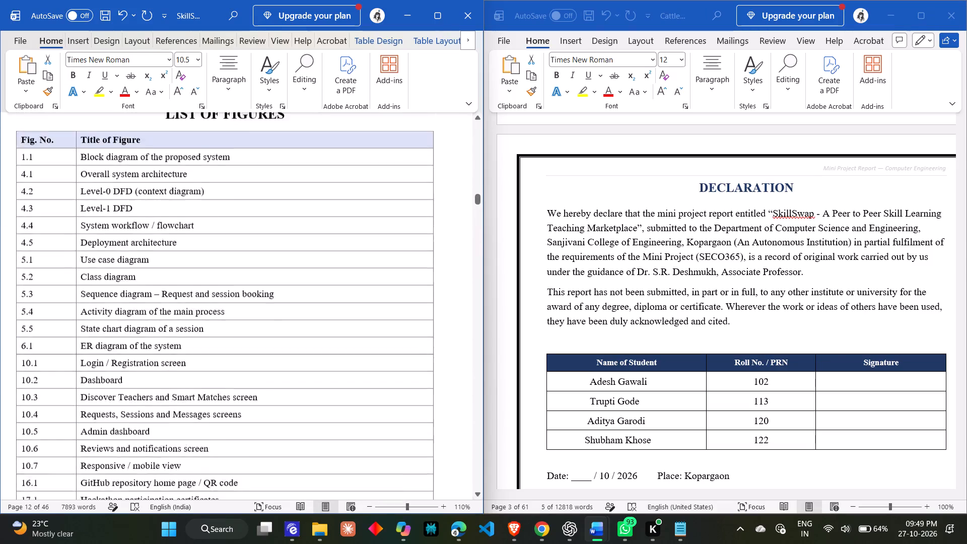
pyautogui.scroll(18, 233, 231)
pyautogui.scroll(-1, 232, 232)
pyautogui.scroll(17, 231, 234)
pyautogui.scroll(-1, 229, 242)
pyautogui.scroll(2, 229, 242)
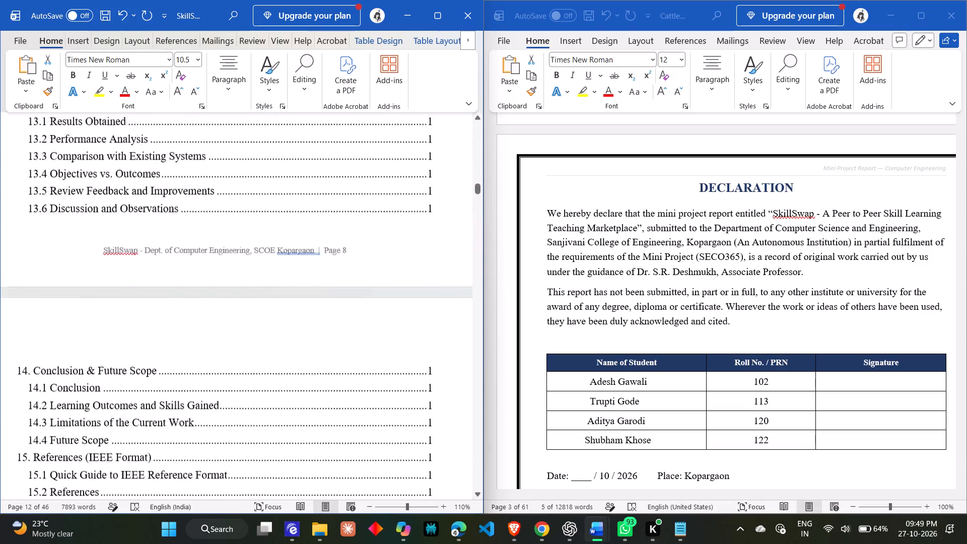
pyautogui.scroll(20, 229, 242)
pyautogui.scroll(3, 229, 242)
pyautogui.scroll(-1, 222, 251)
pyautogui.scroll(11, 219, 257)
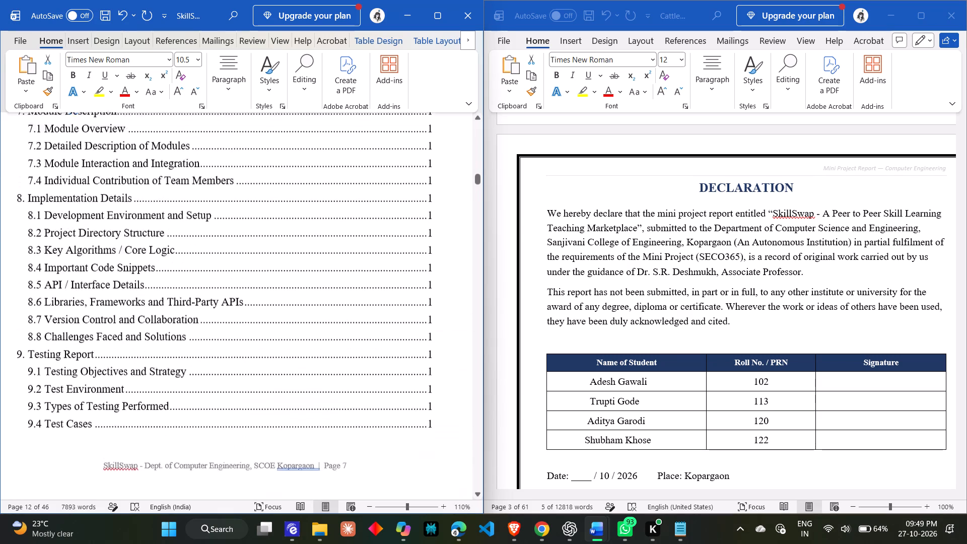
pyautogui.scroll(9, 208, 276)
pyautogui.scroll(-1, 207, 279)
pyautogui.scroll(20, 208, 283)
pyautogui.scroll(13, 208, 283)
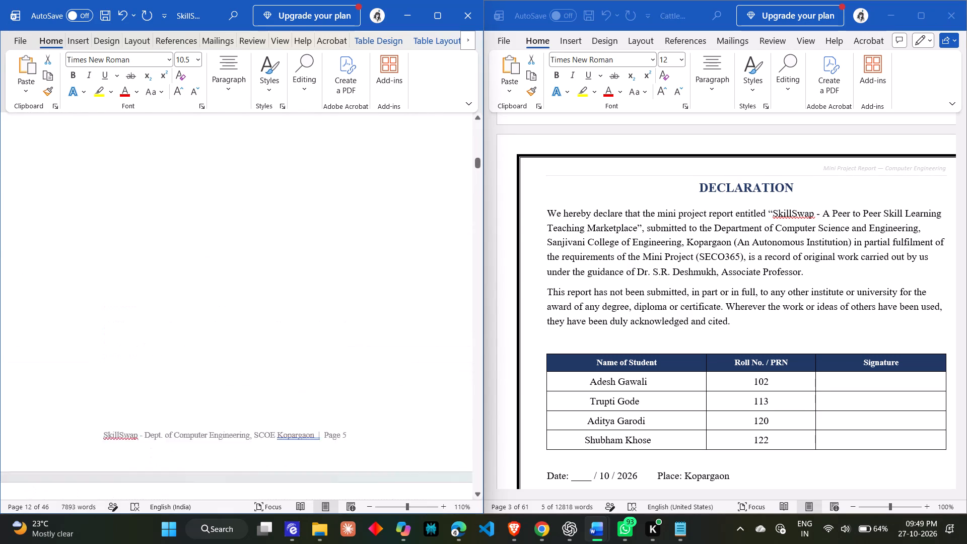
pyautogui.scroll(20, 215, 288)
pyautogui.scroll(20, 215, 288)
pyautogui.scroll(8, 215, 288)
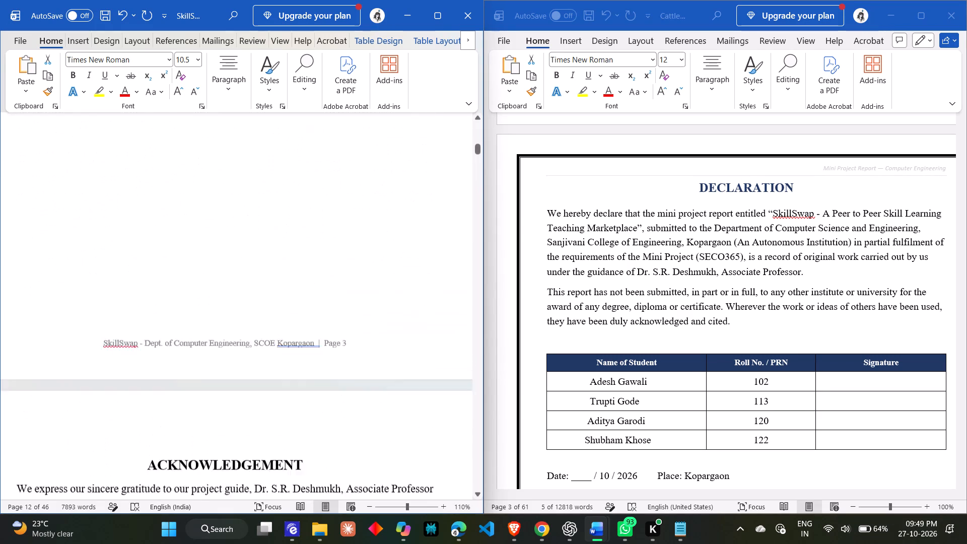
pyautogui.scroll(14, 215, 286)
pyautogui.scroll(11, 282, 368)
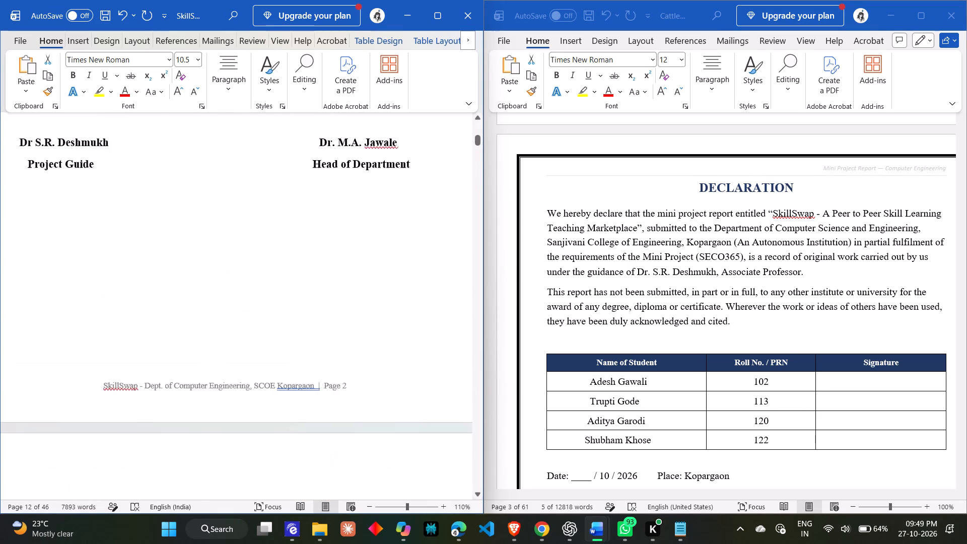
pyautogui.scroll(20, 282, 366)
pyautogui.scroll(16, 282, 366)
pyautogui.scroll(-7, 282, 366)
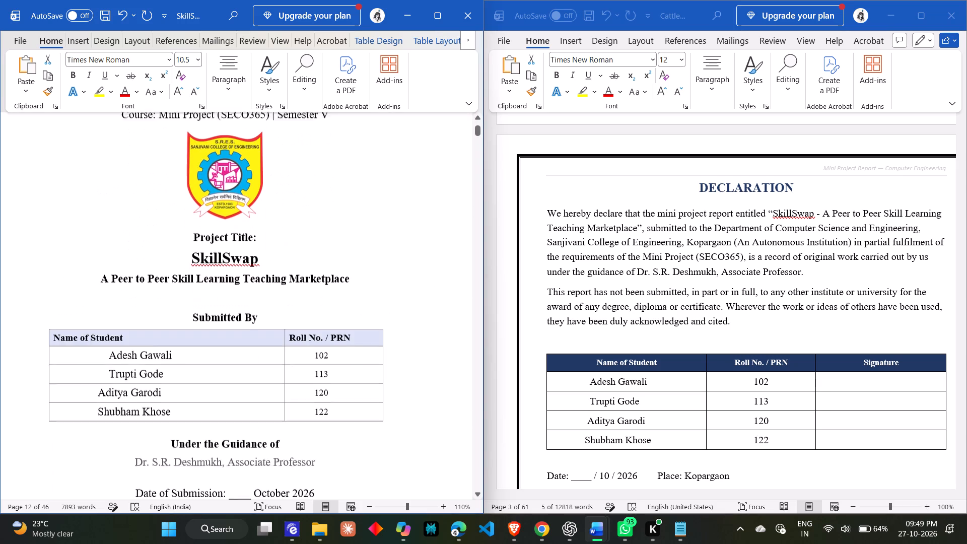
pyautogui.moveTo(343, 395); pyautogui.dragTo(311, 345)
pyautogui.hotkey('ctrl', 'v')
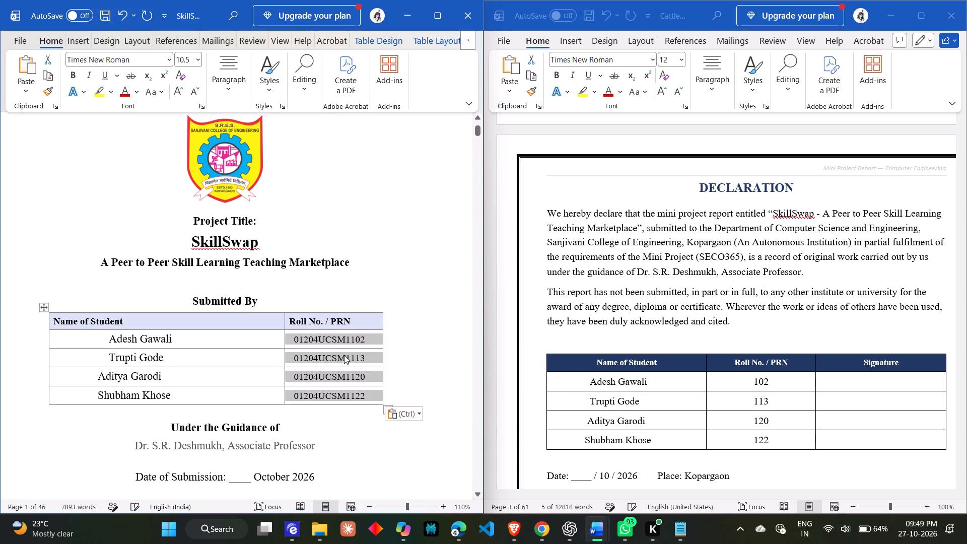
pyautogui.click(349, 357)
# Examine the pages from the certificate through section 1.7 for remaining layout or text problems.
pyautogui.scroll(-20, 387, 337)
pyautogui.scroll(-12, 387, 337)
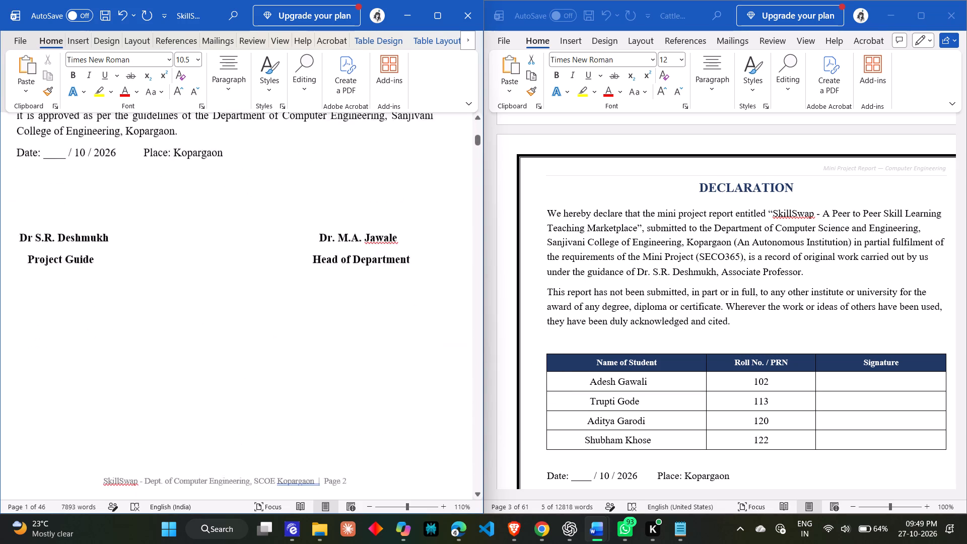
pyautogui.scroll(-20, 395, 300)
pyautogui.scroll(-20, 395, 300)
pyautogui.scroll(-10, 395, 300)
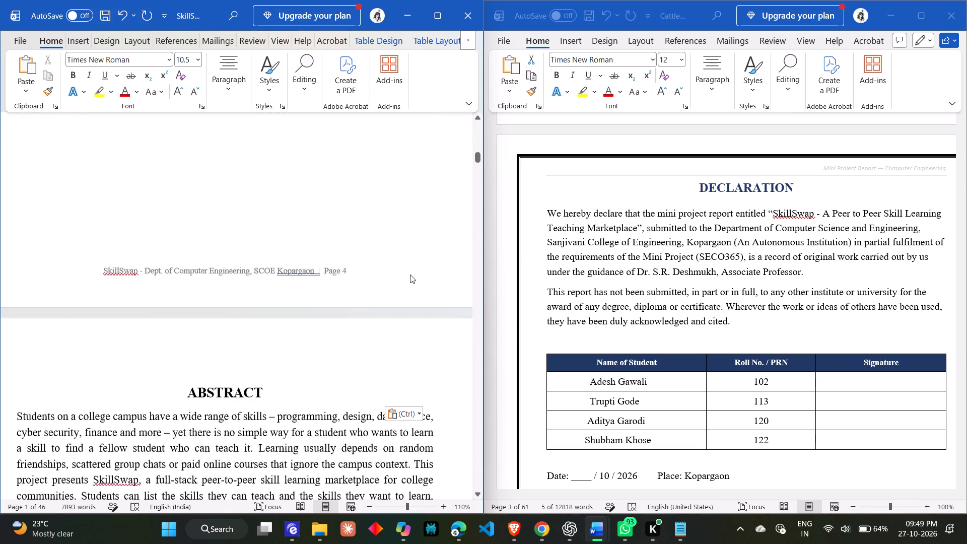
pyautogui.scroll(-10, 410, 274)
pyautogui.scroll(-20, 410, 271)
pyautogui.scroll(-15, 410, 271)
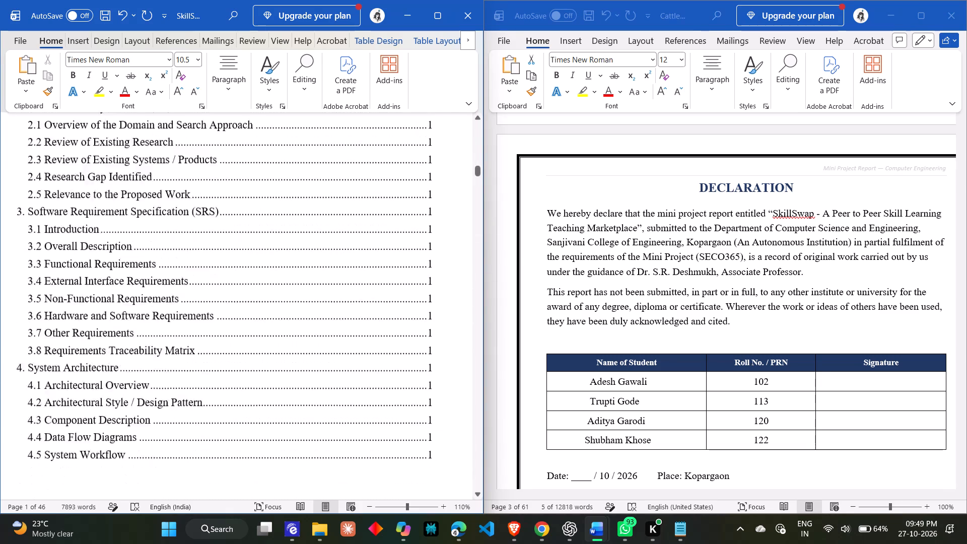
pyautogui.scroll(-16, 411, 264)
pyautogui.scroll(-20, 411, 264)
pyautogui.scroll(-15, 411, 264)
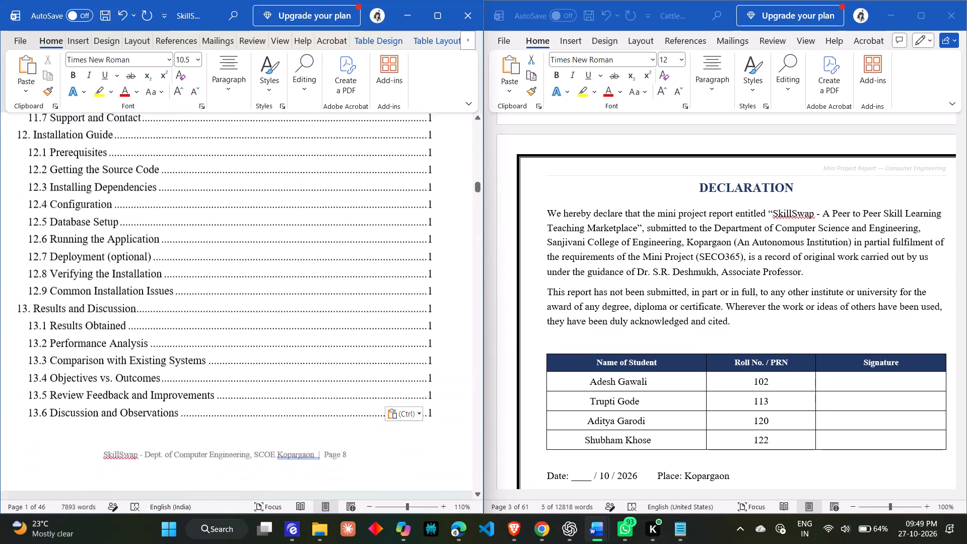
pyautogui.scroll(-12, 411, 262)
pyautogui.scroll(-19, 410, 258)
pyautogui.scroll(-9, 410, 258)
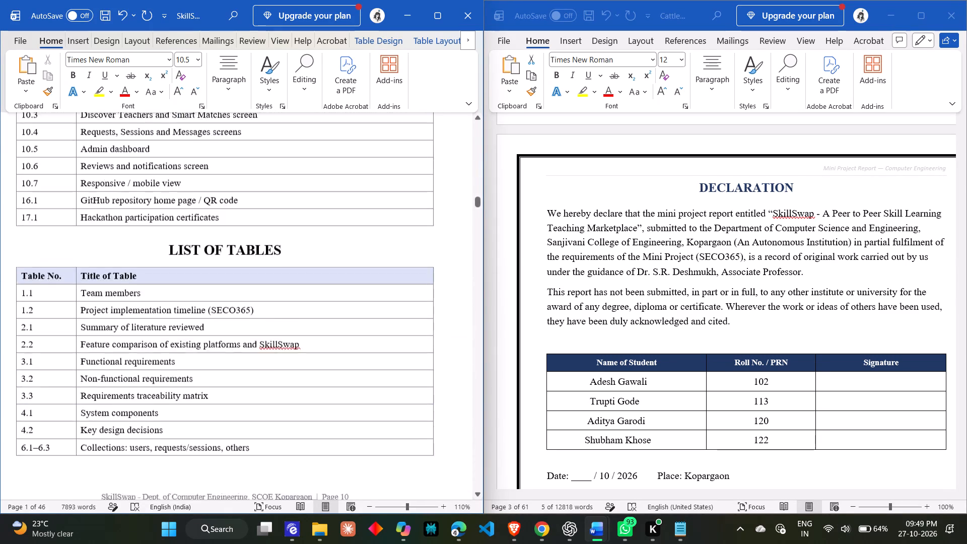
pyautogui.scroll(-19, 410, 258)
pyautogui.scroll(-20, 410, 258)
pyautogui.scroll(-4, 410, 258)
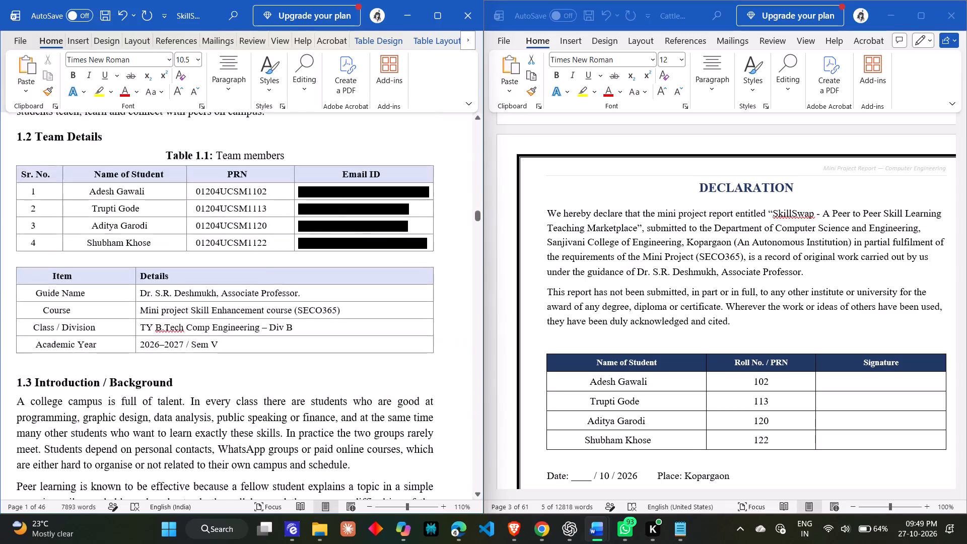
pyautogui.scroll(-17, 410, 258)
pyautogui.scroll(-20, 410, 258)
pyautogui.scroll(-10, 410, 258)
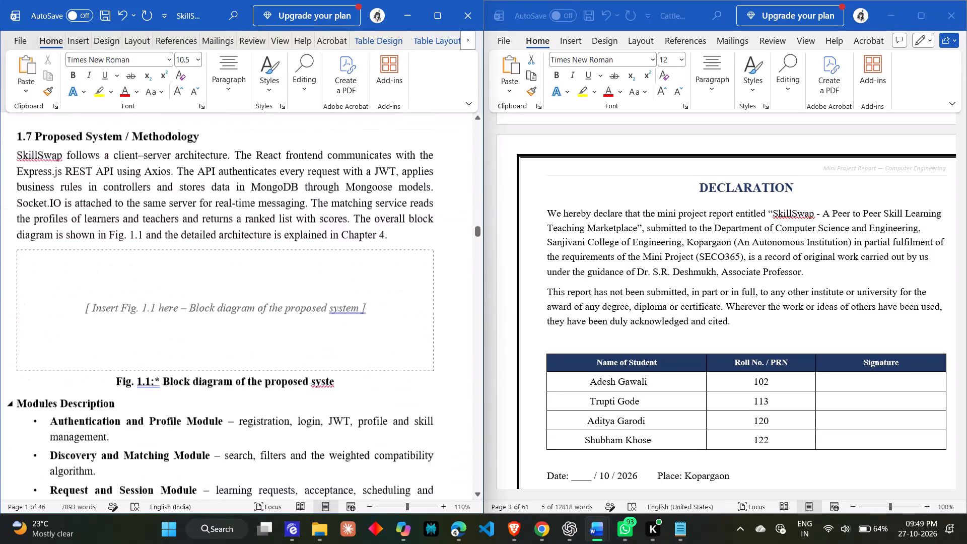
pyautogui.scroll(13, 410, 257)
pyautogui.scroll(20, 410, 257)
pyautogui.scroll(1, 410, 257)
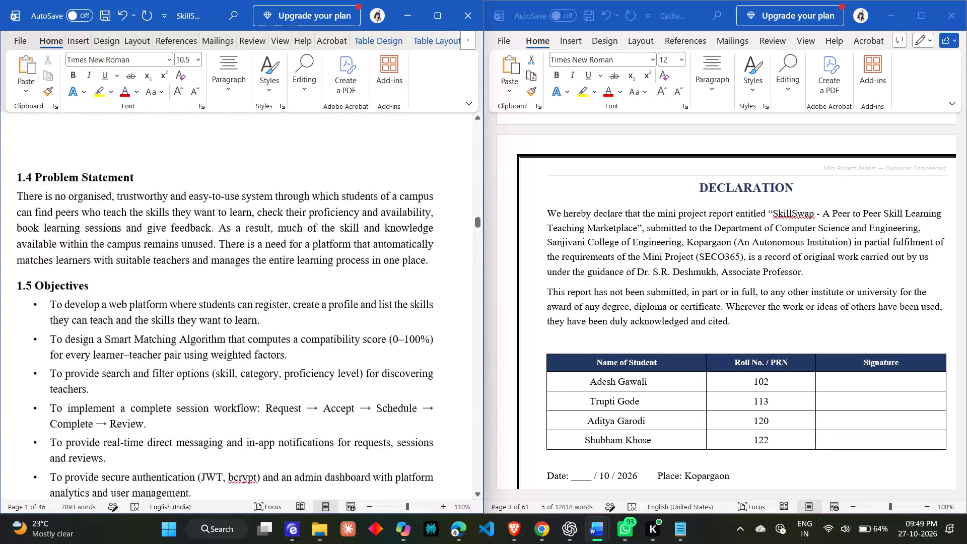
pyautogui.scroll(2, 410, 257)
pyautogui.scroll(-18, 410, 257)
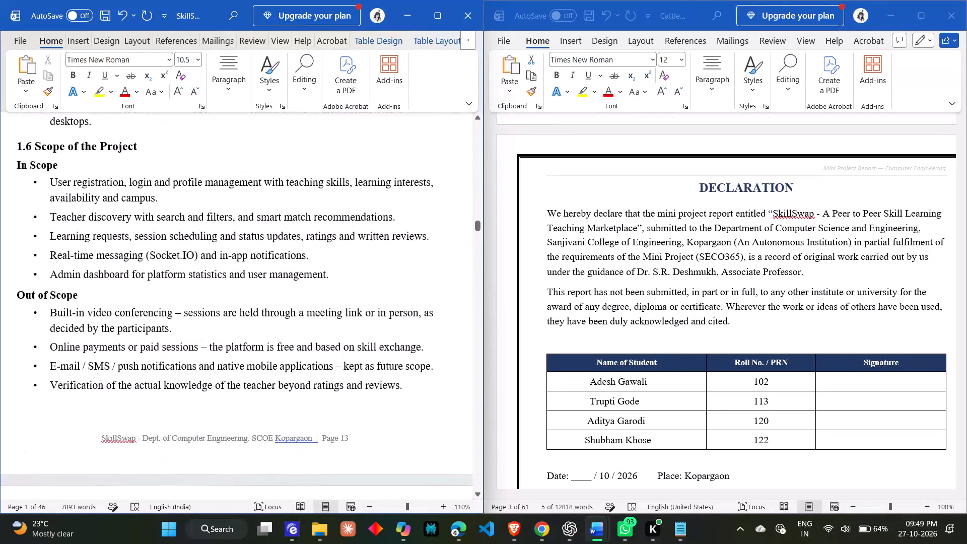
pyautogui.scroll(-6, 410, 257)
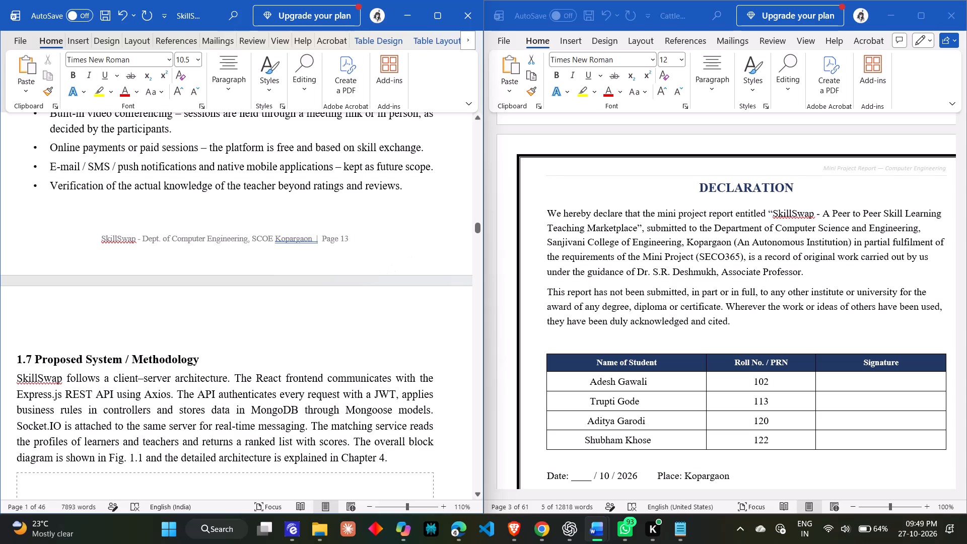
# Complete the truncated last word of the Fig. 1.1 caption in section 1.7 so that it reads "system".
pyautogui.scroll(-3, 114, 338)
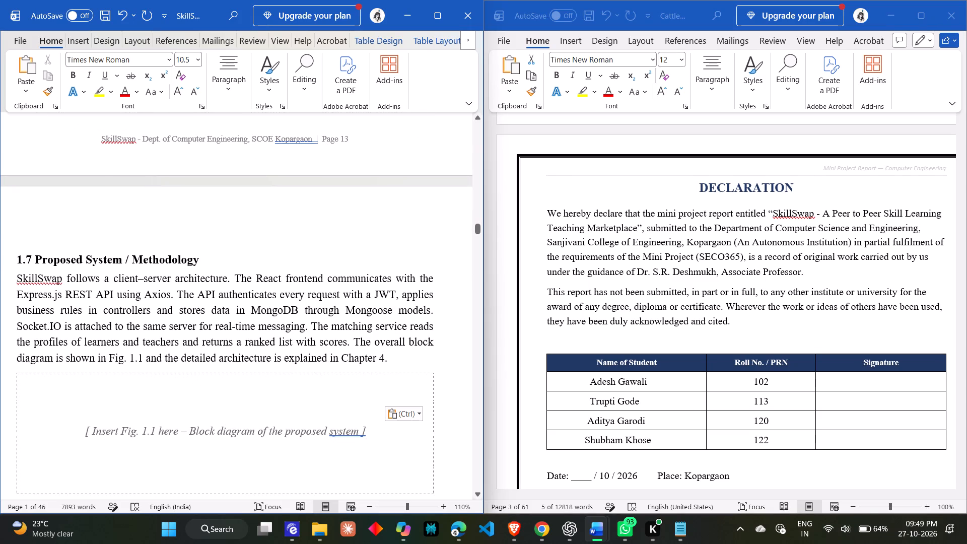
pyautogui.scroll(-3, 292, 338)
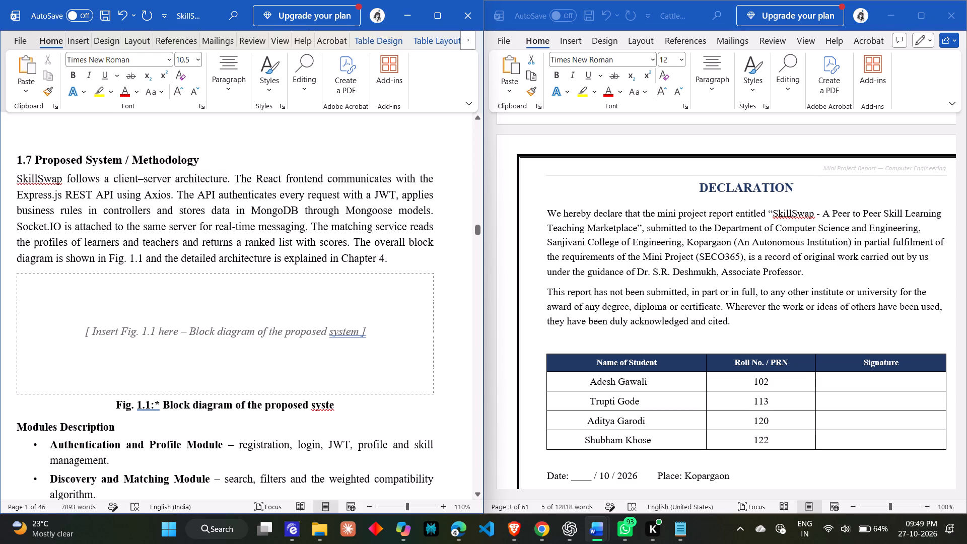
pyautogui.click(337, 405)
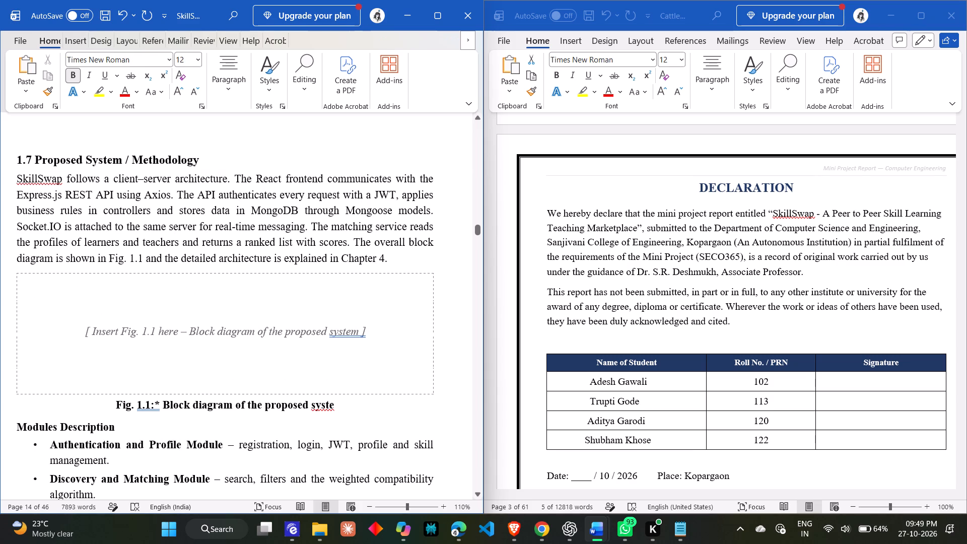
pyautogui.press('m')
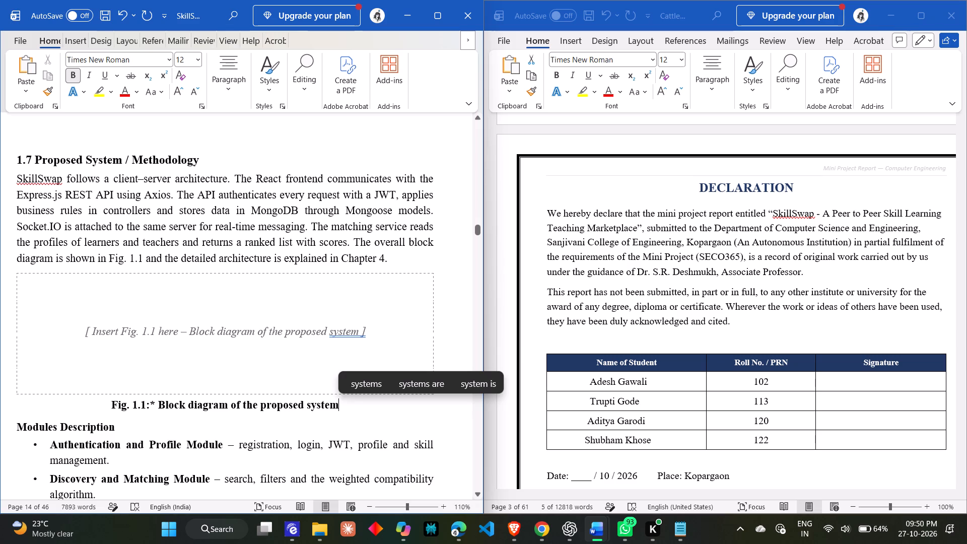
# Format the whole Fig. 1.1 caption as italic without bold and set its font size to 10.
pyautogui.moveTo(112, 404); pyautogui.dragTo(339, 403)
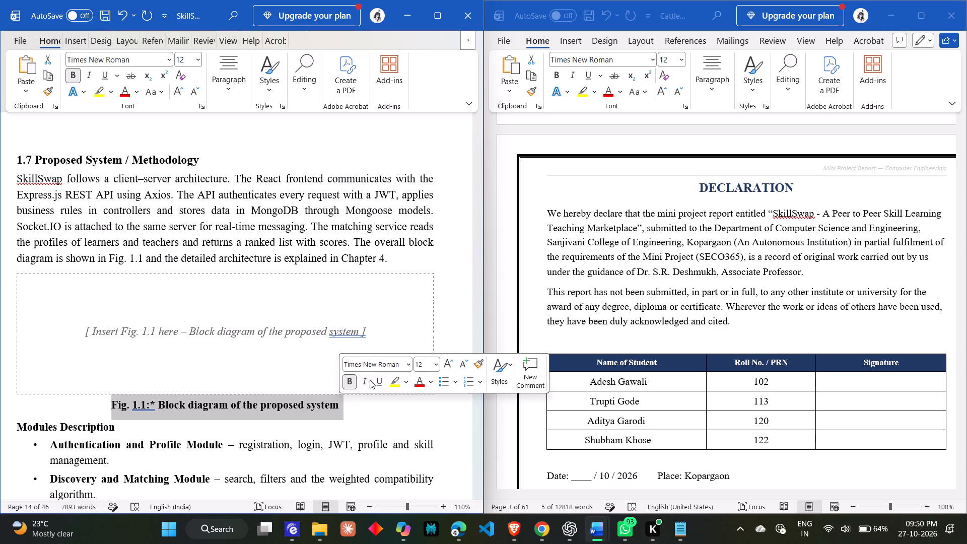
pyautogui.click(367, 380)
pyautogui.click(351, 386)
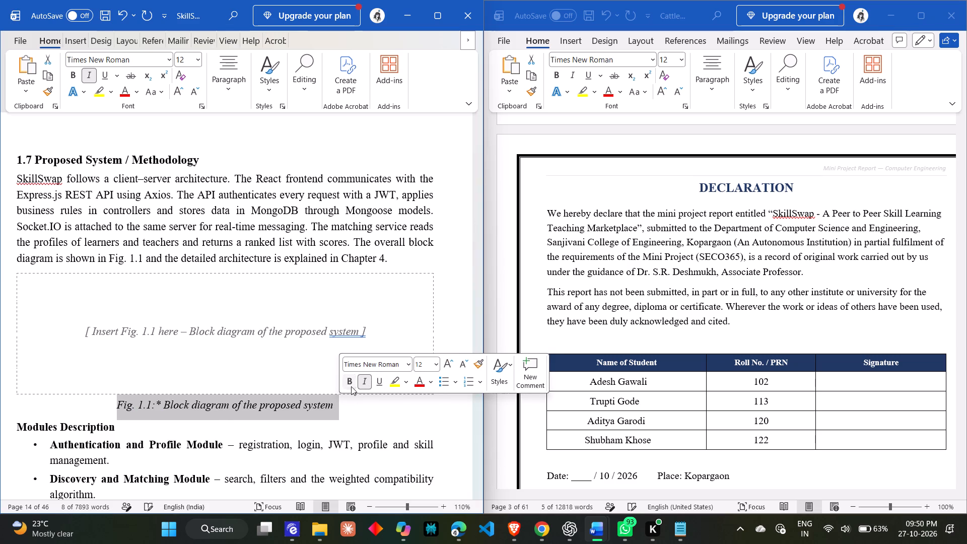
pyautogui.click(344, 412)
pyautogui.moveTo(353, 407); pyautogui.dragTo(223, 398)
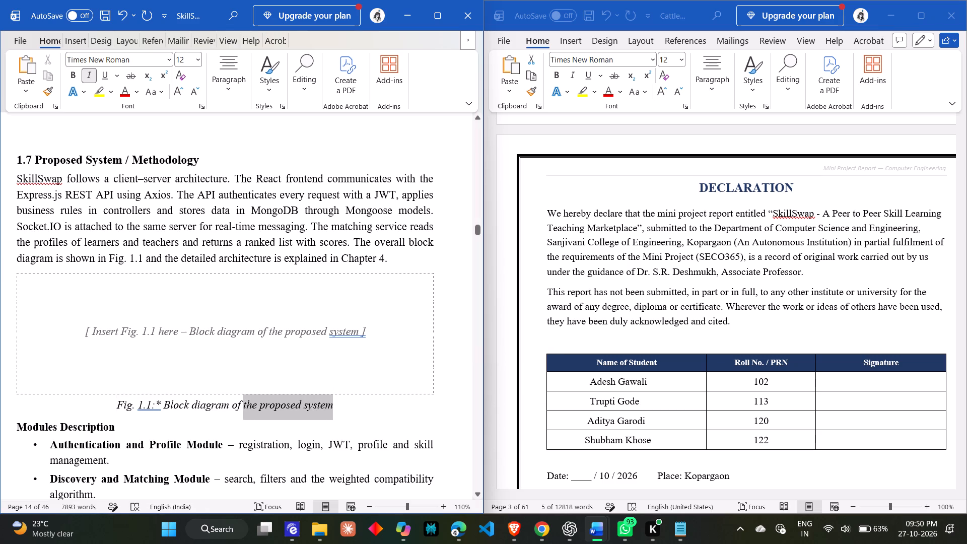
pyautogui.moveTo(223, 398); pyautogui.dragTo(111, 413)
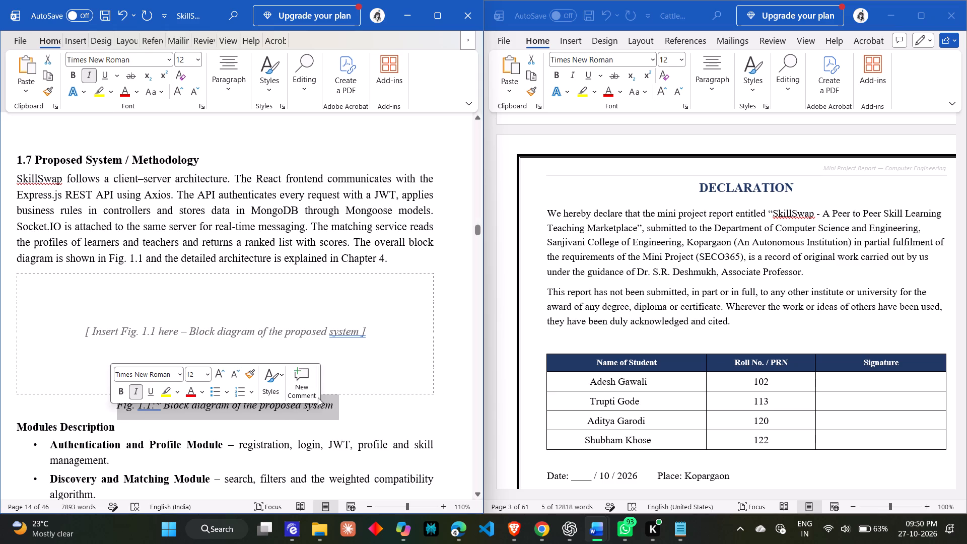
pyautogui.click(350, 406)
pyautogui.moveTo(351, 406); pyautogui.dragTo(176, 405)
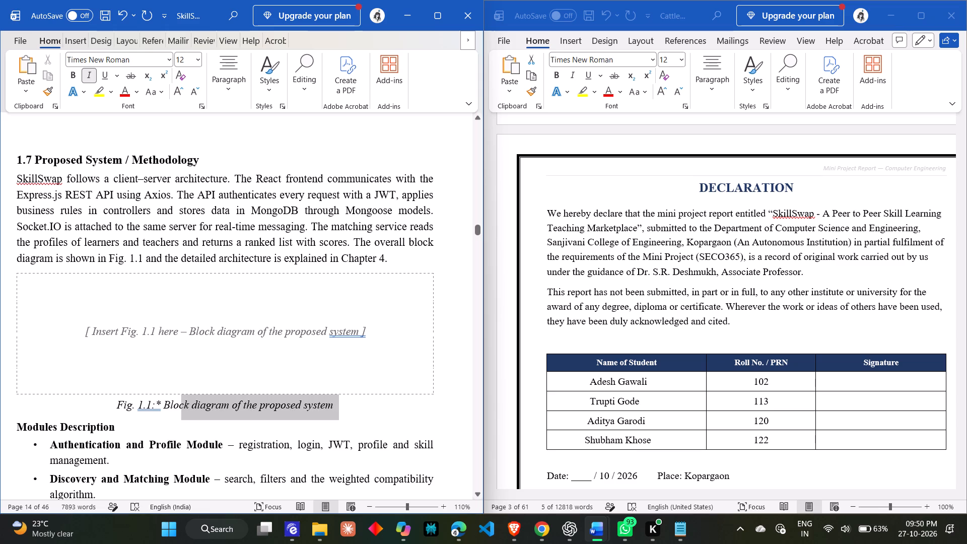
pyautogui.moveTo(176, 405); pyautogui.dragTo(113, 410)
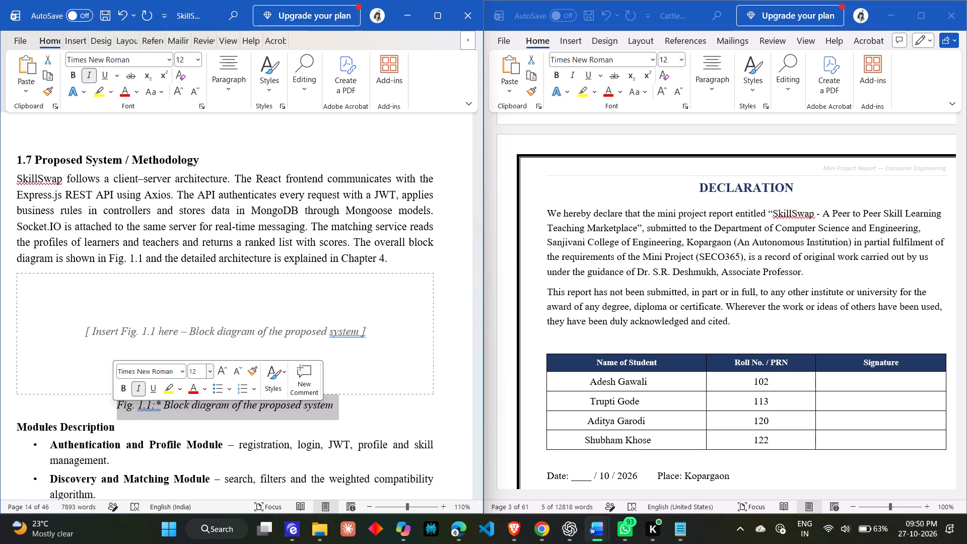
pyautogui.click(208, 371)
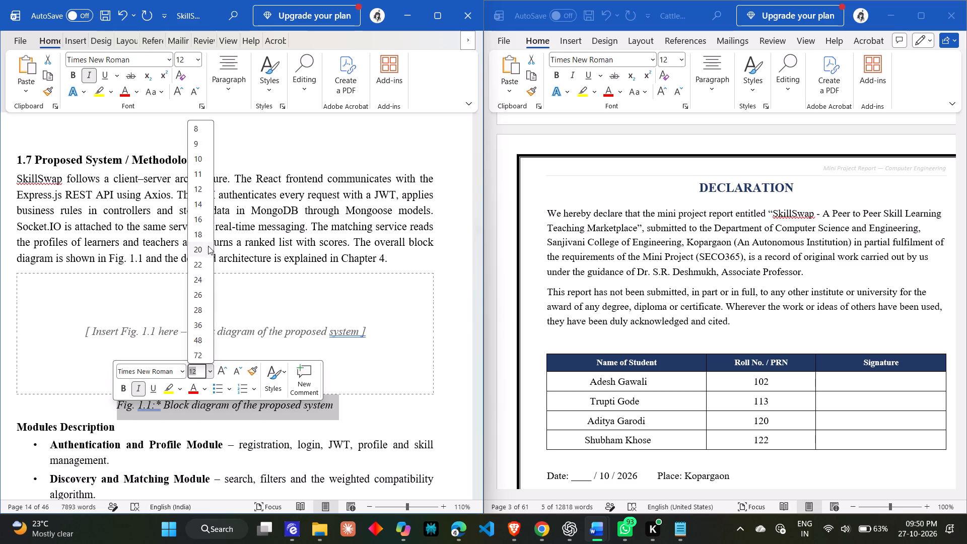
pyautogui.click(203, 160)
pyautogui.click(377, 334)
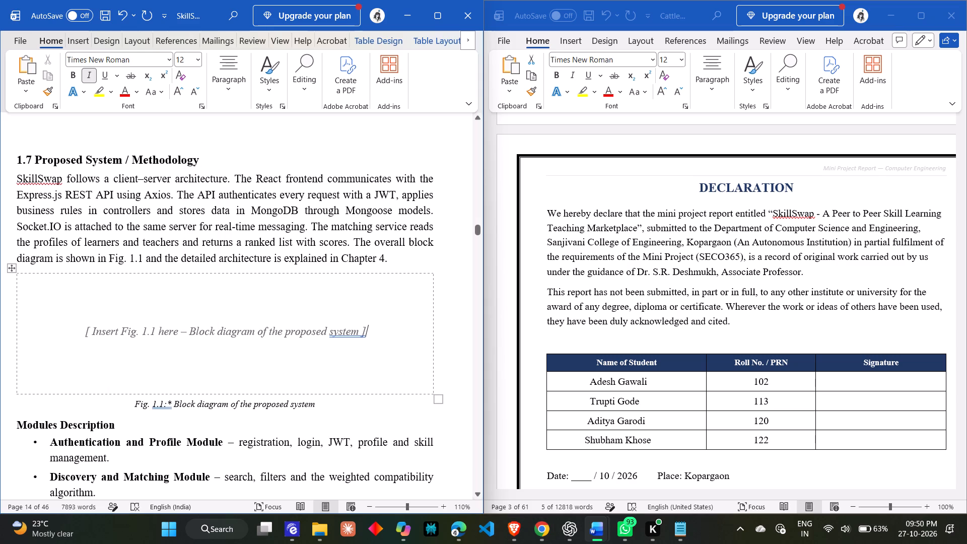
# Insert a blank line without a bullet between the Admin Module item and the "1.8 Tools and Technologies" heading.
pyautogui.scroll(-3, 223, 262)
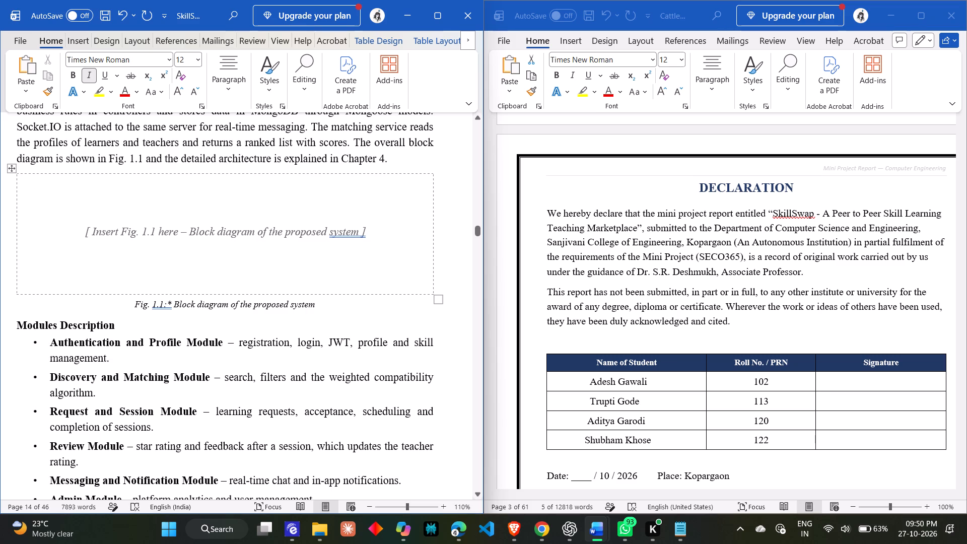
pyautogui.scroll(-5, 326, 187)
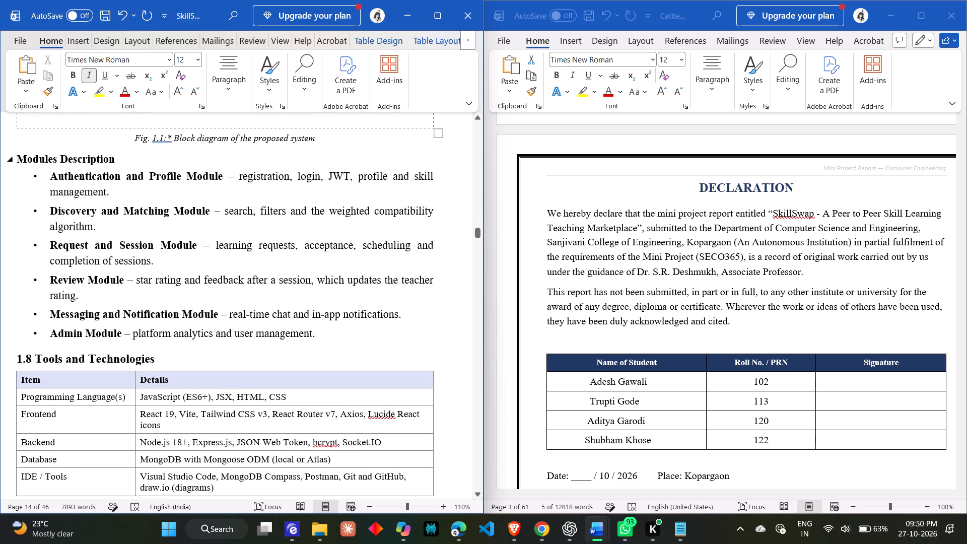
pyautogui.scroll(-3, 147, 298)
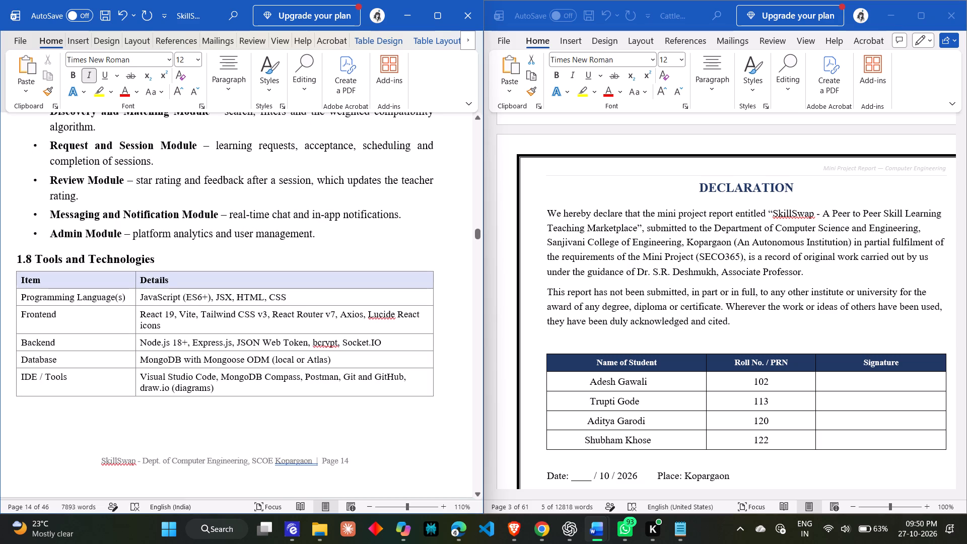
pyautogui.scroll(-3, 167, 266)
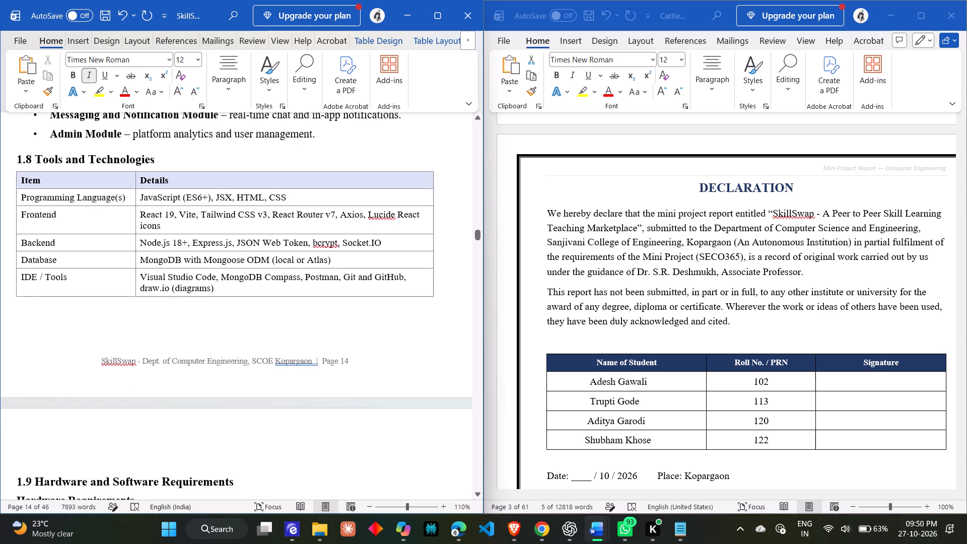
pyautogui.click(331, 138)
pyautogui.press('Return')
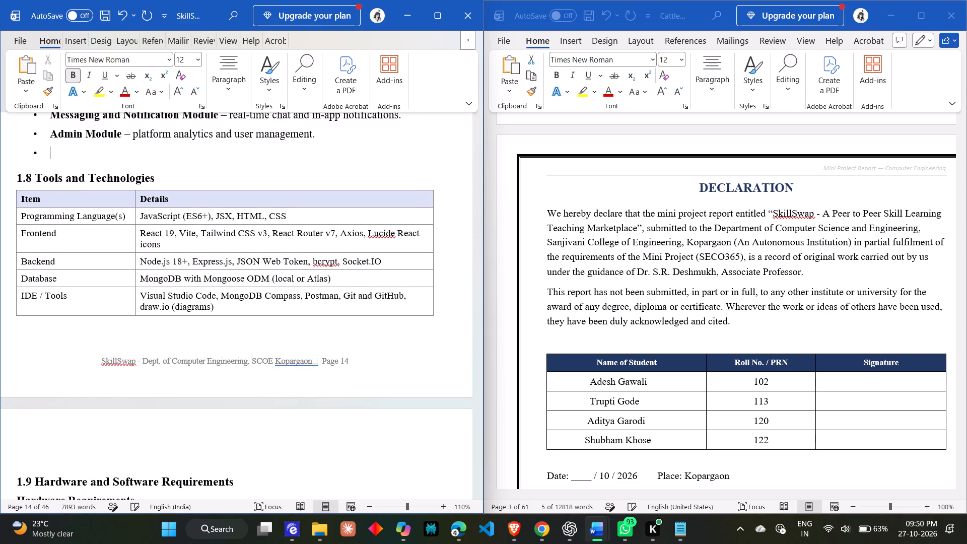
pyautogui.press('Left')
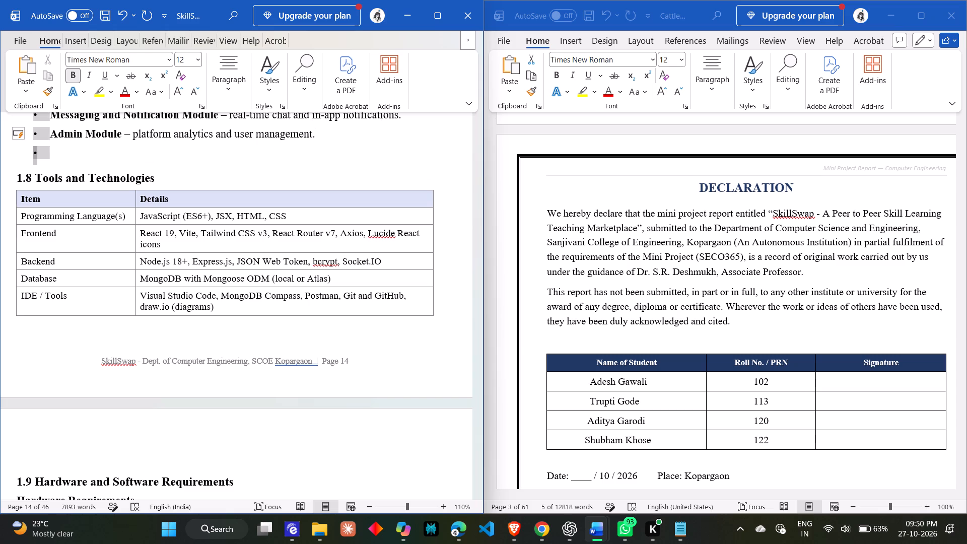
pyautogui.press('Right')
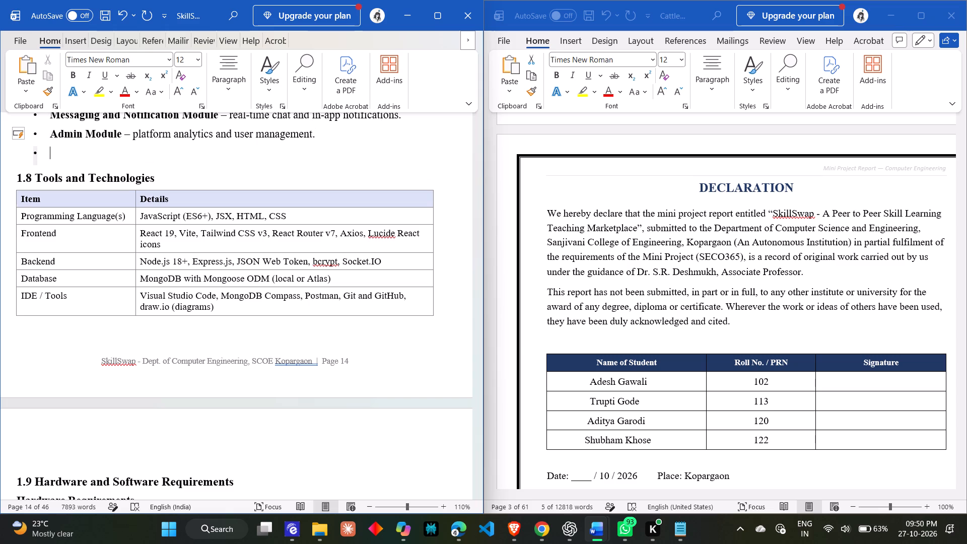
pyautogui.press('BackSpace')
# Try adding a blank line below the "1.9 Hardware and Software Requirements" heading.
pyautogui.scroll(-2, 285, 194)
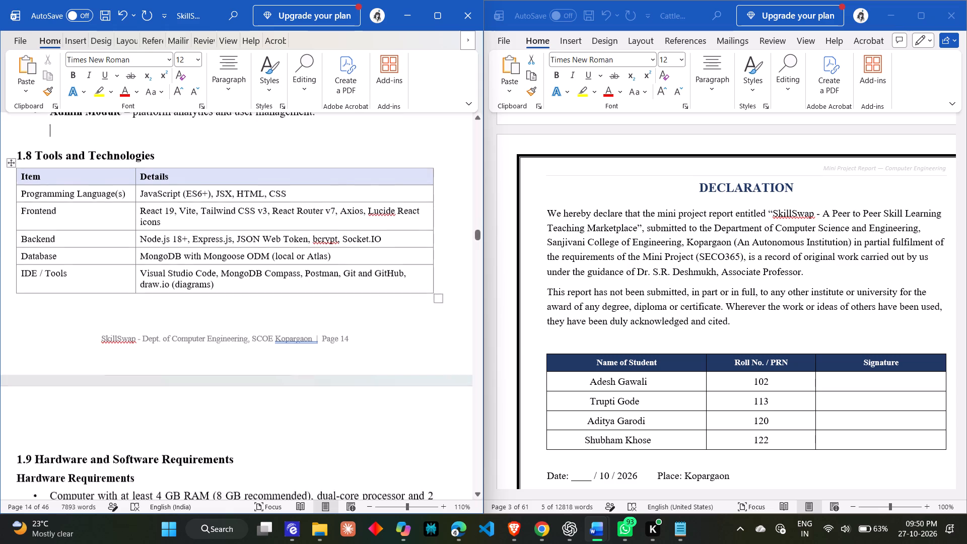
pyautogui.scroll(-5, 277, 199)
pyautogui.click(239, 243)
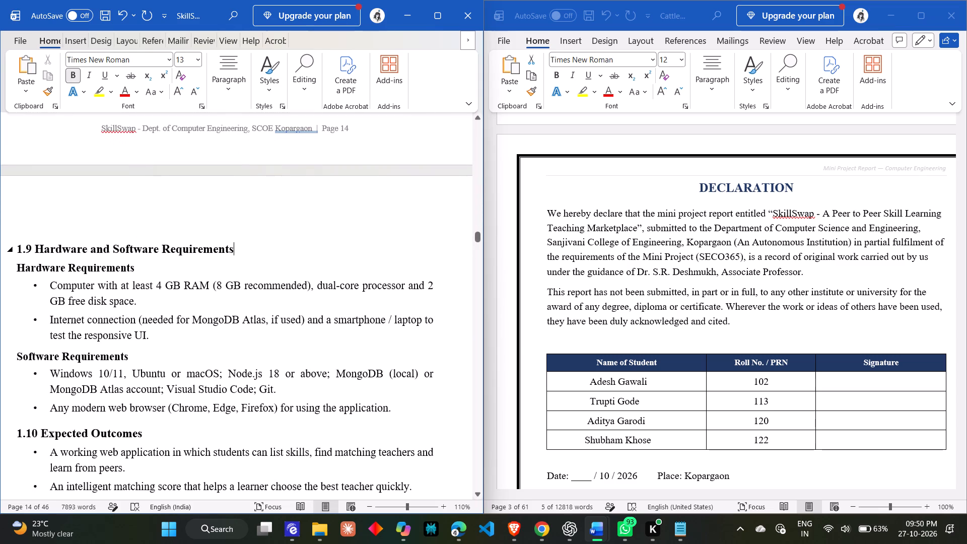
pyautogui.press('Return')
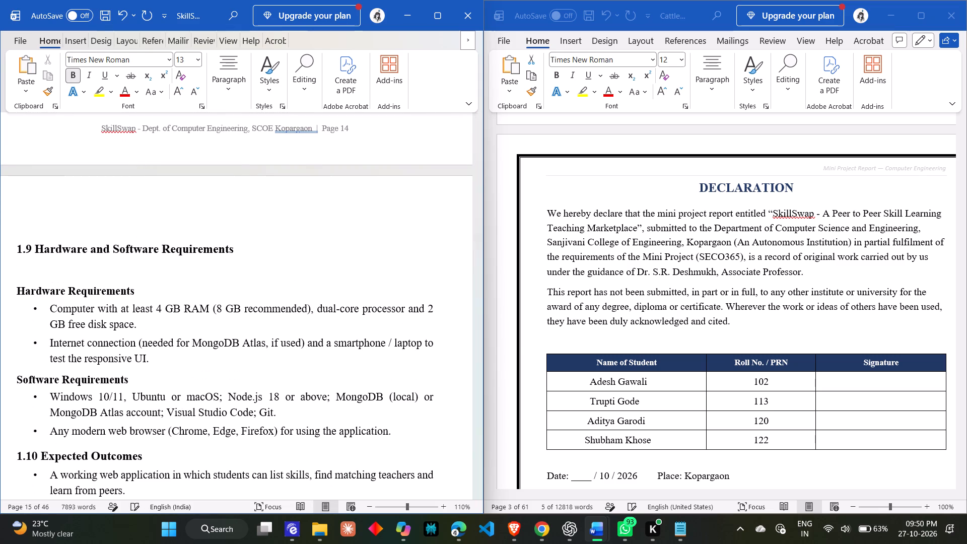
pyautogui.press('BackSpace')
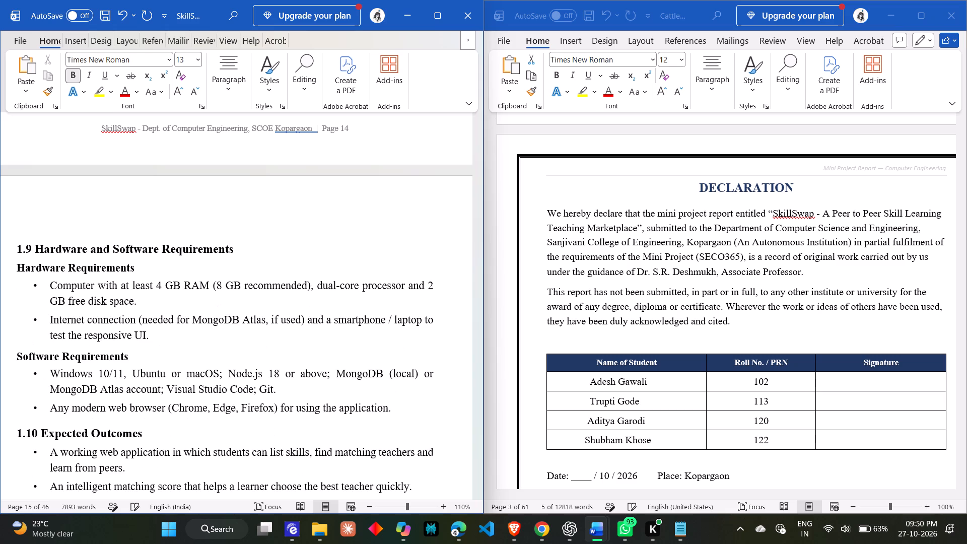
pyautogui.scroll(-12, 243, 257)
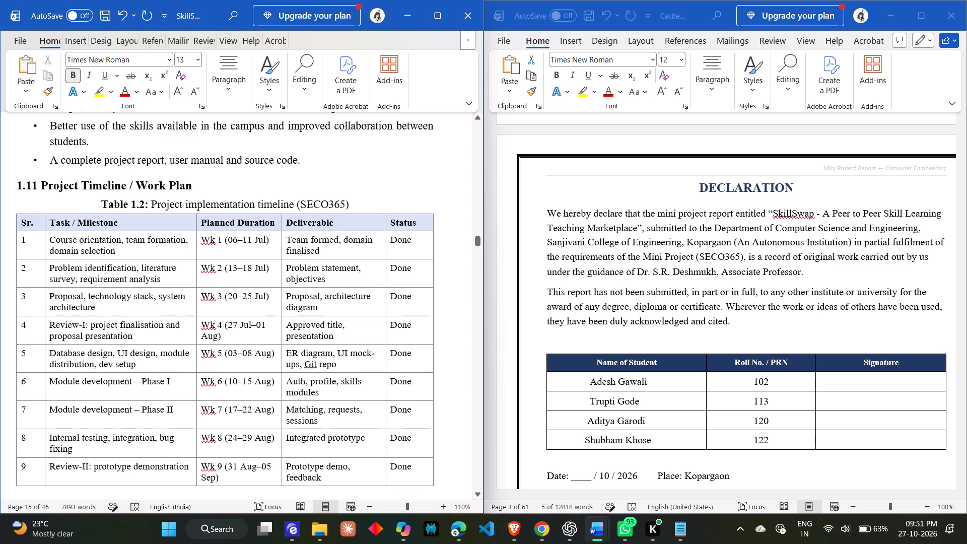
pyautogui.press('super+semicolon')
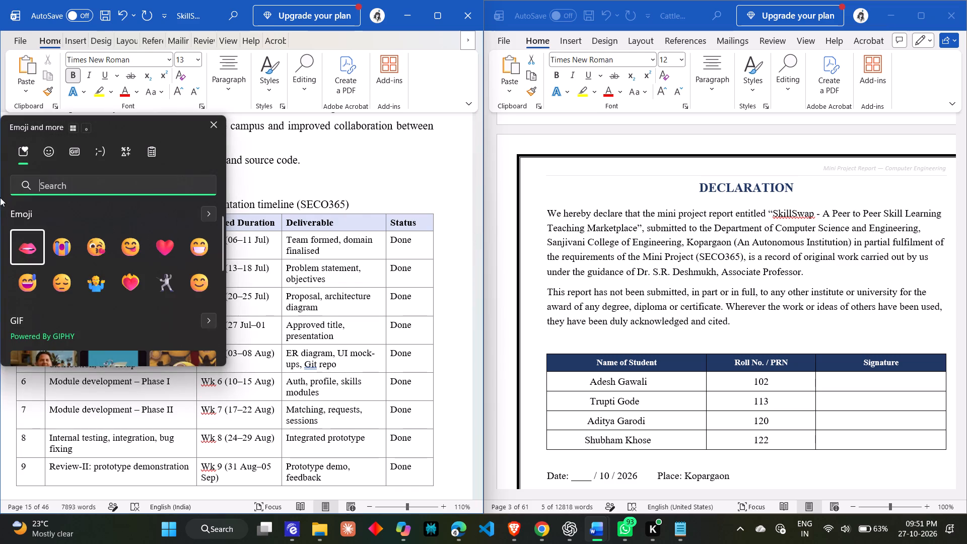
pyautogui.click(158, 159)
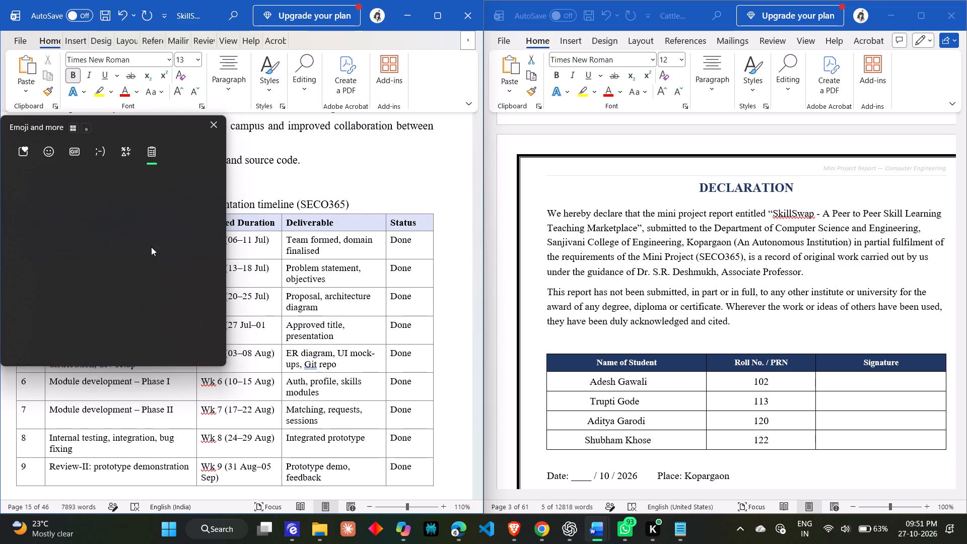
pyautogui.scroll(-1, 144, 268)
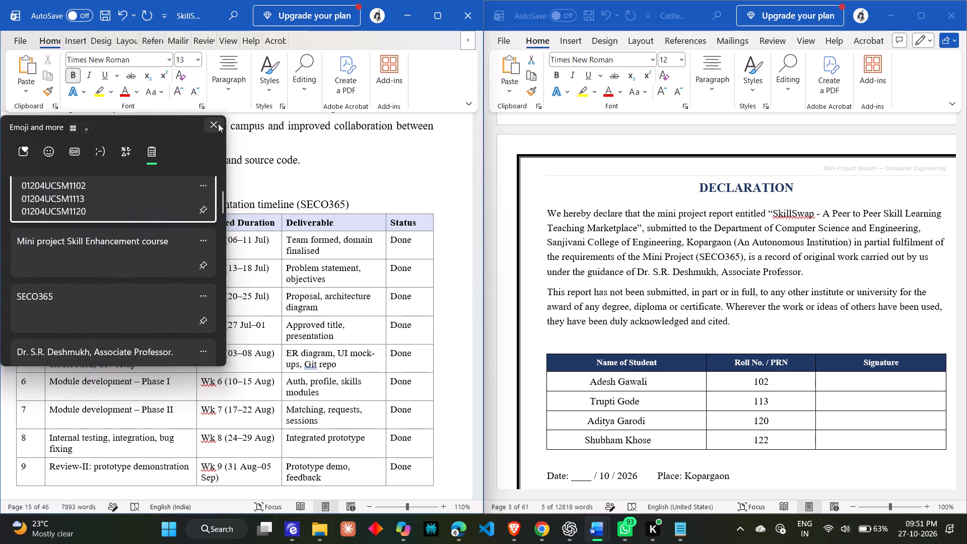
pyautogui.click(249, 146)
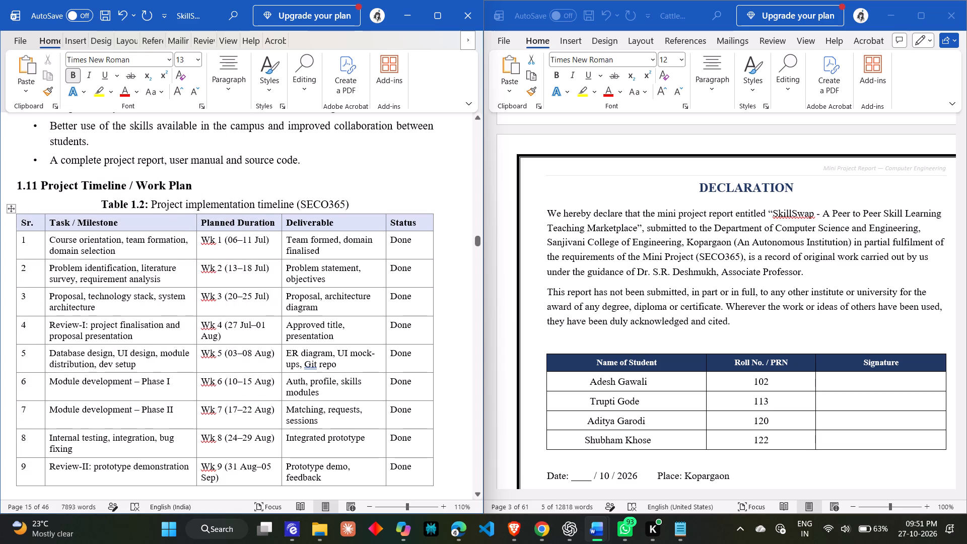
# Delete the caption text "Table 1.2: Project implementation timeline (SECO365)" above the timeline table in section 1.11.
pyautogui.moveTo(105, 201); pyautogui.dragTo(356, 211)
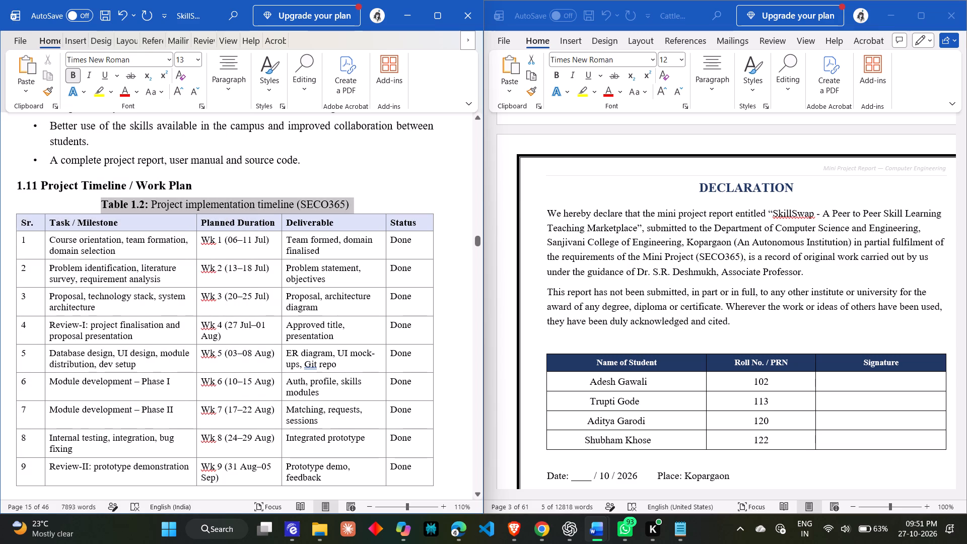
pyautogui.moveTo(356, 211); pyautogui.dragTo(356, 211)
pyautogui.press('BackSpace')
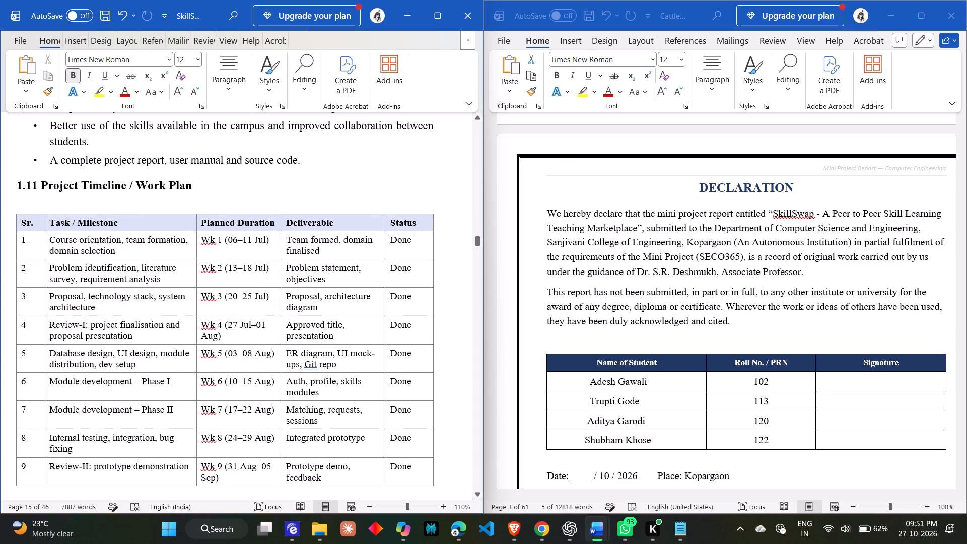
# Examine how the section 1.11 timeline table and the surrounding sections are laid out across the page break.
pyautogui.scroll(-8, 343, 210)
pyautogui.scroll(-4, 284, 237)
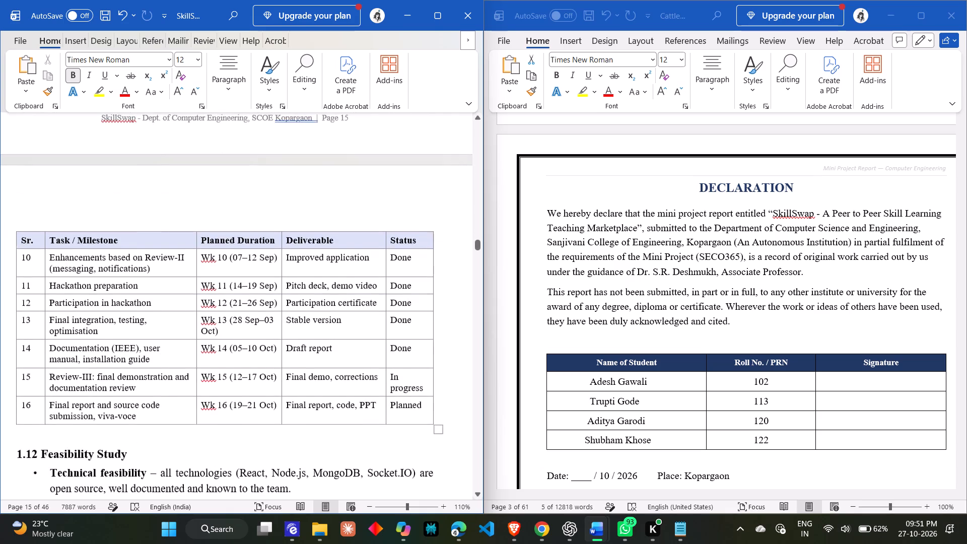
pyautogui.scroll(12, 284, 238)
pyautogui.scroll(-4, 284, 238)
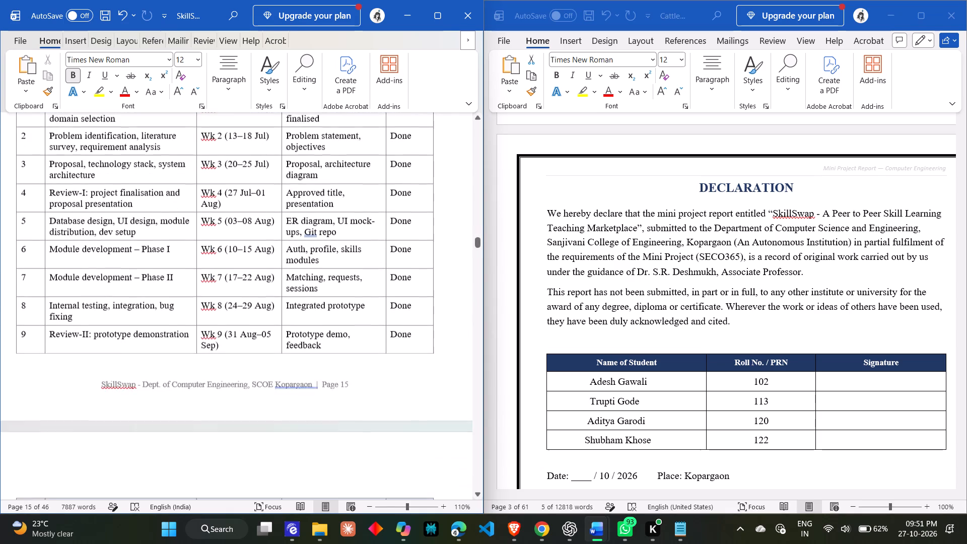
pyautogui.scroll(-7, 283, 240)
pyautogui.scroll(14, 283, 240)
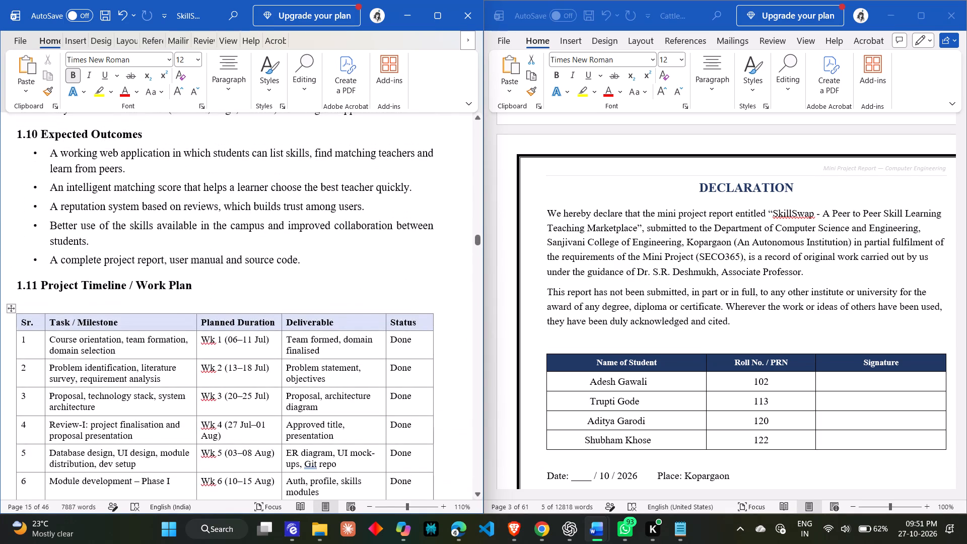
pyautogui.scroll(15, 116, 260)
# Insert blank lines below the last bullet of section 1.10 until the "1.11 Project Timeline / Work Plan" heading moves onto the next page with its table.
pyautogui.scroll(-15, 116, 259)
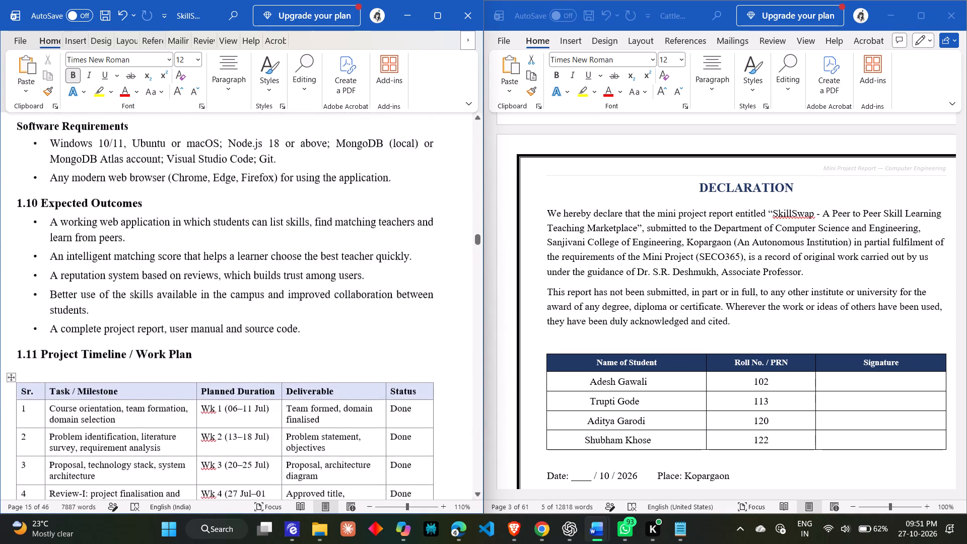
pyautogui.scroll(-4, 122, 255)
pyautogui.click(306, 128)
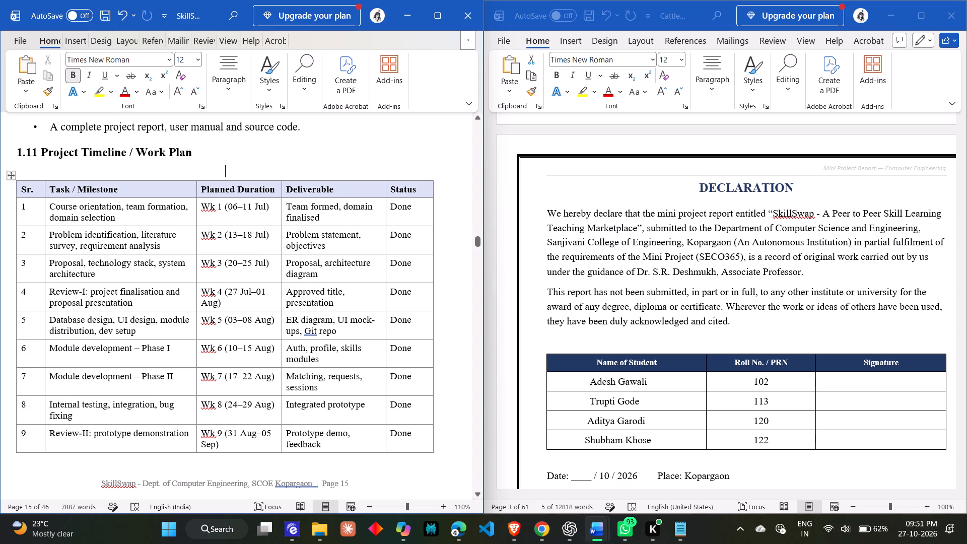
pyautogui.scroll(-20, 304, 139)
pyautogui.scroll(-1, 304, 139)
pyautogui.scroll(11, 304, 140)
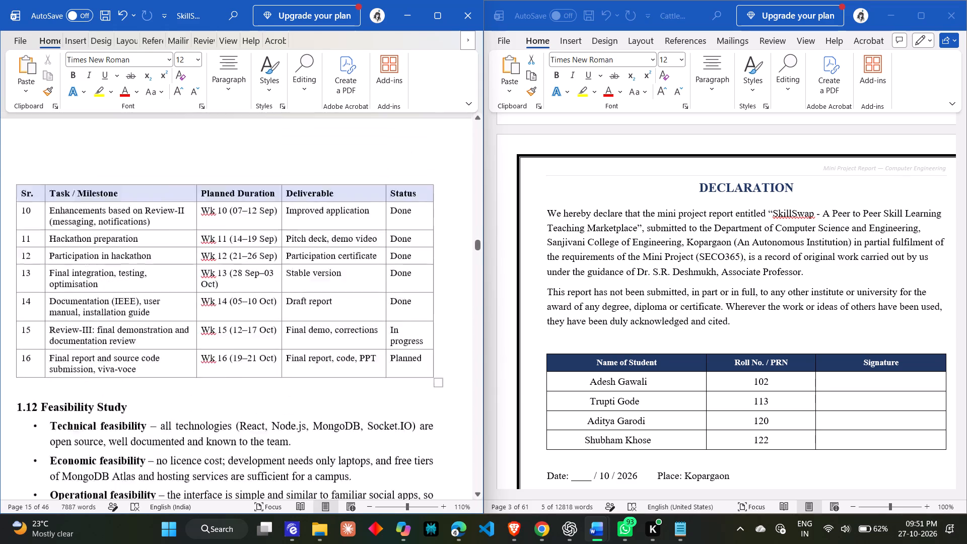
pyautogui.scroll(14, 304, 140)
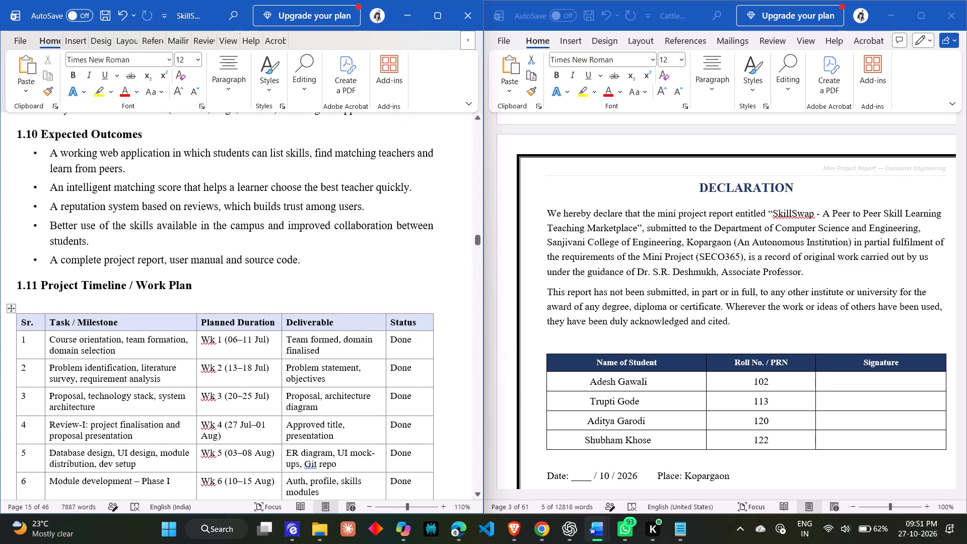
pyautogui.click(310, 263)
pyautogui.press('Return')
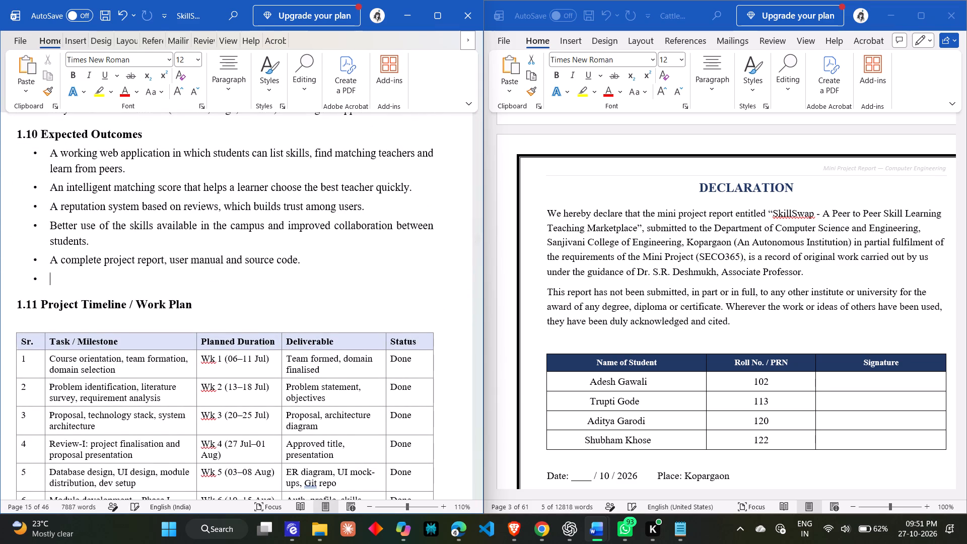
pyautogui.press('Return')
pyautogui.press('Return')
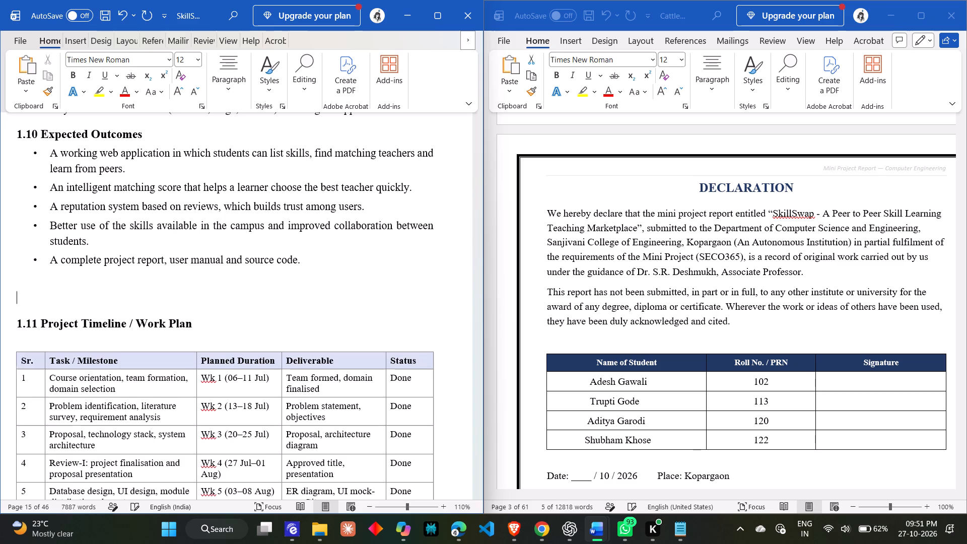
pyautogui.press('Return')
pyautogui.press('Return')
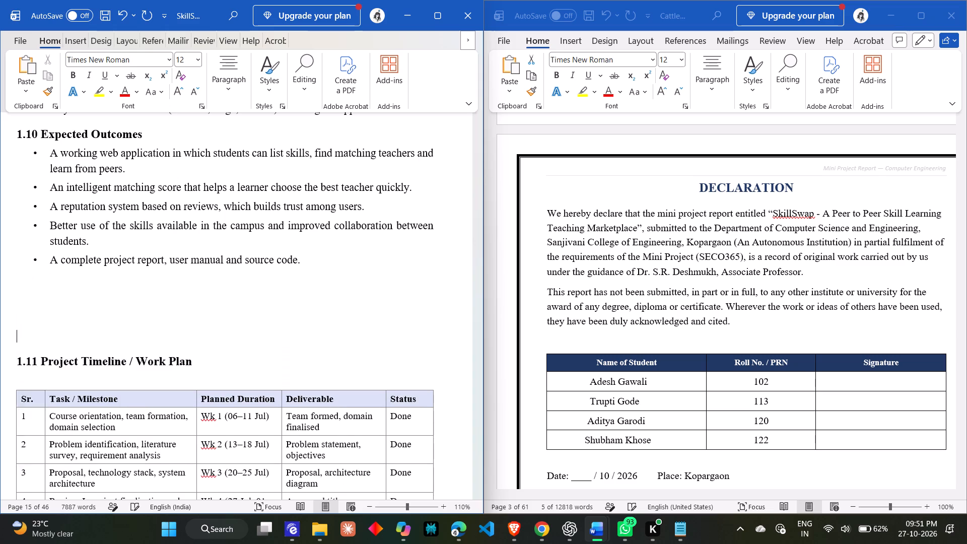
pyautogui.press('Return')
pyautogui.press('Return')
pyautogui.press('Return')
pyautogui.press('Return')
pyautogui.press('Return')
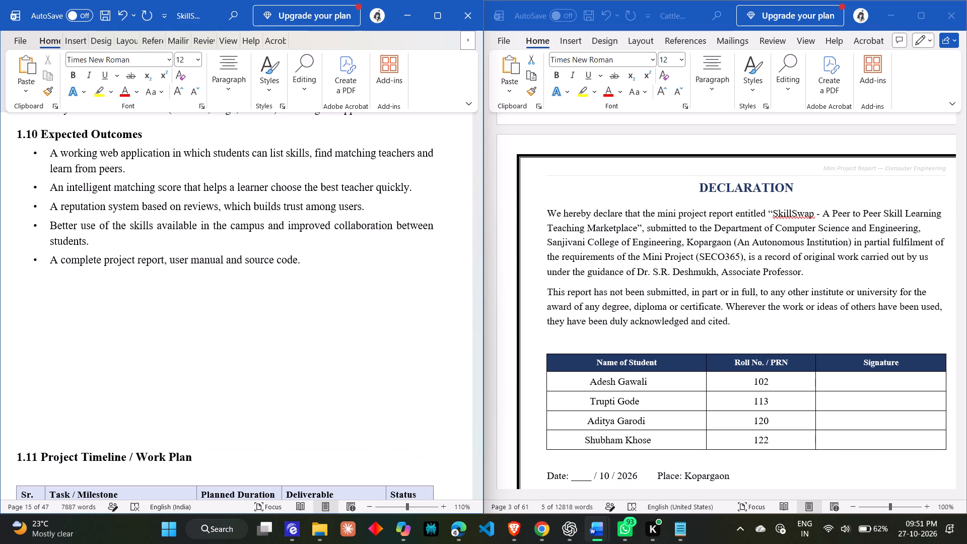
pyautogui.press('Return')
pyautogui.press('Return')
pyautogui.press('Return')
pyautogui.press('Return')
pyautogui.press('Return')
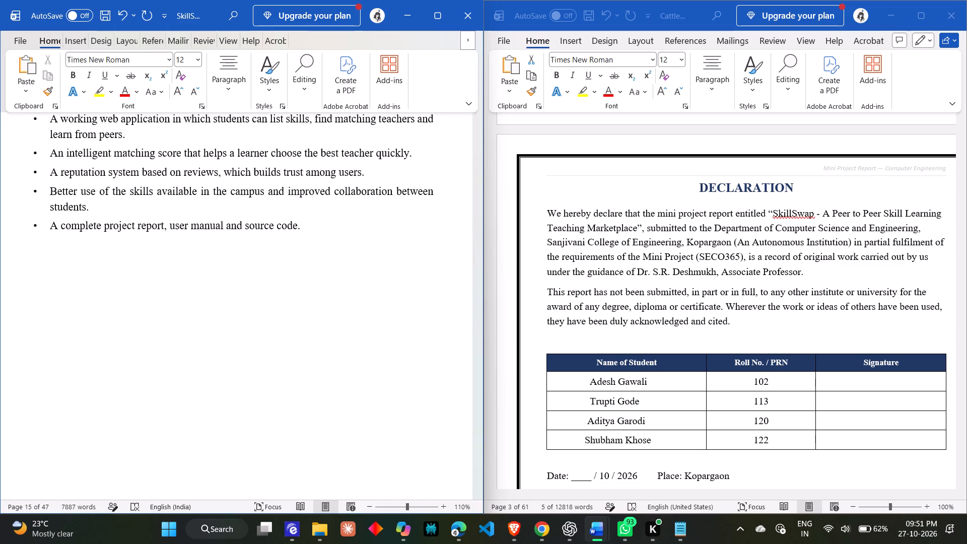
pyautogui.scroll(14, 310, 263)
pyautogui.scroll(-17, 310, 260)
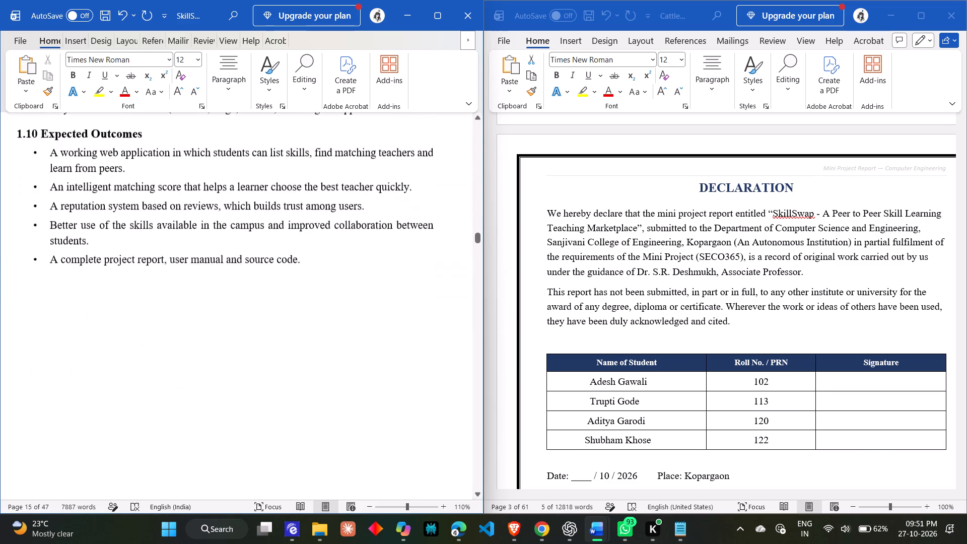
pyautogui.scroll(-8, 310, 246)
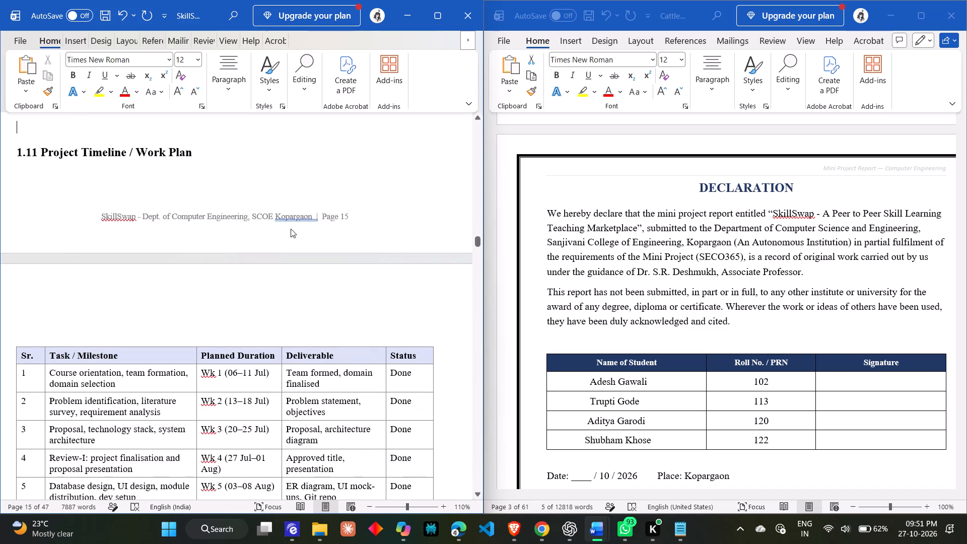
pyautogui.press('Return')
pyautogui.press('Return')
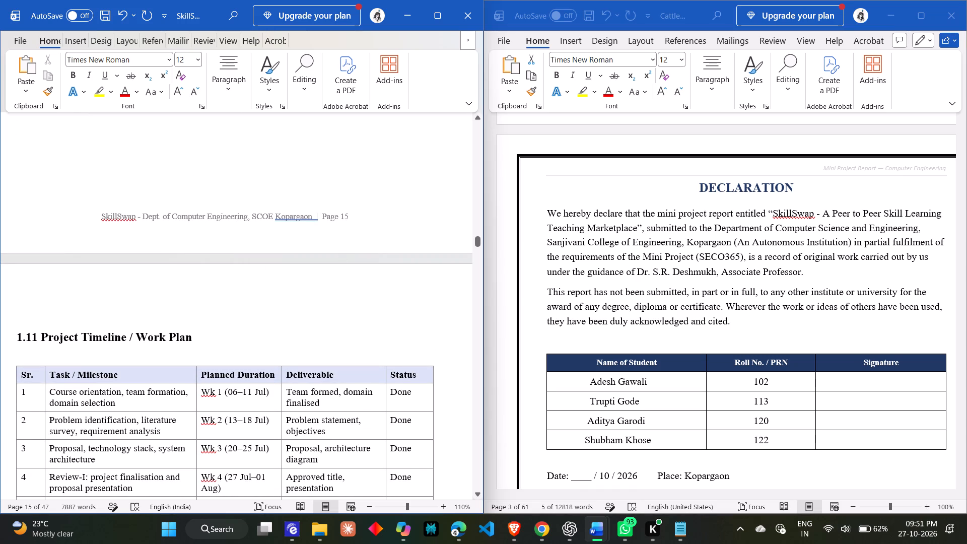
# Examine the page layout from section 1.10 through the timeline table, sections 1.12 and 1.13, and the start of the Literature Survey chapter.
pyautogui.scroll(15, 107, 242)
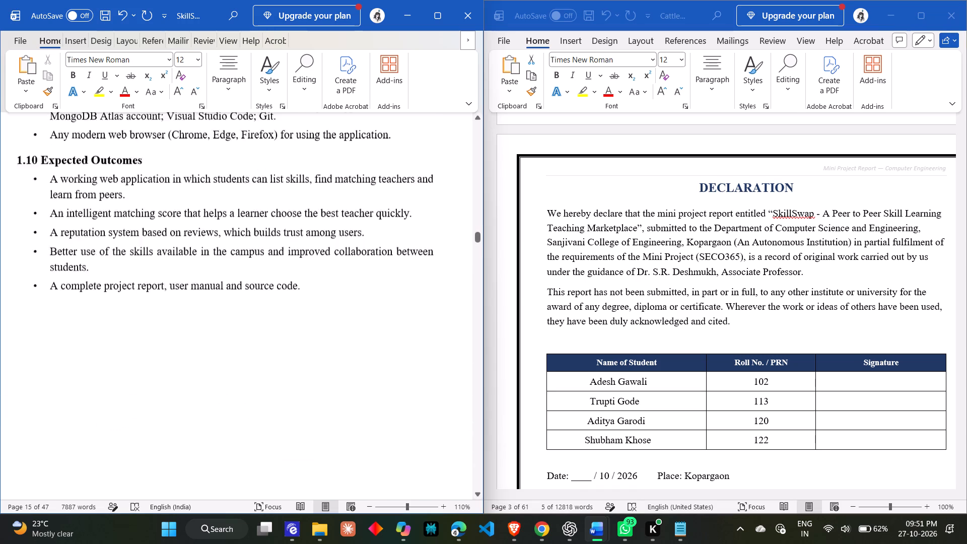
pyautogui.scroll(11, 106, 242)
pyautogui.scroll(-20, 106, 243)
pyautogui.scroll(-7, 106, 243)
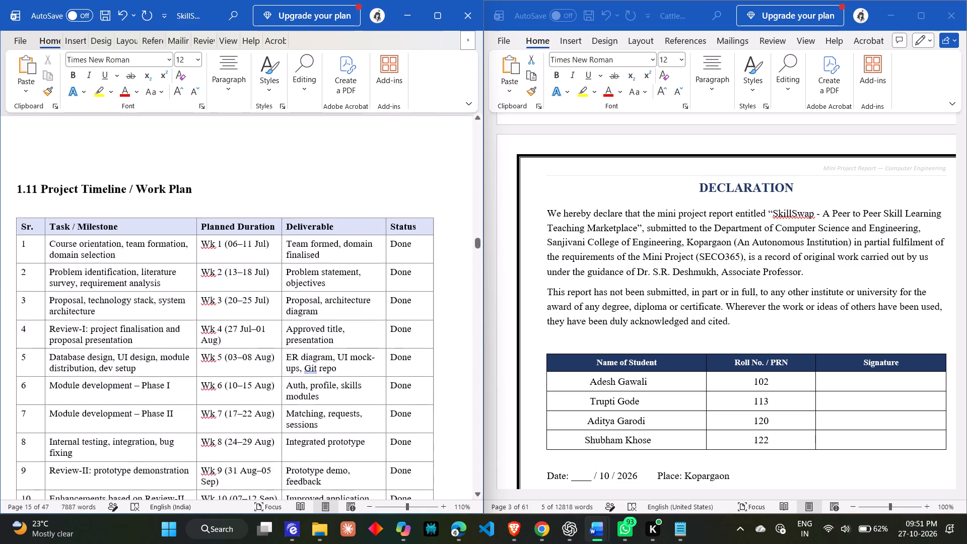
pyautogui.scroll(-14, 108, 216)
pyautogui.scroll(-7, 108, 210)
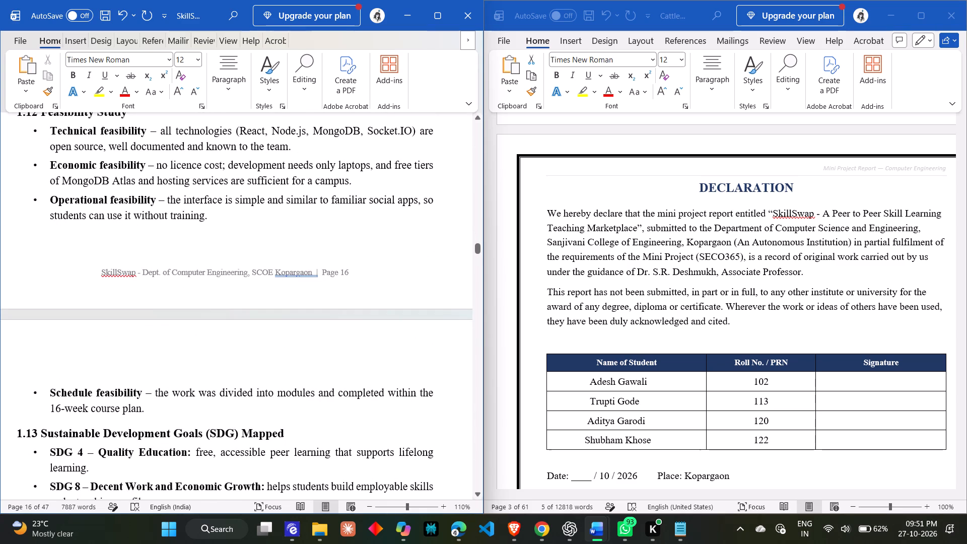
pyautogui.scroll(6, 110, 211)
pyautogui.scroll(-9, 111, 213)
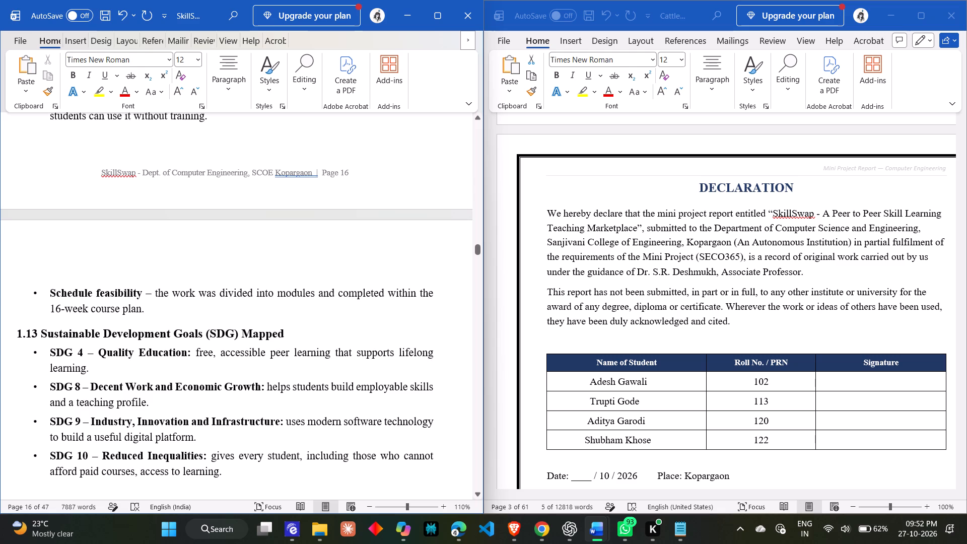
pyautogui.scroll(-7, 172, 273)
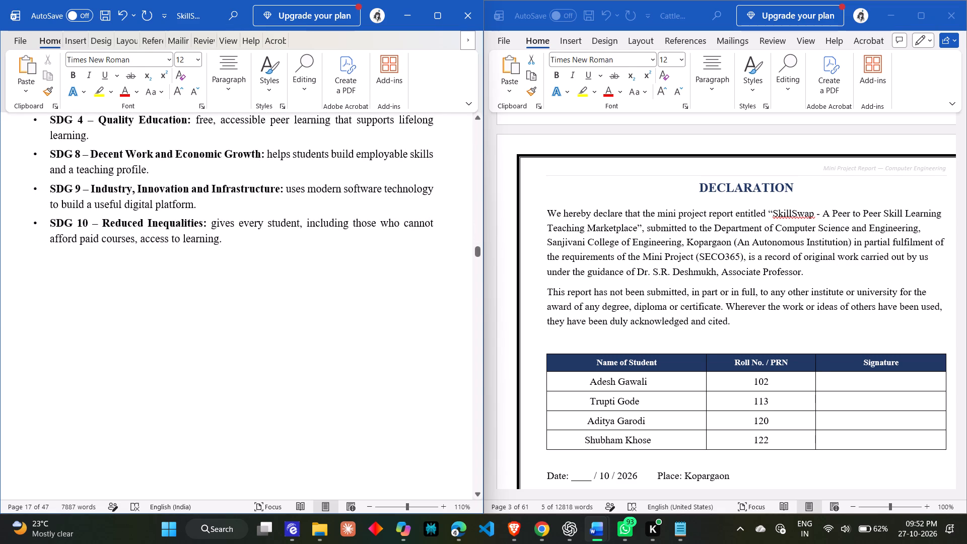
pyautogui.scroll(-15, 172, 269)
pyautogui.scroll(-6, 172, 268)
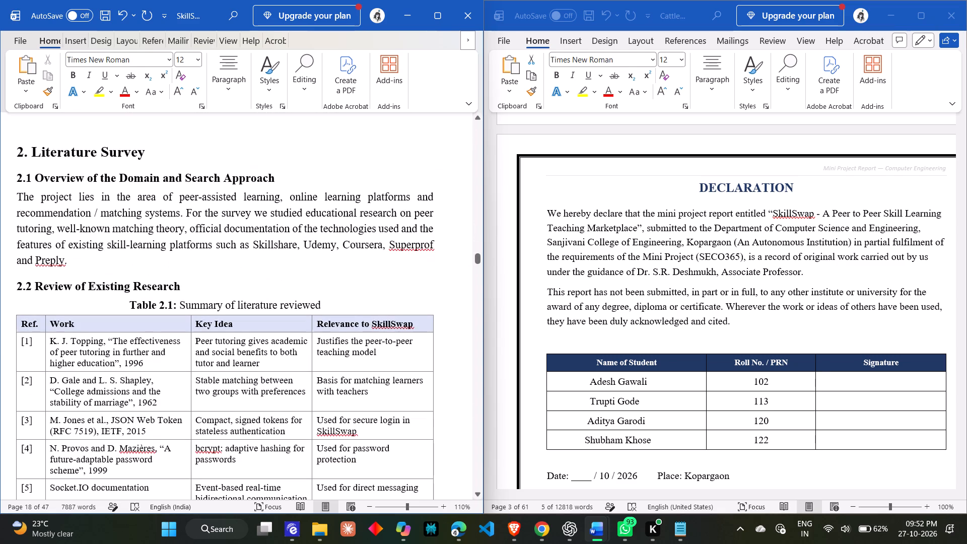
# Maximize the report window and delete the caption text "Table 2.1: Summary of literature reviewed" above the table in section 2.2.
pyautogui.click(443, 14)
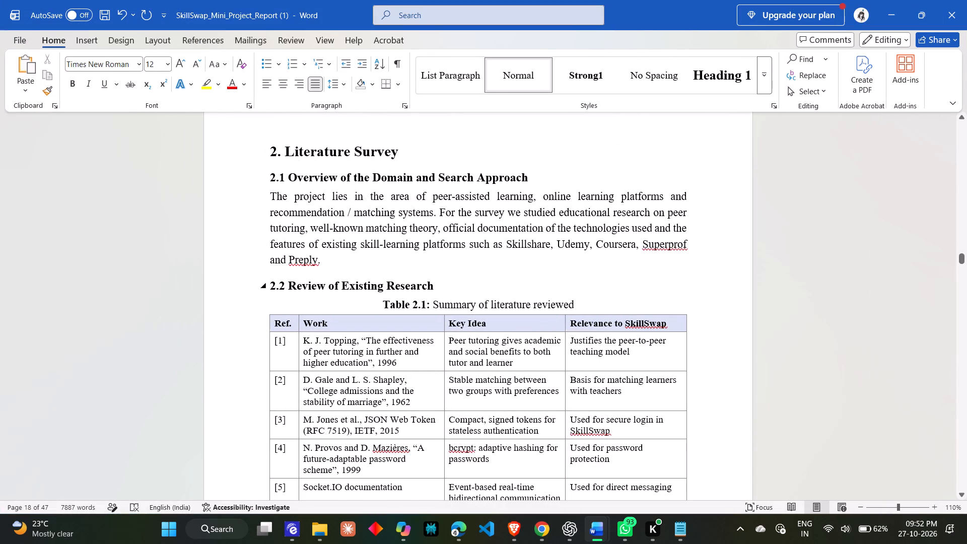
pyautogui.scroll(5, 411, 257)
pyautogui.scroll(-8, 411, 259)
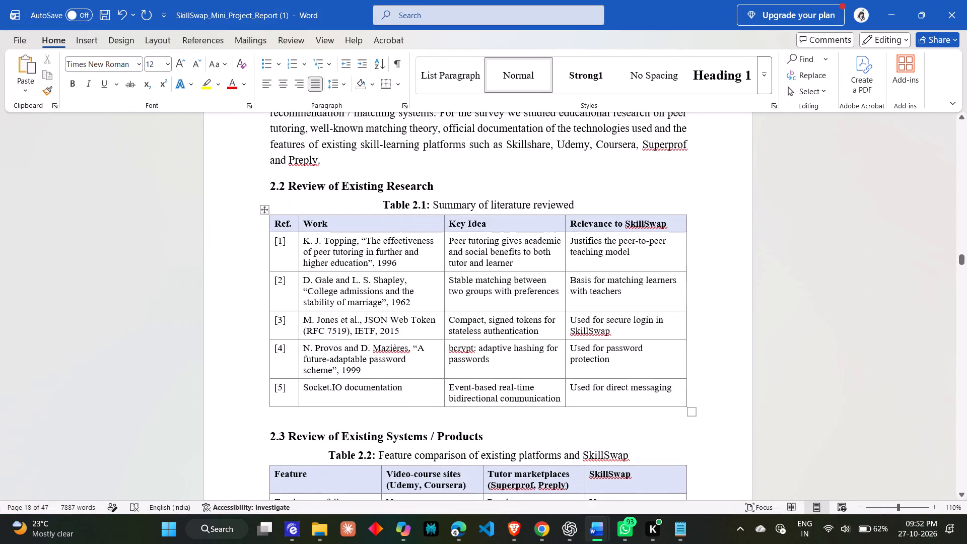
pyautogui.moveTo(578, 206); pyautogui.dragTo(396, 197)
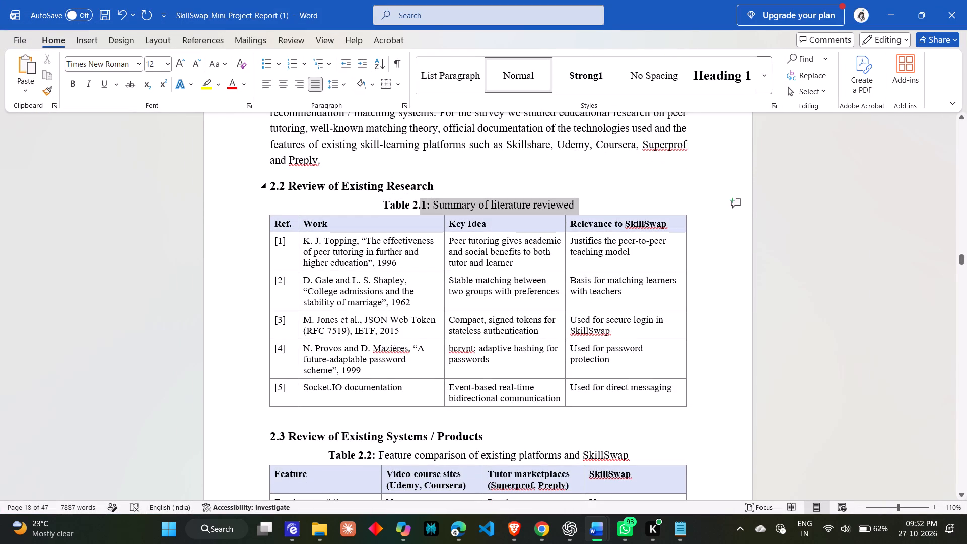
pyautogui.moveTo(396, 197); pyautogui.dragTo(377, 206)
pyautogui.press('BackSpace')
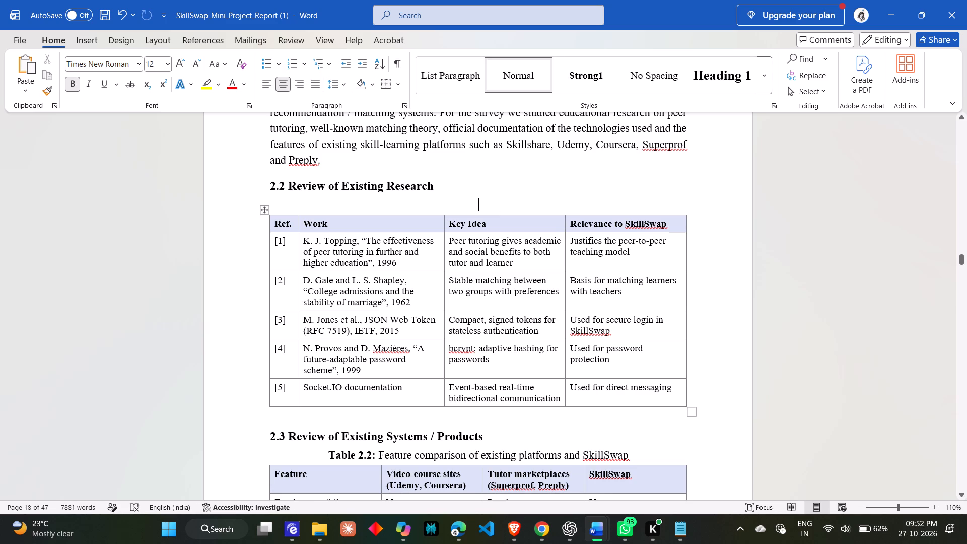
# Delete the caption text "Table 2.2: Feature comparison of existing platforms and SkillSwap" above the table in section 2.3.
pyautogui.click(501, 181)
pyautogui.scroll(-6, 435, 242)
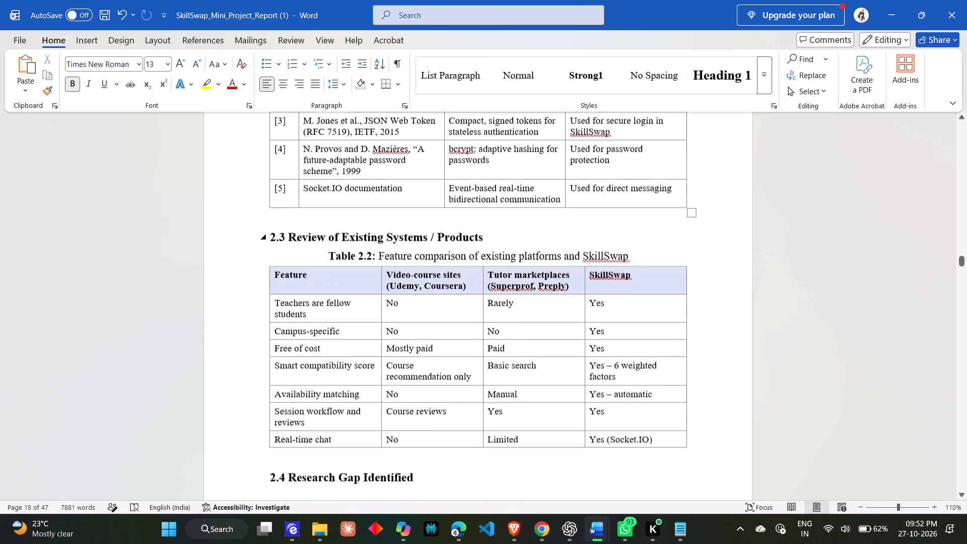
pyautogui.moveTo(633, 253); pyautogui.dragTo(514, 248)
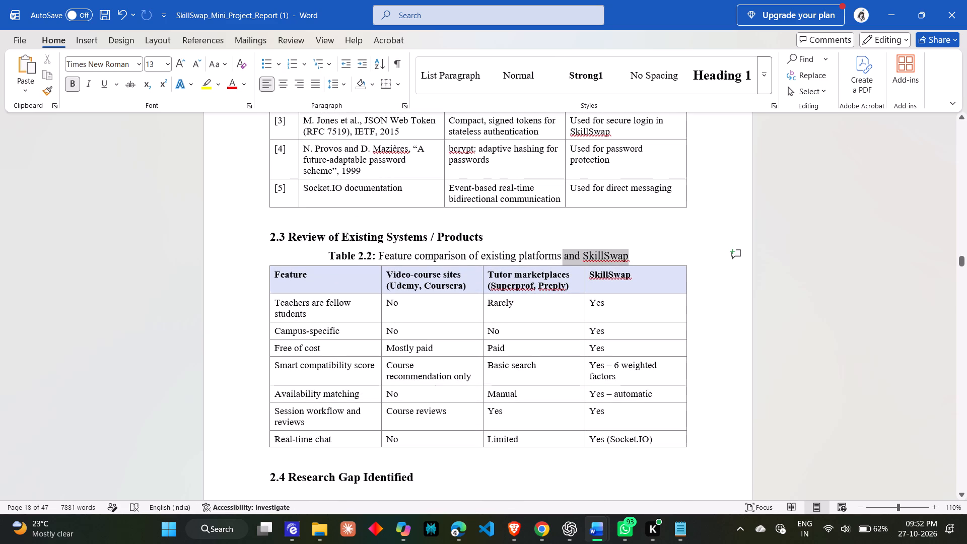
pyautogui.moveTo(514, 248); pyautogui.dragTo(320, 255)
pyautogui.press('BackSpace')
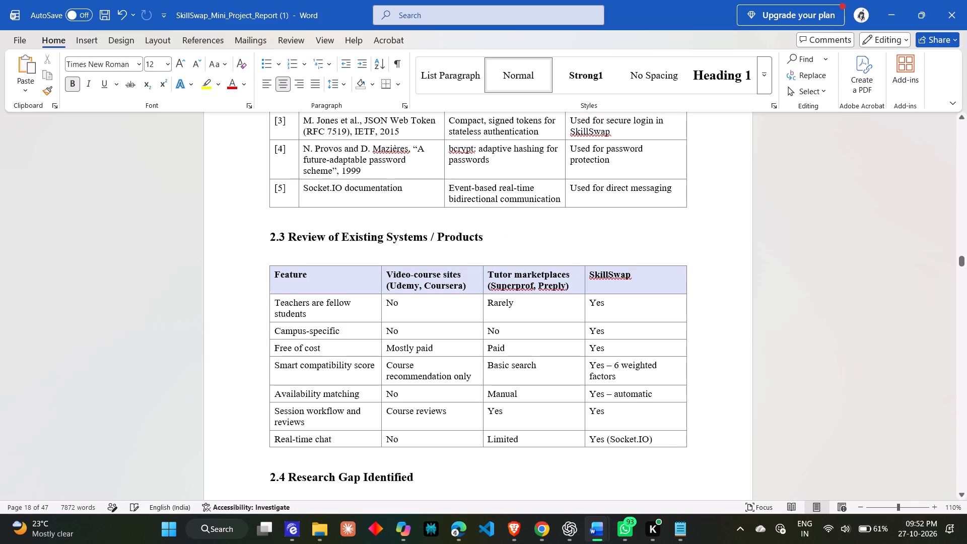
# Insert a blank line below the section 2.3 table to push the "2.4 Research Gap Identified" heading onto the page with its paragraph.
pyautogui.scroll(-7, 312, 270)
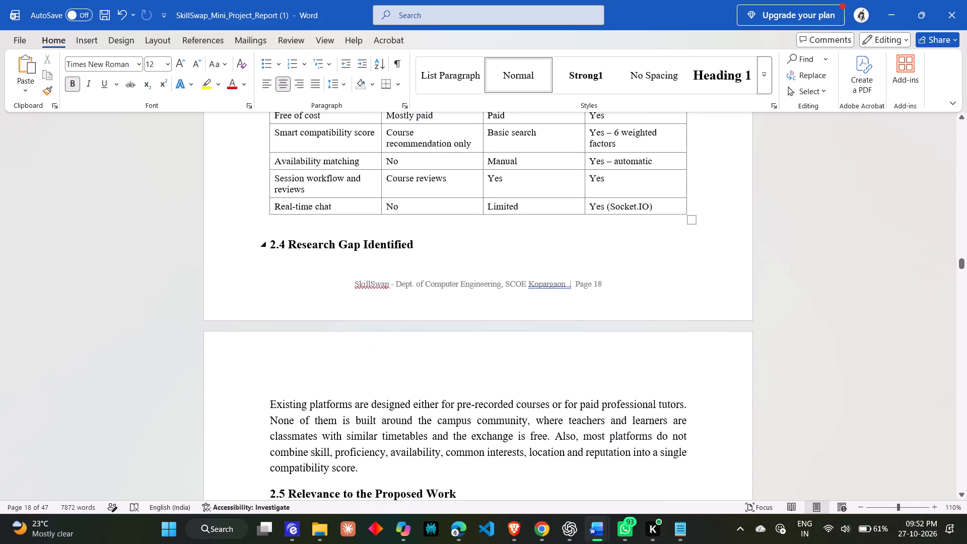
pyautogui.click(654, 227)
pyautogui.doubleClick(654, 227)
pyautogui.press('Return')
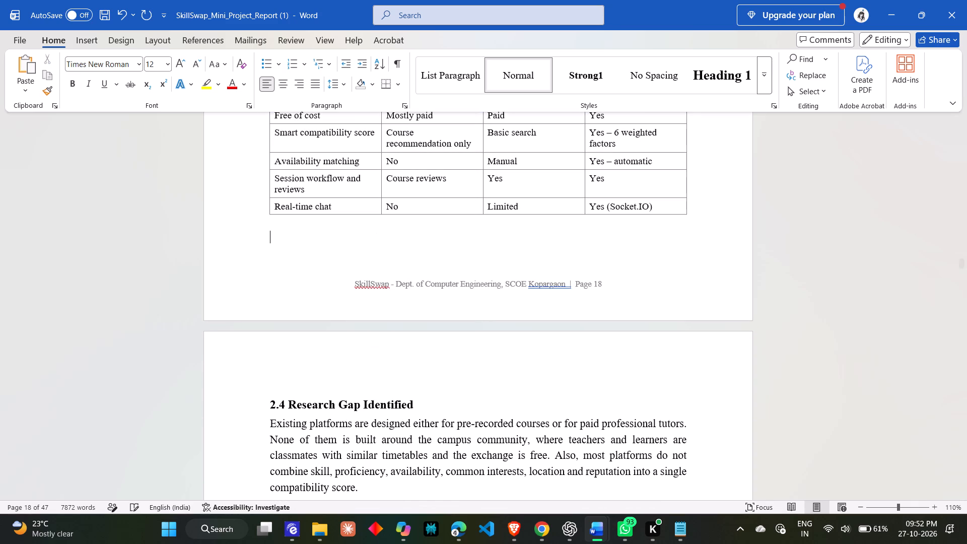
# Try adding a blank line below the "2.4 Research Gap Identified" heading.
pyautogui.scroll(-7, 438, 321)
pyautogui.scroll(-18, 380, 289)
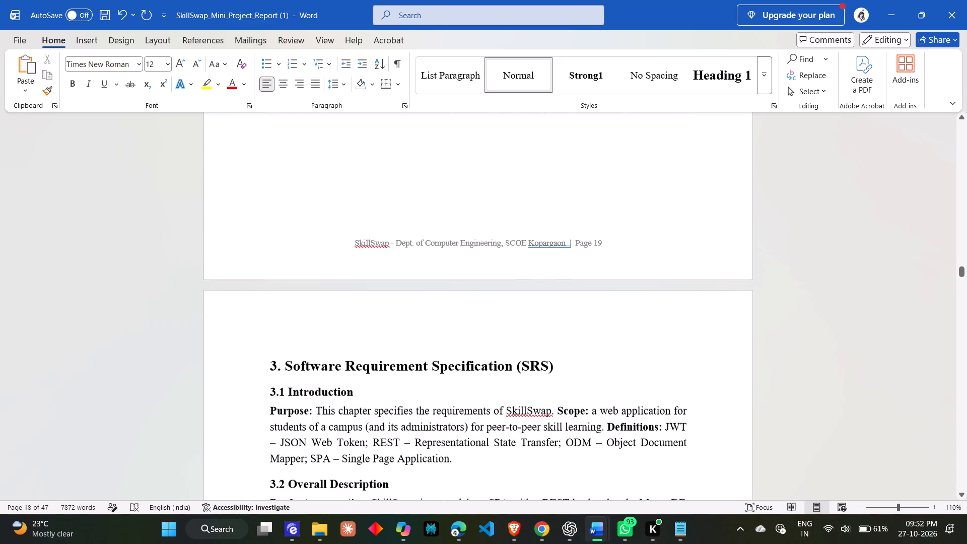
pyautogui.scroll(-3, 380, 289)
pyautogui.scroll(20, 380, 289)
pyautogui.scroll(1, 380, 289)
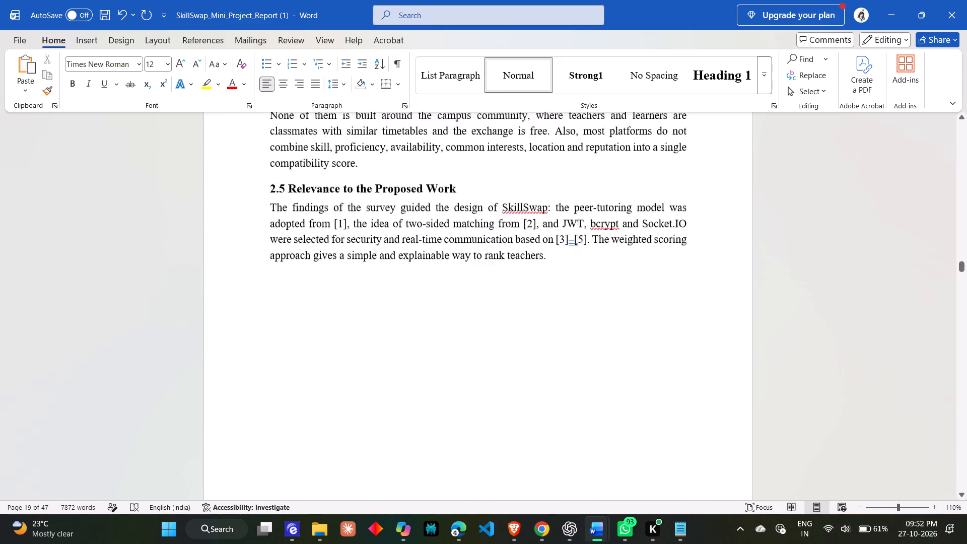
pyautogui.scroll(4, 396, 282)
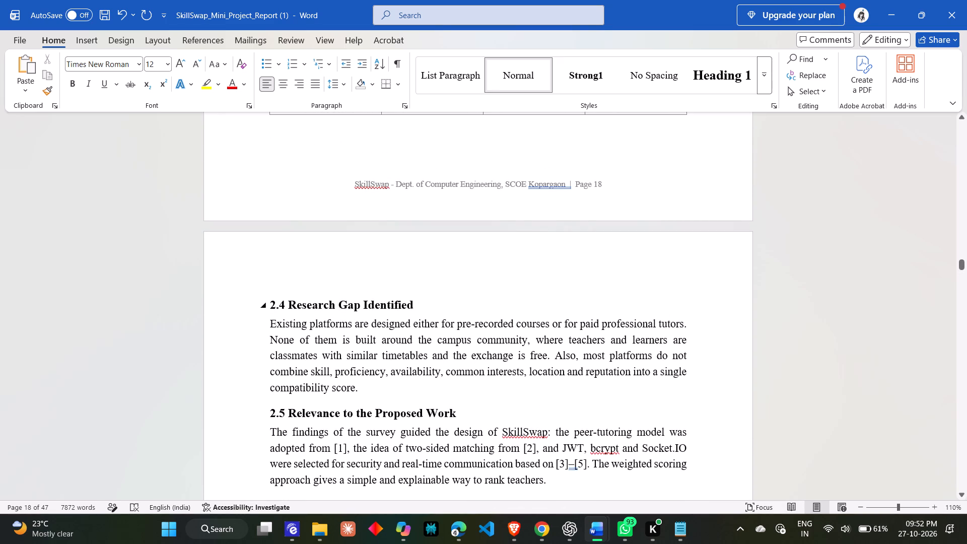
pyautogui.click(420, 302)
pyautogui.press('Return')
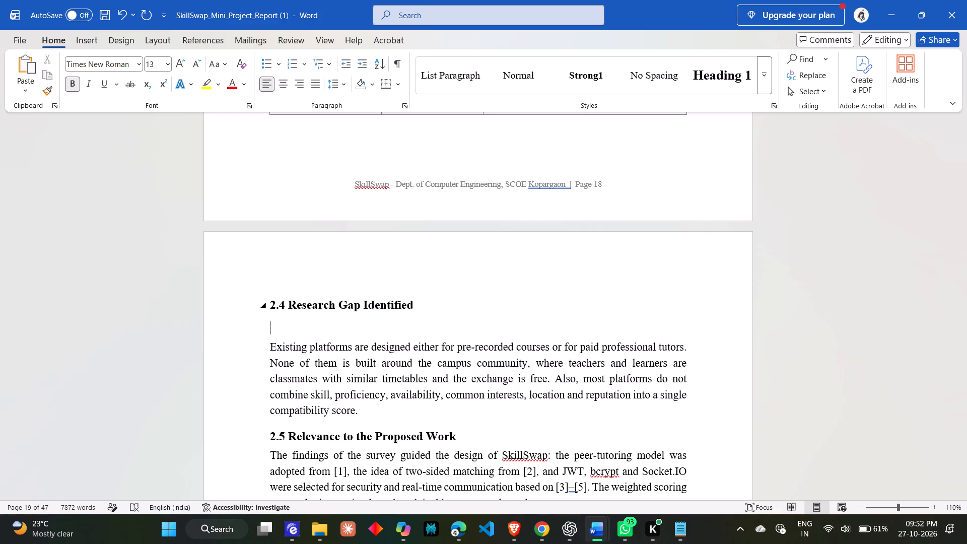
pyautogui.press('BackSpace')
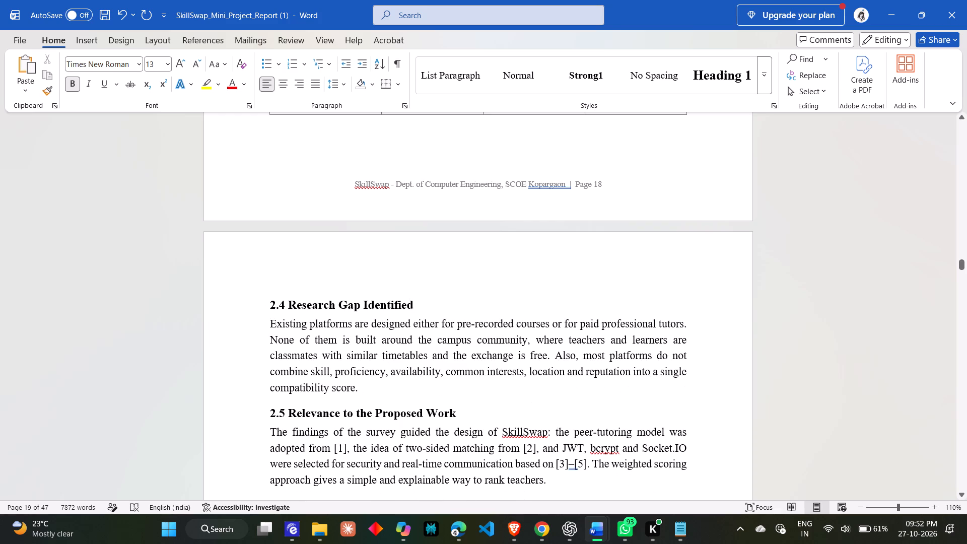
# Insert a blank line between the section 2.4 paragraph and the "2.5 Relevance to the Proposed Work" heading.
pyautogui.click(364, 392)
pyautogui.press('Return')
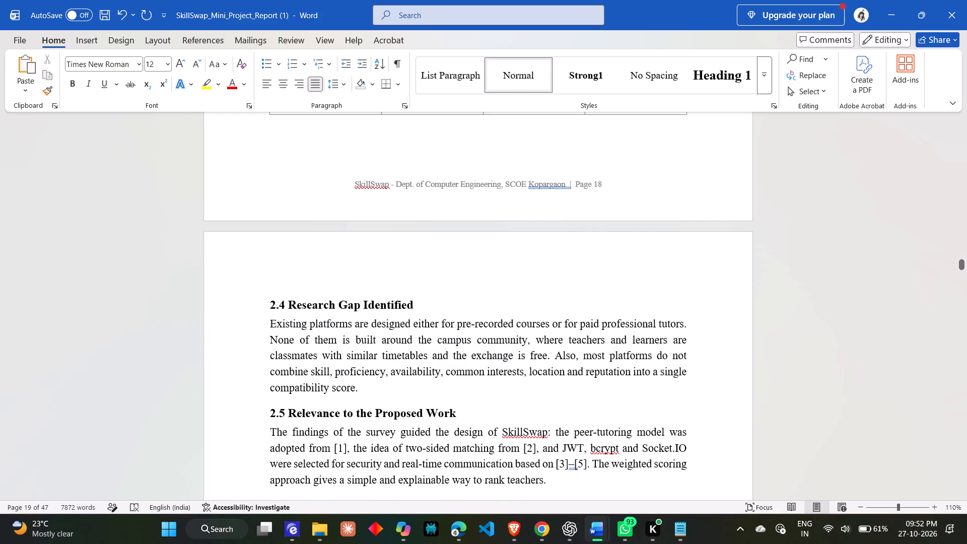
pyautogui.scroll(1, 364, 391)
pyautogui.scroll(-20, 371, 389)
pyautogui.scroll(-2, 371, 389)
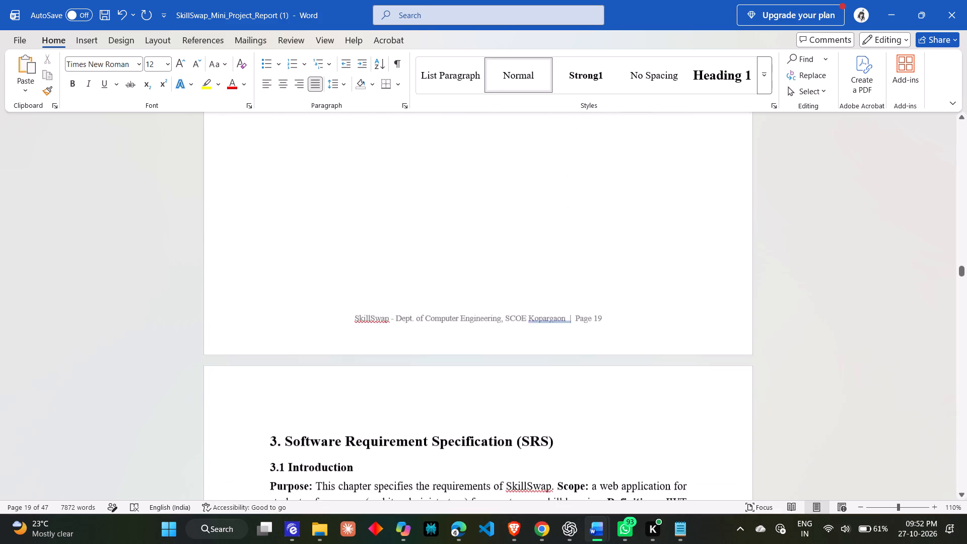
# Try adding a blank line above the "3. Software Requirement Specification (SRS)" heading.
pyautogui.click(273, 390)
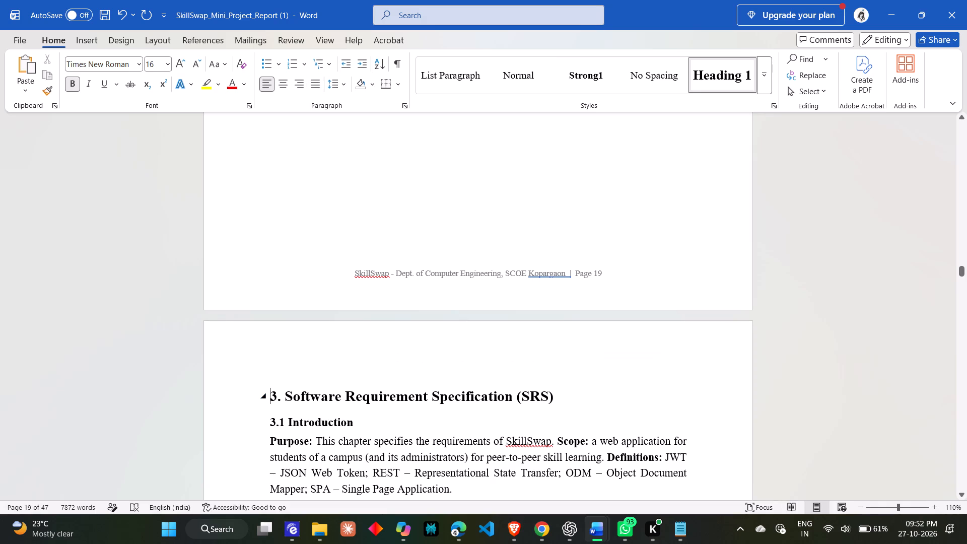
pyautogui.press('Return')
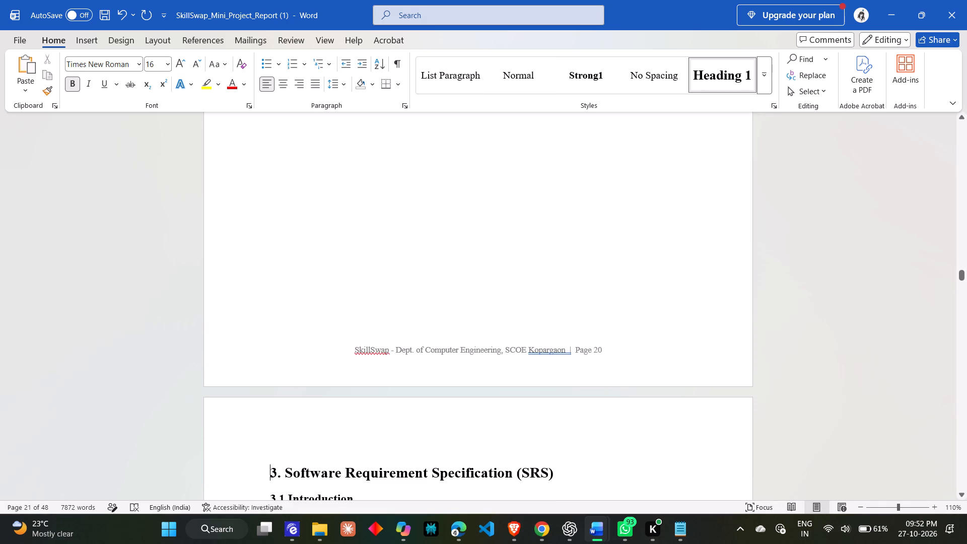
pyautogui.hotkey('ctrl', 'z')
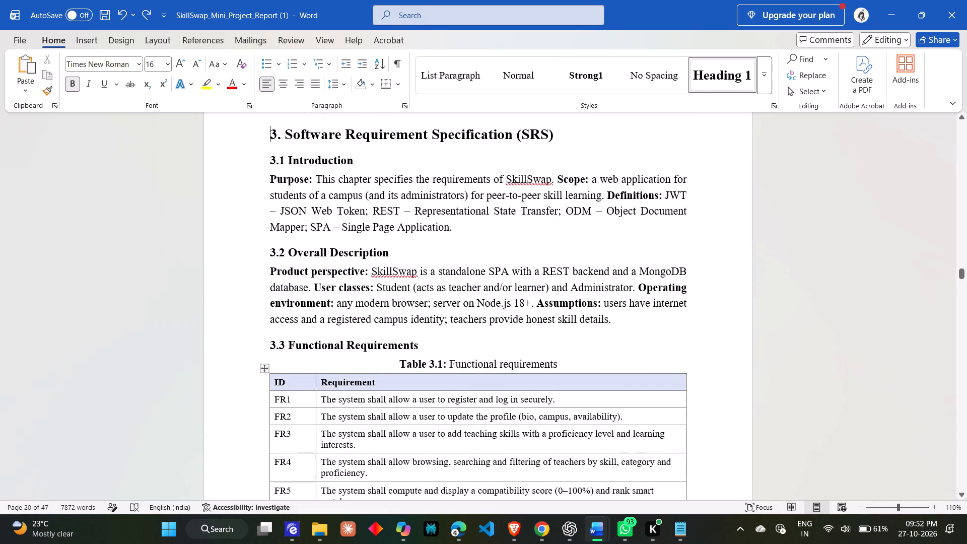
# Delete the caption text "Table 3.1: Functional requirements" above the table in section 3.3.
pyautogui.scroll(-9, 381, 370)
pyautogui.scroll(8, 381, 368)
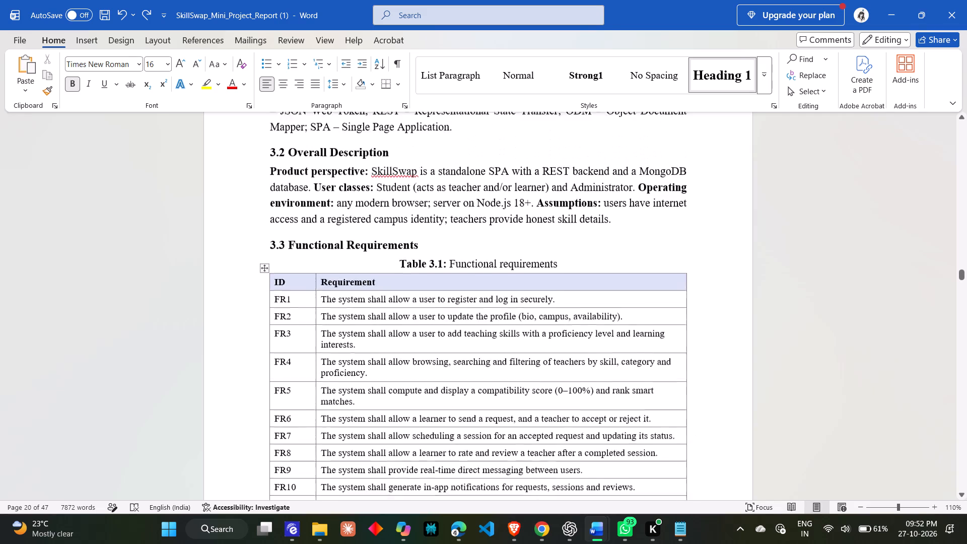
pyautogui.scroll(8, 384, 365)
pyautogui.scroll(-5, 384, 365)
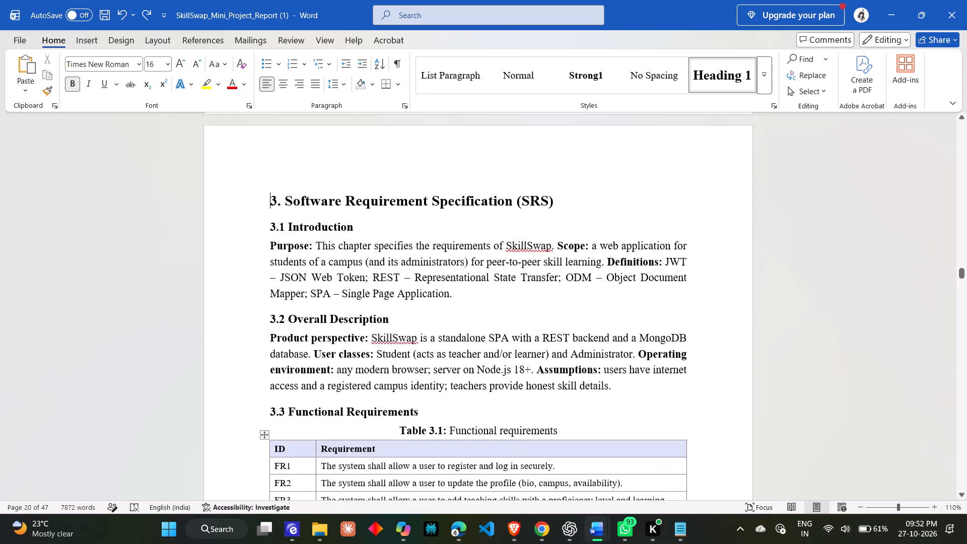
pyautogui.scroll(-4, 384, 364)
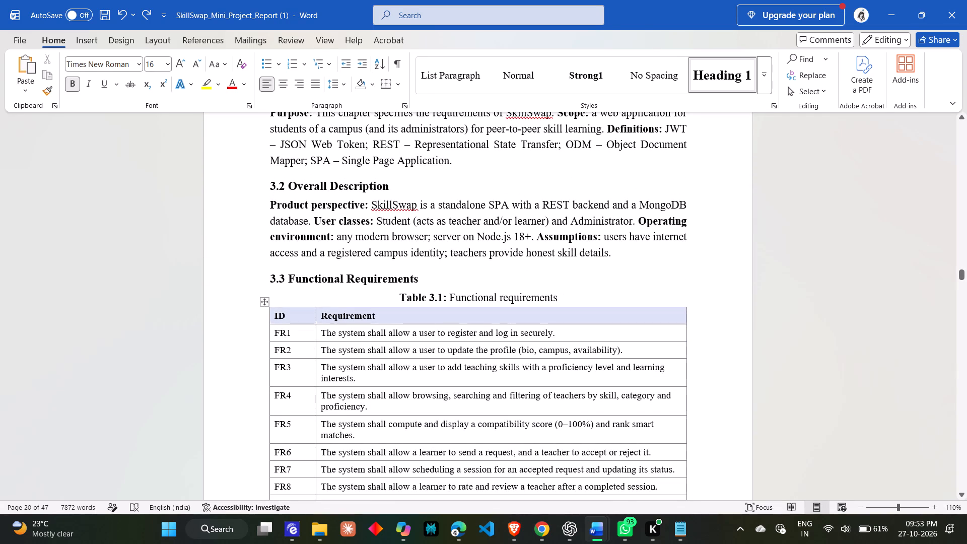
pyautogui.moveTo(575, 299); pyautogui.dragTo(439, 297)
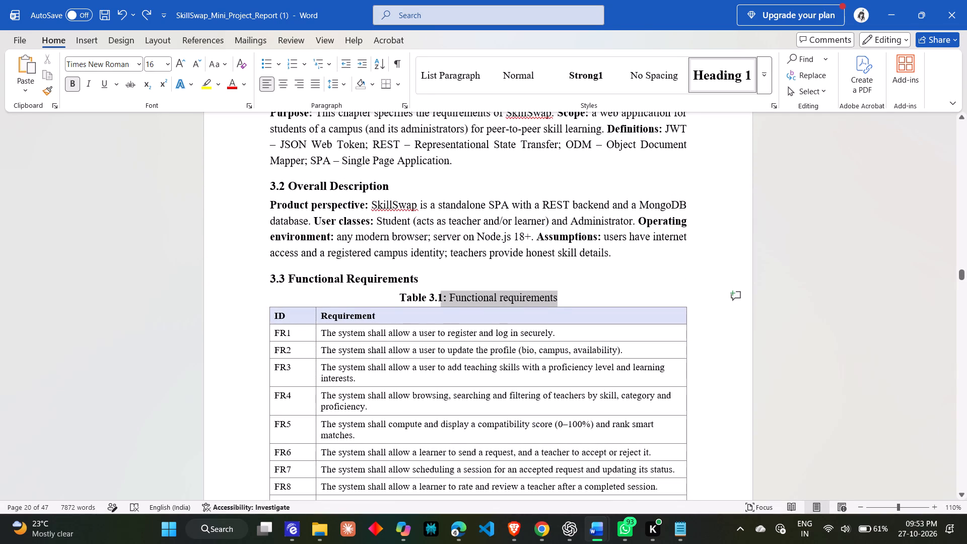
pyautogui.moveTo(439, 297); pyautogui.dragTo(360, 296)
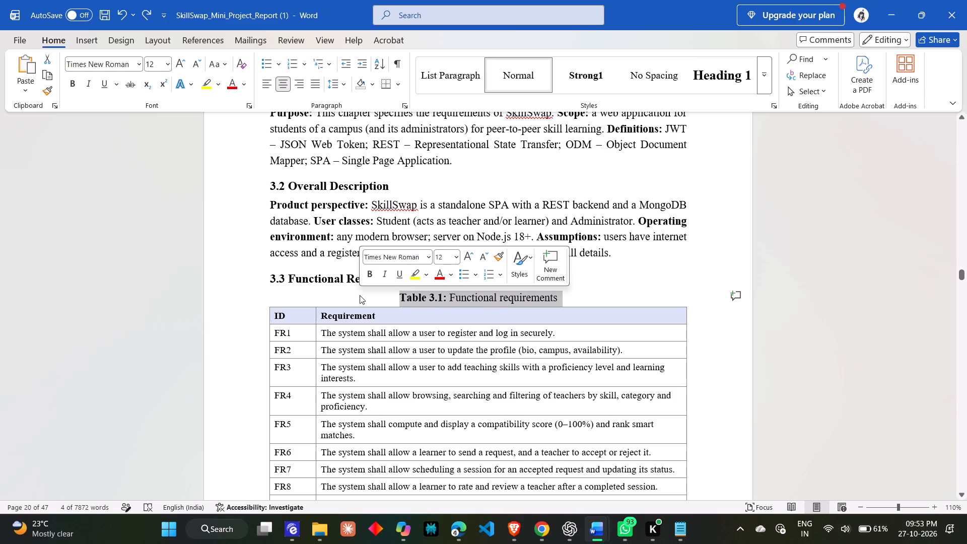
pyautogui.press('BackSpace')
# Insert blank lines below the functional requirements table to push the "3.4 External Interface Requirements" heading onto the next page.
pyautogui.scroll(-10, 360, 307)
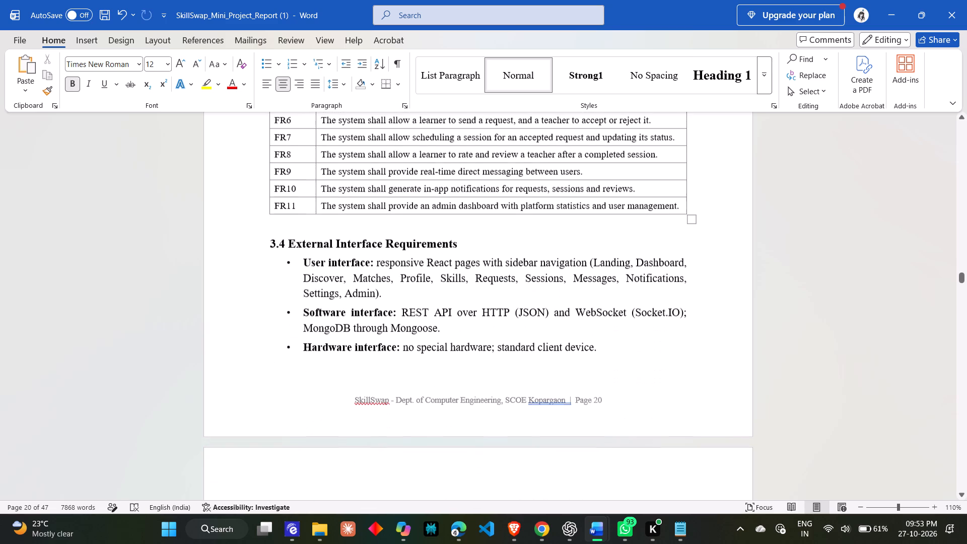
pyautogui.scroll(-1, 390, 274)
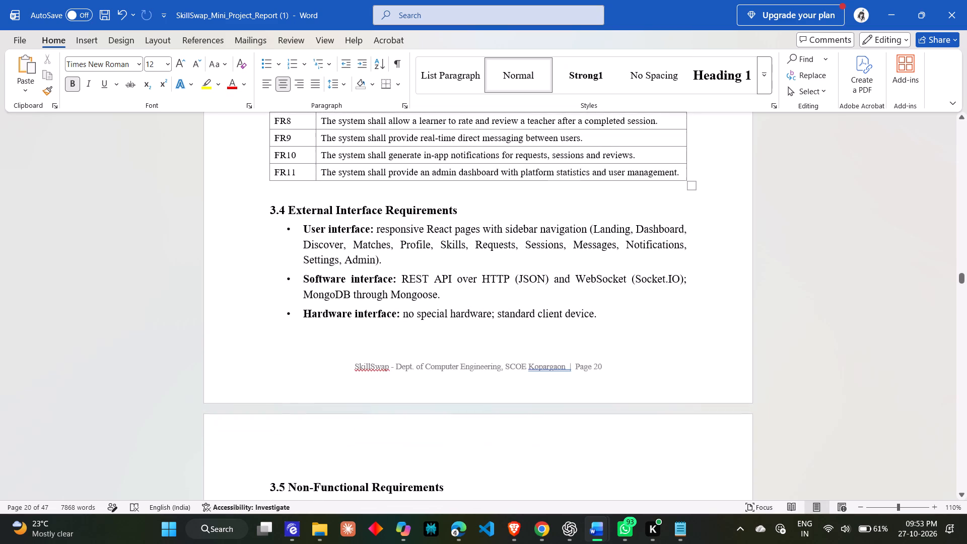
pyautogui.click(286, 193)
pyautogui.press('Return')
pyautogui.press('Return')
pyautogui.press('Return')
pyautogui.press('Return')
pyautogui.press('Return')
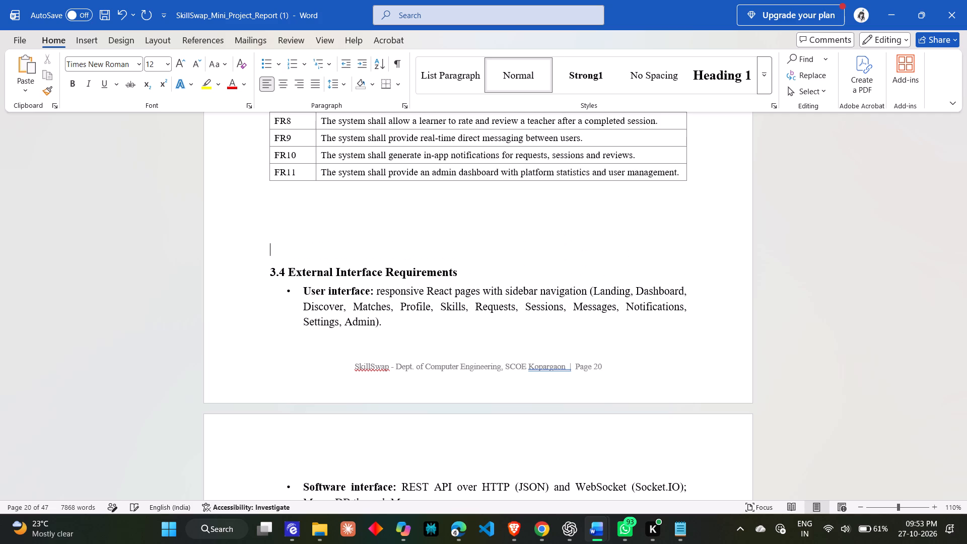
pyautogui.press('Return')
pyautogui.press('Return')
pyautogui.press('Return')
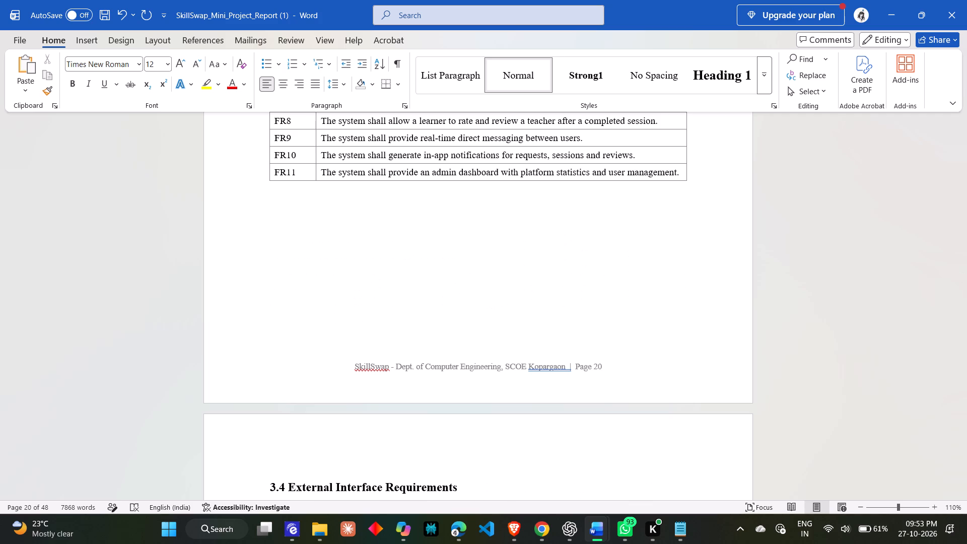
# Delete the caption text "Table 3.2: Non-functional requirements" above the table in section 3.5.
pyautogui.scroll(-9, 305, 199)
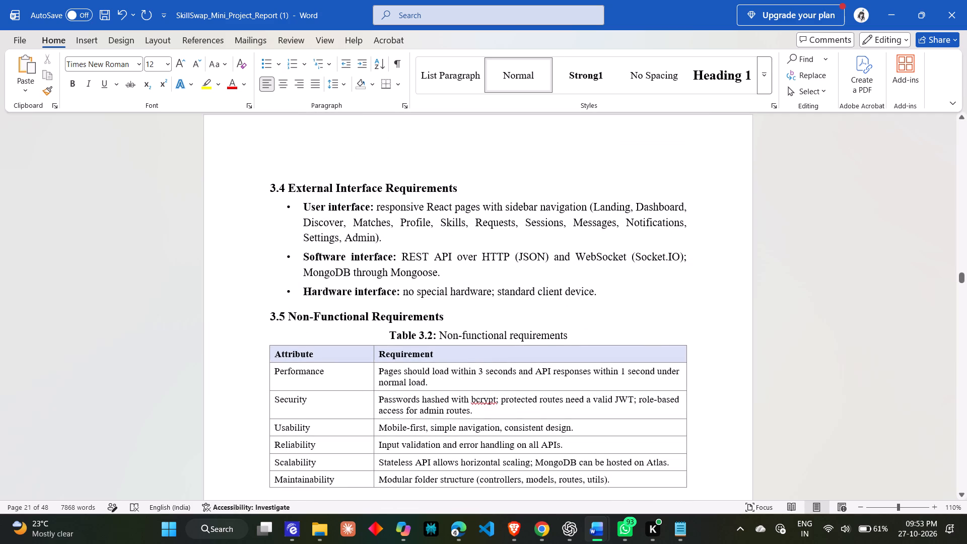
pyautogui.moveTo(579, 335); pyautogui.dragTo(499, 352)
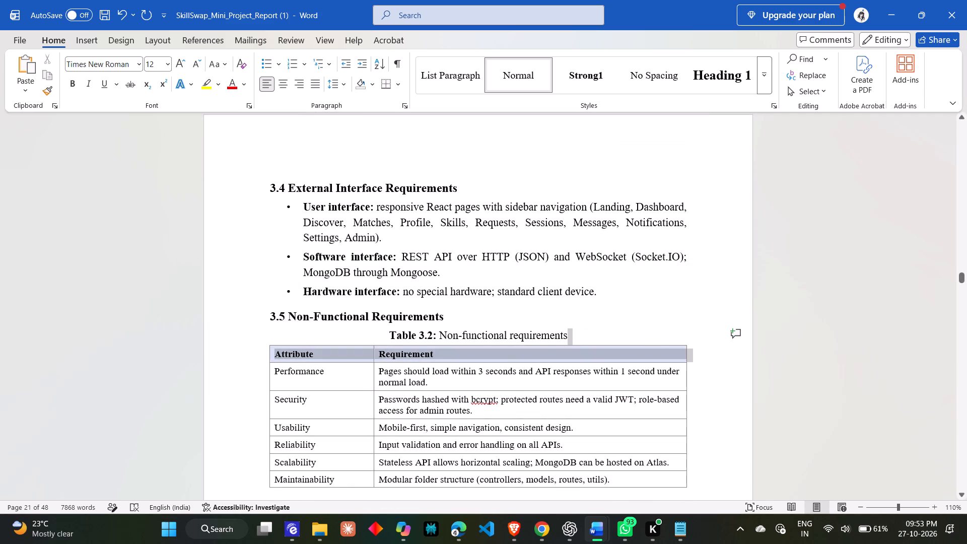
pyautogui.moveTo(499, 352); pyautogui.dragTo(398, 338)
pyautogui.press('Return')
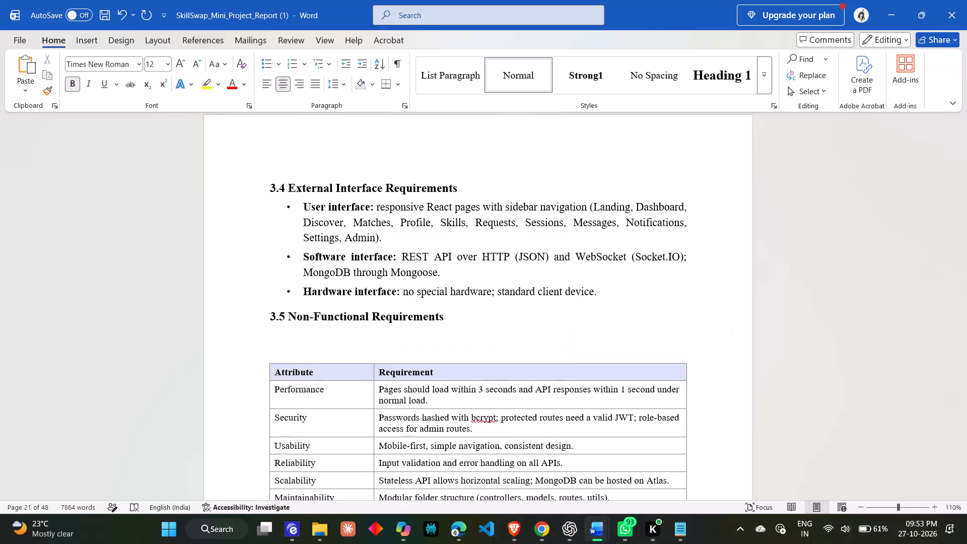
pyautogui.hotkey('ctrl', 'z')
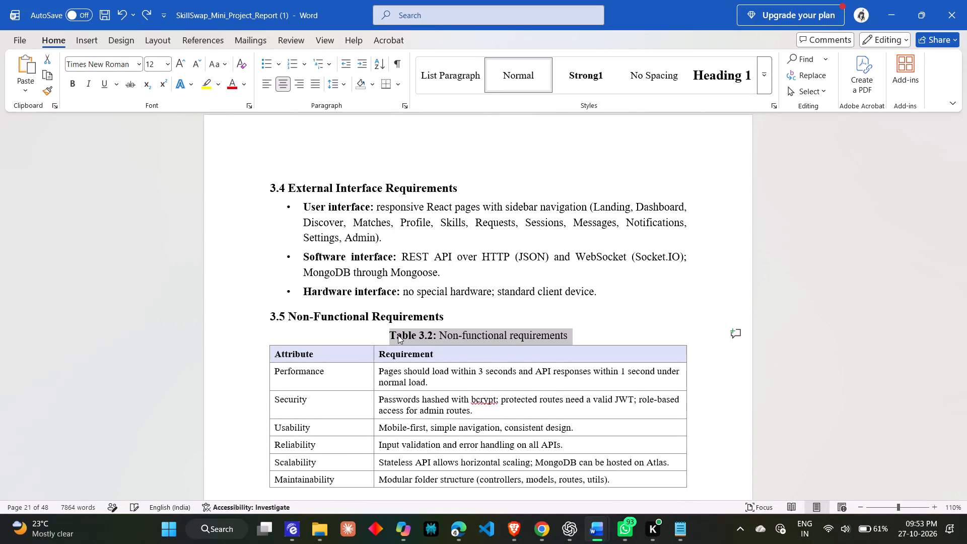
pyautogui.press('BackSpace')
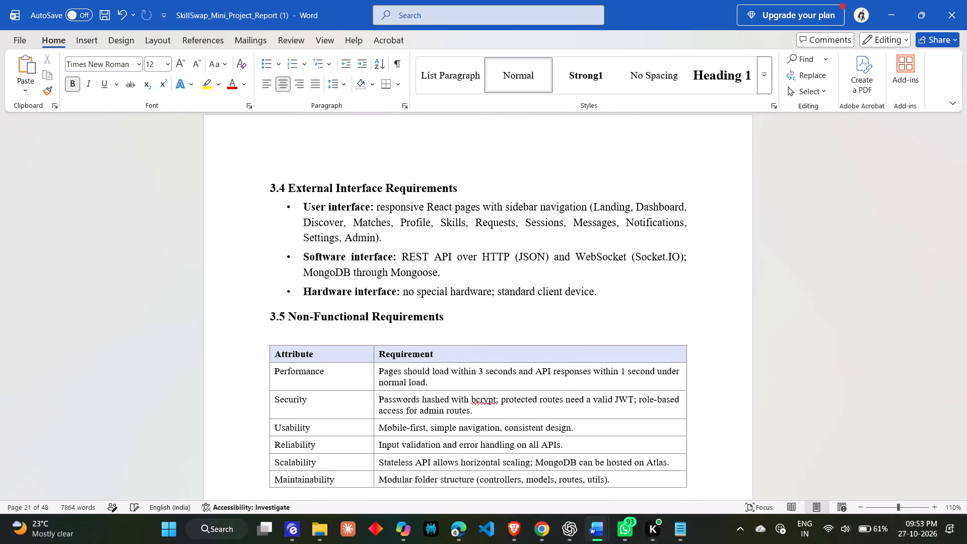
# Insert a blank line without a bullet between the "Hardware interface" item and the "3.5 Non-Functional Requirements" heading.
pyautogui.click(592, 297)
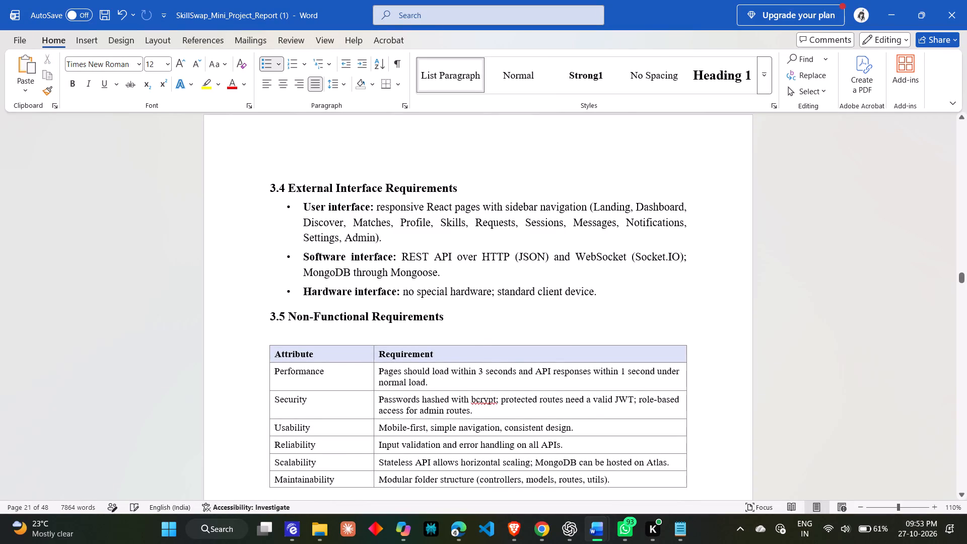
pyautogui.click(602, 293)
pyautogui.press('Return')
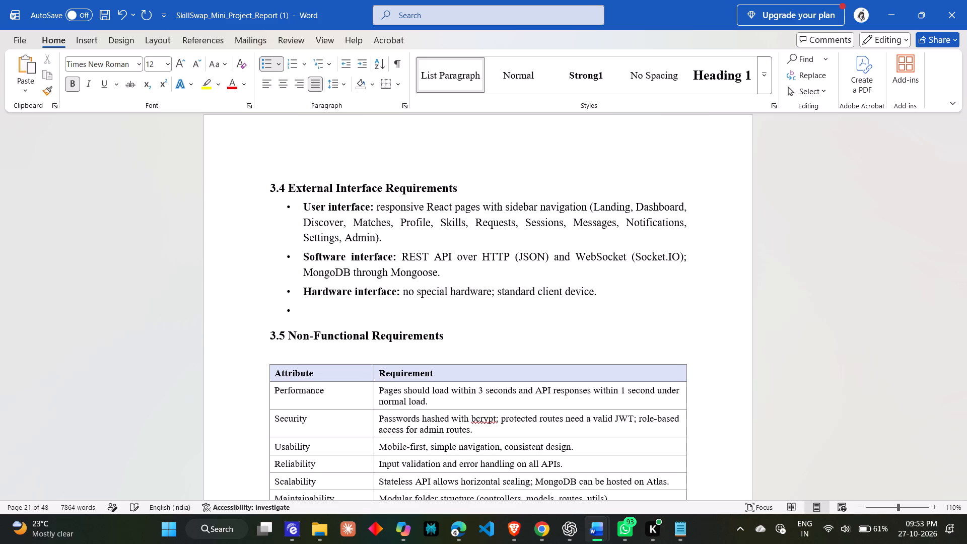
pyautogui.press('BackSpace')
# Remove the empty line between the "3.5 Non-Functional Requirements" heading and its table.
pyautogui.scroll(-5, 545, 299)
pyautogui.scroll(-2, 447, 290)
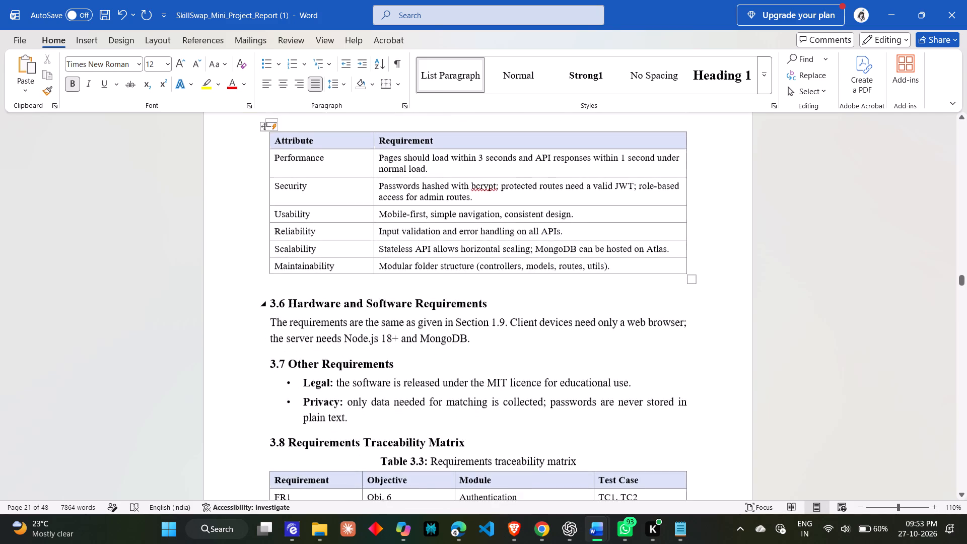
pyautogui.scroll(3, 434, 286)
pyautogui.click(297, 222)
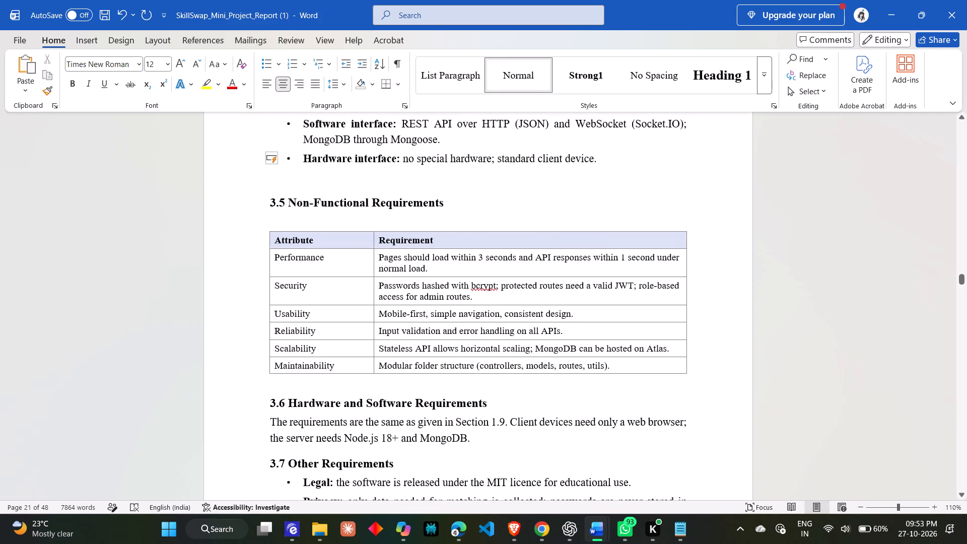
pyautogui.press('BackSpace')
pyautogui.press('BackSpace')
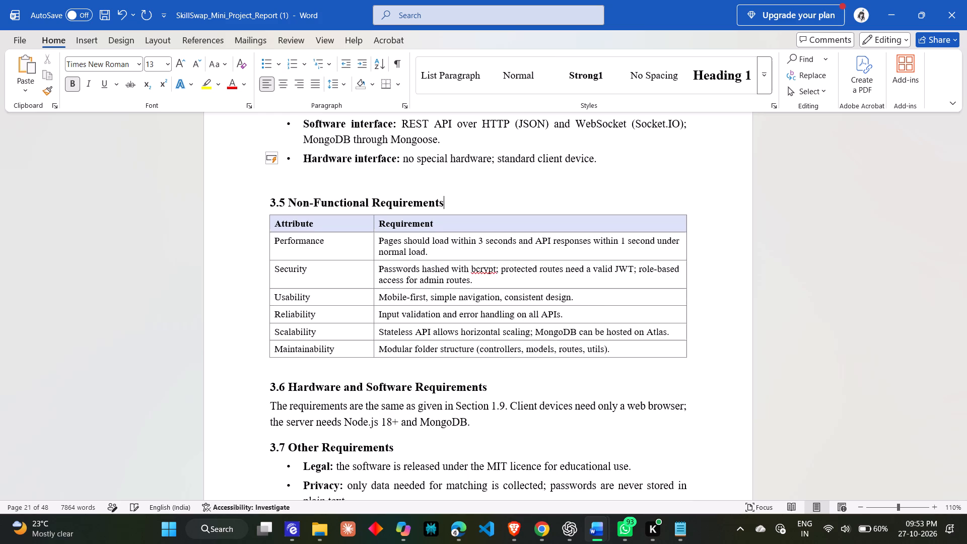
# Insert blank lines below the "Privacy" item in section 3.7 to push the "3.8 Requirements Traceability Matrix" heading onto the next page.
pyautogui.scroll(-8, 231, 260)
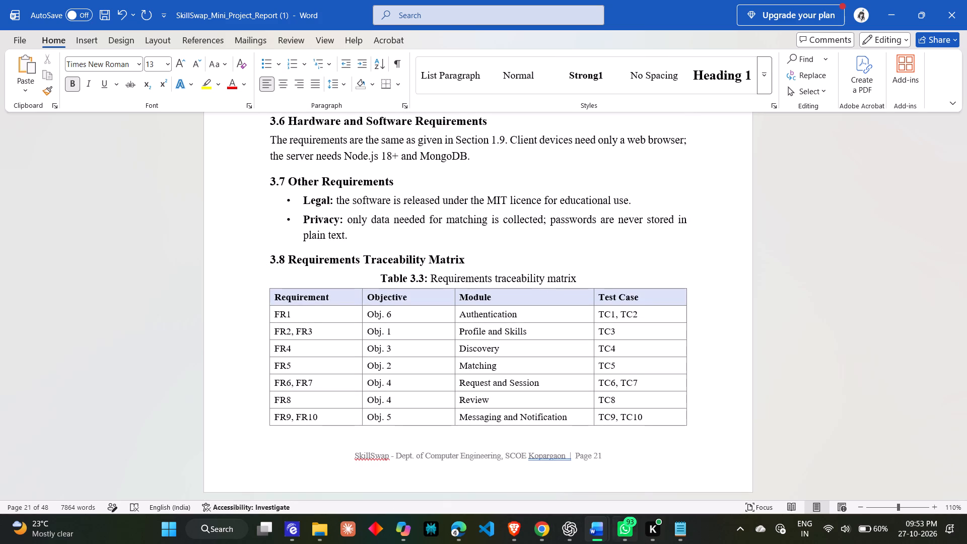
pyautogui.scroll(-5, 749, 503)
pyautogui.scroll(-7, 532, 381)
pyautogui.scroll(10, 530, 380)
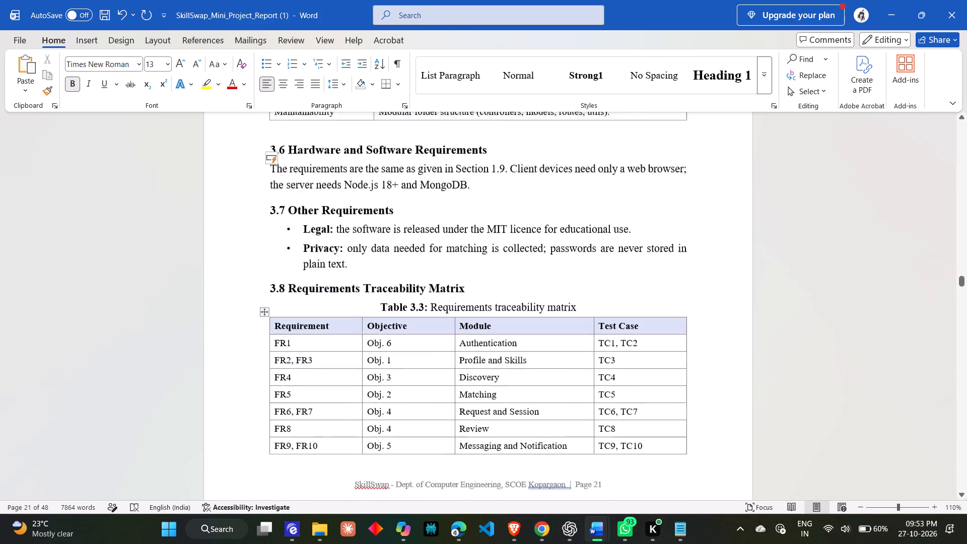
pyautogui.scroll(2, 528, 379)
pyautogui.click(356, 400)
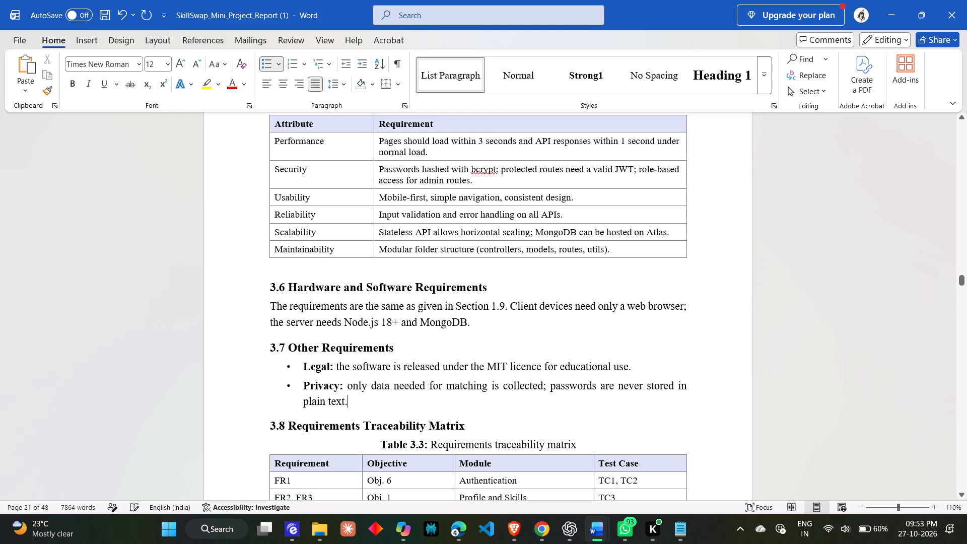
pyautogui.press('Return')
pyautogui.press('Return')
pyautogui.press('Return')
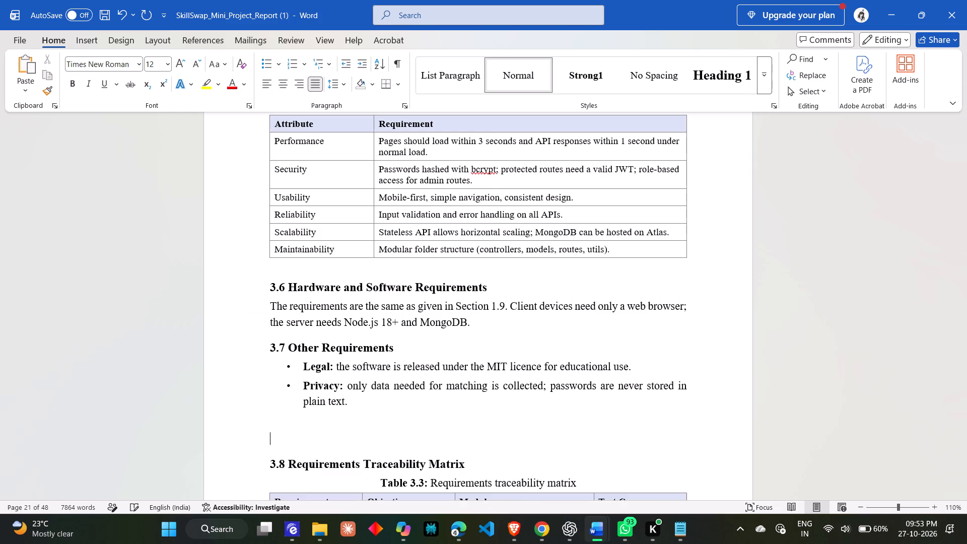
pyautogui.press('Return')
pyautogui.press('Return')
pyautogui.scroll(-6, 487, 432)
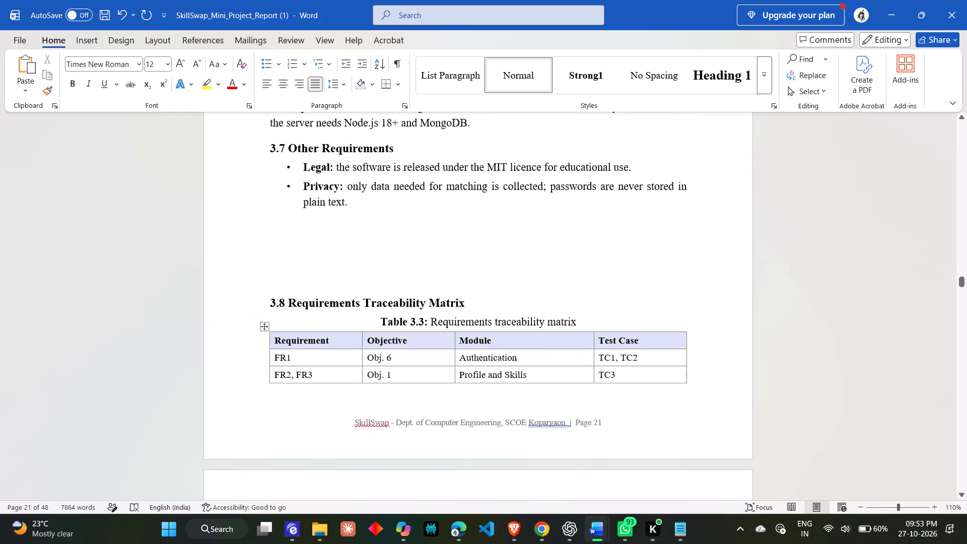
pyautogui.press('Return')
pyautogui.press('Return')
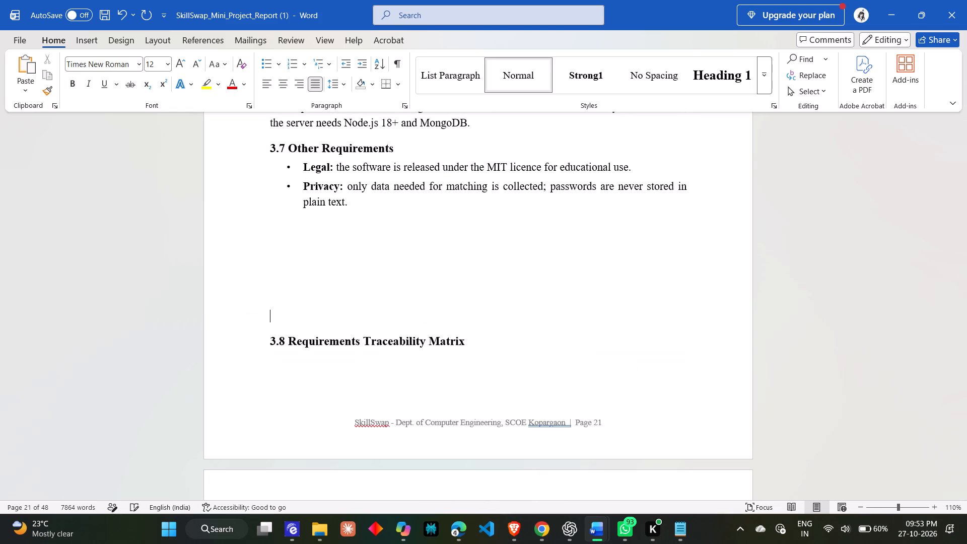
pyautogui.press('Return')
pyautogui.press('Return')
pyautogui.press('Return')
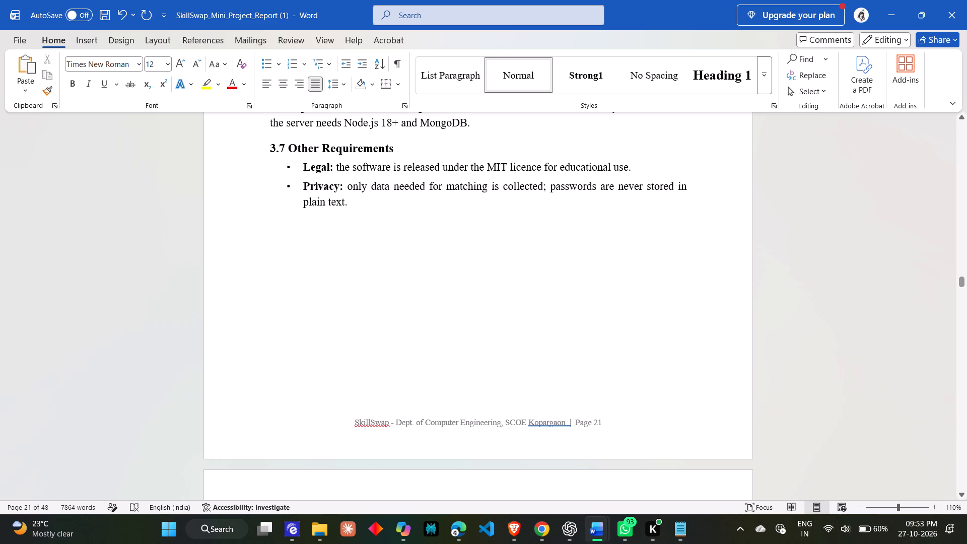
# Review the report from the section 3.8 traceability matrix through the Fig. 4.1 placeholder and the section 4.3 component table.
pyautogui.scroll(-12, 377, 271)
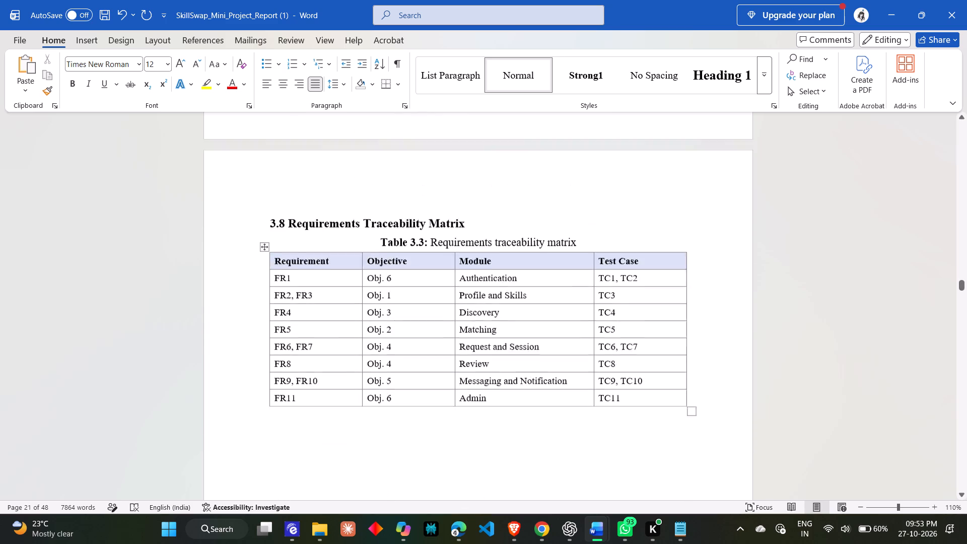
pyautogui.scroll(-1, 373, 239)
pyautogui.scroll(-20, 376, 236)
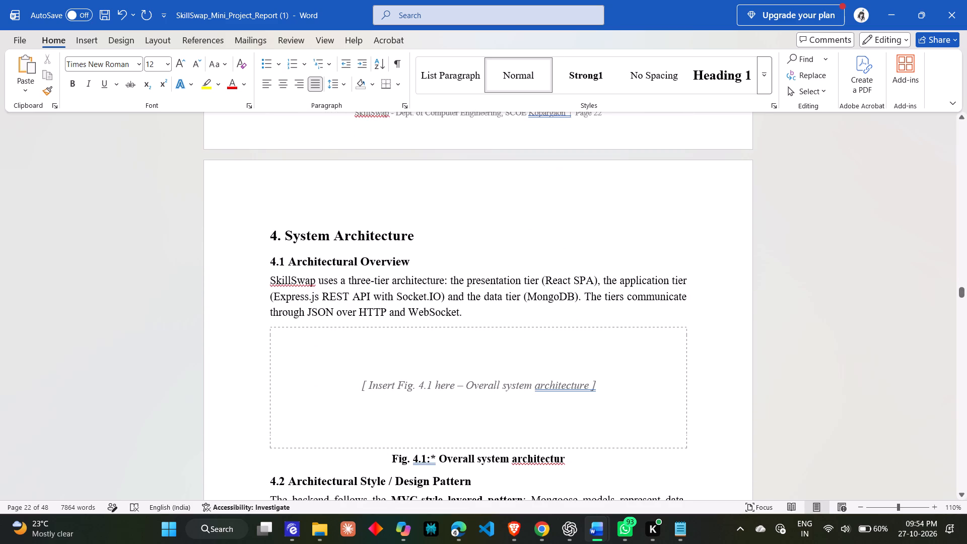
pyautogui.scroll(-3, 407, 223)
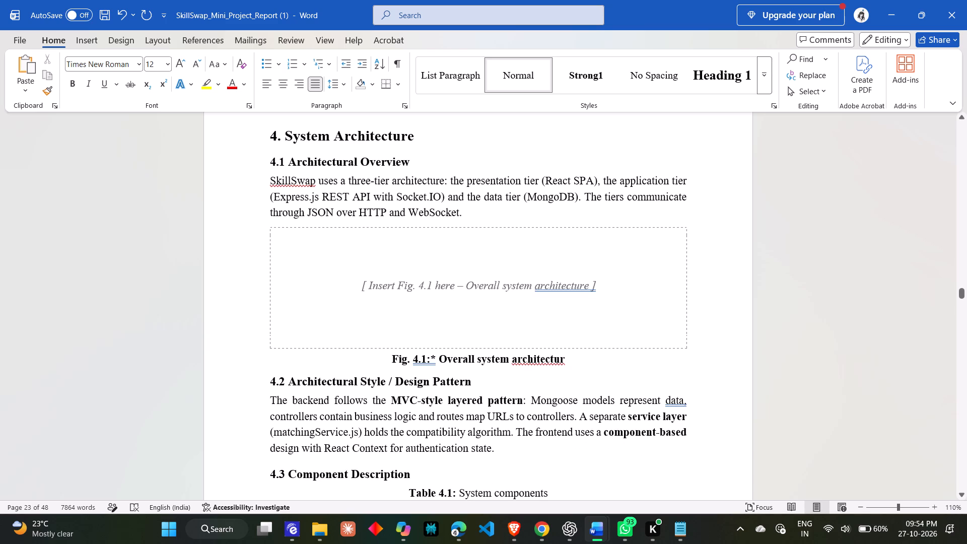
pyautogui.scroll(-4, 475, 316)
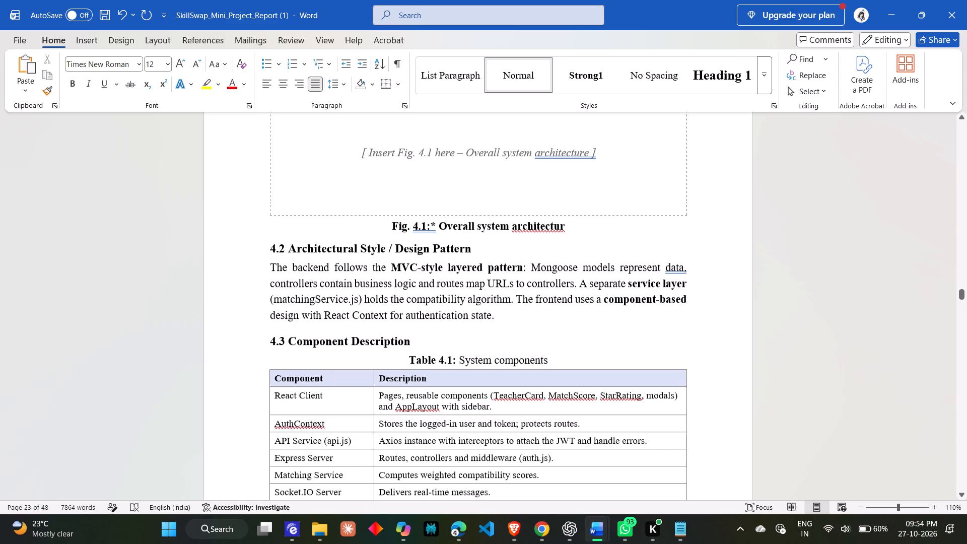
pyautogui.scroll(7, 475, 316)
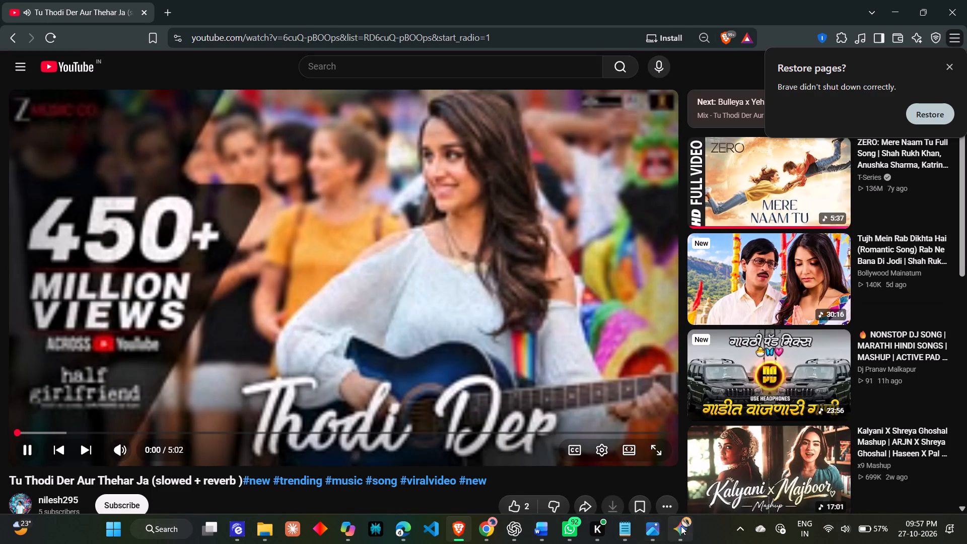
pyautogui.click(683, 526)
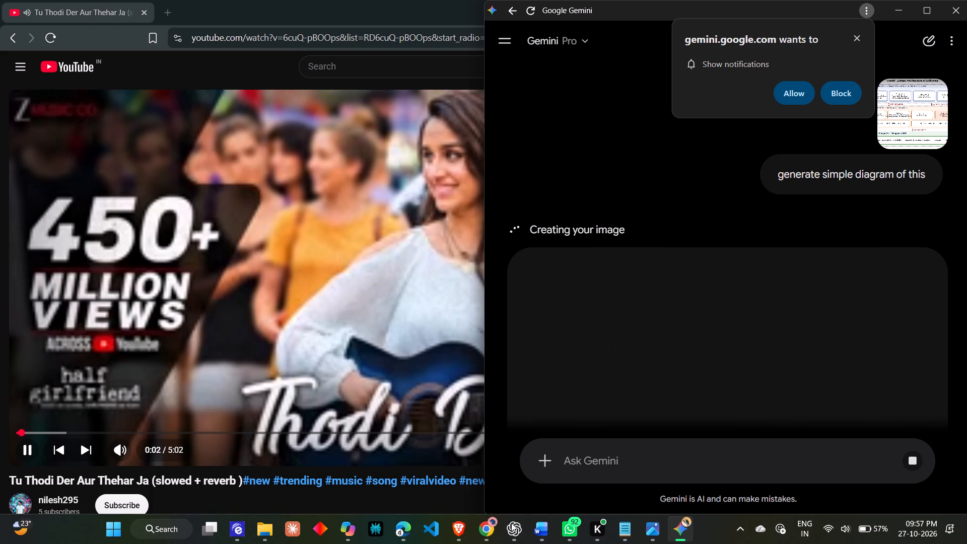
# Switch to the Word report and move the heading "4.4 Data Flow Diagrams" to the next page by inserting four blank lines before it.
pyautogui.click(536, 537)
pyautogui.click(530, 481)
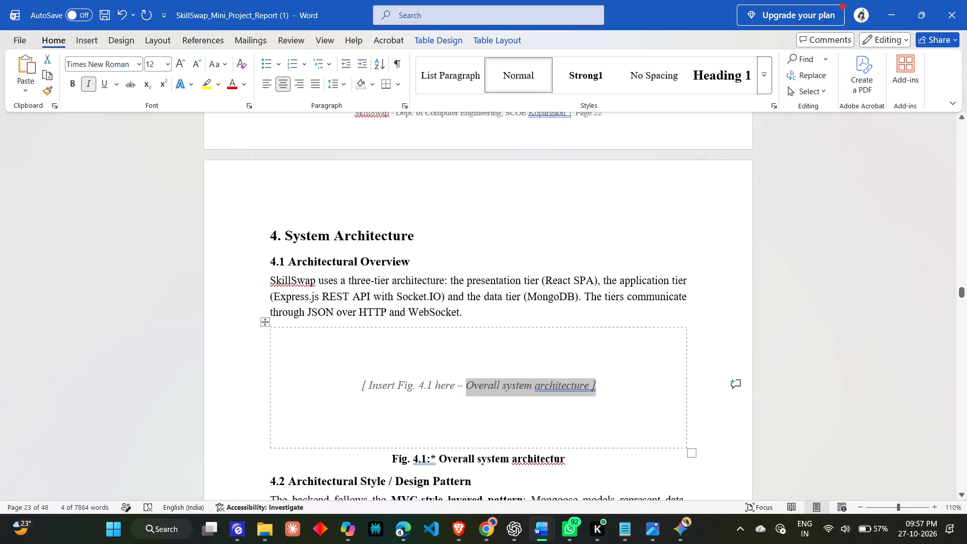
pyautogui.scroll(13, 473, 274)
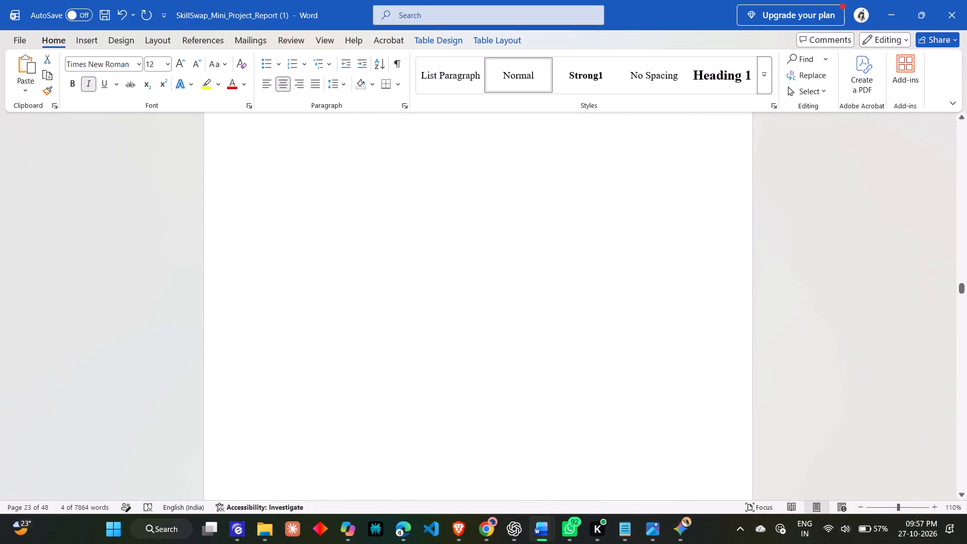
pyautogui.scroll(17, 478, 270)
pyautogui.scroll(-11, 478, 271)
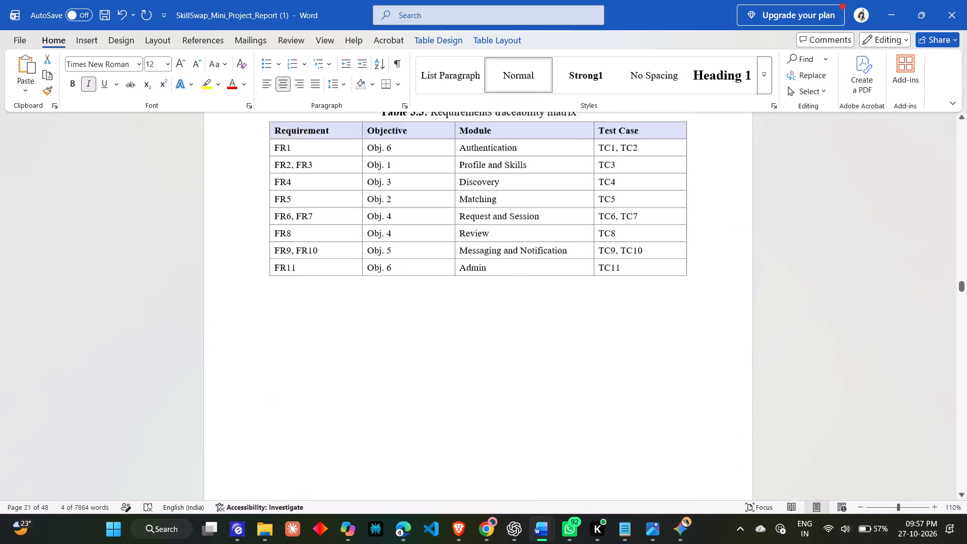
pyautogui.scroll(-20, 487, 279)
pyautogui.scroll(-1, 487, 279)
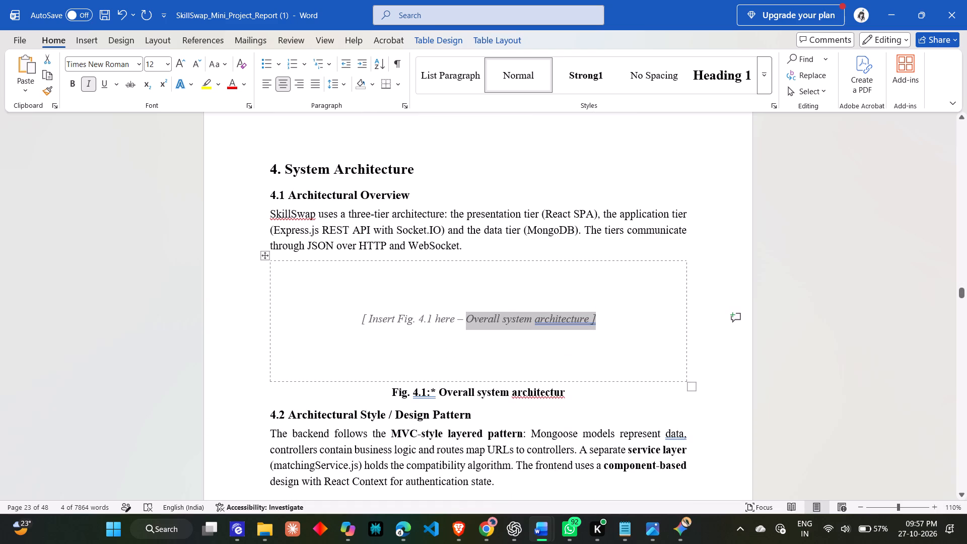
pyautogui.scroll(-19, 477, 339)
pyautogui.scroll(2, 400, 302)
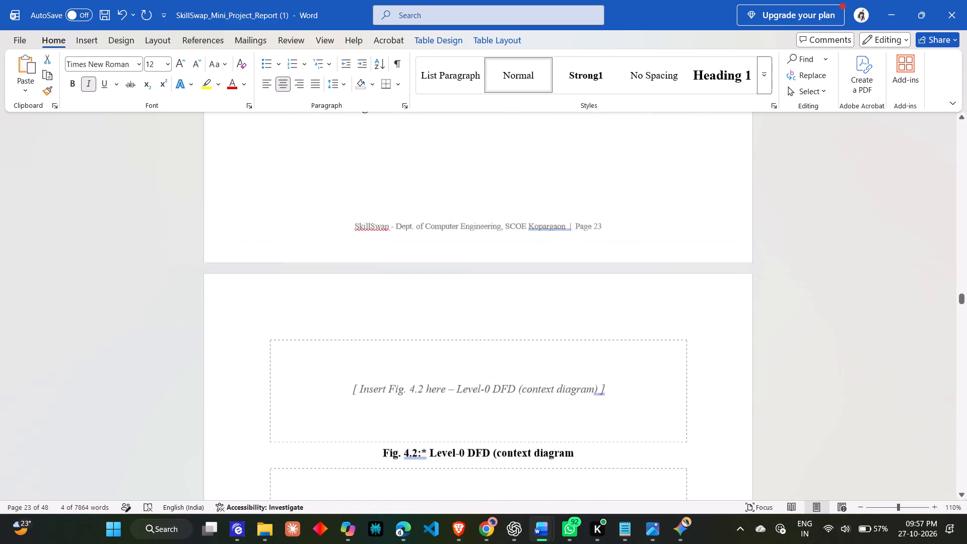
pyautogui.scroll(7, 400, 302)
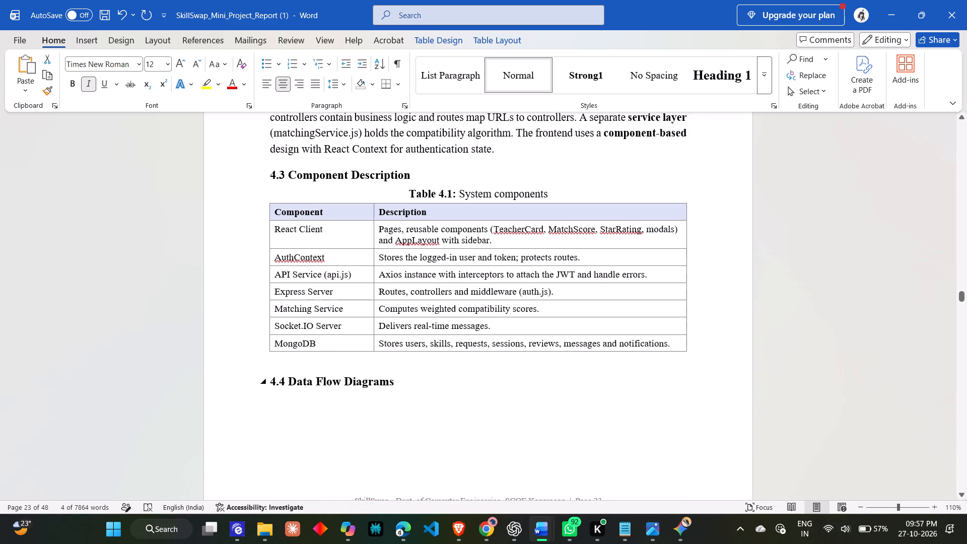
pyautogui.click(268, 379)
pyautogui.press('Return')
pyautogui.press('Return')
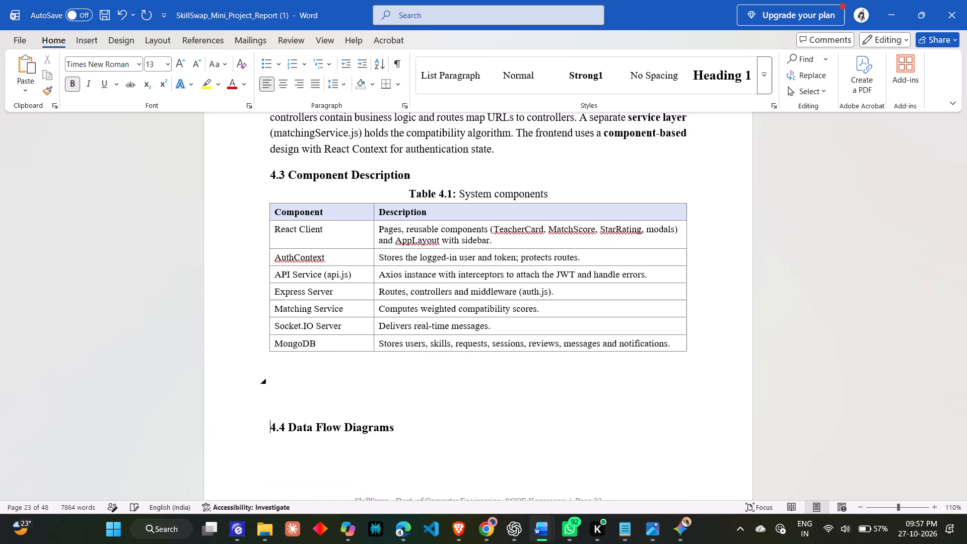
pyautogui.press('Return')
pyautogui.press('Return')
# Complete the last word of the Fig. 4.5 caption so it reads "Deployment architecture".
pyautogui.scroll(-8, 301, 334)
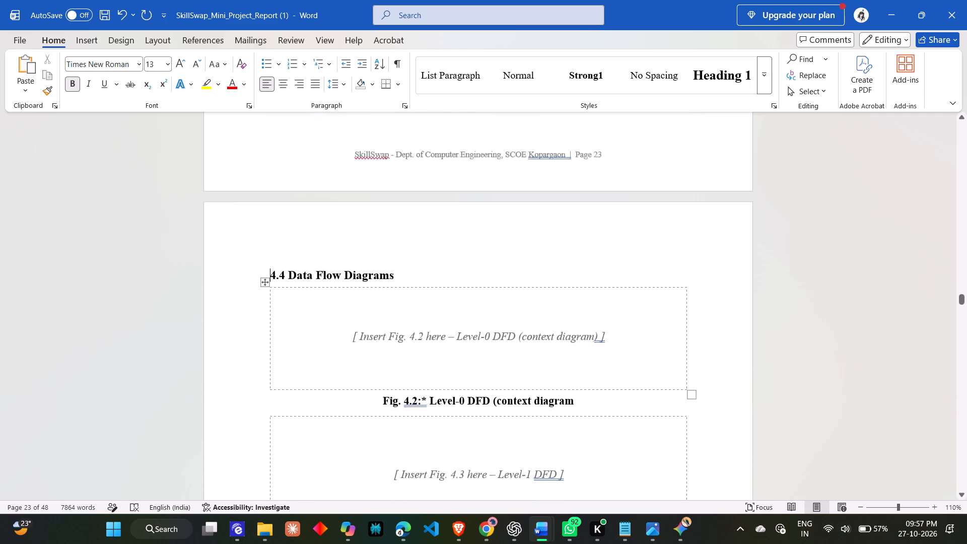
pyautogui.scroll(-2, 306, 333)
pyautogui.scroll(8, 373, 302)
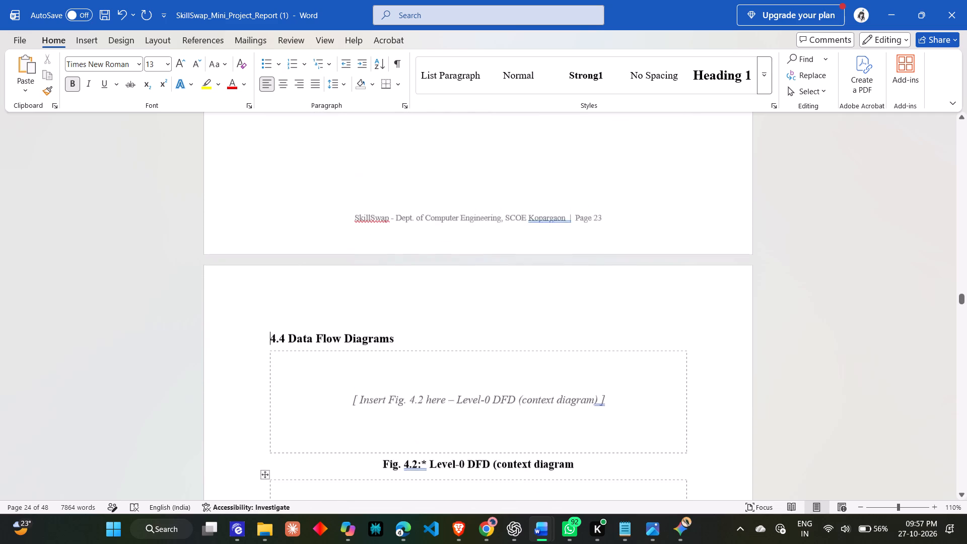
pyautogui.scroll(3, 373, 302)
pyautogui.scroll(-20, 372, 302)
pyautogui.scroll(-2, 372, 302)
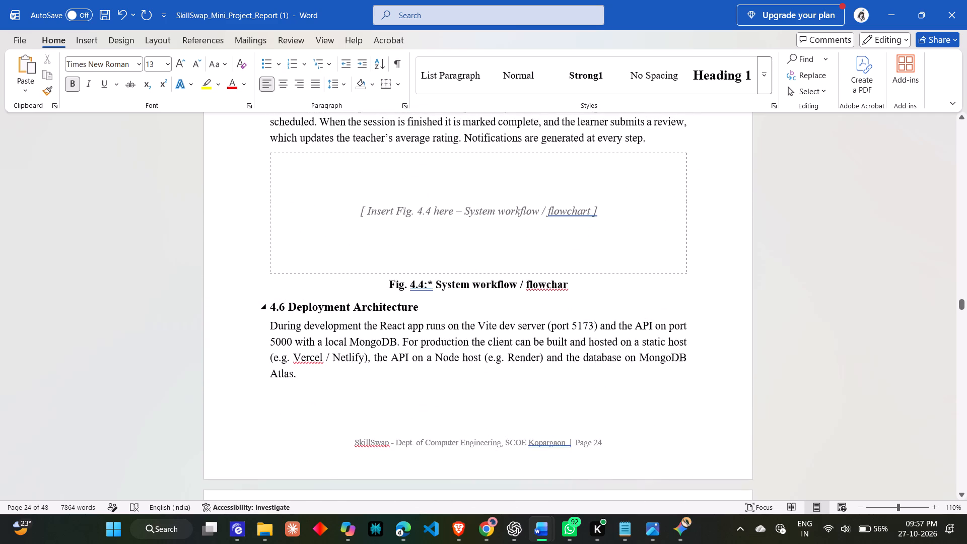
pyautogui.scroll(-11, 371, 304)
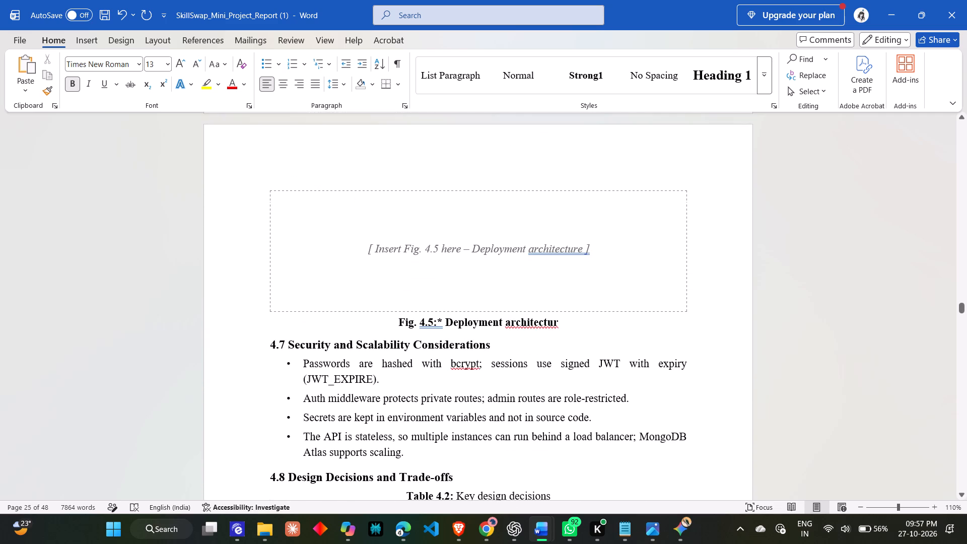
pyautogui.scroll(-12, 402, 302)
pyautogui.scroll(12, 404, 302)
pyautogui.click(565, 319)
pyautogui.press('e')
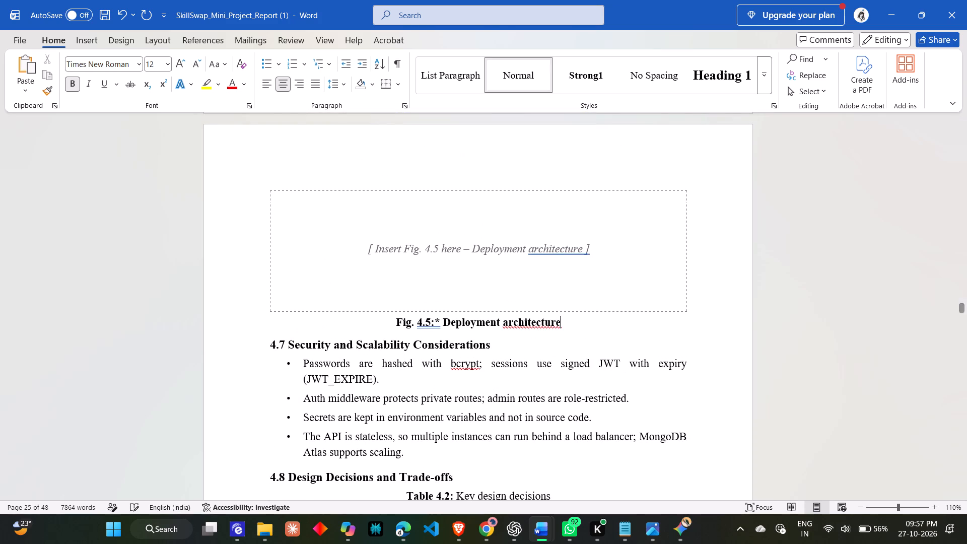
# Delete the caption "Table 7.1: List of modules" above the table in section 7.1 Module Overview.
pyautogui.scroll(-12, 581, 399)
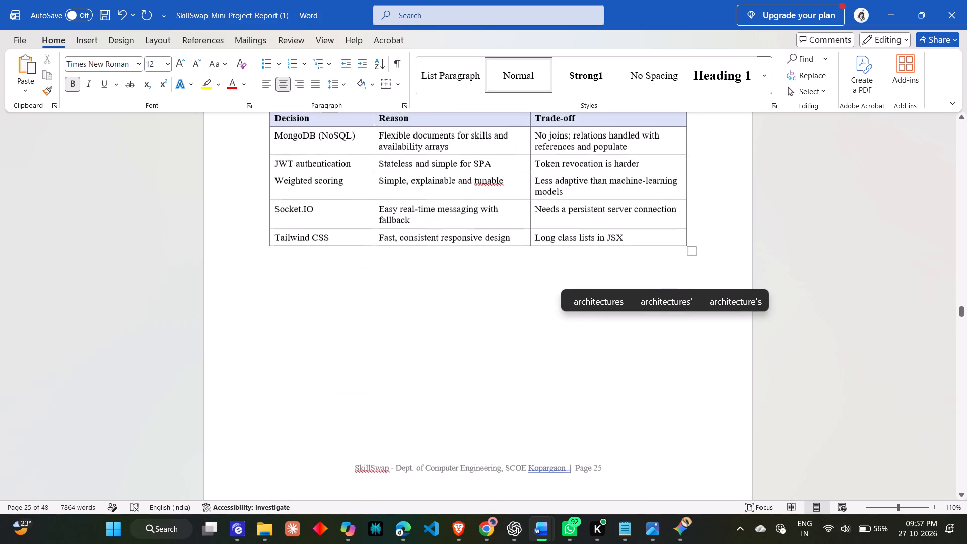
pyautogui.scroll(-20, 505, 396)
pyautogui.scroll(-16, 505, 396)
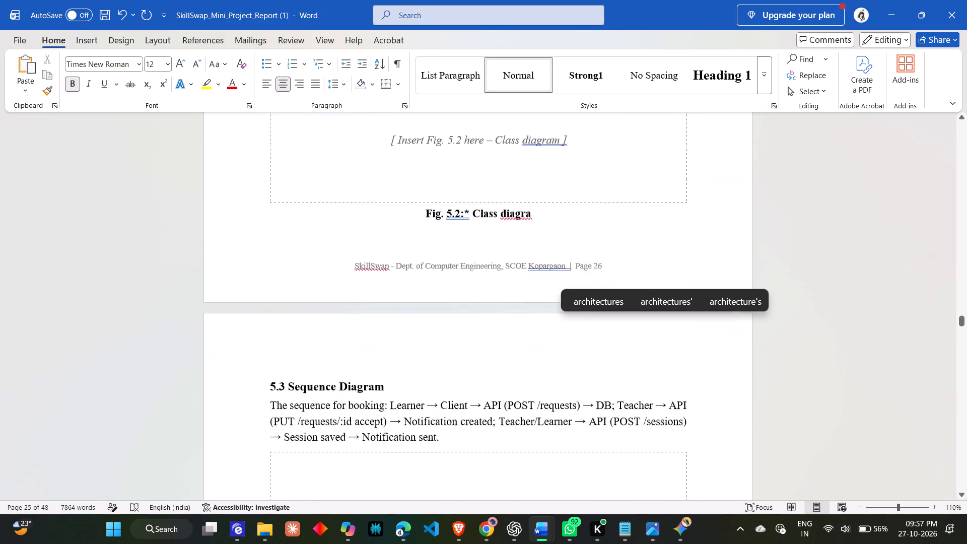
pyautogui.scroll(-20, 503, 390)
pyautogui.scroll(-20, 503, 390)
pyautogui.scroll(-7, 503, 390)
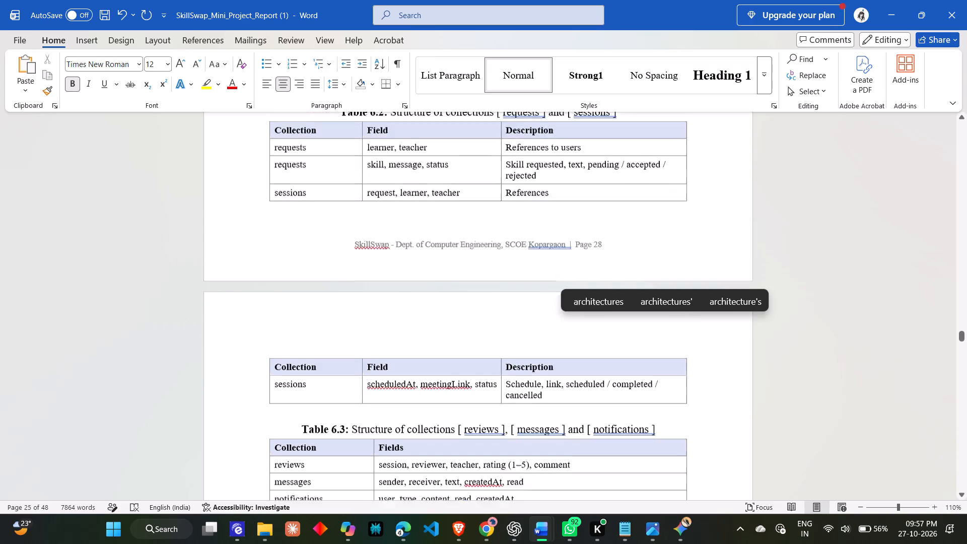
pyautogui.scroll(-19, 510, 394)
pyautogui.scroll(-7, 512, 394)
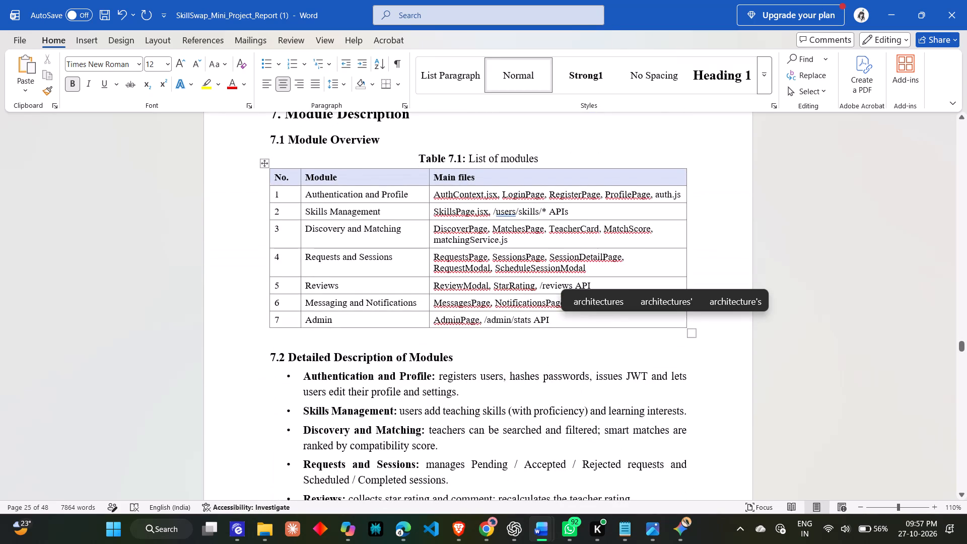
pyautogui.scroll(-6, 512, 394)
pyautogui.scroll(12, 512, 394)
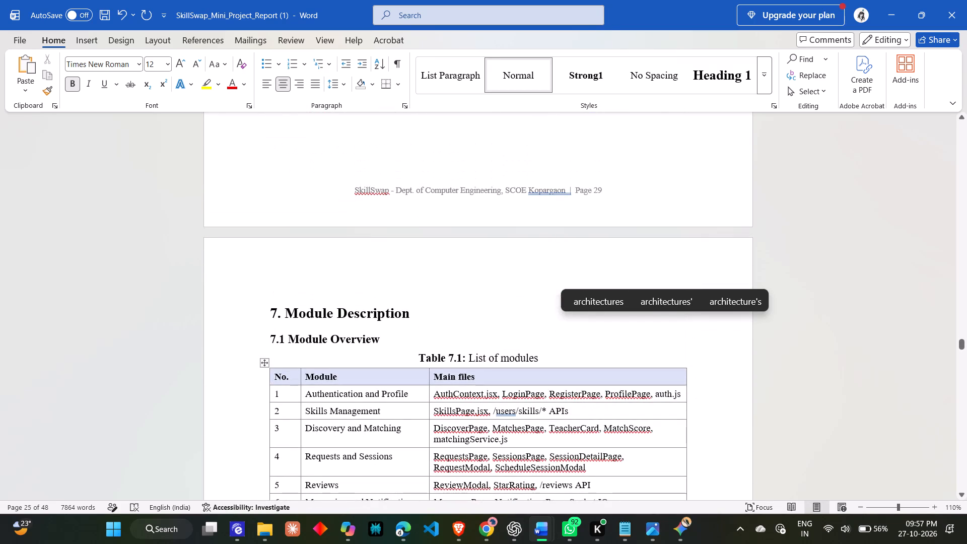
pyautogui.moveTo(542, 362); pyautogui.dragTo(411, 364)
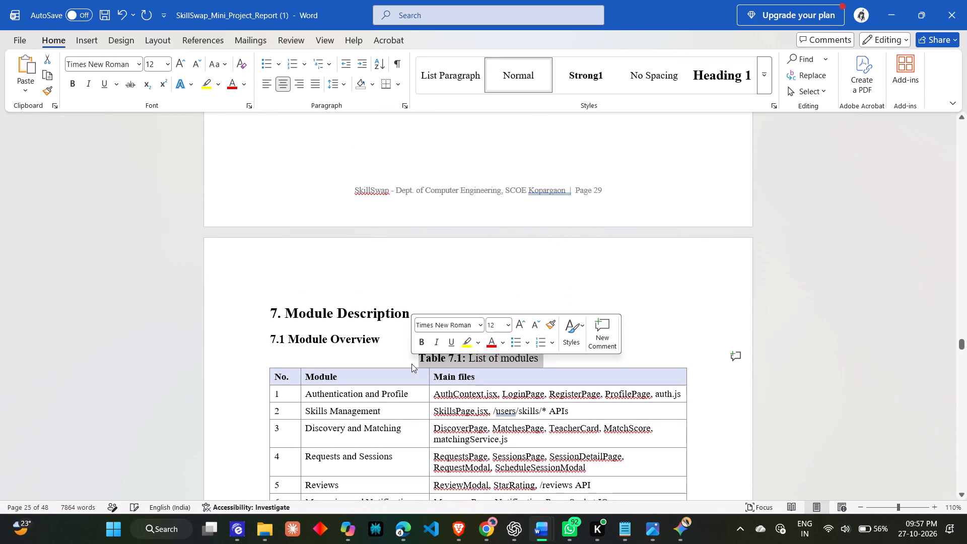
pyautogui.press('BackSpace')
# Move the heading "7.4 Individual Contribution of Team Members" and its table to the next page by inserting five blank lines after section 7.3.
pyautogui.scroll(-5, 327, 308)
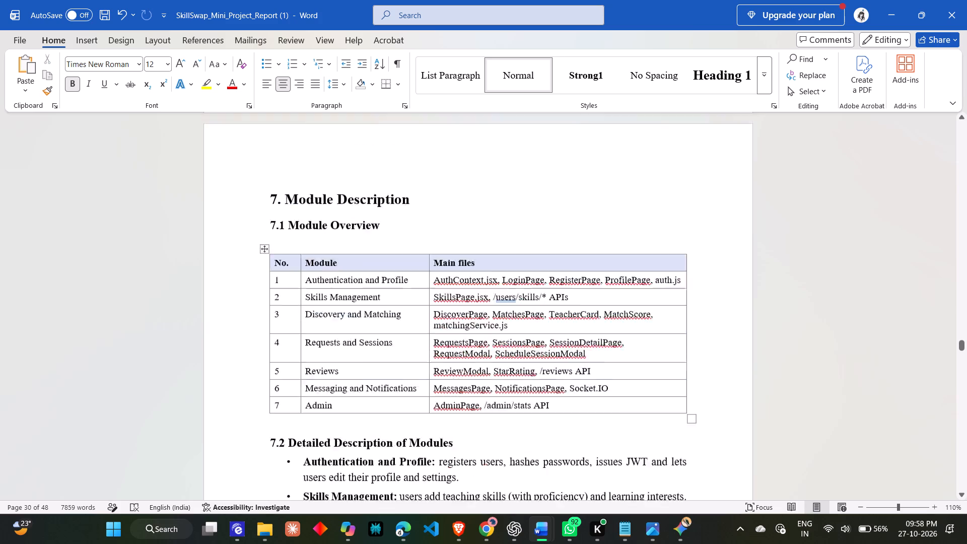
pyautogui.scroll(-14, 329, 303)
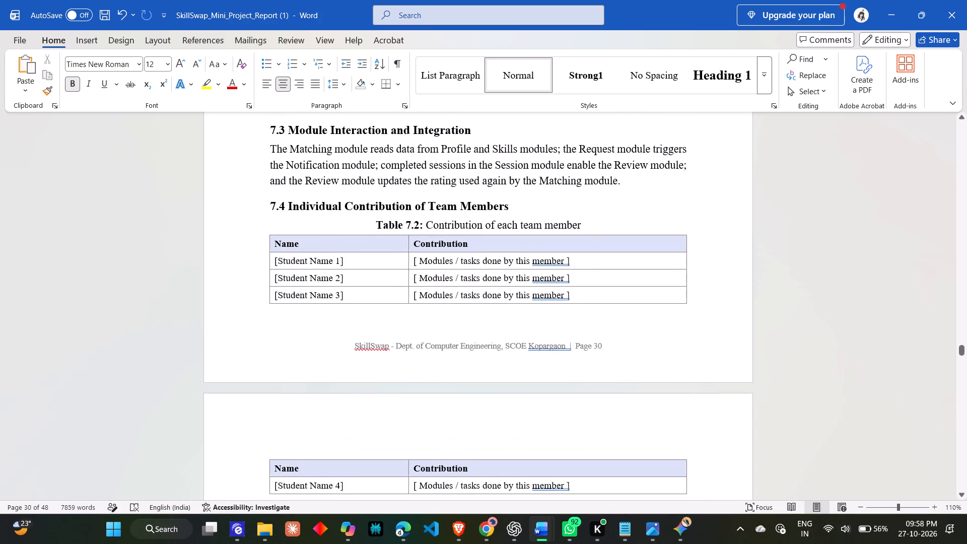
pyautogui.click(628, 181)
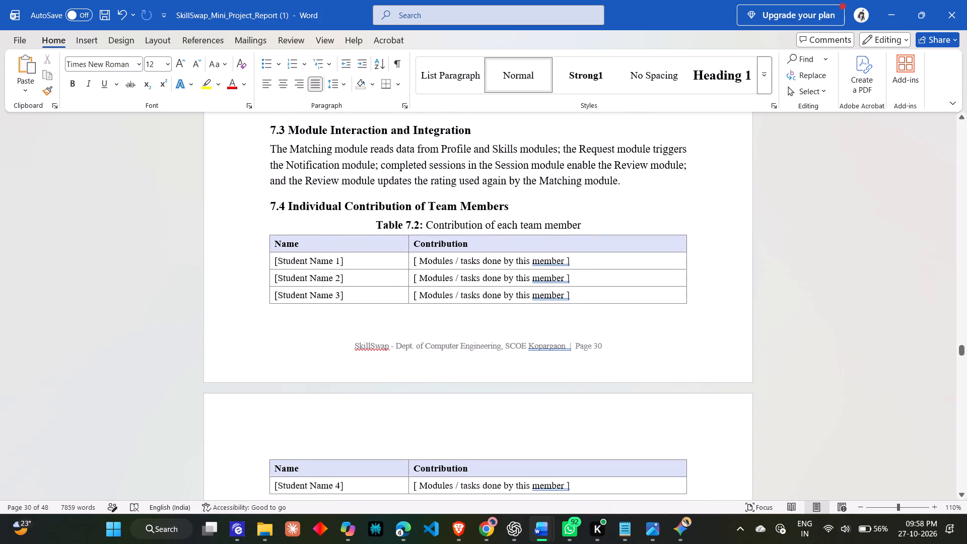
pyautogui.press('Return')
pyautogui.press('Return')
pyautogui.press('Return')
pyautogui.press('Return')
pyautogui.press('Return')
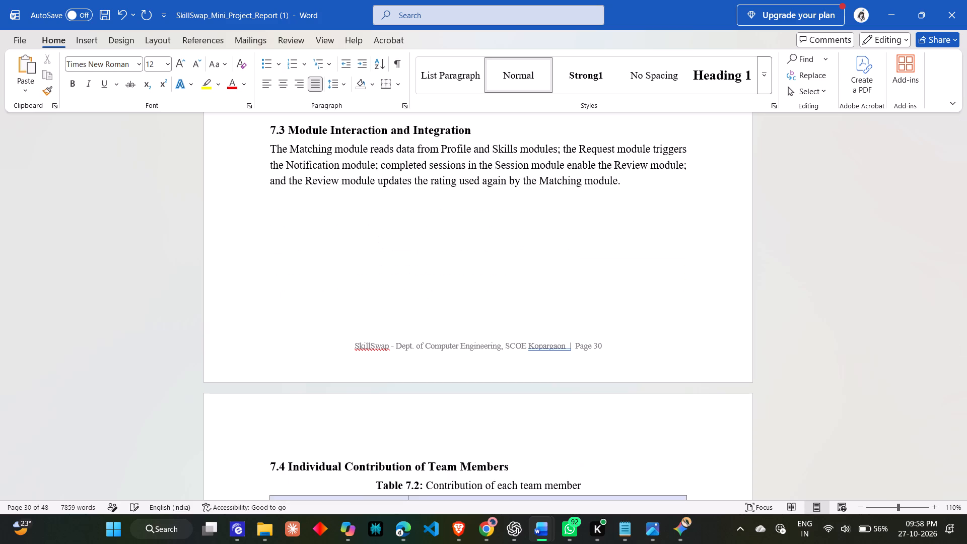
# Review the page layout of chapter 7 and the start of chapter 8, checking how the headings and tables fall across pages.
pyautogui.scroll(-4, 561, 111)
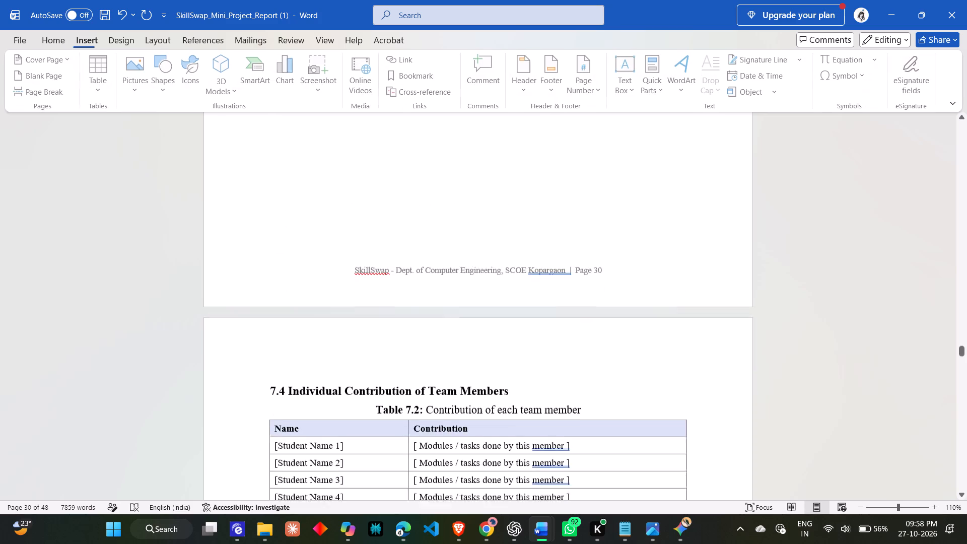
pyautogui.scroll(-3, 351, 293)
pyautogui.scroll(-4, 551, 265)
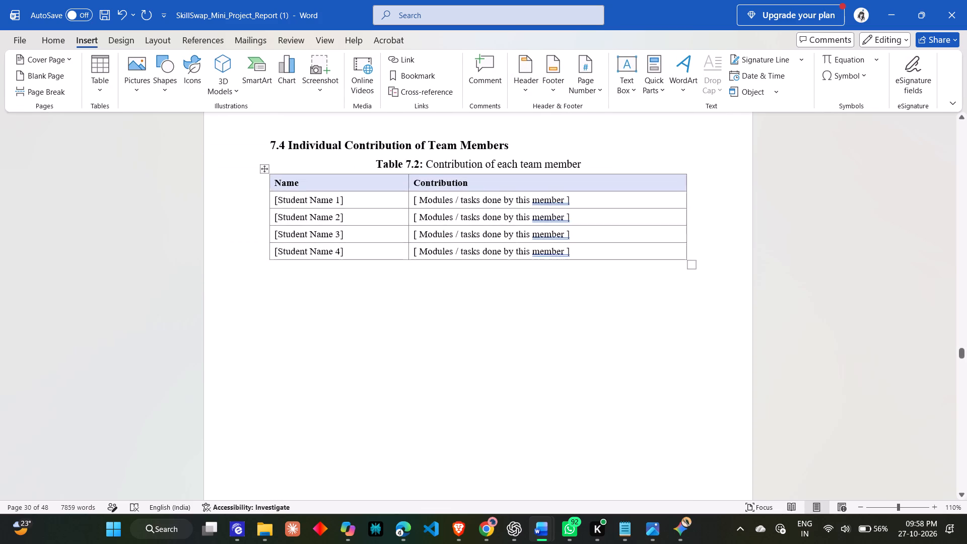
pyautogui.scroll(-17, 551, 265)
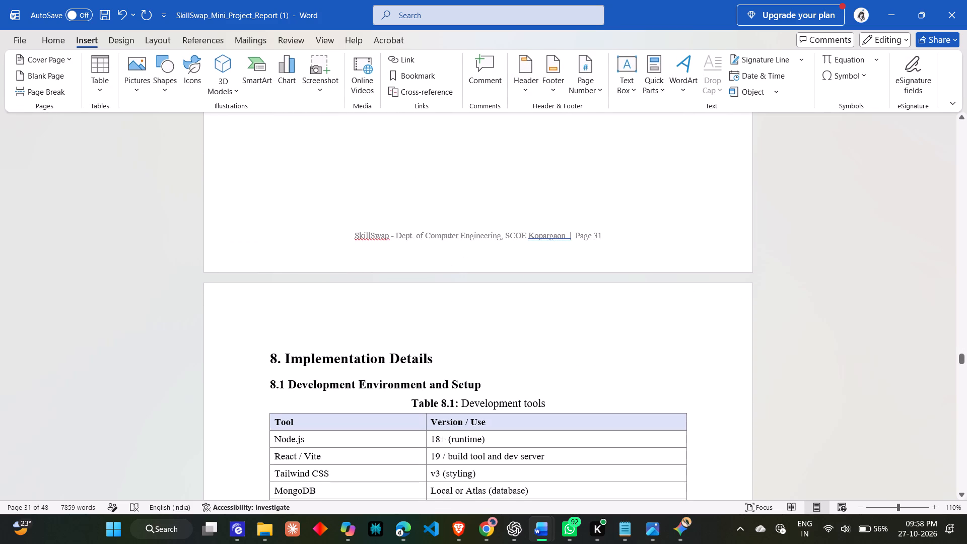
pyautogui.scroll(-8, 535, 210)
pyautogui.scroll(14, 535, 210)
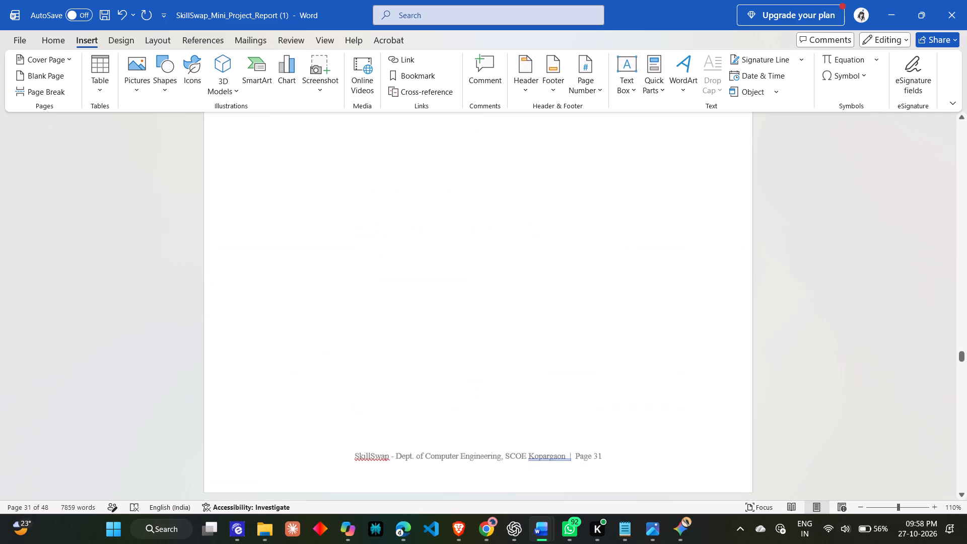
pyautogui.scroll(20, 539, 207)
pyautogui.scroll(20, 539, 207)
pyautogui.scroll(3, 539, 207)
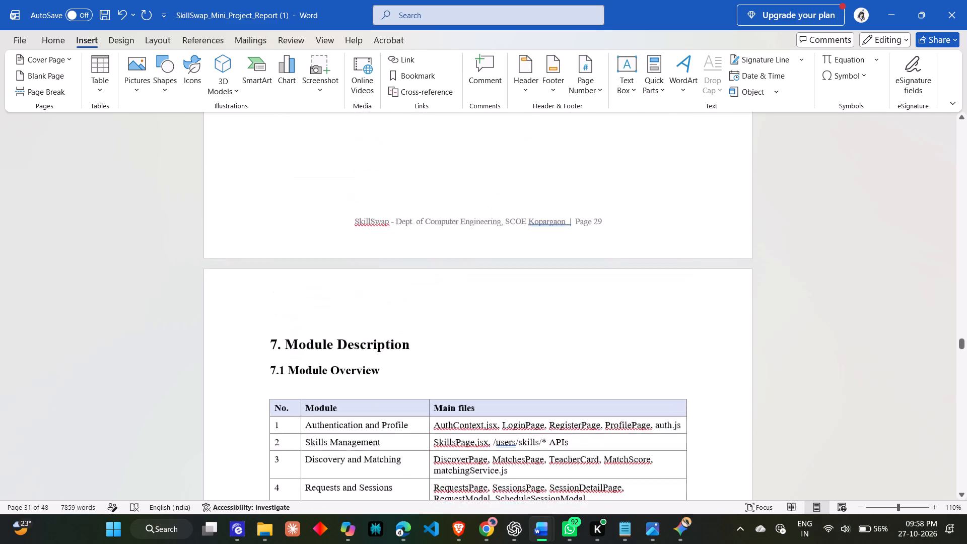
pyautogui.scroll(9, 539, 206)
pyautogui.scroll(-20, 539, 206)
pyautogui.scroll(-9, 539, 206)
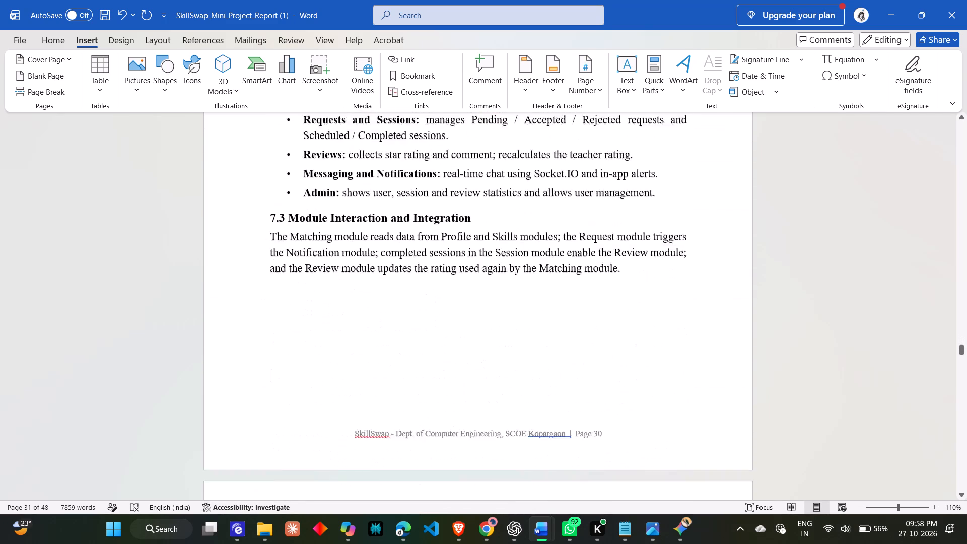
pyautogui.scroll(-8, 536, 212)
# Move the Table 6.2 caption and its table to the next page by inserting six blank lines before the caption.
pyautogui.scroll(20, 536, 212)
pyautogui.scroll(18, 536, 212)
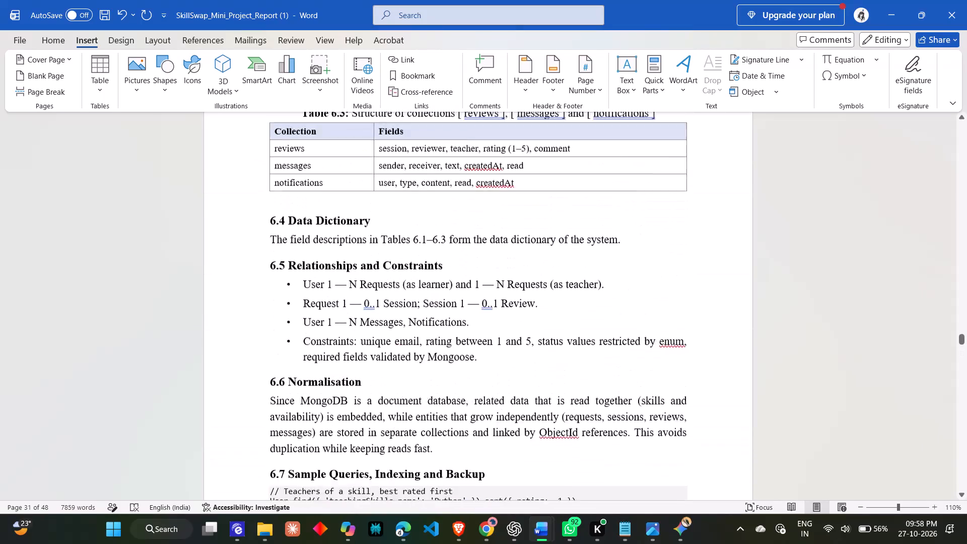
pyautogui.scroll(18, 536, 209)
pyautogui.scroll(4, 340, 290)
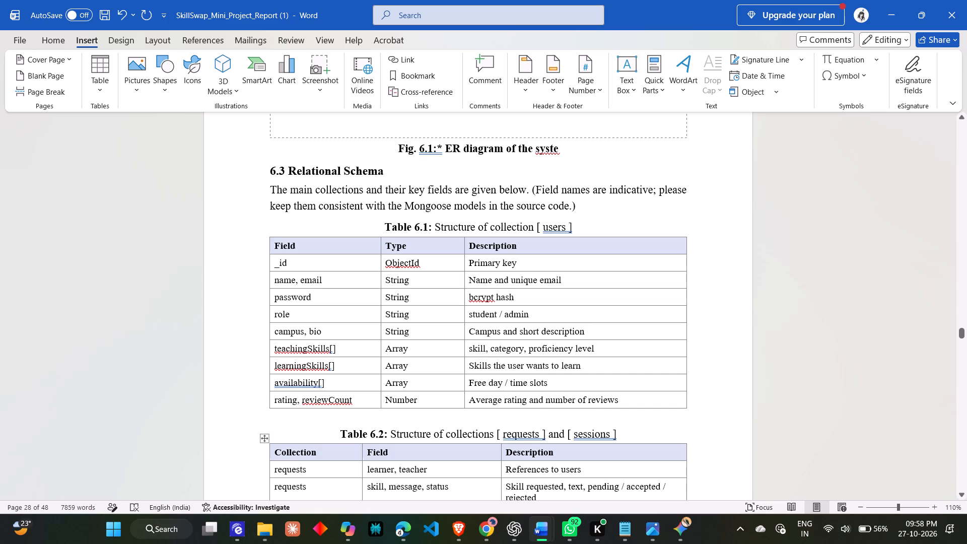
pyautogui.click(335, 428)
pyautogui.press('Return')
pyautogui.press('Return')
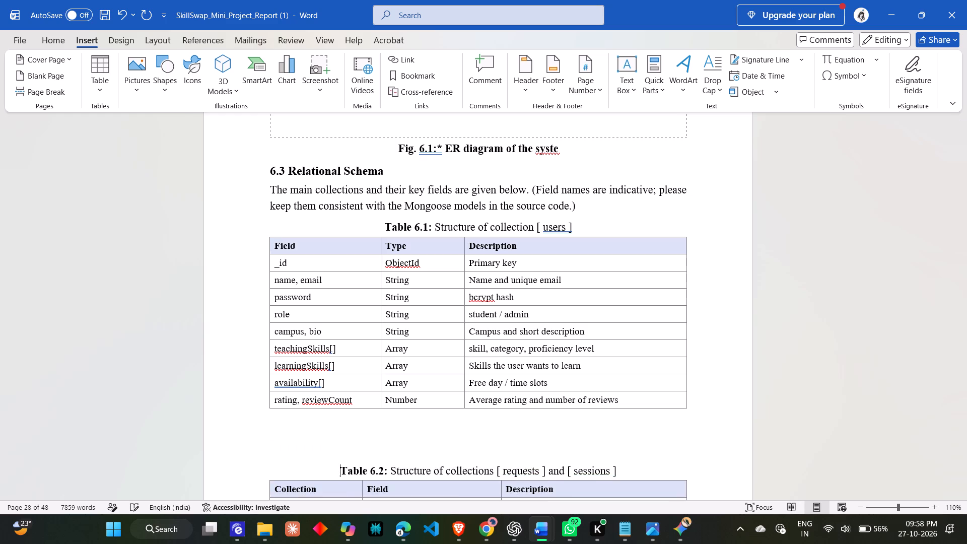
pyautogui.press('Return')
pyautogui.press('Return')
pyautogui.press('Return')
pyautogui.press('Return')
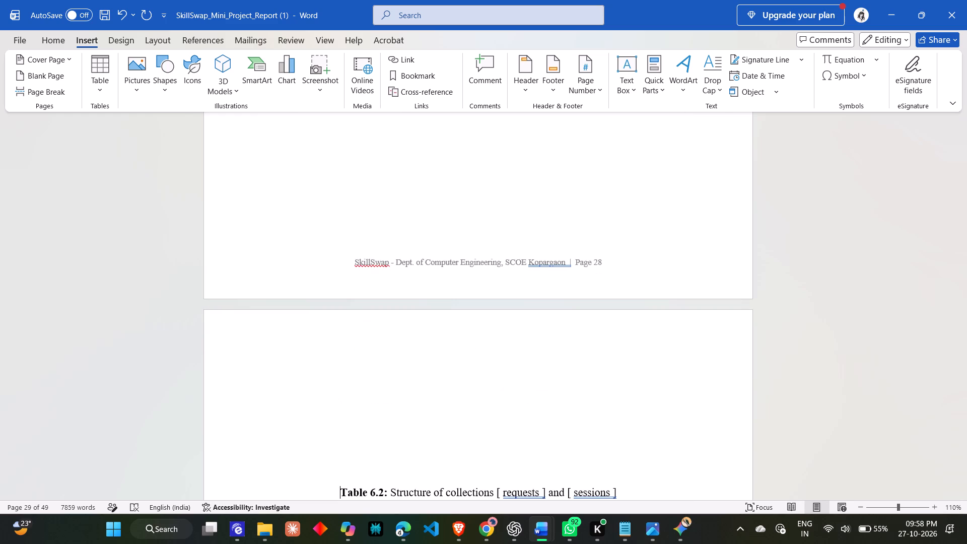
# Reduce the blank lines added before the Table 6.2 caption to four, keeping the caption on the new page.
pyautogui.scroll(-5, 326, 381)
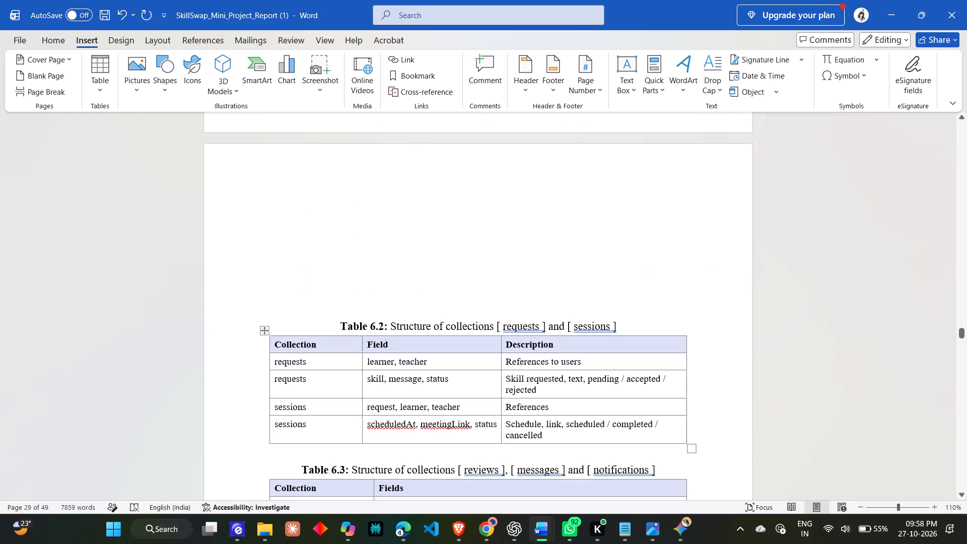
pyautogui.press('BackSpace')
pyautogui.press('BackSpace')
pyautogui.press('BackSpace')
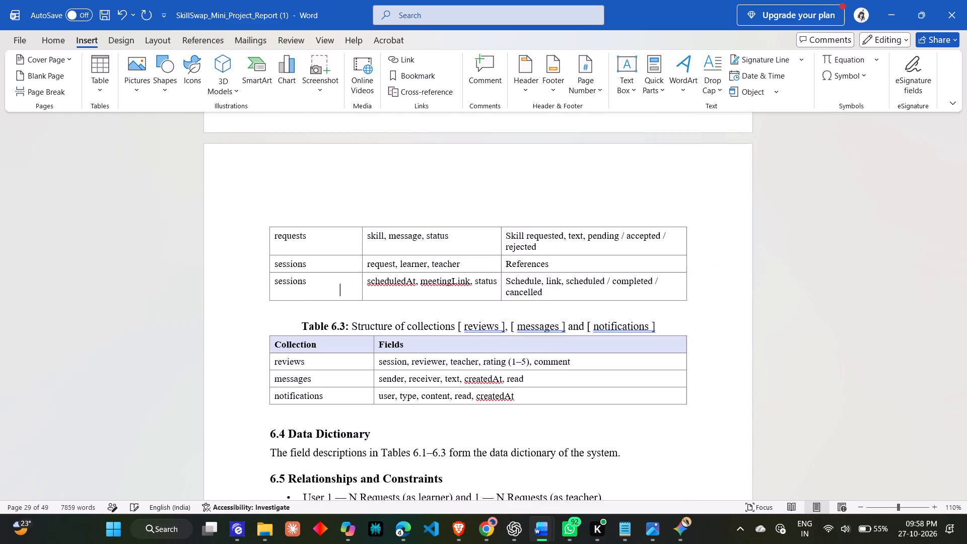
pyautogui.press('BackSpace')
pyautogui.press('BackSpace')
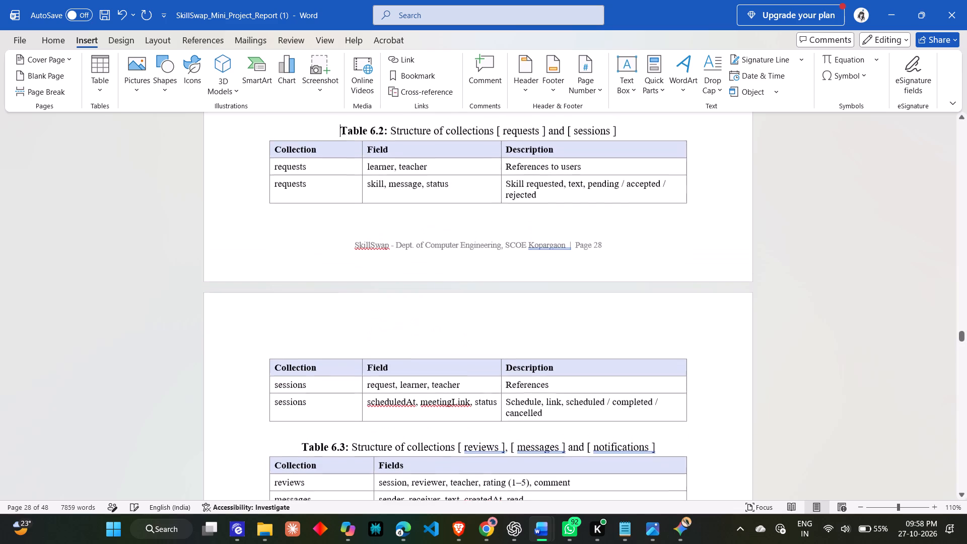
pyautogui.press('BackSpace')
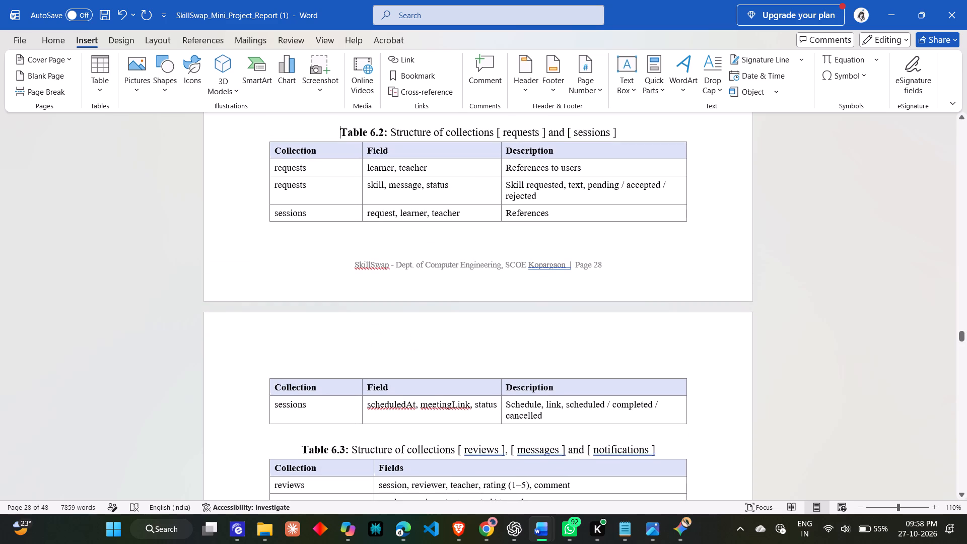
pyautogui.press('Return')
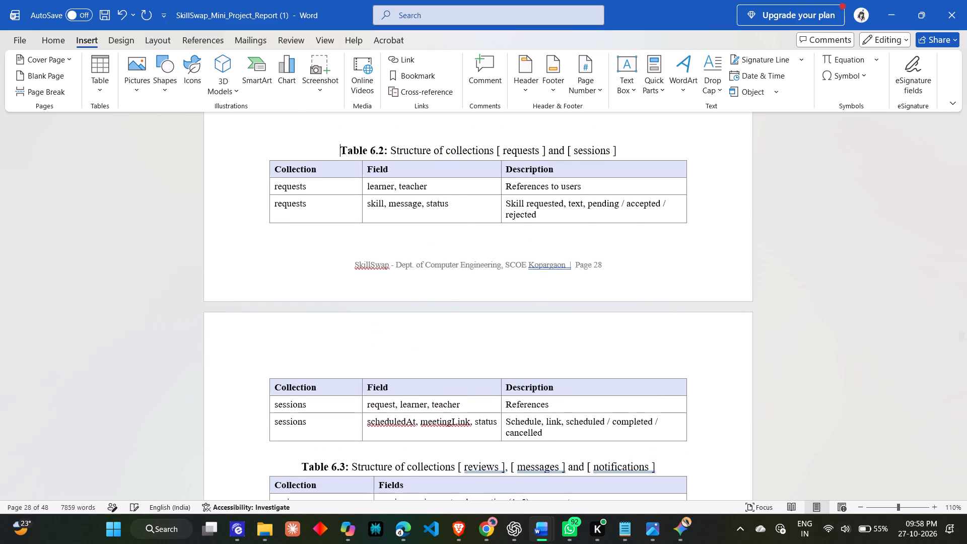
pyautogui.press('Return')
pyautogui.press('Return')
pyautogui.press('Return')
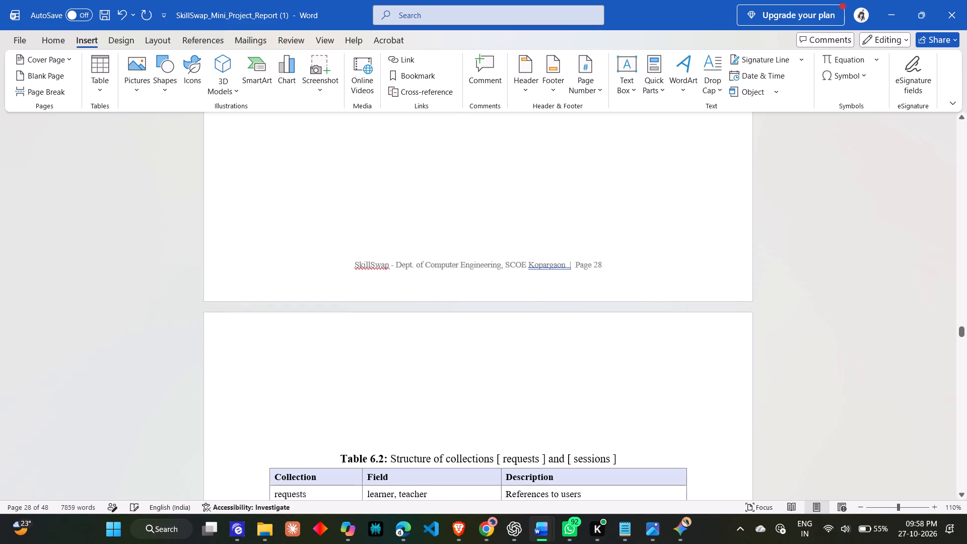
# Copy "[ requests ] and [ sessions ]" from the Table 6.2 caption into the first blank line at the top of that page.
pyautogui.click(287, 381)
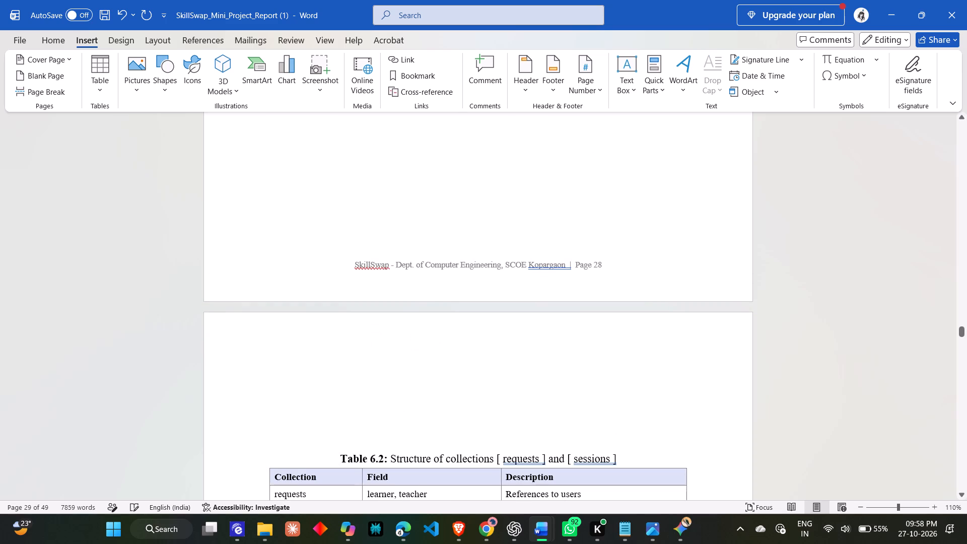
pyautogui.doubleClick(308, 374)
pyautogui.moveTo(621, 461); pyautogui.dragTo(620, 460)
pyautogui.moveTo(620, 460); pyautogui.dragTo(494, 450)
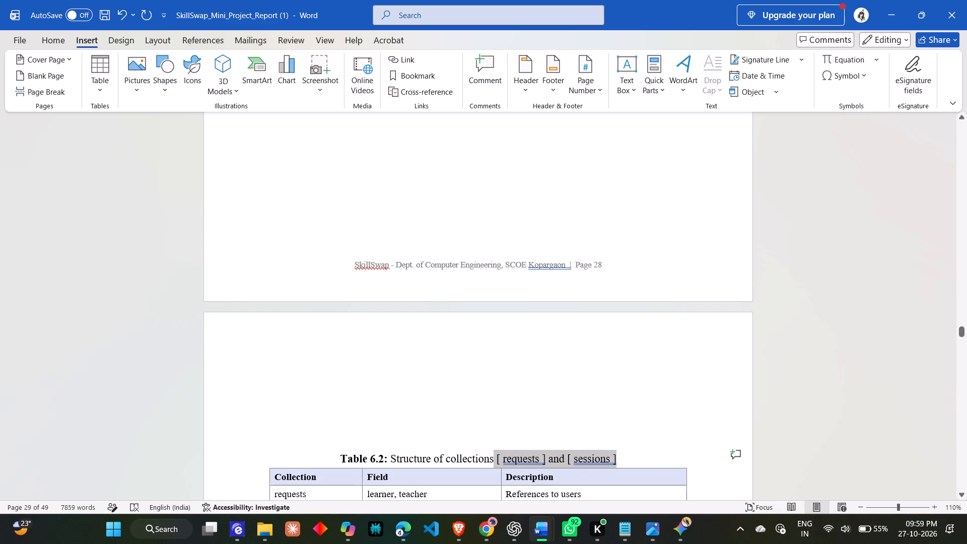
pyautogui.moveTo(494, 450); pyautogui.dragTo(495, 450)
pyautogui.hotkey('ctrl', 'c')
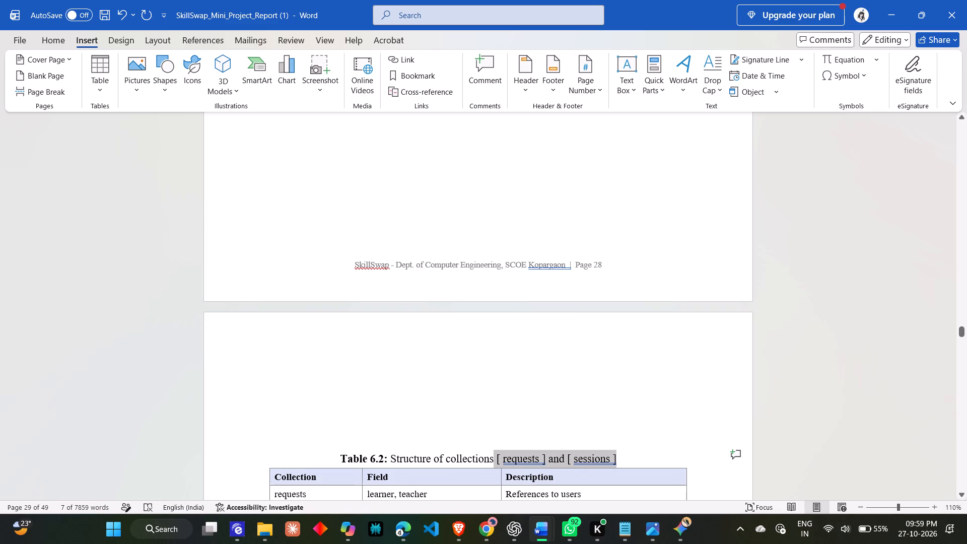
pyautogui.click(328, 359)
pyautogui.click(328, 359)
pyautogui.click(320, 359)
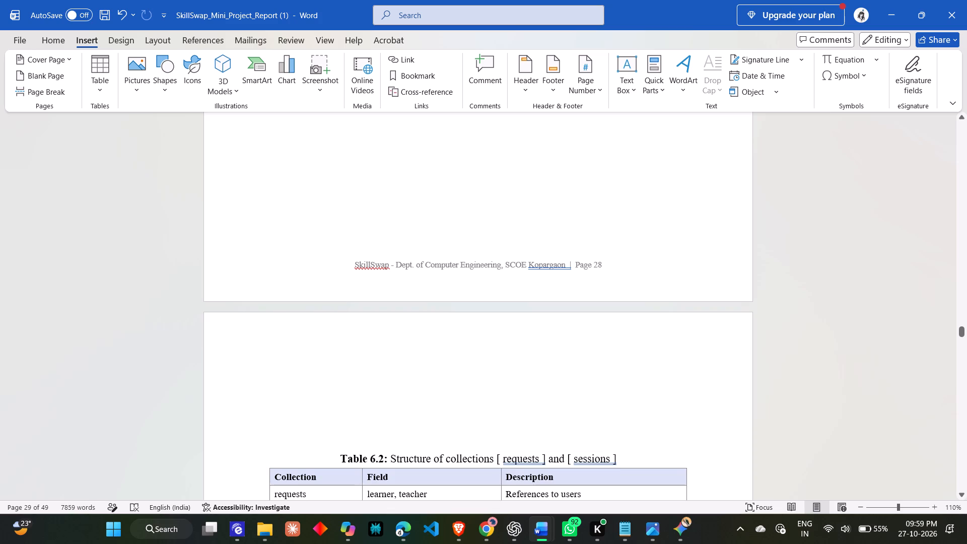
pyautogui.hotkey('ctrl', 'v')
pyautogui.click(542, 390)
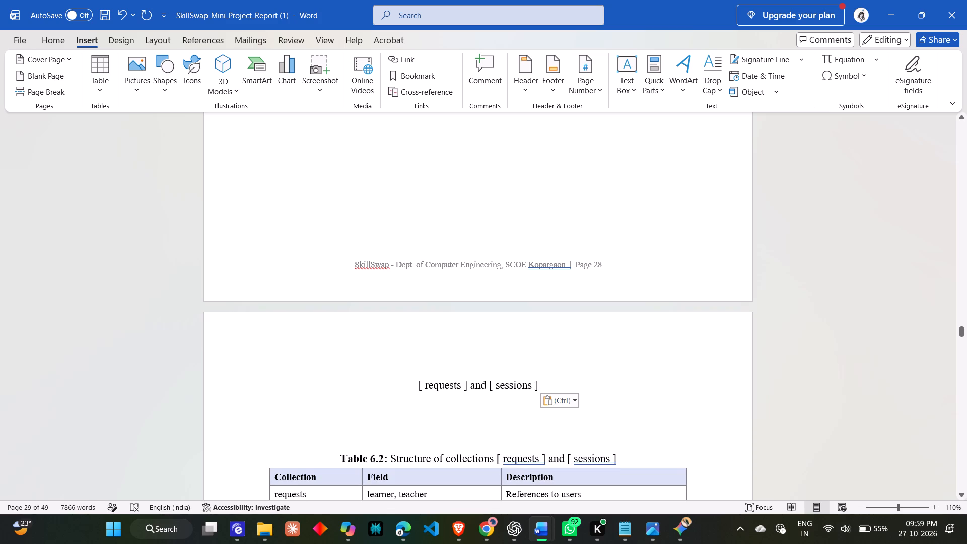
# Remove the square brackets around "sessions" in the pasted line above the Table 6.2 caption.
pyautogui.press('BackSpace')
pyautogui.press('Left')
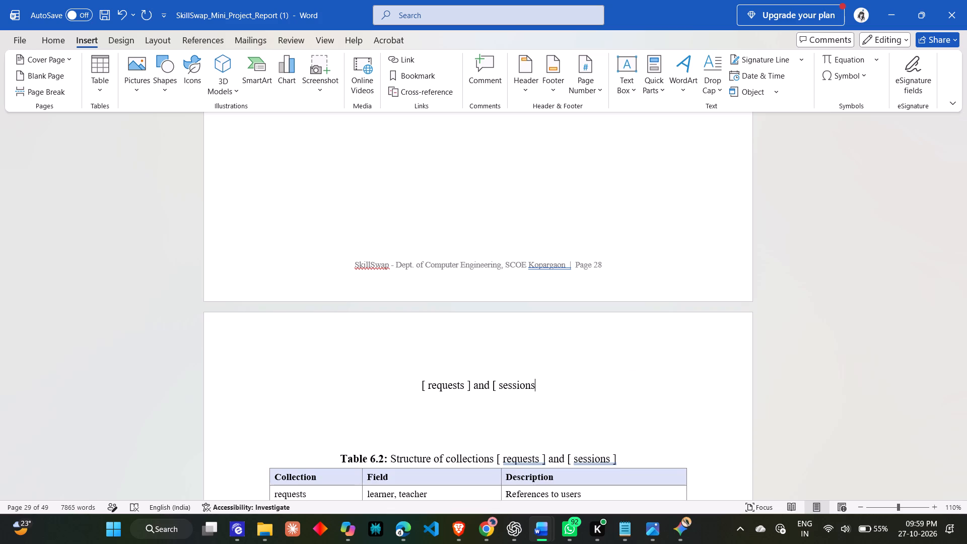
pyautogui.press('Left')
pyautogui.press('Left')
pyautogui.press('Left')
pyautogui.press('Left')
pyautogui.press('Left')
pyautogui.press('Left')
pyautogui.press('Left')
pyautogui.press('Left')
pyautogui.press('Left')
pyautogui.press('BackSpace')
# Remove the square brackets around "requests" in the pasted line and capitalise the word to "Requests".
pyautogui.press('Left')
pyautogui.press('Left')
pyautogui.press('Left')
pyautogui.press('Left')
pyautogui.press('Left')
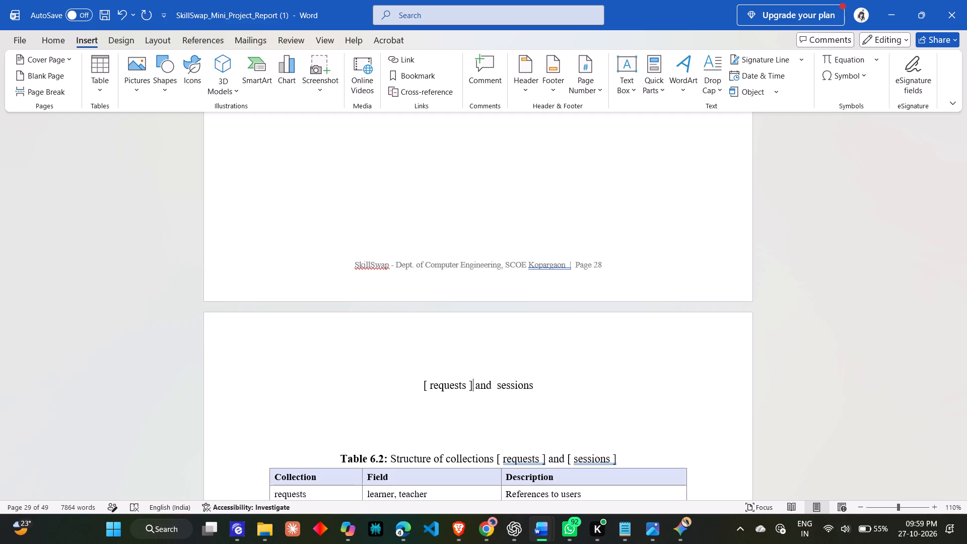
pyautogui.press('BackSpace')
pyautogui.press('Left')
pyautogui.press('Left')
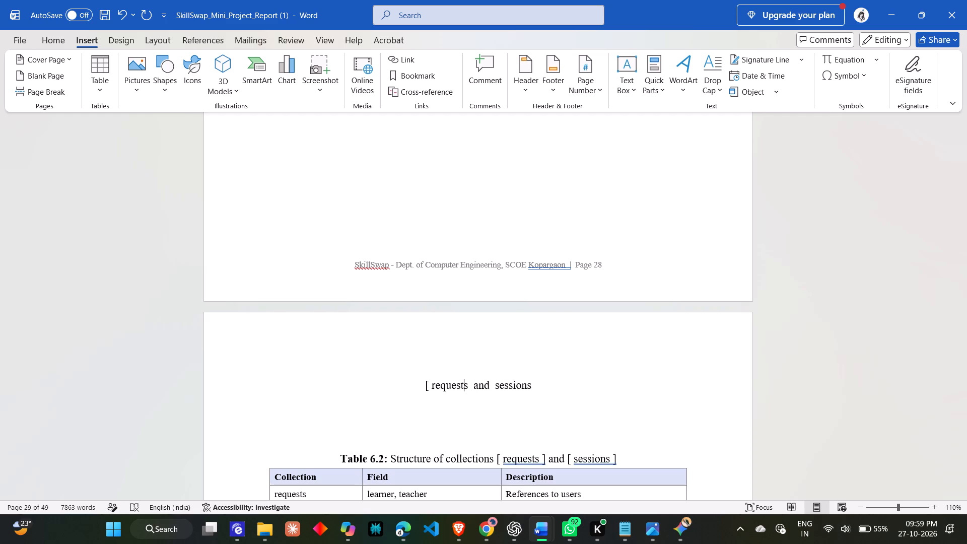
pyautogui.press('Left')
pyautogui.press('Left')
pyautogui.press('Left')
pyautogui.press('Left')
pyautogui.press('Left')
pyautogui.press('Left')
pyautogui.press('BackSpace')
pyautogui.press('BackSpace')
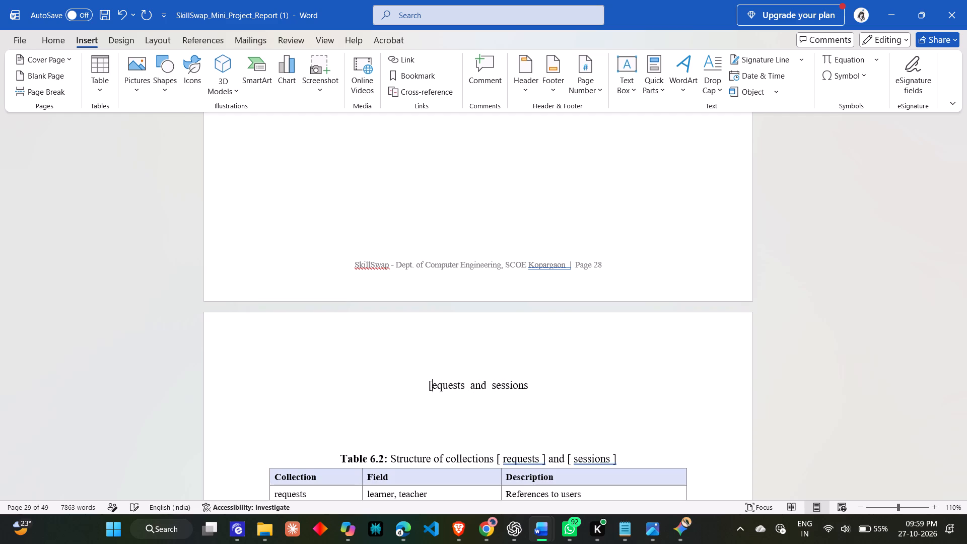
pyautogui.press('BackSpace')
pyautogui.hotkey('shift', 'r')
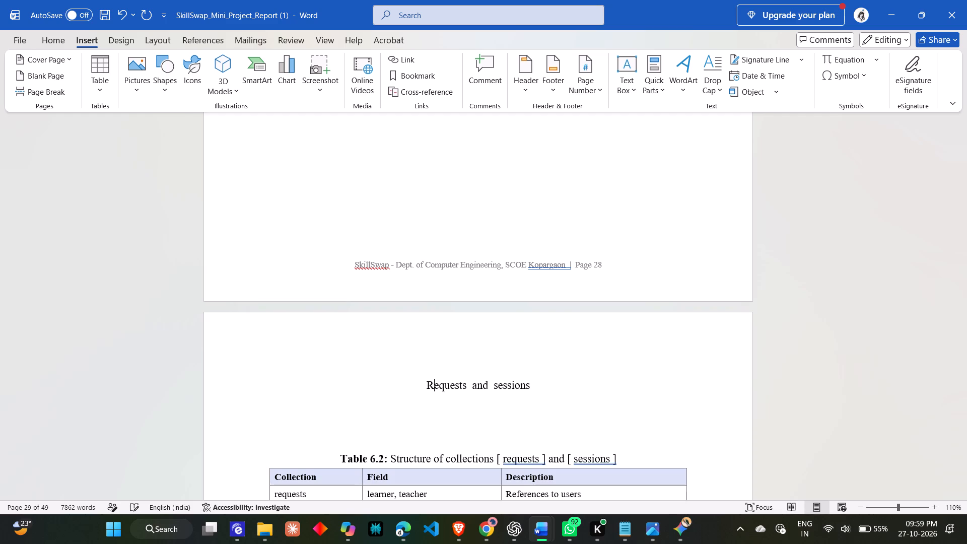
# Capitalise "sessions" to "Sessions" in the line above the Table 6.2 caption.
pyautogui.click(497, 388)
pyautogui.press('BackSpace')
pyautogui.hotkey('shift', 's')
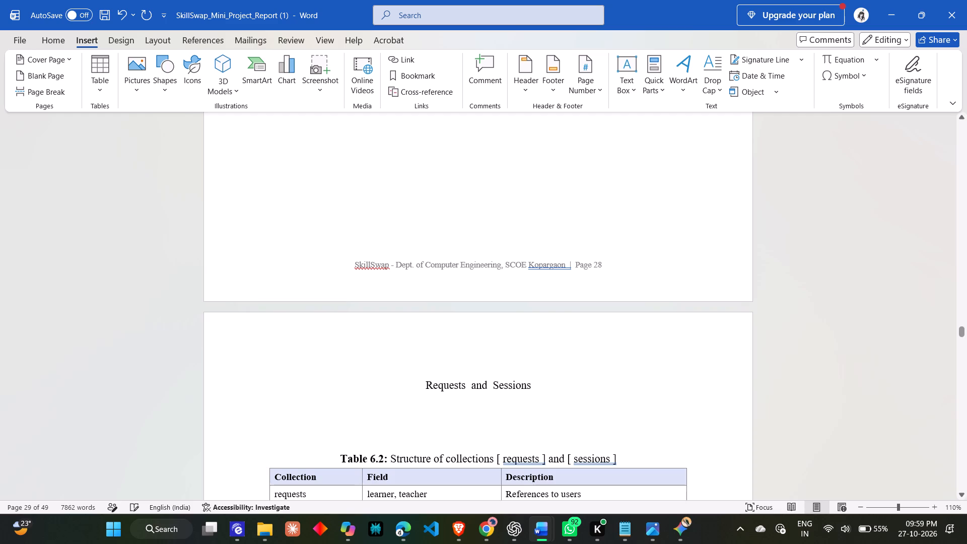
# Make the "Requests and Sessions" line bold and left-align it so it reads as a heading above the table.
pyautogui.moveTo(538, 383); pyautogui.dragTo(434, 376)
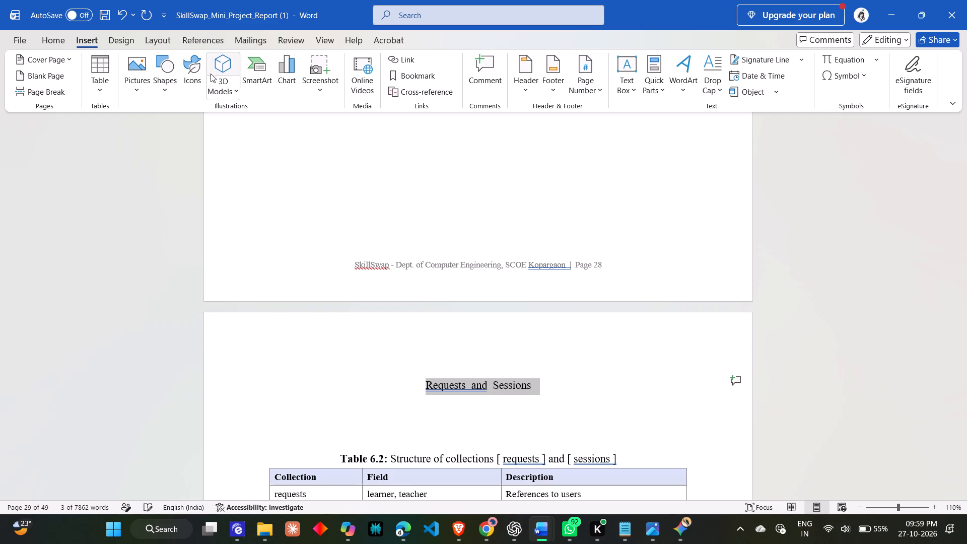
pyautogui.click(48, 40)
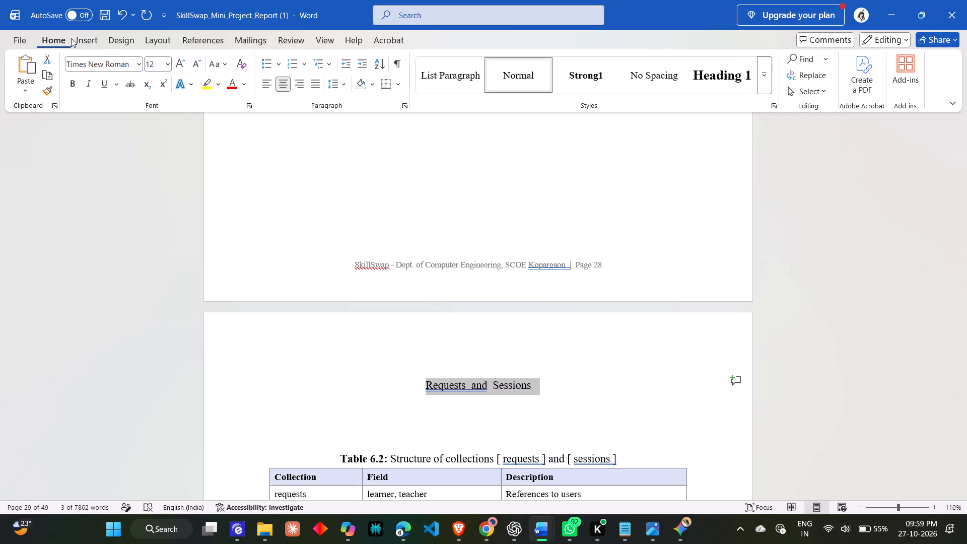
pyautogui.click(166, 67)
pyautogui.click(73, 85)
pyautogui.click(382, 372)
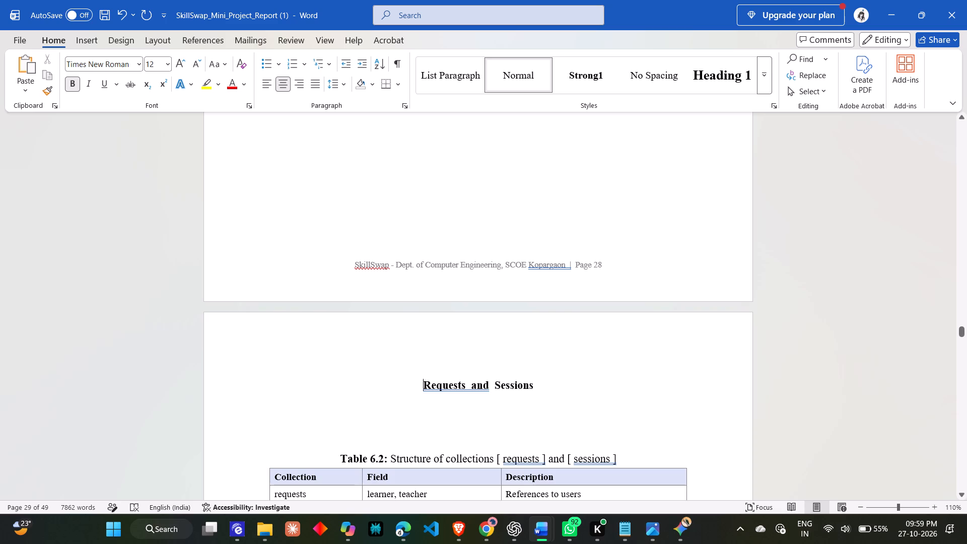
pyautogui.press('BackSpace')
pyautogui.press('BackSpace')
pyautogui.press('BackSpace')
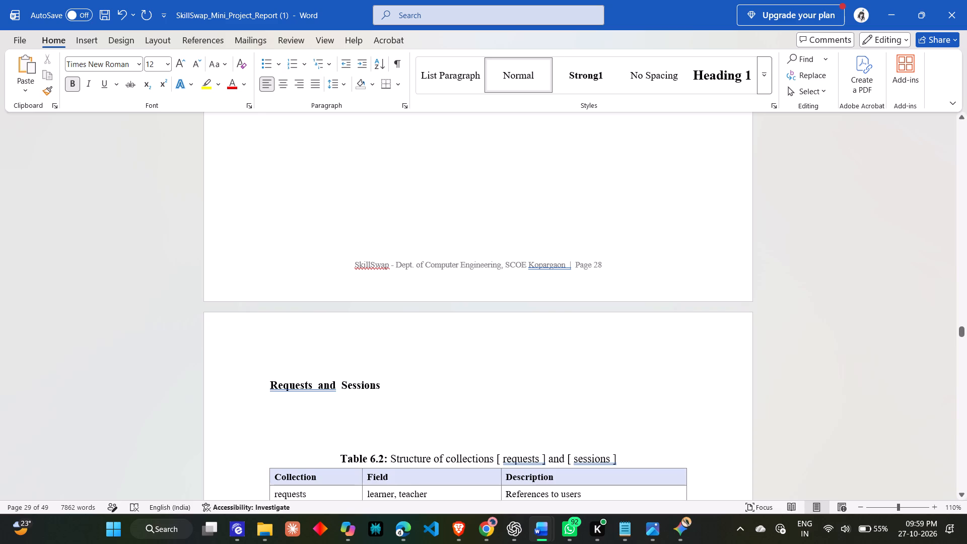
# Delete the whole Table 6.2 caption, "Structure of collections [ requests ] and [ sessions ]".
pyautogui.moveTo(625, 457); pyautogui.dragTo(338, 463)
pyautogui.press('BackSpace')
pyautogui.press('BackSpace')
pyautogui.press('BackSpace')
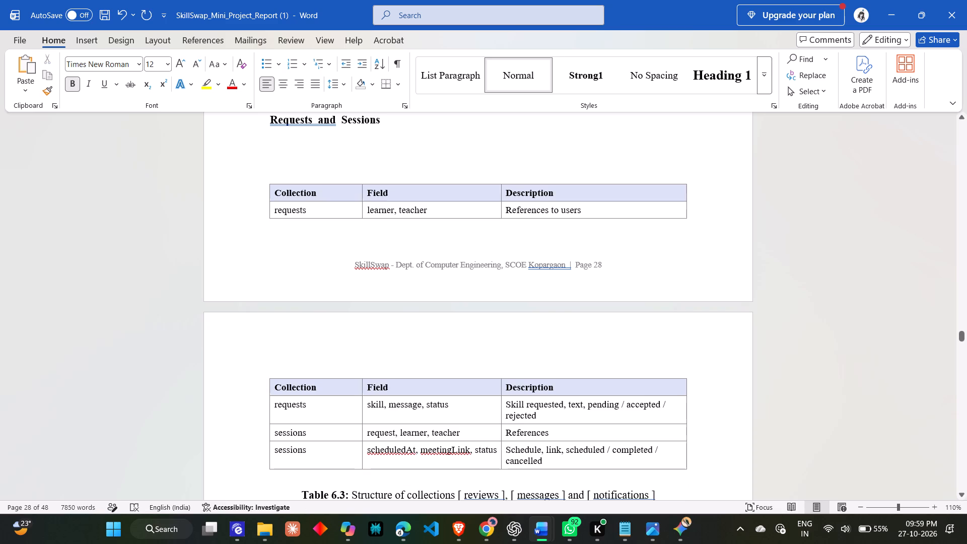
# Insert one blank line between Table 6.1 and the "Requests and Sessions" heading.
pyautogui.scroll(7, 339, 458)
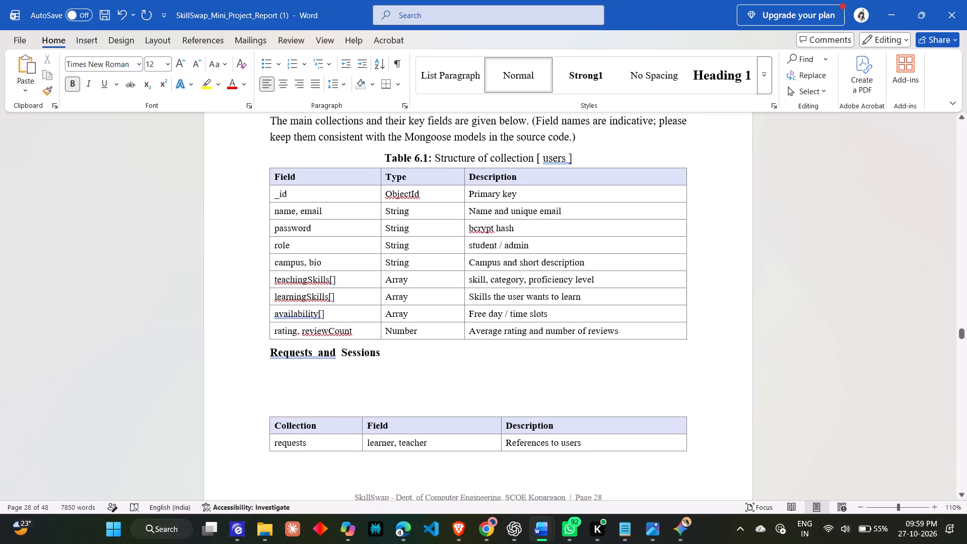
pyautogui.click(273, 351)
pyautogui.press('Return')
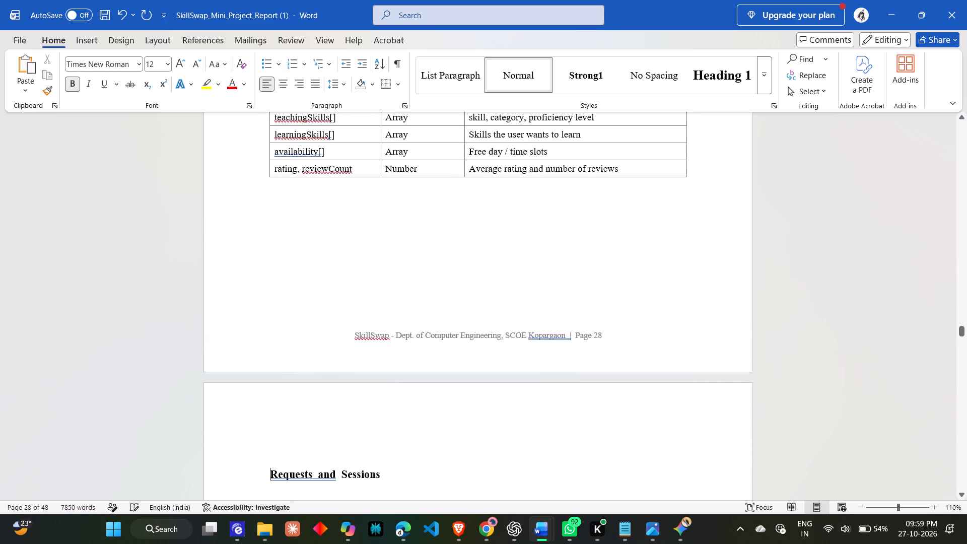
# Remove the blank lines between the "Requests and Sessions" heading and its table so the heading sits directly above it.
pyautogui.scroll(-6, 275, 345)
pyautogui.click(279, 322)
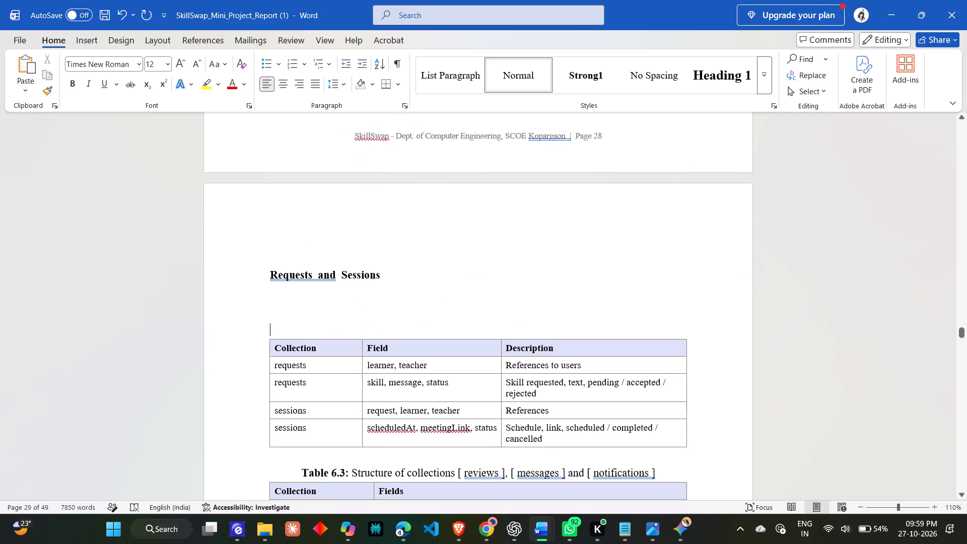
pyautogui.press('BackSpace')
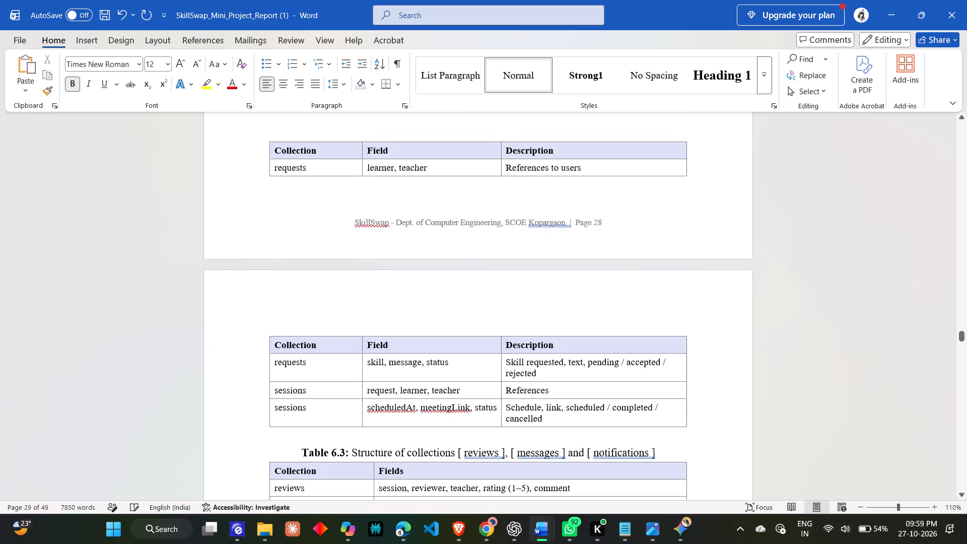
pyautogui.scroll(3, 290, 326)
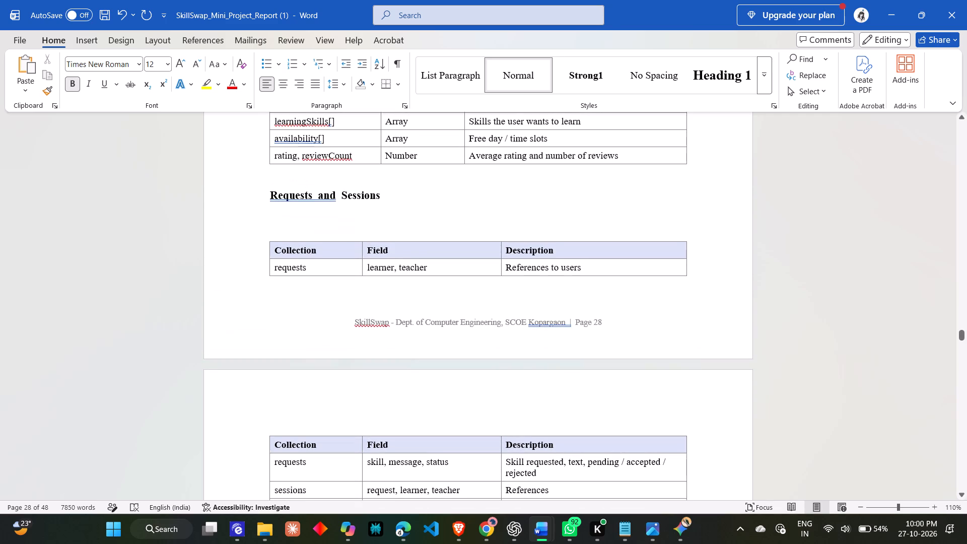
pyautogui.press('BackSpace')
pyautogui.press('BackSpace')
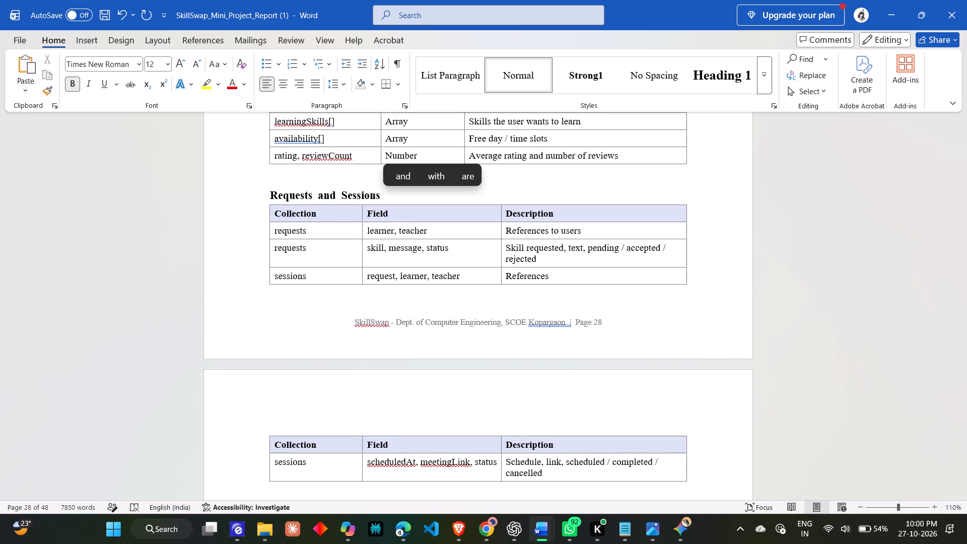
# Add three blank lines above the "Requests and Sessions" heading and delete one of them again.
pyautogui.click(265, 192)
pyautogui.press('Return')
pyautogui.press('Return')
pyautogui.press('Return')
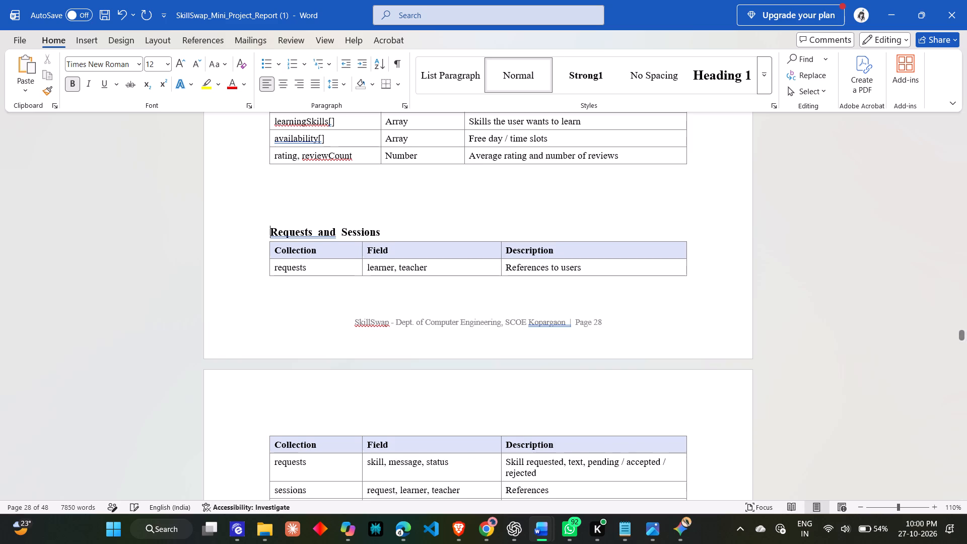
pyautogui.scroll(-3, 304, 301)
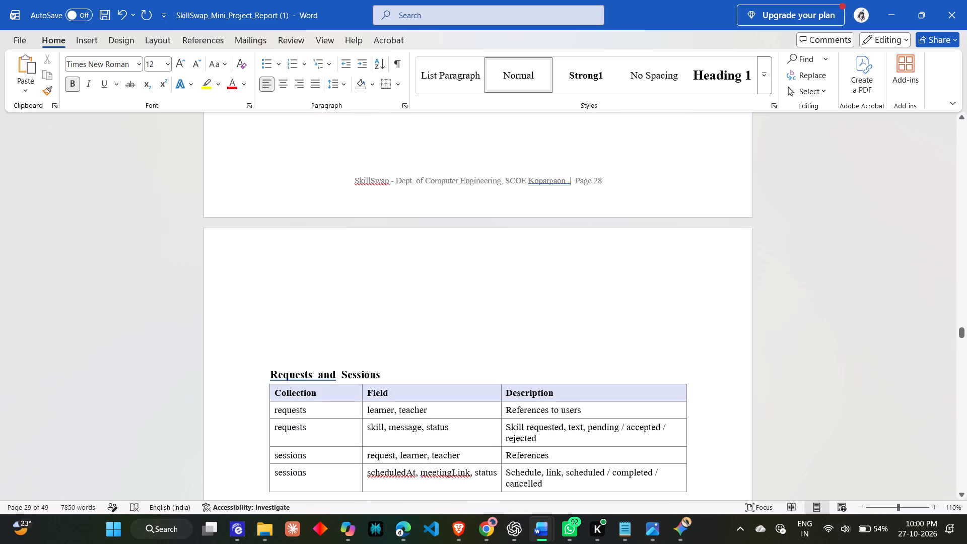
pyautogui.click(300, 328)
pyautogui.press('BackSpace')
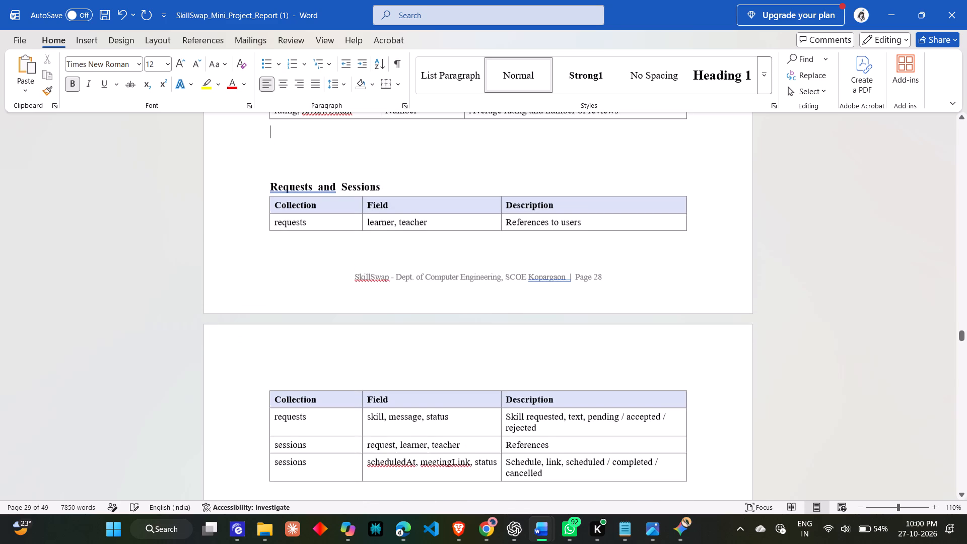
pyautogui.scroll(9, 306, 333)
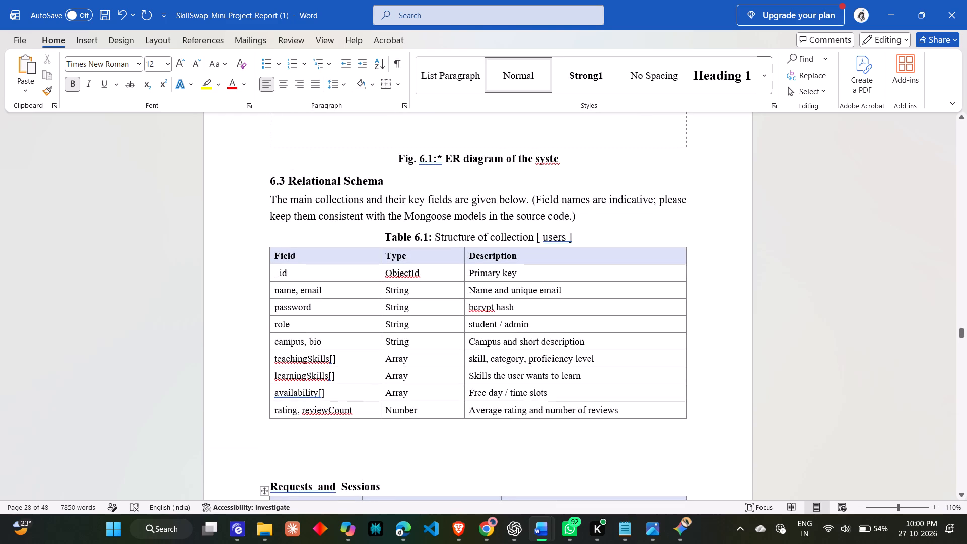
pyautogui.scroll(6, 325, 355)
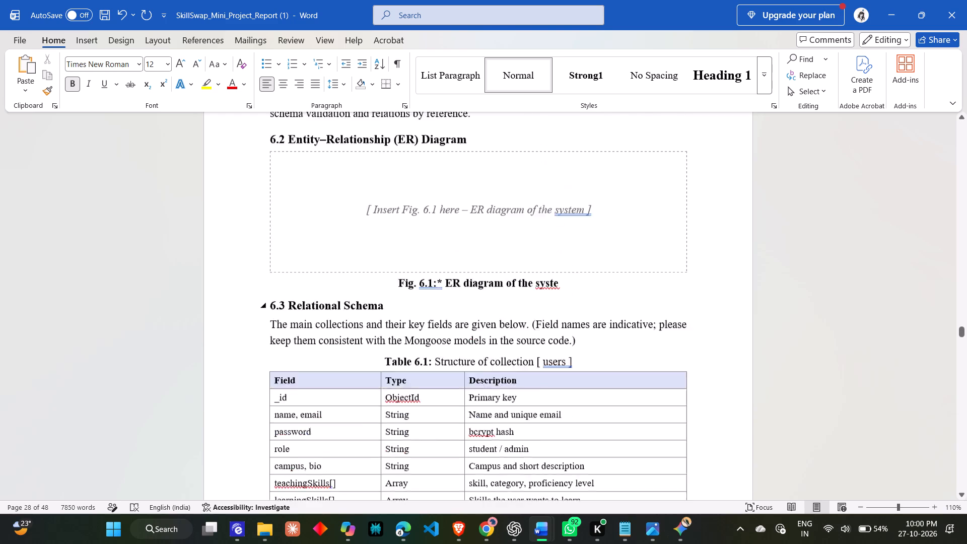
pyautogui.scroll(1, 325, 355)
pyautogui.scroll(-11, 325, 355)
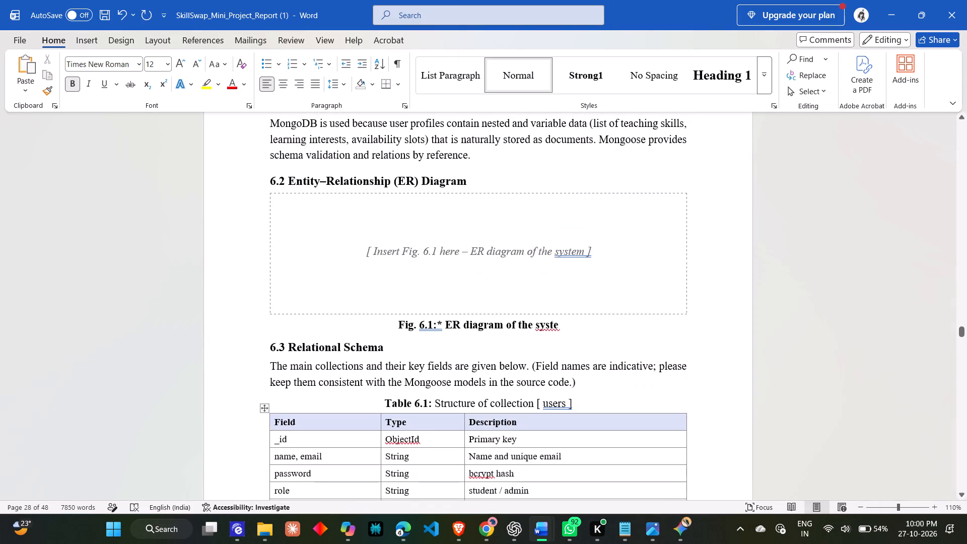
pyautogui.scroll(1, 525, 278)
pyautogui.scroll(-10, 525, 278)
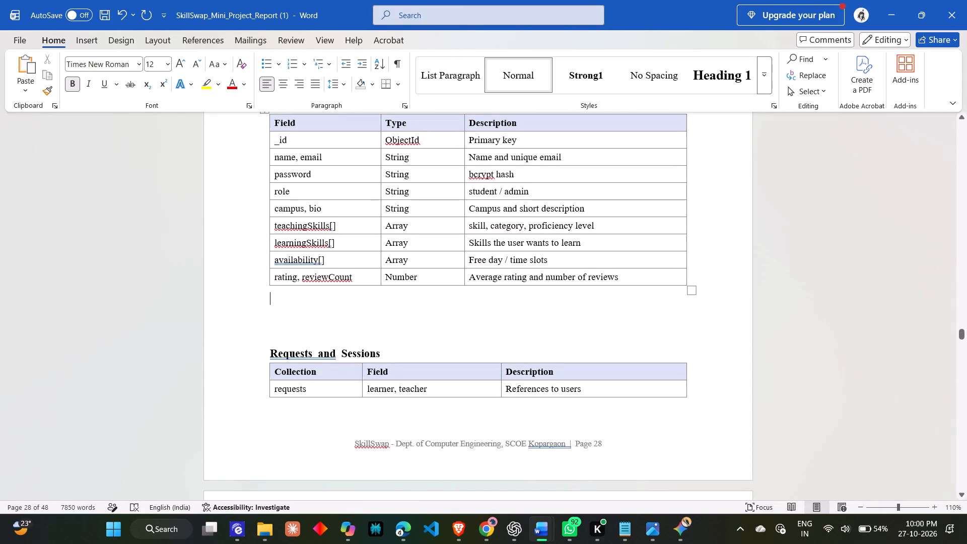
pyautogui.hotkey('ctrl', 'z')
pyautogui.hotkey('ctrl', 'z')
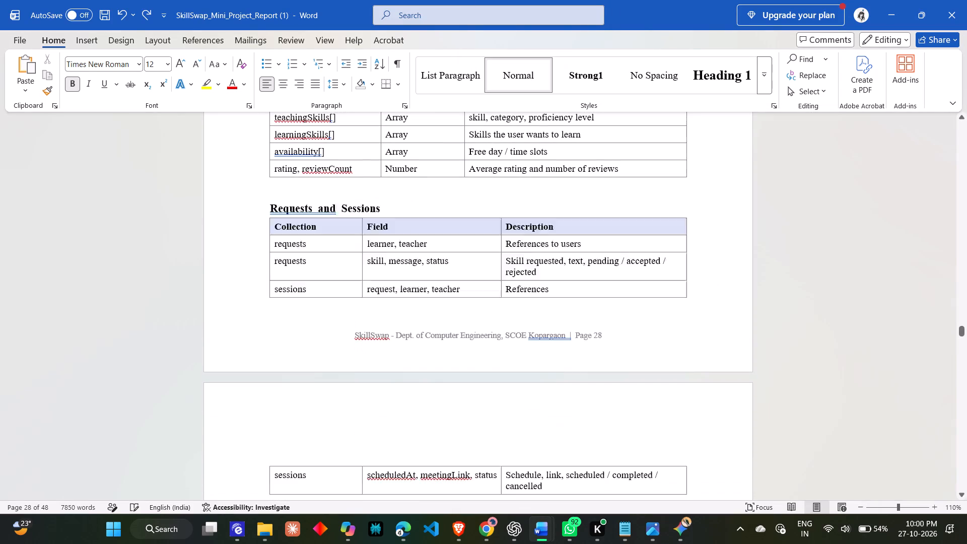
pyautogui.hotkey('ctrl', 'z')
pyautogui.hotkey('ctrl', 'z')
pyautogui.hotkey('ctrl', 'z')
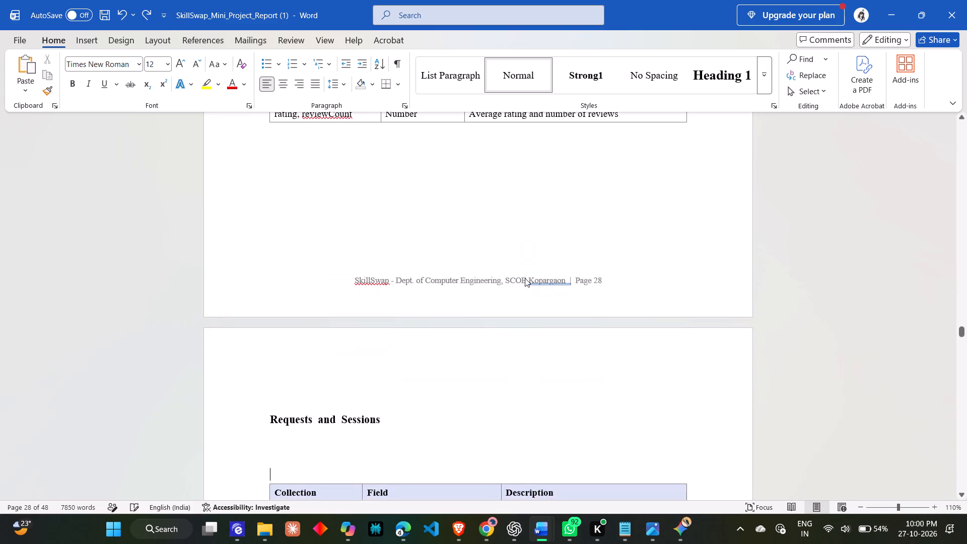
pyautogui.hotkey('ctrl', 'z')
pyautogui.hotkey('ctrl', 'z')
pyautogui.hotkey('ctrl', 'z')
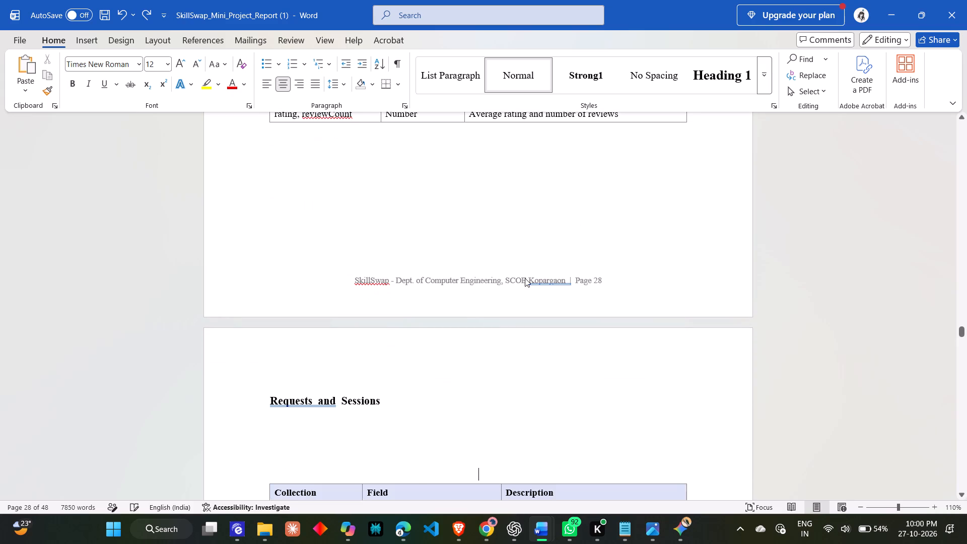
pyautogui.hotkey('ctrl', 'z')
pyautogui.hotkey('ctrl', 'z')
pyautogui.hotkey('ctrl', 'z')
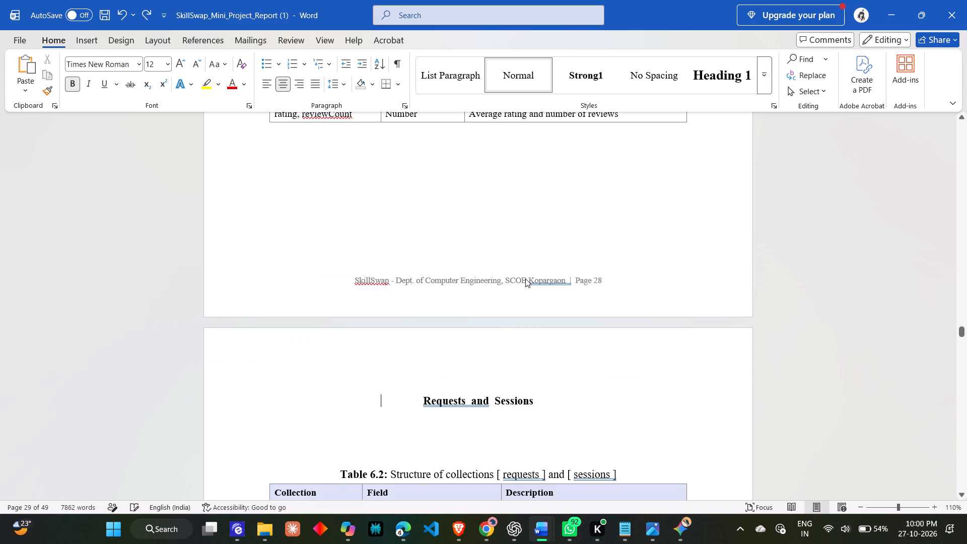
pyautogui.hotkey('ctrl', 'z')
pyautogui.hotkey('ctrl', 'z')
pyautogui.hotkey('ctrl', 'z')
pyautogui.hotkey('ctrl', 'z')
pyautogui.hotkey('ctrl', 'z')
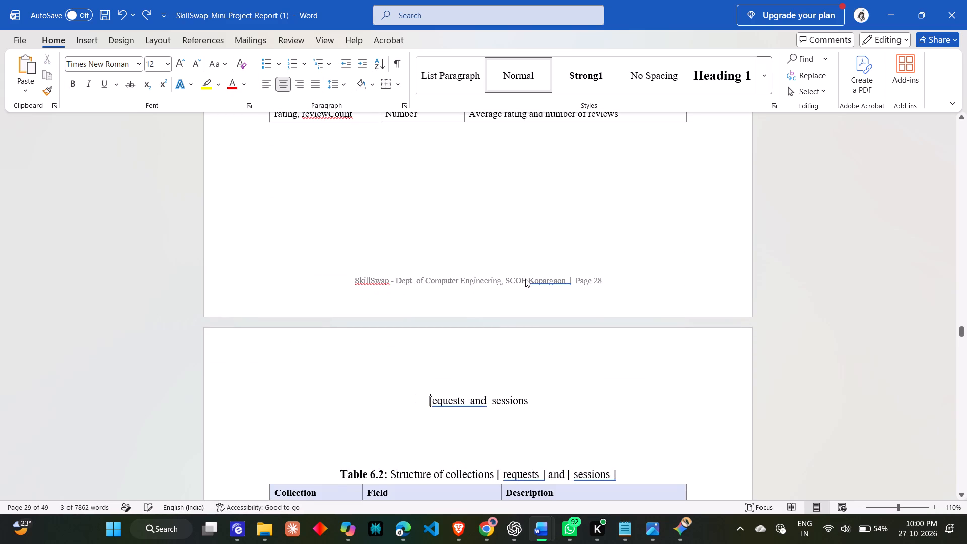
pyautogui.hotkey('ctrl', 'z')
pyautogui.hotkey('ctrl', 'z')
pyautogui.hotkey('ctrl', 'z')
pyautogui.hotkey('ctrl', 'z')
pyautogui.hotkey('ctrl', 'z')
pyautogui.hotkey('ctrl', 'z')
pyautogui.hotkey('ctrl', 'z')
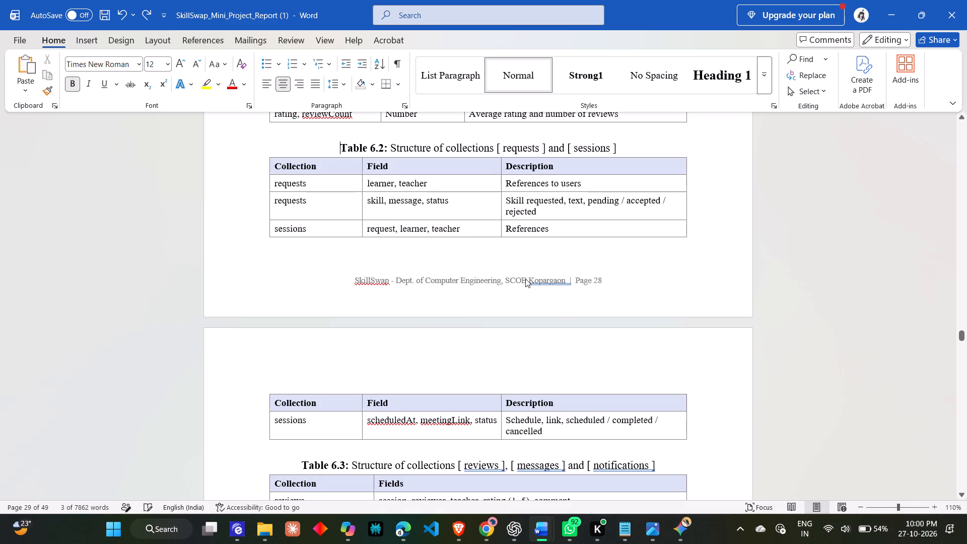
# Paste the copied SkillSwap System Architecture diagram into the Fig. 4.1 placeholder box under section 4.1.
pyautogui.scroll(15, 363, 199)
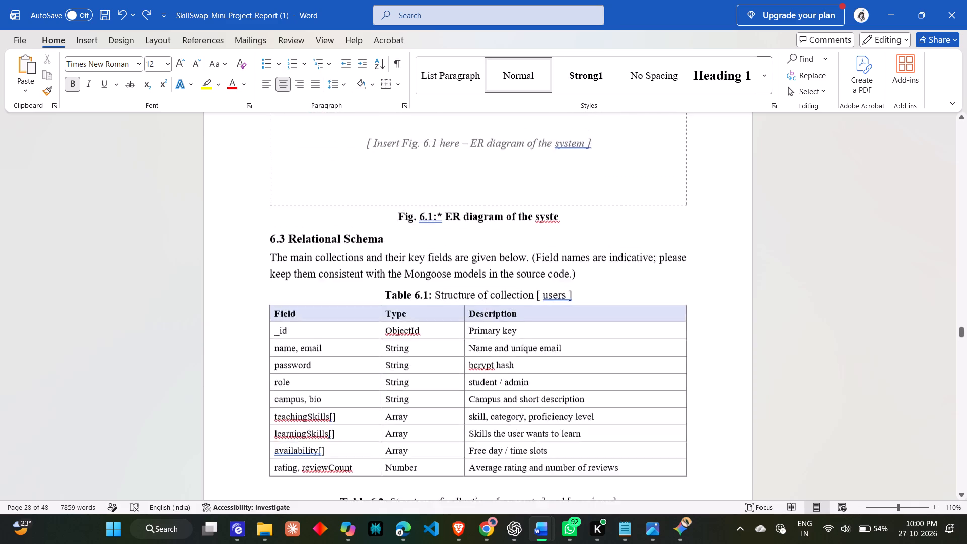
pyautogui.scroll(20, 364, 198)
pyautogui.scroll(20, 364, 198)
pyautogui.scroll(17, 364, 198)
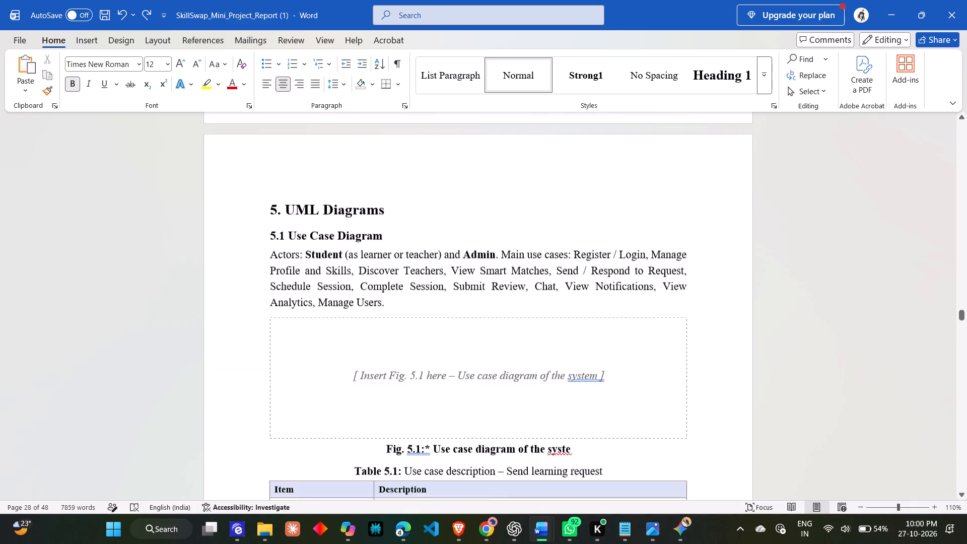
pyautogui.scroll(20, 363, 207)
pyautogui.scroll(20, 363, 207)
pyautogui.scroll(17, 363, 207)
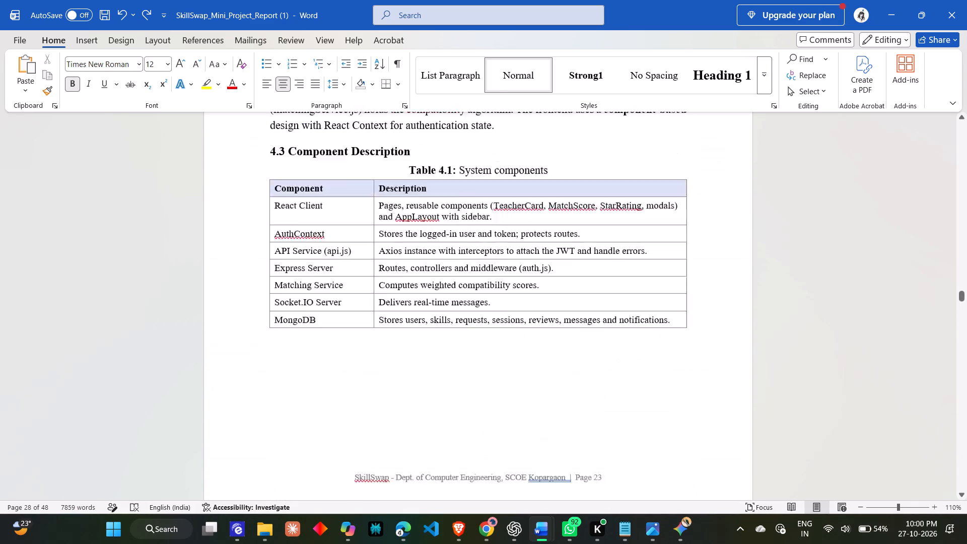
pyautogui.scroll(20, 367, 208)
pyautogui.scroll(20, 367, 208)
pyautogui.scroll(8, 367, 208)
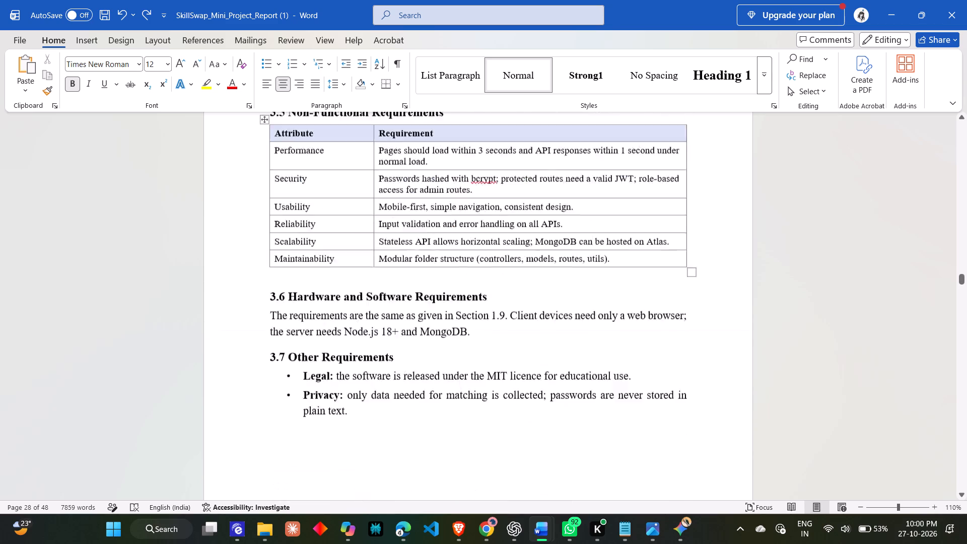
pyautogui.scroll(20, 367, 208)
pyautogui.scroll(1, 367, 208)
pyautogui.scroll(-20, 367, 208)
pyautogui.scroll(-11, 367, 208)
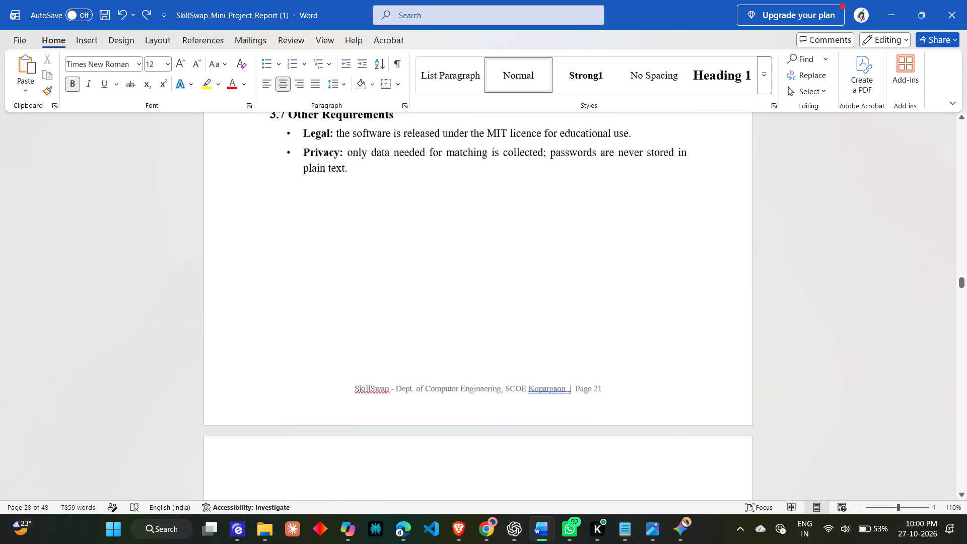
pyautogui.scroll(-8, 367, 215)
pyautogui.scroll(-20, 367, 216)
pyautogui.scroll(-8, 367, 216)
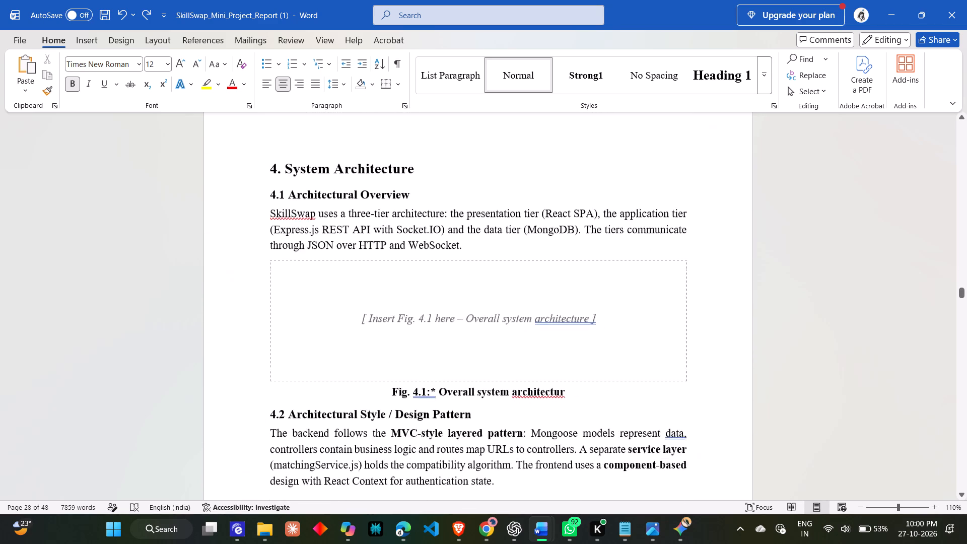
pyautogui.scroll(-2, 369, 229)
pyautogui.scroll(4, 369, 229)
pyautogui.doubleClick(444, 246)
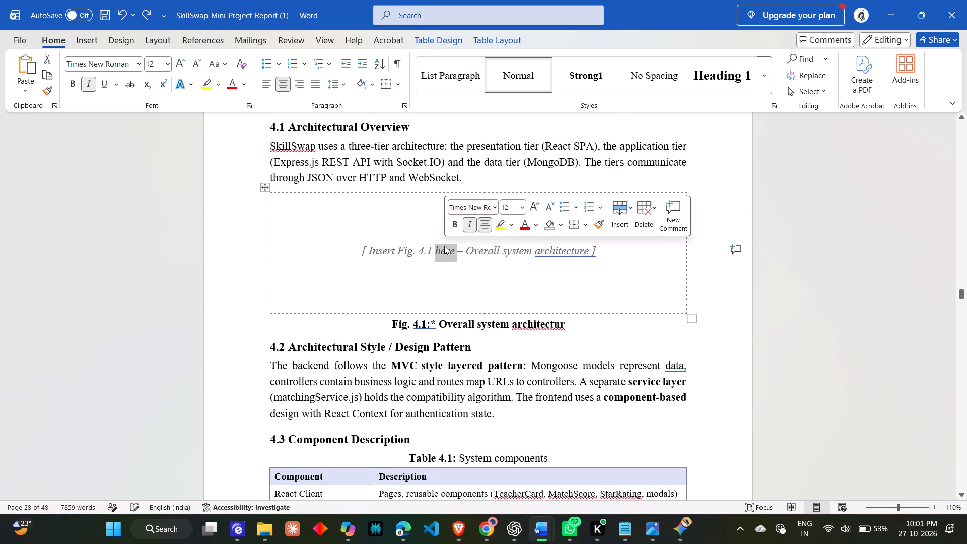
pyautogui.click(438, 248)
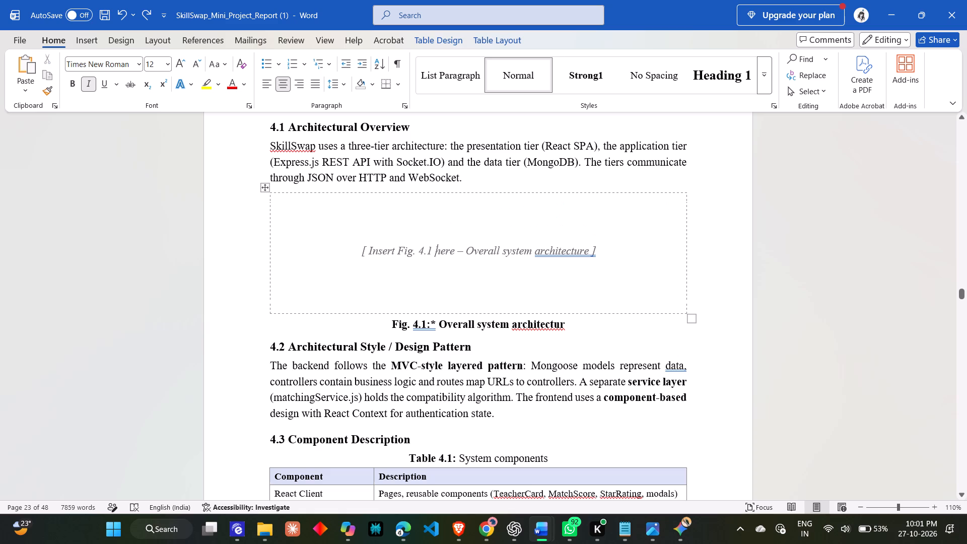
pyautogui.hotkey('ctrl', 'v')
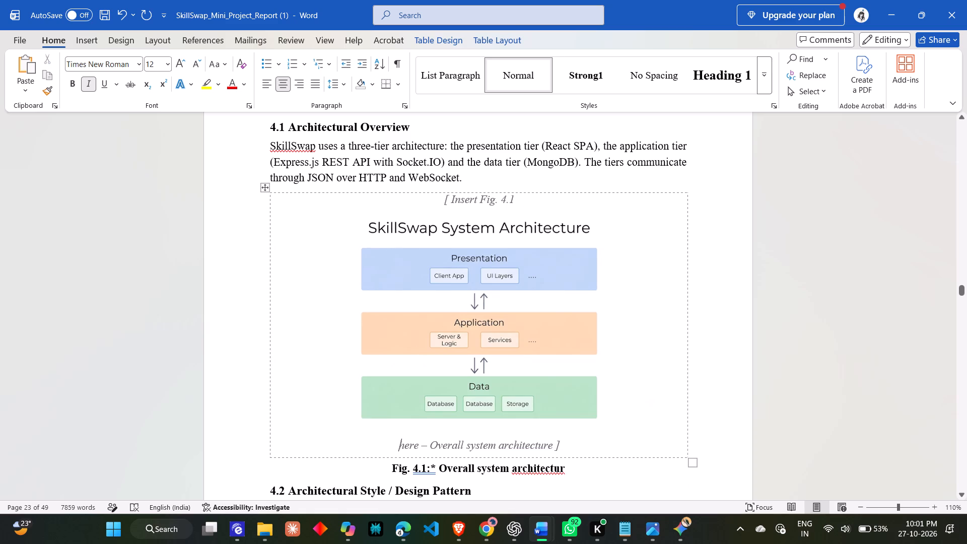
# Delete the leftover placeholder text "here – Overall system architecture ]" below the pasted architecture diagram.
pyautogui.click(566, 443)
pyautogui.press('BackSpace')
pyautogui.press('BackSpace')
pyautogui.press('BackSpace')
pyautogui.press('BackSpace')
pyautogui.press('BackSpace')
pyautogui.press('BackSpace')
pyautogui.press('BackSpace')
pyautogui.press('BackSpace')
pyautogui.press('BackSpace')
pyautogui.press('BackSpace')
pyautogui.press('BackSpace')
pyautogui.press('BackSpace')
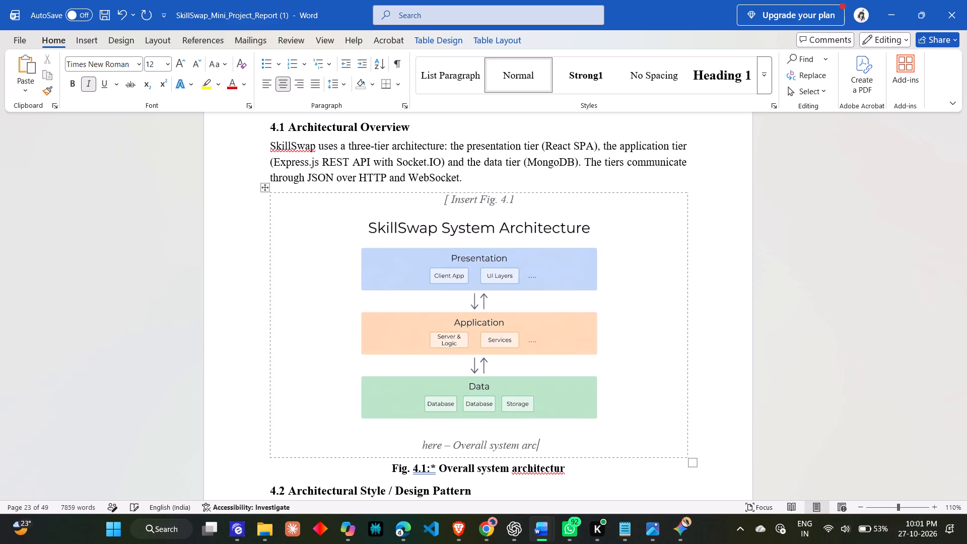
pyautogui.press('BackSpace')
pyautogui.press('BackSpace')
pyautogui.press('BackSpace')
pyautogui.press('BackSpace')
pyautogui.press('BackSpace')
pyautogui.press('BackSpace')
pyautogui.press('BackSpace')
pyautogui.press('BackSpace')
pyautogui.press('BackSpace')
pyautogui.press('BackSpace')
pyautogui.press('BackSpace')
pyautogui.press('BackSpace')
pyautogui.press('BackSpace')
pyautogui.press('BackSpace')
pyautogui.press('BackSpace')
pyautogui.press('BackSpace')
pyautogui.press('BackSpace')
pyautogui.press('BackSpace')
pyautogui.press('BackSpace')
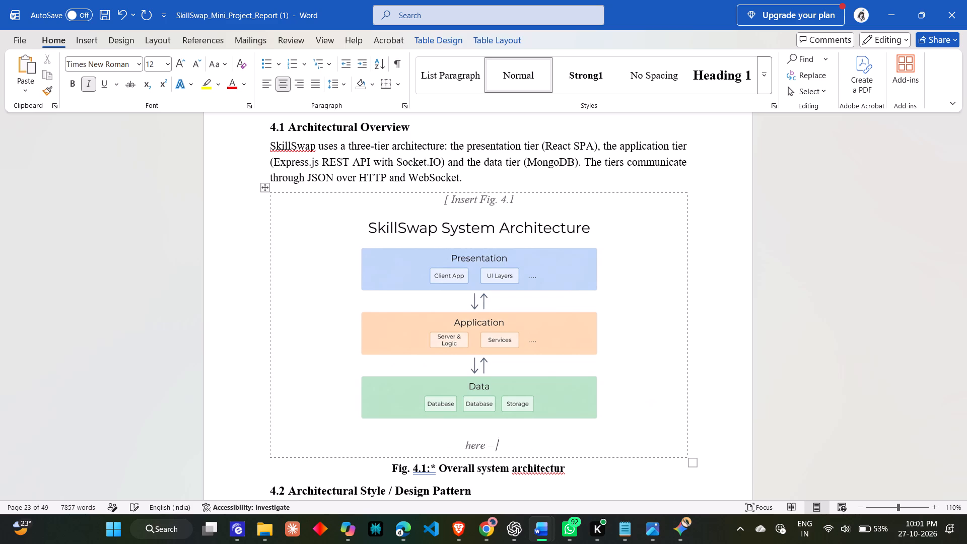
pyautogui.press('BackSpace')
pyautogui.press('BackSpace')
pyautogui.press('BackSpace')
pyautogui.press('BackSpace')
pyautogui.press('BackSpace')
pyautogui.press('BackSpace')
pyautogui.press('BackSpace')
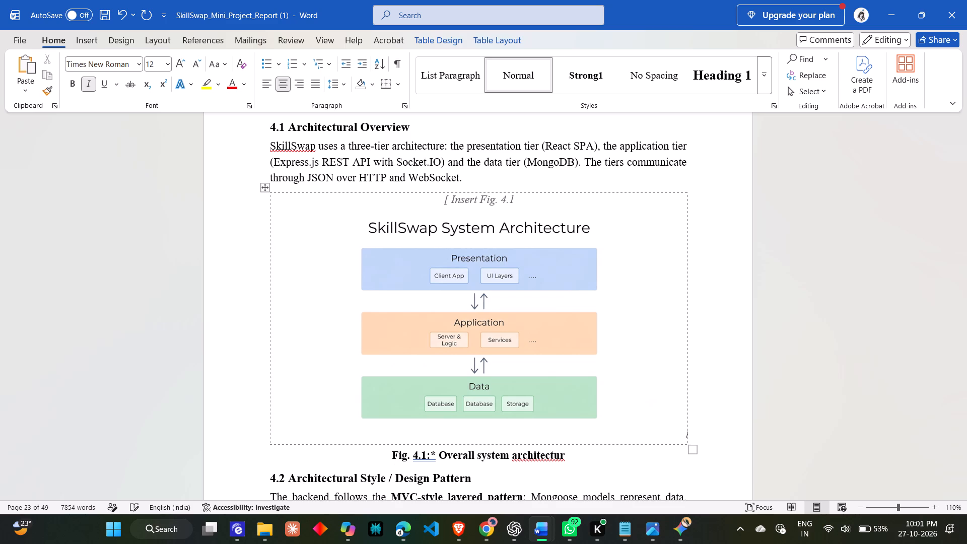
# Delete the leftover placeholder text "[ Insert Fig. 4.1" above the architecture diagram so the box holds only the image.
pyautogui.click(519, 198)
pyautogui.press('BackSpace')
pyautogui.press('BackSpace')
pyautogui.press('BackSpace')
pyautogui.press('BackSpace')
pyautogui.press('BackSpace')
pyautogui.press('BackSpace')
pyautogui.press('BackSpace')
pyautogui.press('BackSpace')
pyautogui.press('BackSpace')
pyautogui.press('BackSpace')
pyautogui.press('BackSpace')
pyautogui.press('BackSpace')
pyautogui.press('BackSpace')
pyautogui.press('BackSpace')
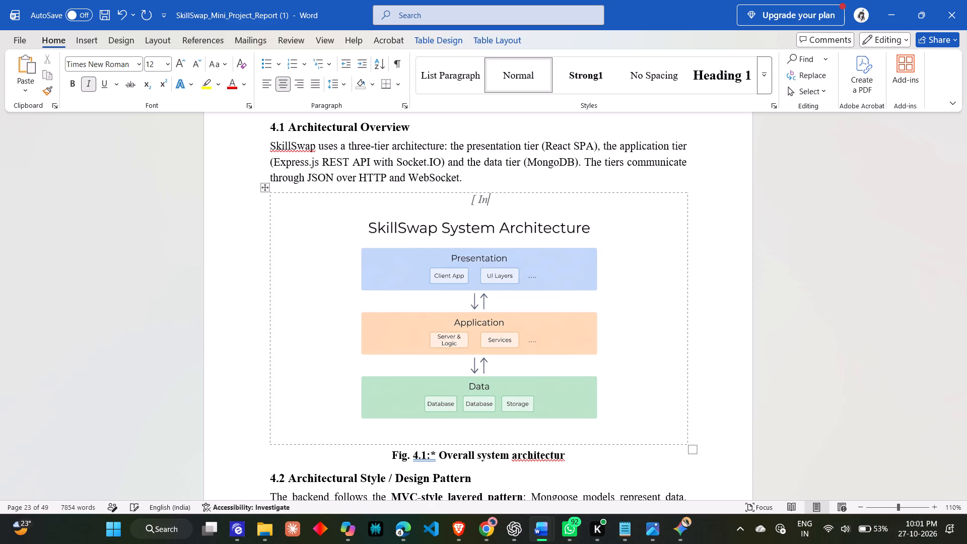
pyautogui.press('BackSpace')
pyautogui.press('BackSpace')
pyautogui.press('BackSpace')
pyautogui.press('BackSpace')
pyautogui.click(939, 324)
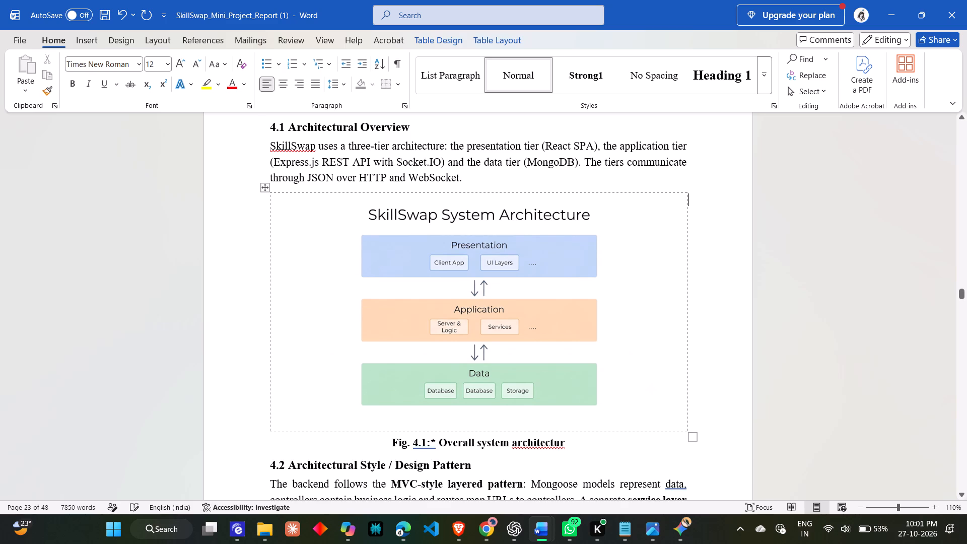
pyautogui.click(906, 319)
pyautogui.click(788, 348)
# Replace the Fig. 4.1 caption below the architecture diagram with a blank line above the 4.2 heading.
pyautogui.moveTo(571, 449); pyautogui.dragTo(552, 446)
pyautogui.moveTo(552, 446); pyautogui.dragTo(396, 439)
pyautogui.press('BackSpace')
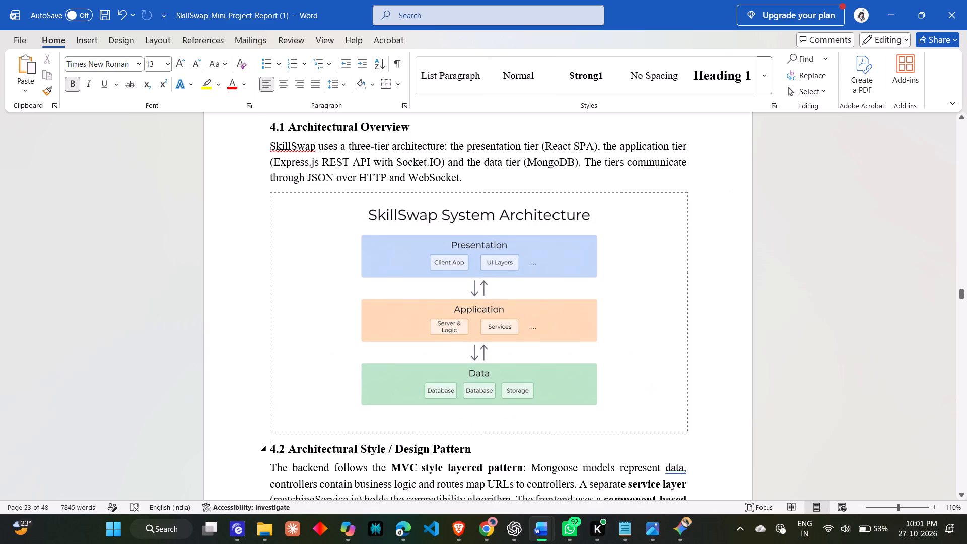
pyautogui.press('Return')
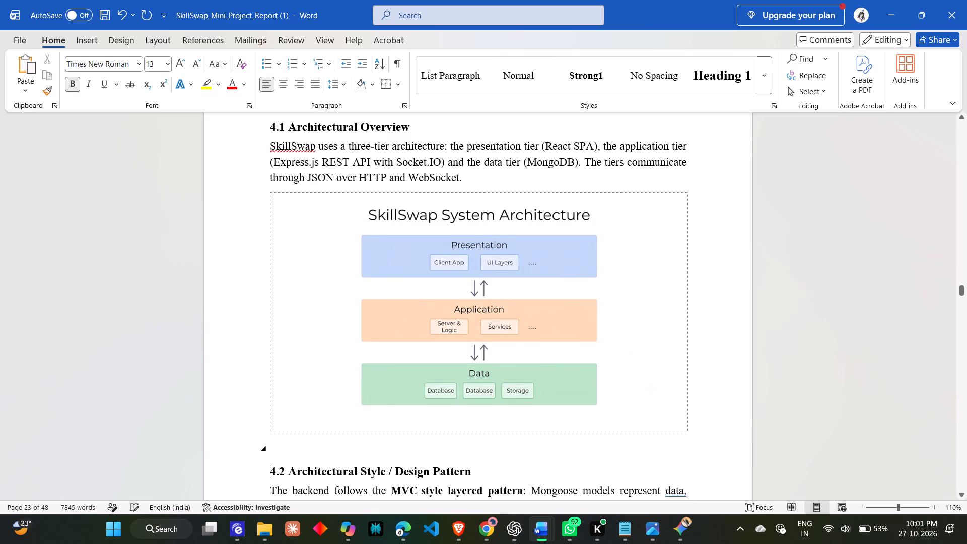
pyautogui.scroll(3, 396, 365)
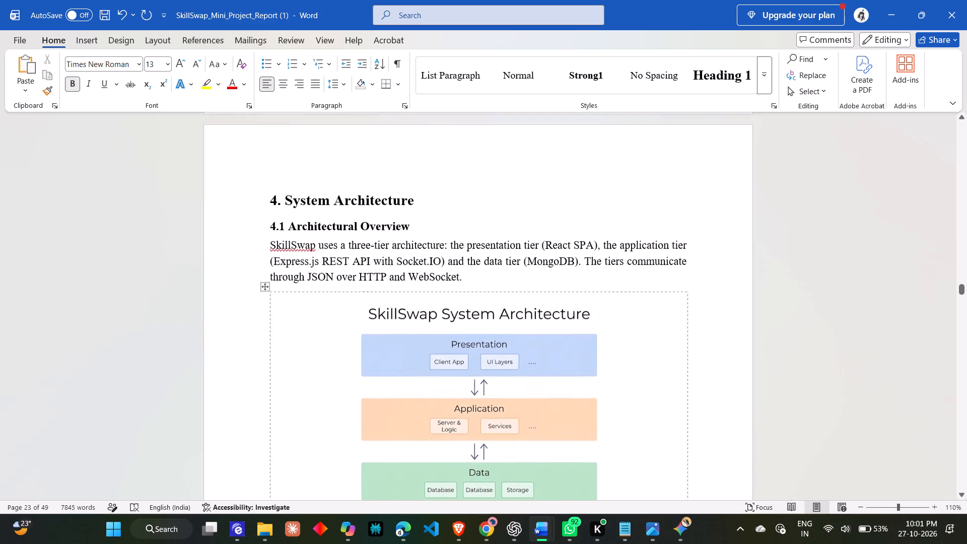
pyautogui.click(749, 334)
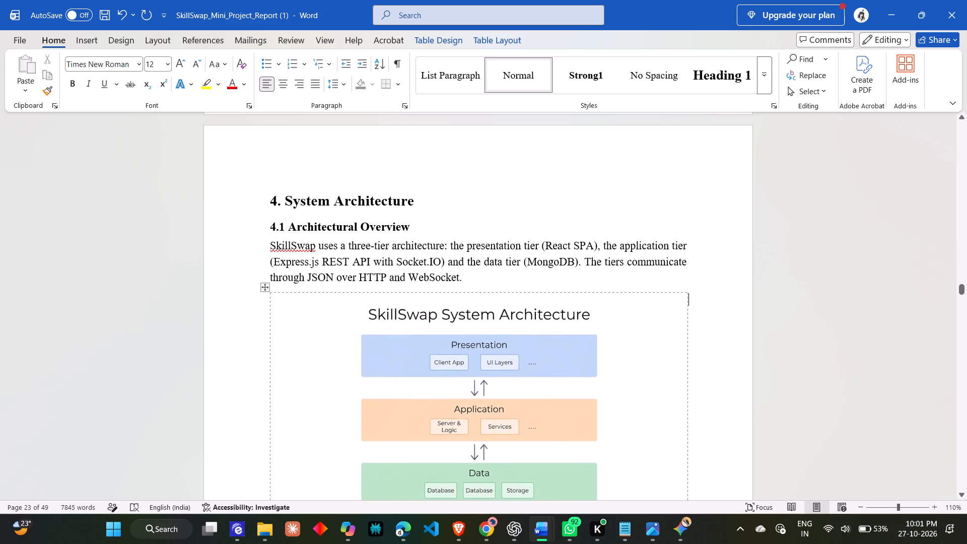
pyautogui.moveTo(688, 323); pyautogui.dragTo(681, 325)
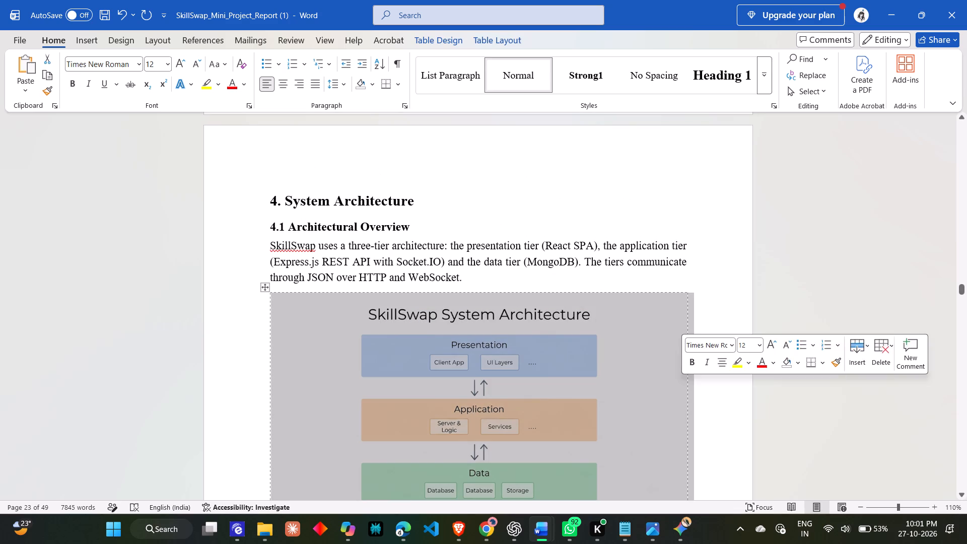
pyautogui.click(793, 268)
# Add eight blank lines after the section 4.2 paragraph so the "4.3 Component Description" heading starts on the next page with its table.
pyautogui.scroll(-6, 512, 341)
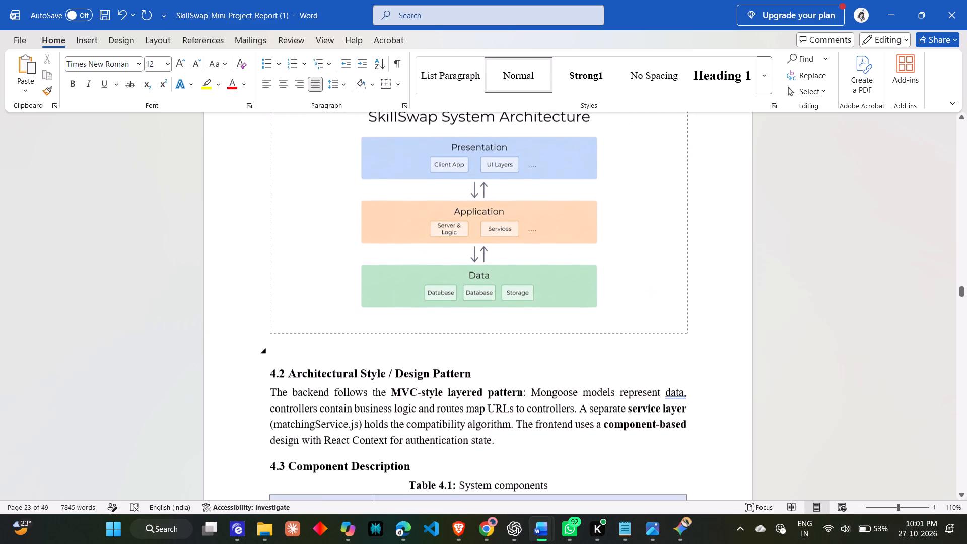
pyautogui.scroll(-5, 509, 337)
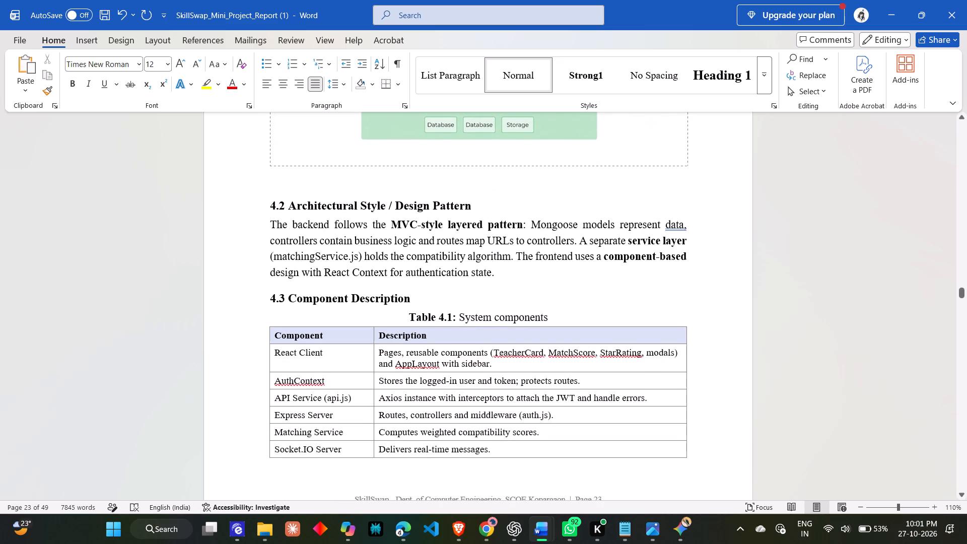
pyautogui.scroll(-13, 380, 273)
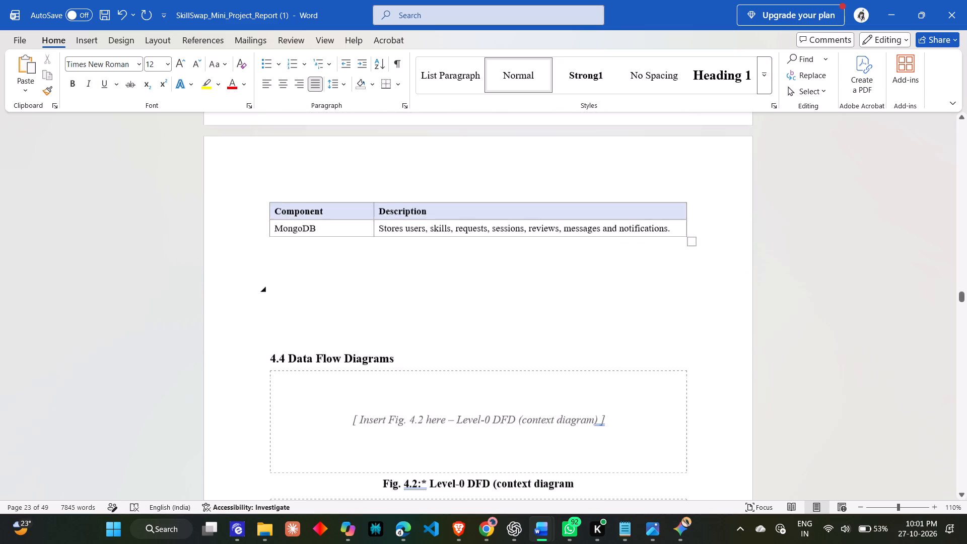
pyautogui.scroll(-2, 380, 273)
pyautogui.scroll(15, 380, 273)
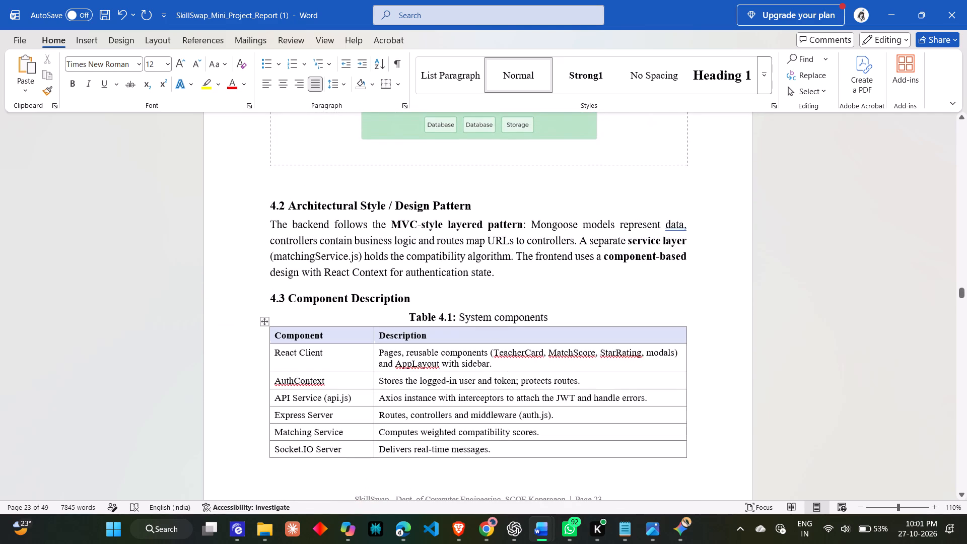
pyautogui.click(267, 292)
pyautogui.click(497, 271)
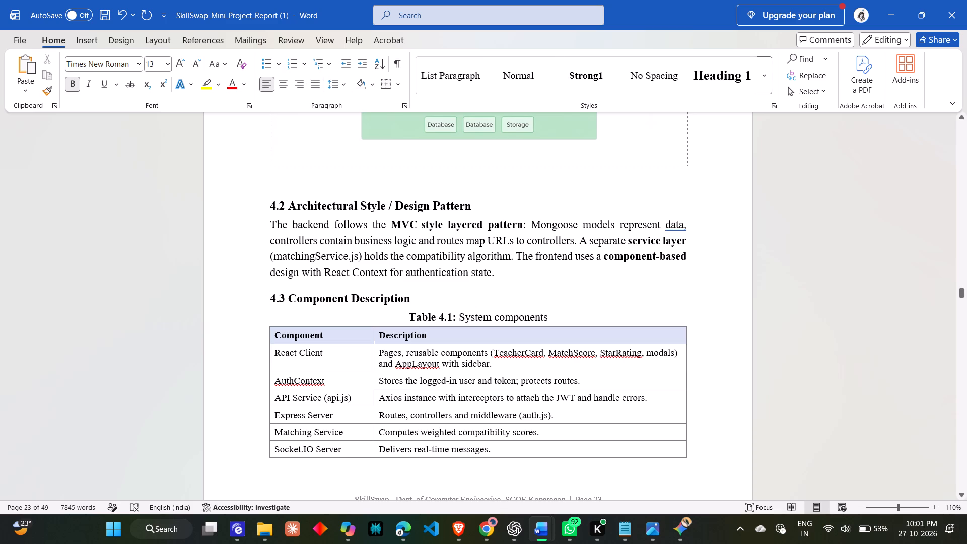
pyautogui.press('Return')
pyautogui.press('Return')
pyautogui.press('Return')
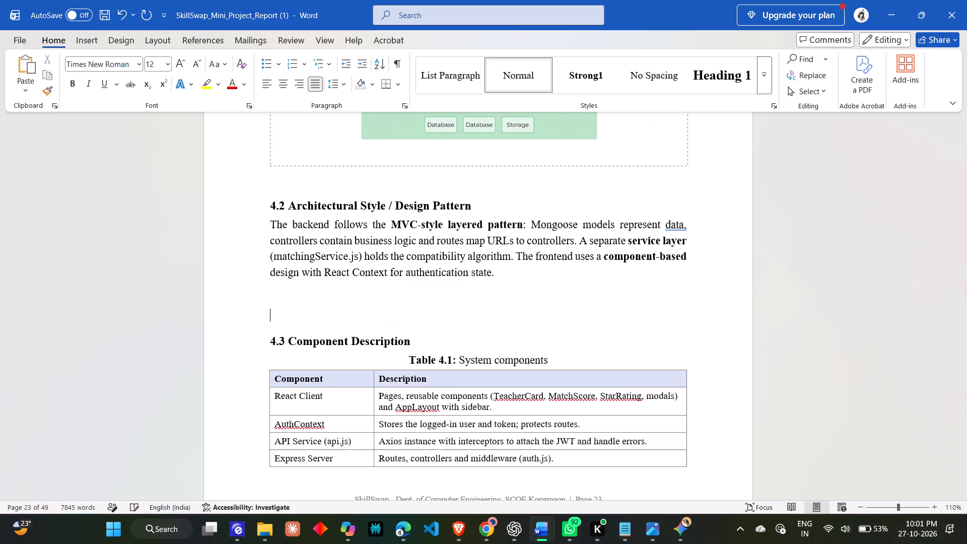
pyautogui.press('Return')
pyautogui.press('Return')
pyautogui.press('Return')
pyautogui.press('Return')
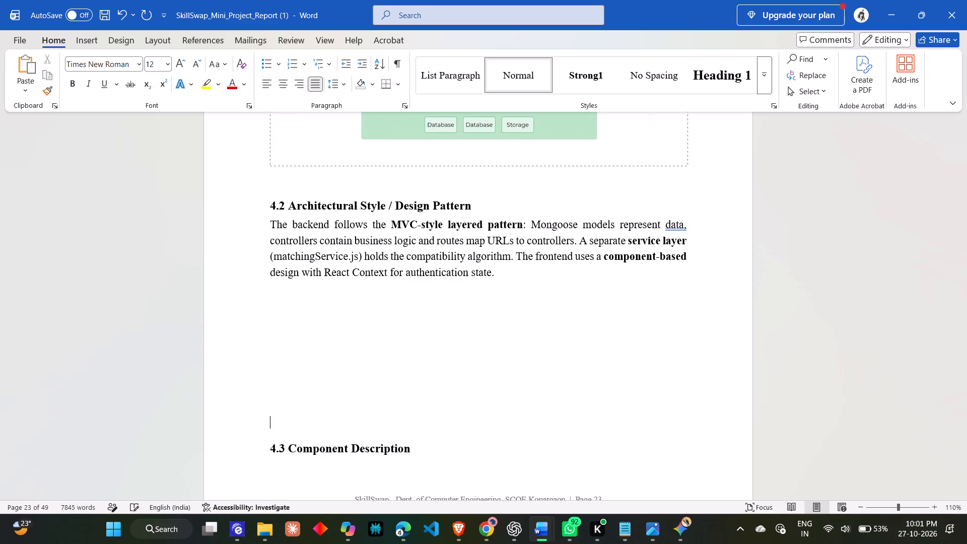
pyautogui.scroll(-6, 767, 429)
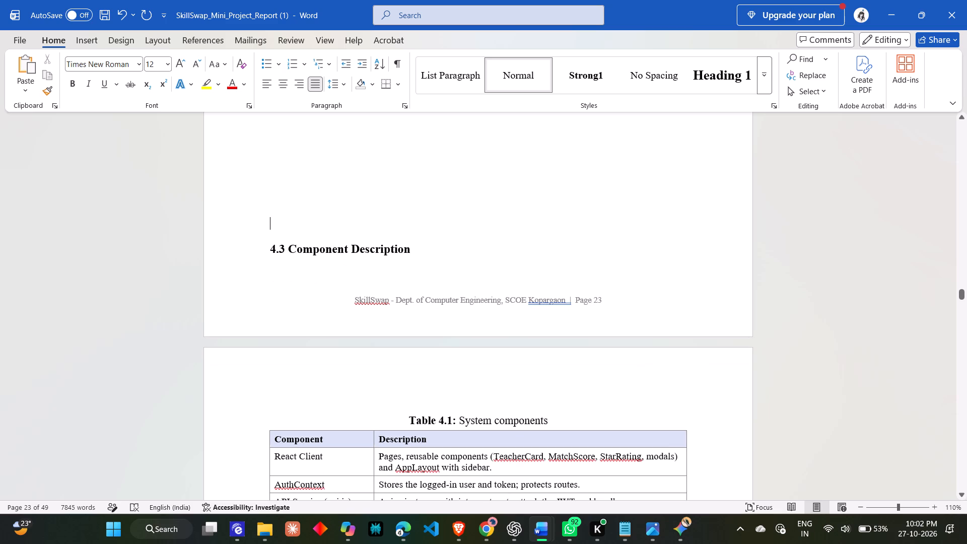
pyautogui.press('Return')
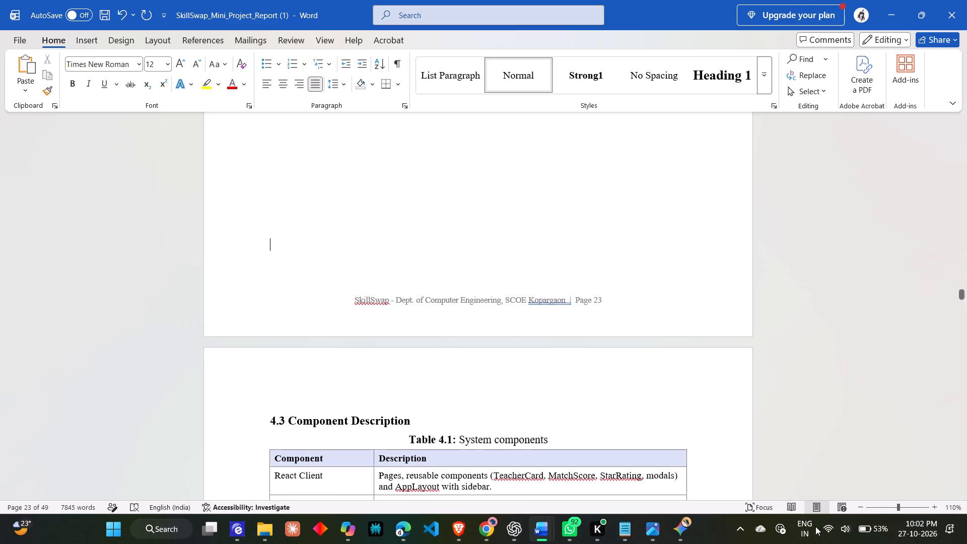
# Delete the "Table 4.1: System components" caption and its blank line so the table directly follows the "4.3 Component Description" heading.
pyautogui.scroll(-3, 680, 496)
pyautogui.moveTo(563, 345); pyautogui.dragTo(419, 343)
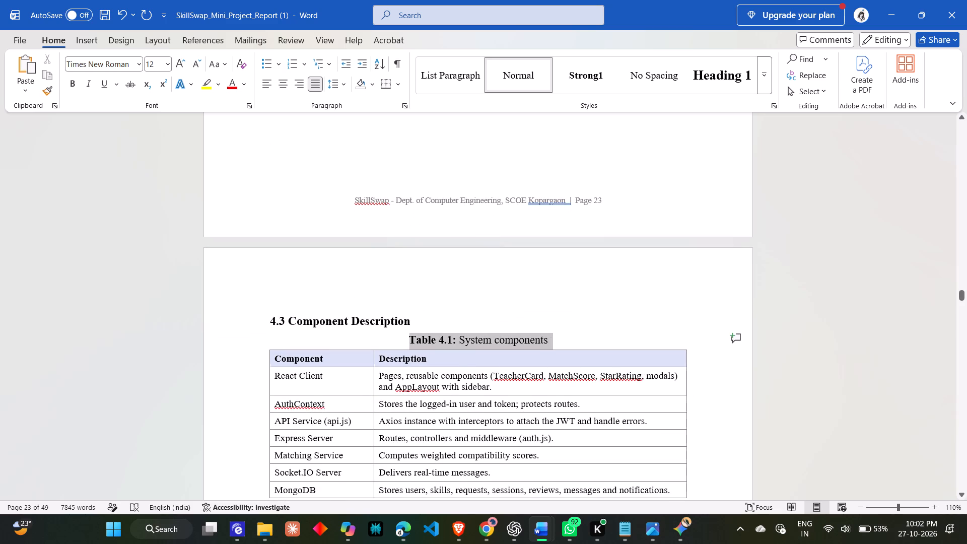
pyautogui.moveTo(419, 343); pyautogui.dragTo(406, 342)
pyautogui.press('Return')
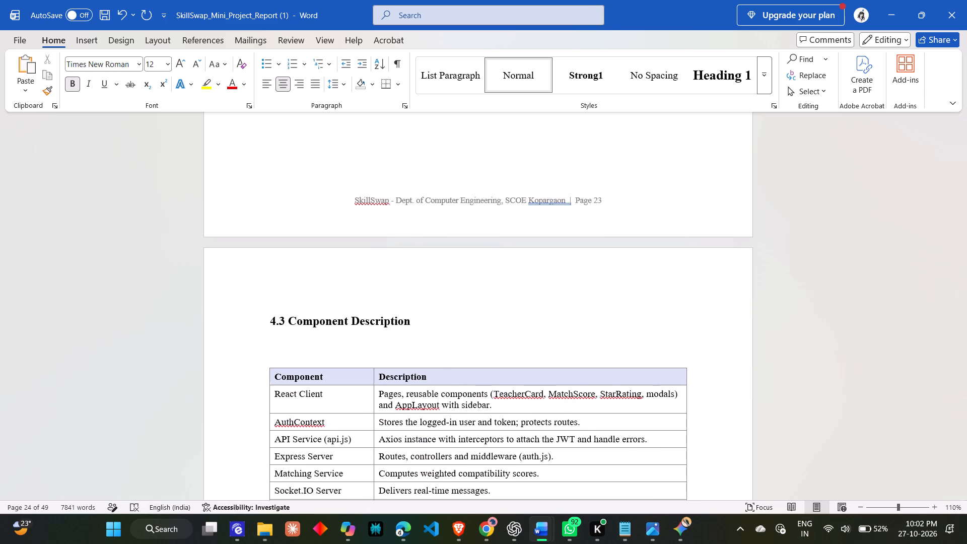
pyautogui.press('BackSpace')
pyautogui.press('BackSpace')
pyautogui.press('BackSpace')
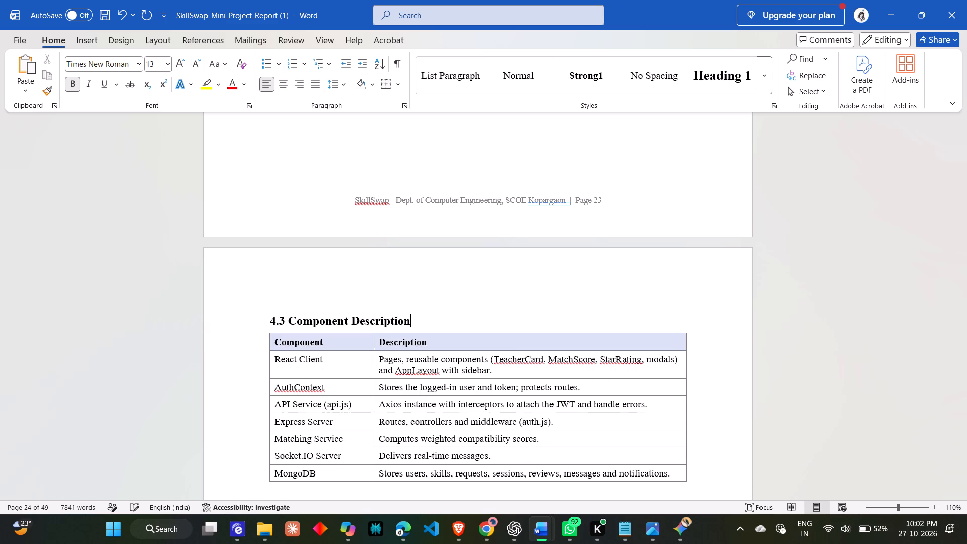
# Remove the surplus blank lines between the component table and the "4.4 Data Flow Diagrams" heading.
pyautogui.scroll(-1, 431, 367)
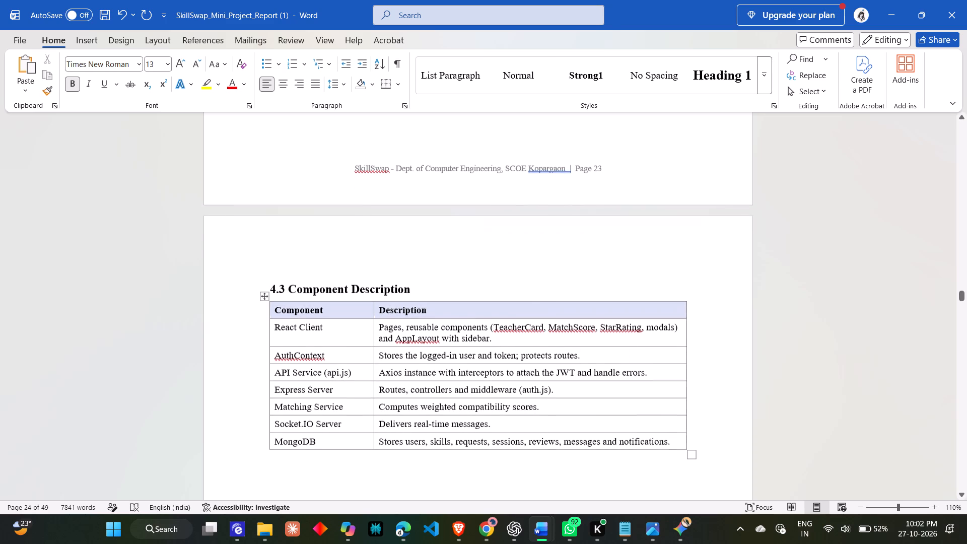
pyautogui.scroll(-10, 436, 370)
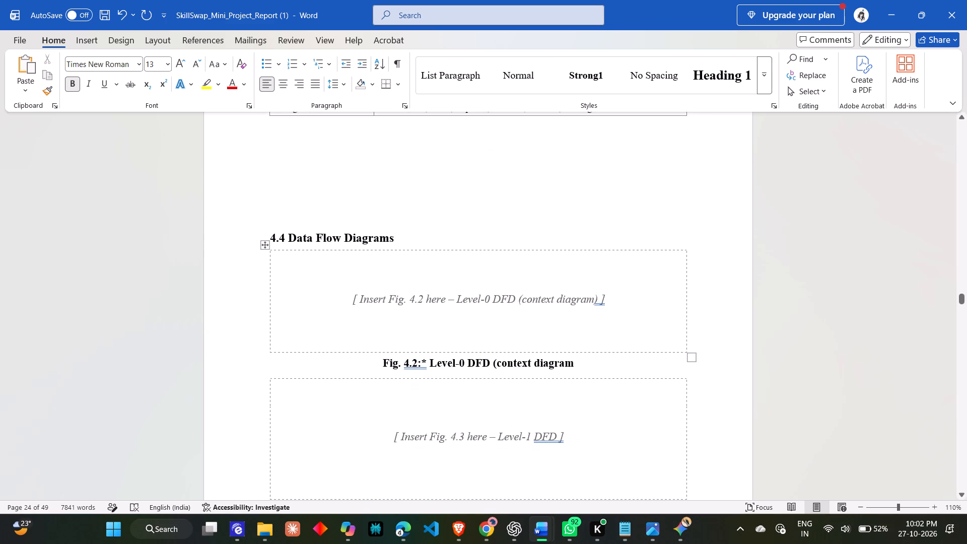
pyautogui.click(302, 152)
pyautogui.press('BackSpace')
pyautogui.scroll(-2, 294, 147)
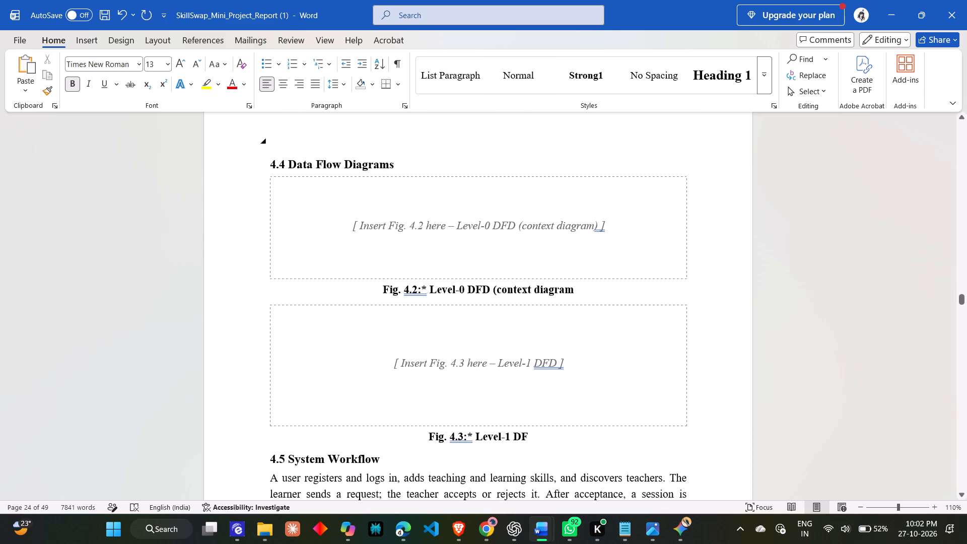
pyautogui.scroll(3, 298, 163)
pyautogui.click(302, 203)
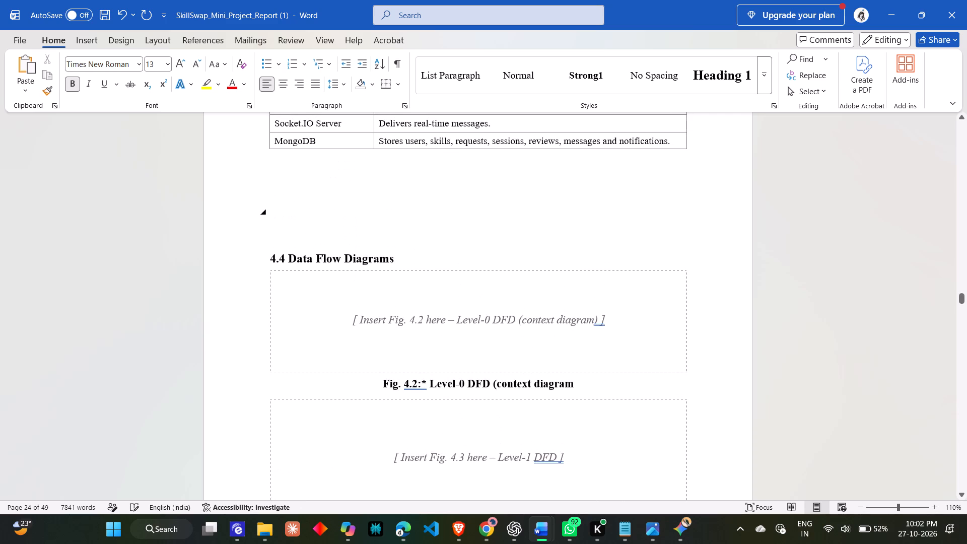
pyautogui.press('BackSpace')
pyautogui.press('BackSpace')
pyautogui.press('BackSpace')
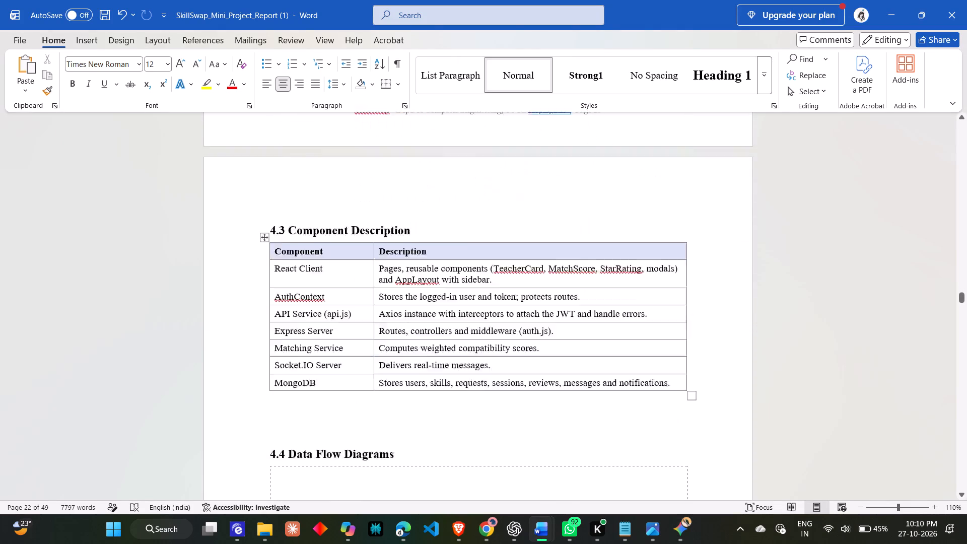
pyautogui.scroll(-6, 442, 380)
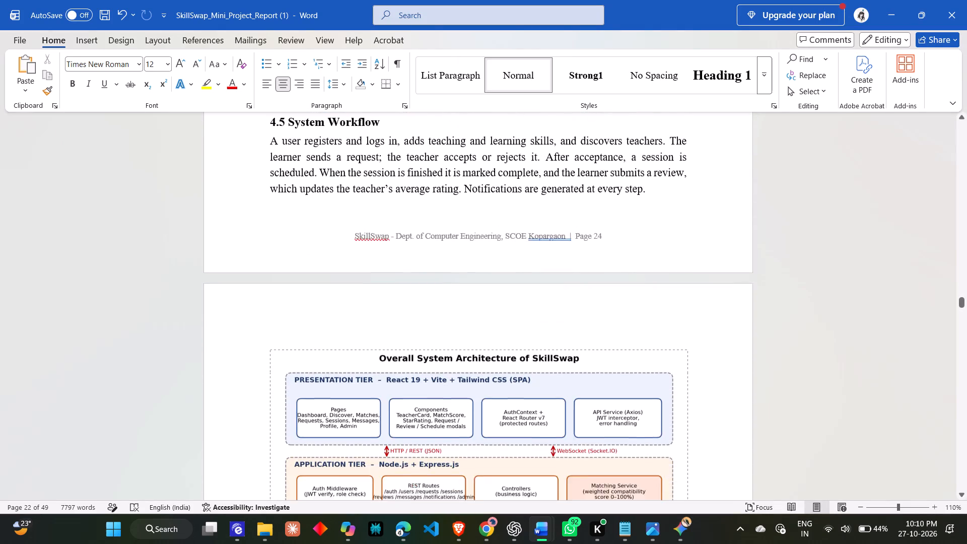
pyautogui.scroll(-3, 442, 380)
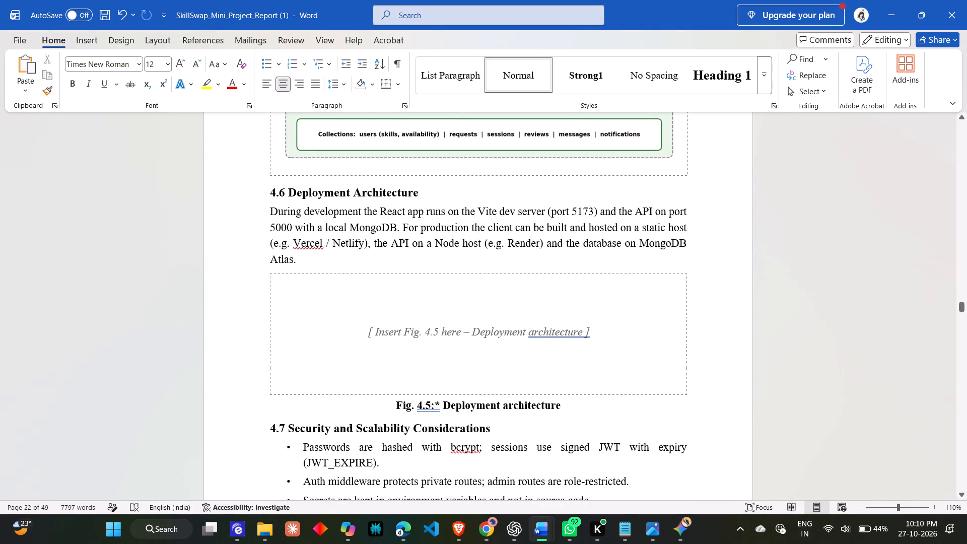
pyautogui.click(572, 329)
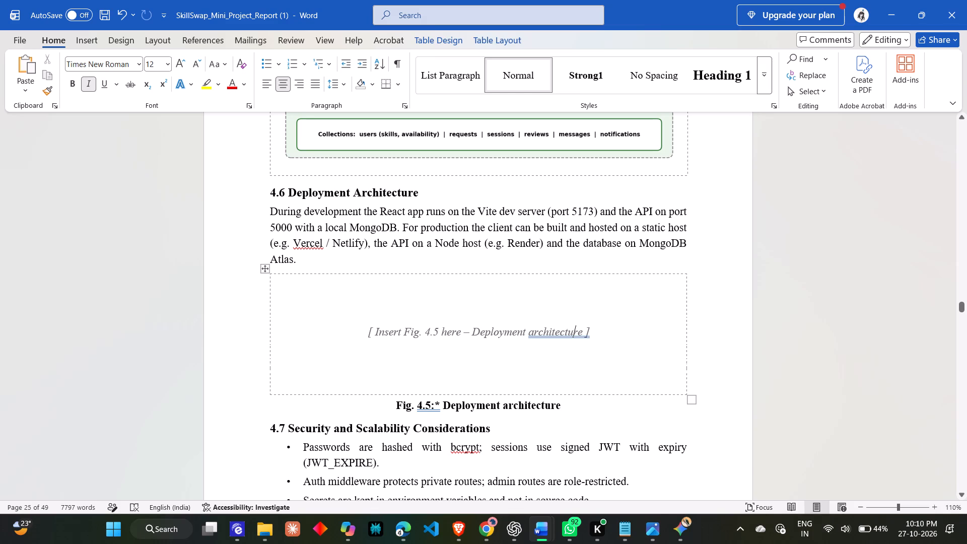
pyautogui.click(592, 332)
pyautogui.hotkey('ctrl', 'v')
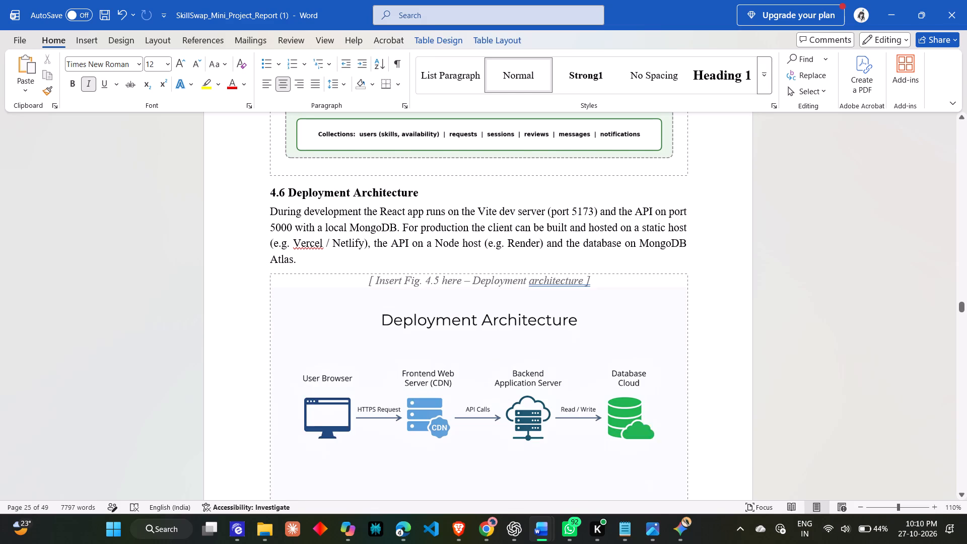
# Delete the placeholder text "[ Insert Fig. 4.5 here – Deployment architecture ]" and its line above the deployment diagram.
pyautogui.moveTo(593, 239); pyautogui.dragTo(476, 248)
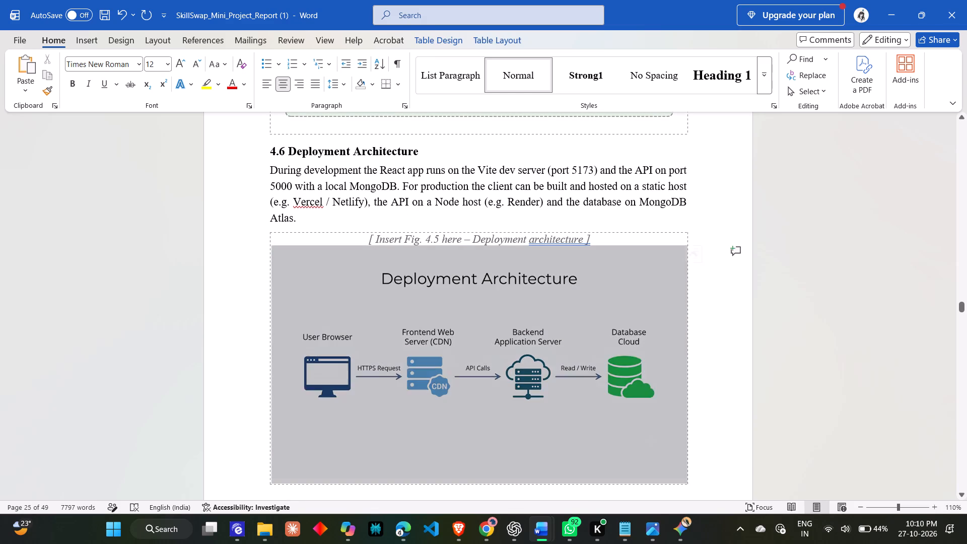
pyautogui.moveTo(476, 248); pyautogui.dragTo(385, 237)
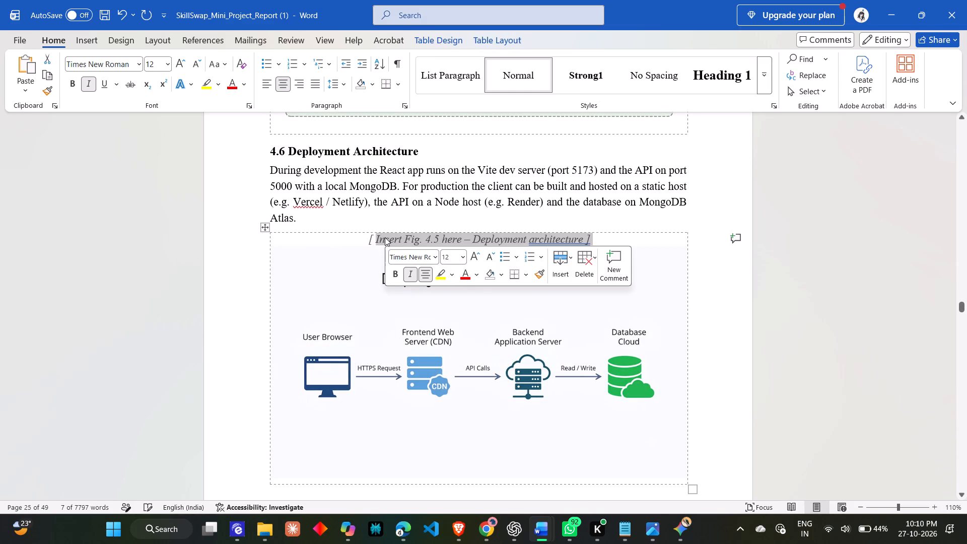
pyautogui.press('BackSpace')
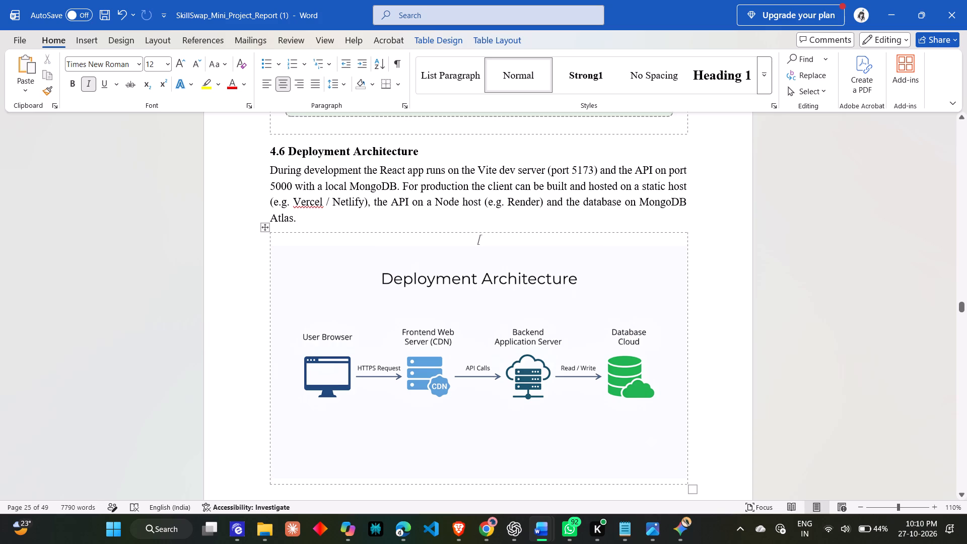
pyautogui.click(486, 237)
pyautogui.press('BackSpace')
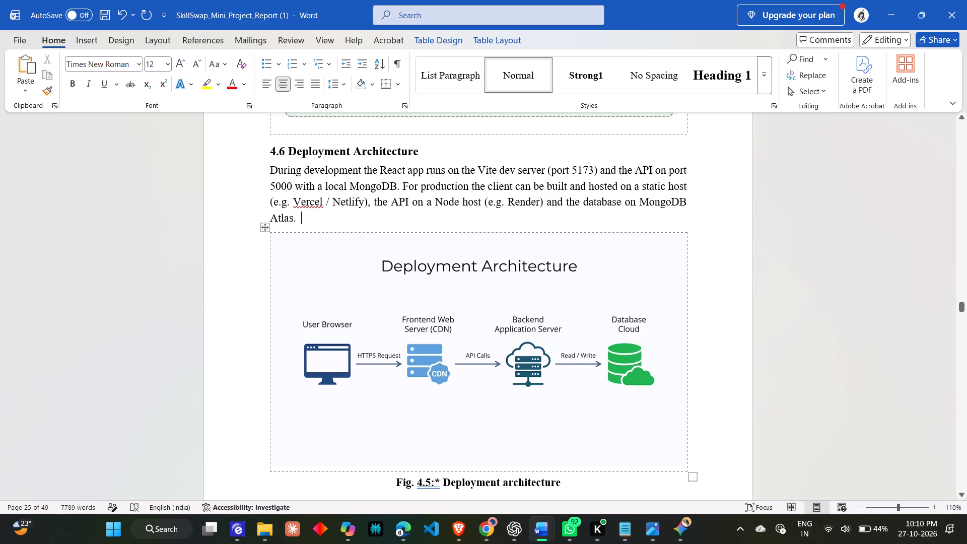
# Replace the "Fig. 4.5:* Deployment architecture" caption with an empty line before the 4.7 Security and Scalability Considerations heading.
pyautogui.scroll(-2, 412, 271)
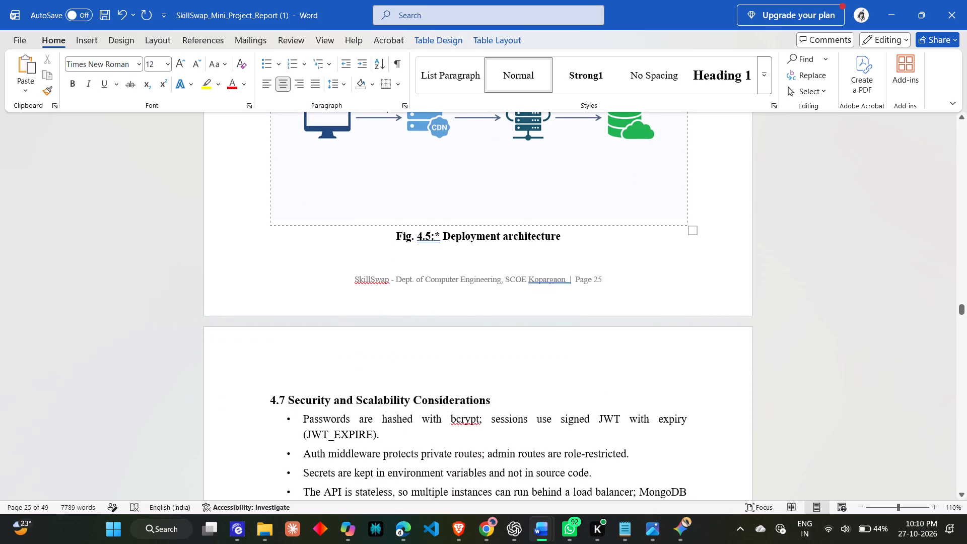
pyautogui.moveTo(567, 237); pyautogui.dragTo(389, 237)
pyautogui.press('BackSpace')
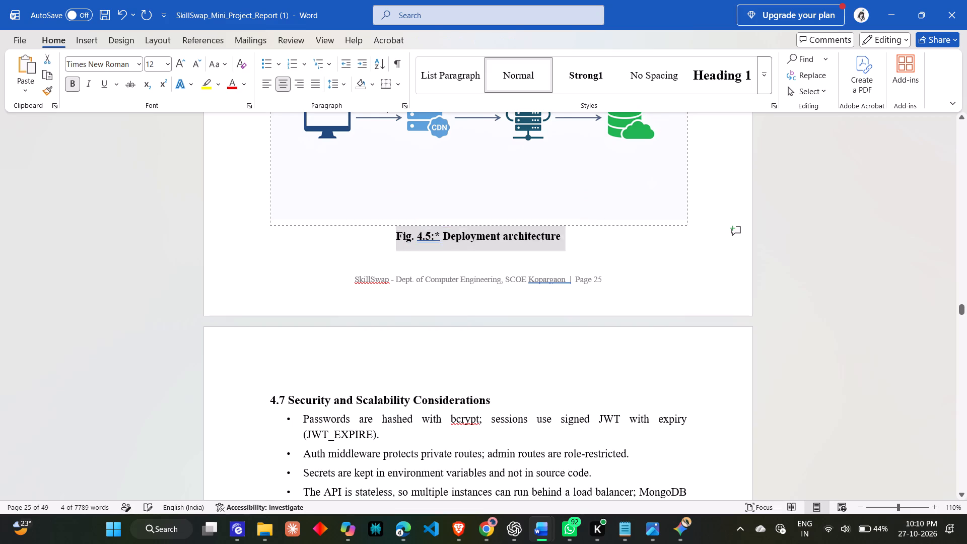
pyautogui.press('Return')
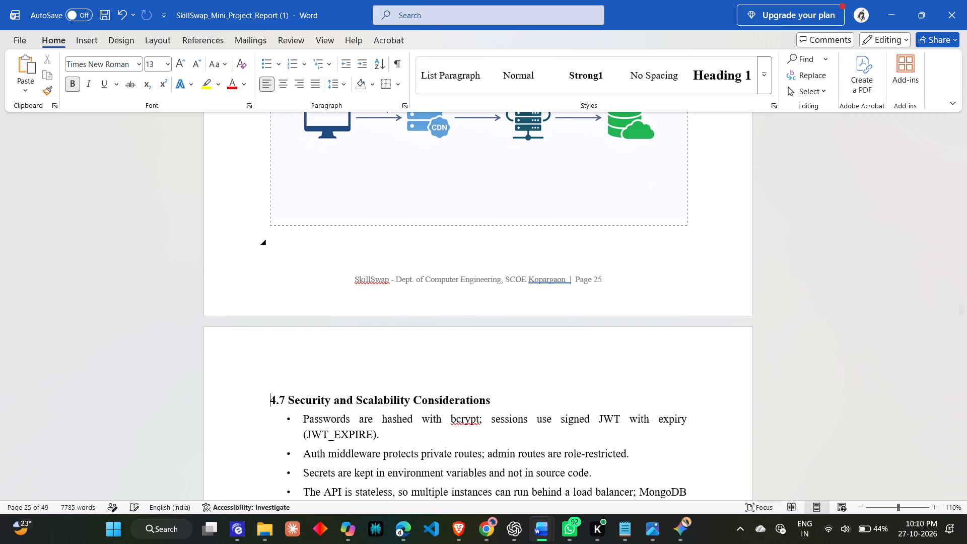
# Check the page layout from section 4.5 System Workflow through the 4.8 Design Decisions and Trade-offs table.
pyautogui.scroll(2, 389, 237)
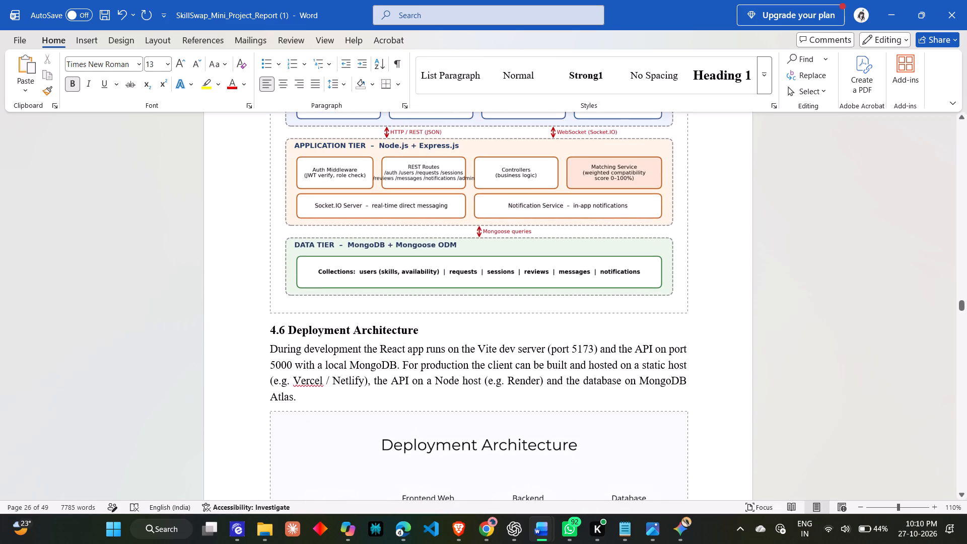
pyautogui.scroll(3, 389, 237)
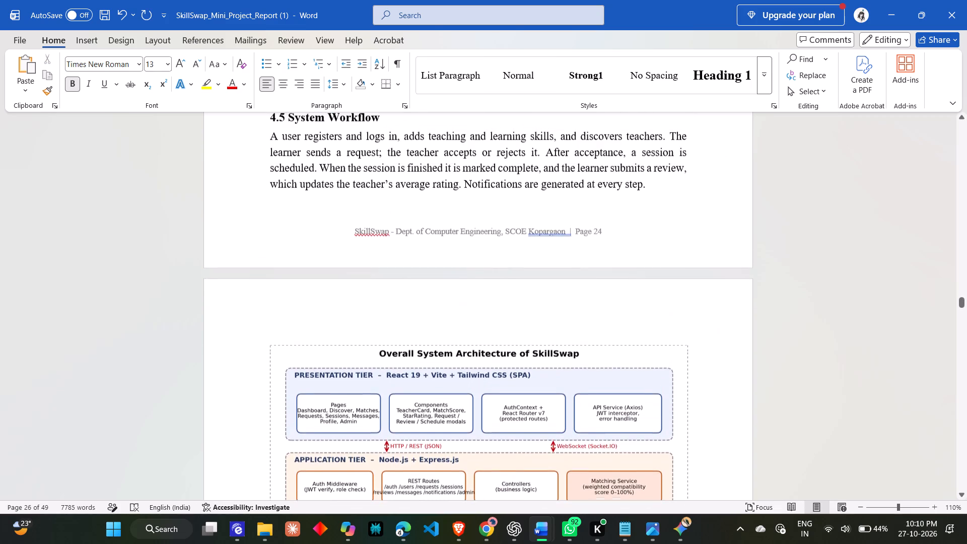
pyautogui.scroll(1, 389, 237)
pyautogui.scroll(-4, 389, 237)
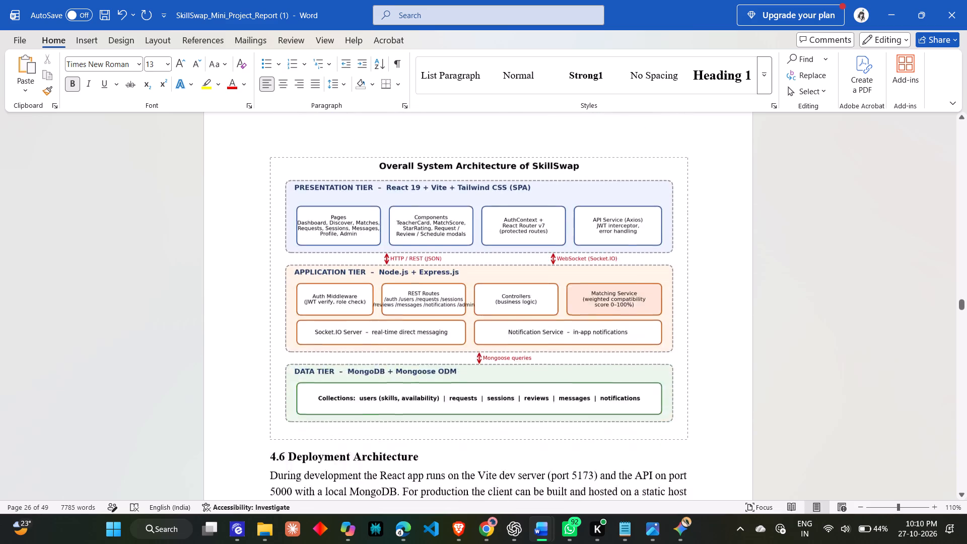
pyautogui.scroll(-4, 389, 237)
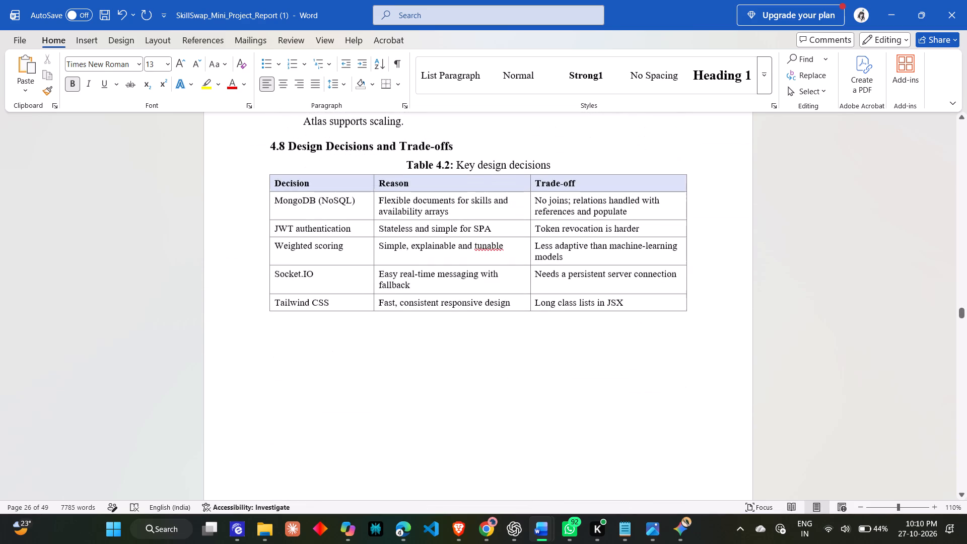
# Delete the "Table 4.2: Key design decisions" caption text above the table in section 4.8 Design Decisions and Trade-offs.
pyautogui.moveTo(558, 166); pyautogui.dragTo(488, 175)
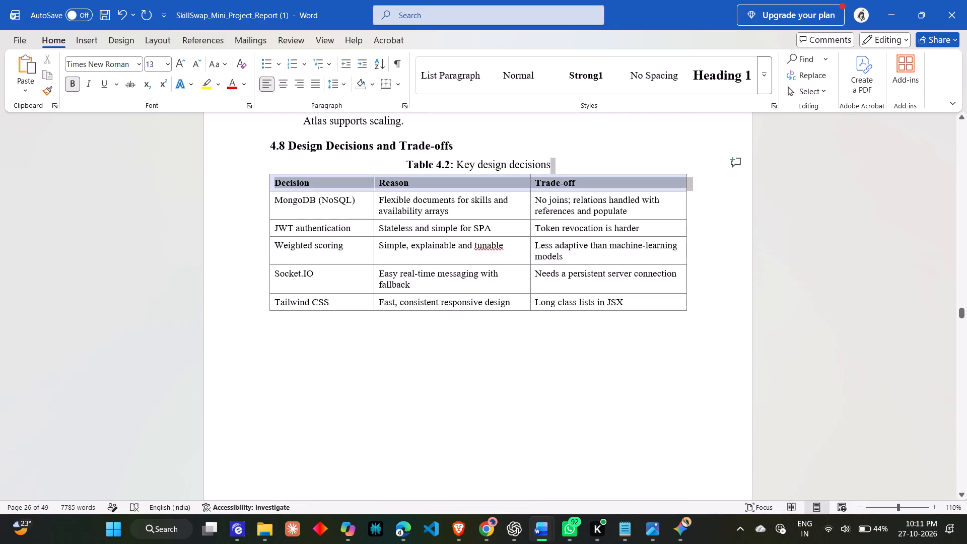
pyautogui.moveTo(488, 175); pyautogui.dragTo(408, 164)
pyautogui.press('BackSpace')
# Look through the remaining chapters from 5. UML Diagrams to 16. GitHub Repository Link for unfilled figure placeholders and leftover captions.
pyautogui.scroll(-1, 408, 164)
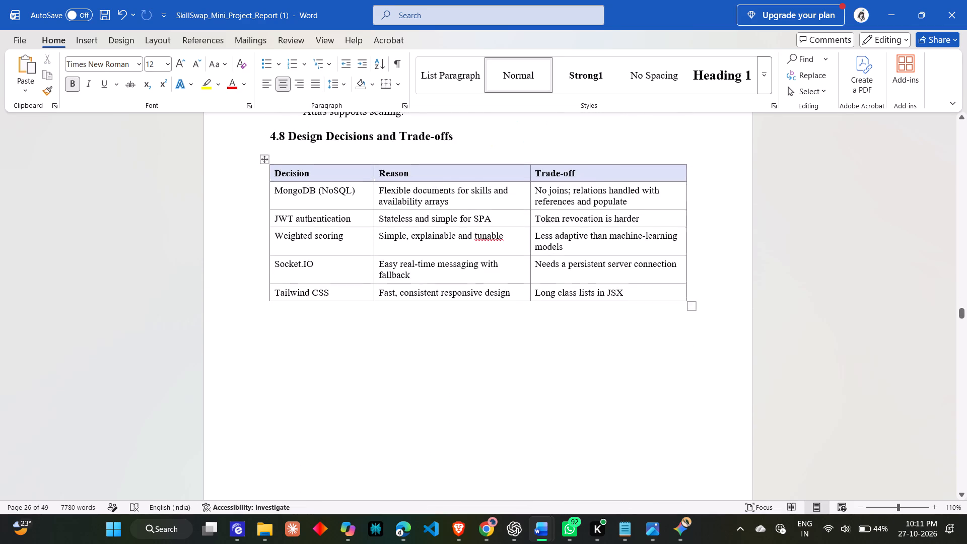
pyautogui.scroll(-3, 408, 164)
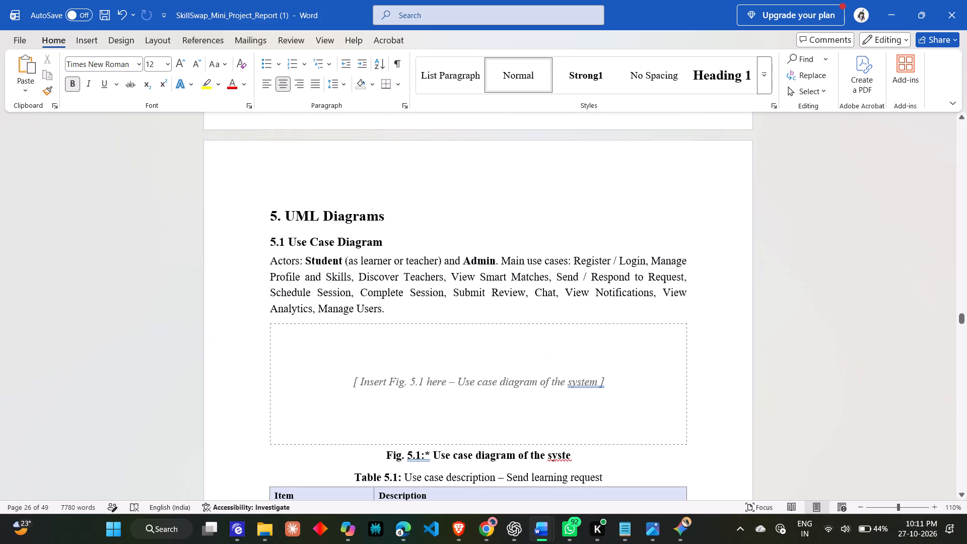
pyautogui.scroll(-4, 411, 277)
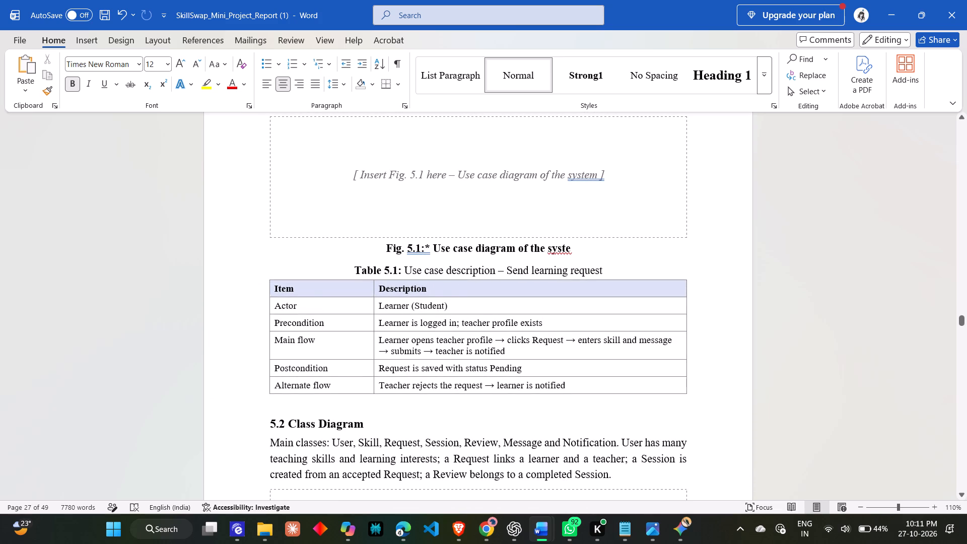
pyautogui.scroll(-2, 411, 277)
pyautogui.scroll(3, 411, 277)
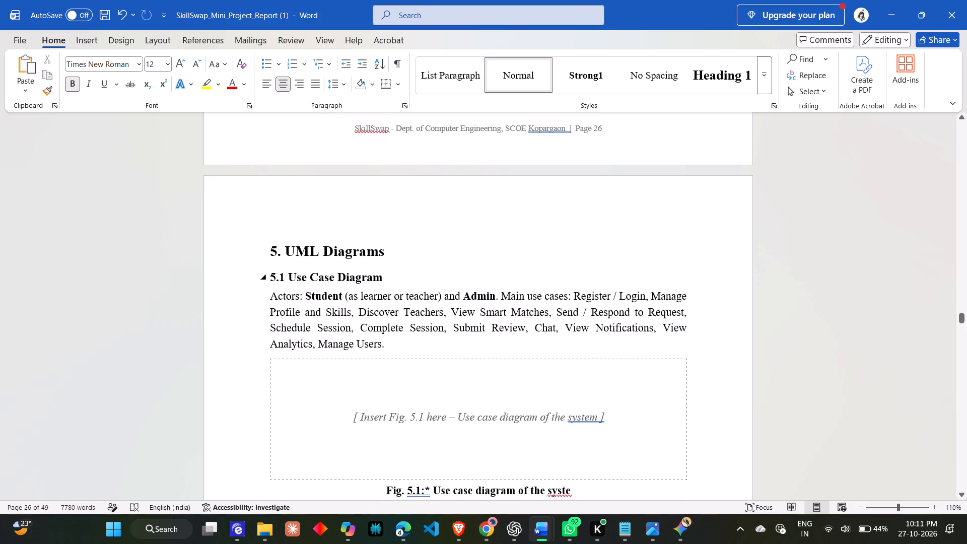
pyautogui.scroll(-5, 411, 277)
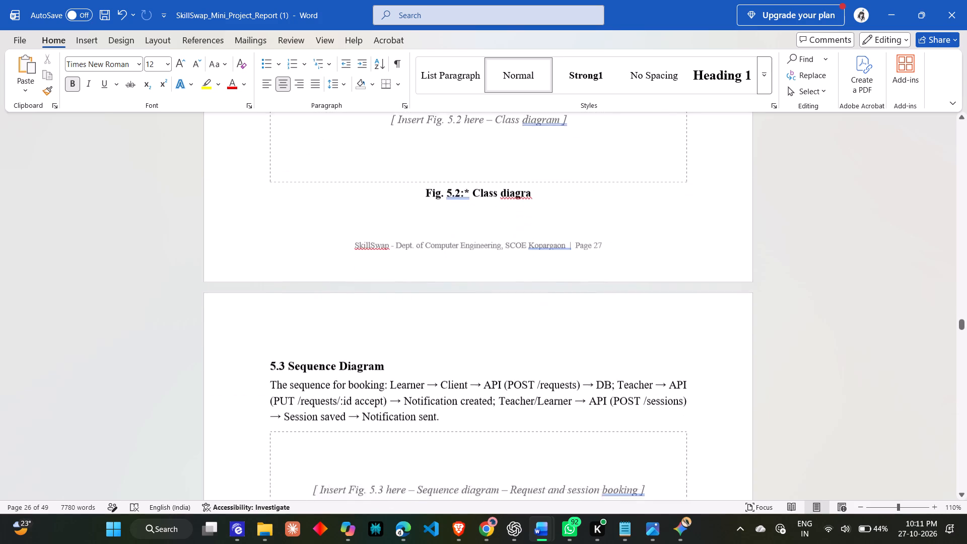
pyautogui.scroll(-4, 411, 277)
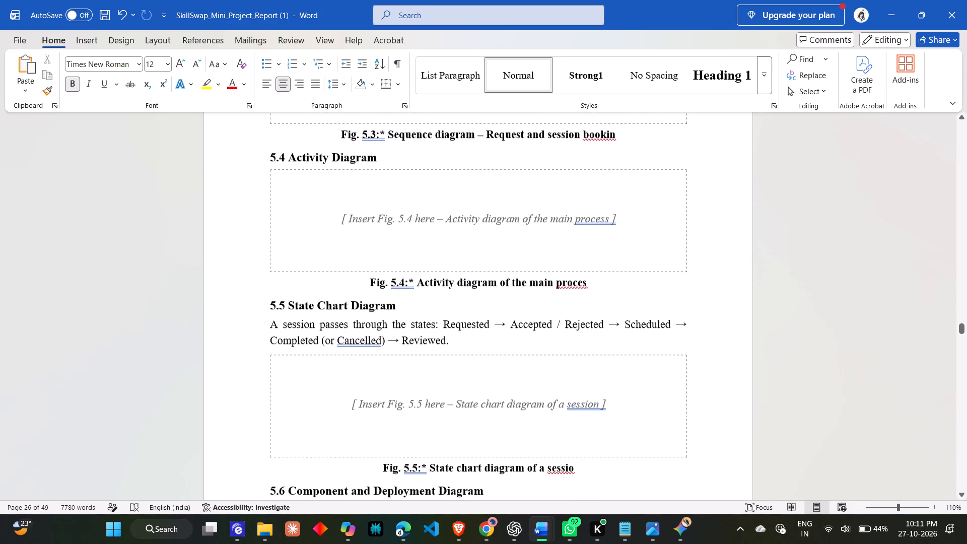
pyautogui.scroll(-8, 411, 277)
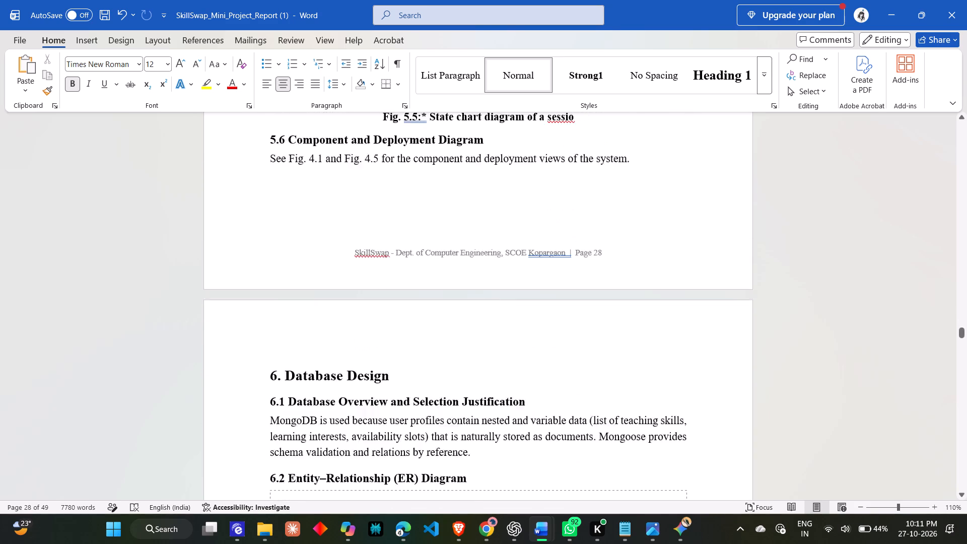
pyautogui.scroll(-14, 411, 277)
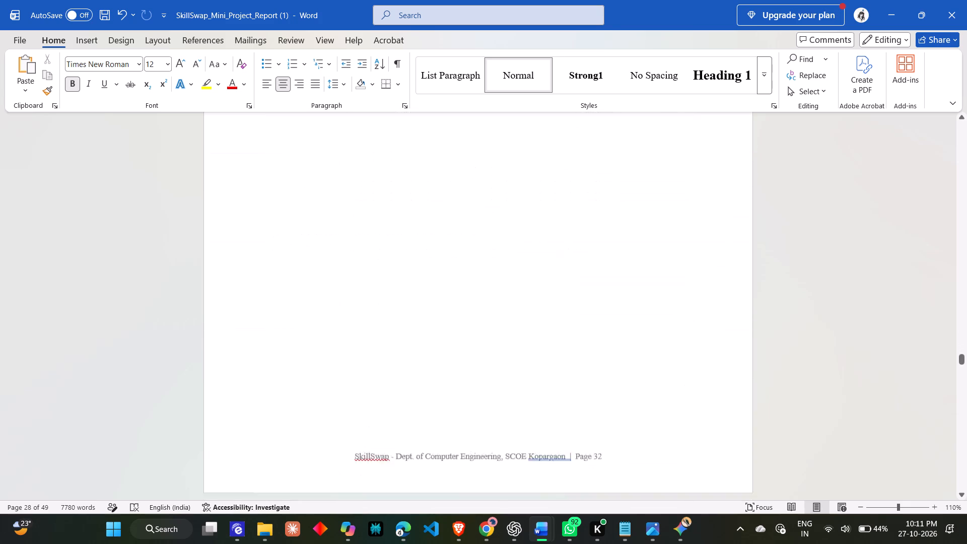
pyautogui.scroll(-20, 411, 277)
pyautogui.scroll(-2, 411, 277)
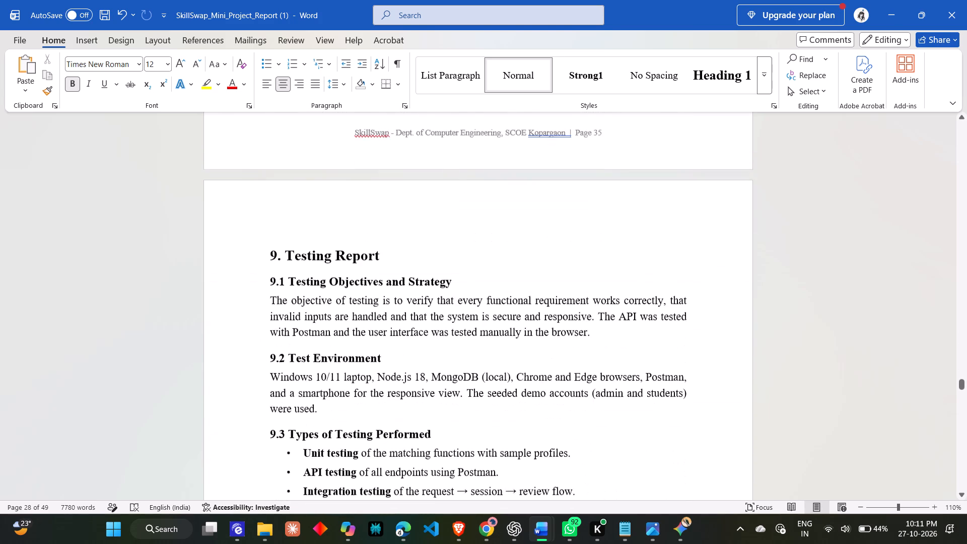
pyautogui.scroll(-10, 411, 277)
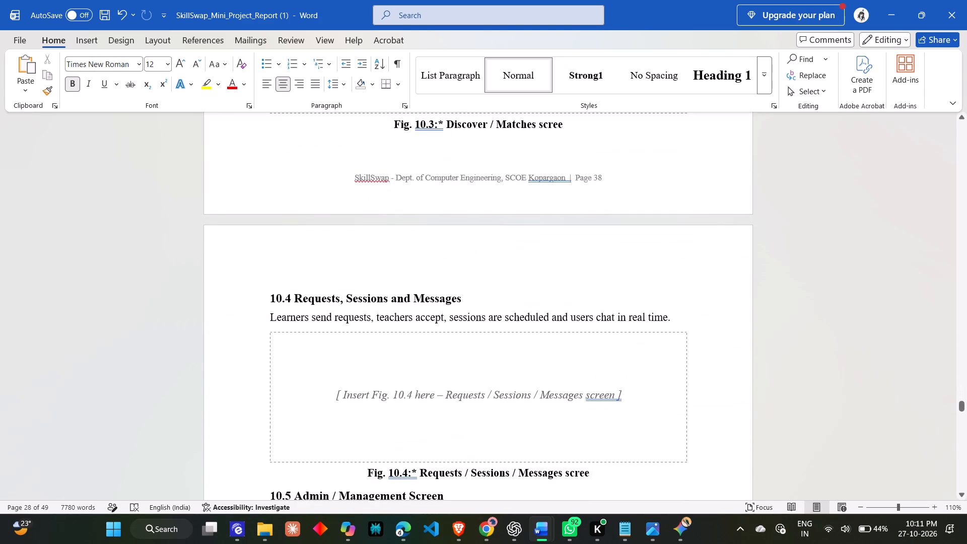
pyautogui.scroll(-1, 411, 277)
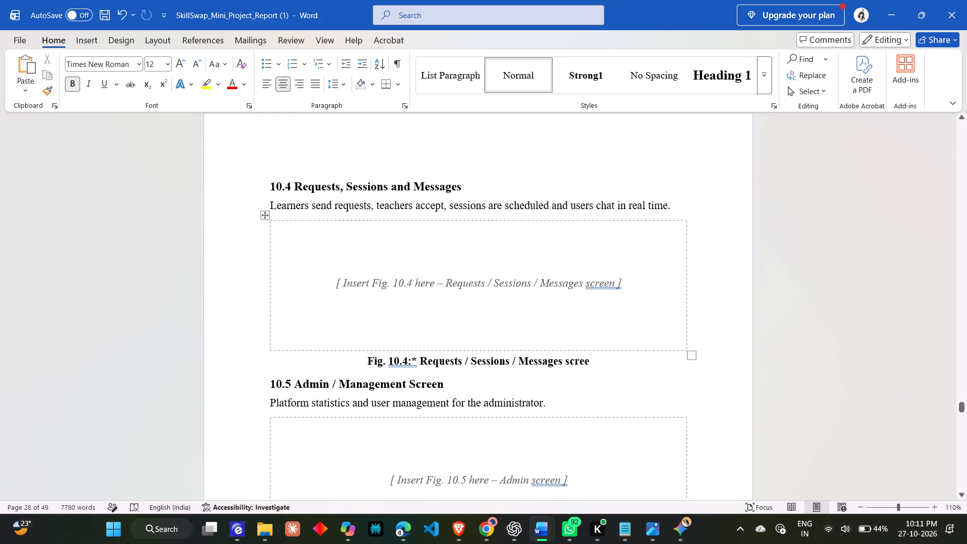
pyautogui.scroll(-3, 411, 277)
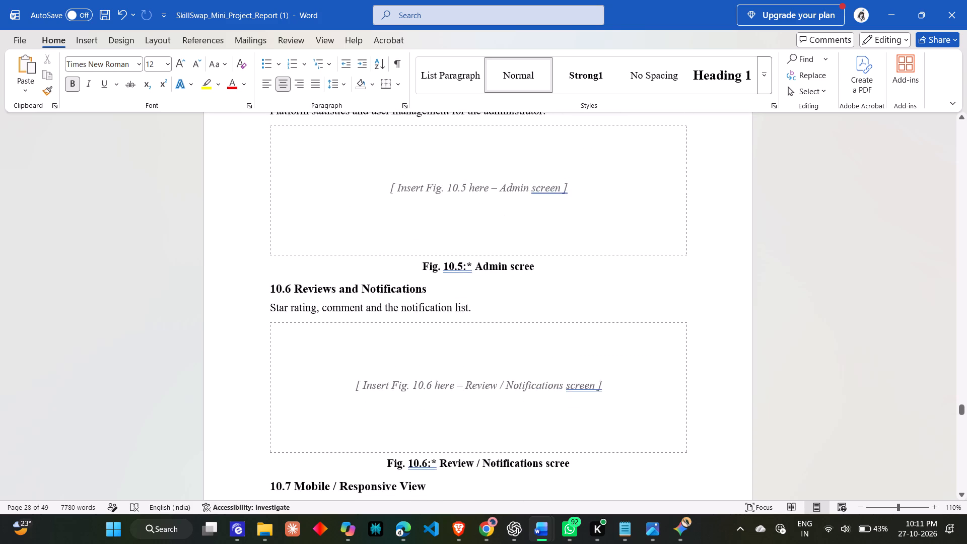
pyautogui.scroll(-16, 411, 277)
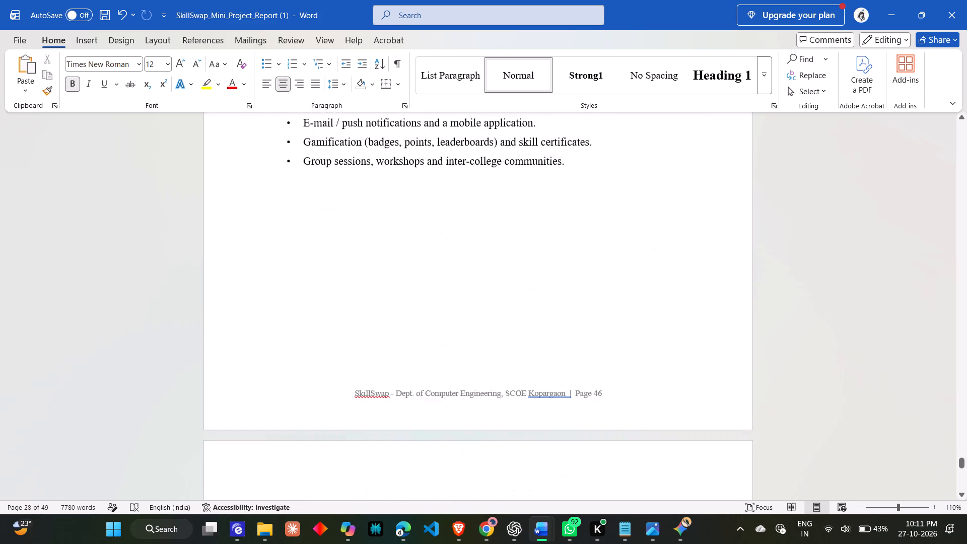
pyautogui.scroll(-19, 411, 277)
# Recheck the report's pages from the table of contents through chapter 4 to section 5.1 Use Case Diagram.
pyautogui.scroll(20, 411, 277)
pyautogui.scroll(13, 411, 277)
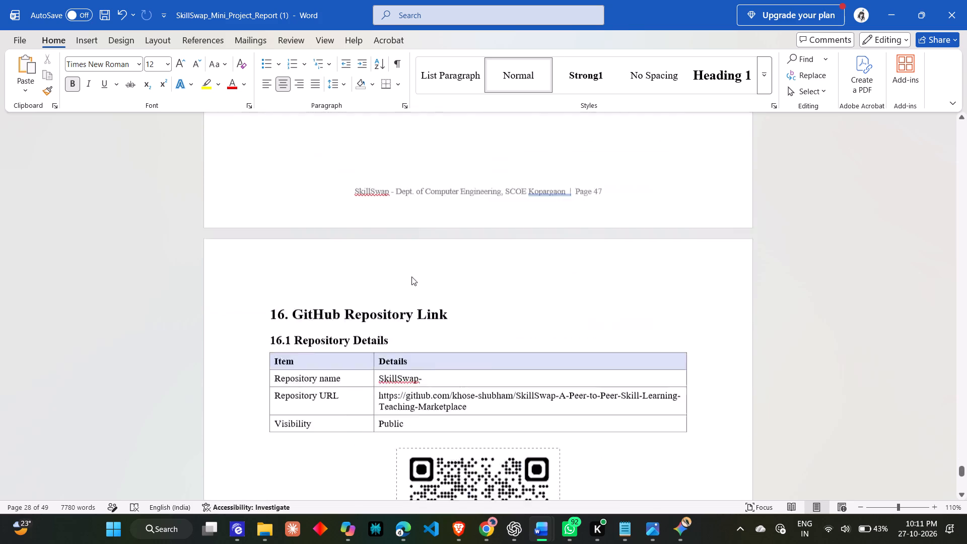
pyautogui.scroll(20, 411, 277)
pyautogui.scroll(20, 411, 277)
pyautogui.scroll(20, 411, 277)
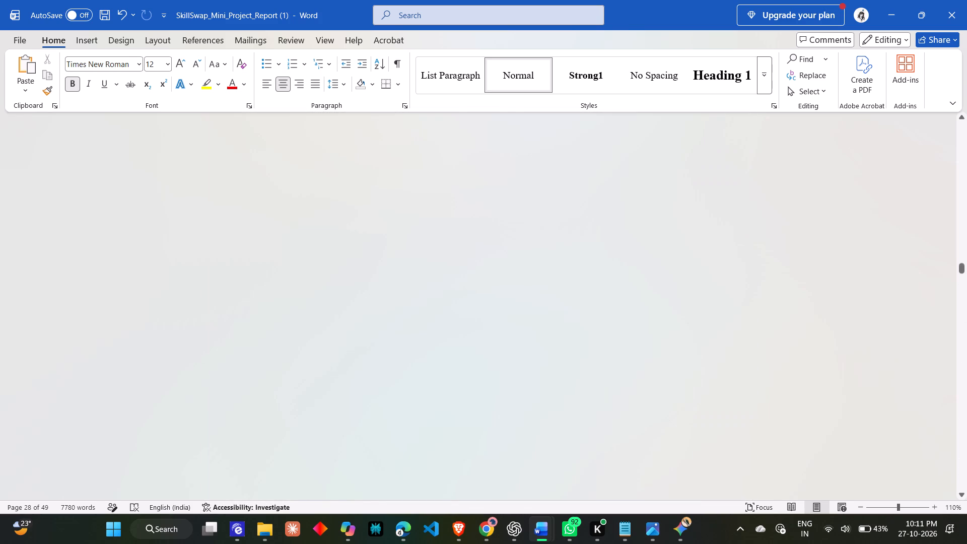
pyautogui.scroll(20, 411, 277)
pyautogui.scroll(20, 411, 277)
pyautogui.scroll(19, 411, 277)
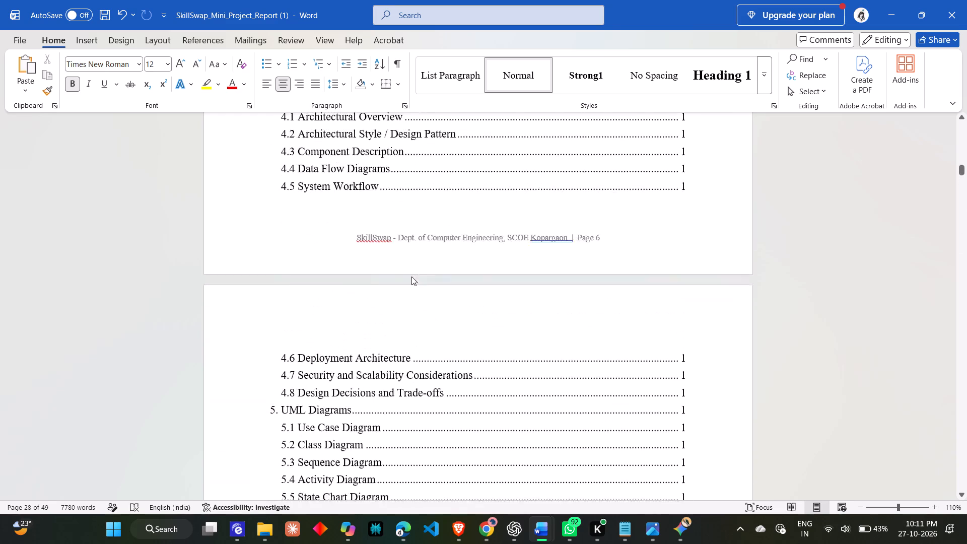
pyautogui.scroll(-20, 411, 277)
pyautogui.scroll(-20, 411, 277)
pyautogui.scroll(-20, 411, 277)
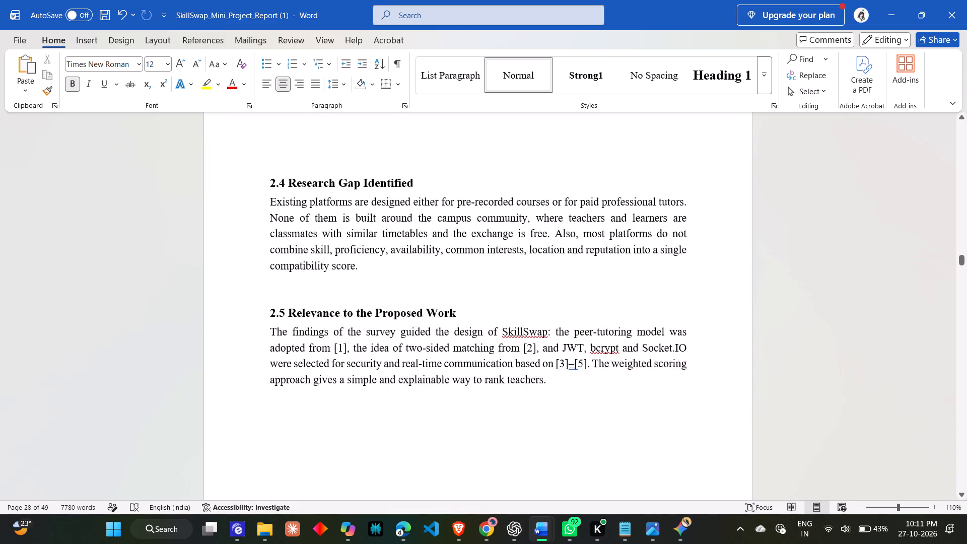
pyautogui.scroll(-19, 411, 277)
pyautogui.scroll(-2, 411, 277)
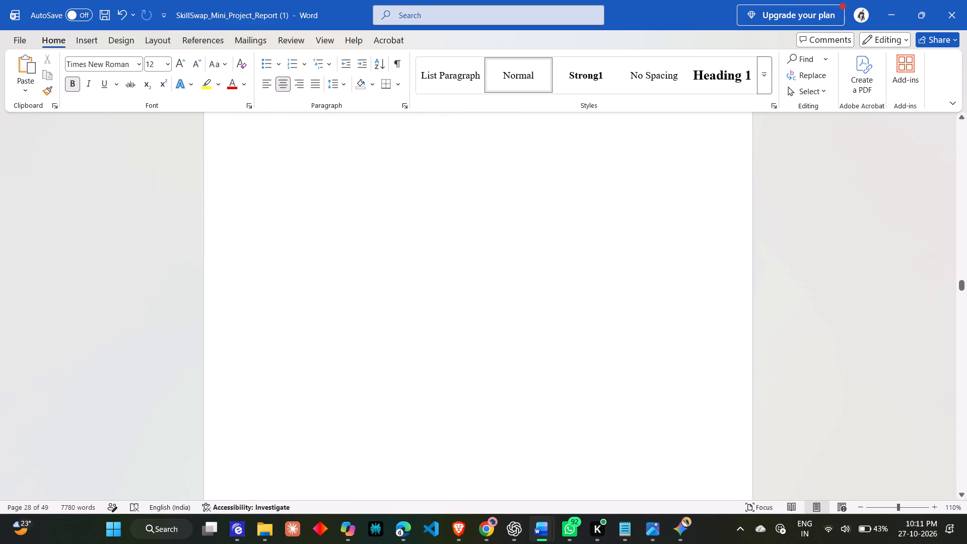
pyautogui.scroll(-8, 411, 277)
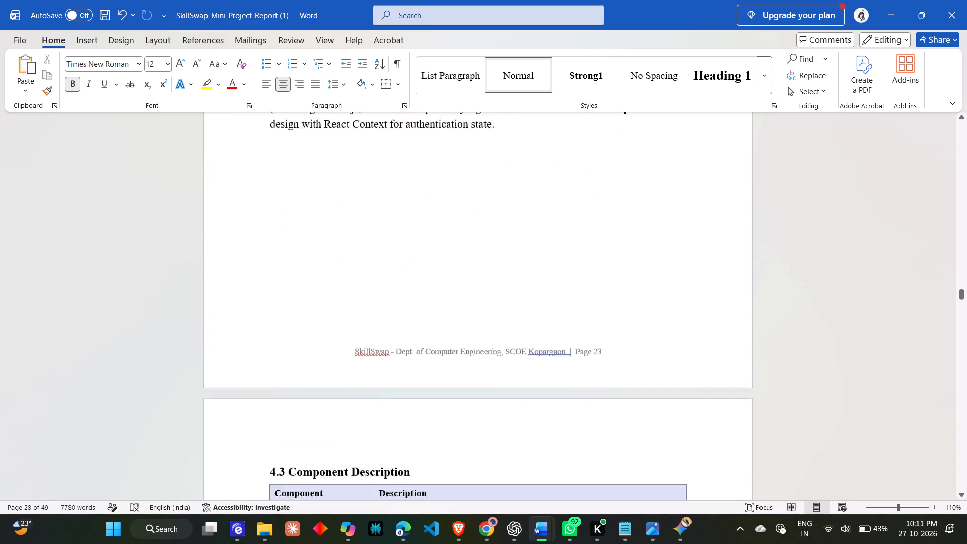
pyautogui.scroll(-9, 411, 277)
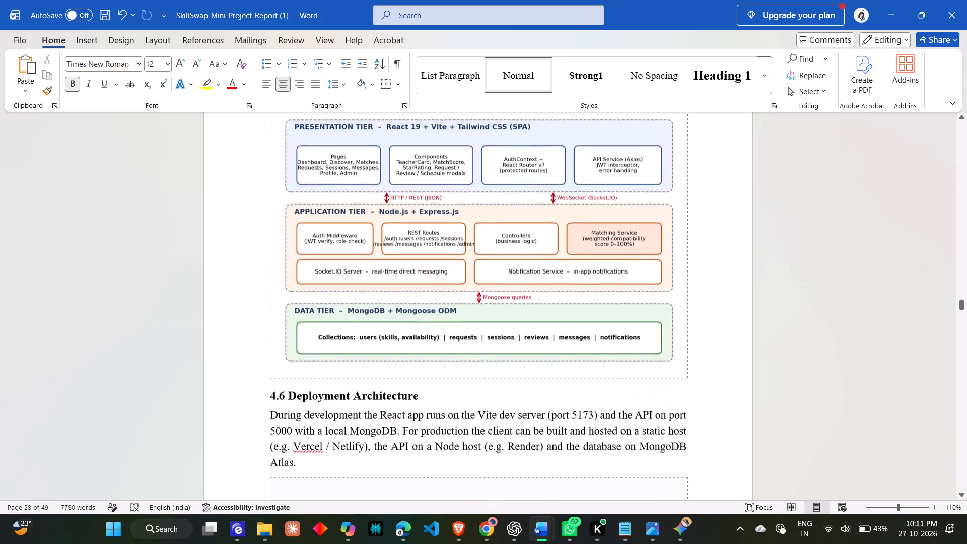
pyautogui.scroll(-7, 411, 277)
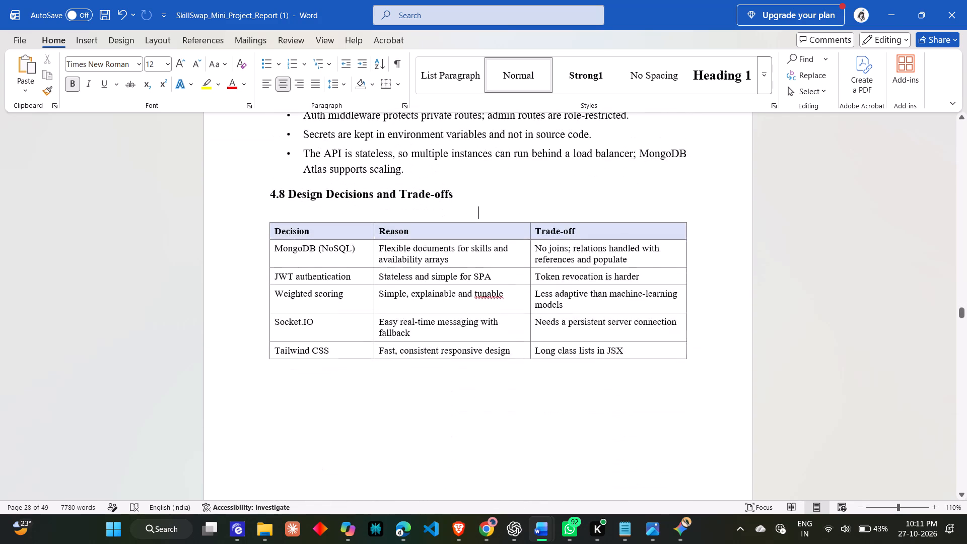
pyautogui.scroll(-4, 411, 277)
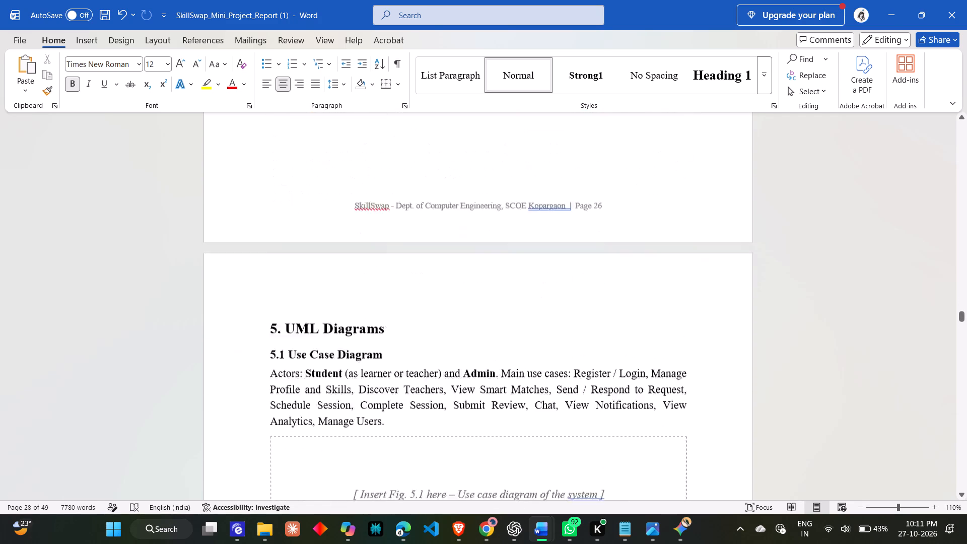
pyautogui.scroll(-1, 411, 277)
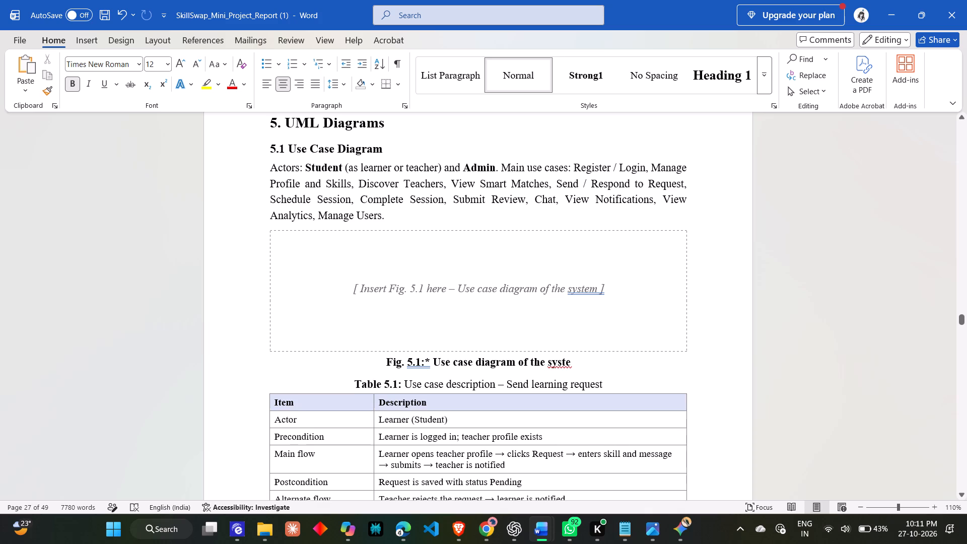
# Copy the text from the UML Diagrams heading through the Fig. 5.1 use case diagram placeholder.
pyautogui.moveTo(608, 287); pyautogui.dragTo(281, 164)
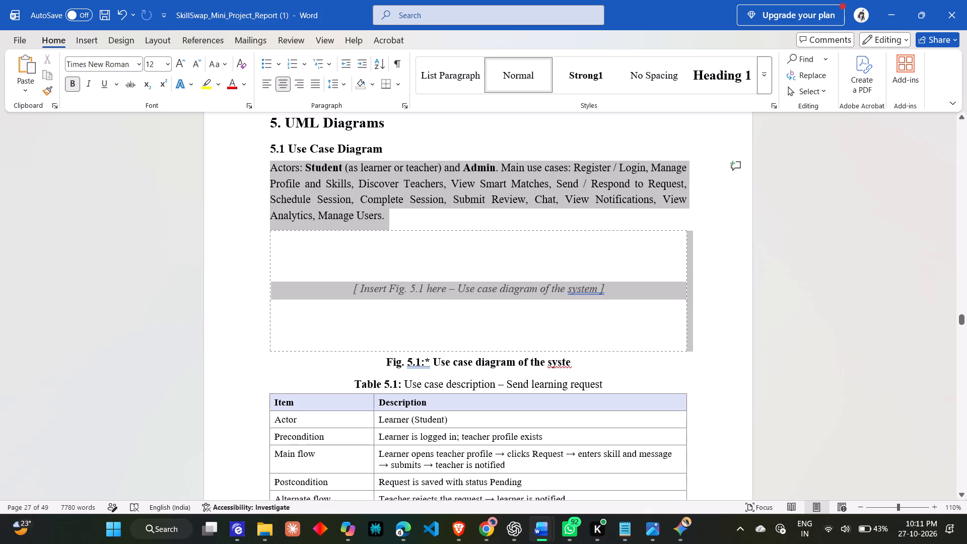
pyautogui.moveTo(281, 164); pyautogui.dragTo(275, 99)
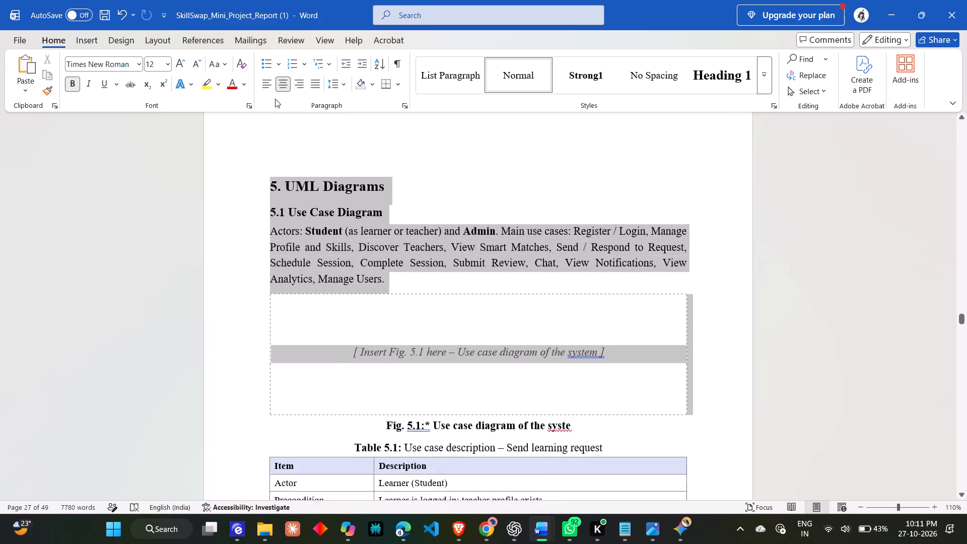
pyautogui.moveTo(275, 99); pyautogui.dragTo(285, 239)
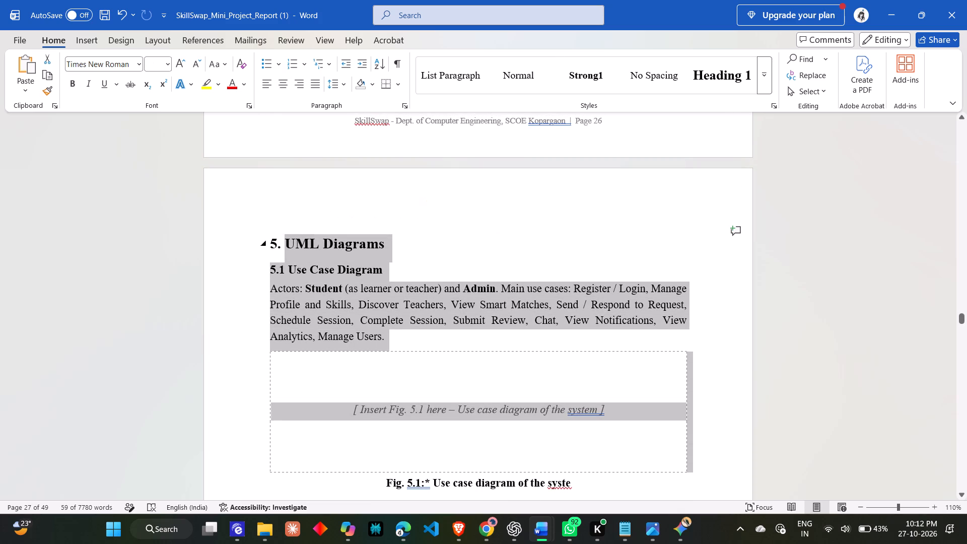
pyautogui.hotkey('ctrl', 'c')
pyautogui.click(676, 535)
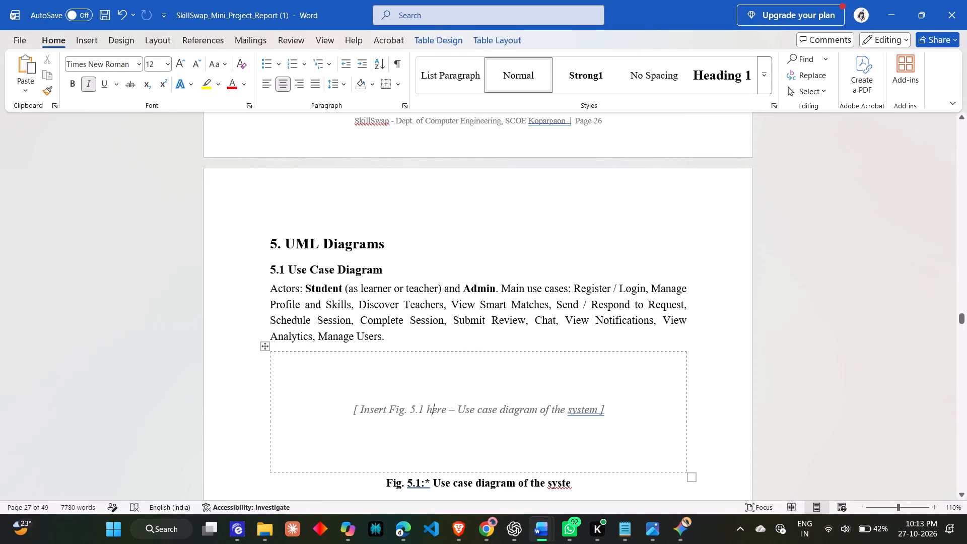
pyautogui.click(606, 410)
pyautogui.hotkey('ctrl', 'v')
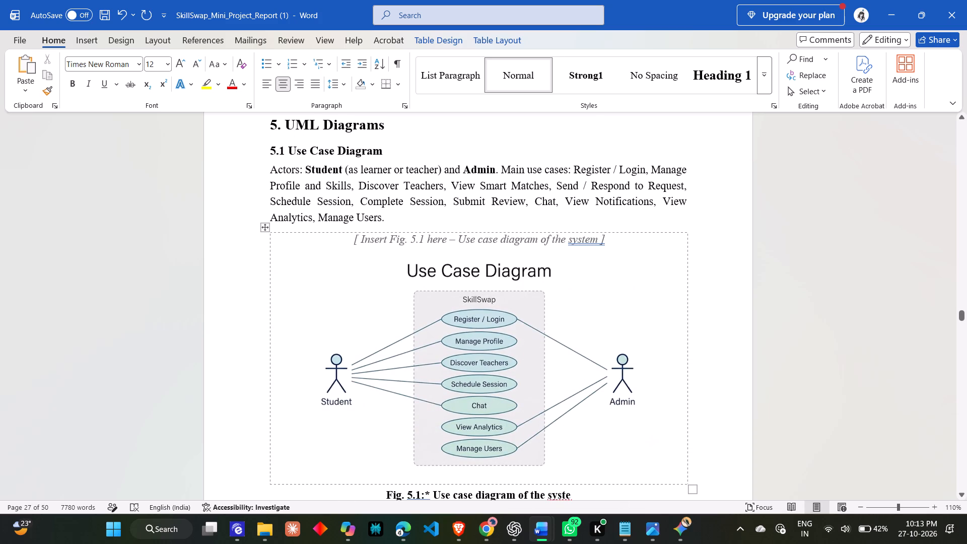
# Delete the placeholder text "[ Insert Fig. 5.1 here – Use case diagram of the system ]" above the pasted diagram.
pyautogui.moveTo(610, 240); pyautogui.dragTo(368, 236)
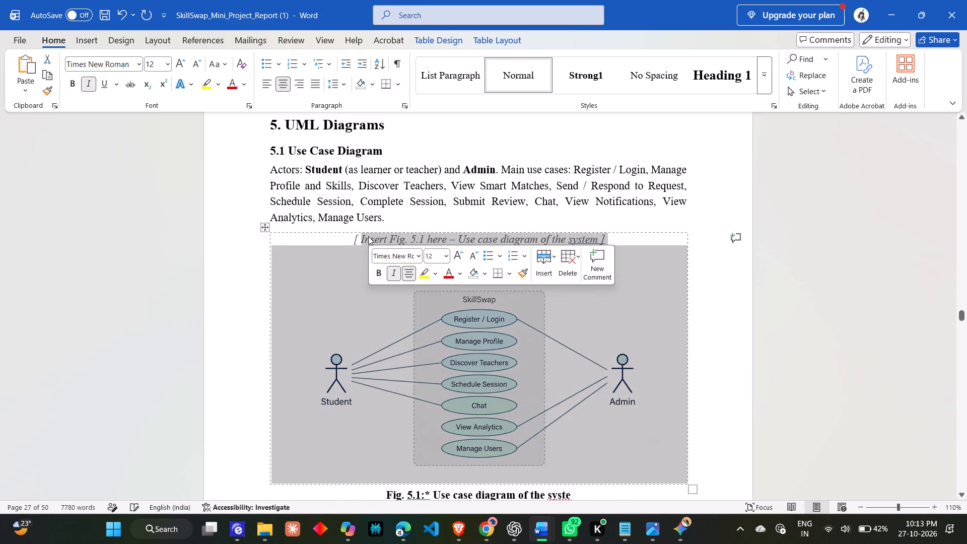
pyautogui.click(360, 233)
pyautogui.click(352, 237)
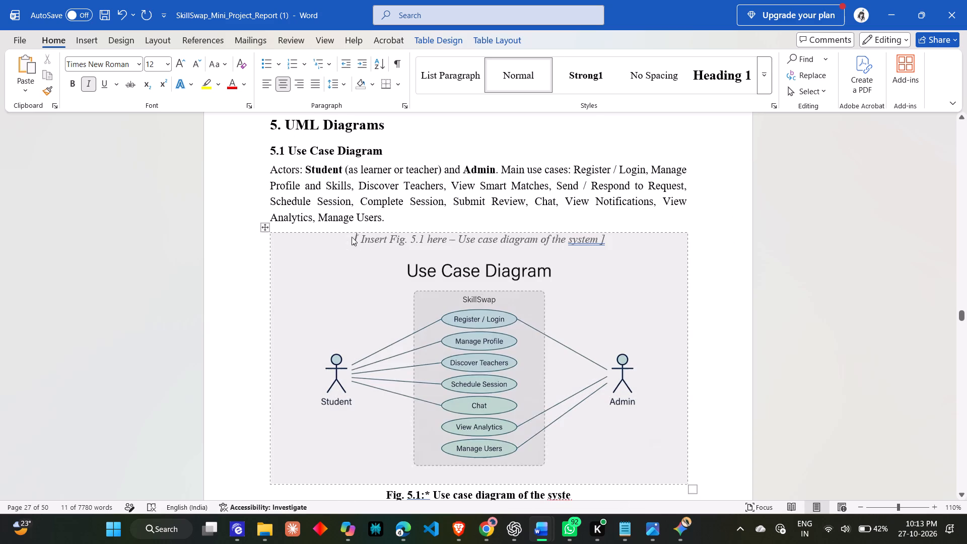
pyautogui.moveTo(611, 240); pyautogui.dragTo(361, 246)
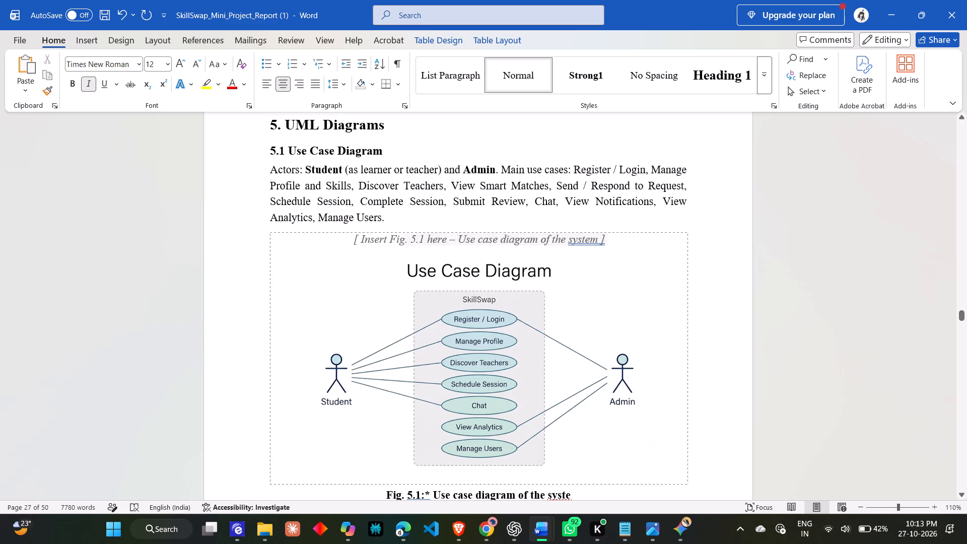
pyautogui.moveTo(361, 246); pyautogui.dragTo(353, 242)
pyautogui.press('BackSpace')
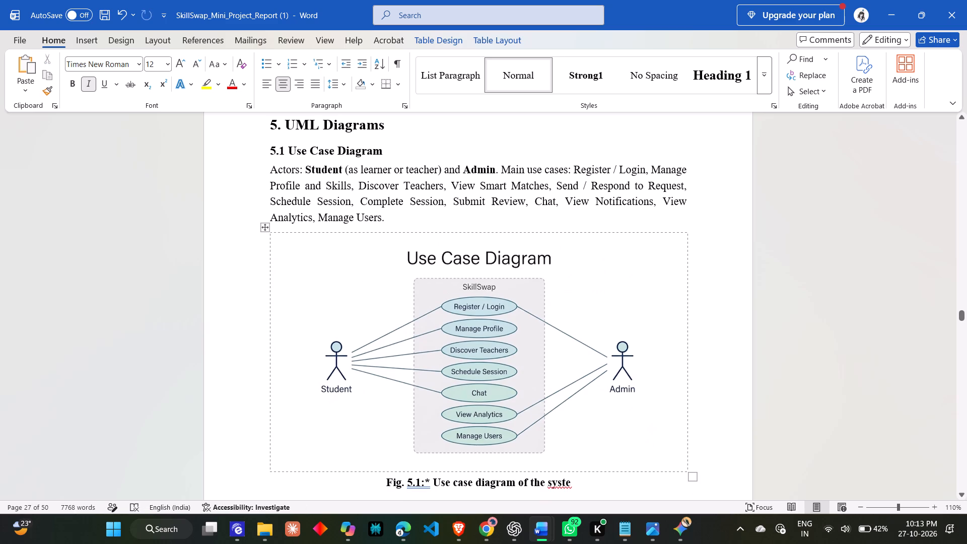
pyautogui.press('BackSpace')
# Delete the Fig. 5.1 caption below the use case diagram and add a line break before the Table 5.1 caption.
pyautogui.scroll(-1, 421, 205)
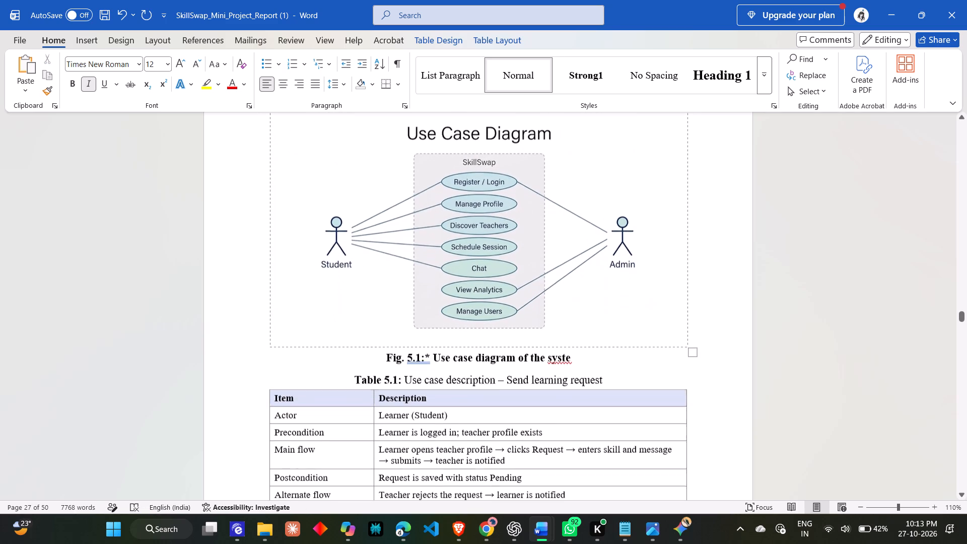
pyautogui.click(505, 300)
pyautogui.click(574, 357)
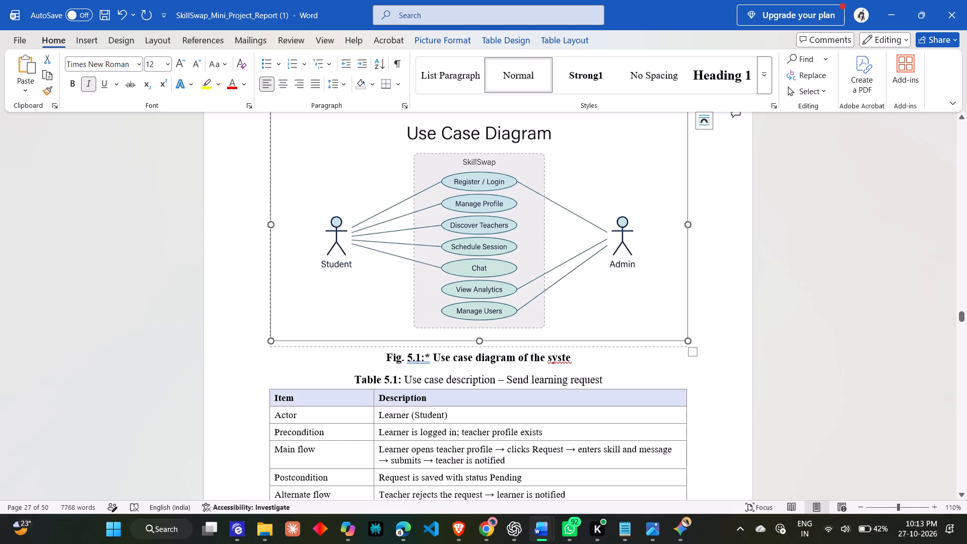
pyautogui.moveTo(574, 357); pyautogui.dragTo(386, 348)
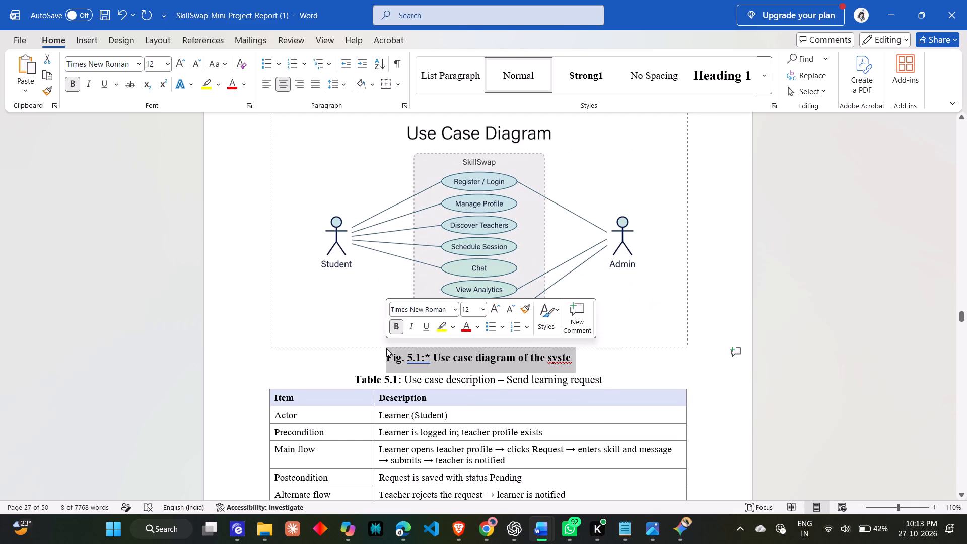
pyautogui.press('BackSpace')
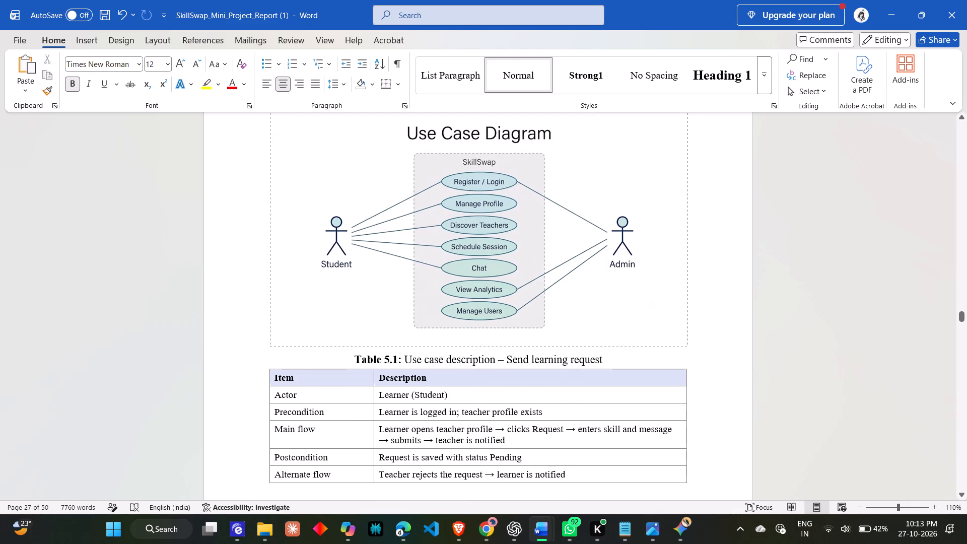
pyautogui.hotkey('shift', 'Return')
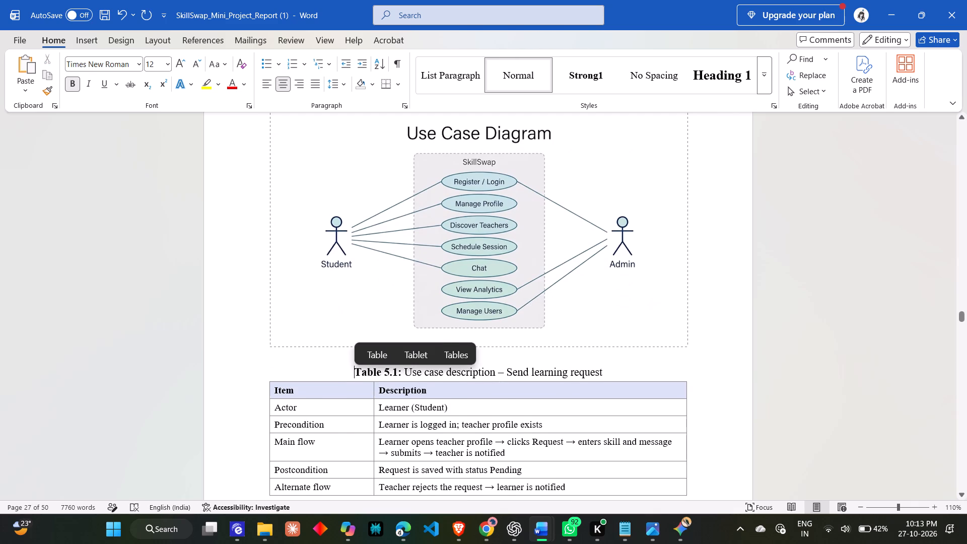
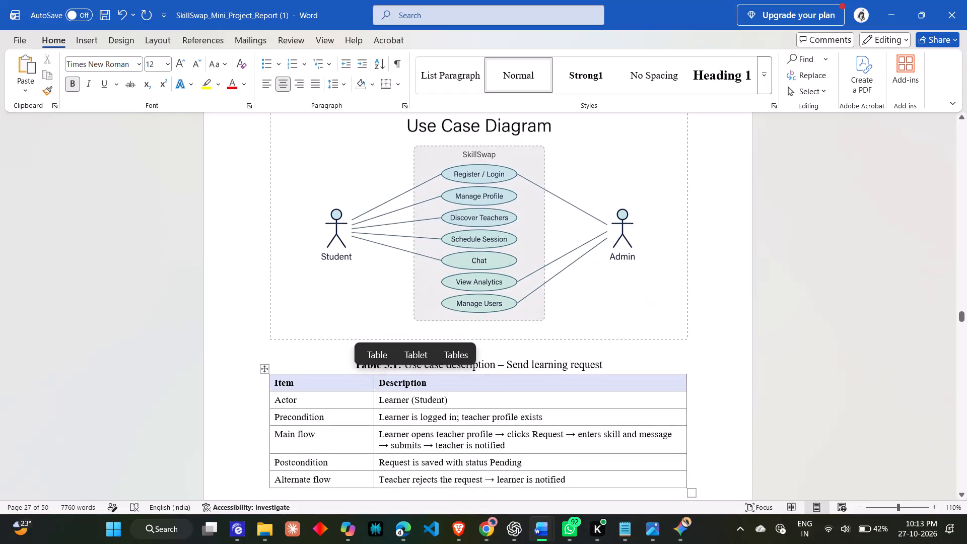
# Delete the caption "Table 5.1: Use case description – Send learning request" below the use case diagram.
pyautogui.moveTo(613, 360); pyautogui.dragTo(368, 361)
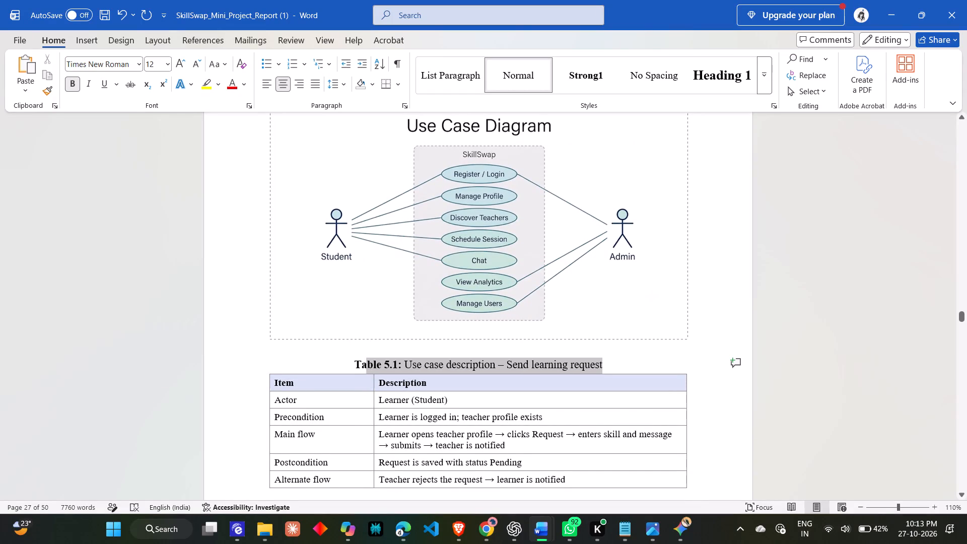
pyautogui.moveTo(368, 361); pyautogui.dragTo(348, 361)
pyautogui.press('BackSpace')
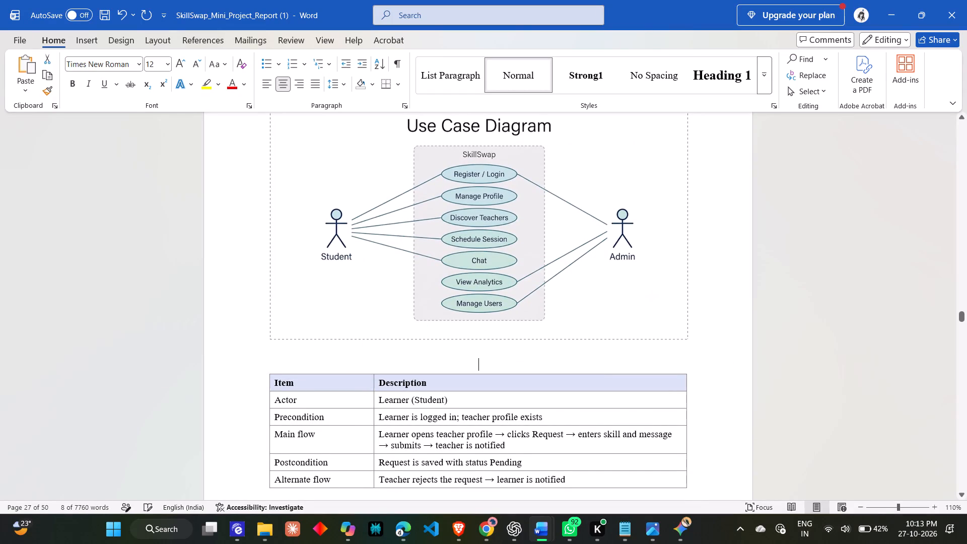
# Insert a blank line between the 5.1 paragraph ending "Manage Users." and the use case diagram.
pyautogui.hscroll(1, 348, 361)
pyautogui.scroll(1, 348, 361)
pyautogui.hscroll(1, 348, 361)
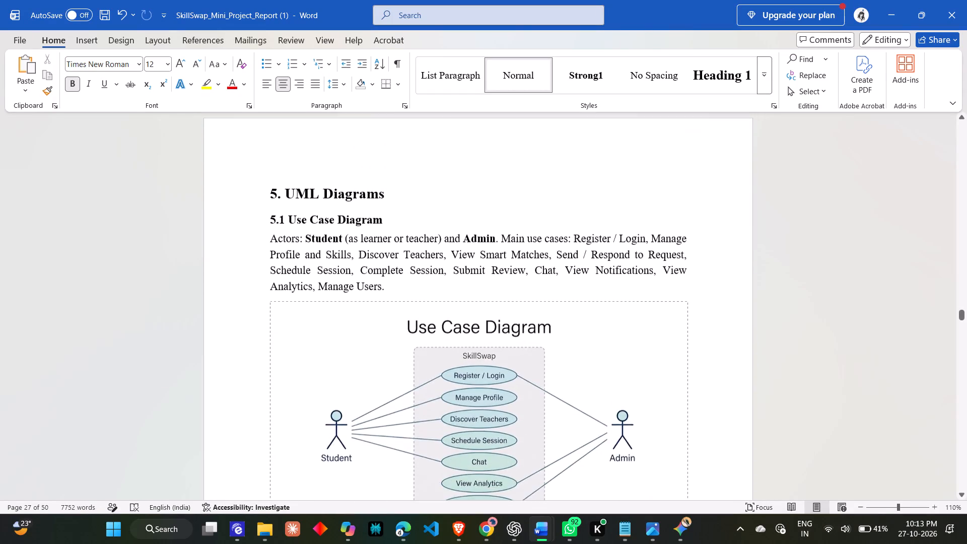
pyautogui.scroll(-3, 348, 361)
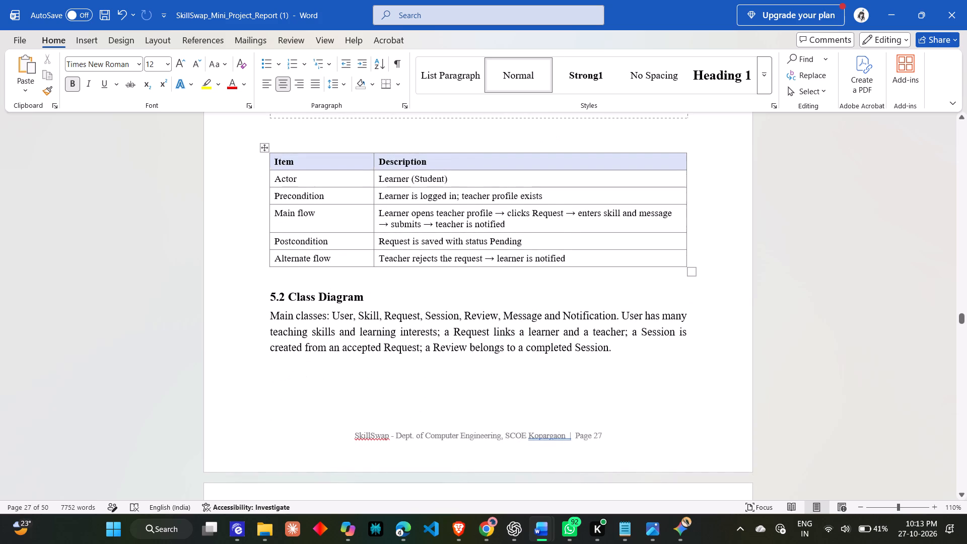
pyautogui.scroll(3, 348, 361)
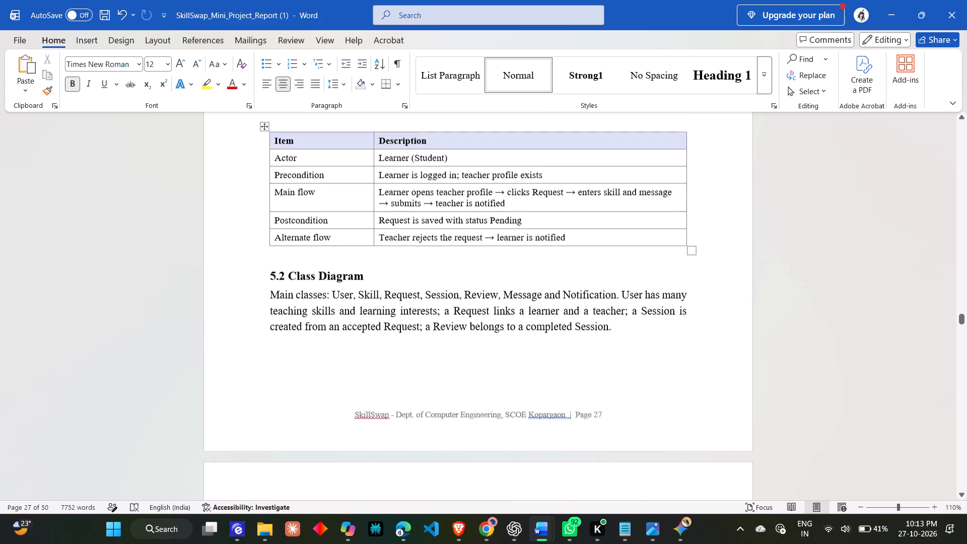
pyautogui.scroll(3, 348, 361)
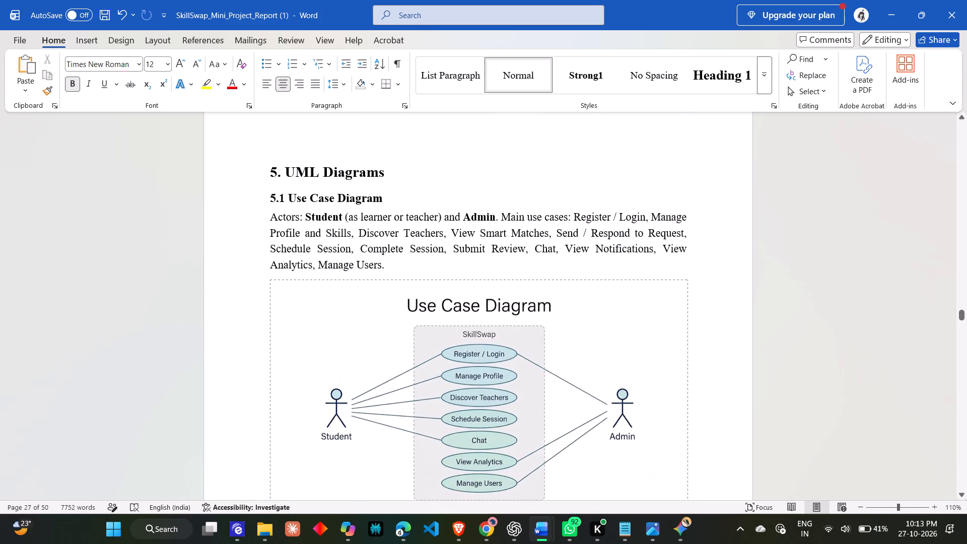
pyautogui.click(384, 266)
pyautogui.press('Return')
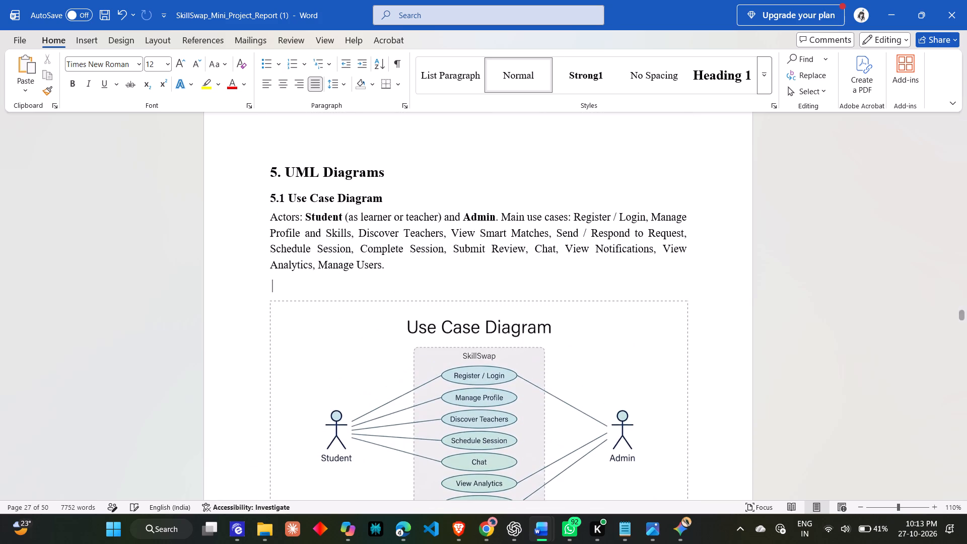
# Delete the whole Item/Description use case table below the use case diagram.
pyautogui.scroll(-5, 384, 266)
pyautogui.scroll(1, 384, 266)
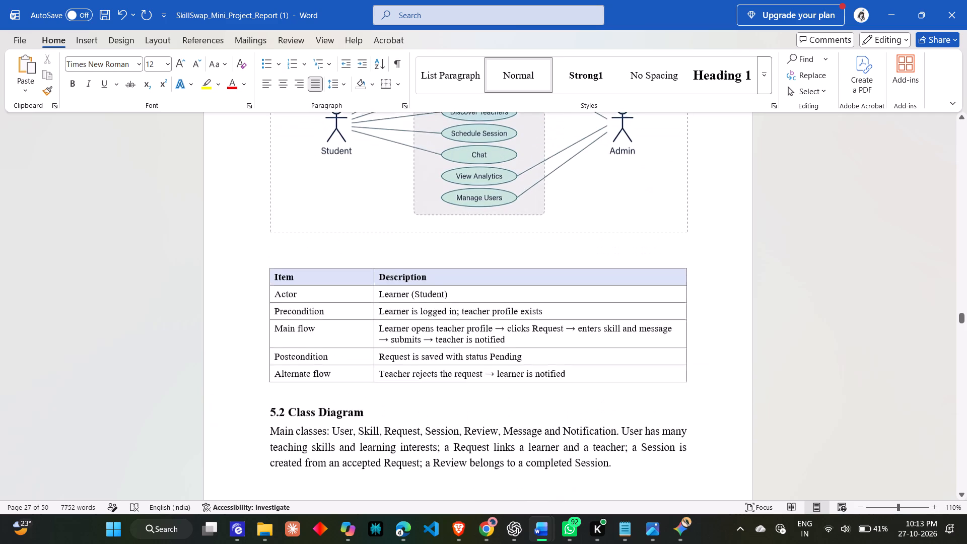
pyautogui.scroll(1, 384, 266)
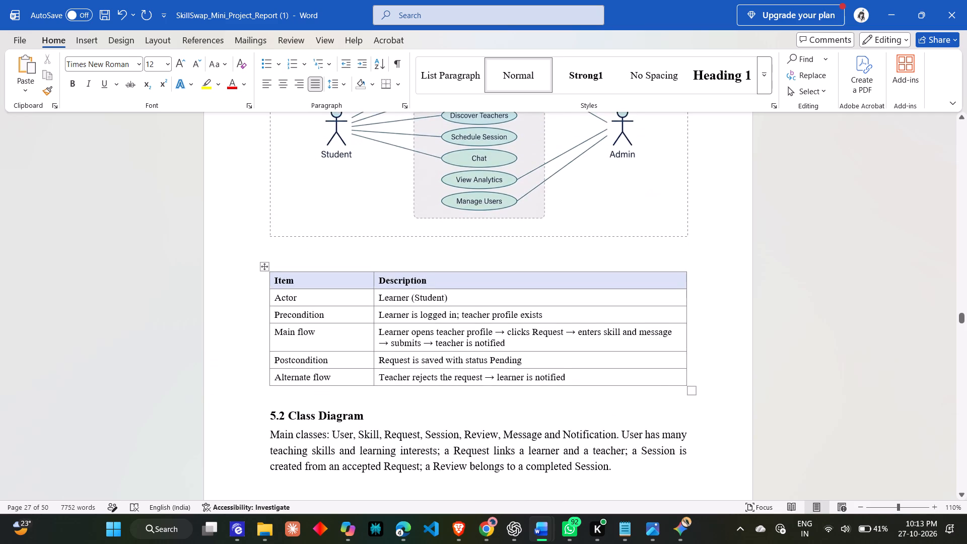
pyautogui.moveTo(590, 381); pyautogui.dragTo(297, 283)
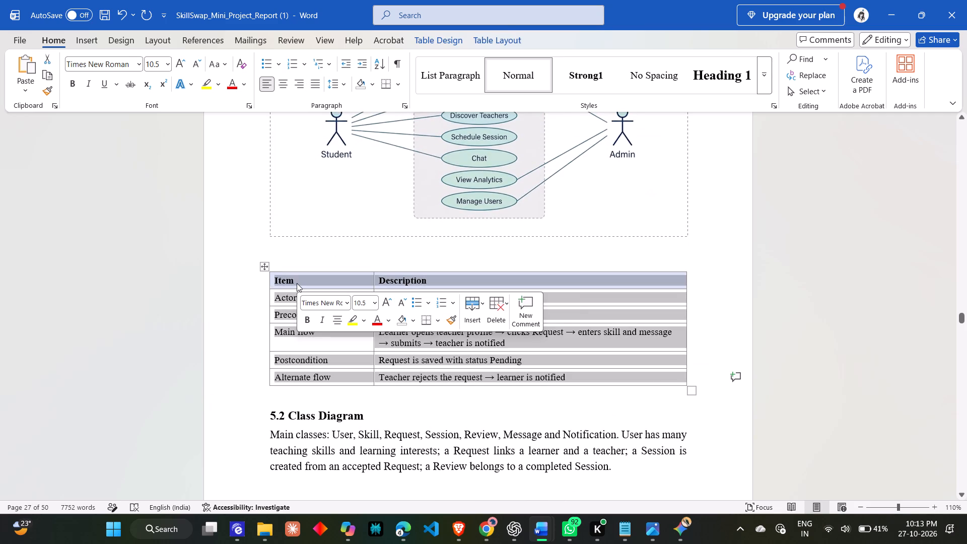
pyautogui.press('BackSpace')
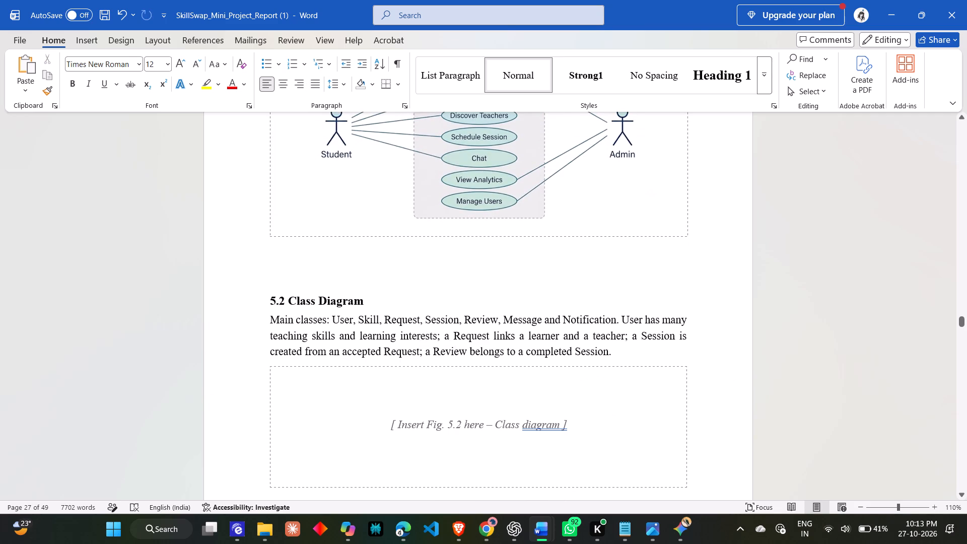
# Delete the "Fig. 5.2" class diagram caption above the 5.3 Sequence Diagram heading.
pyautogui.scroll(-1, 379, 361)
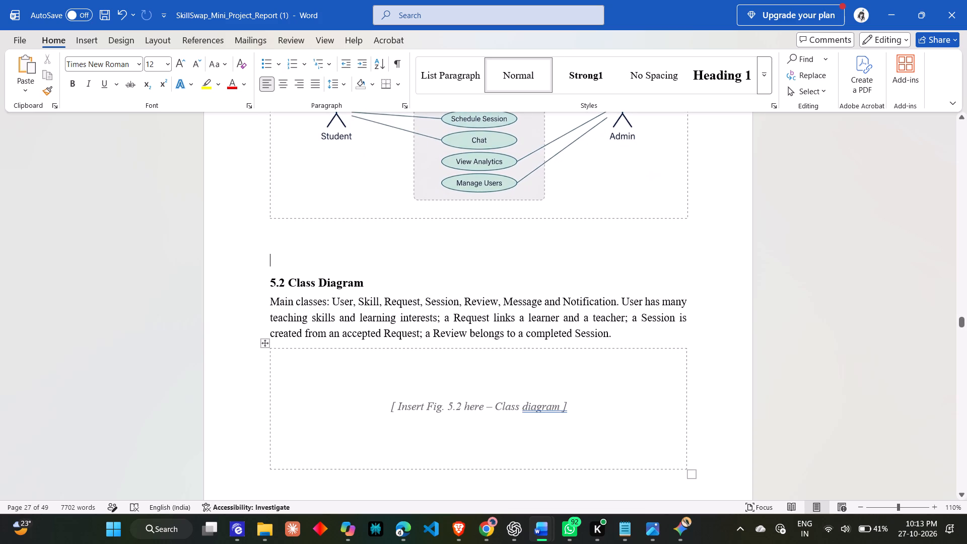
pyautogui.scroll(3, 526, 405)
pyautogui.scroll(-2, 526, 405)
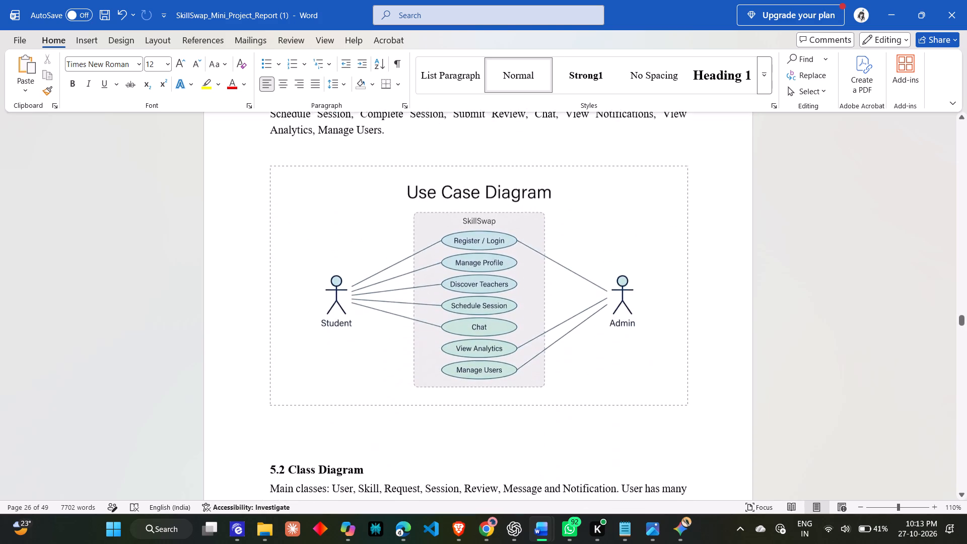
pyautogui.scroll(-2, 526, 405)
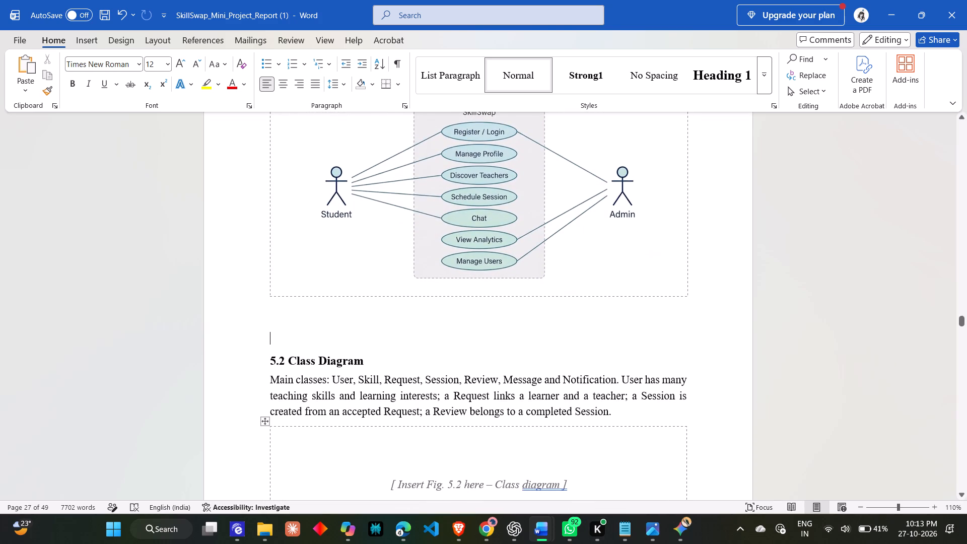
pyautogui.scroll(-3, 429, 391)
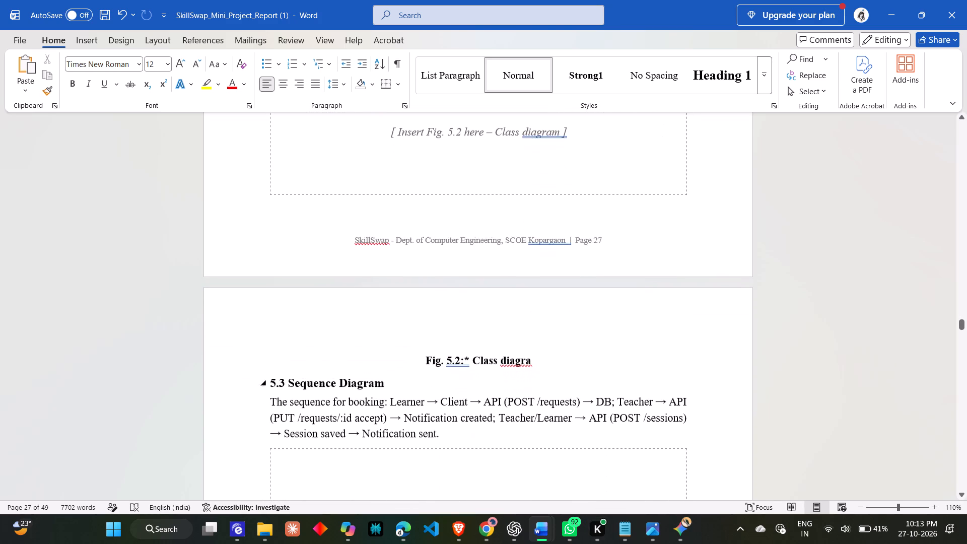
pyautogui.scroll(-1, 429, 391)
pyautogui.moveTo(533, 331); pyautogui.dragTo(418, 322)
pyautogui.press('BackSpace')
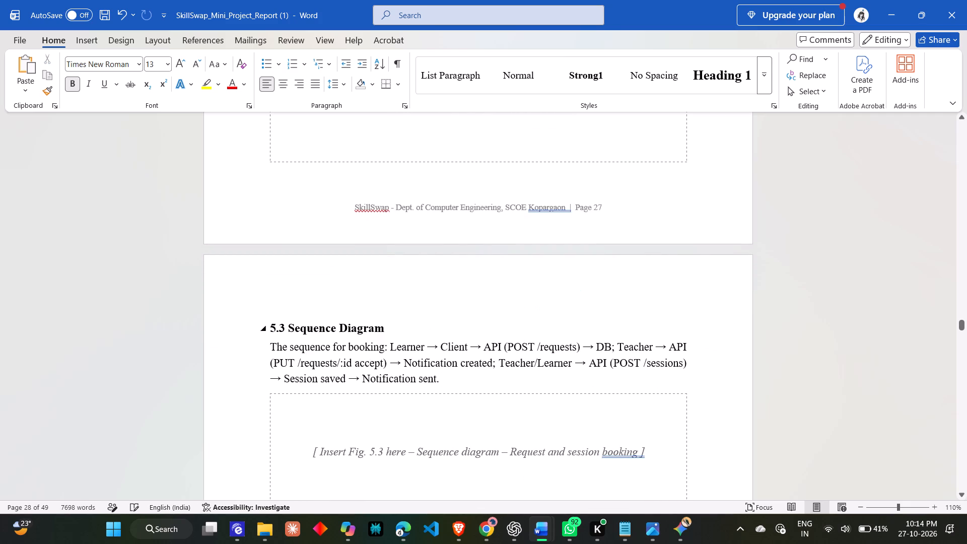
# Delete the placeholder box "[ Insert Fig. 5.2 here – Class diagram ]" in section 5.2.
pyautogui.scroll(1, 418, 322)
pyautogui.scroll(1, 353, 215)
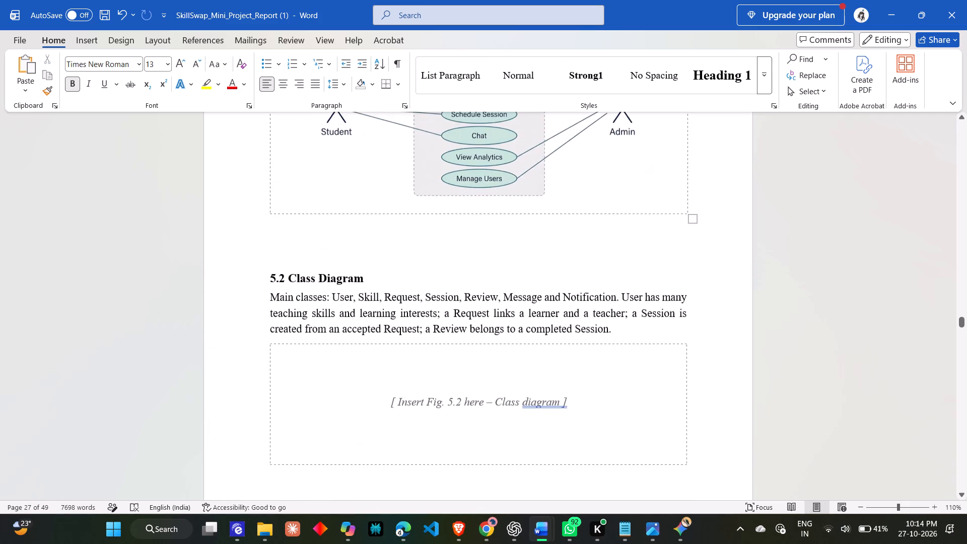
pyautogui.scroll(1, 353, 215)
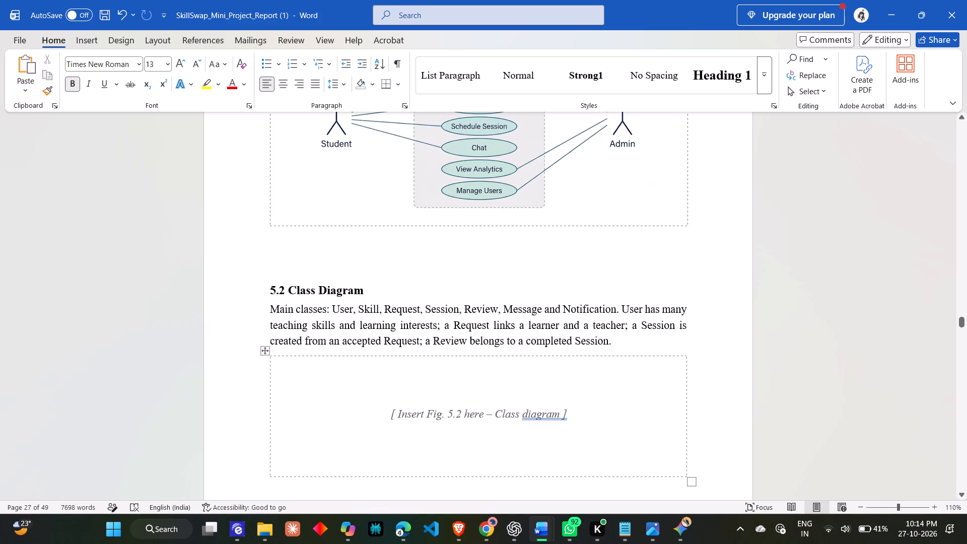
pyautogui.click(262, 352)
pyautogui.rightClick(262, 352)
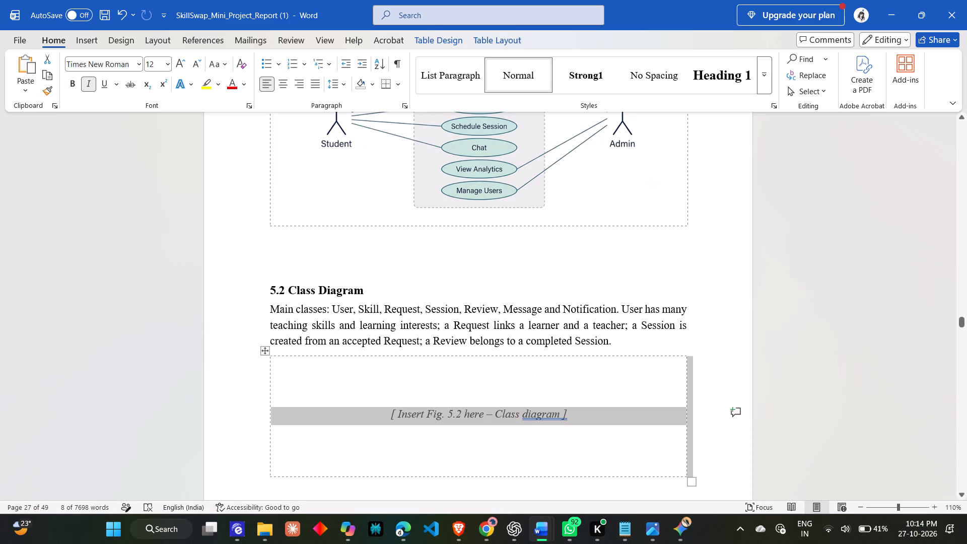
pyautogui.click(295, 101)
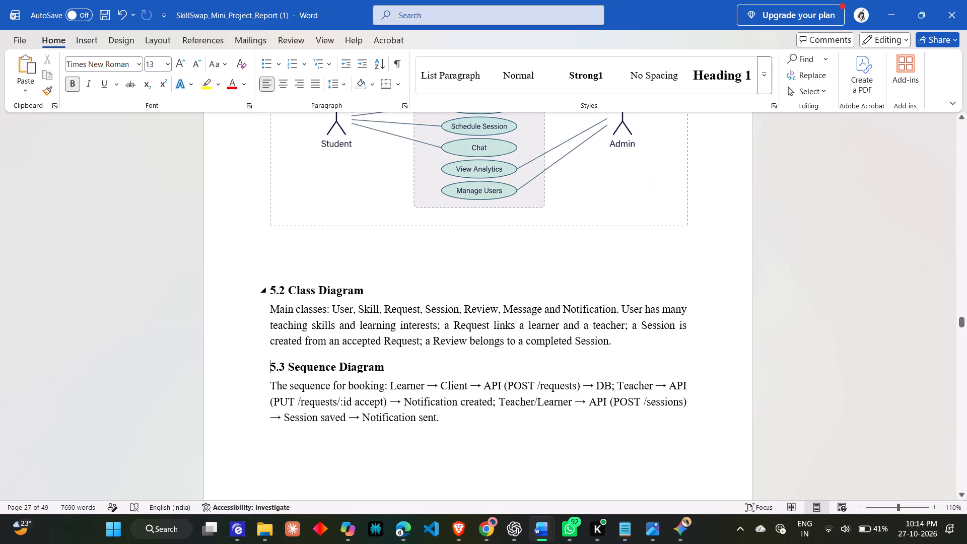
# Delete the 5.2 Class Diagram heading together with its "Main classes" paragraph.
pyautogui.moveTo(266, 285); pyautogui.dragTo(277, 286)
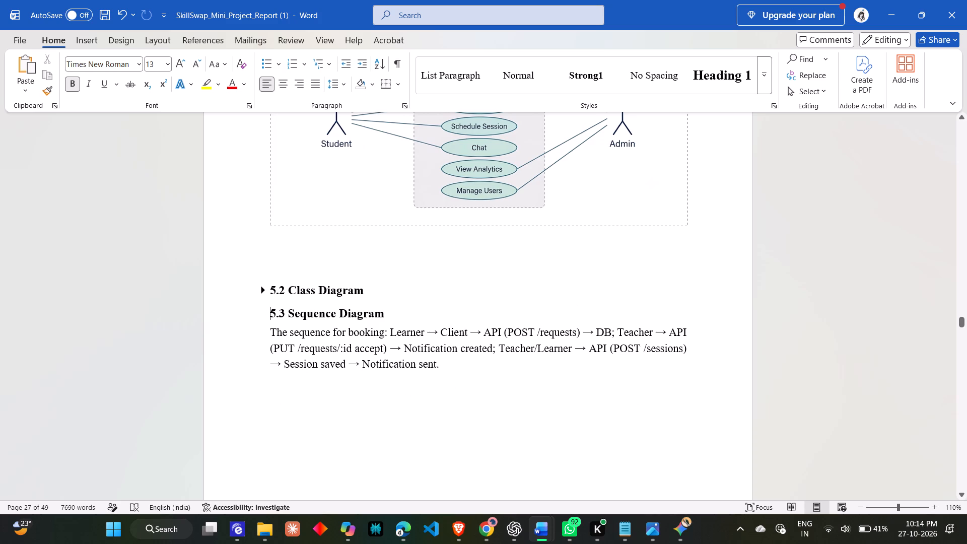
pyautogui.click(262, 290)
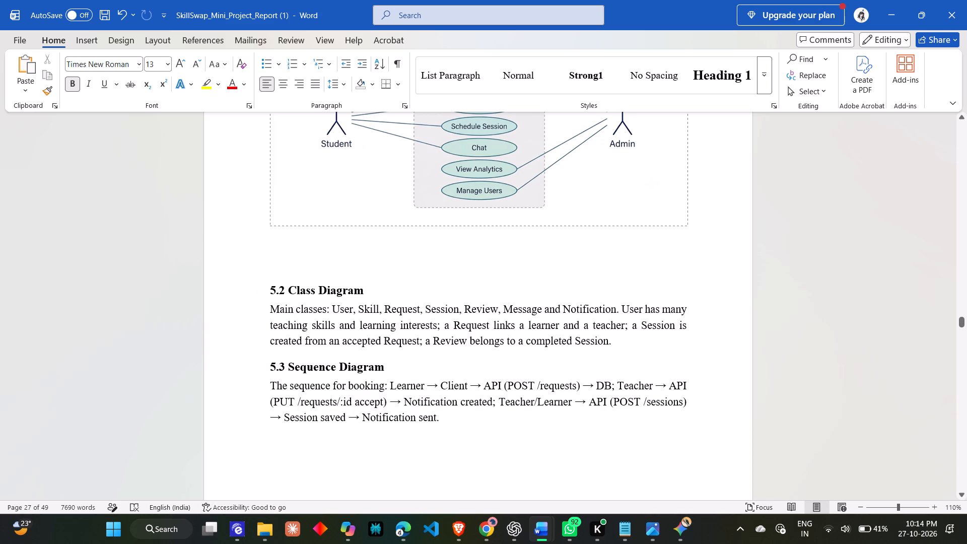
pyautogui.moveTo(621, 344); pyautogui.dragTo(290, 292)
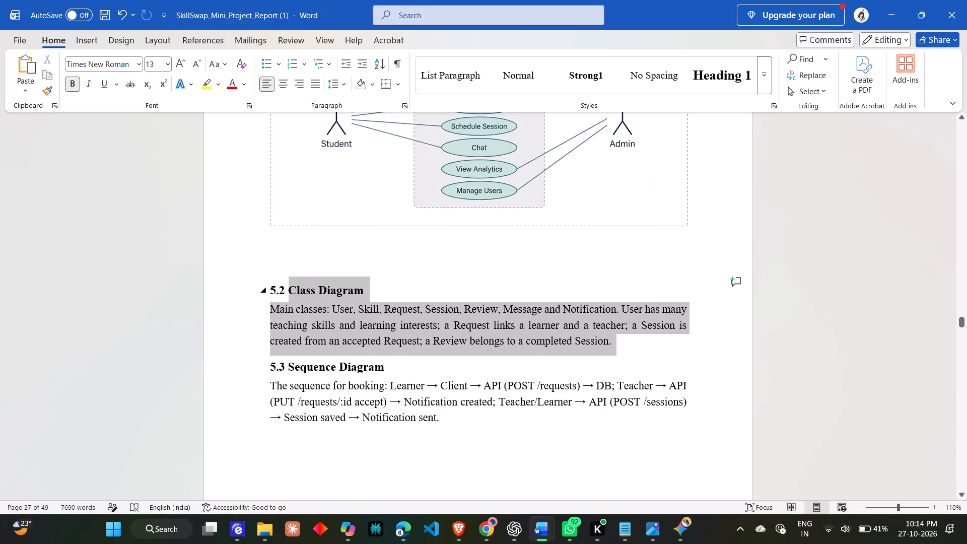
pyautogui.moveTo(290, 292); pyautogui.dragTo(271, 289)
pyautogui.press('BackSpace')
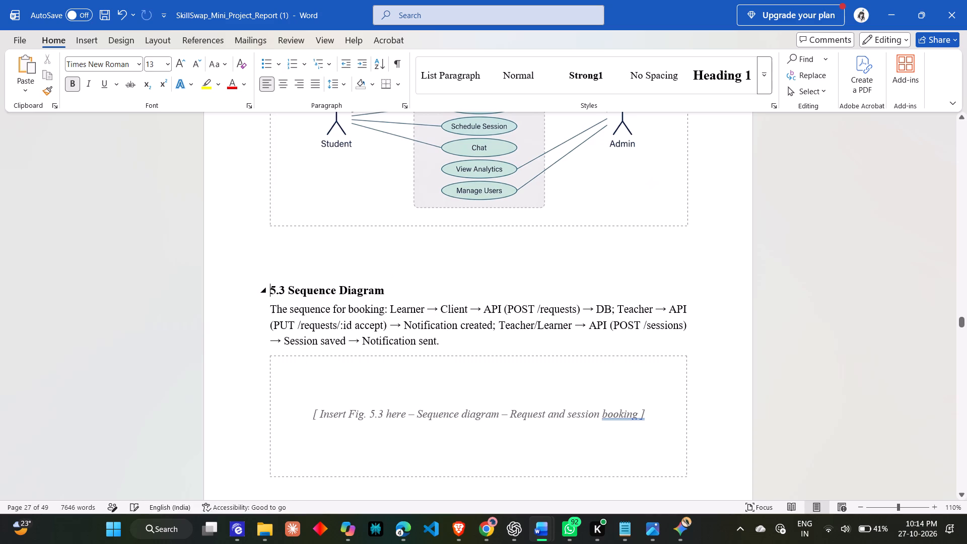
# Add nine blank lines before the 5.3 Sequence Diagram heading to push the section onto page 28.
pyautogui.press('Return')
pyautogui.press('Return')
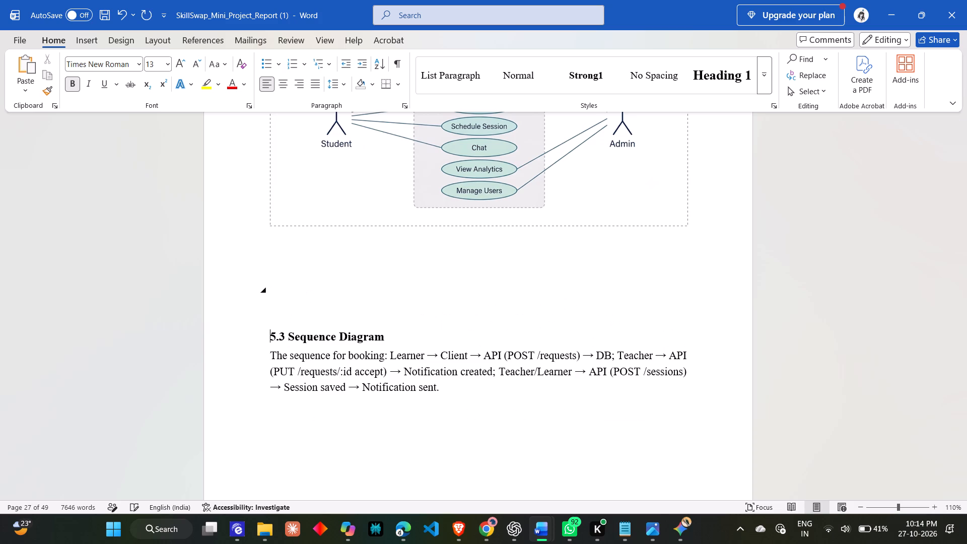
pyautogui.press('Return')
pyautogui.press('Return')
pyautogui.press('Return')
pyautogui.scroll(-2, 271, 289)
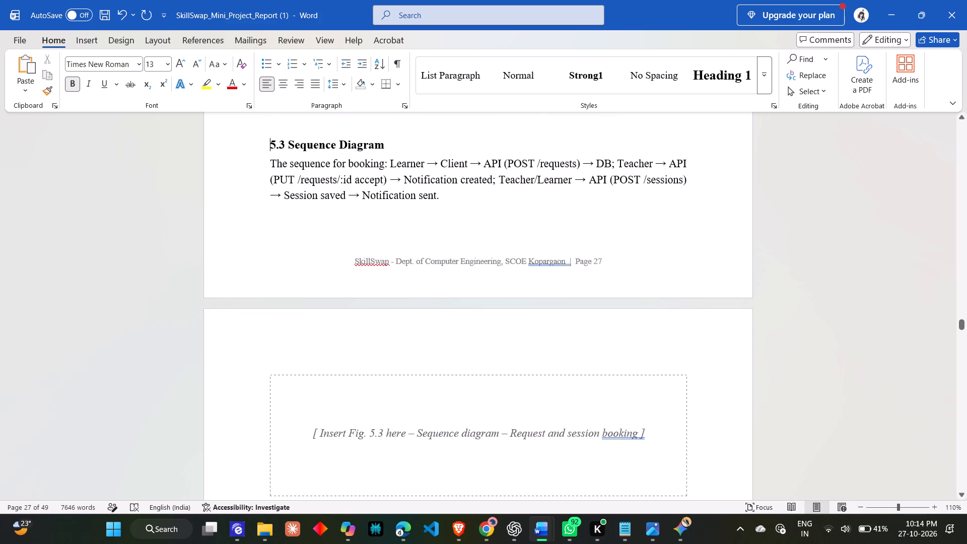
pyautogui.press('Return')
pyautogui.press('Return')
pyautogui.press('Return')
pyautogui.press('Return')
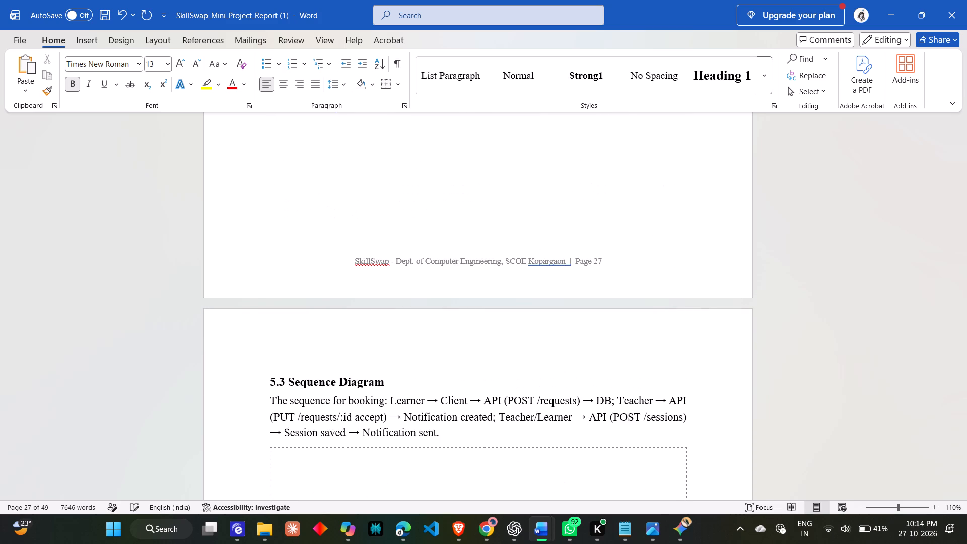
# Renumber the Sequence Diagram heading as 5.2.
pyautogui.scroll(3, 348, 279)
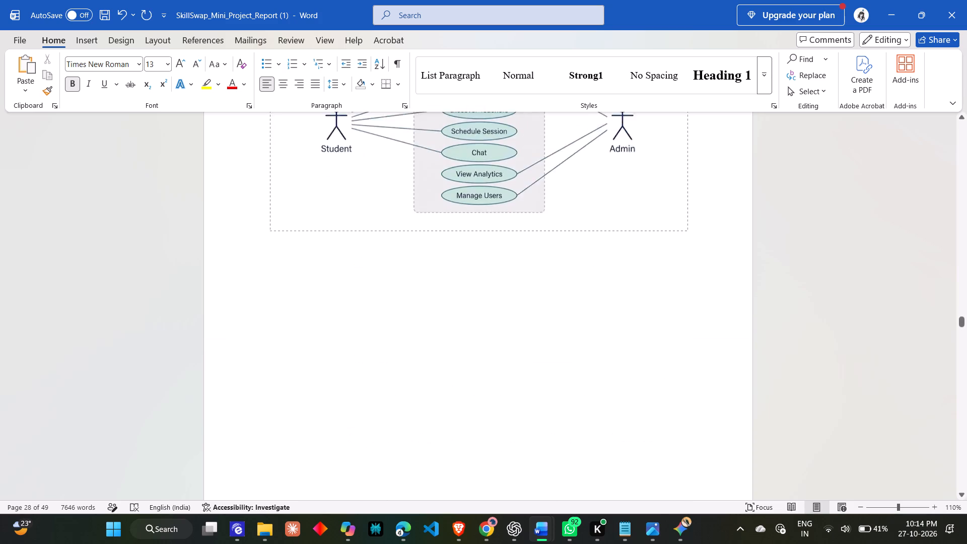
pyautogui.scroll(1, 348, 279)
pyautogui.scroll(-2, 348, 279)
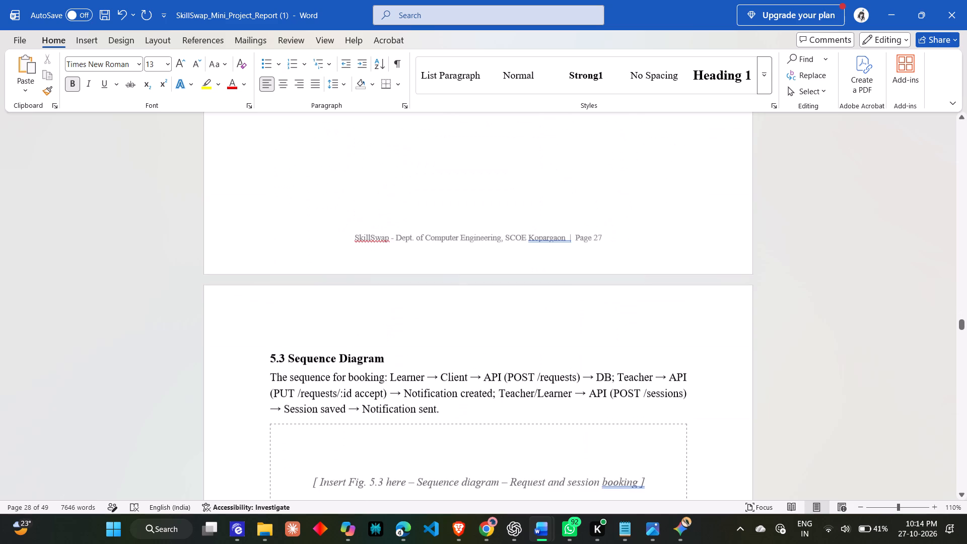
pyautogui.scroll(-1, 348, 279)
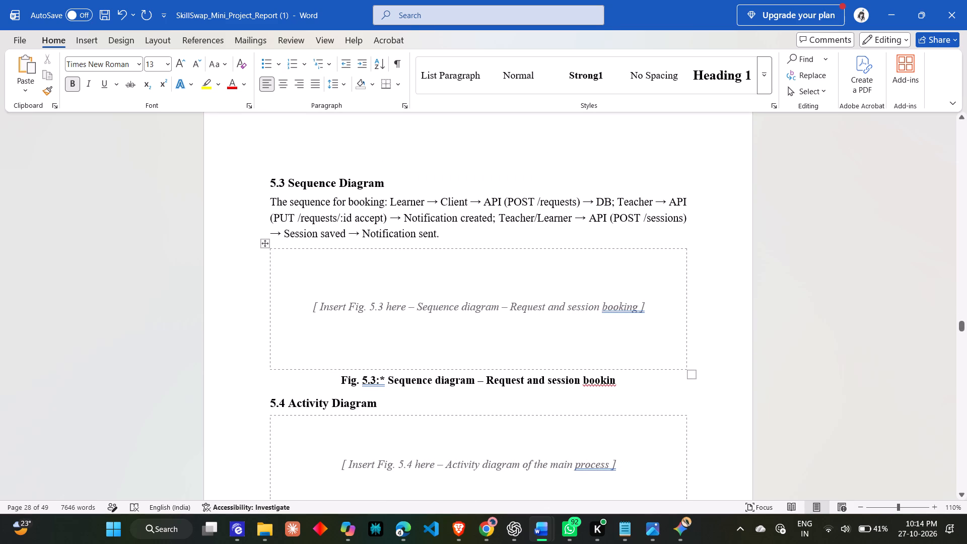
pyautogui.click(287, 180)
pyautogui.press('Left')
pyautogui.press('BackSpace')
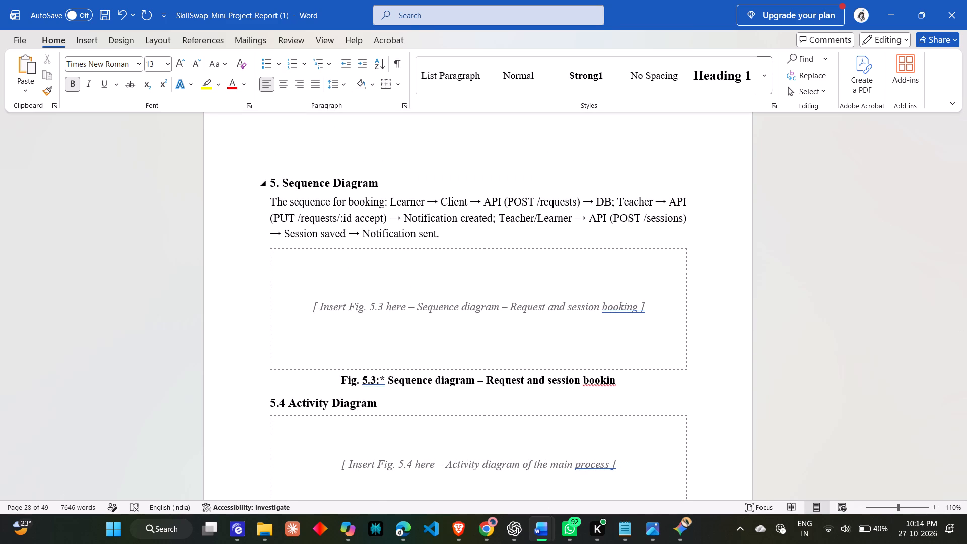
pyautogui.press('2')
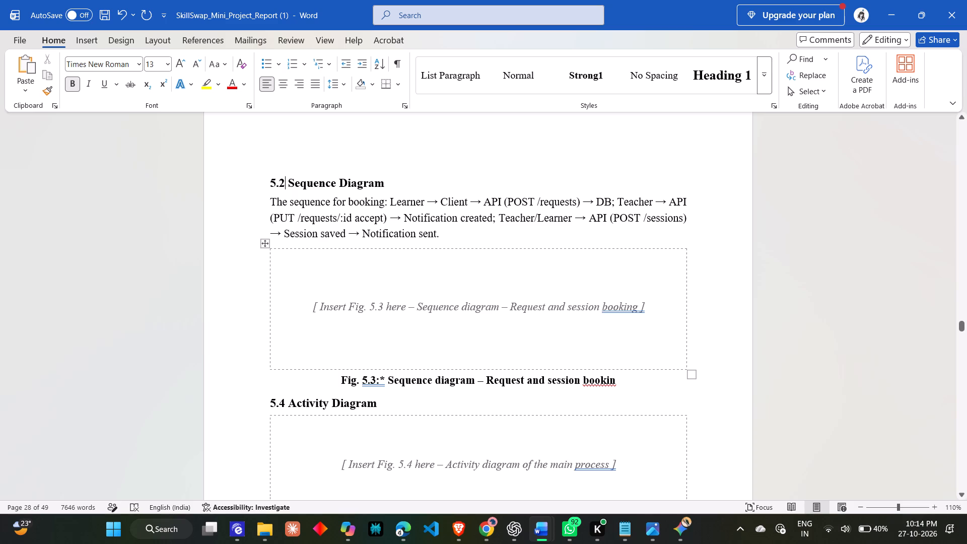
# Copy the Sequence Diagram section from its heading through the paragraph and the Fig. 5.3 placeholder box.
pyautogui.moveTo(652, 313); pyautogui.dragTo(277, 185)
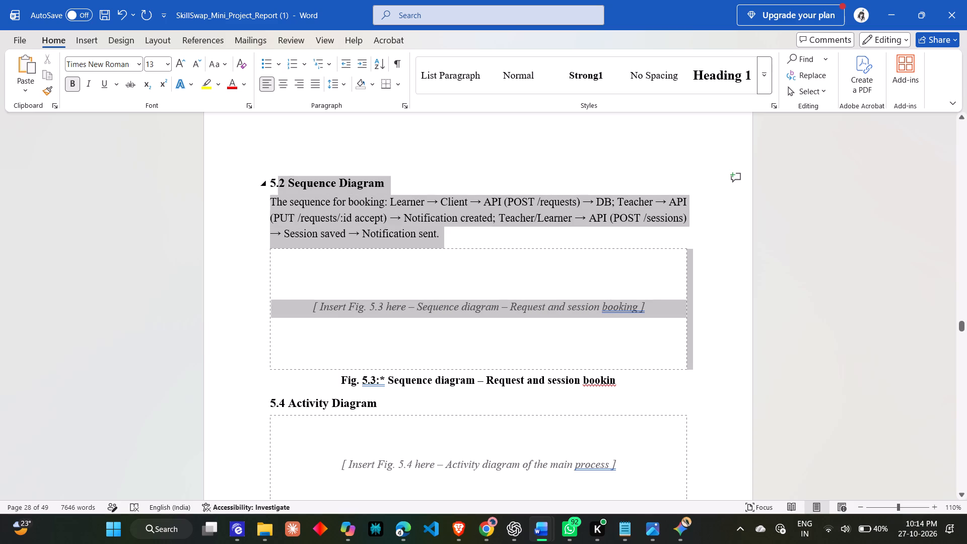
pyautogui.moveTo(277, 185); pyautogui.dragTo(271, 183)
pyautogui.hotkey('ctrl', 'c')
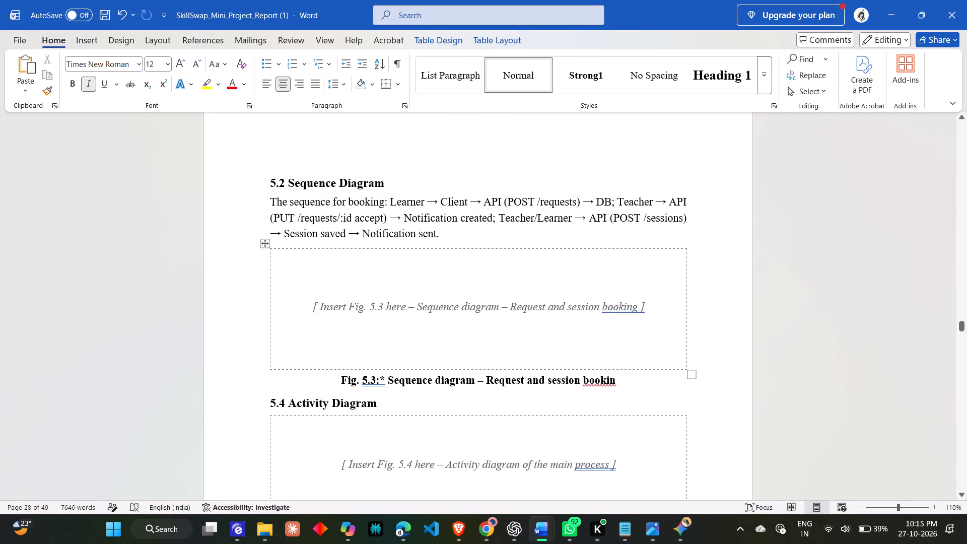
pyautogui.click(659, 305)
pyautogui.hotkey('ctrl', 'v')
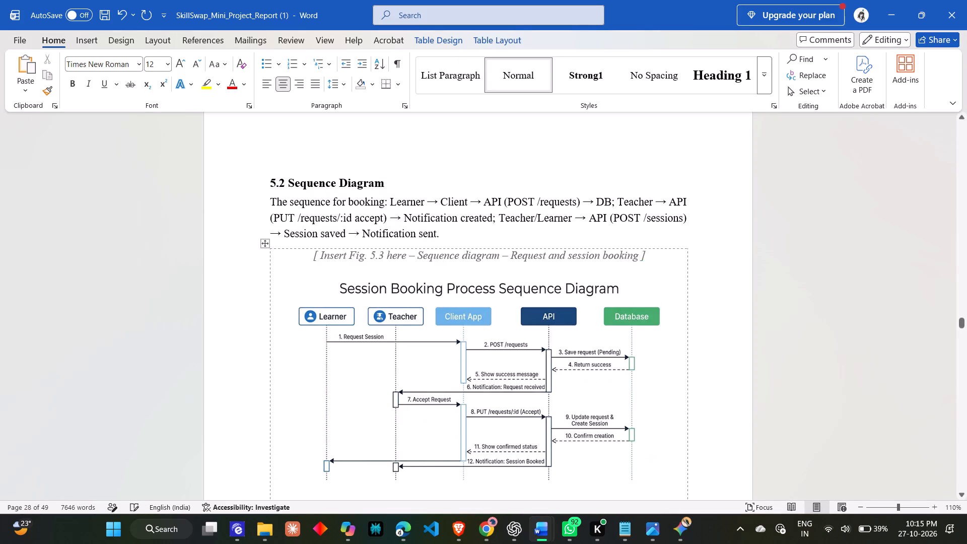
# Select the "Insert Fig. 5.3 here" placeholder text above the pasted sequence diagram.
pyautogui.moveTo(651, 260); pyautogui.dragTo(482, 253)
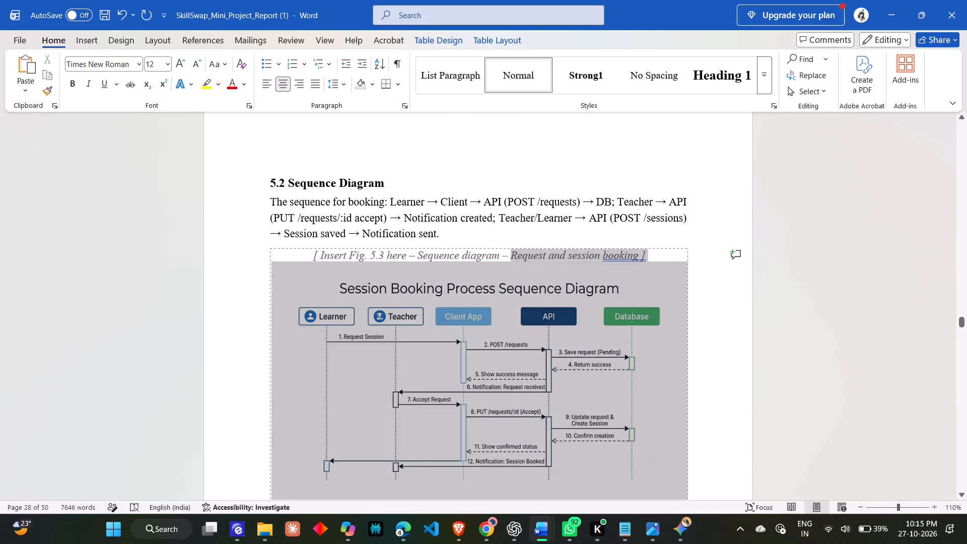
pyautogui.moveTo(482, 253); pyautogui.dragTo(385, 260)
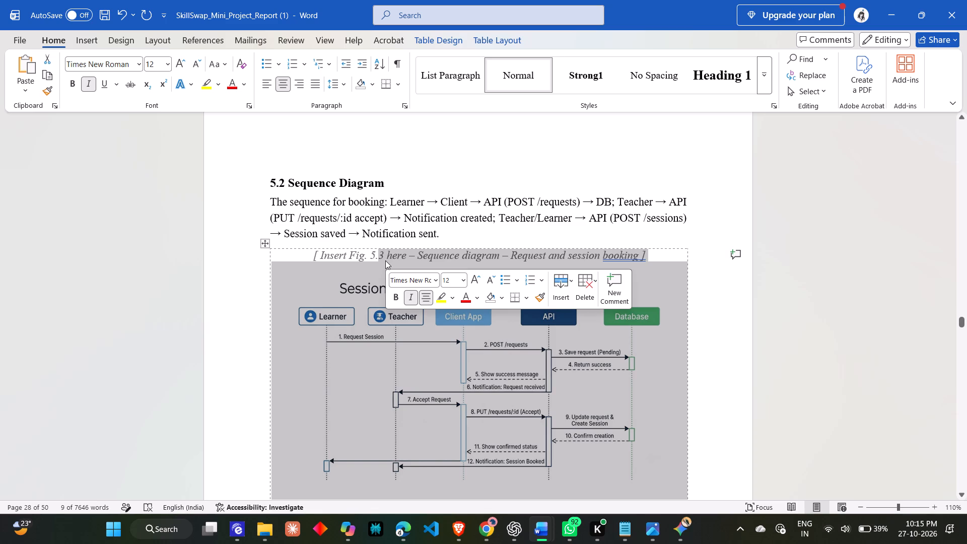
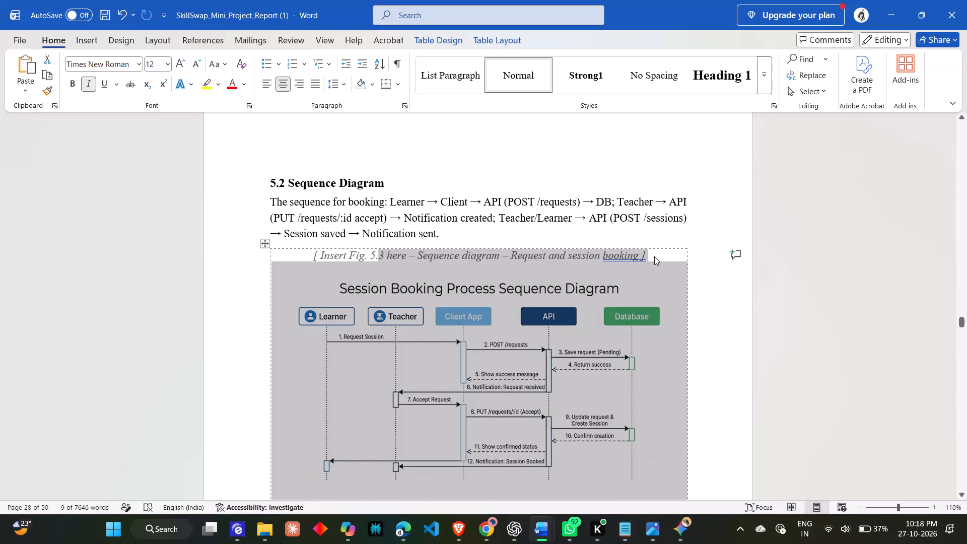
# Delete the "Insert Fig. 5.3 here – Sequence diagram – Request and session booking" placeholder text above the pasted diagram.
pyautogui.moveTo(653, 255); pyautogui.dragTo(475, 265)
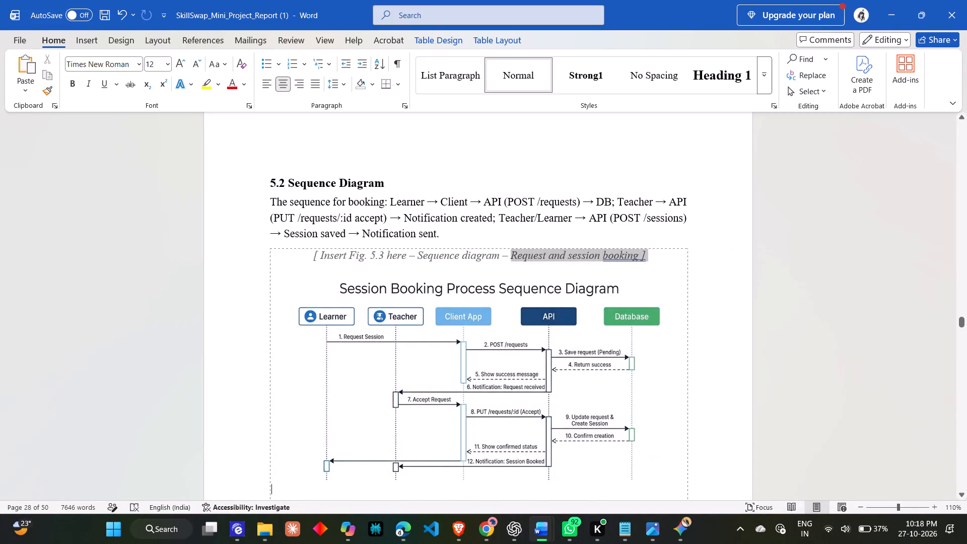
pyautogui.moveTo(475, 265); pyautogui.dragTo(307, 257)
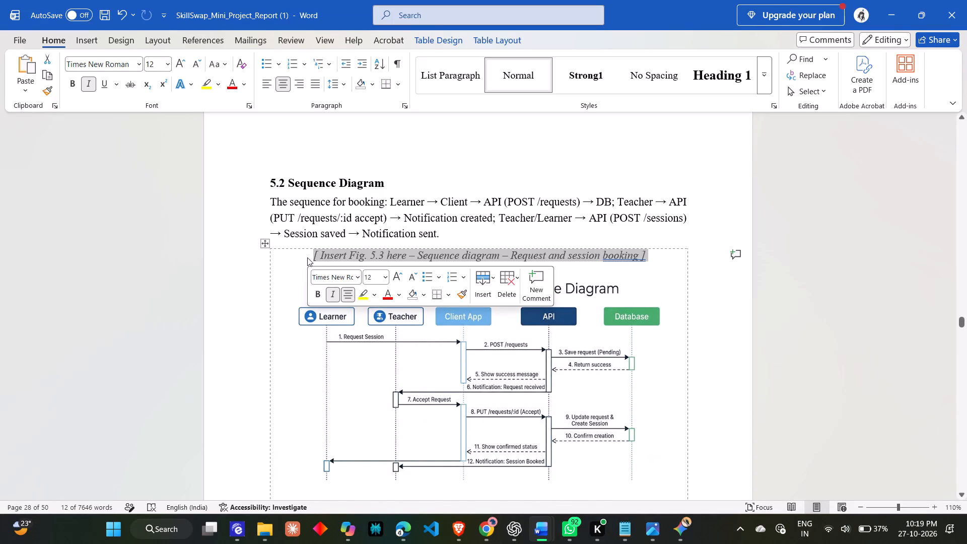
pyautogui.press('BackSpace')
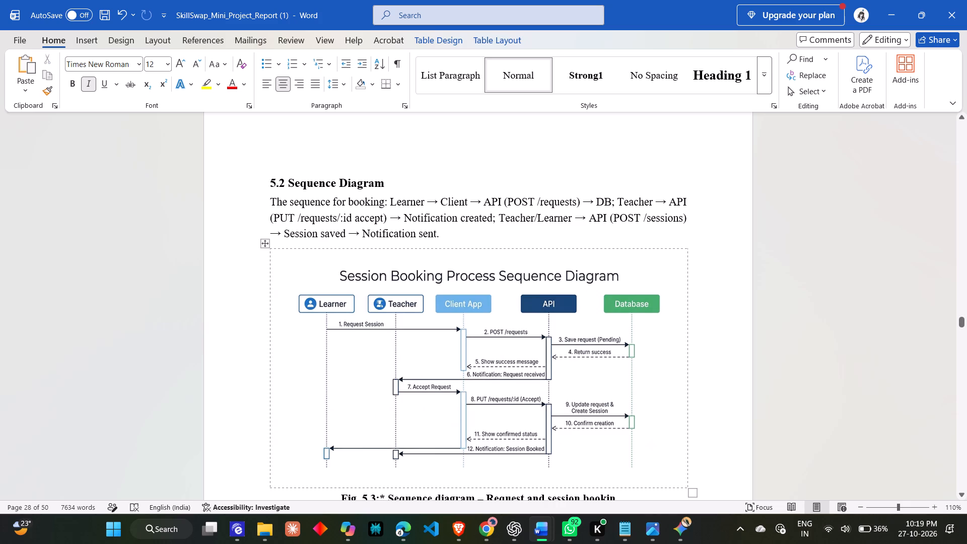
# Delete the Fig. 5.3 caption below the sequence diagram and leave one blank line before the Activity Diagram heading.
pyautogui.scroll(-1, 492, 306)
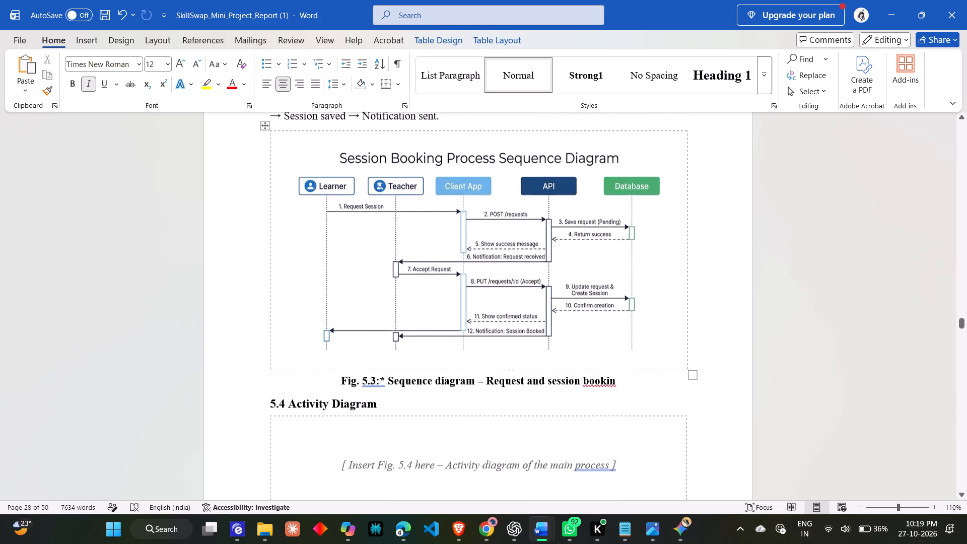
pyautogui.scroll(-2, 492, 306)
pyautogui.moveTo(629, 365); pyautogui.dragTo(341, 355)
pyautogui.press('BackSpace')
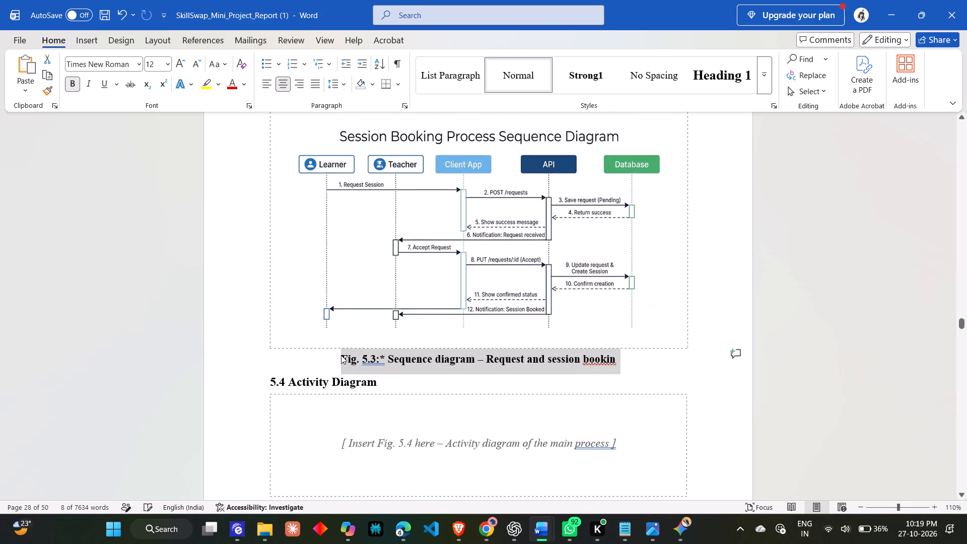
pyautogui.press('Return')
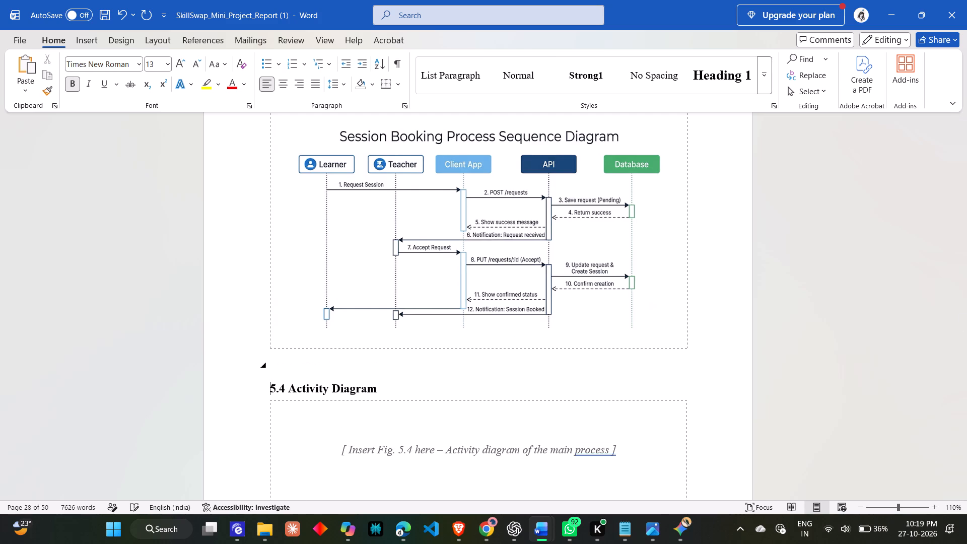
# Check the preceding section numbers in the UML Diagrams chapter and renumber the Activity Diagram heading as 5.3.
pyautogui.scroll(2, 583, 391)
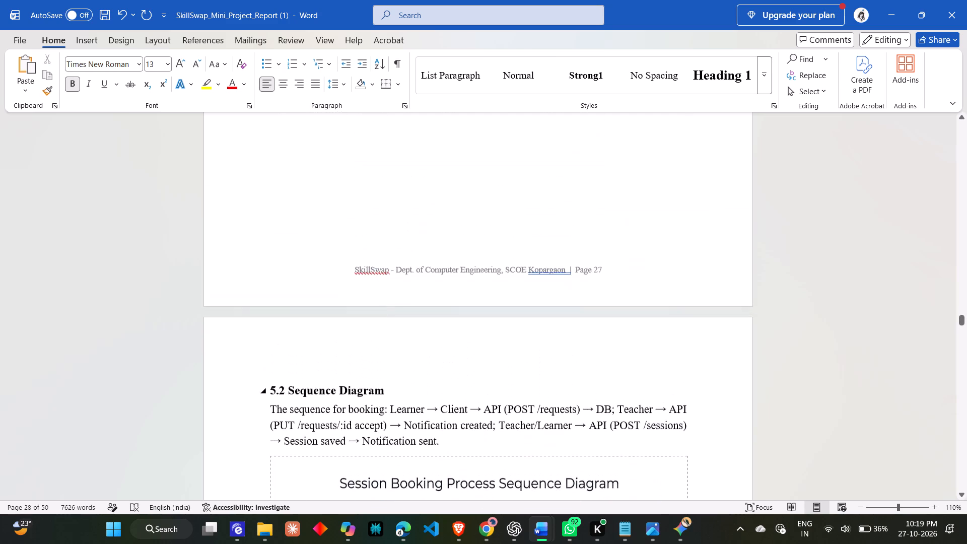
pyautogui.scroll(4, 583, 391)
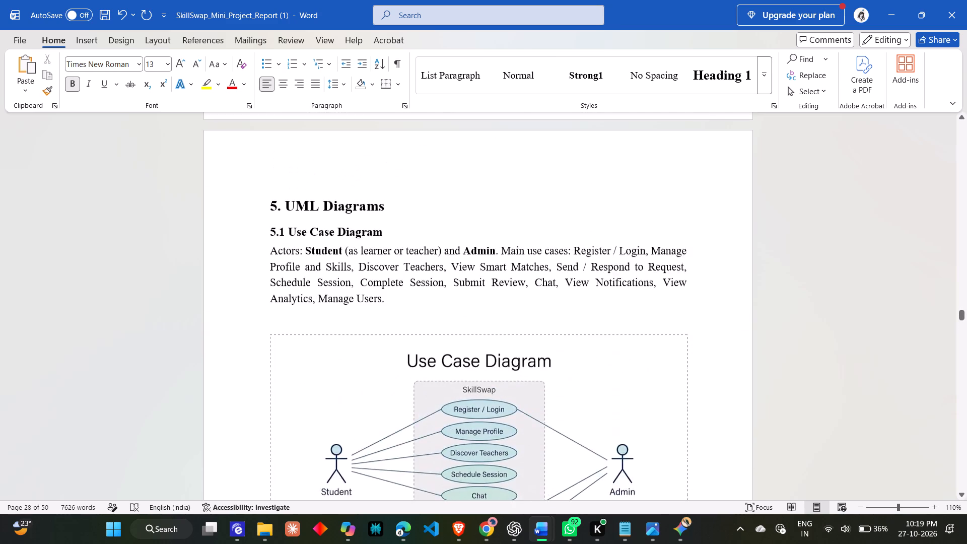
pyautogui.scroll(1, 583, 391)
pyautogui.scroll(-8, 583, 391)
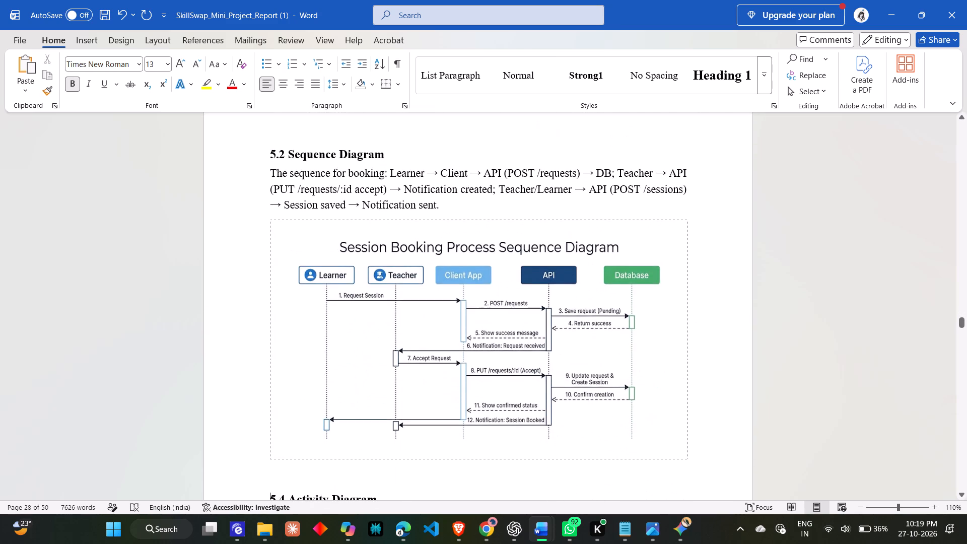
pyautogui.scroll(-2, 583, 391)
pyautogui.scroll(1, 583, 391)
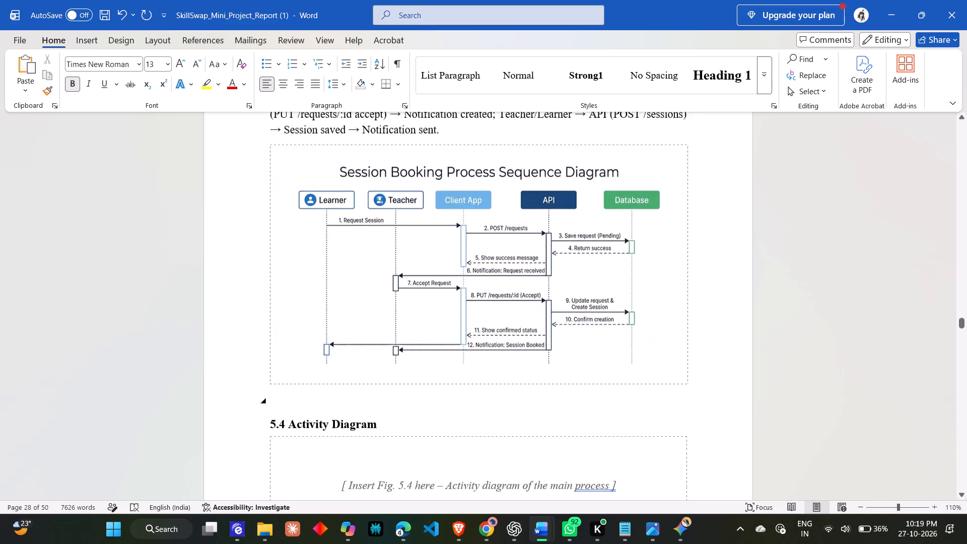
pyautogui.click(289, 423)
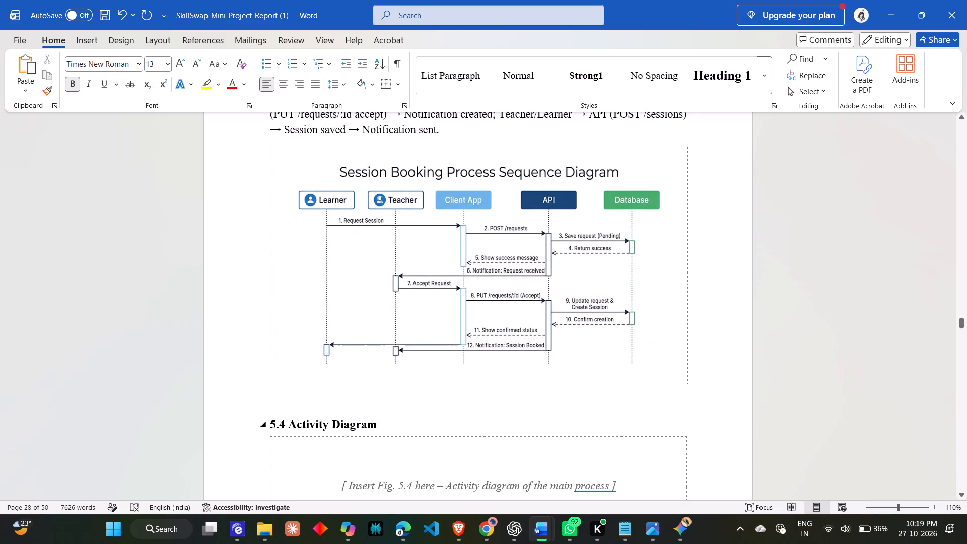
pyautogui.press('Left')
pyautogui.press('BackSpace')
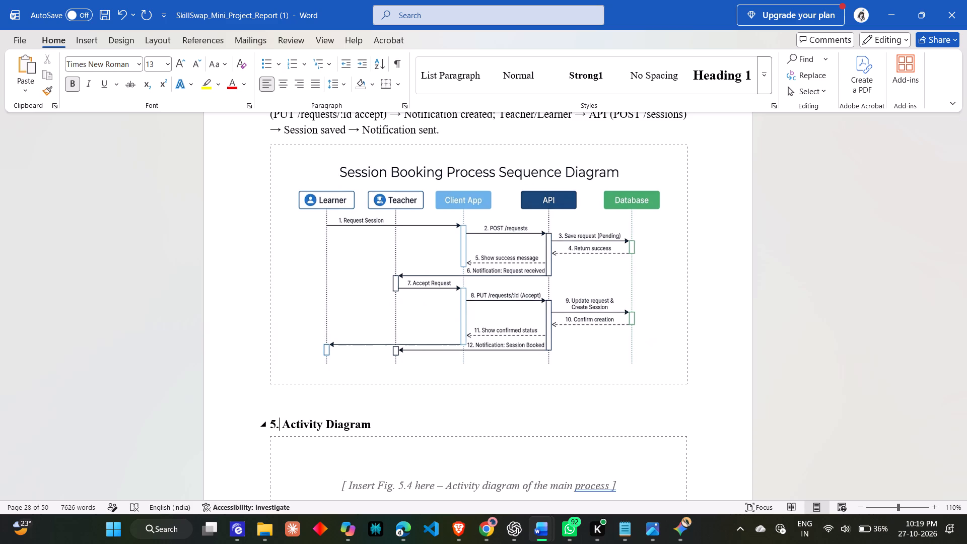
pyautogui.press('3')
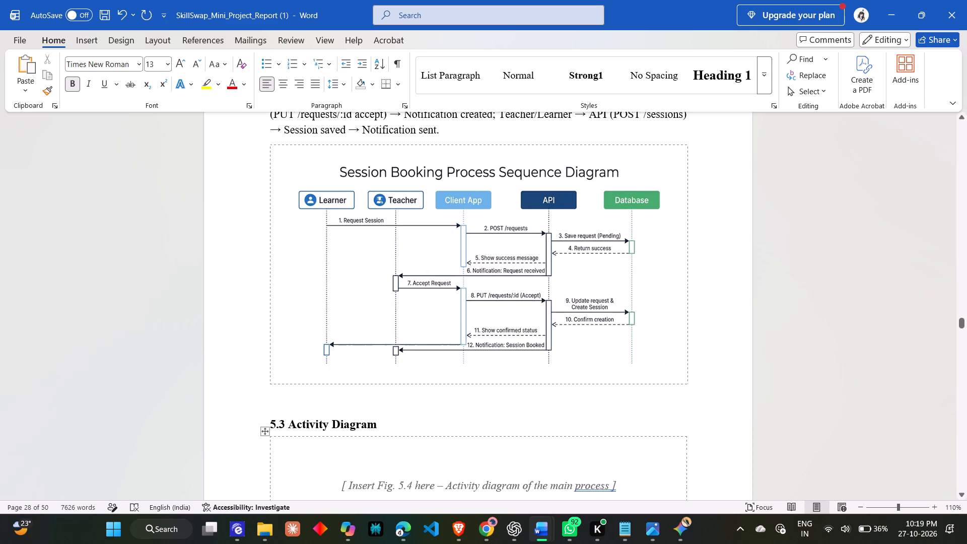
# Delete the Activity Diagram section, including its heading, Fig. 5.4 placeholder box and caption, leaving one blank line before the State Chart Diagram heading.
pyautogui.scroll(-3, 399, 417)
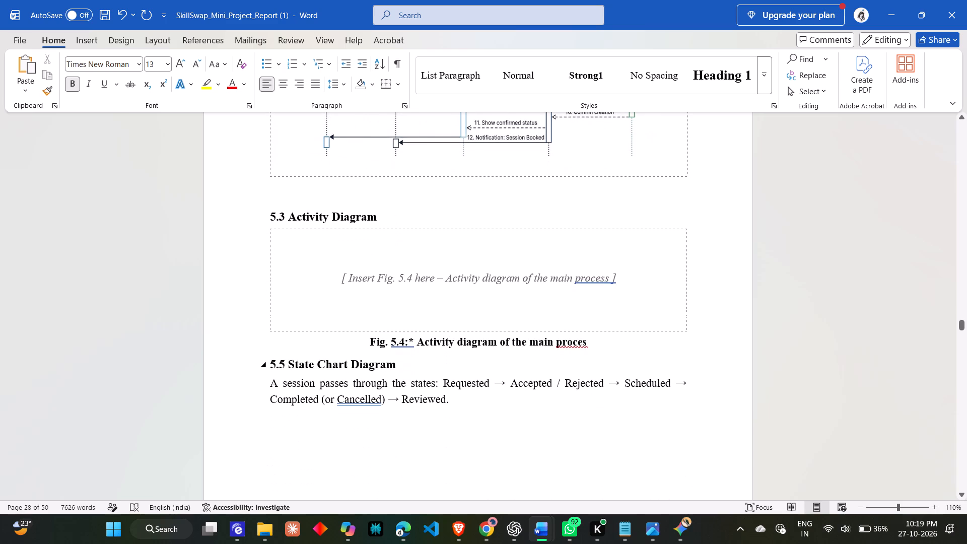
pyautogui.moveTo(625, 283); pyautogui.dragTo(638, 295)
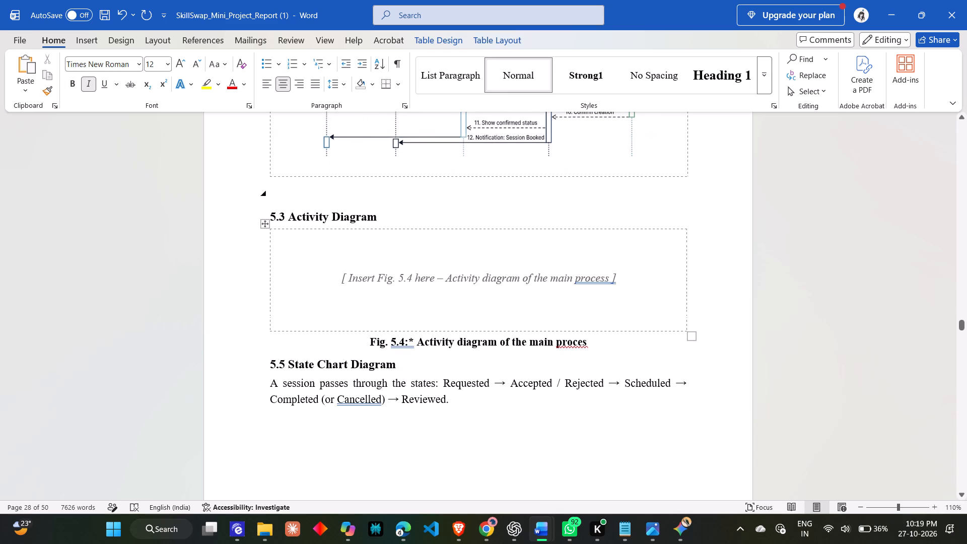
pyautogui.moveTo(269, 214); pyautogui.dragTo(541, 316)
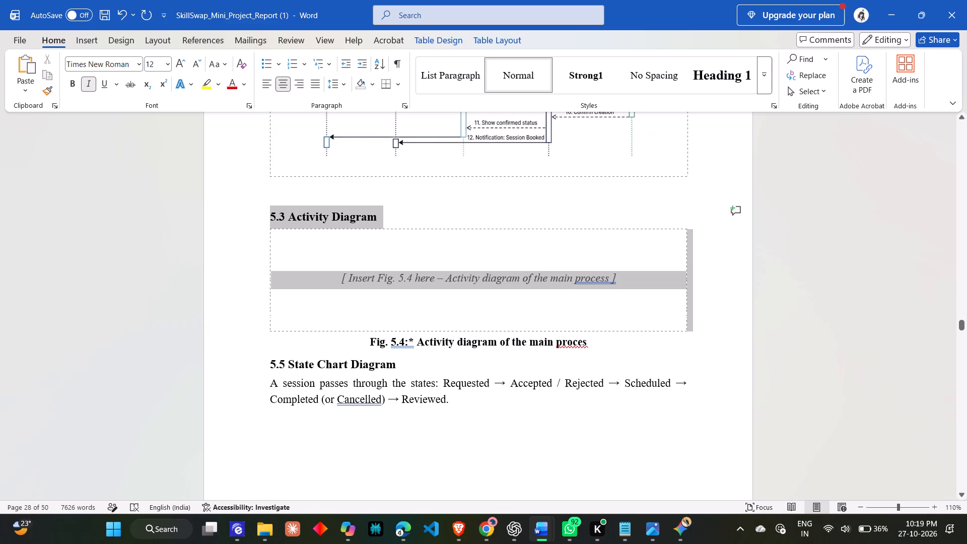
pyautogui.moveTo(541, 316); pyautogui.dragTo(621, 330)
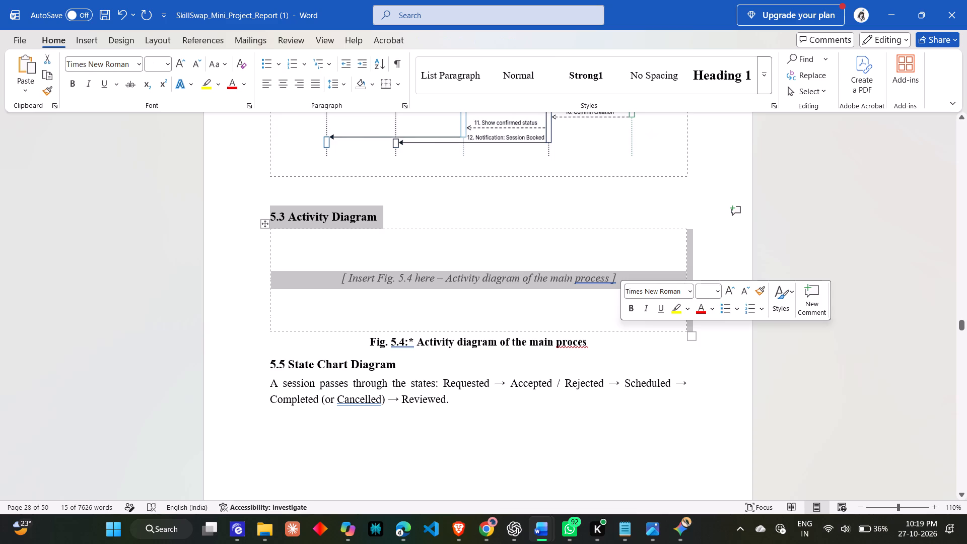
pyautogui.press('BackSpace')
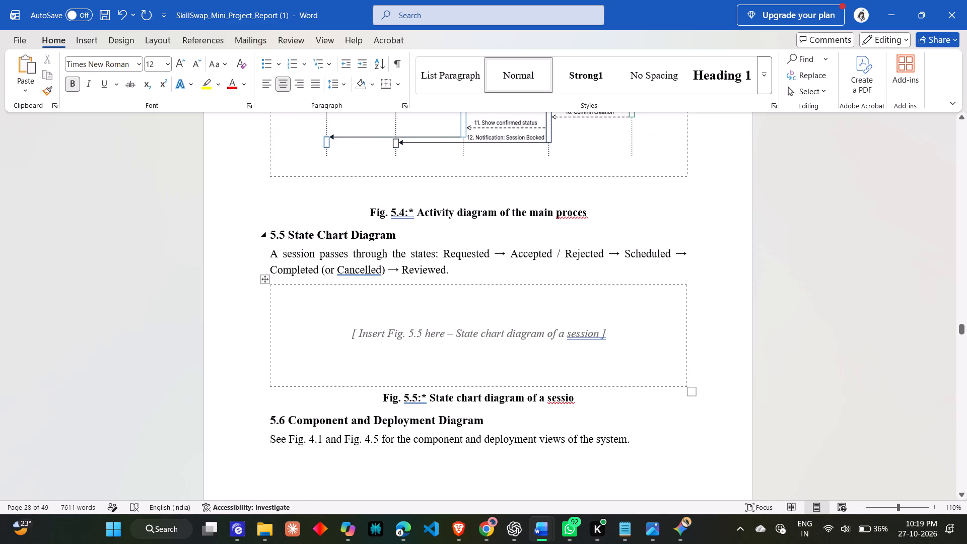
pyautogui.moveTo(595, 216); pyautogui.dragTo(377, 201)
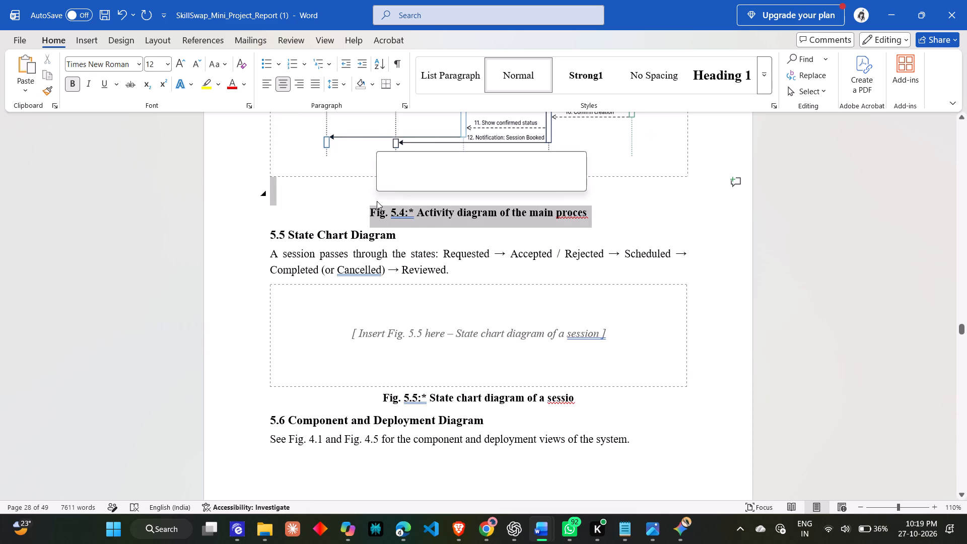
pyautogui.press('BackSpace')
pyautogui.press('Return')
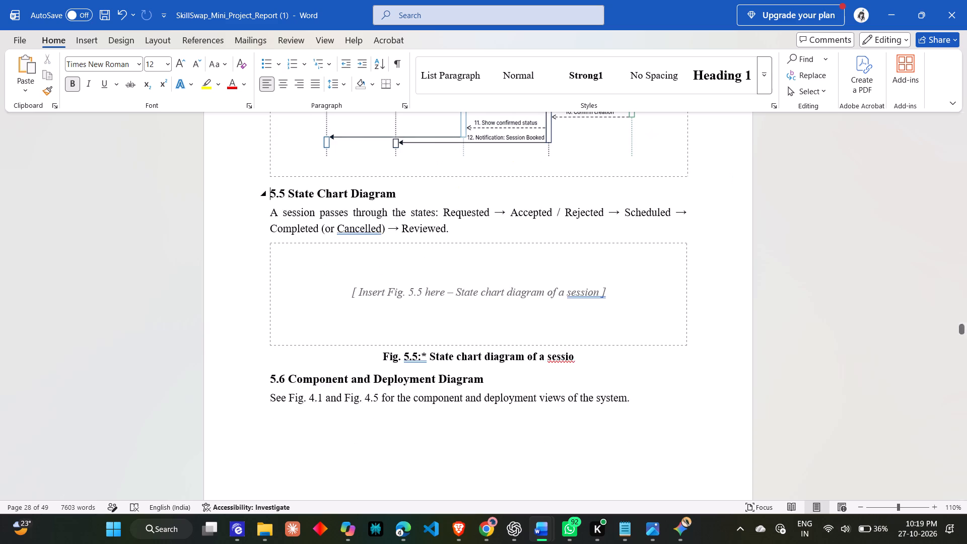
# Look through the chapters after UML Diagrams, from Database Design to Screenshots, for remaining figure placeholders and unfilled content.
pyautogui.scroll(-3, 354, 185)
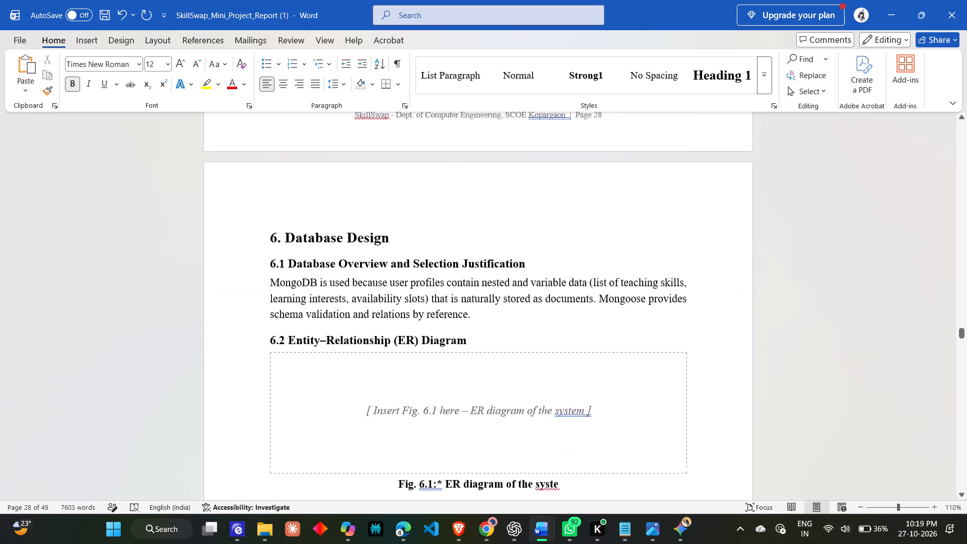
pyautogui.scroll(3, 354, 185)
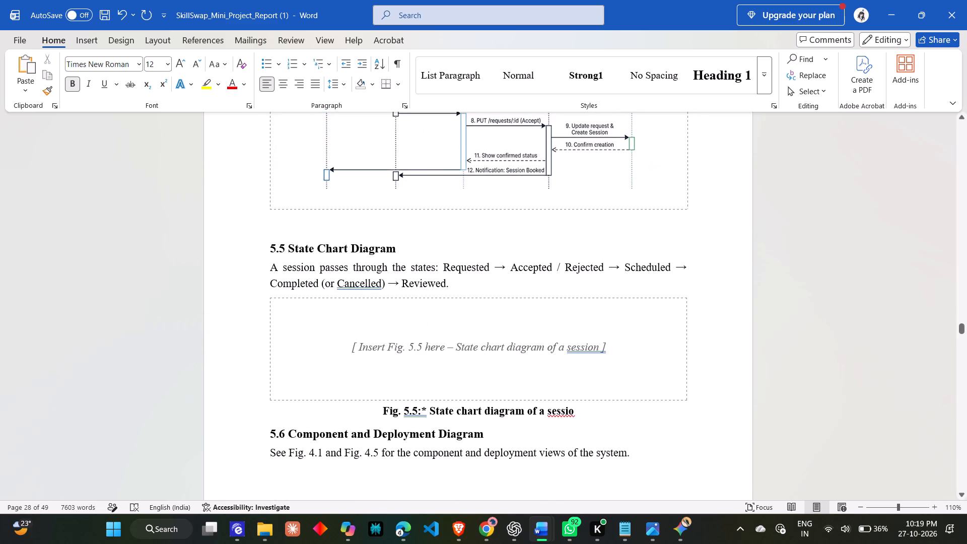
pyautogui.scroll(-14, 461, 329)
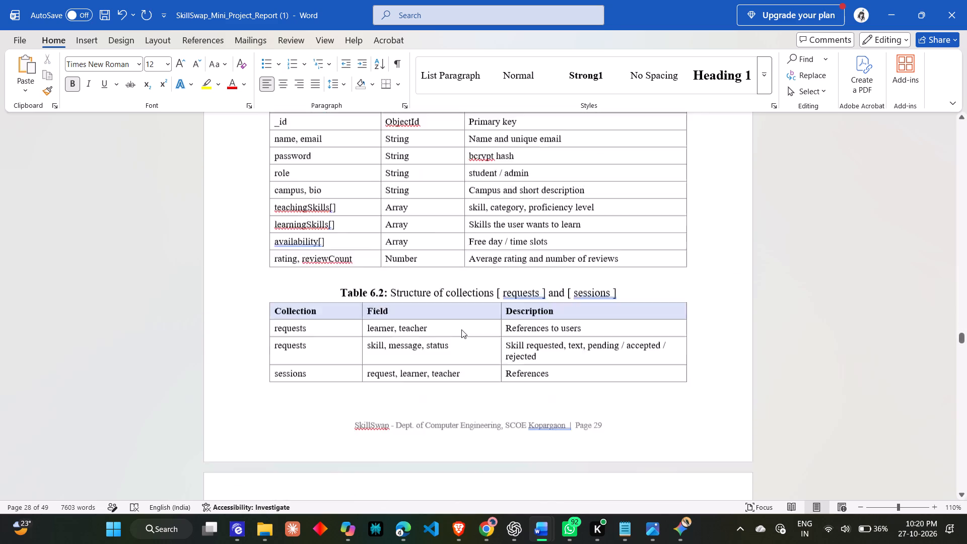
pyautogui.scroll(-4, 461, 329)
pyautogui.scroll(-20, 461, 329)
pyautogui.scroll(-7, 461, 329)
pyautogui.keyDown('ctrl'); pyautogui.scroll(-2, 461, 329); pyautogui.keyUp('ctrl')
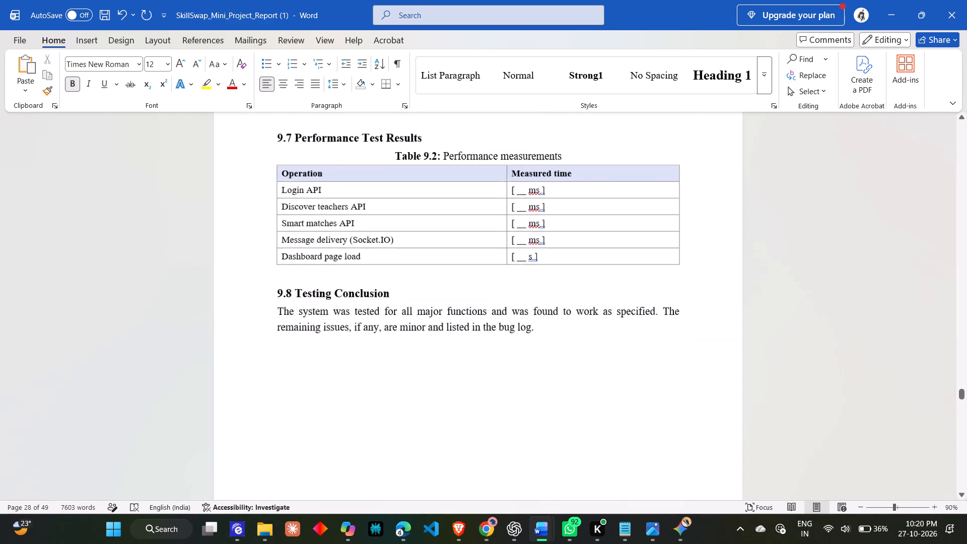
pyautogui.keyDown('ctrl'); pyautogui.scroll(-3, 461, 329); pyautogui.keyUp('ctrl')
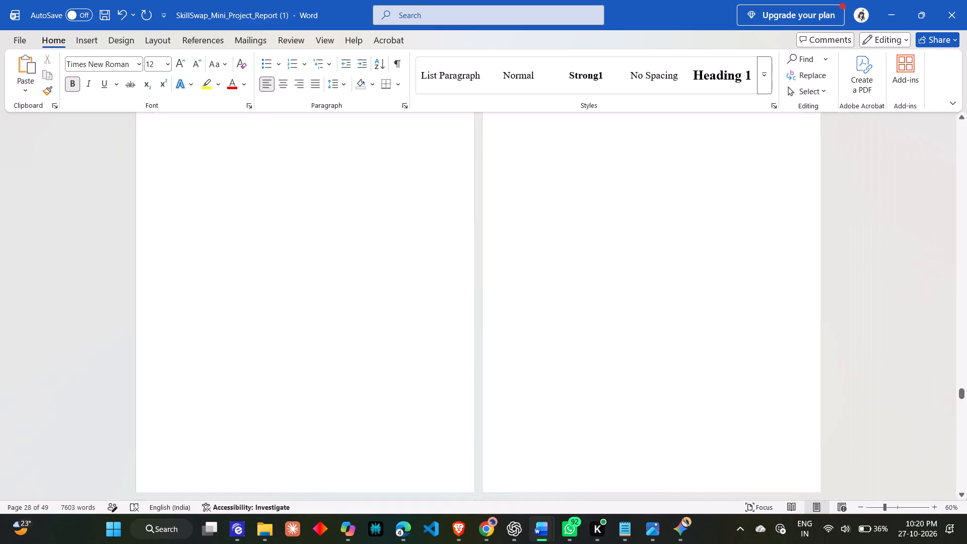
pyautogui.scroll(3, 461, 329)
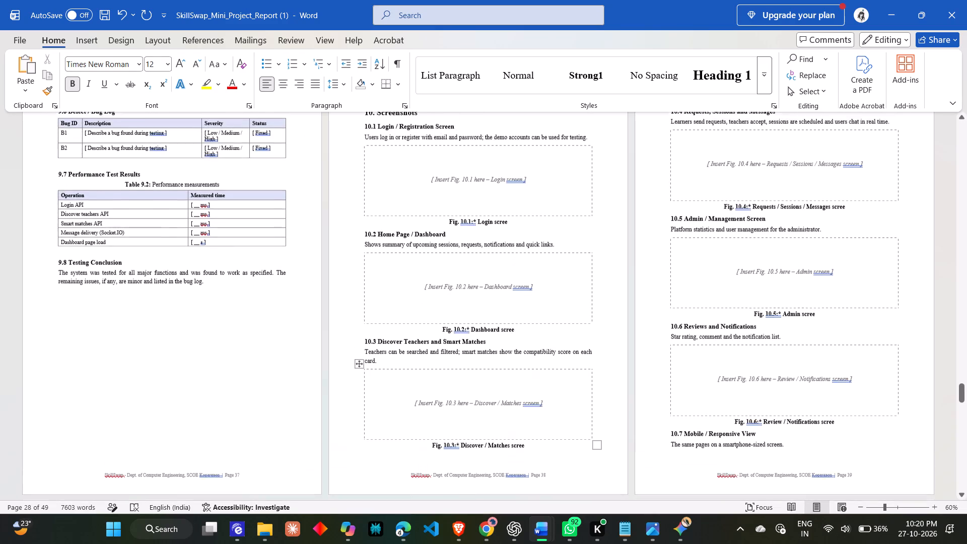
pyautogui.scroll(6, 461, 329)
pyautogui.scroll(-5, 461, 329)
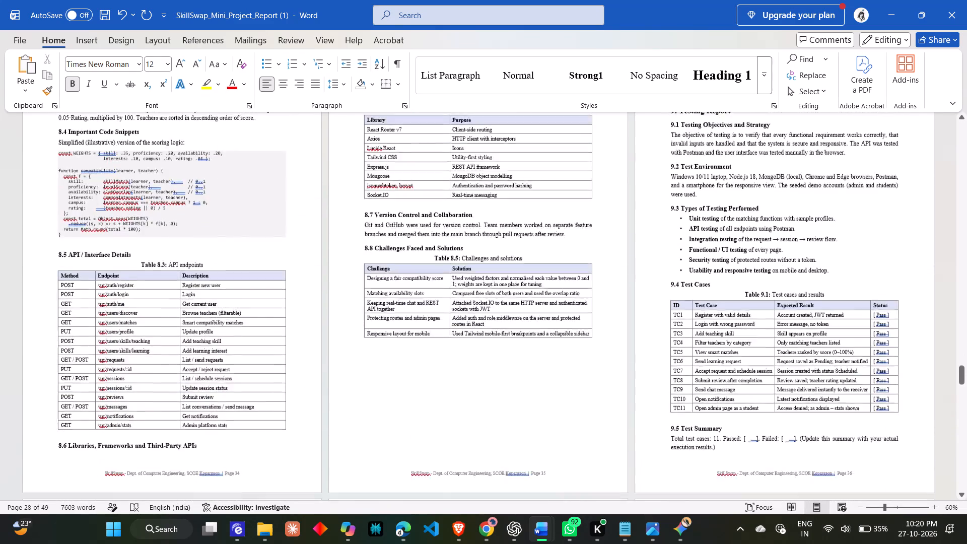
pyautogui.scroll(-3, 461, 329)
pyautogui.scroll(2, 461, 329)
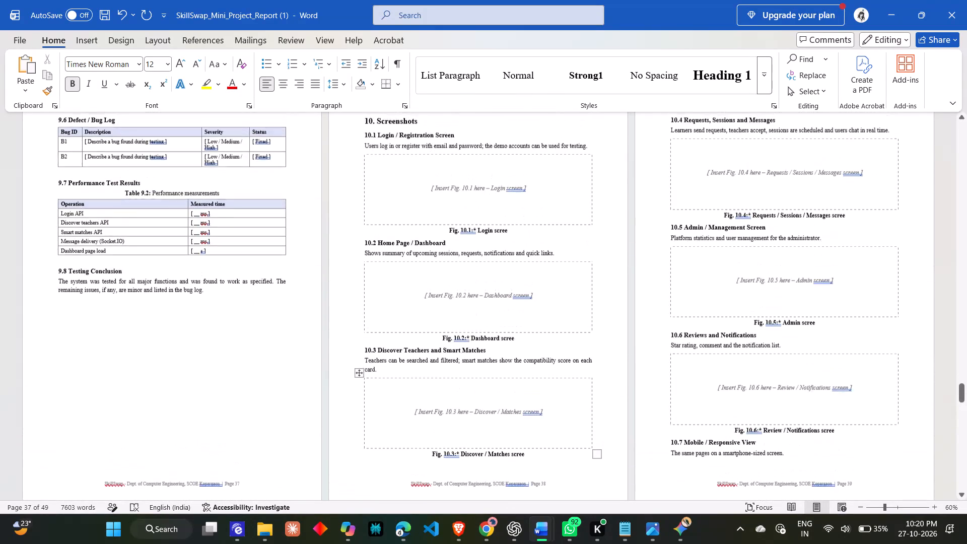
# Look back through the earlier chapters, from System Architecture to Project Proposal and Literature Survey, checking their figures, tables and layout.
pyautogui.scroll(17, 461, 329)
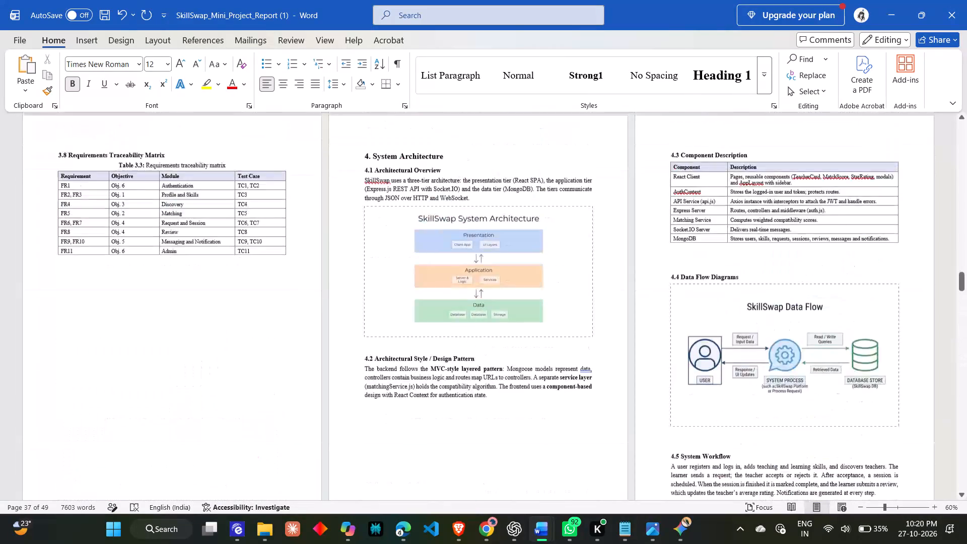
pyautogui.scroll(9, 461, 329)
pyautogui.scroll(-4, 461, 329)
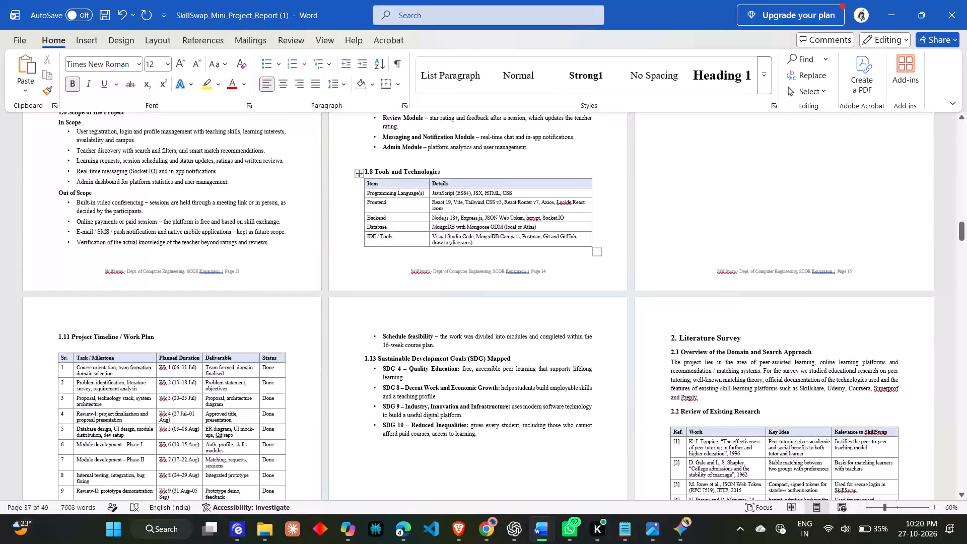
pyautogui.scroll(-4, 461, 329)
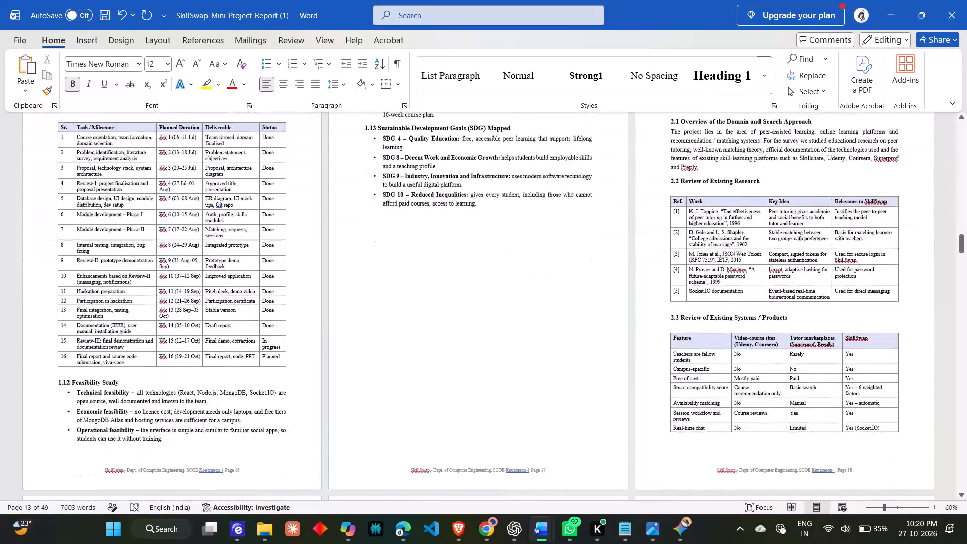
pyautogui.scroll(-1, 461, 329)
pyautogui.scroll(2, 461, 329)
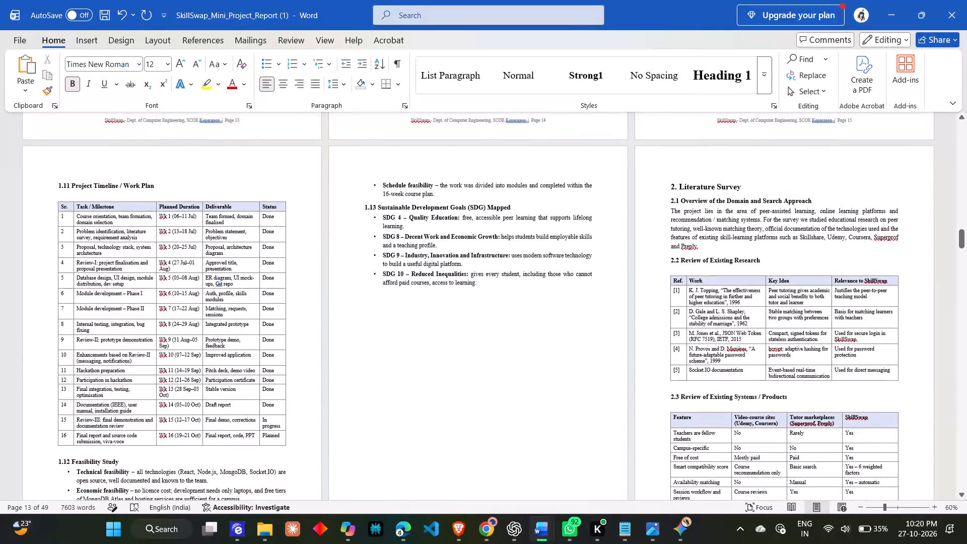
pyautogui.scroll(1, 461, 329)
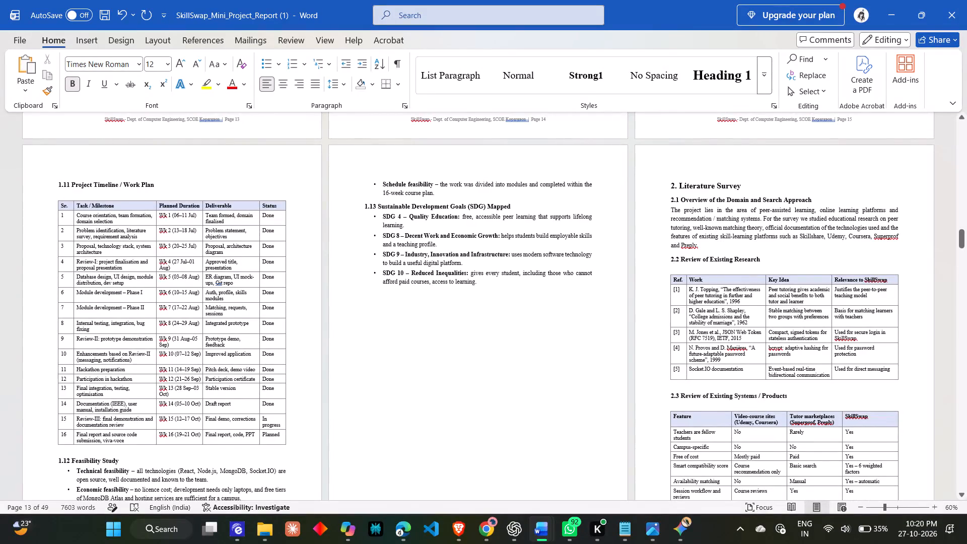
pyautogui.click(670, 181)
pyautogui.scroll(-3, 626, 319)
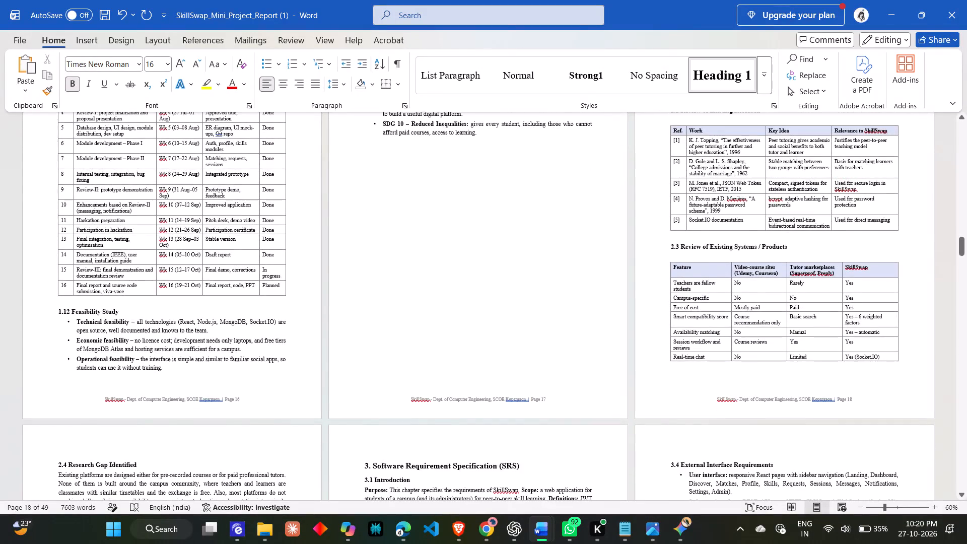
# Review the front matter of the report, including the acknowledgement, abstract, table of contents, and lists of figures and tables.
pyautogui.scroll(6, 626, 319)
pyautogui.scroll(20, 626, 319)
pyautogui.scroll(6, 626, 319)
pyautogui.scroll(18, 626, 319)
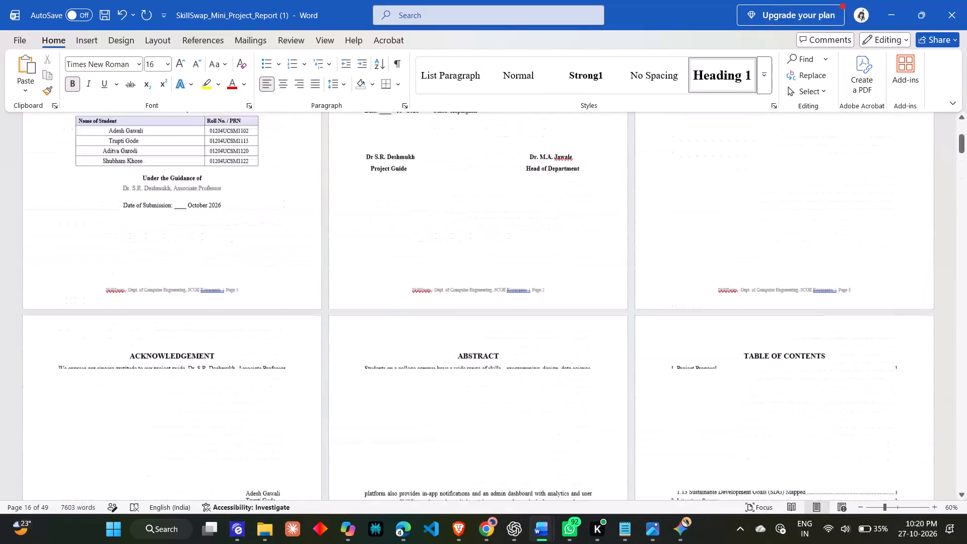
pyautogui.scroll(-8, 626, 319)
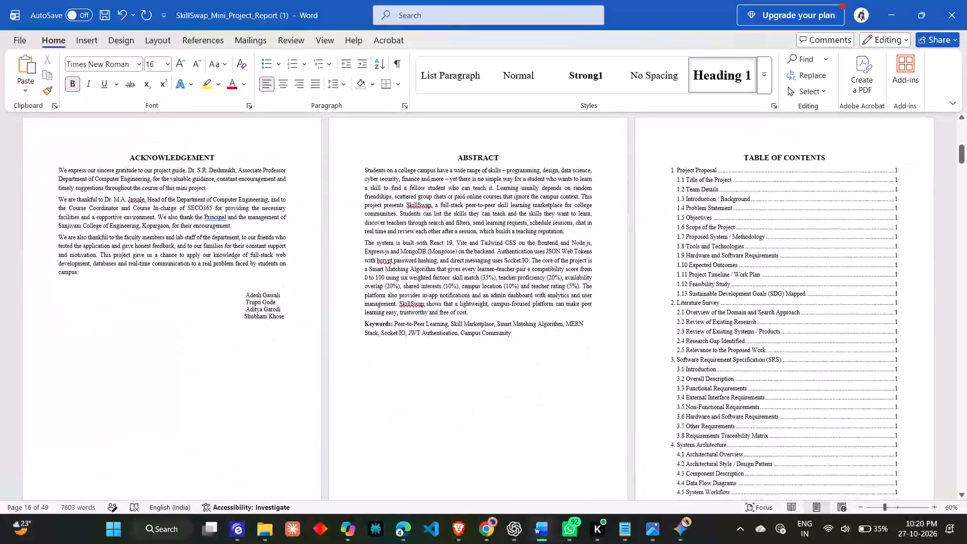
pyautogui.scroll(-5, 626, 319)
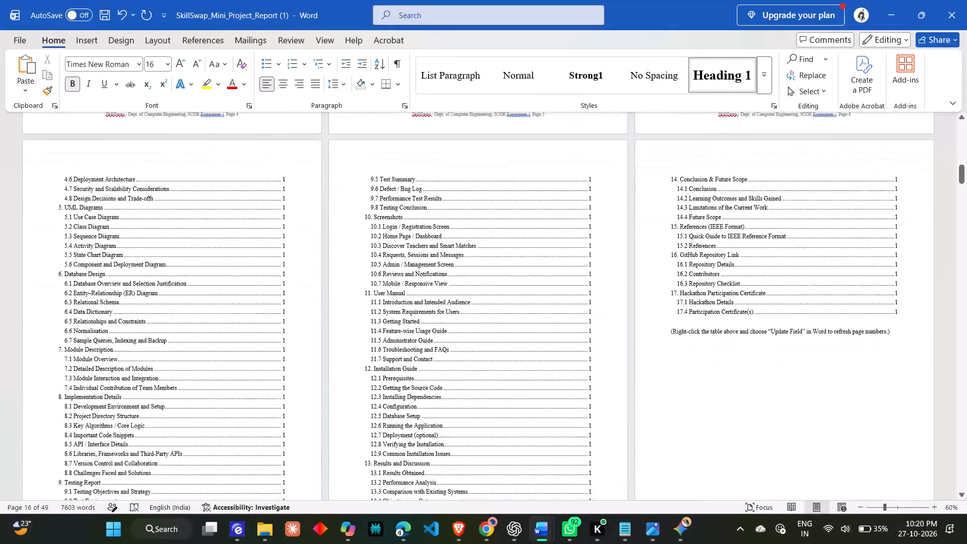
pyautogui.scroll(-6, 626, 319)
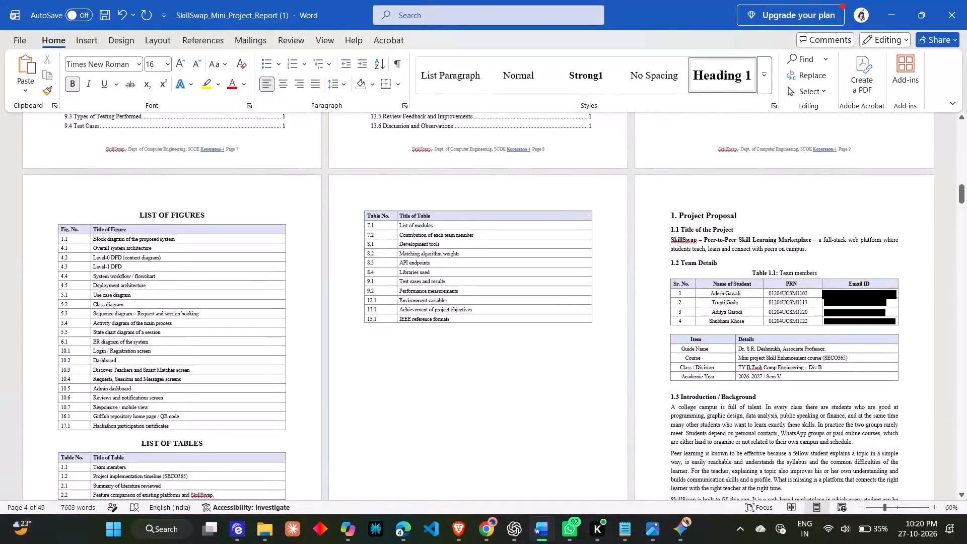
pyautogui.scroll(-6, 626, 319)
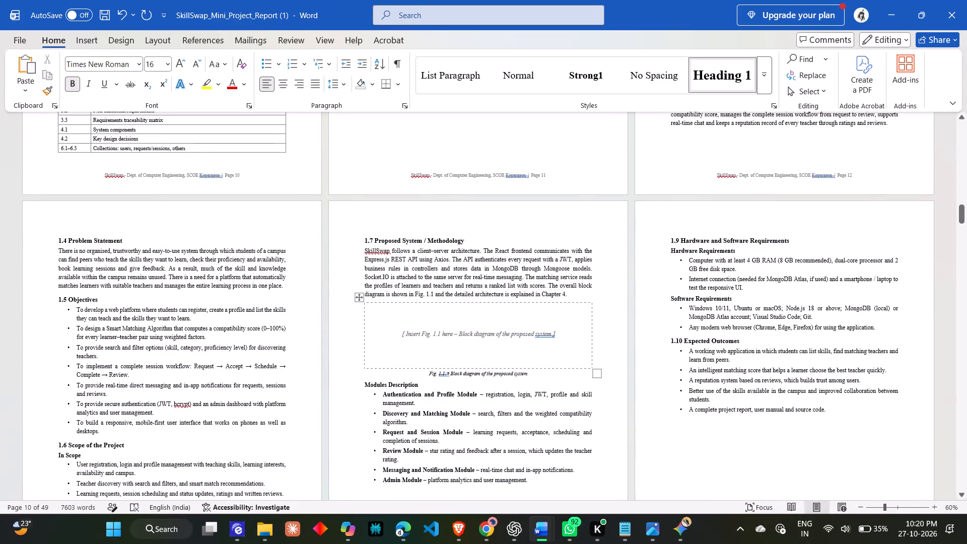
pyautogui.moveTo(559, 334); pyautogui.dragTo(385, 279)
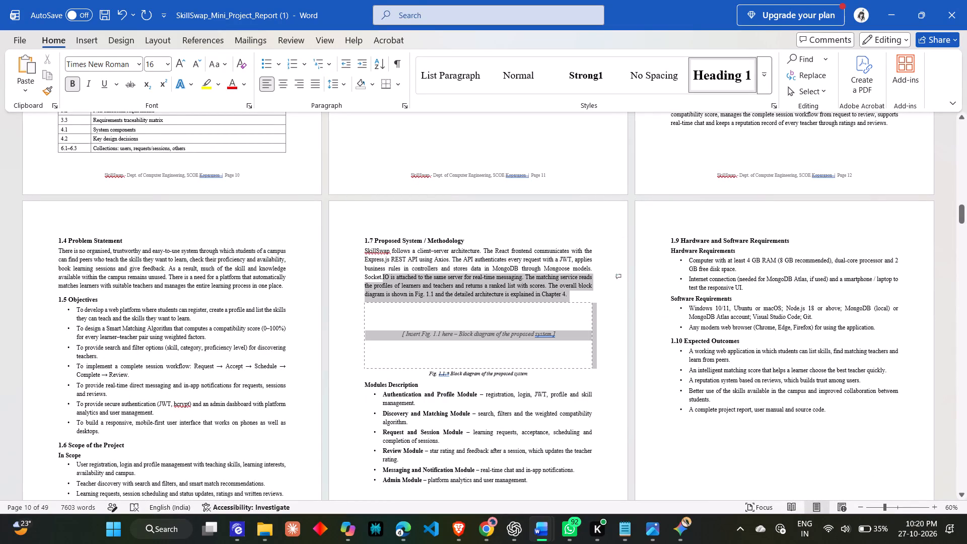
pyautogui.moveTo(385, 279); pyautogui.dragTo(358, 234)
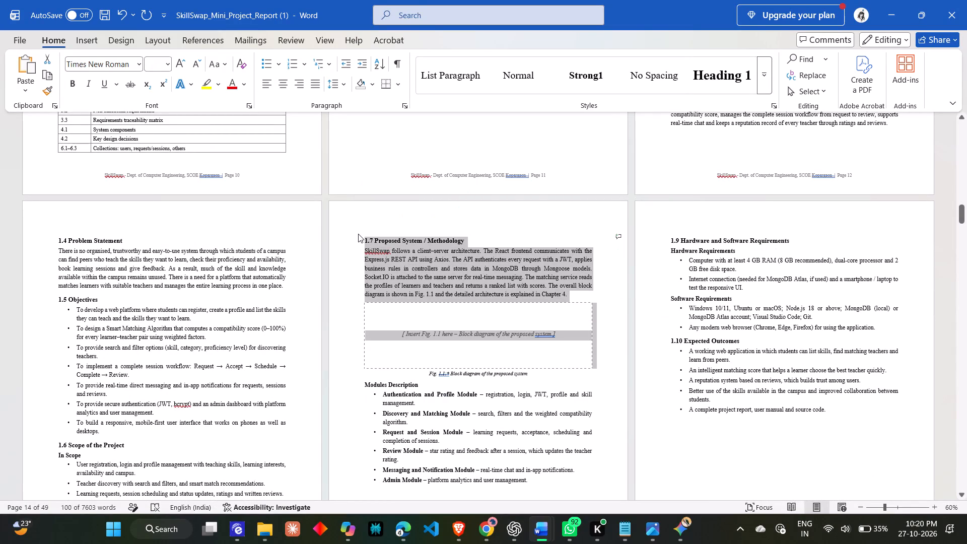
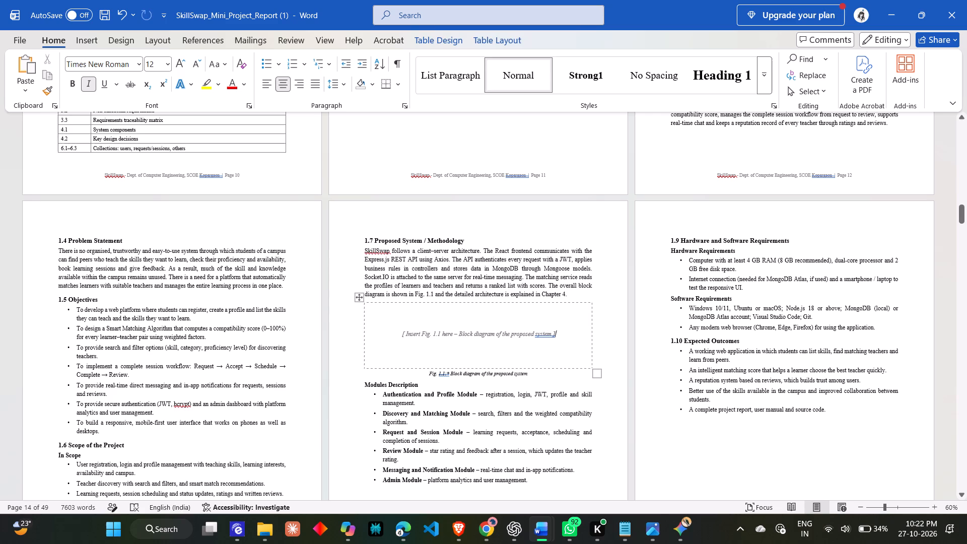
pyautogui.hotkey('ctrl', 'v')
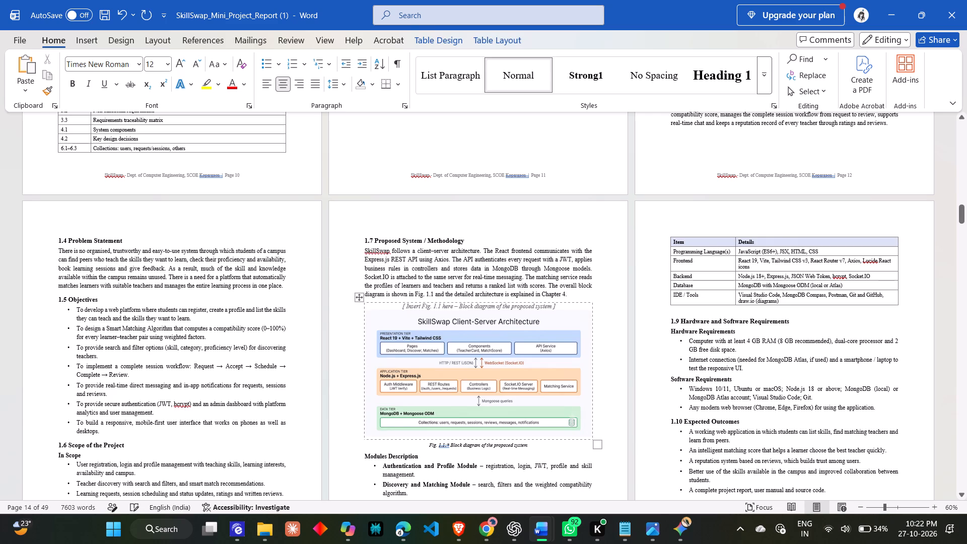
pyautogui.click(560, 307)
pyautogui.moveTo(560, 307); pyautogui.dragTo(405, 298)
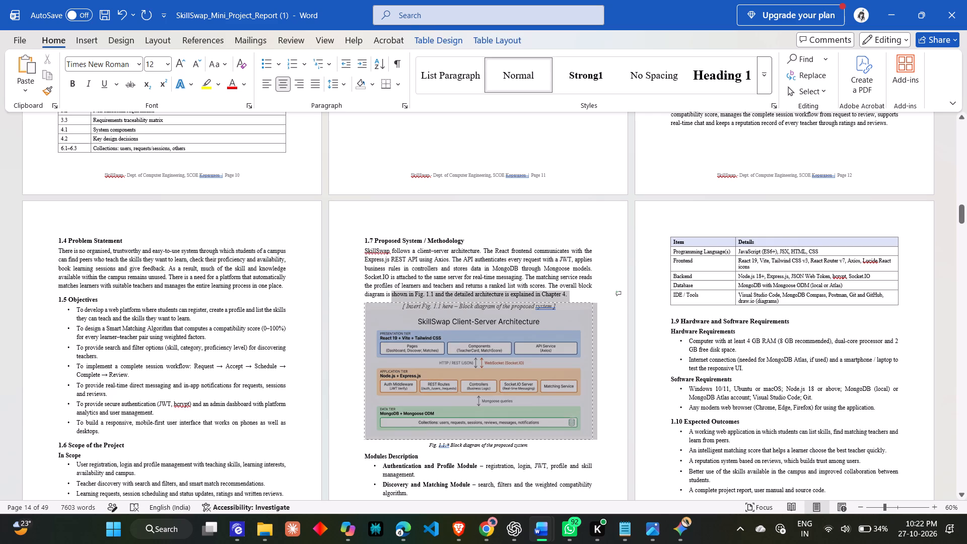
pyautogui.moveTo(405, 298); pyautogui.dragTo(402, 307)
pyautogui.press('BackSpace')
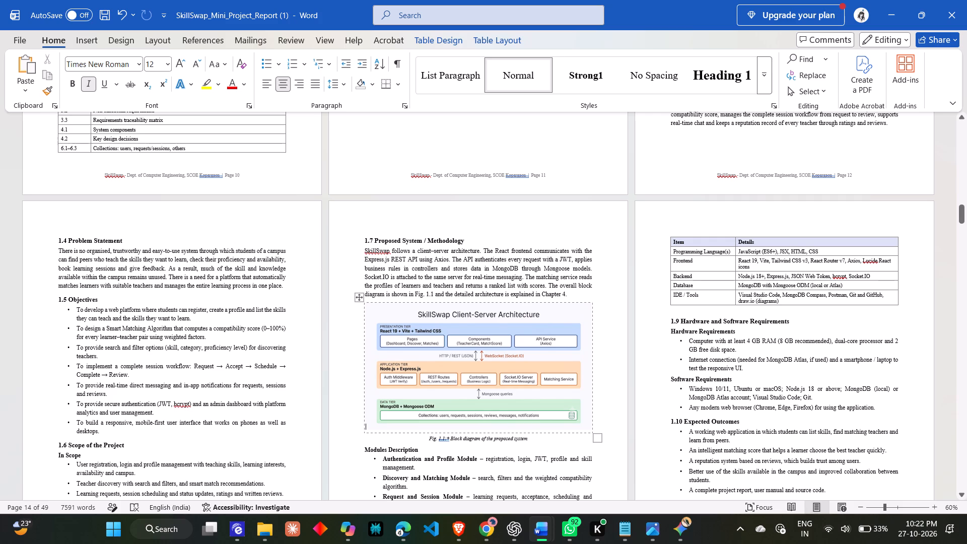
# Delete the Fig. 1.1 caption below the diagram, leaving a blank line before Modules Description.
pyautogui.moveTo(533, 440); pyautogui.dragTo(428, 434)
pyautogui.press('BackSpace')
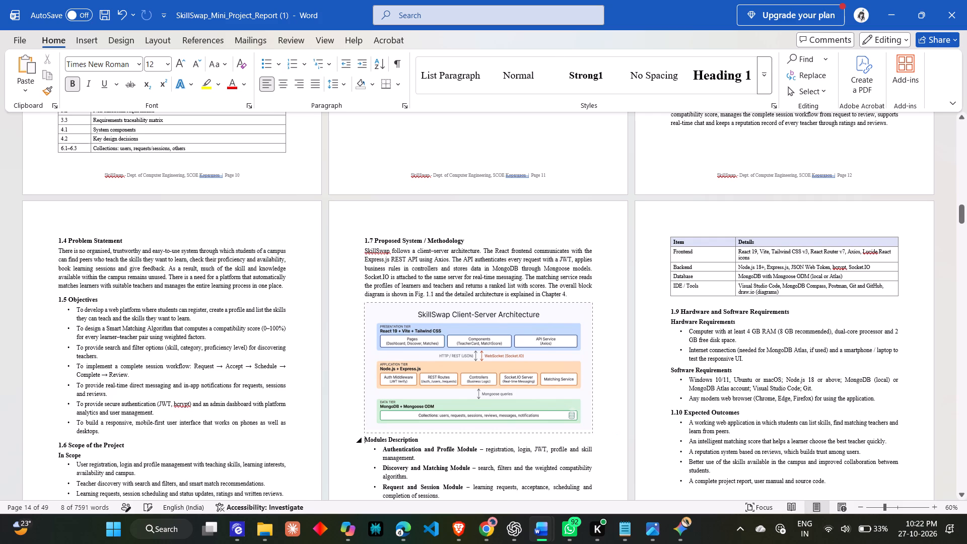
pyautogui.hotkey('shift', 'Return')
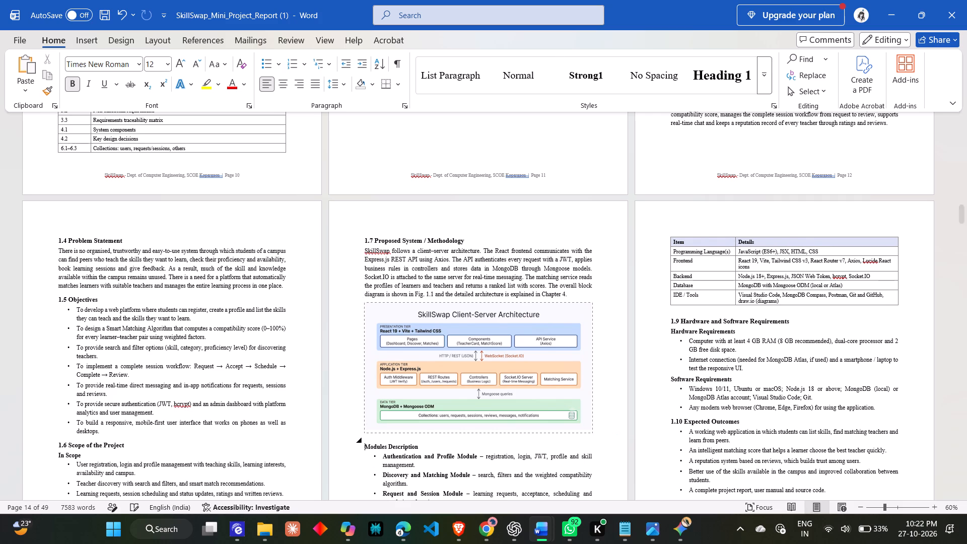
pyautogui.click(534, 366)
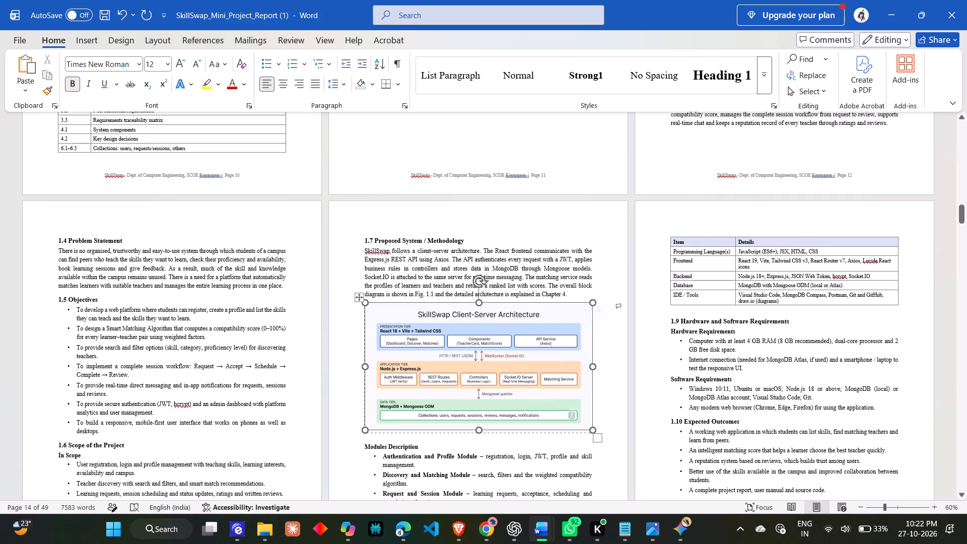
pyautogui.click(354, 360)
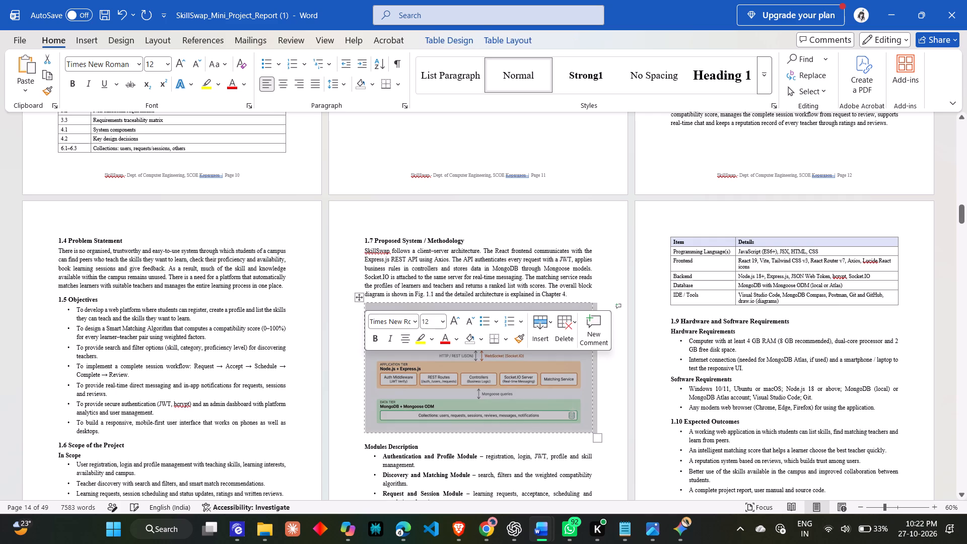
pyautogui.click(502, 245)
# Add blank lines after the Admin Module bullet to push the 1.8 Tools and Technologies heading onto the next page with its table.
pyautogui.scroll(-1, 502, 245)
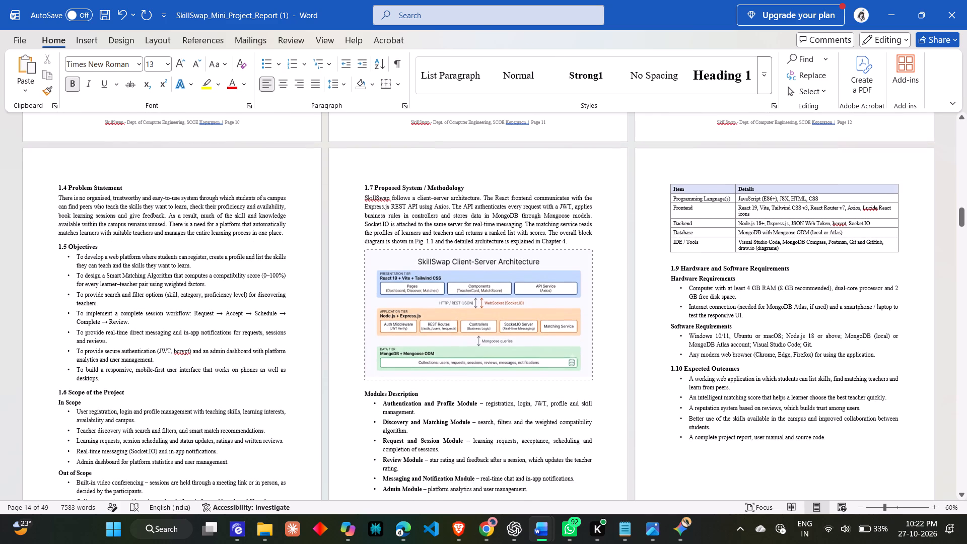
pyautogui.scroll(-1, 718, 306)
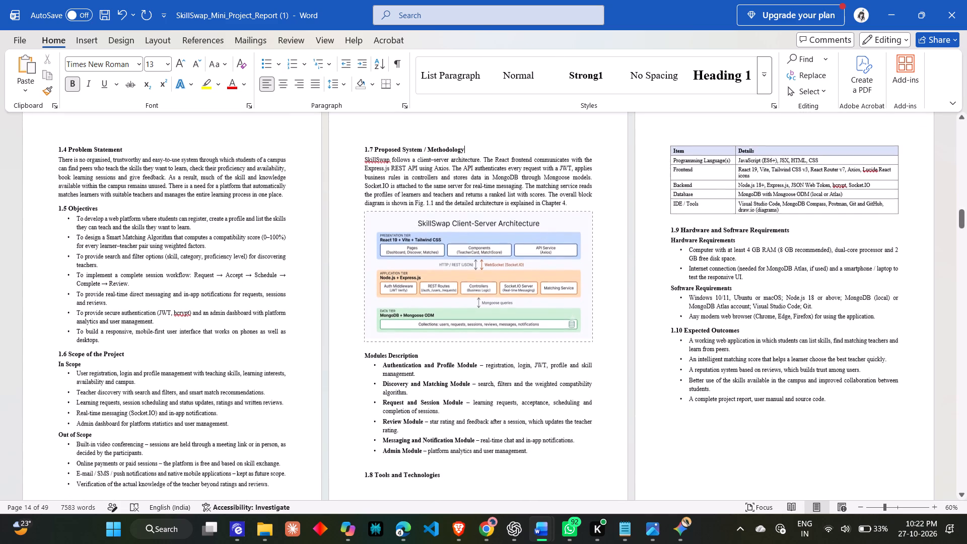
pyautogui.scroll(-1, 718, 306)
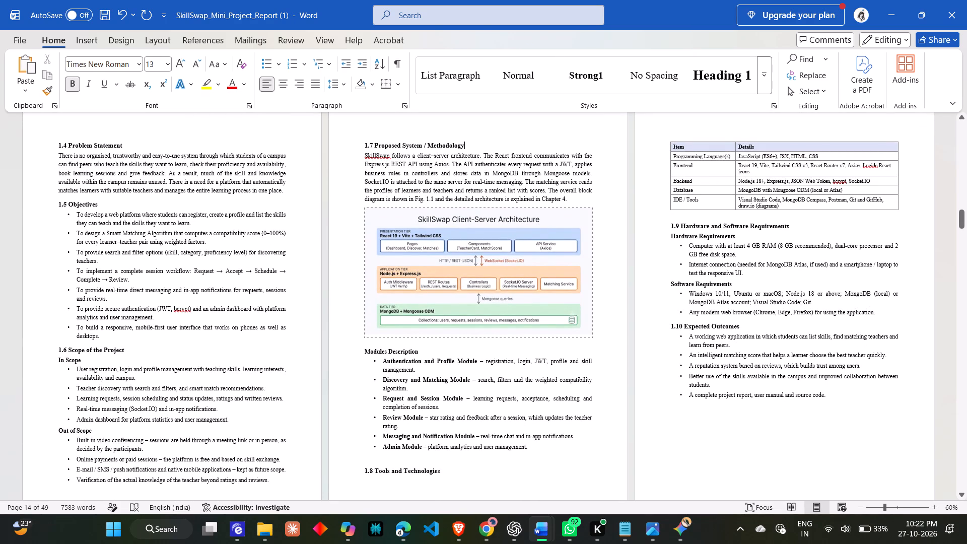
pyautogui.scroll(-1, 509, 396)
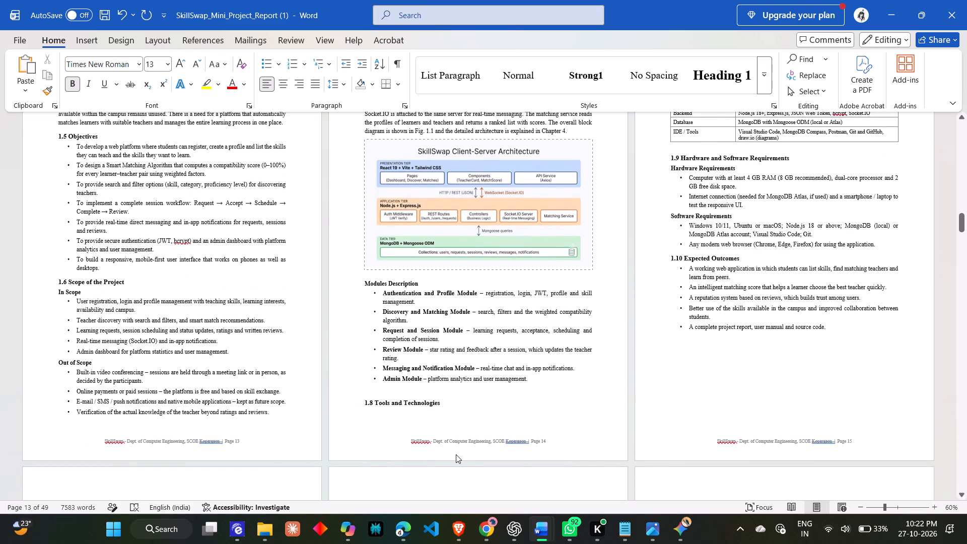
pyautogui.click(393, 389)
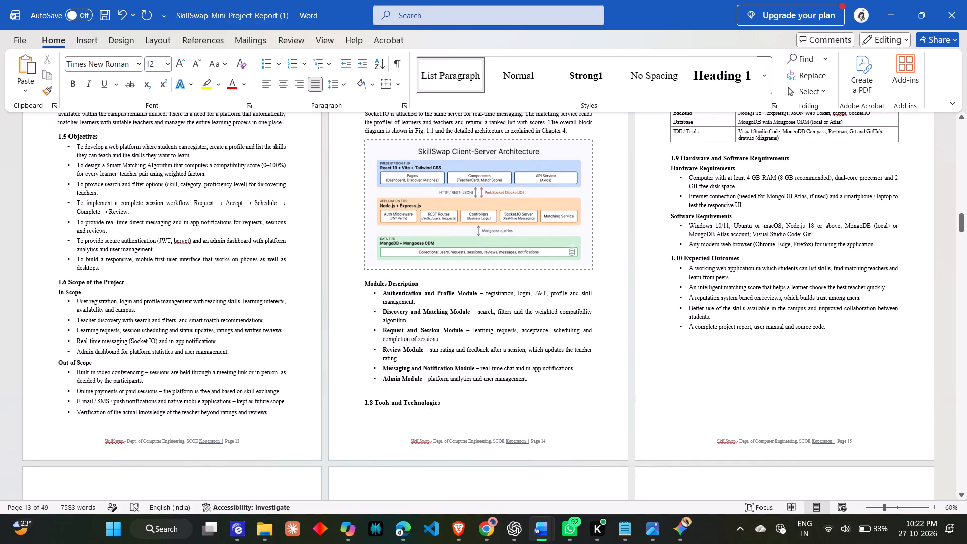
pyautogui.hotkey('shift', 'Return')
pyautogui.press('Return')
pyautogui.hotkey('shift', 'Return')
pyautogui.scroll(3, 393, 389)
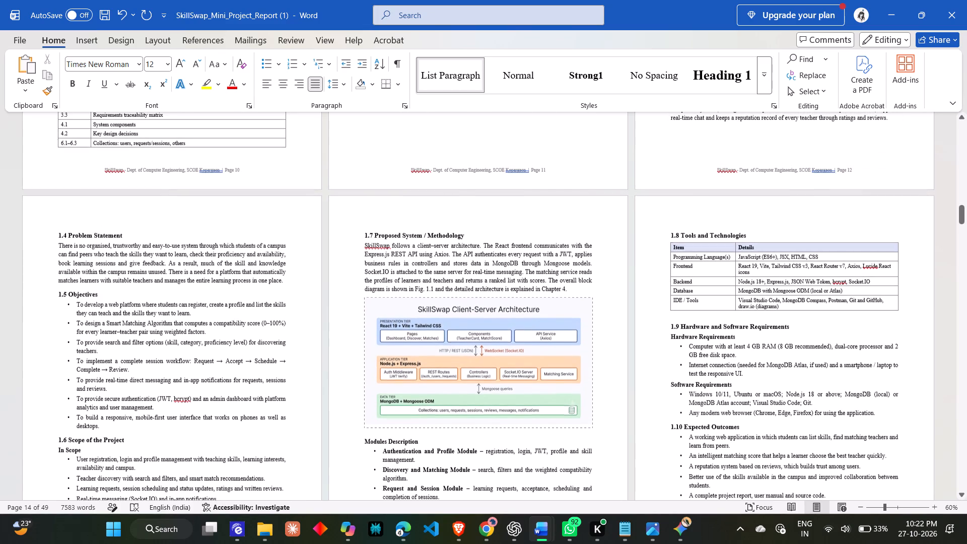
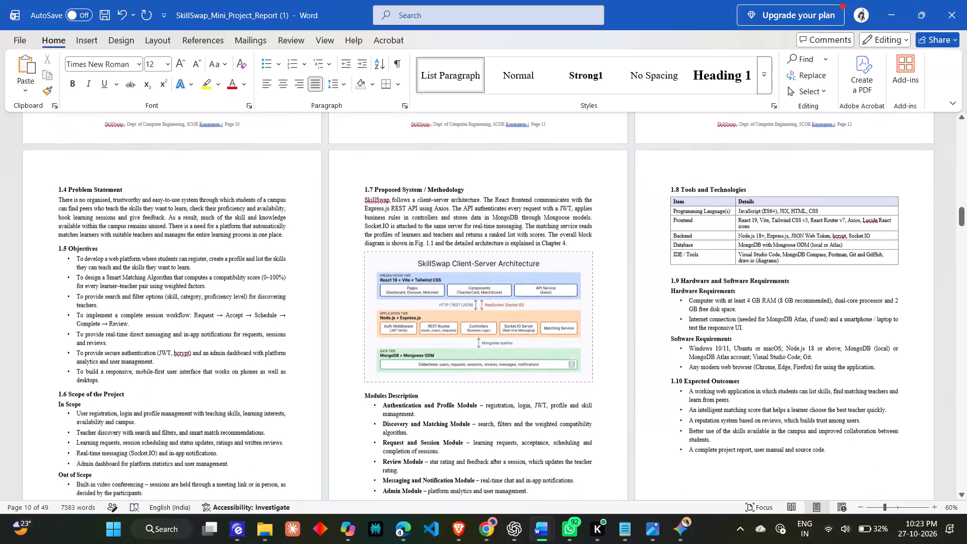
# Delete the blank lines above the 1.11 Project Timeline / Work Plan heading so it starts at the top of its page.
pyautogui.scroll(-4, 623, 276)
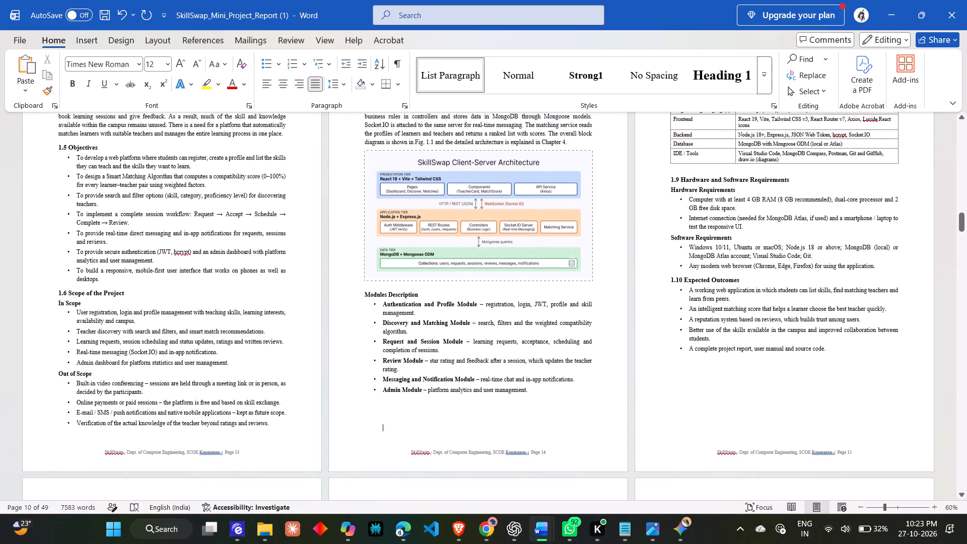
pyautogui.scroll(1, 623, 276)
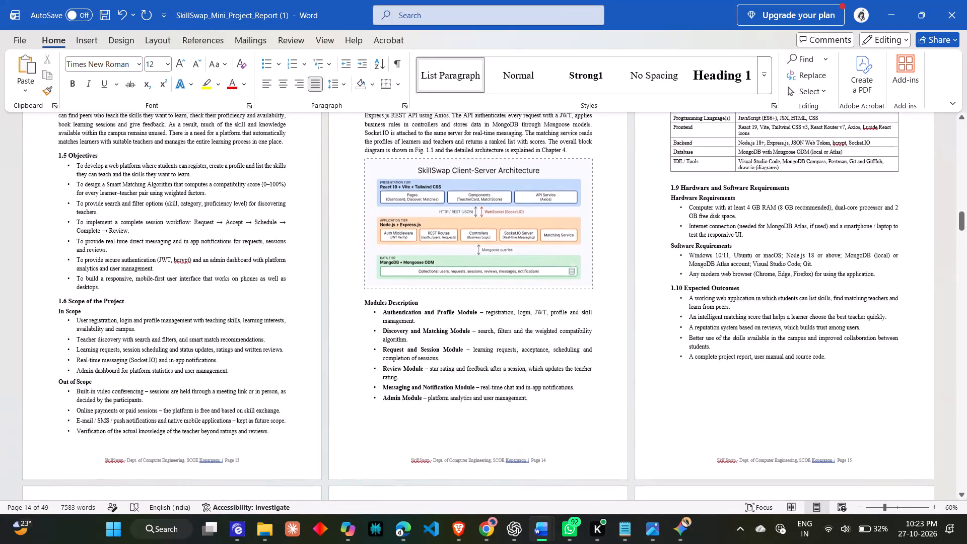
pyautogui.scroll(2, 623, 276)
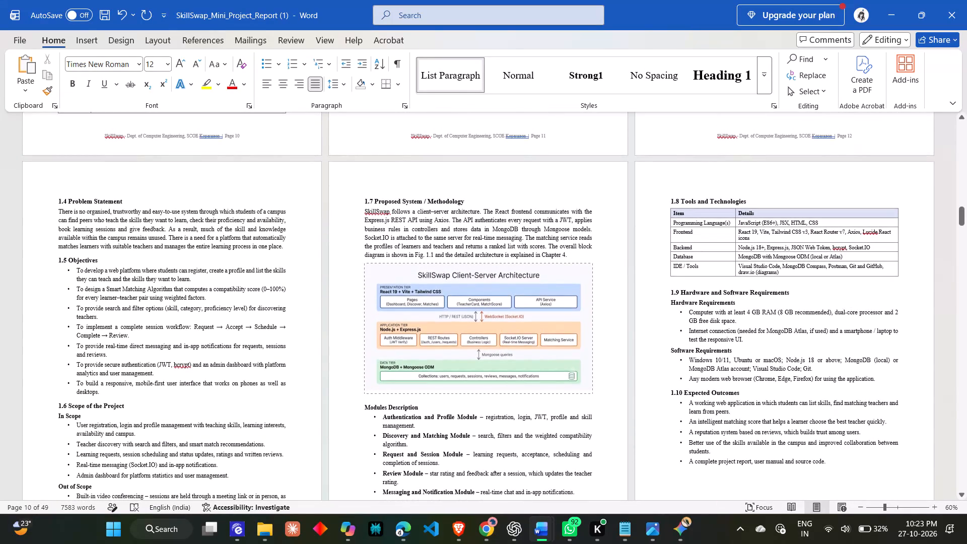
pyautogui.scroll(-3, 623, 276)
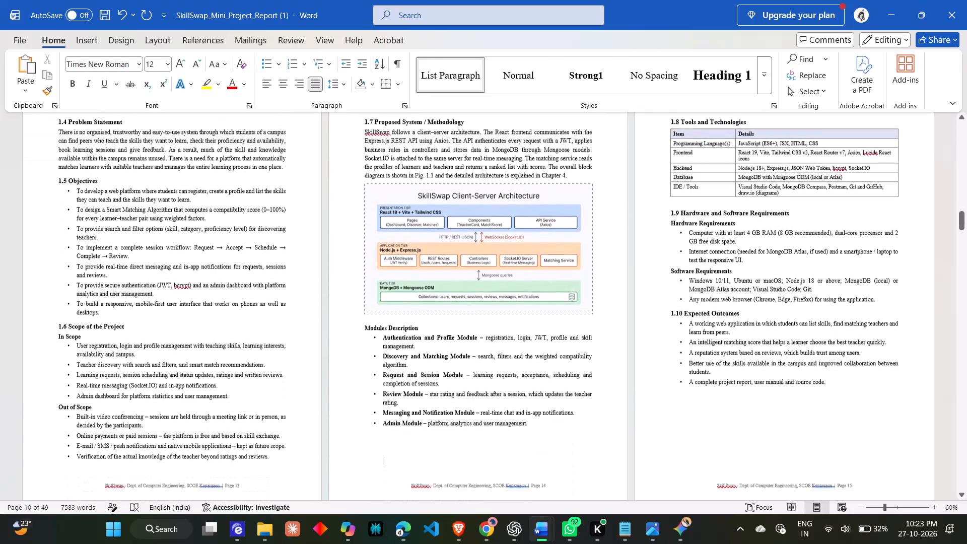
pyautogui.scroll(-5, 623, 276)
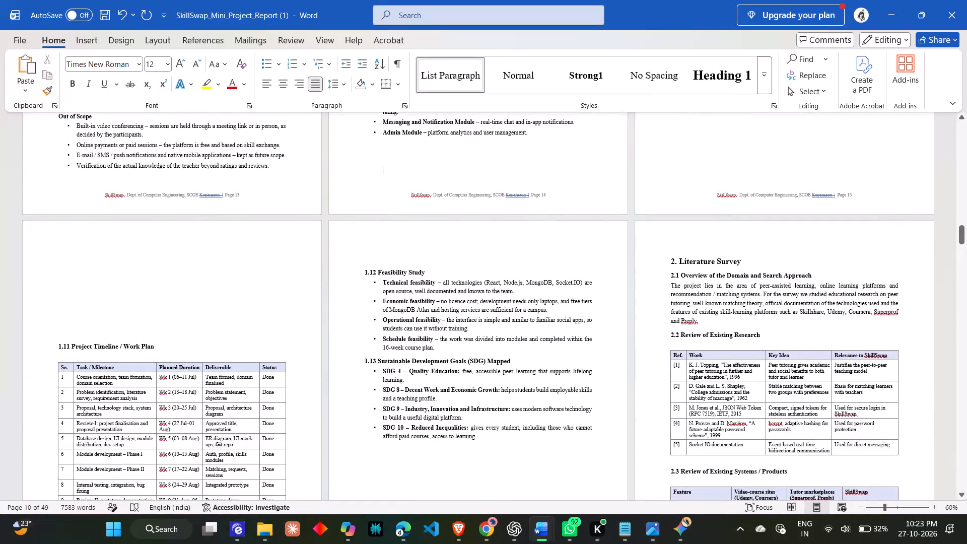
pyautogui.scroll(1, 263, 286)
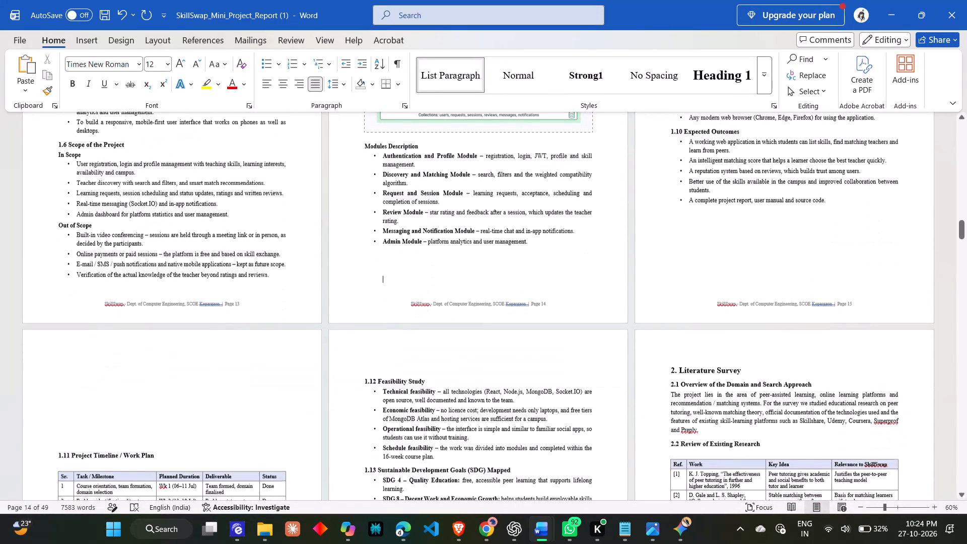
pyautogui.click(85, 412)
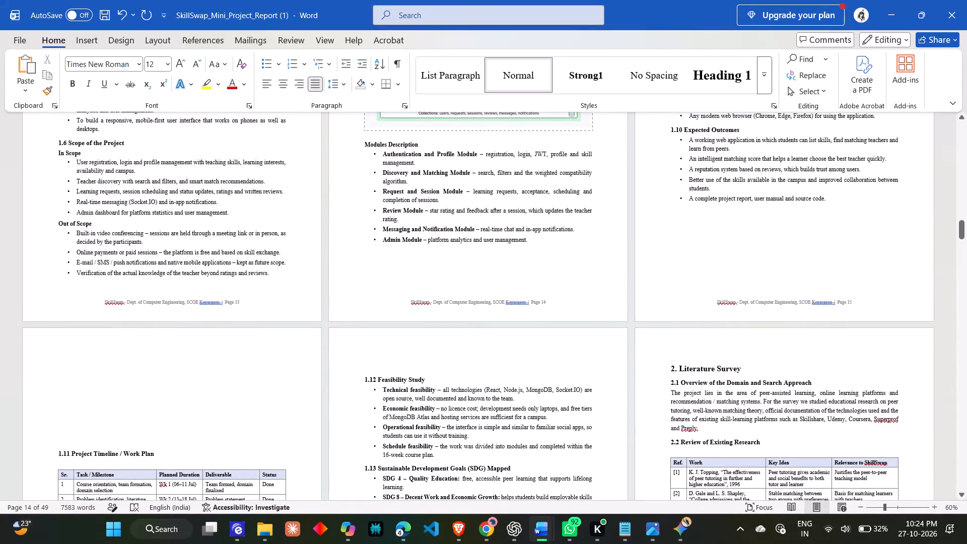
pyautogui.press('BackSpace')
pyautogui.press('BackSpace')
pyautogui.press('BackSpace')
pyautogui.press('BackSpace')
pyautogui.press('BackSpace')
pyautogui.press('BackSpace')
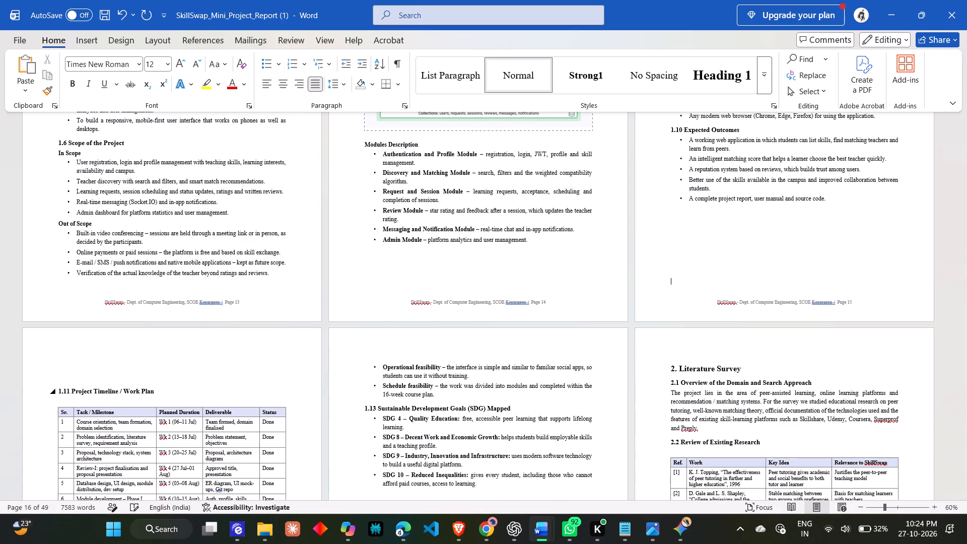
pyautogui.press('BackSpace')
pyautogui.press('BackSpace')
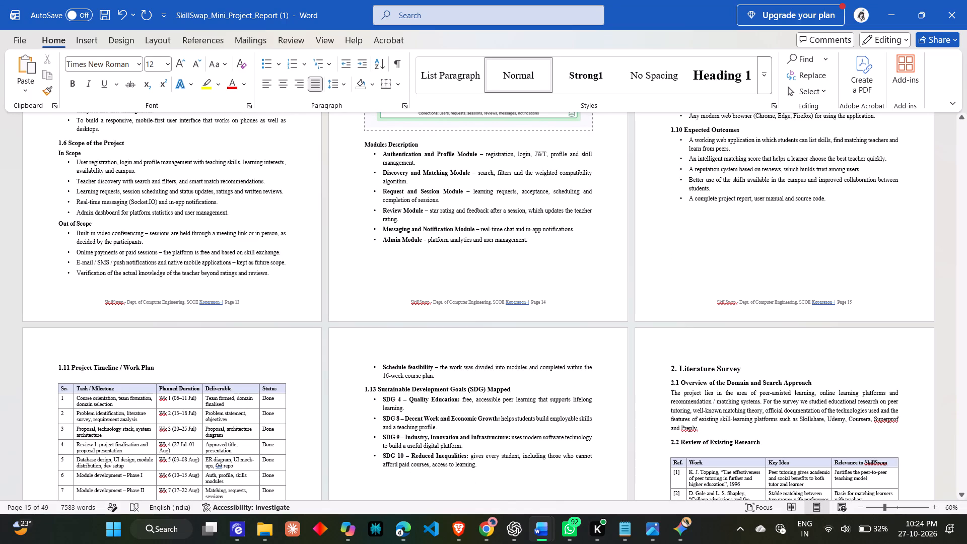
# Add blank lines below the project timeline table to push the 1.12 Feasibility Study heading onto the next page with its bullets.
pyautogui.scroll(-5, 274, 389)
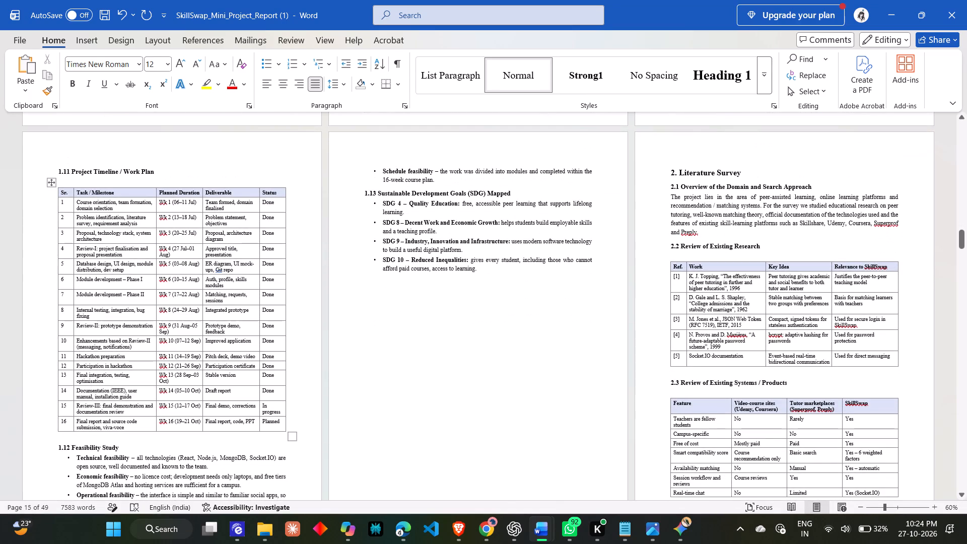
pyautogui.scroll(-3, 274, 389)
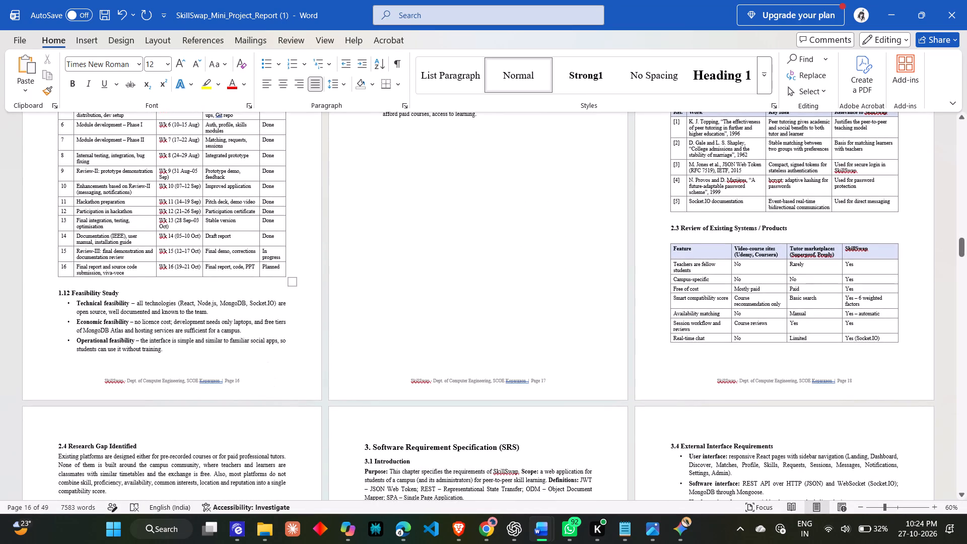
pyautogui.click(61, 286)
pyautogui.click(147, 284)
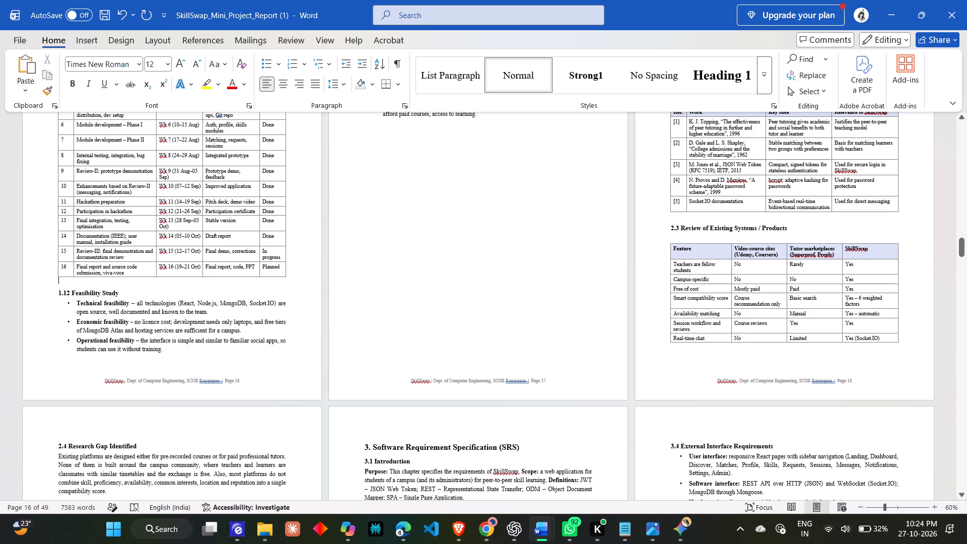
pyautogui.press('Return')
pyautogui.press('Return')
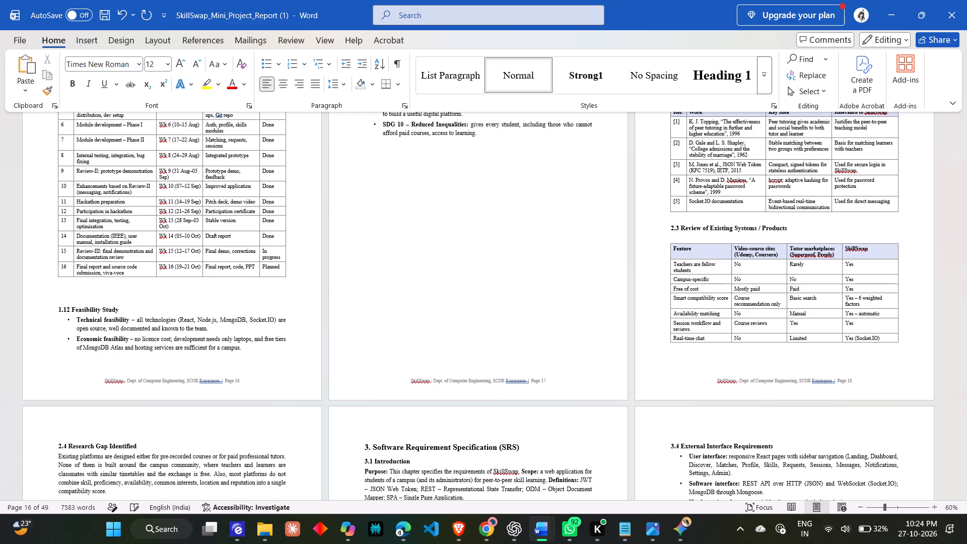
pyautogui.press('Return')
pyautogui.press('Return')
pyautogui.press('Return')
pyautogui.press('Return')
pyautogui.press('Return')
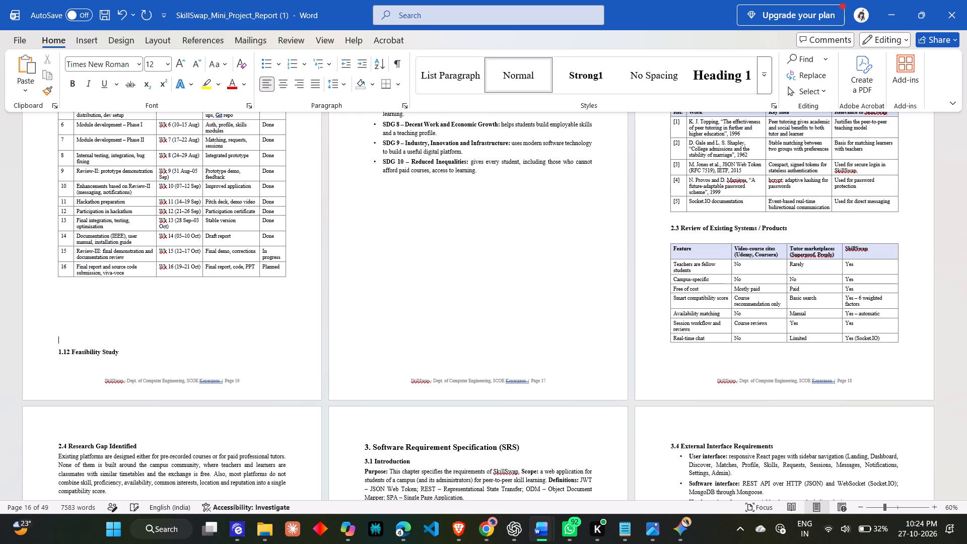
pyautogui.press('Return')
pyautogui.press('Return')
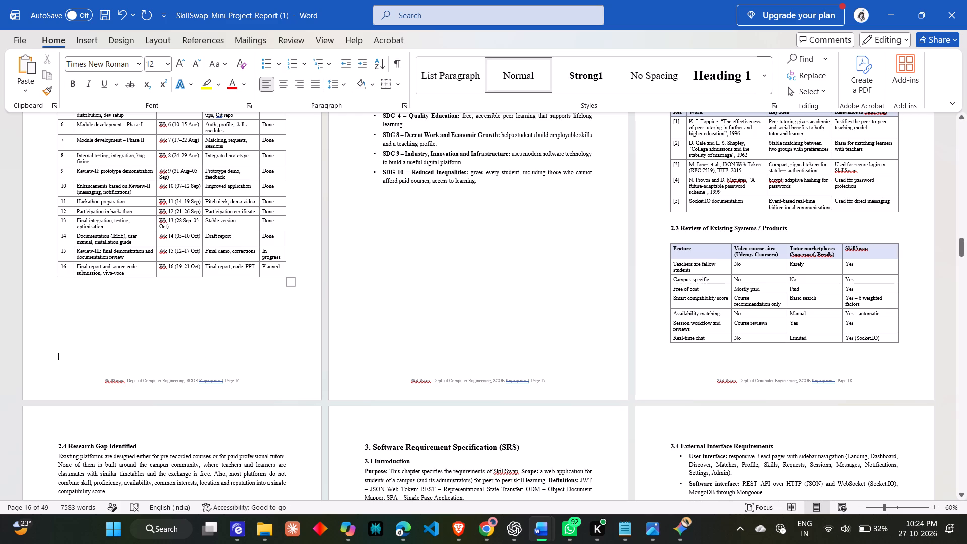
# Check the page layout of sections 1.11 to 1.13 and the Literature Survey chapter.
pyautogui.scroll(3, 458, 206)
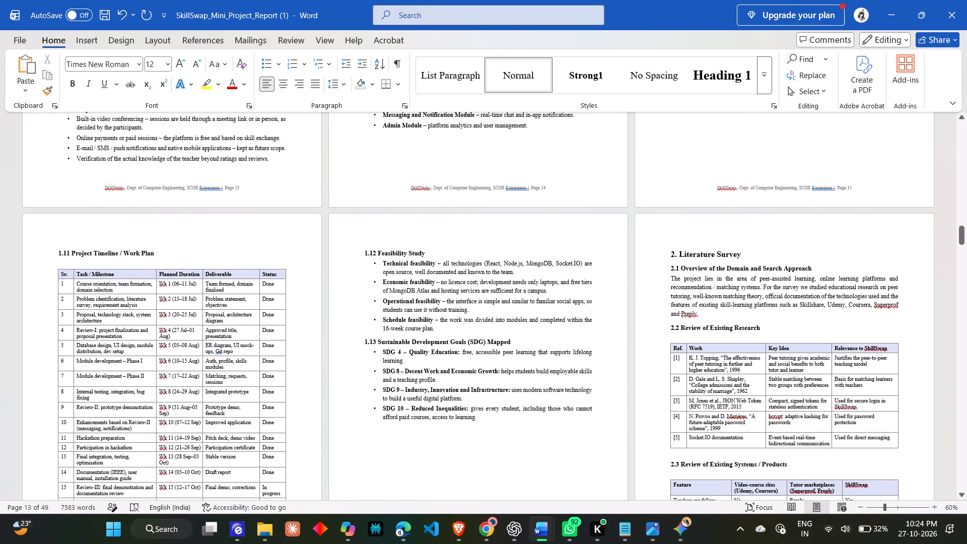
pyautogui.scroll(-3, 575, 357)
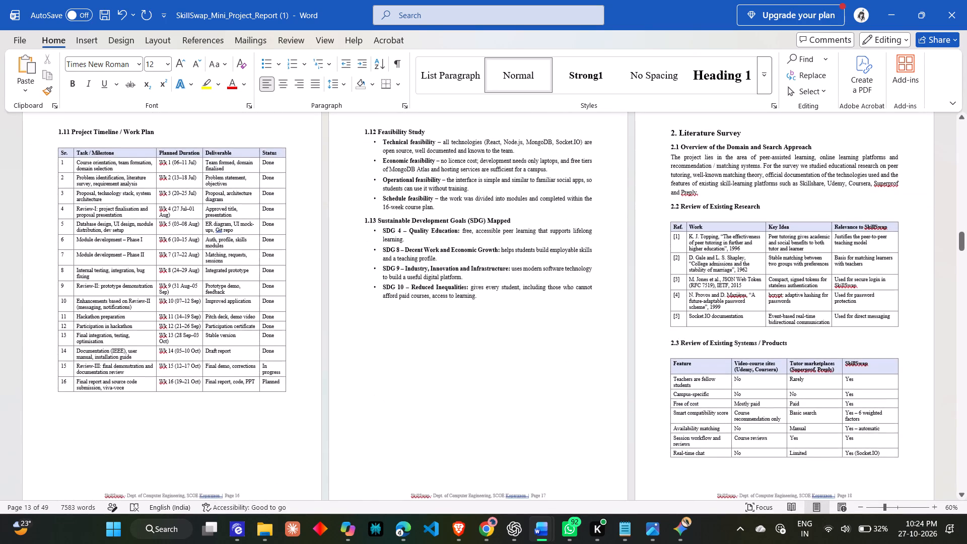
pyautogui.scroll(-2, 575, 357)
pyautogui.scroll(1, 575, 357)
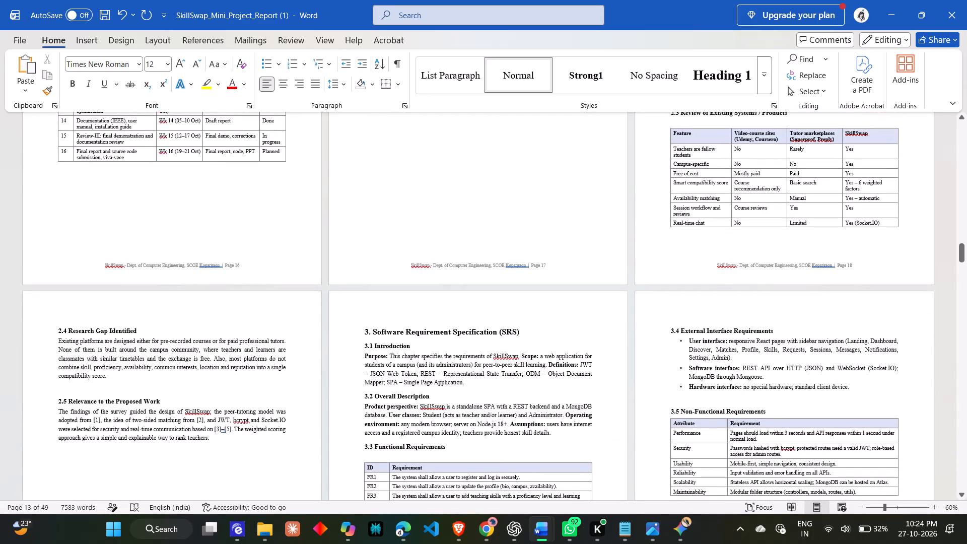
pyautogui.scroll(1, 575, 357)
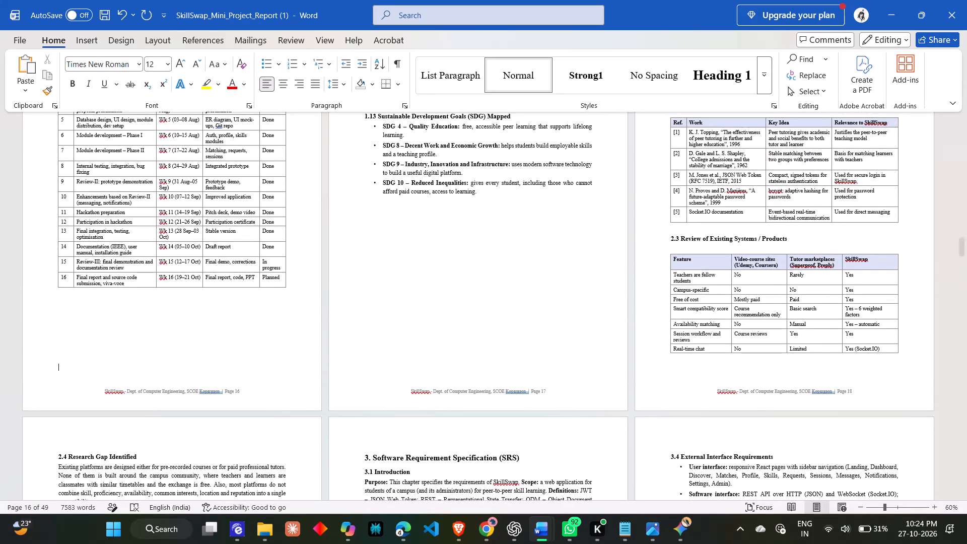
pyautogui.scroll(4, 575, 357)
pyautogui.scroll(-2, 575, 357)
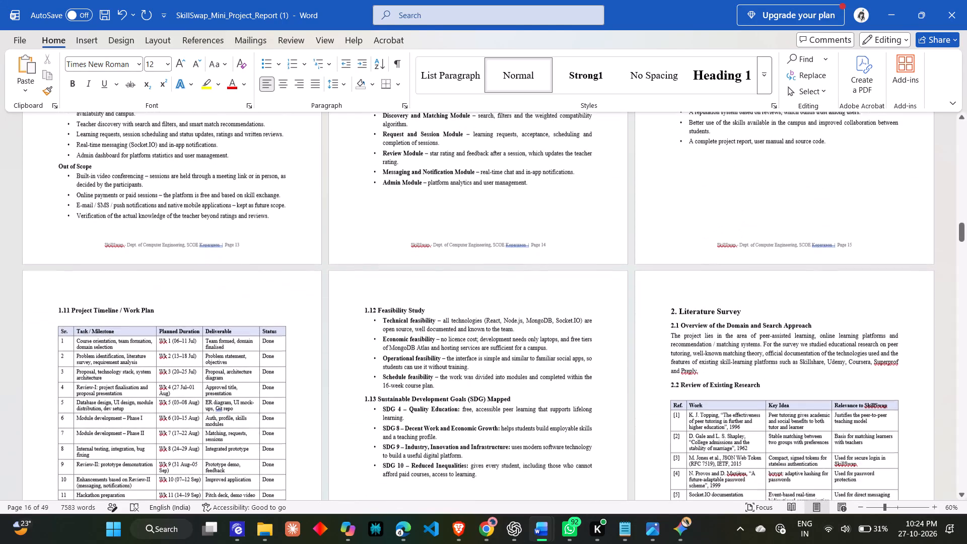
pyautogui.scroll(-6, 575, 357)
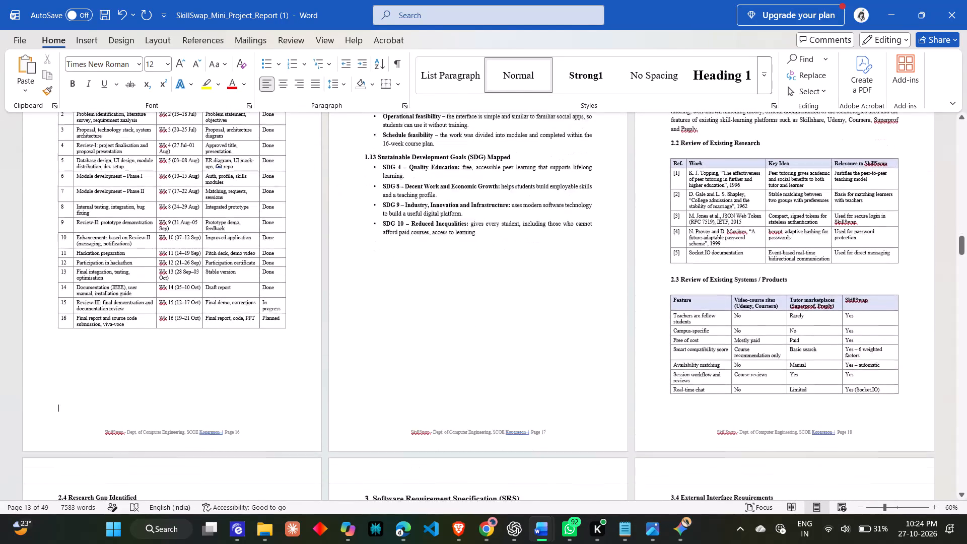
pyautogui.scroll(-3, 575, 357)
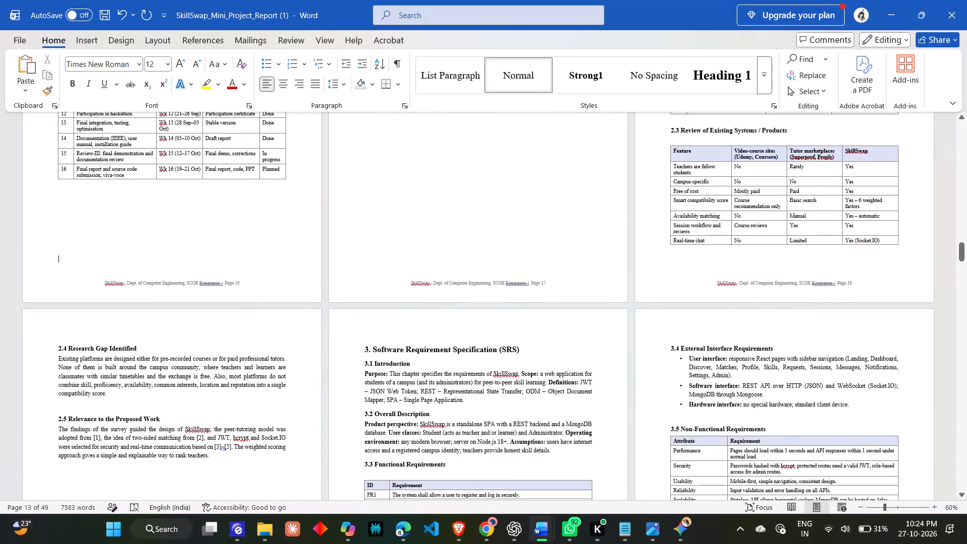
# Look through chapters 3 to 6 of the report for layout problems and remaining figure placeholders and captions.
pyautogui.scroll(-3, 516, 414)
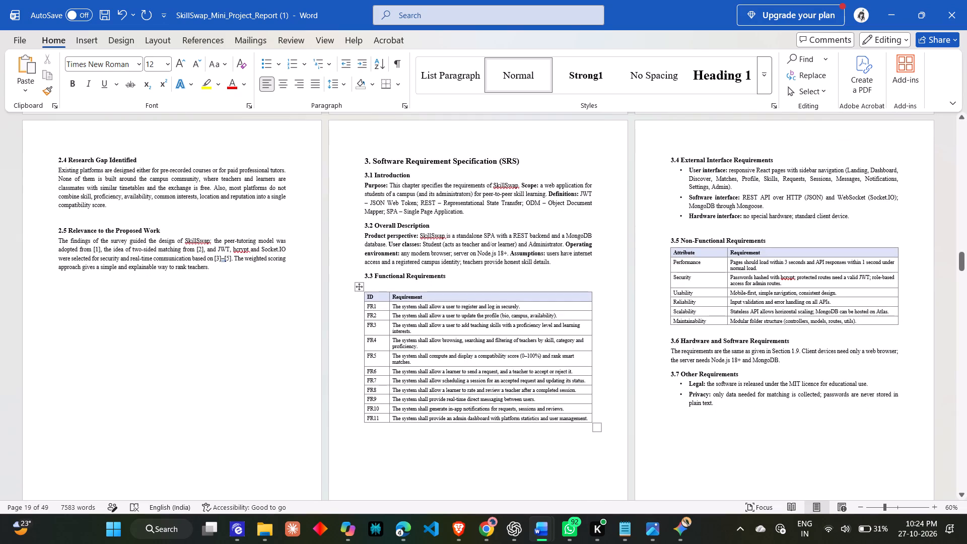
pyautogui.scroll(1, 516, 414)
pyautogui.scroll(-2, 516, 414)
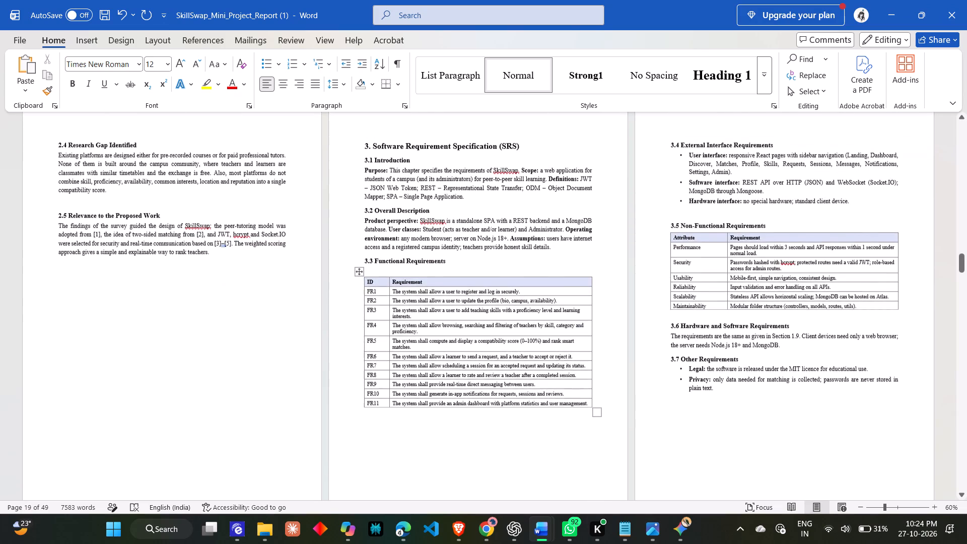
pyautogui.scroll(-4, 516, 414)
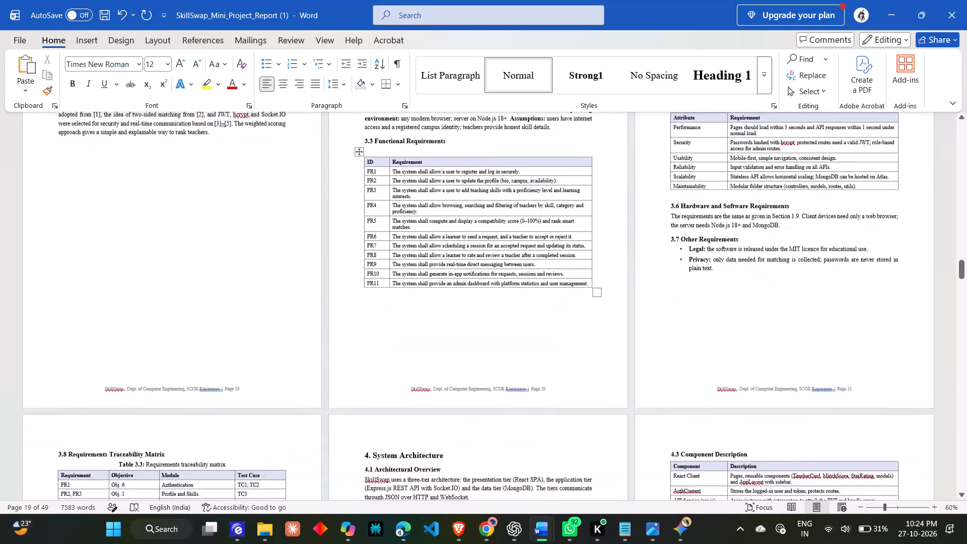
pyautogui.scroll(-2, 516, 414)
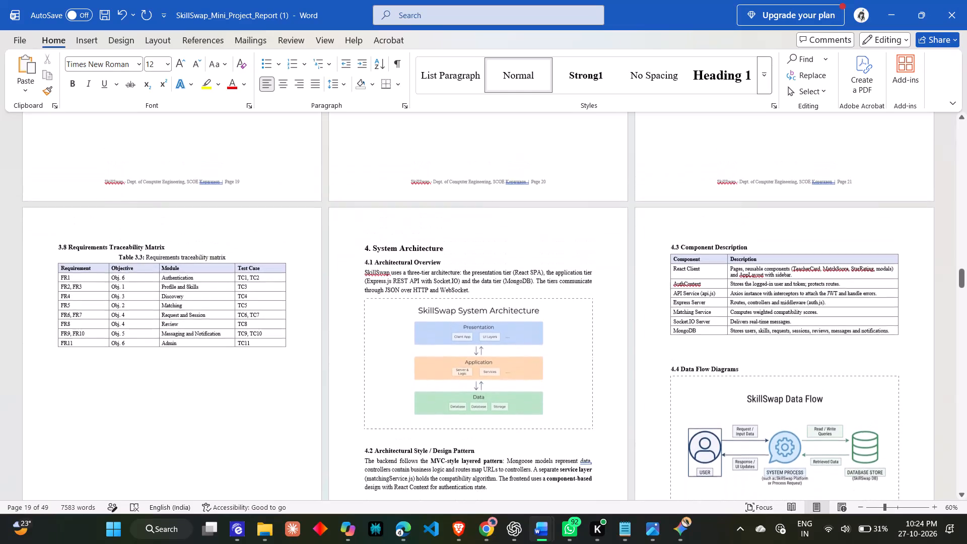
pyautogui.scroll(-1, 516, 414)
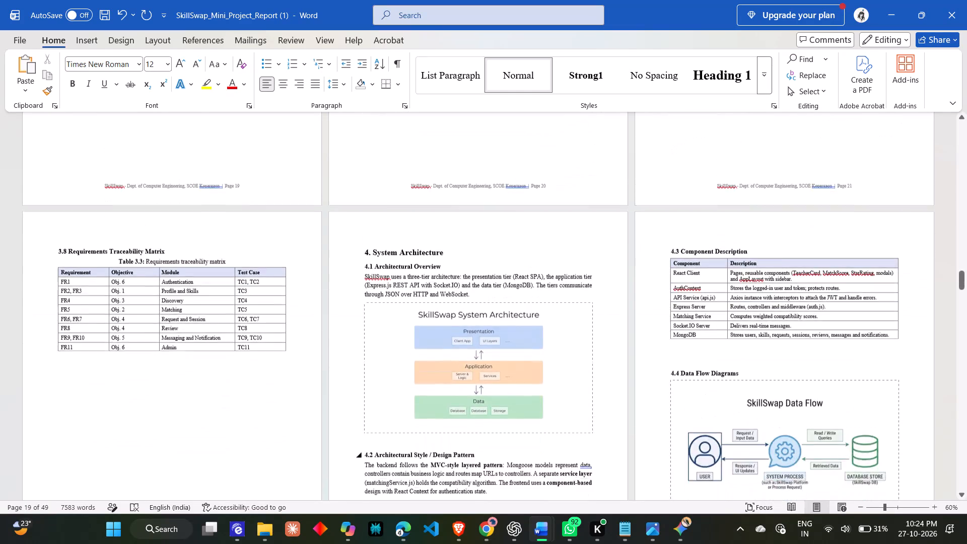
pyautogui.scroll(-1, 516, 414)
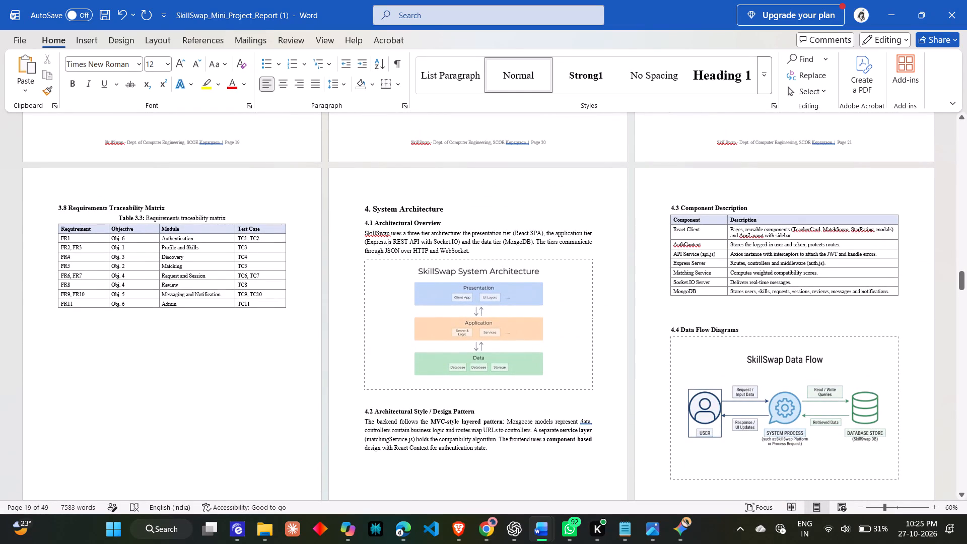
pyautogui.scroll(-6, 440, 426)
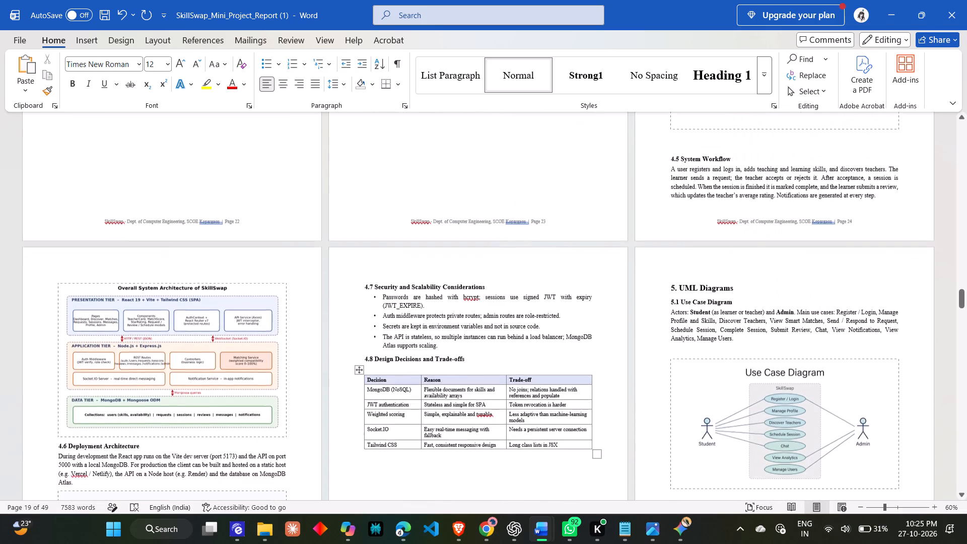
pyautogui.scroll(-4, 440, 426)
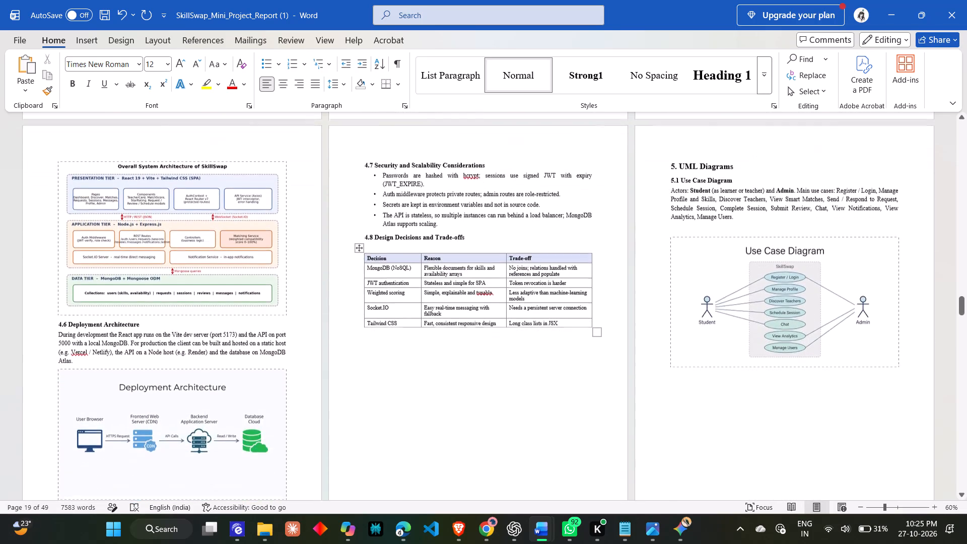
pyautogui.scroll(-3, 440, 426)
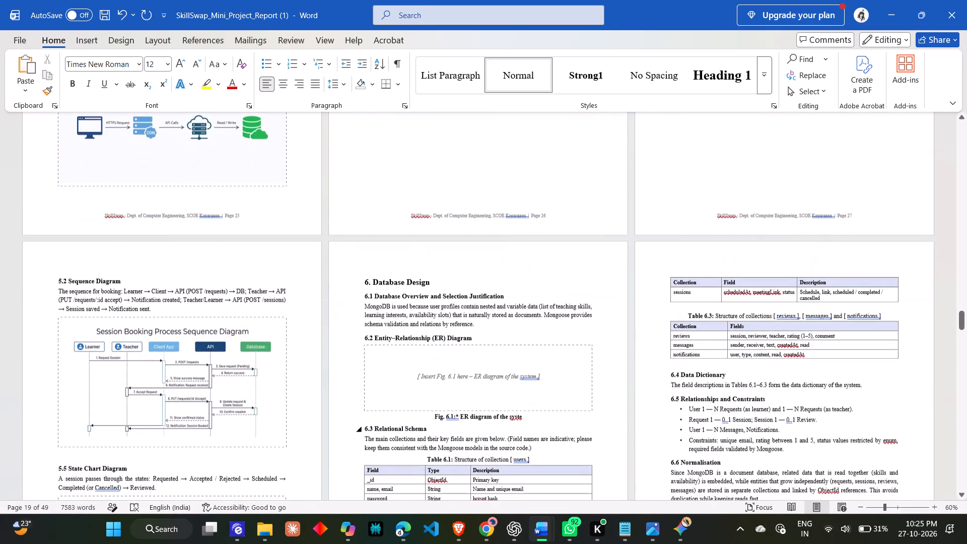
pyautogui.scroll(-2, 440, 426)
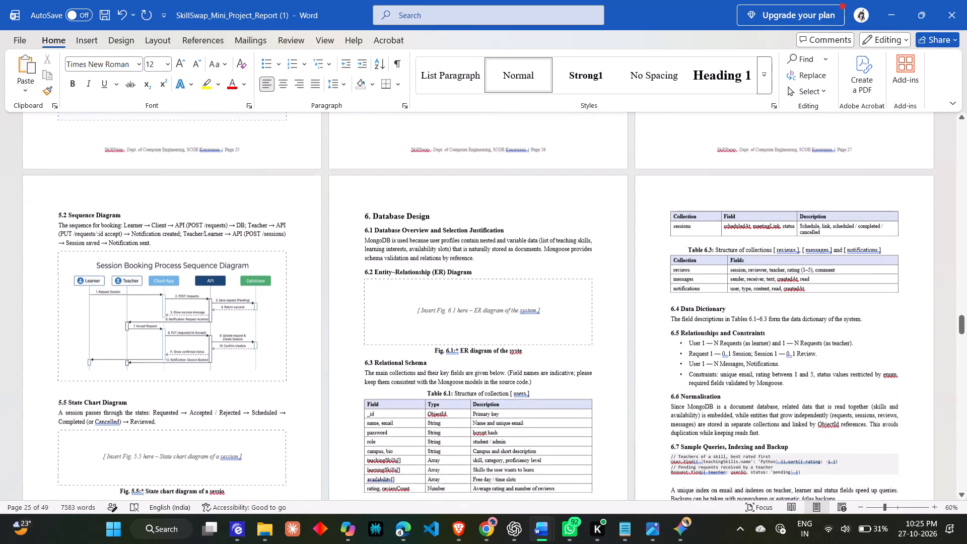
pyautogui.scroll(-1, 440, 426)
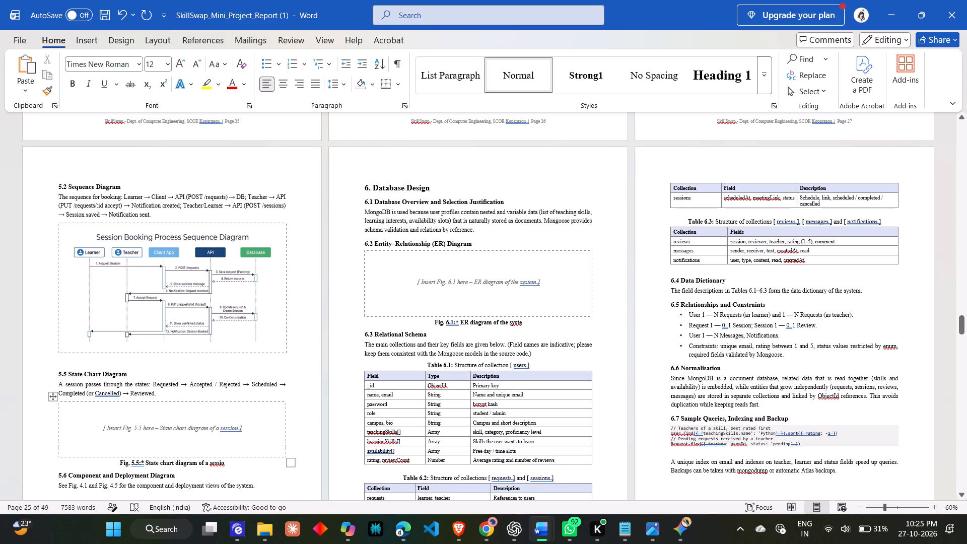
pyautogui.moveTo(239, 463); pyautogui.dragTo(60, 391)
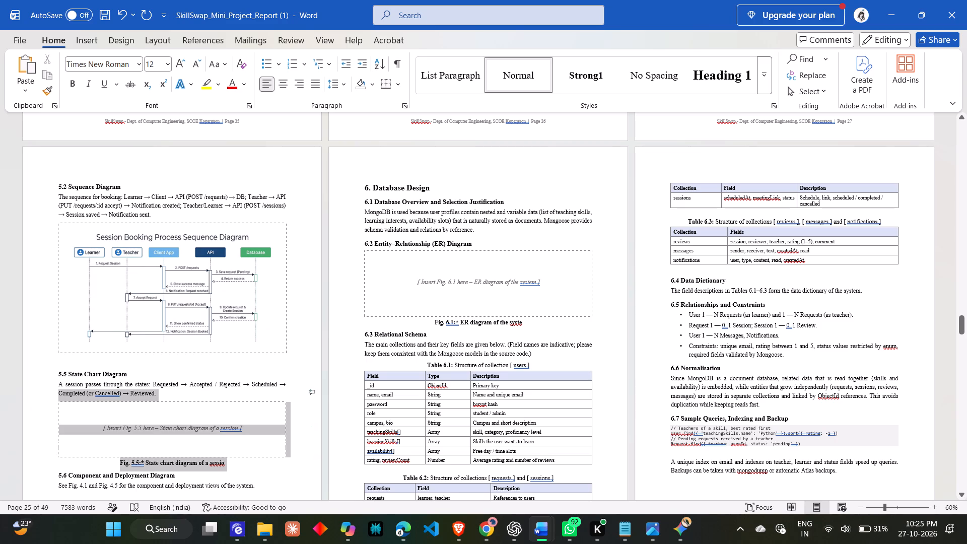
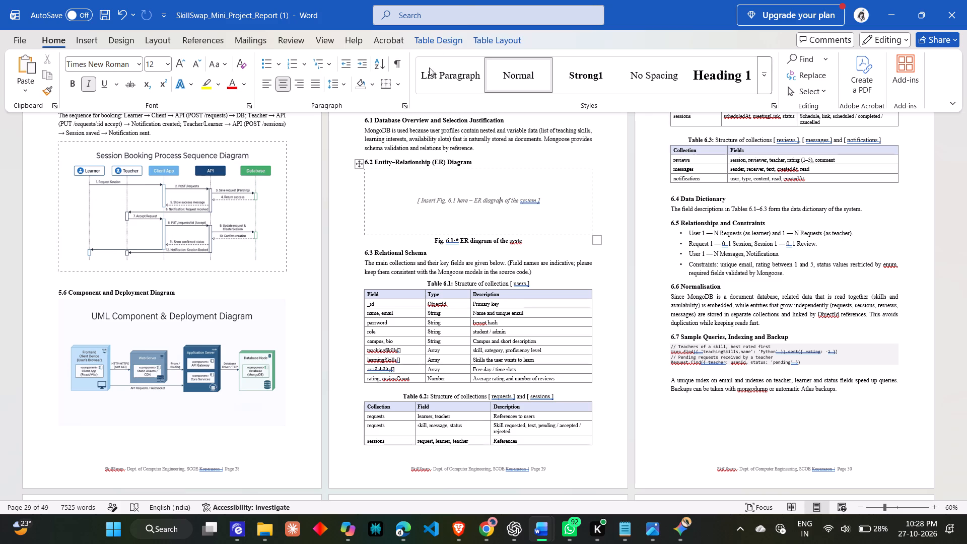
pyautogui.click(555, 204)
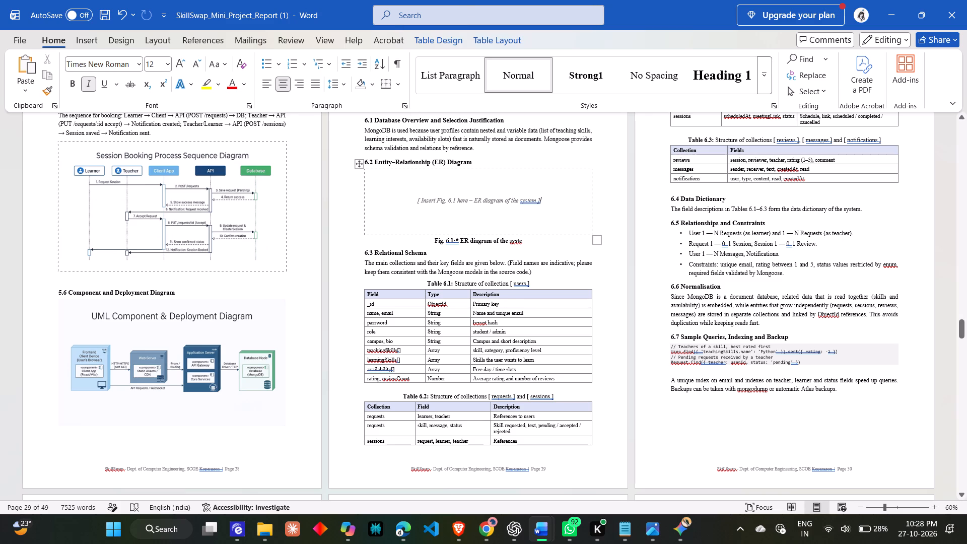
pyautogui.hotkey('ctrl', 'v')
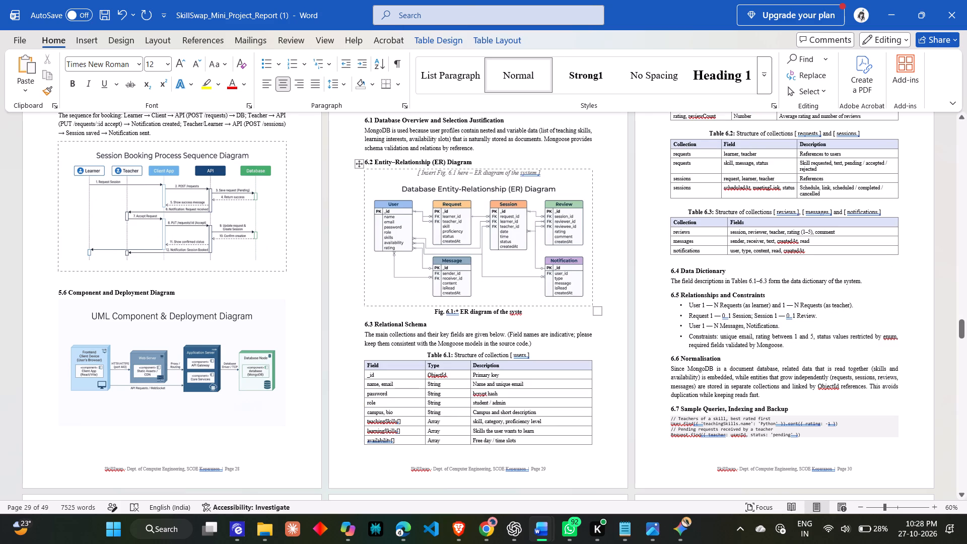
# Delete the "Insert Fig. 6.1 here – ER diagram of the system" placeholder line above the pasted ER diagram, including its empty line.
pyautogui.moveTo(545, 174); pyautogui.dragTo(421, 172)
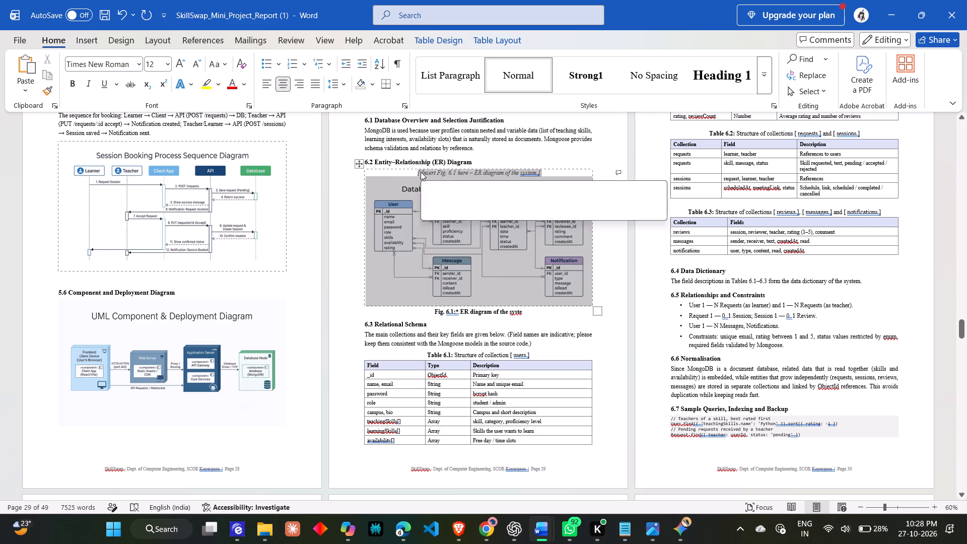
pyautogui.click(421, 172)
pyautogui.moveTo(417, 171); pyautogui.dragTo(428, 173)
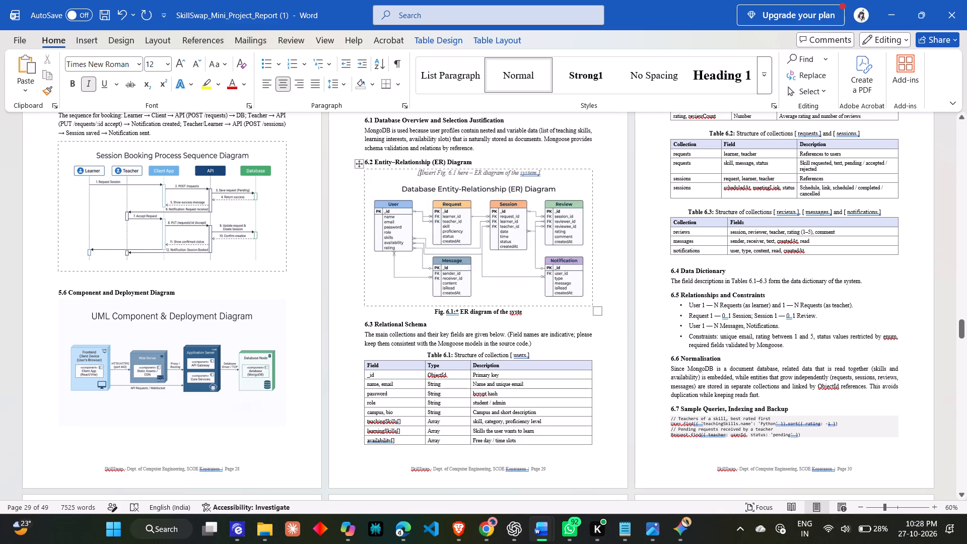
pyautogui.moveTo(428, 173); pyautogui.dragTo(415, 176)
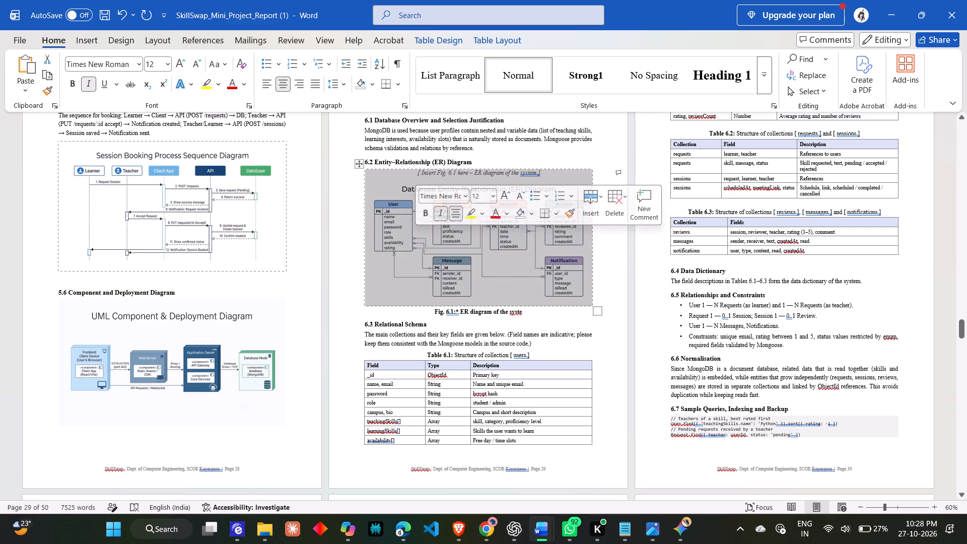
pyautogui.click(549, 170)
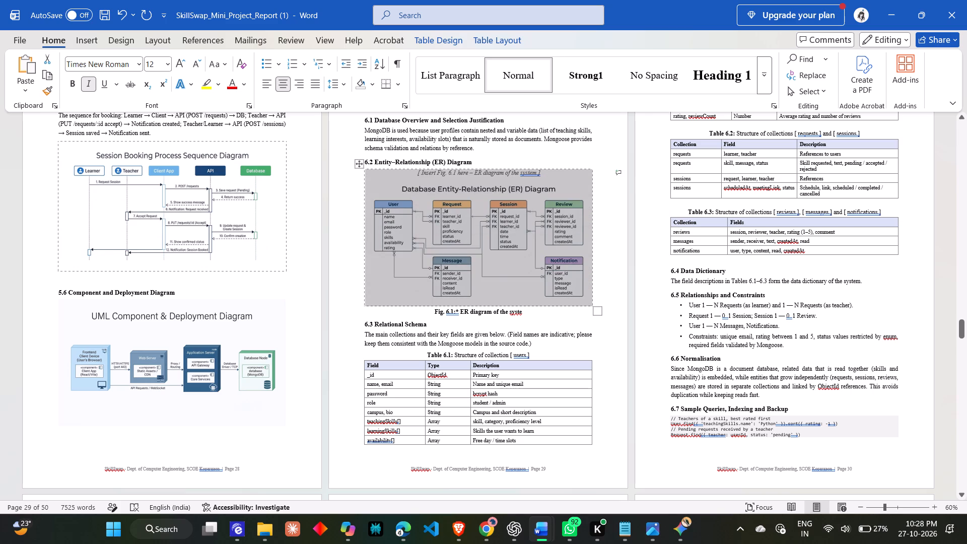
pyautogui.click(542, 177)
pyautogui.click(544, 170)
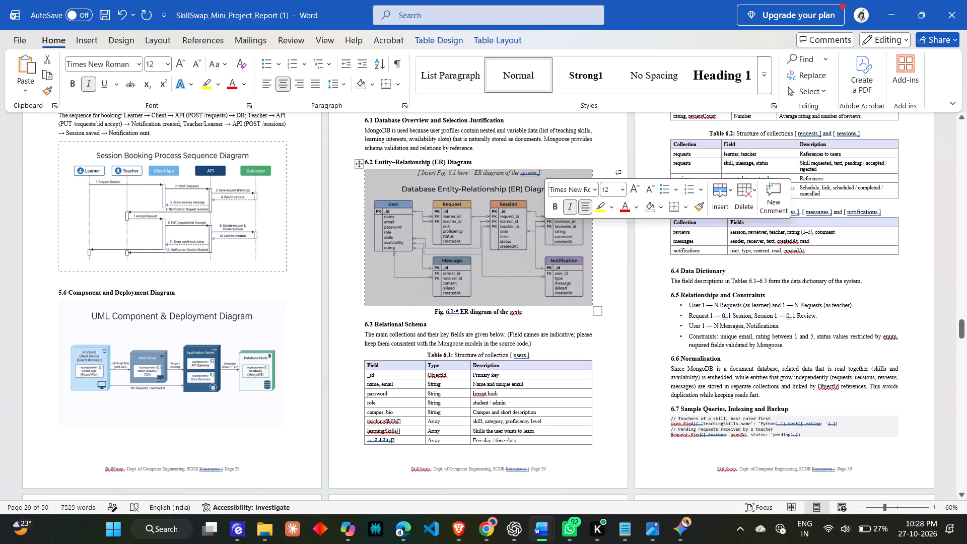
pyautogui.click(544, 173)
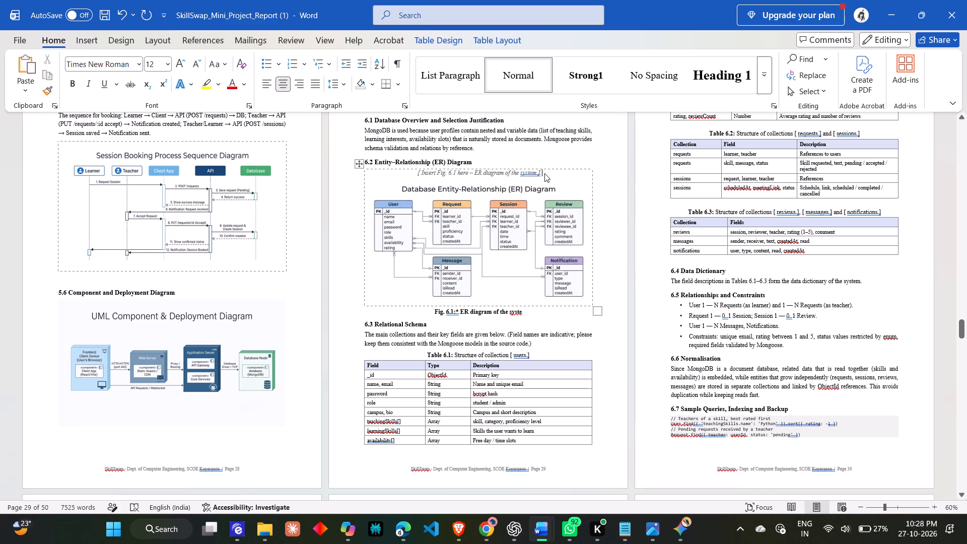
pyautogui.moveTo(544, 173); pyautogui.dragTo(411, 174)
pyautogui.click(411, 174)
pyautogui.click(540, 173)
pyautogui.click(547, 172)
pyautogui.press('BackSpace')
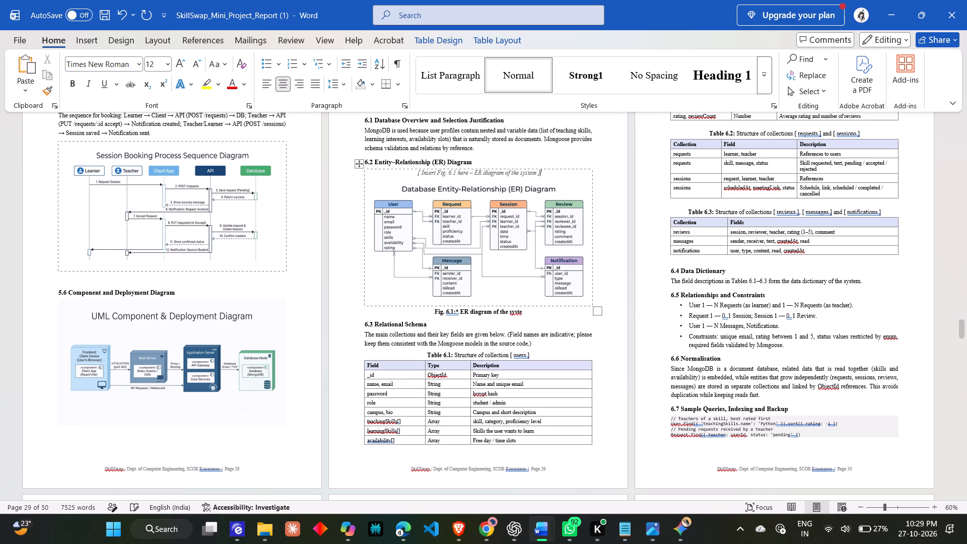
pyautogui.press('BackSpace')
pyautogui.press('BackSpace')
pyautogui.press('BackSpace')
pyautogui.press('BackSpace')
pyautogui.press('BackSpace')
pyautogui.press('BackSpace')
pyautogui.press('BackSpace')
pyautogui.press('BackSpace')
pyautogui.press('BackSpace')
pyautogui.press('BackSpace')
pyautogui.press('BackSpace')
pyautogui.press('BackSpace')
pyautogui.press('BackSpace')
pyautogui.press('BackSpace')
pyautogui.press('BackSpace')
pyautogui.press('BackSpace')
pyautogui.press('BackSpace')
pyautogui.press('BackSpace')
pyautogui.press('BackSpace')
pyautogui.press('BackSpace')
pyautogui.press('BackSpace')
pyautogui.press('BackSpace')
pyautogui.press('BackSpace')
pyautogui.press('BackSpace')
pyautogui.press('BackSpace')
pyautogui.press('BackSpace')
pyautogui.press('BackSpace')
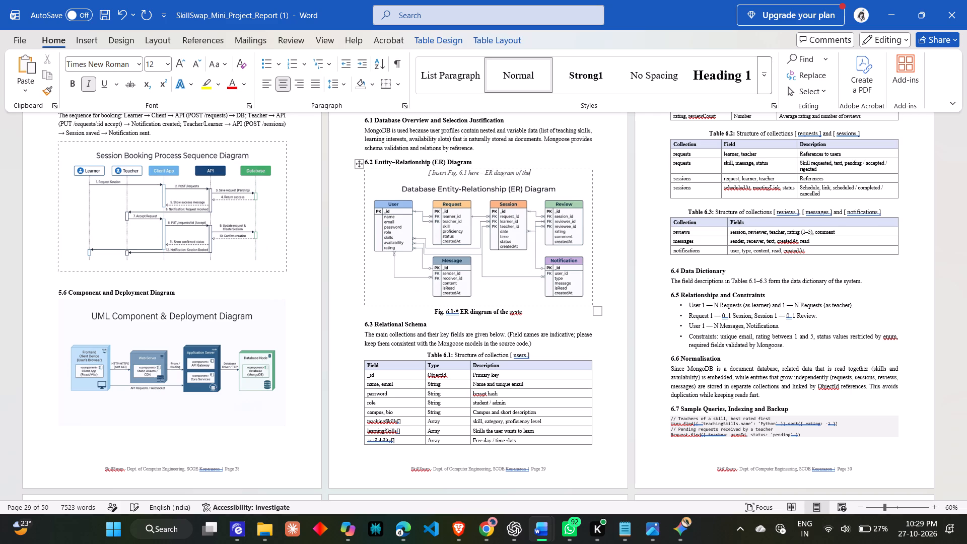
pyautogui.press('BackSpace')
pyautogui.press('BackSpace')
pyautogui.press('BackSpace')
pyautogui.press('BackSpace')
pyautogui.press('BackSpace')
pyautogui.press('BackSpace')
pyautogui.press('BackSpace')
pyautogui.press('BackSpace')
pyautogui.press('BackSpace')
pyautogui.press('BackSpace')
pyautogui.press('BackSpace')
pyautogui.press('BackSpace')
pyautogui.press('BackSpace')
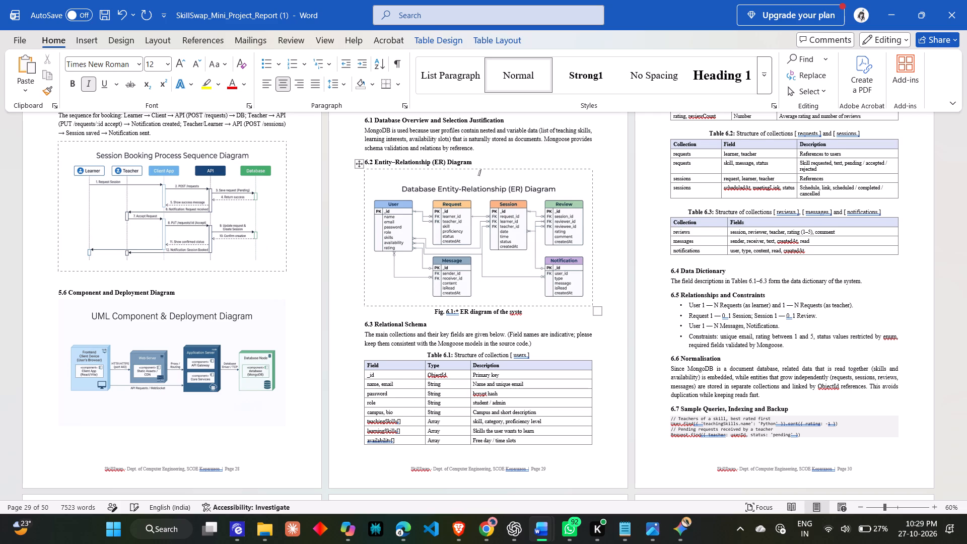
pyautogui.press('BackSpace')
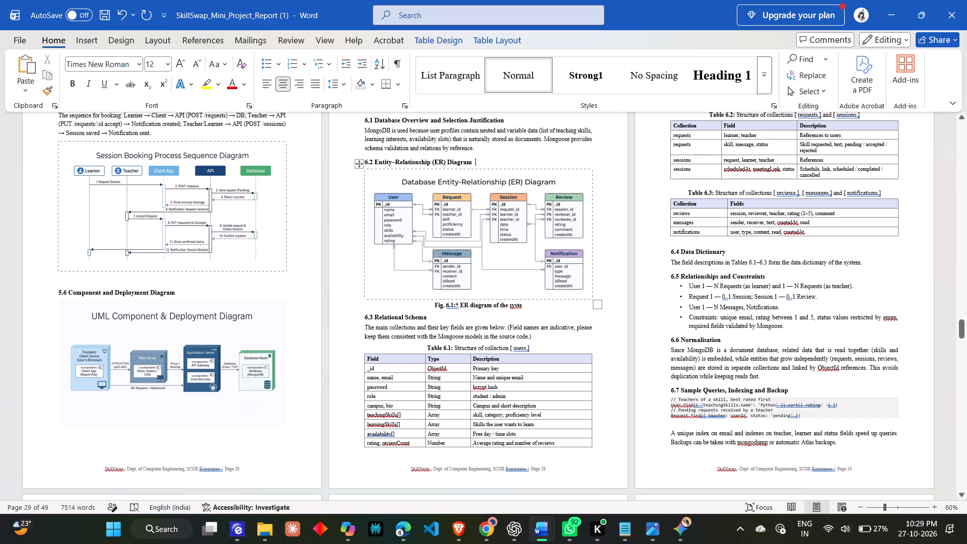
# Delete the Fig. 6.1 caption line below the ER diagram.
pyautogui.hscroll(1, 502, 334)
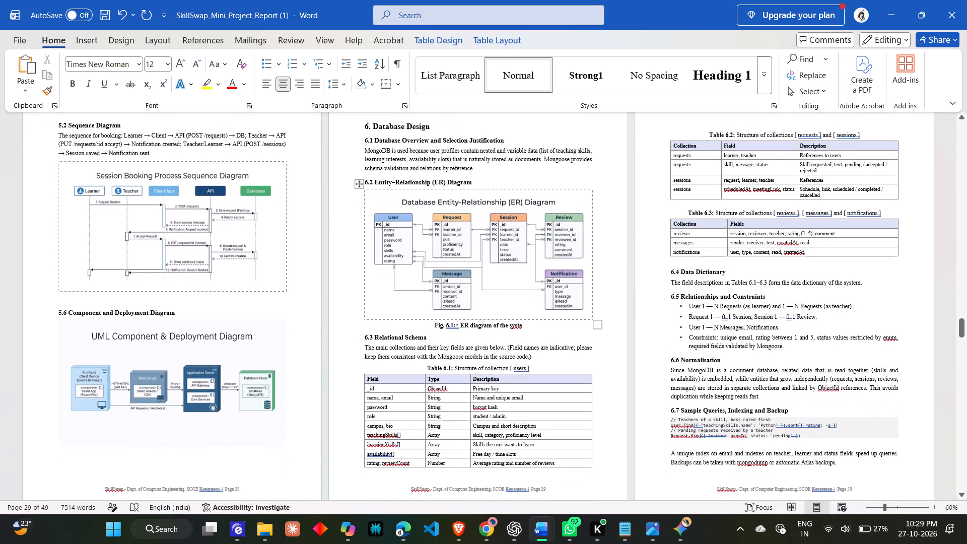
pyautogui.doubleClick(365, 332)
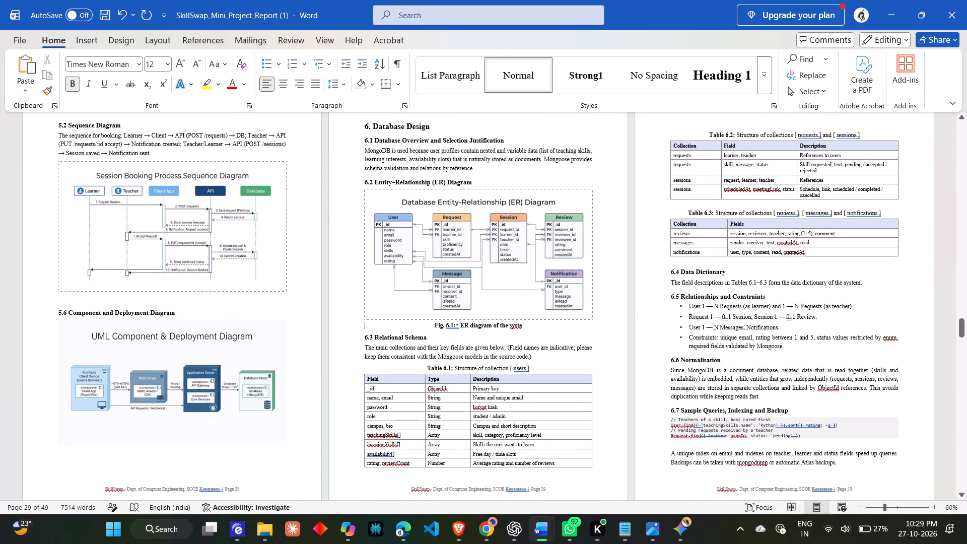
pyautogui.moveTo(532, 330); pyautogui.dragTo(432, 325)
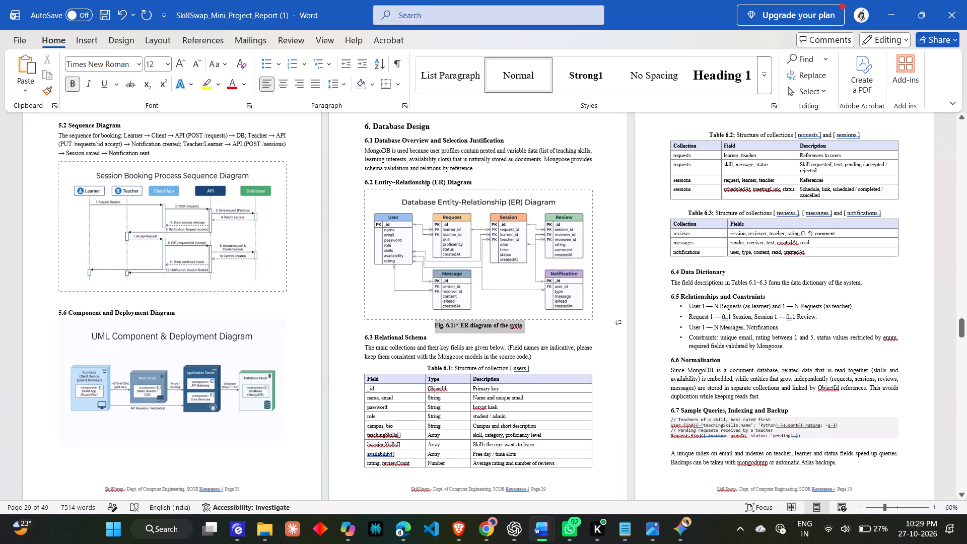
pyautogui.press('BackSpace')
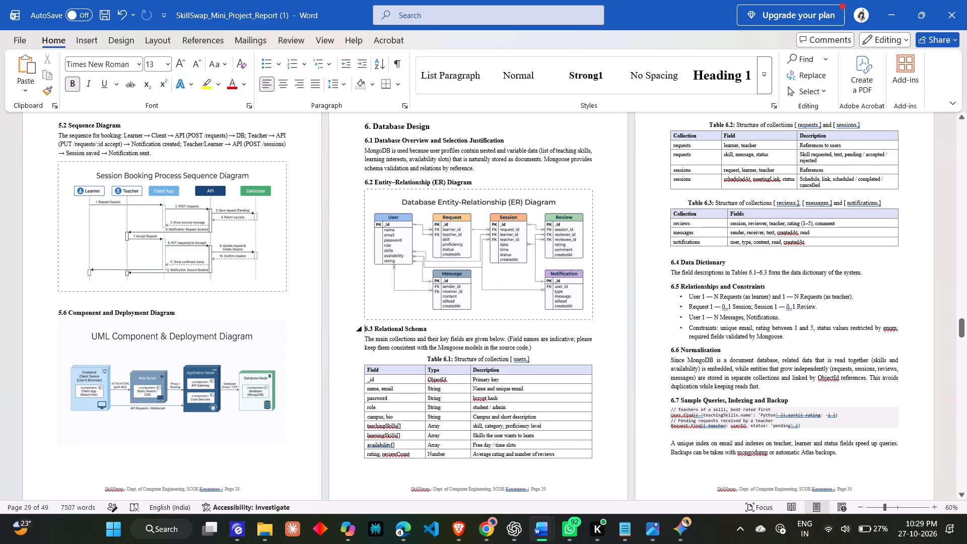
# Insert two line breaks before the 6.3 Relational Schema heading.
pyautogui.hotkey('shift', 'Return')
pyautogui.hotkey('shift', 'Return')
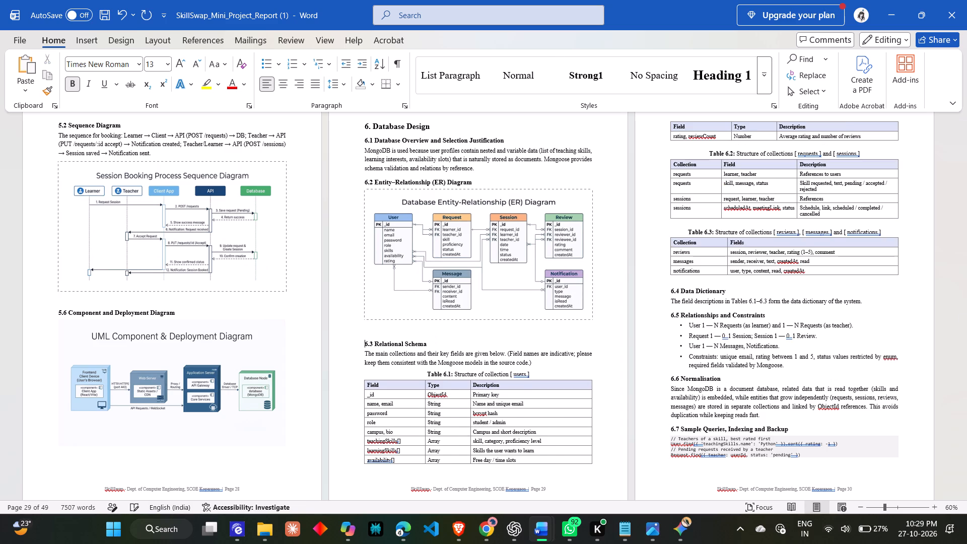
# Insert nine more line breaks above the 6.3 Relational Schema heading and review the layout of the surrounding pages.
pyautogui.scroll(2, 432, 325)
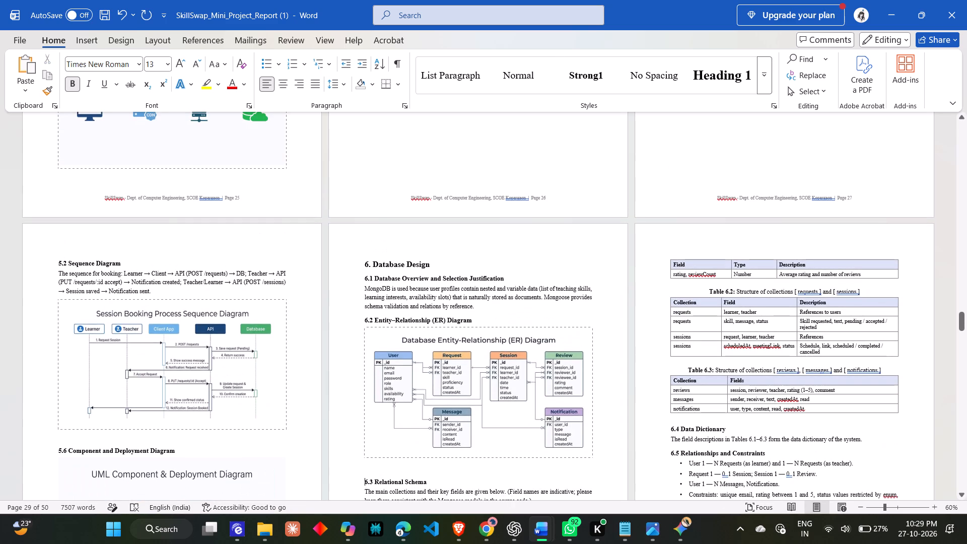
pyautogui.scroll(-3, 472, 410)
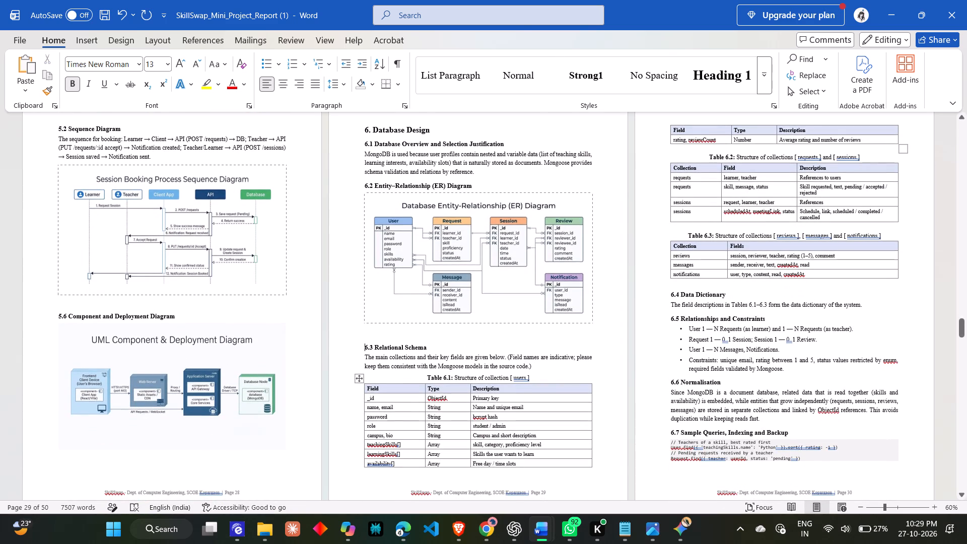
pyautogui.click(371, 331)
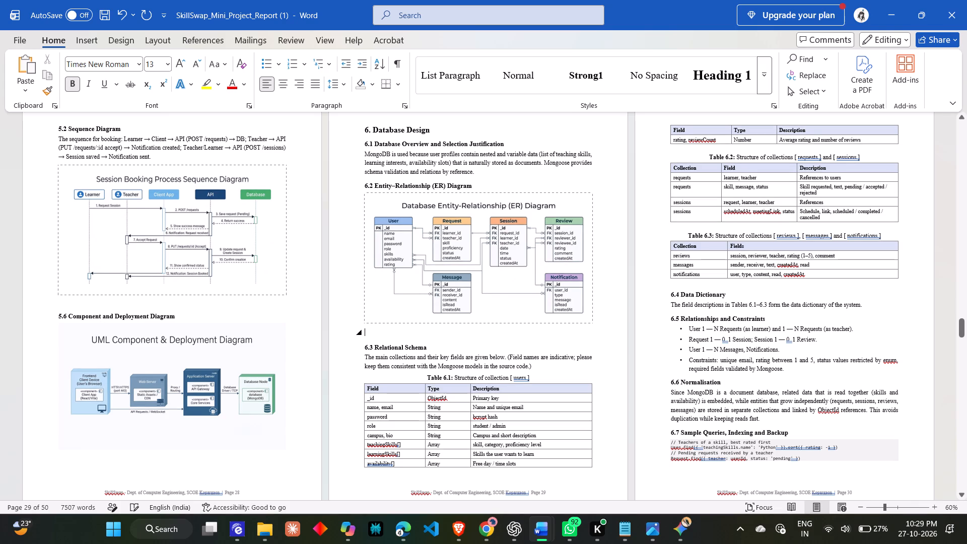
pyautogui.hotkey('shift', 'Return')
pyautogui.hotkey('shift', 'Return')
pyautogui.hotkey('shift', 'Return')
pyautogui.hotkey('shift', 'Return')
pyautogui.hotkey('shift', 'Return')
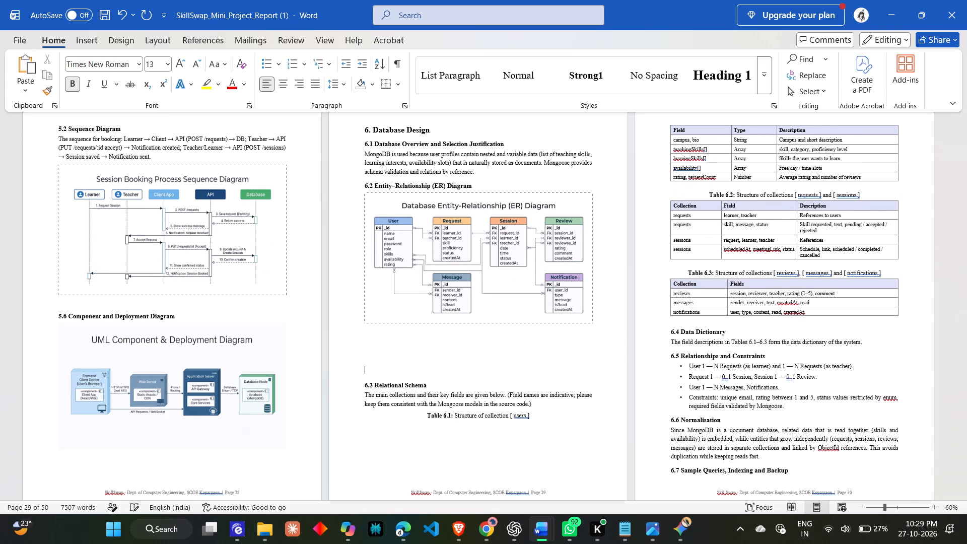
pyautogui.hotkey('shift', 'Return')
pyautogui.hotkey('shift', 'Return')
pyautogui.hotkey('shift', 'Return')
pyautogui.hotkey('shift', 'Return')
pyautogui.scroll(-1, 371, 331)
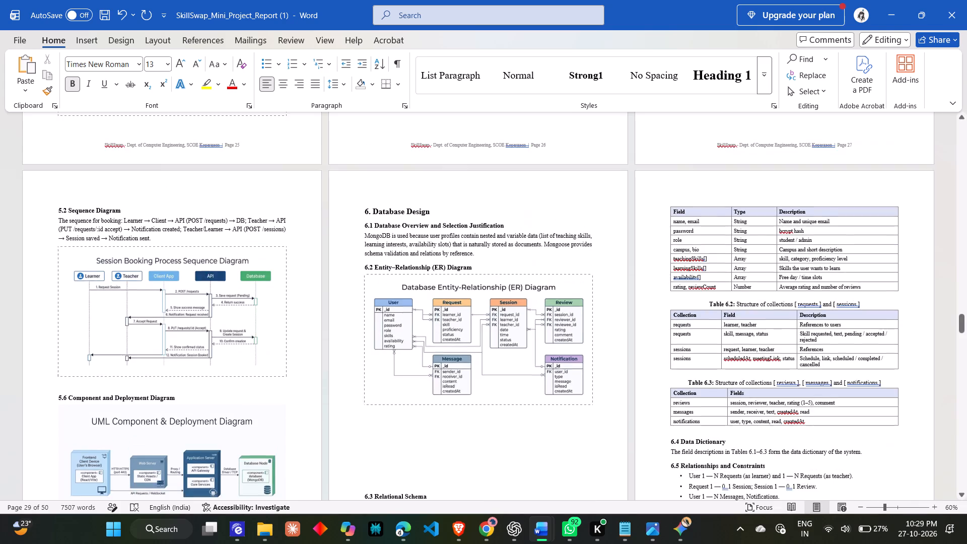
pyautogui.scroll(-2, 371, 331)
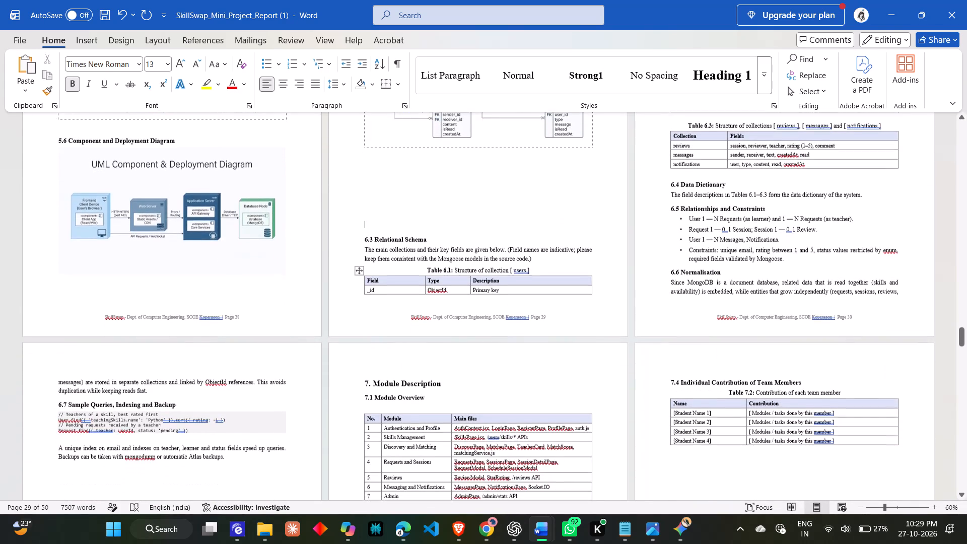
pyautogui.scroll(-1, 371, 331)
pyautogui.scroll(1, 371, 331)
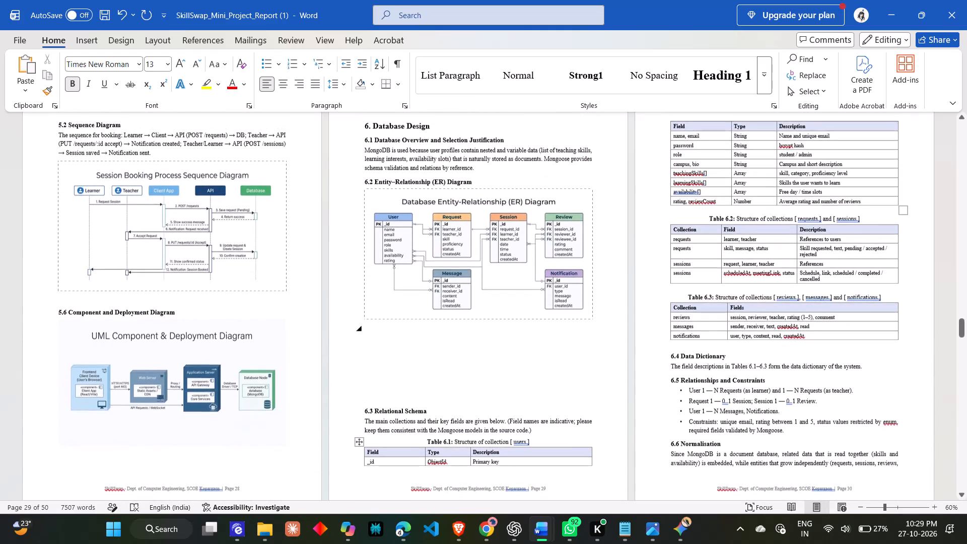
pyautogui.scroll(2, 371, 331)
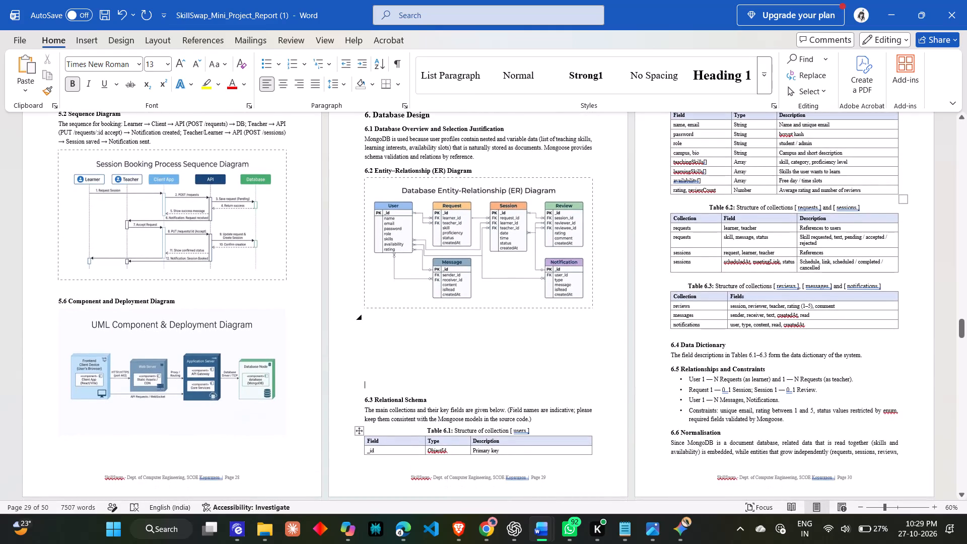
# Delete the extra line breaks between the ER diagram and the 6.3 Relational Schema heading, keeping a single blank line.
pyautogui.press('BackSpace')
pyautogui.press('BackSpace')
pyautogui.press('BackSpace')
pyautogui.press('BackSpace')
pyautogui.press('BackSpace')
pyautogui.press('BackSpace')
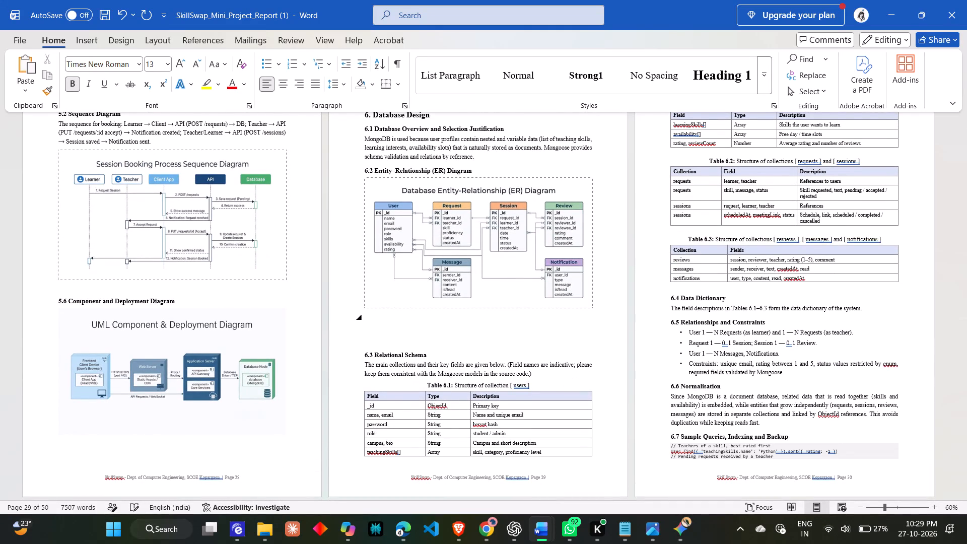
pyautogui.press('Down')
pyautogui.press('BackSpace')
pyautogui.press('BackSpace')
pyautogui.press('BackSpace')
pyautogui.press('BackSpace')
pyautogui.press('BackSpace')
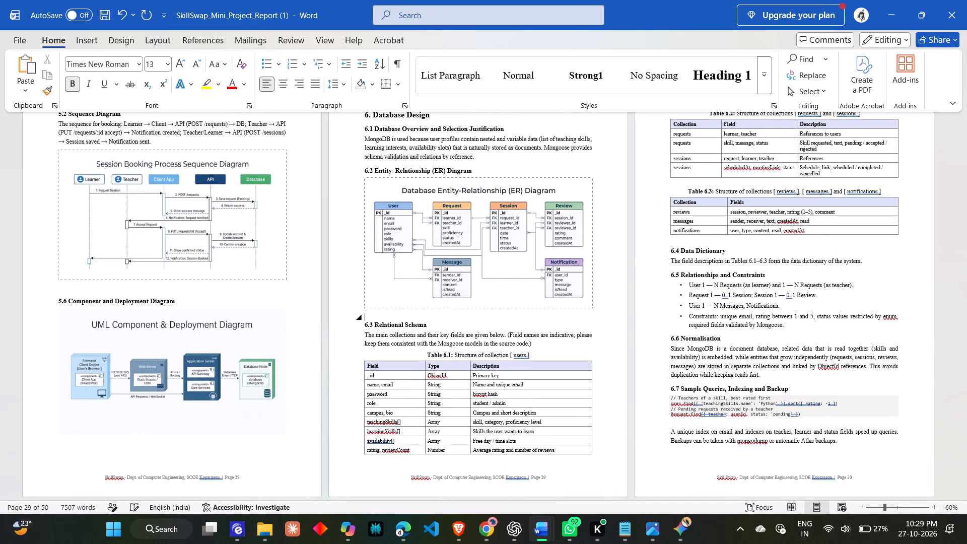
# Insert line breaks between the ER diagram and the 6.3 Relational Schema heading until the heading starts on the following page.
pyautogui.hotkey('shift', 'Return')
pyautogui.hotkey('shift', 'Return')
pyautogui.hotkey('shift', 'Return')
pyautogui.hotkey('shift', 'Return')
pyautogui.hotkey('shift', 'Return')
pyautogui.hotkey('shift', 'Return')
pyautogui.hotkey('shift', 'Return')
pyautogui.hotkey('shift', 'Return')
pyautogui.hotkey('shift', 'Return')
pyautogui.hotkey('shift', 'Return')
pyautogui.hotkey('shift', 'Return')
pyautogui.hotkey('shift', 'Return')
pyautogui.hotkey('shift', 'Return')
pyautogui.hotkey('shift', 'Return')
pyautogui.hotkey('shift', 'Return')
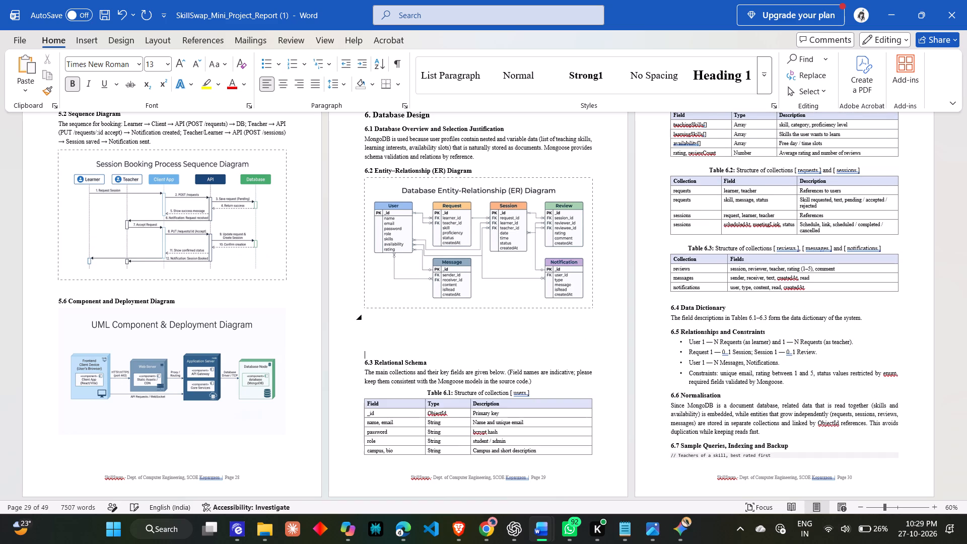
pyautogui.hotkey('shift', 'Return')
pyautogui.hotkey('shift', 'Return')
pyautogui.hotkey('shift', 'Return')
pyautogui.hotkey('shift', 'Return')
pyautogui.hotkey('shift', 'Return')
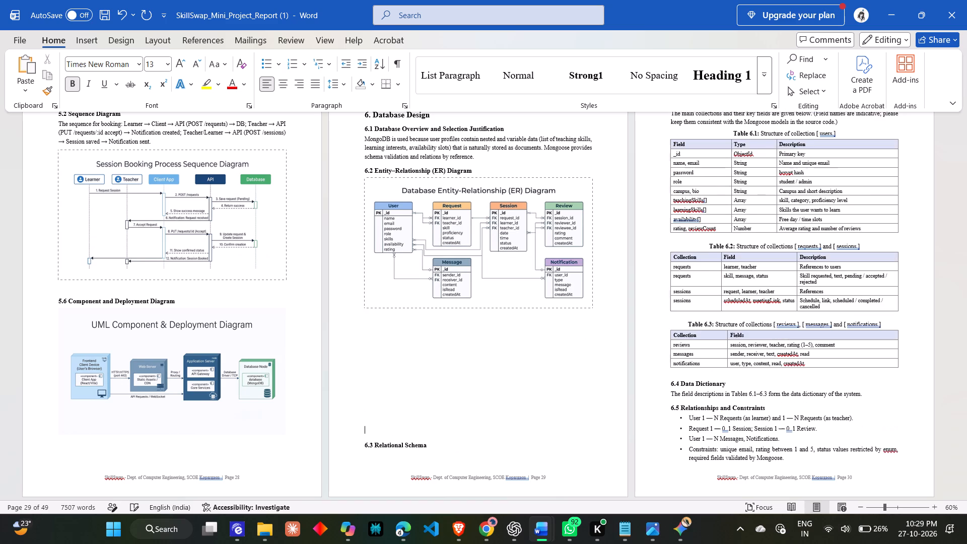
pyautogui.hotkey('shift', 'Return')
pyautogui.hotkey('shift', 'Return')
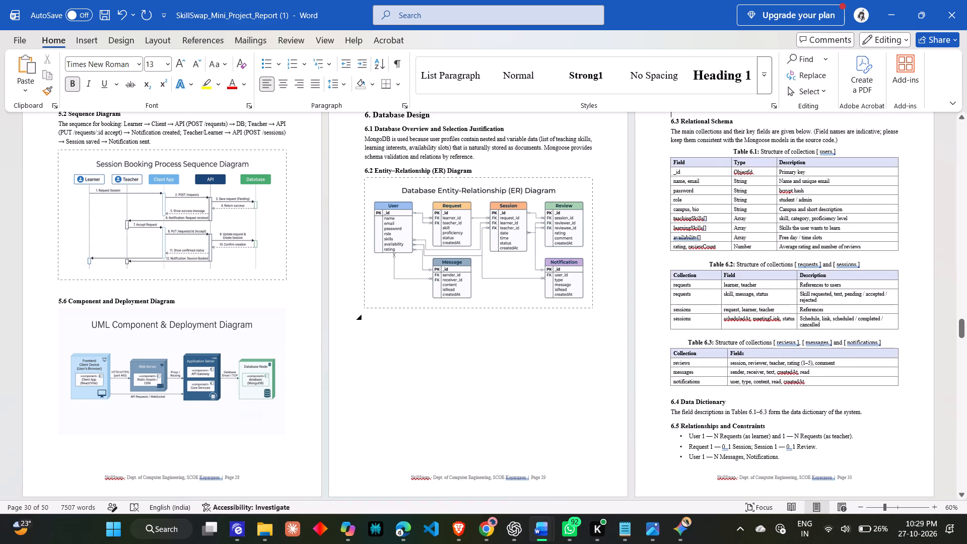
# Delete the Table 6.1 caption text above the users collection table in section 6.3.
pyautogui.scroll(2, 411, 368)
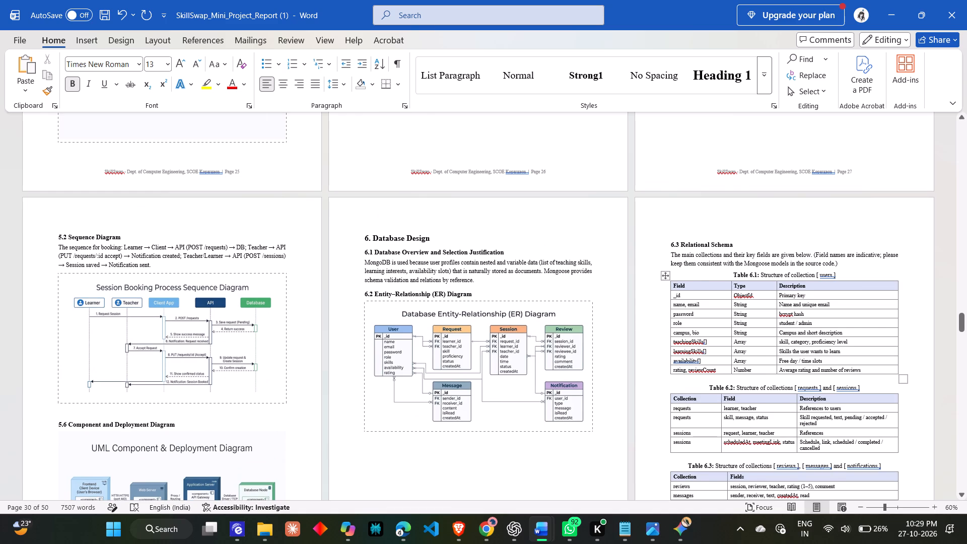
pyautogui.scroll(-1, 716, 278)
pyautogui.moveTo(841, 187); pyautogui.dragTo(728, 187)
pyautogui.press('BackSpace')
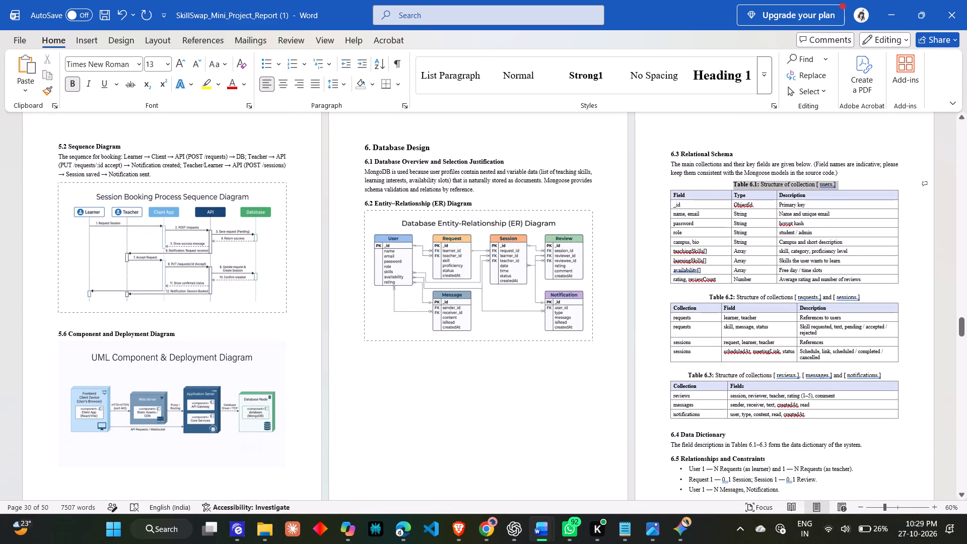
pyautogui.press('BackSpace')
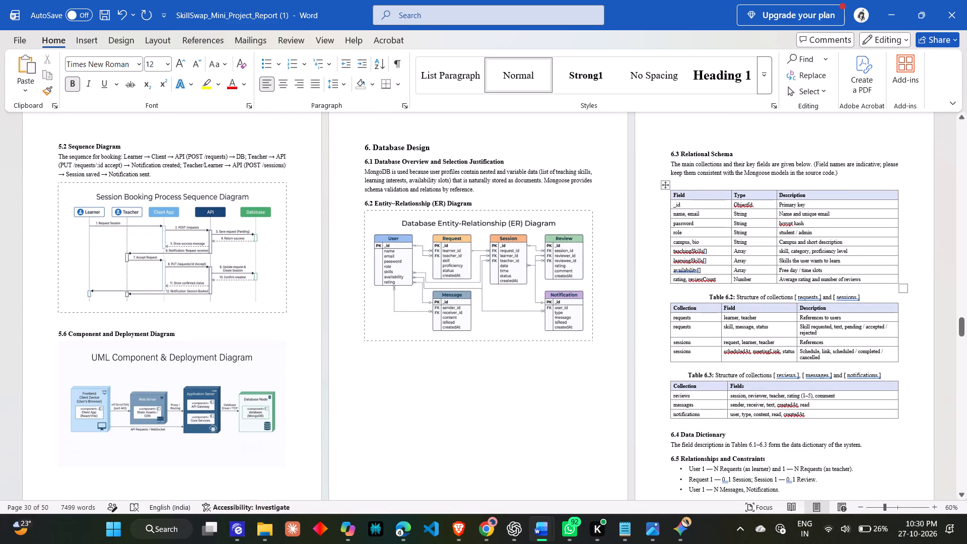
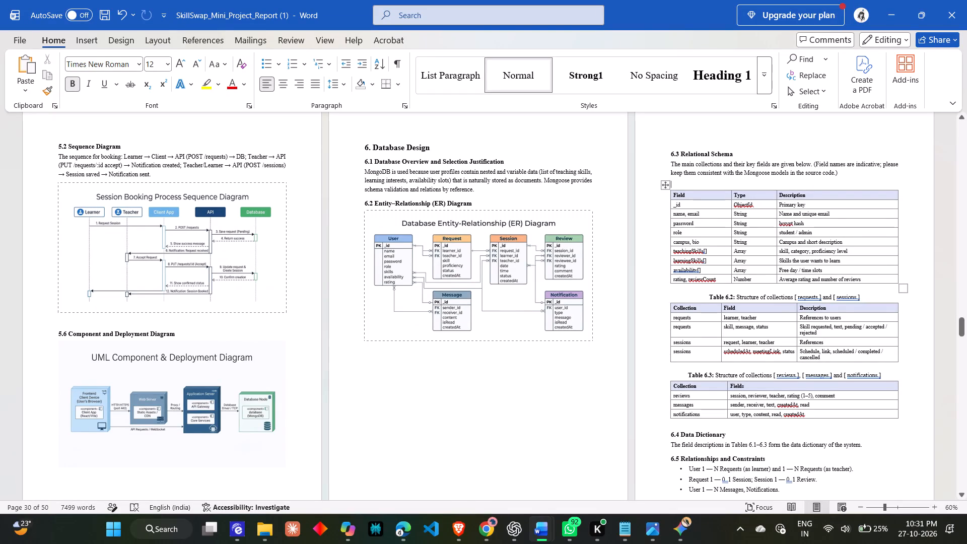
# Insert the bold label "Request and Session" before the colon in the Table 6.2 caption.
pyautogui.scroll(-1, 792, 277)
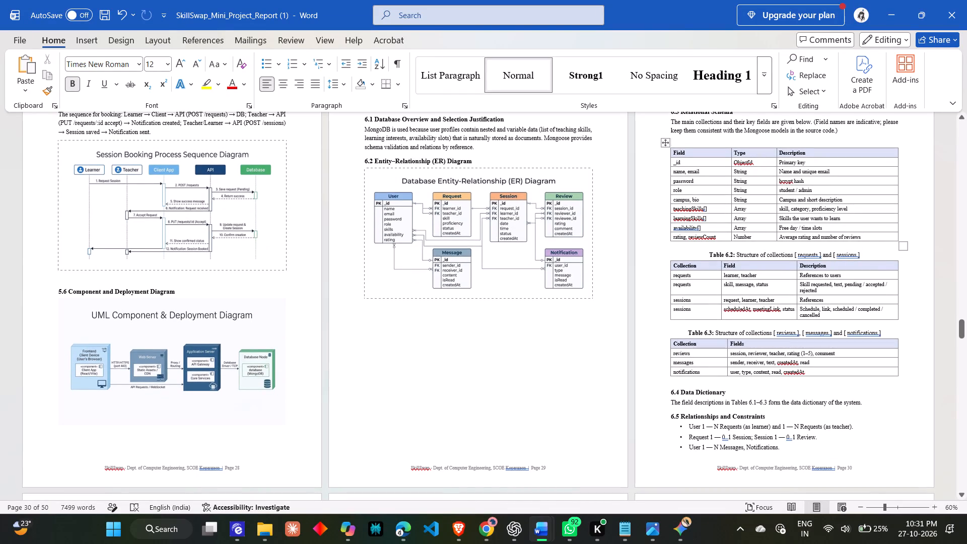
pyautogui.click(862, 254)
pyautogui.moveTo(862, 254); pyautogui.dragTo(797, 256)
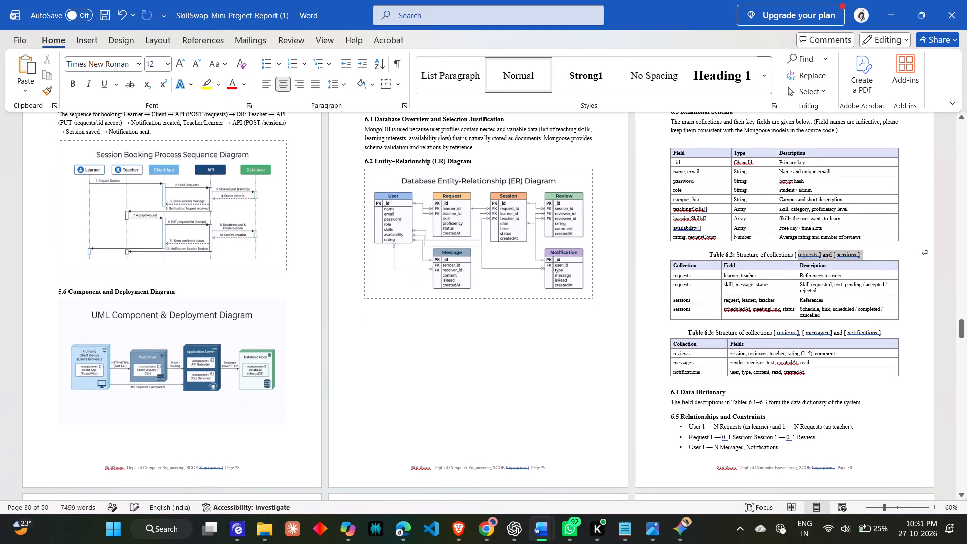
pyautogui.moveTo(797, 256); pyautogui.dragTo(796, 256)
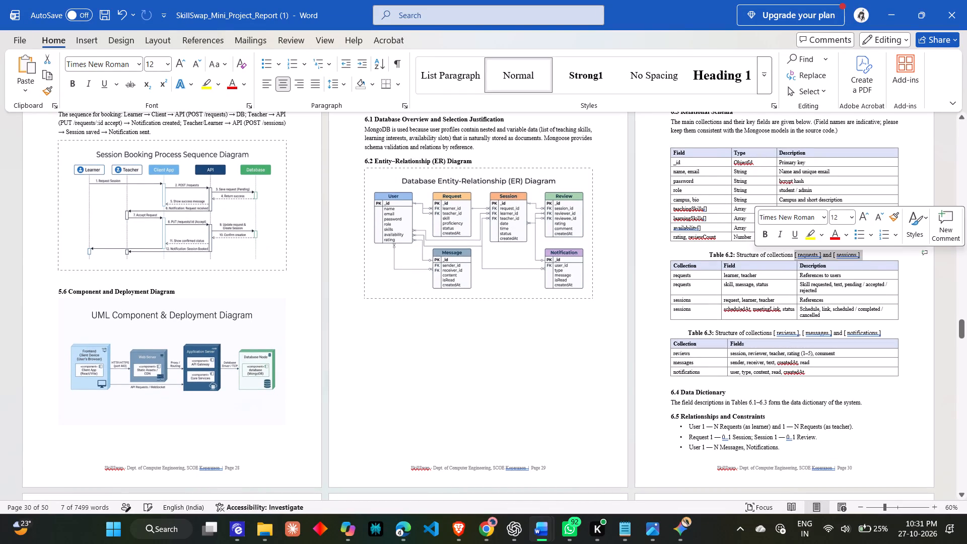
pyautogui.click(725, 253)
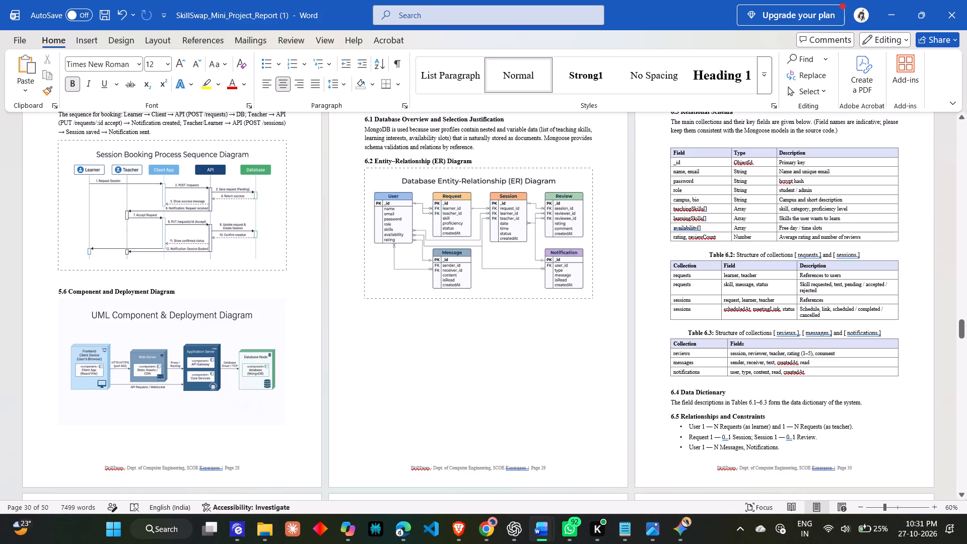
pyautogui.click(732, 253)
pyautogui.write('Re')
pyautogui.write('quest')
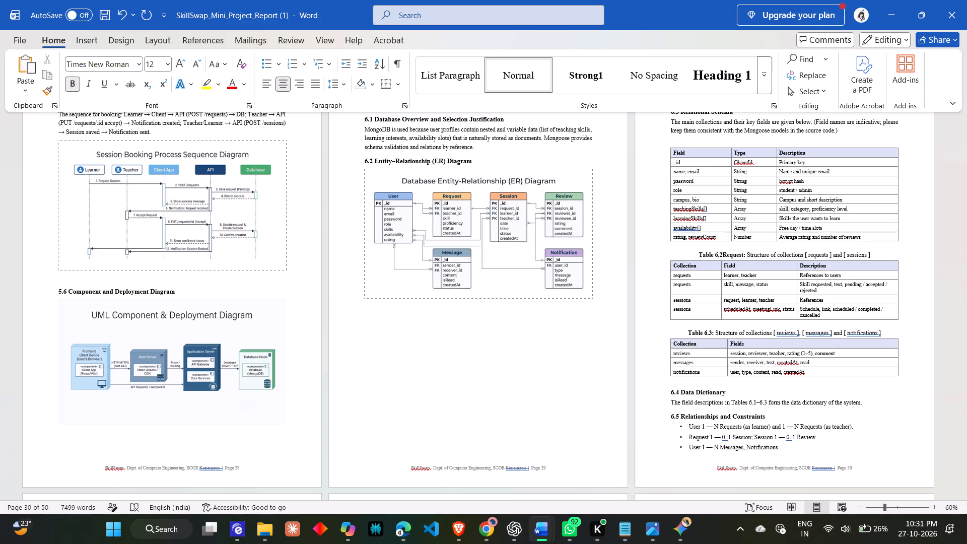
pyautogui.press('space')
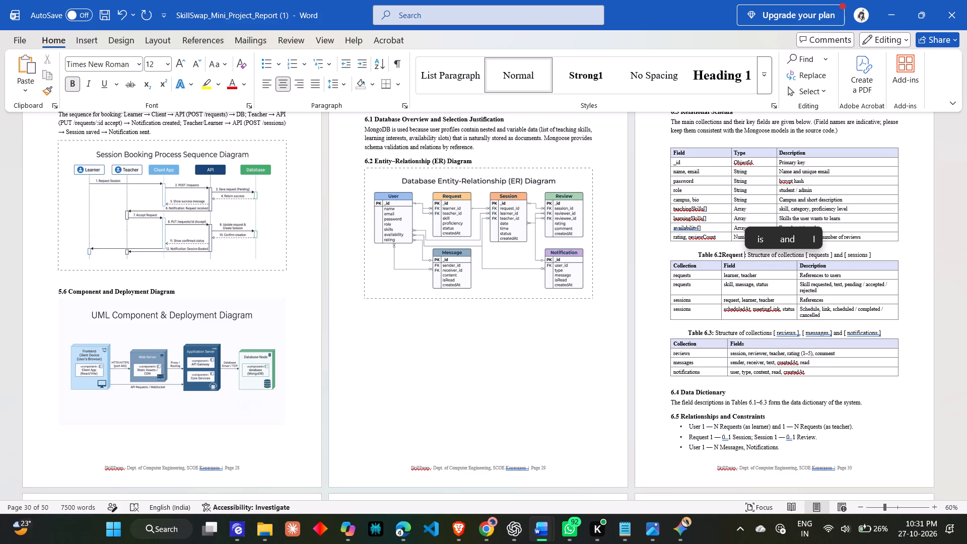
pyautogui.write('and')
pyautogui.press('space')
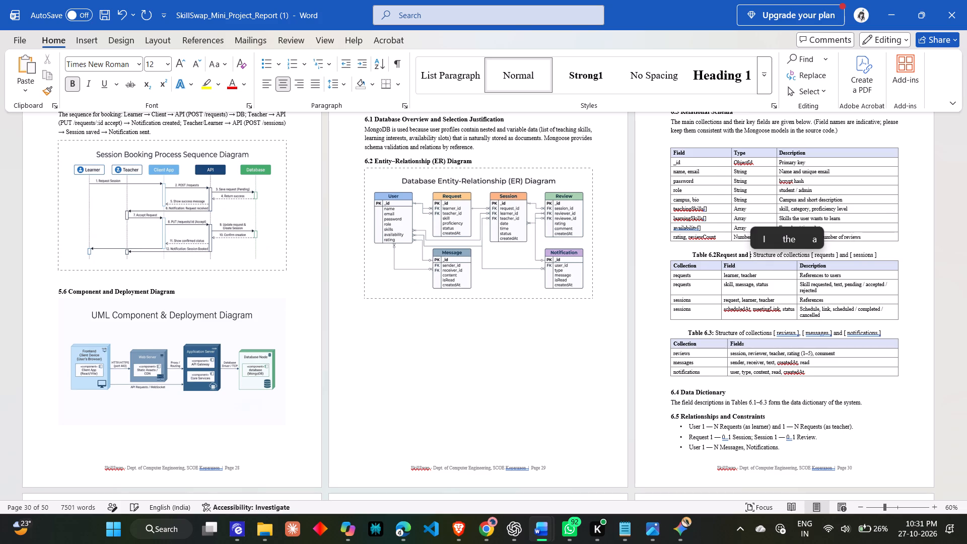
pyautogui.write('Session')
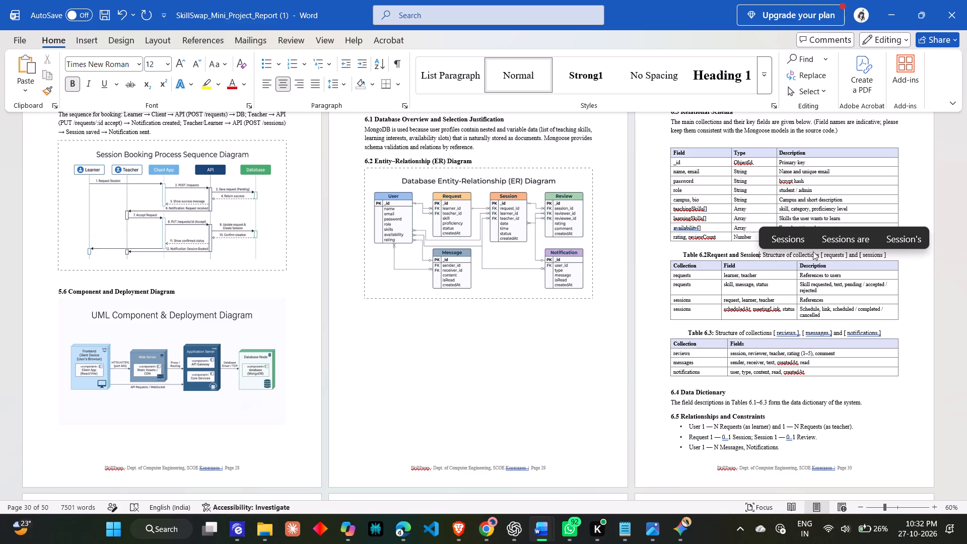
# Delete "Table 6.2" from the start of the Request and Session caption and left-align the caption.
pyautogui.click(708, 251)
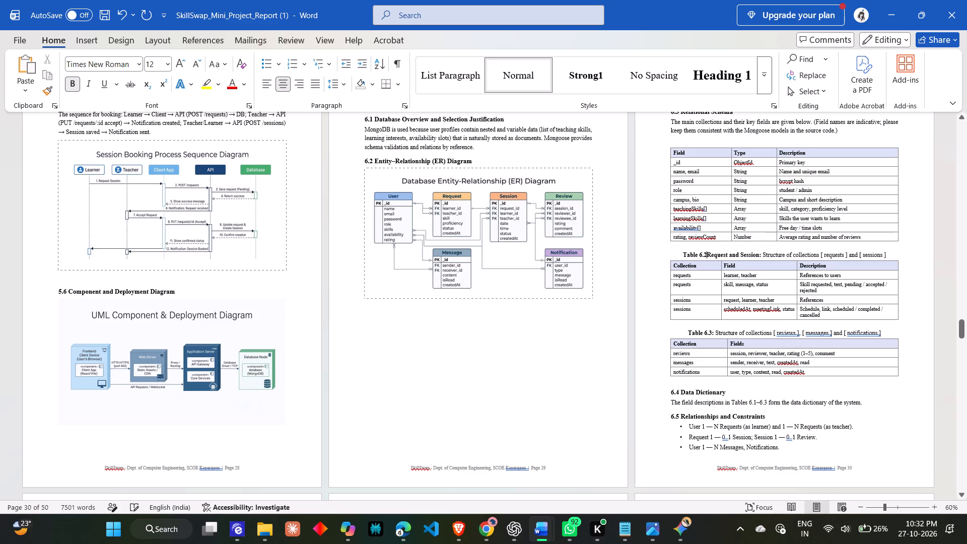
pyautogui.press('BackSpace')
pyautogui.press('BackSpace')
pyautogui.press('BackSpace')
pyautogui.press('BackSpace')
pyautogui.press('BackSpace')
pyautogui.press('BackSpace')
pyautogui.press('BackSpace')
pyautogui.press('BackSpace')
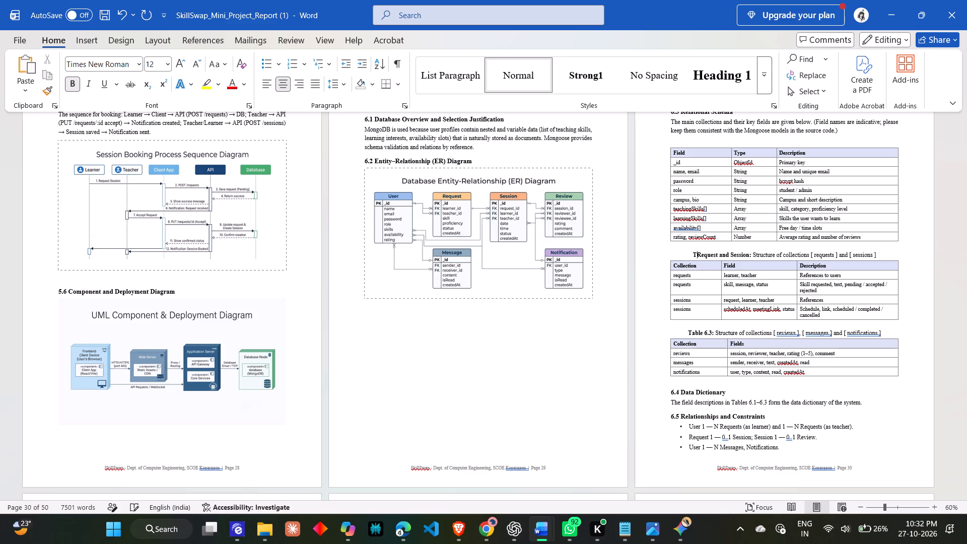
pyautogui.press('BackSpace')
pyautogui.press('BackSpace')
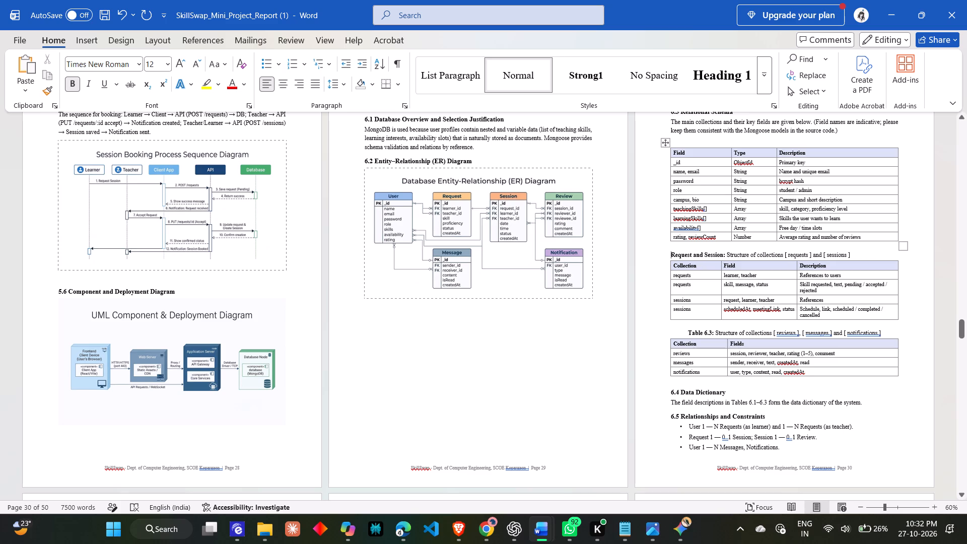
# Delete the bracketed collection names after "Structure of collections" in the Request and Session caption.
pyautogui.moveTo(852, 254); pyautogui.dragTo(737, 258)
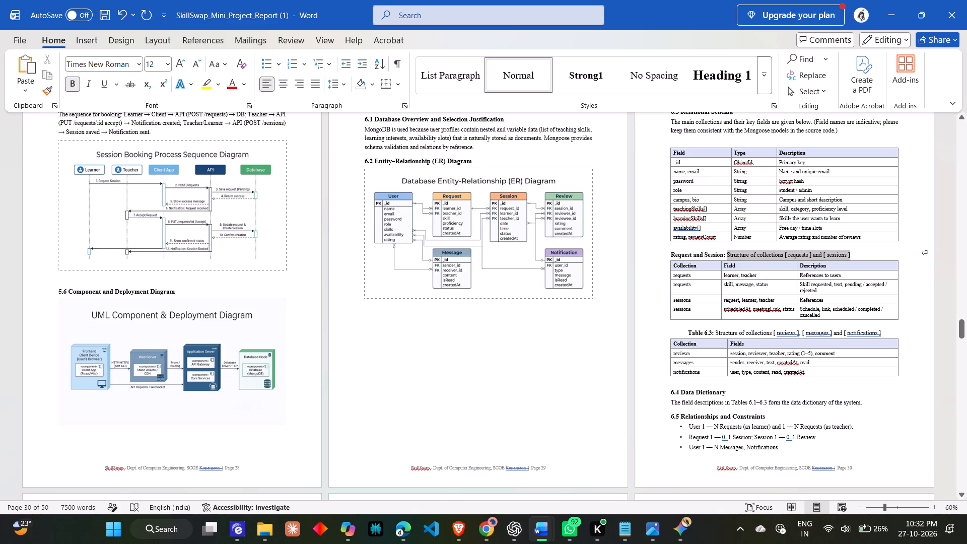
pyautogui.moveTo(737, 258); pyautogui.dragTo(780, 256)
pyautogui.moveTo(780, 256); pyautogui.dragTo(785, 257)
pyautogui.press('BackSpace')
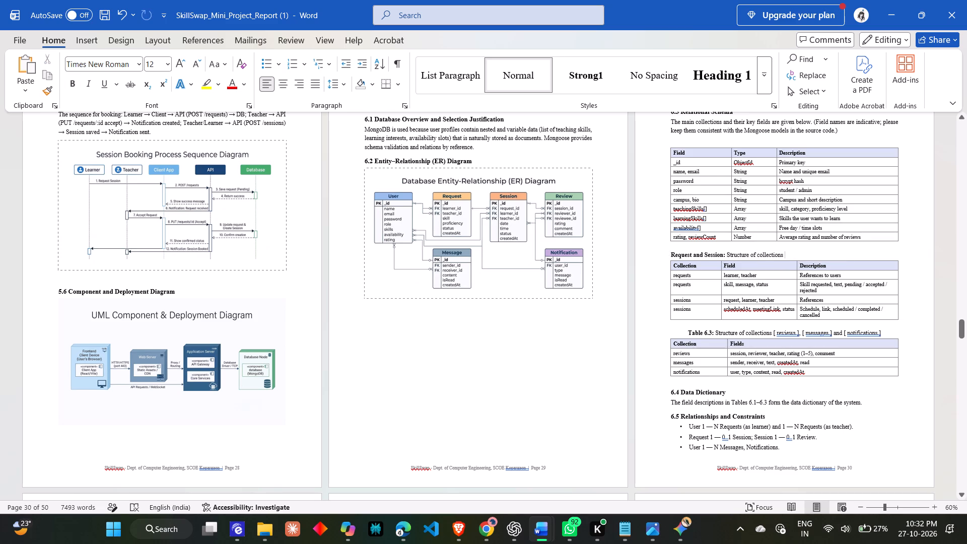
# Insert the bold label "Messages and Notification" before the colon in the Table 6.3 caption.
pyautogui.scroll(1, 799, 324)
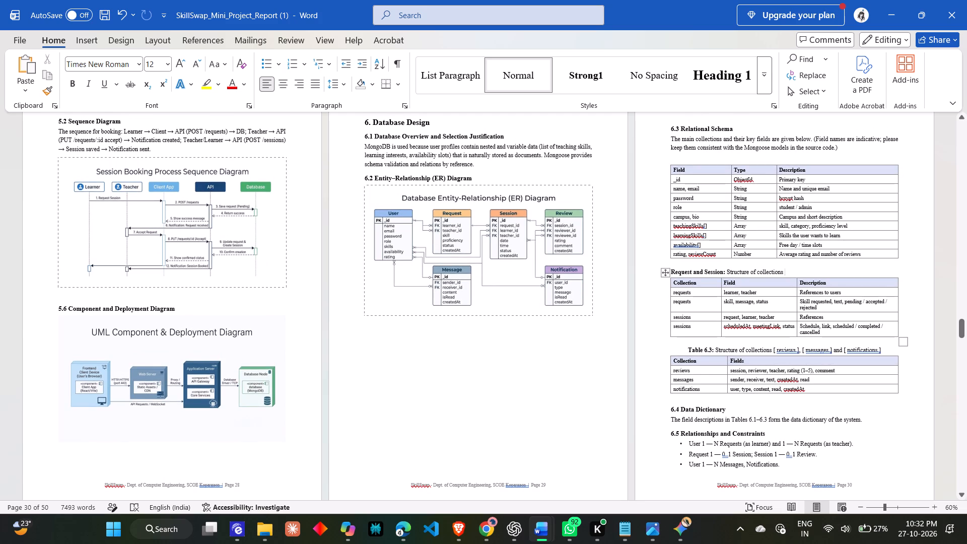
pyautogui.click(706, 350)
pyautogui.click(708, 350)
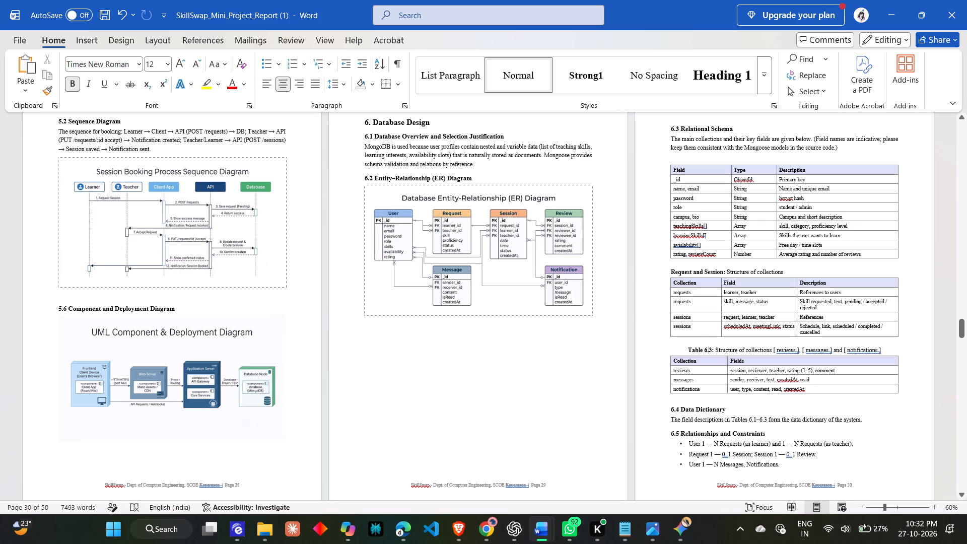
pyautogui.press('Right')
pyautogui.write('Messio')
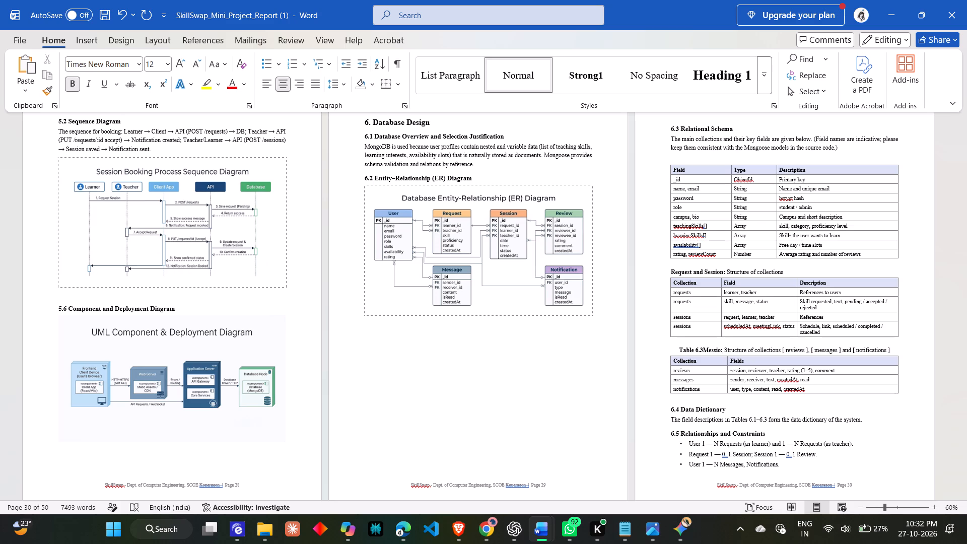
pyautogui.press('n')
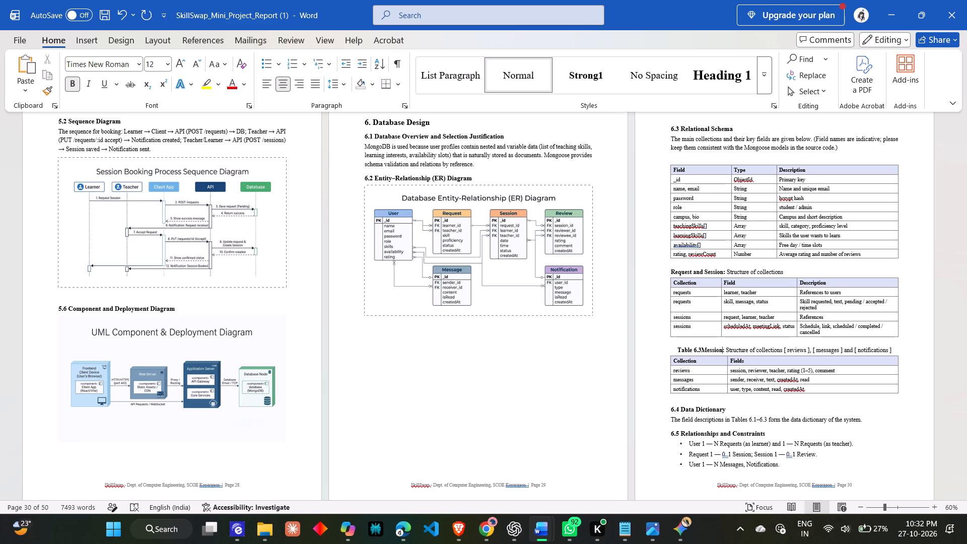
pyautogui.press('BackSpace')
pyautogui.press('BackSpace')
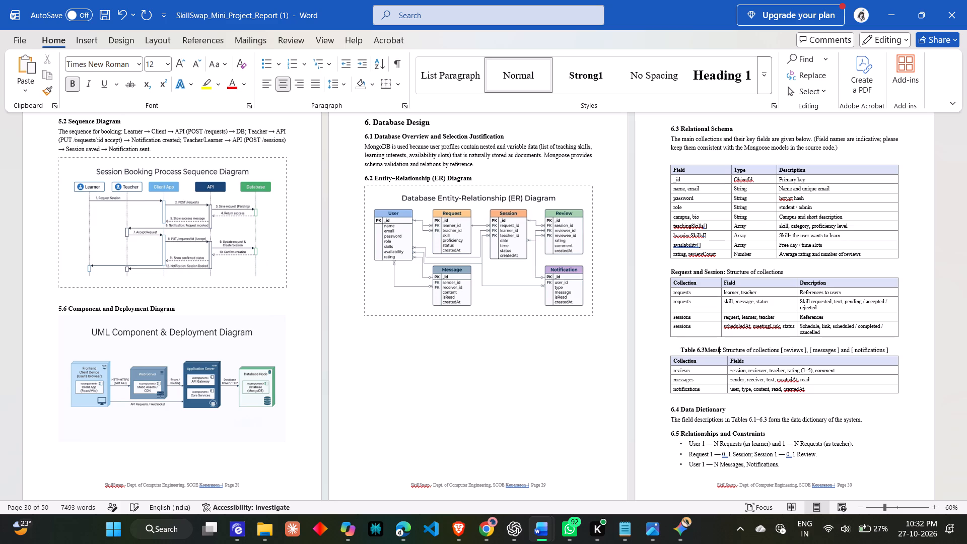
pyautogui.press('BackSpace')
pyautogui.write('ages and')
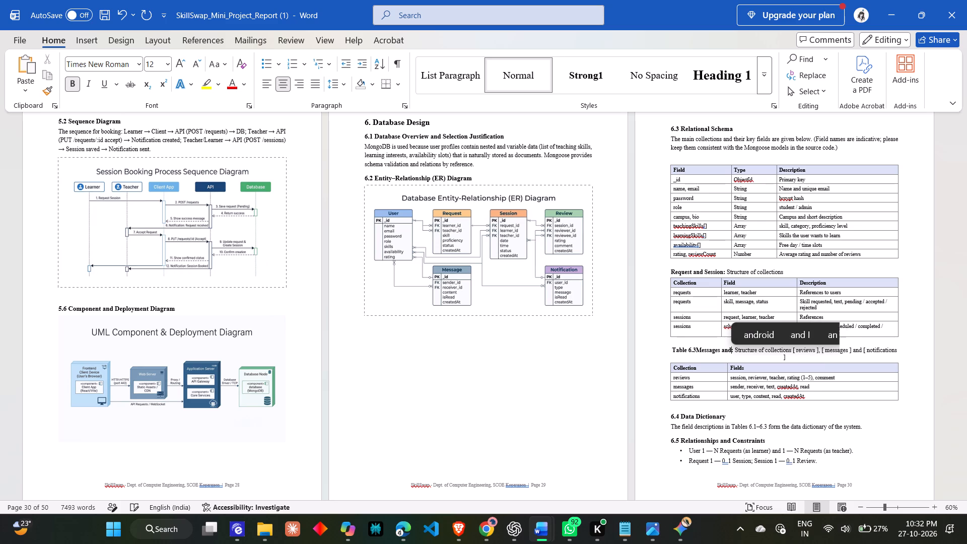
pyautogui.press('space')
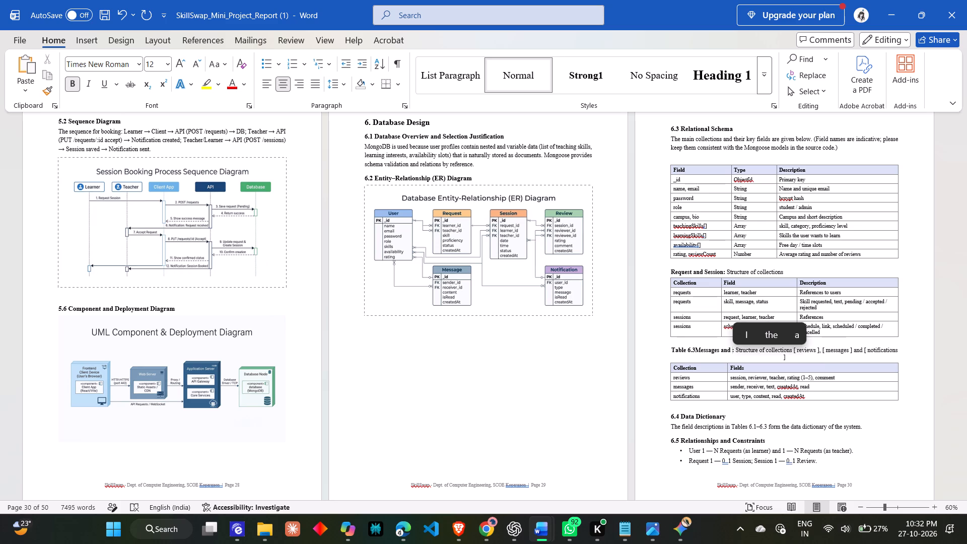
pyautogui.write('Notificatiion')
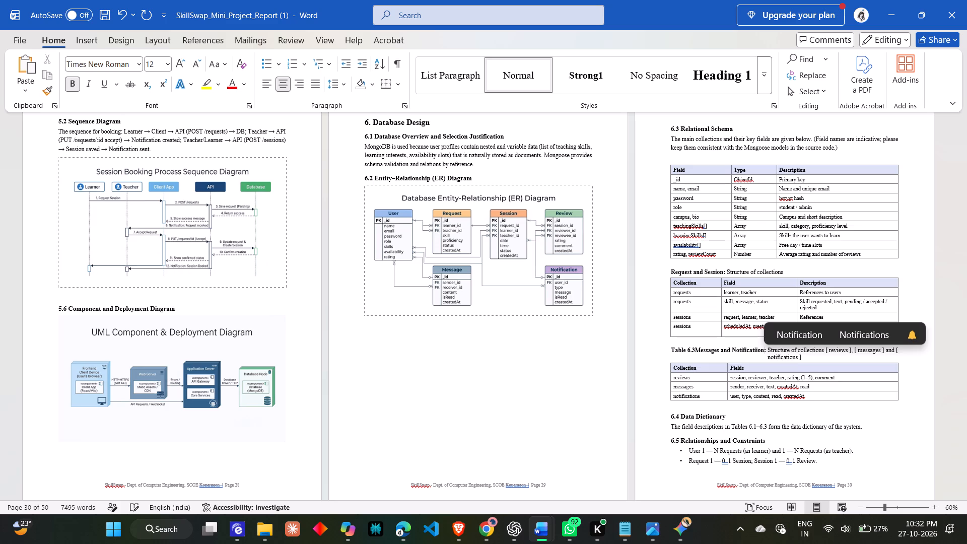
pyautogui.press('Up')
pyautogui.press('space')
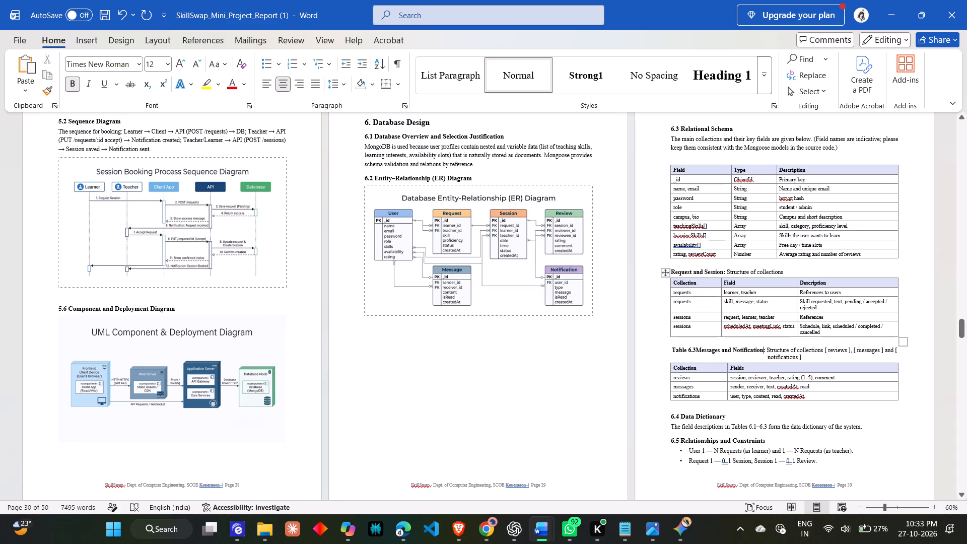
# Delete "Table 6.3" from the start of the Messages and Notification caption and left-align the caption.
pyautogui.click(696, 350)
pyautogui.press('BackSpace')
pyautogui.press('BackSpace')
pyautogui.press('BackSpace')
pyautogui.press('BackSpace')
pyautogui.press('BackSpace')
pyautogui.press('BackSpace')
pyautogui.press('BackSpace')
pyautogui.press('BackSpace')
pyautogui.press('BackSpace')
pyautogui.press('BackSpace')
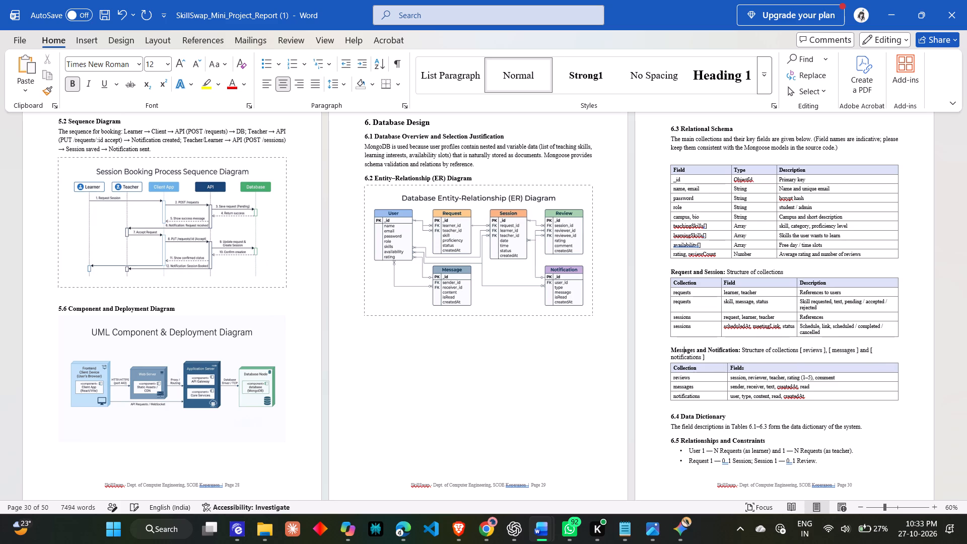
# Delete the bracketed collection names after "Structure of collections" in the Messages and Notification caption.
pyautogui.moveTo(708, 358); pyautogui.dragTo(793, 354)
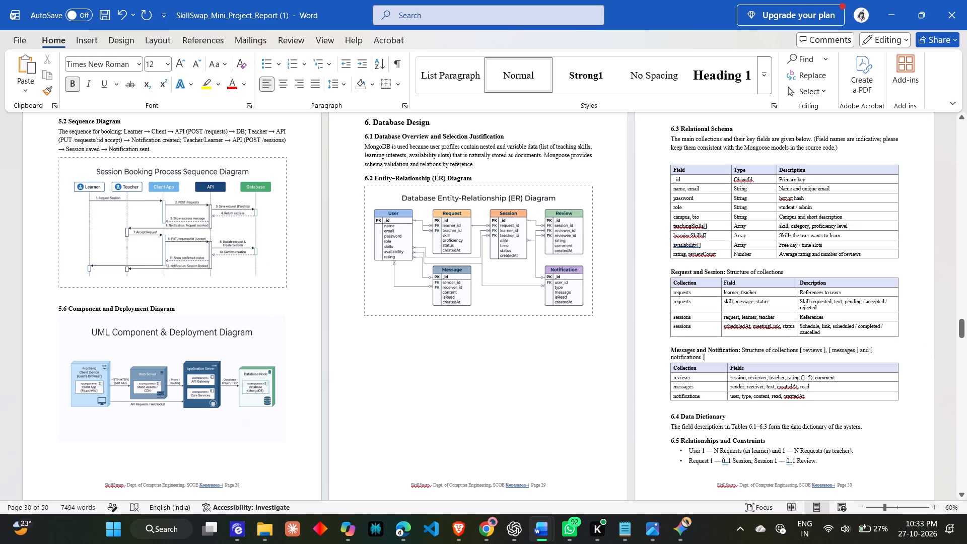
pyautogui.moveTo(793, 354); pyautogui.dragTo(798, 351)
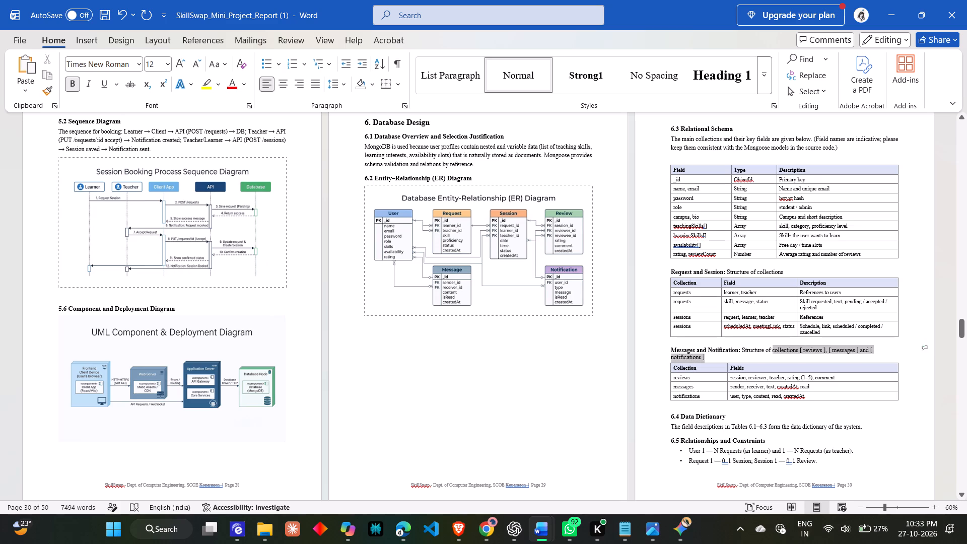
pyautogui.moveTo(798, 351); pyautogui.dragTo(800, 352)
pyautogui.press('BackSpace')
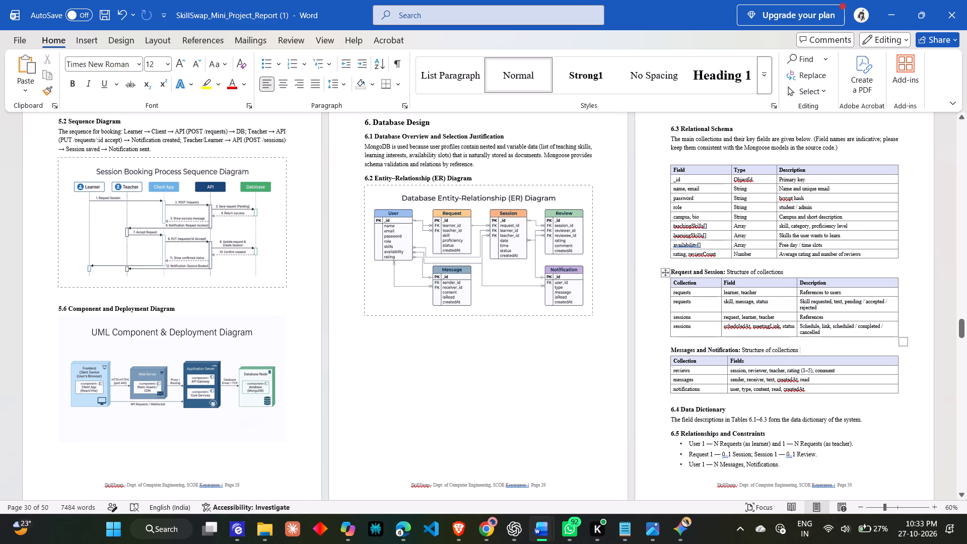
# Insert nine line breaks below the Messages and Notification table to push section 6.4 Data Dictionary onto the following page.
pyautogui.scroll(-1, 789, 260)
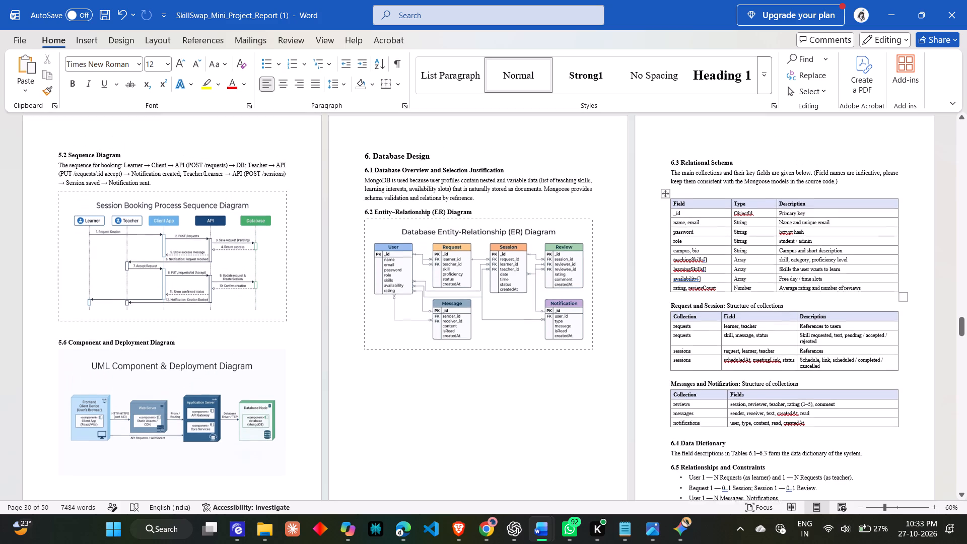
pyautogui.scroll(-1, 789, 260)
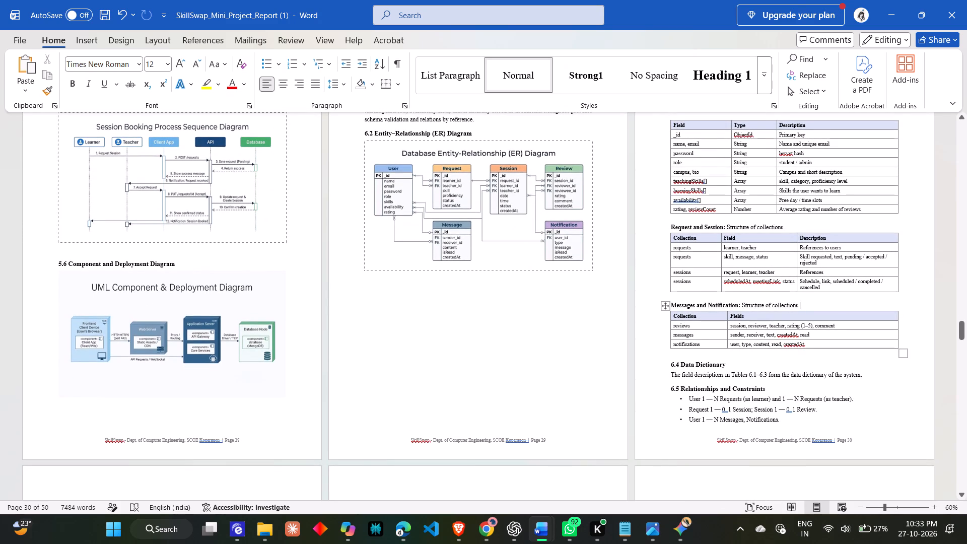
pyautogui.scroll(-3, 710, 353)
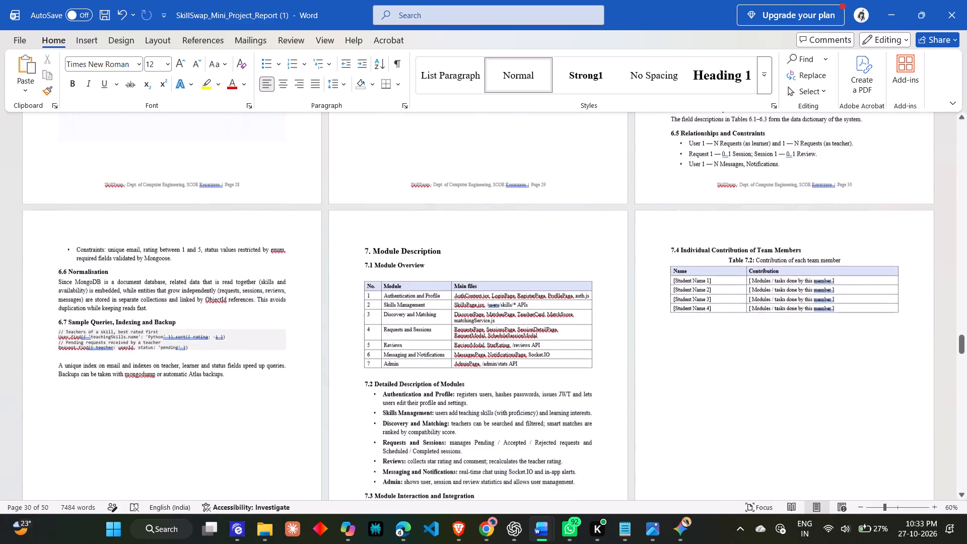
pyautogui.scroll(-1, 710, 353)
pyautogui.scroll(2, 710, 353)
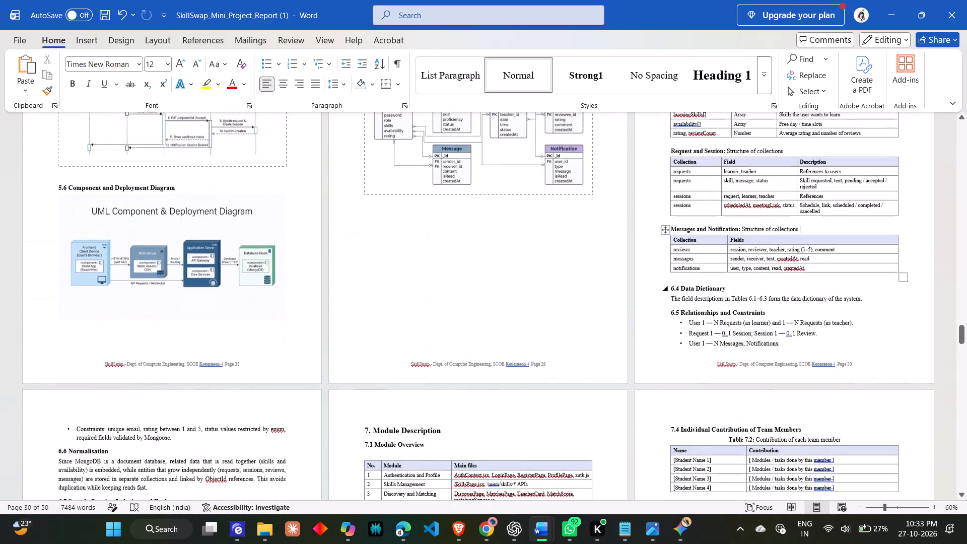
pyautogui.click(682, 278)
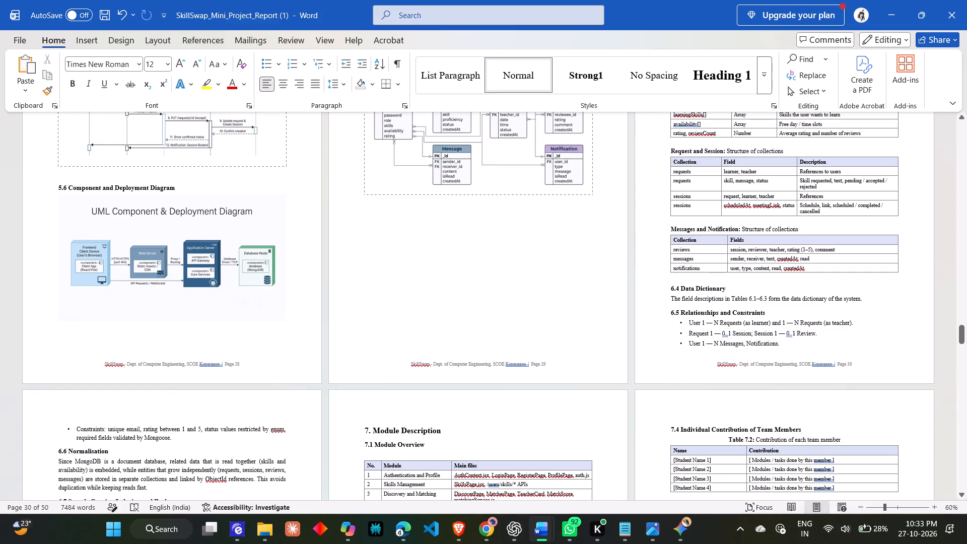
pyautogui.hotkey('shift', 'Return')
pyautogui.hotkey('shift', 'Return')
pyautogui.hotkey('shift', 'Return')
pyautogui.hotkey('shift', 'Return')
pyautogui.hotkey('shift', 'Return')
pyautogui.hotkey('shift', 'Return')
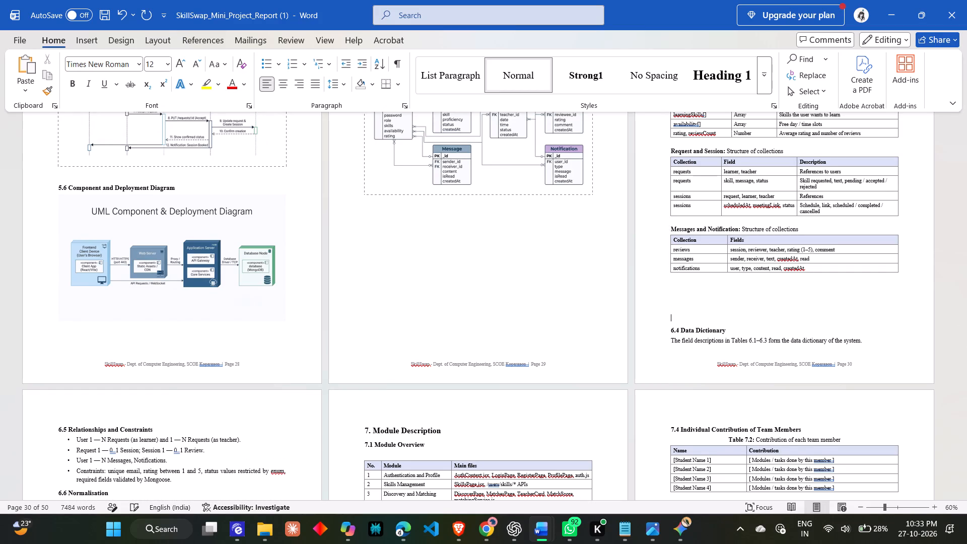
pyautogui.hotkey('shift', 'Return')
pyautogui.hotkey('shift', 'Return')
pyautogui.hotkey('shift', 'Return')
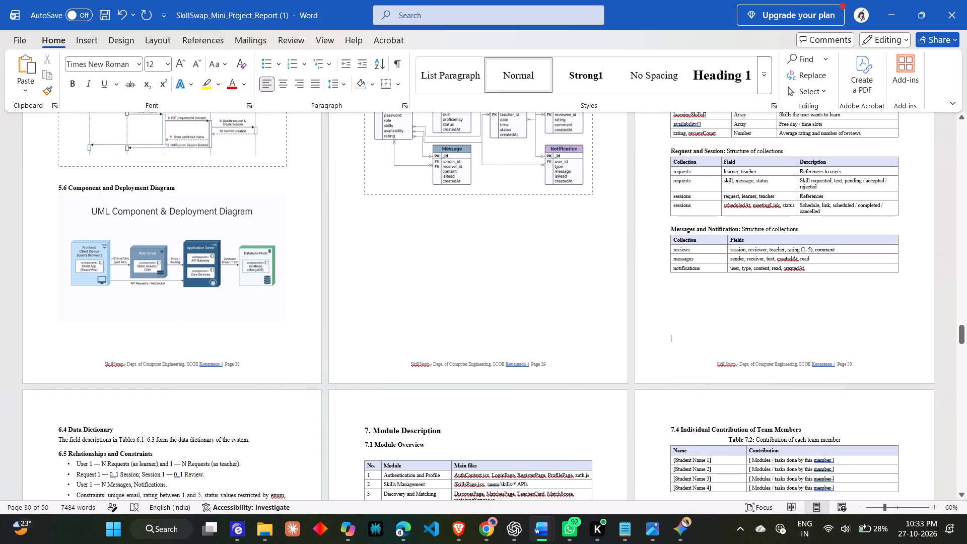
# Insert twelve line breaks after the Admin bullet in section 7.2 to push section 7.3 Module Interaction and Integration onto the following page.
pyautogui.scroll(-4, 241, 392)
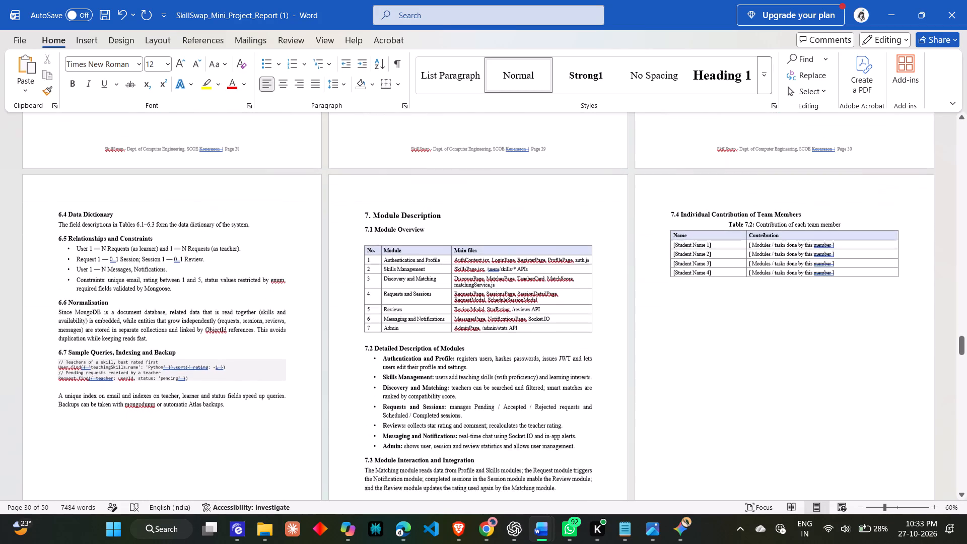
pyautogui.scroll(-1, 241, 392)
pyautogui.scroll(-1, 368, 341)
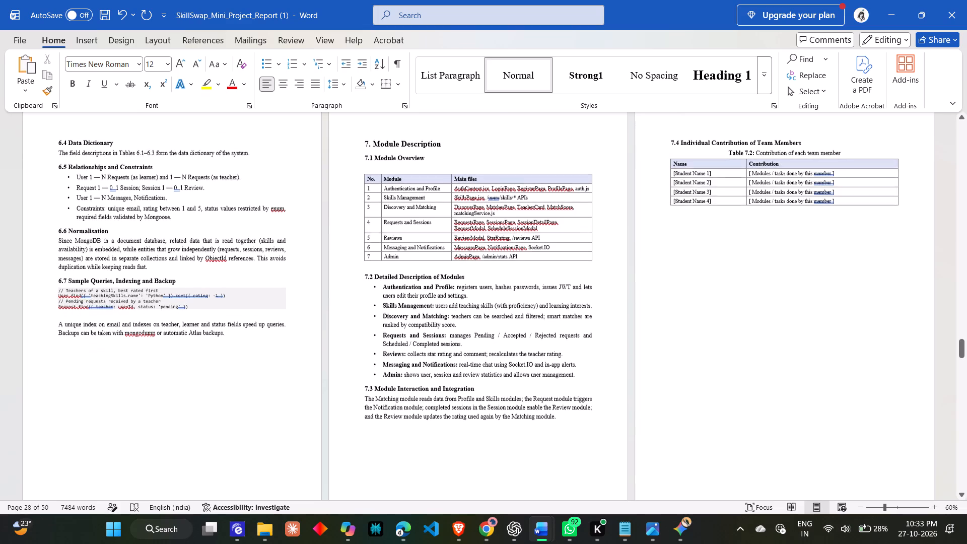
pyautogui.scroll(-1, 368, 341)
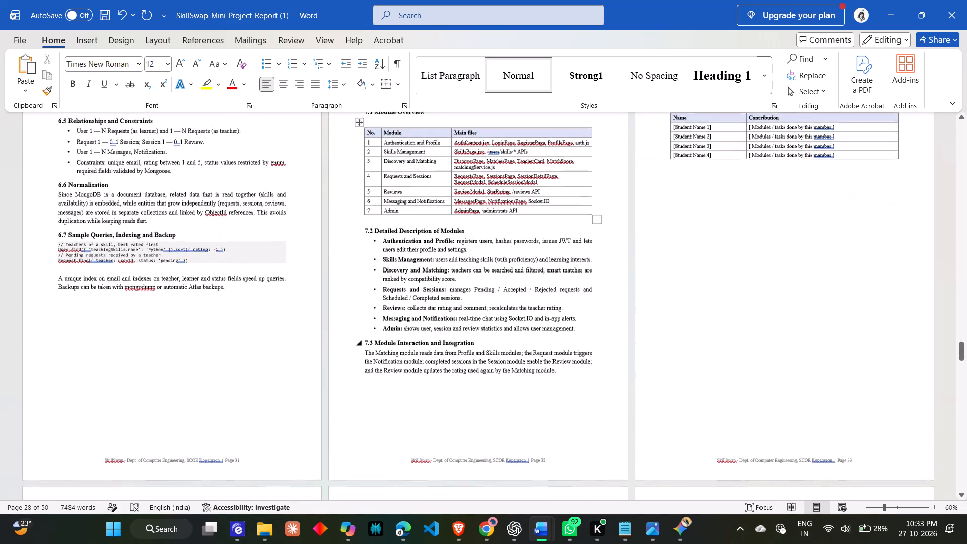
pyautogui.scroll(-1, 368, 341)
pyautogui.scroll(3, 368, 341)
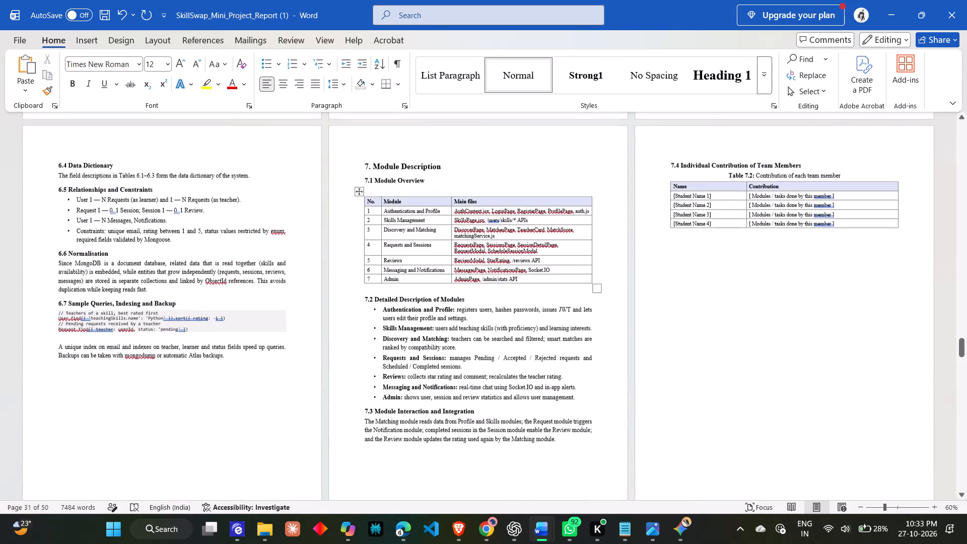
pyautogui.scroll(-2, 303, 310)
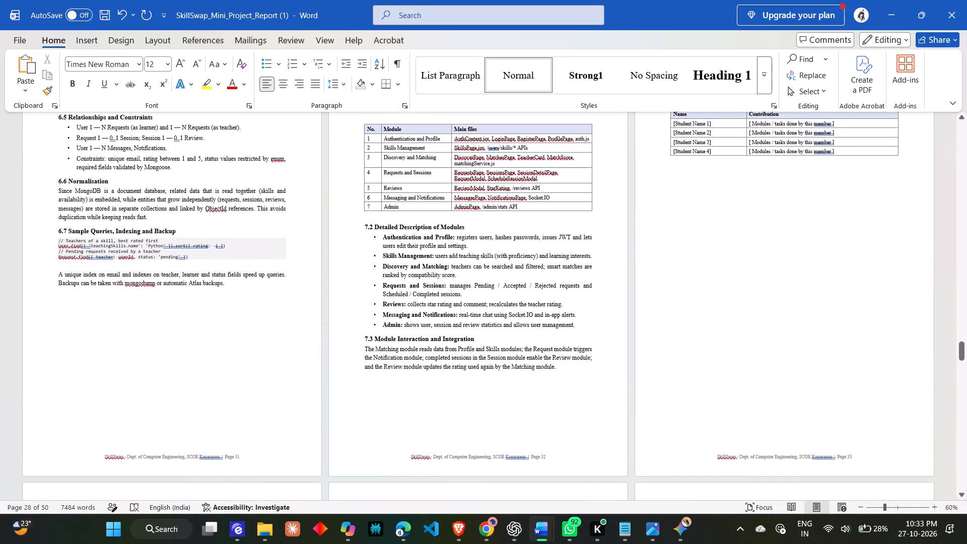
pyautogui.scroll(1, 303, 310)
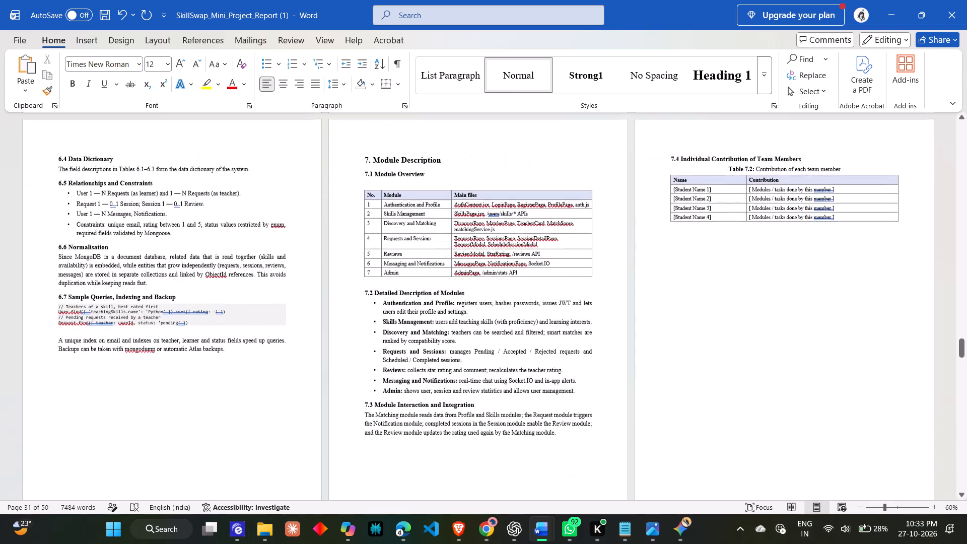
pyautogui.scroll(-2, 303, 310)
pyautogui.scroll(1, 303, 310)
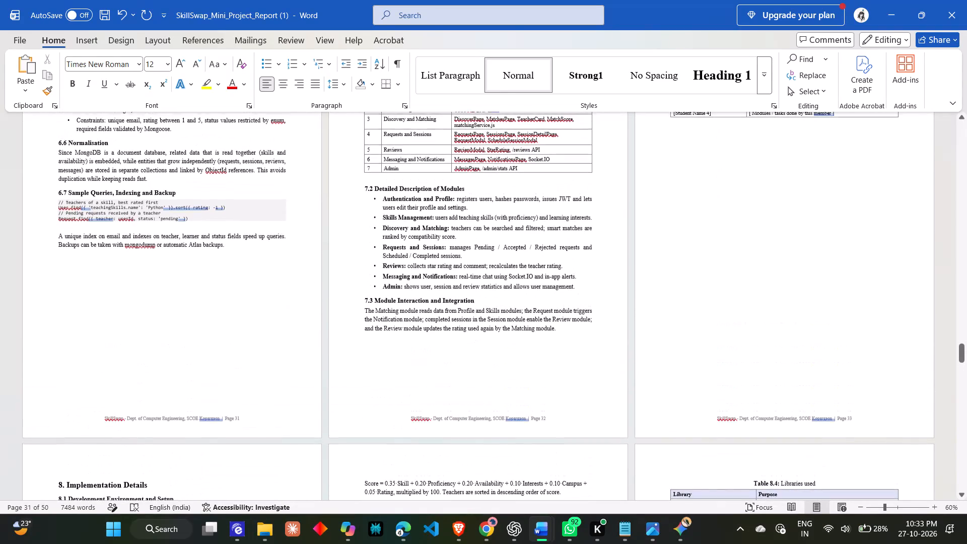
pyautogui.click(367, 293)
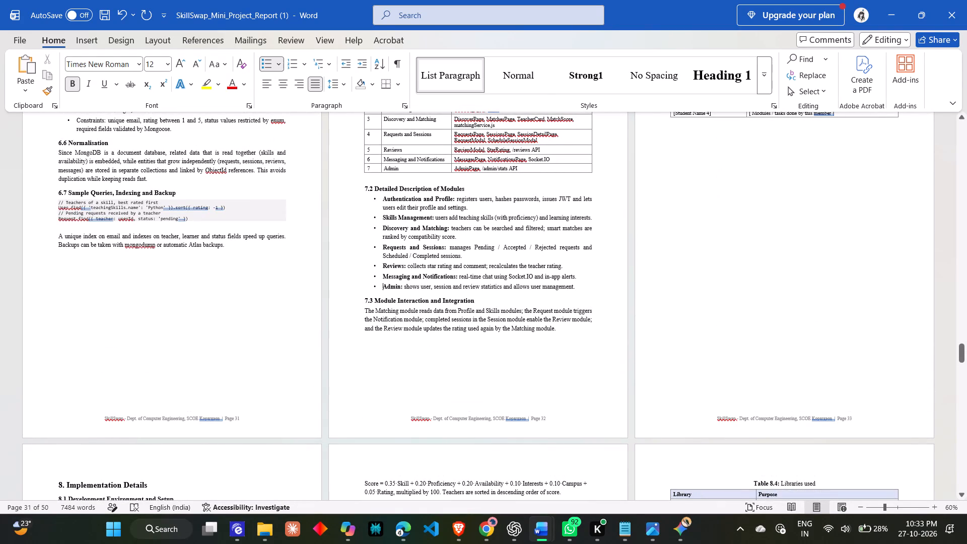
pyautogui.click(578, 284)
pyautogui.hotkey('shift', 'Return')
pyautogui.hotkey('shift', 'Return')
pyautogui.hotkey('shift', 'Return')
pyautogui.hotkey('shift', 'Return')
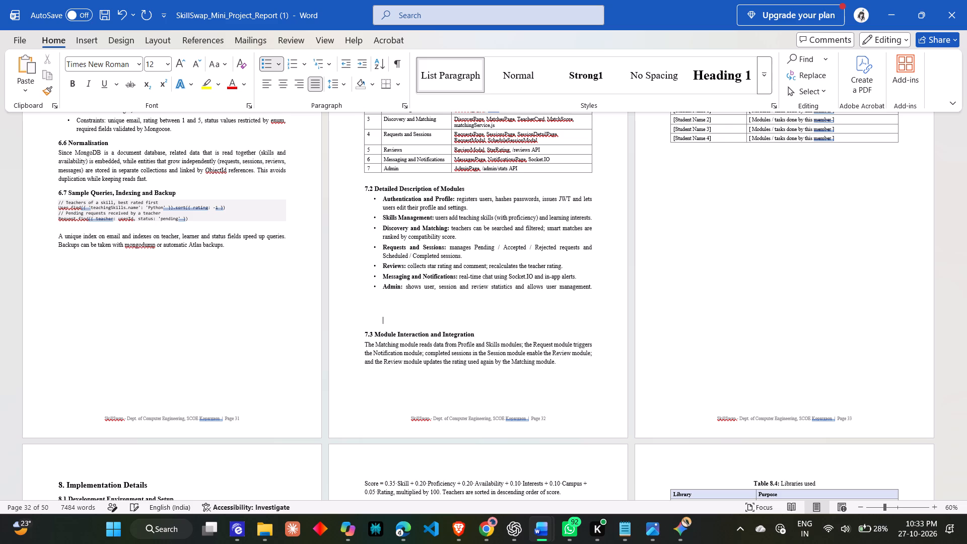
pyautogui.hotkey('shift', 'Return')
pyautogui.hotkey('shift', 'Return')
pyautogui.hotkey('shift', 'Return')
pyautogui.hotkey('shift', 'Return')
pyautogui.hotkey('shift', 'Return')
pyautogui.hotkey('shift', 'Return')
pyautogui.hotkey('shift', 'Return')
pyautogui.hotkey('shift', 'Return')
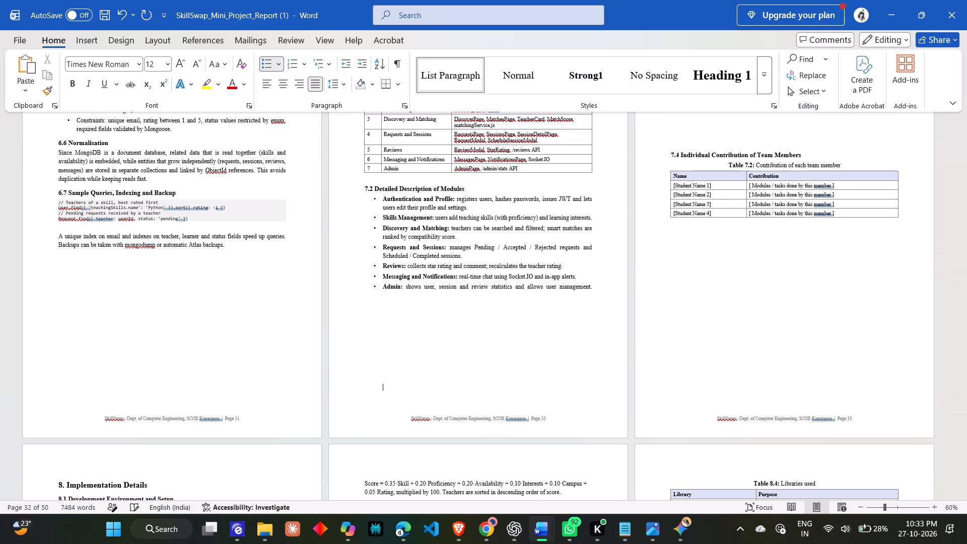
# Delete the extra blank lines between the section 7.3 paragraph and the 7.4 Individual Contribution of Team Members heading.
pyautogui.scroll(2, 806, 278)
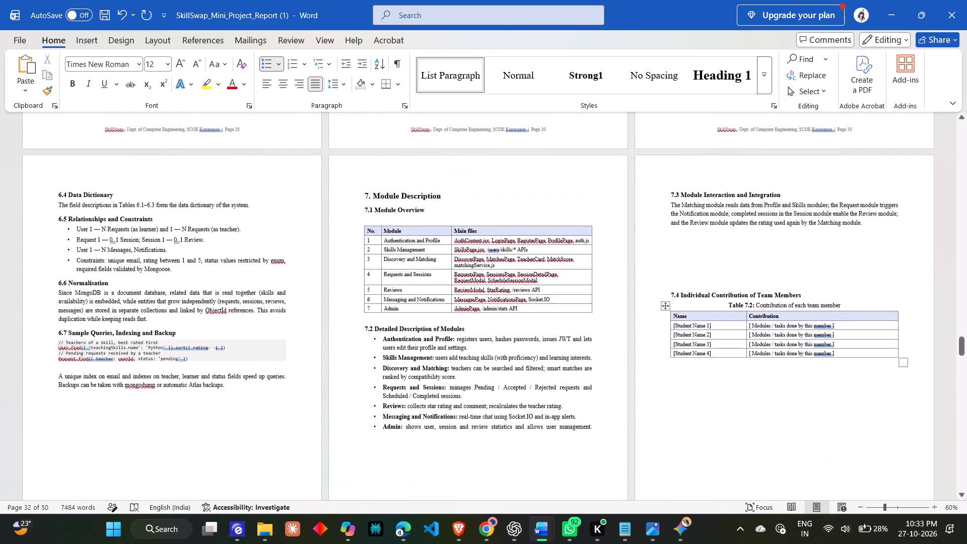
pyautogui.click(704, 275)
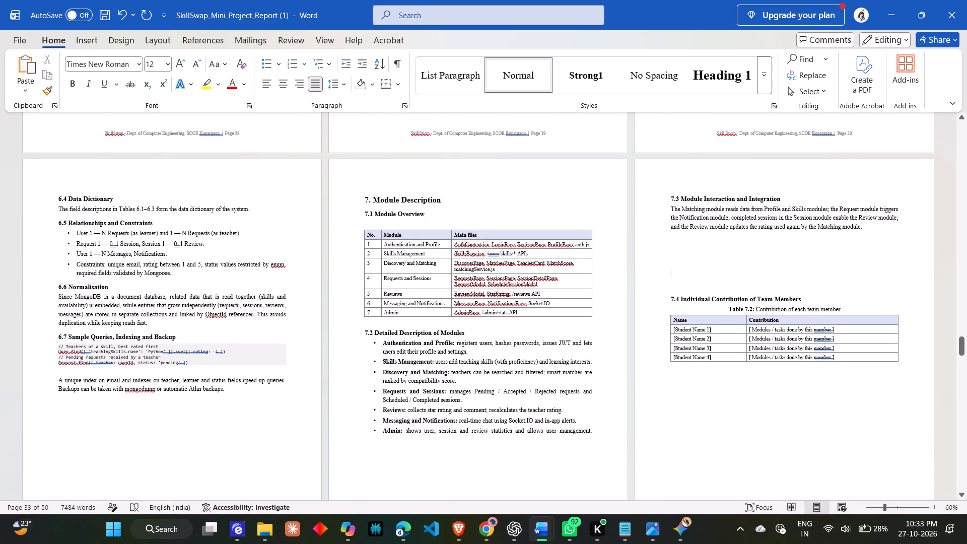
pyautogui.press('BackSpace')
pyautogui.press('BackSpace')
pyautogui.press('BackSpace')
pyautogui.press('BackSpace')
pyautogui.press('BackSpace')
pyautogui.press('BackSpace')
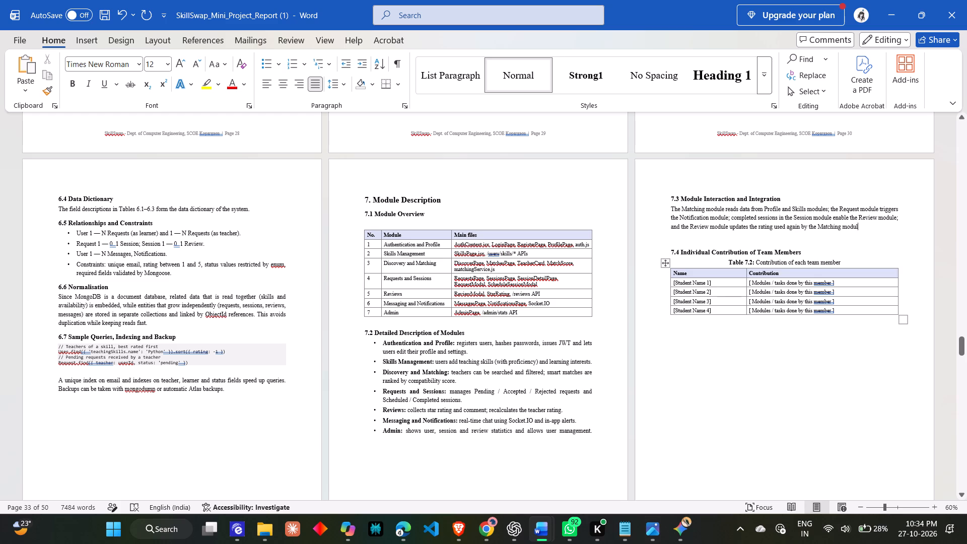
# Copy the four student name cells from the table on the Declaration page.
pyautogui.scroll(20, 567, 293)
pyautogui.scroll(13, 567, 293)
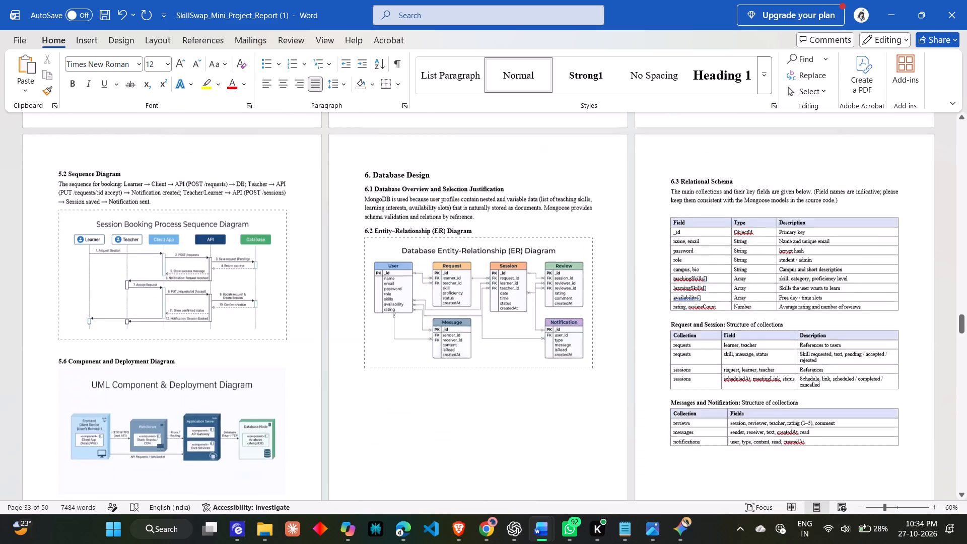
pyautogui.scroll(20, 567, 293)
pyautogui.scroll(20, 567, 293)
pyautogui.scroll(20, 567, 293)
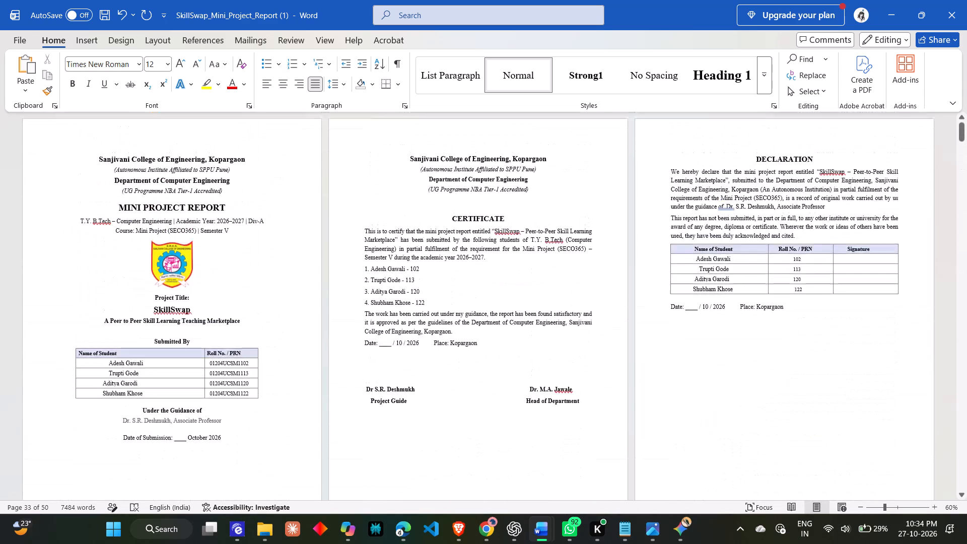
pyautogui.moveTo(739, 288); pyautogui.dragTo(685, 254)
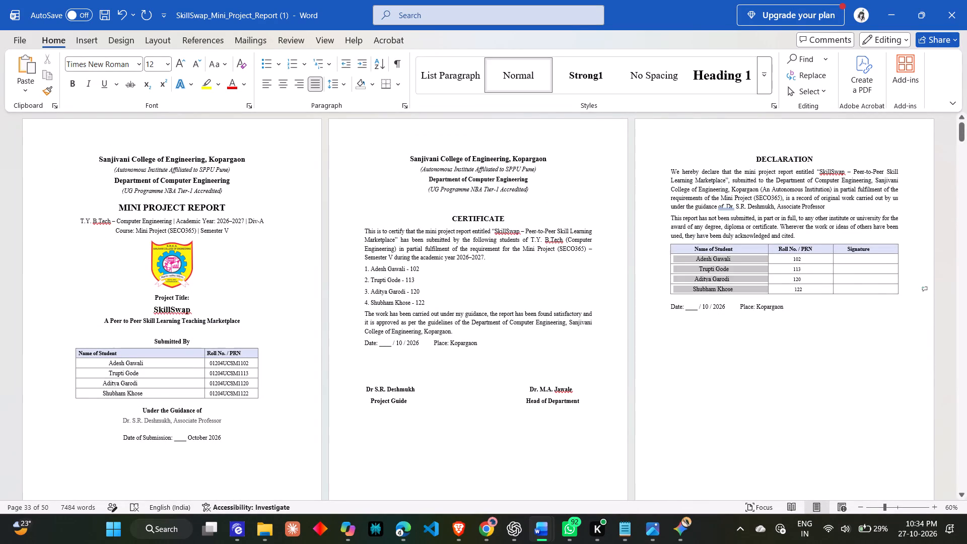
pyautogui.moveTo(685, 254); pyautogui.dragTo(685, 253)
pyautogui.hotkey('ctrl', 'c')
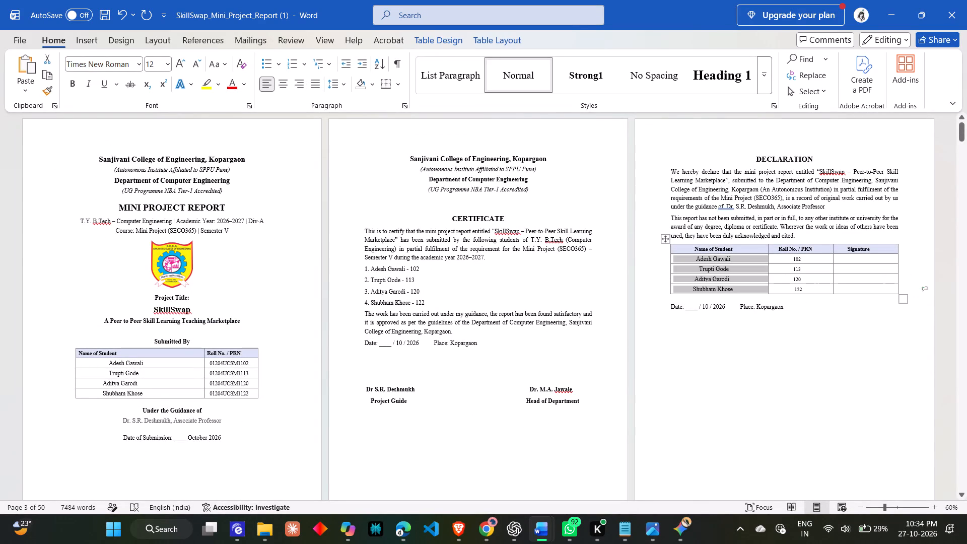
pyautogui.click(829, 356)
# Replace the four [Student Name] placeholders in Table 7.2 of section 7.4 with the copied student name cells.
pyautogui.scroll(-18, 829, 356)
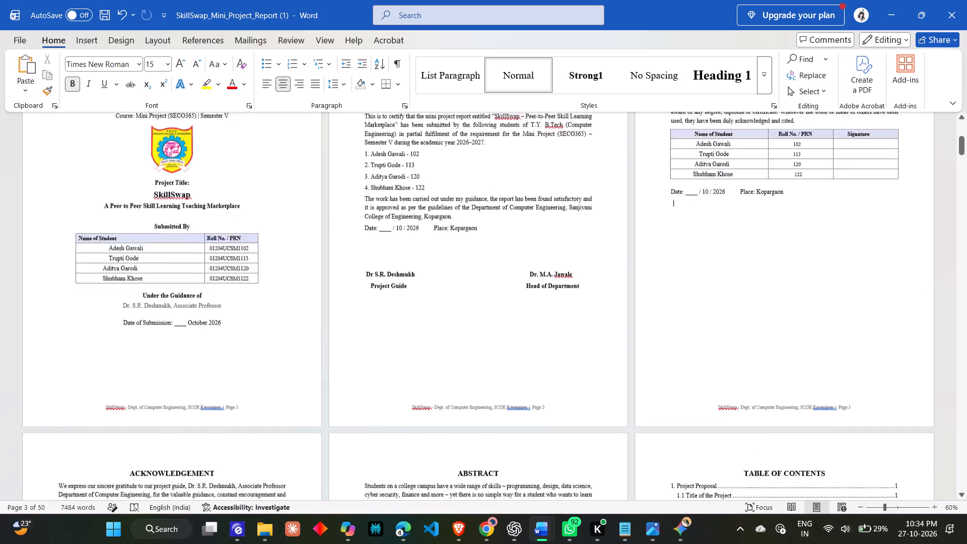
pyautogui.scroll(-20, 829, 356)
pyautogui.scroll(-20, 829, 356)
pyautogui.scroll(-20, 829, 356)
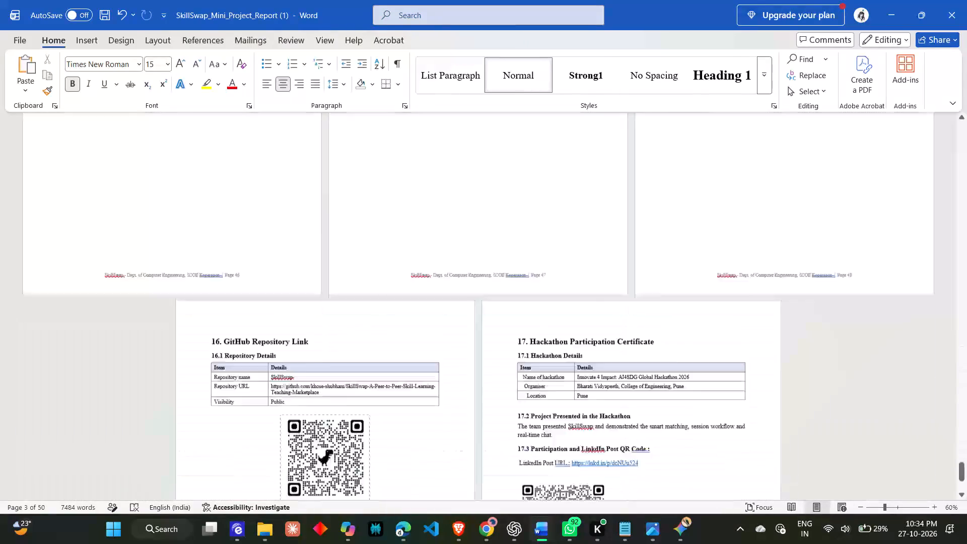
pyautogui.scroll(7, 829, 356)
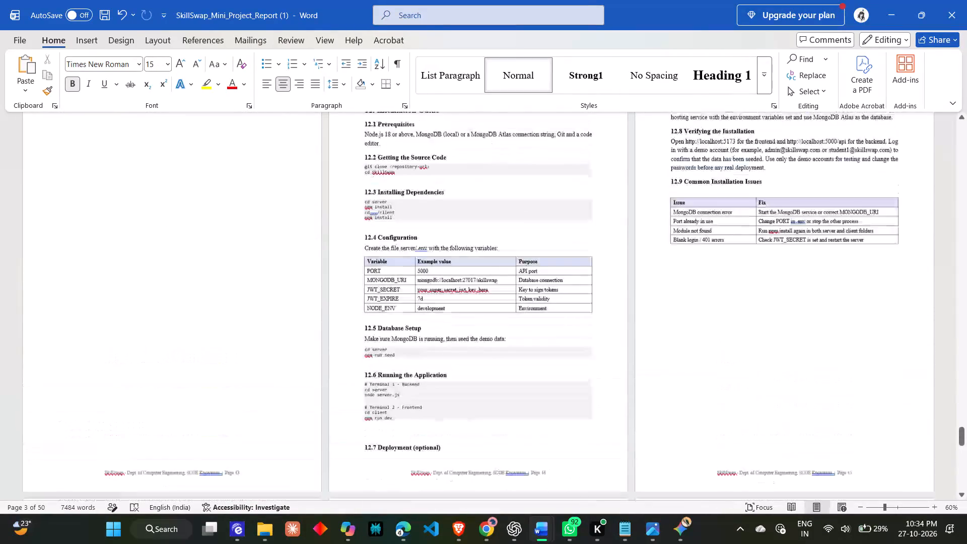
pyautogui.scroll(2, 829, 356)
pyautogui.scroll(4, 799, 299)
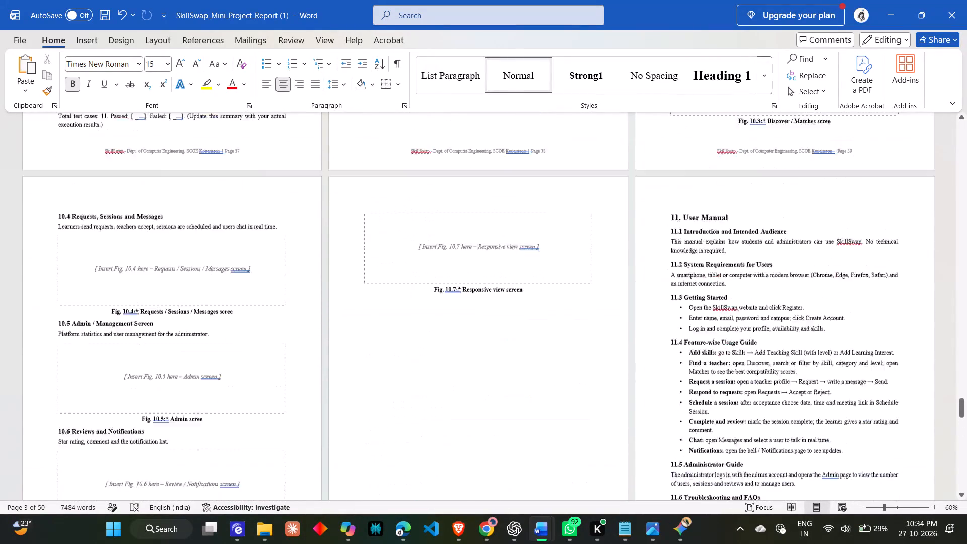
pyautogui.scroll(7, 799, 299)
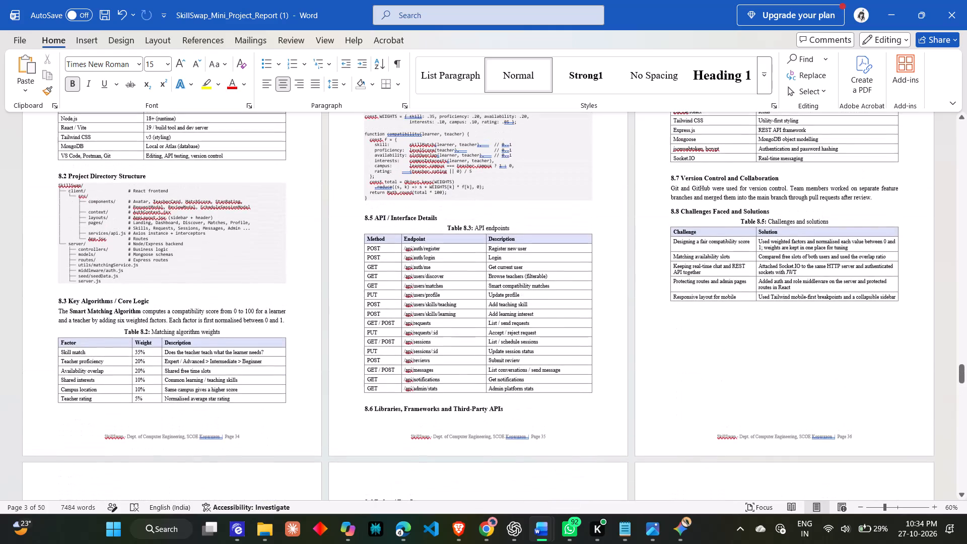
pyautogui.scroll(-2, 799, 299)
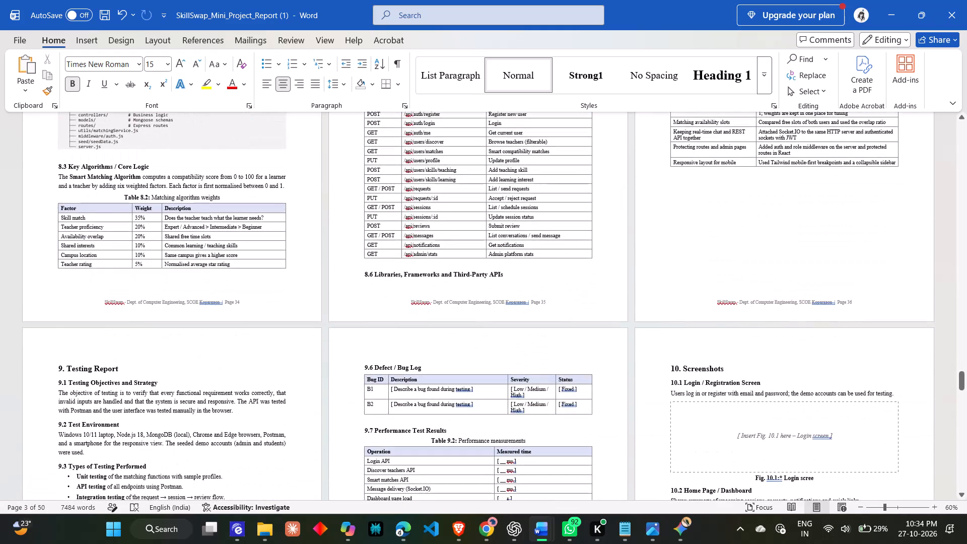
pyautogui.scroll(7, 799, 299)
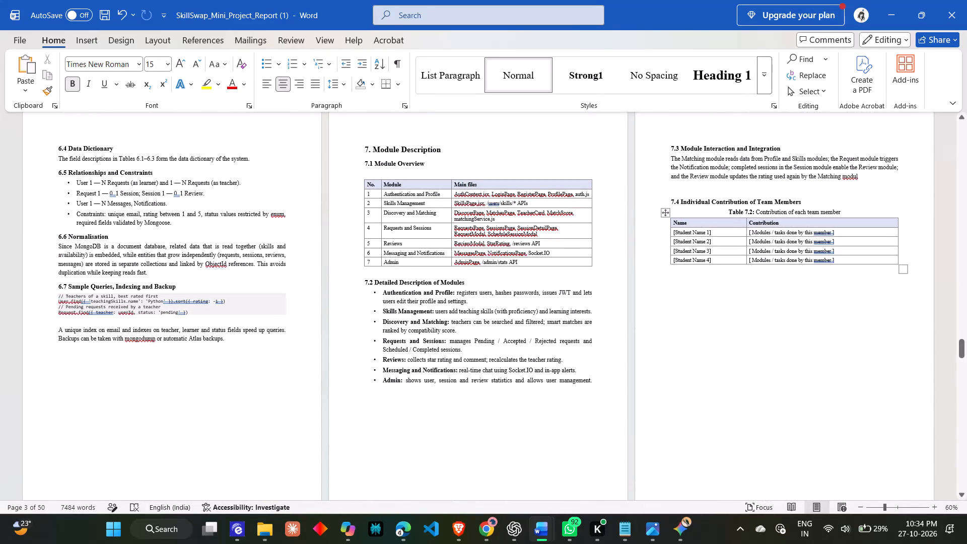
pyautogui.moveTo(726, 256); pyautogui.dragTo(717, 255)
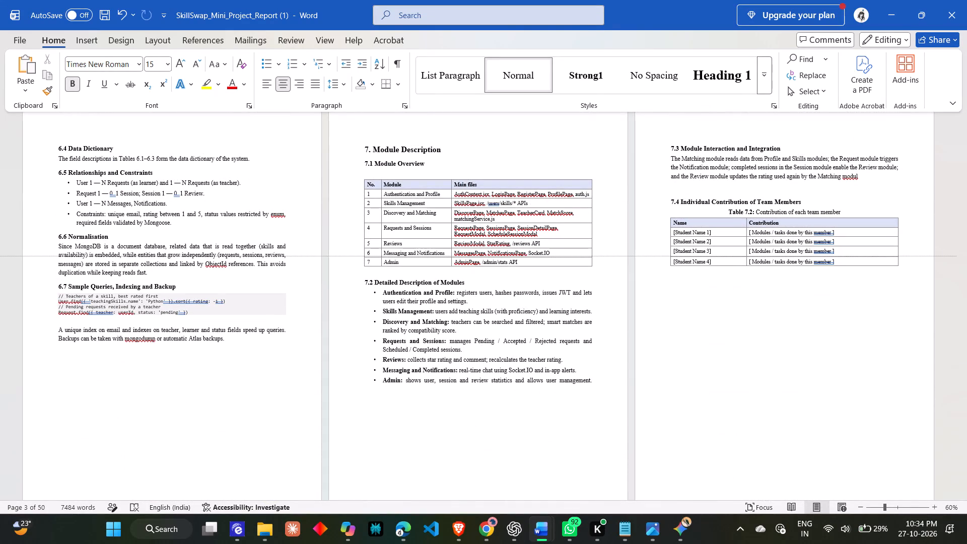
pyautogui.moveTo(717, 255); pyautogui.dragTo(718, 256)
pyautogui.moveTo(714, 260); pyautogui.dragTo(679, 236)
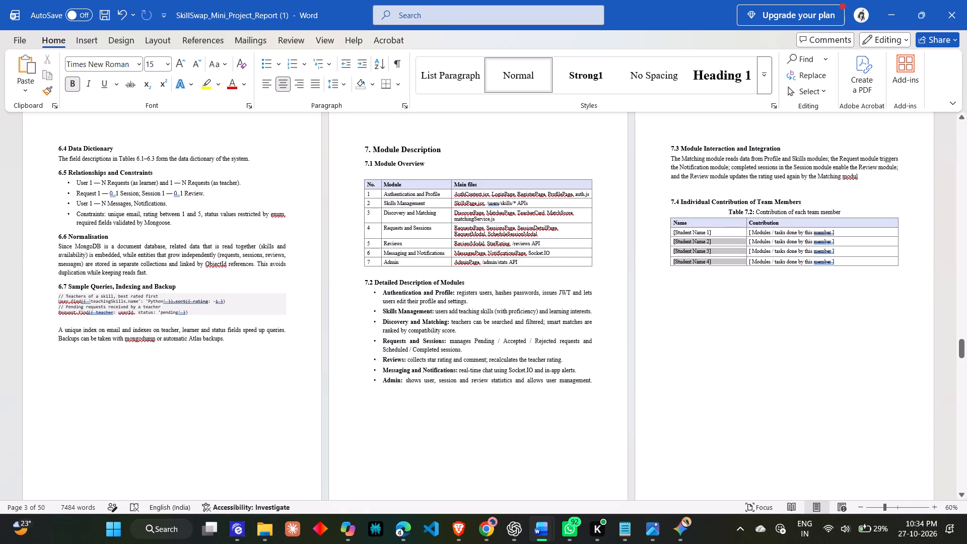
pyautogui.moveTo(679, 236); pyautogui.dragTo(676, 232)
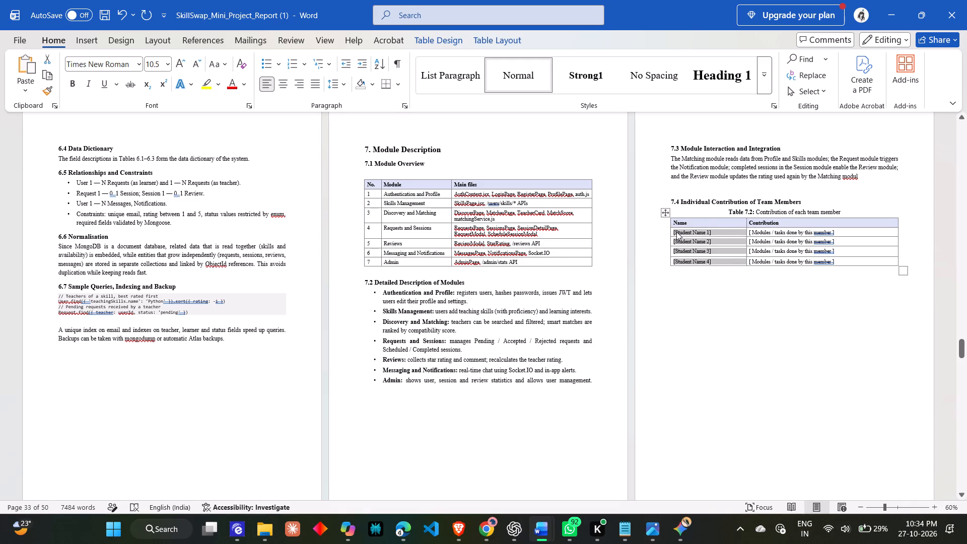
pyautogui.hotkey('ctrl', 'v')
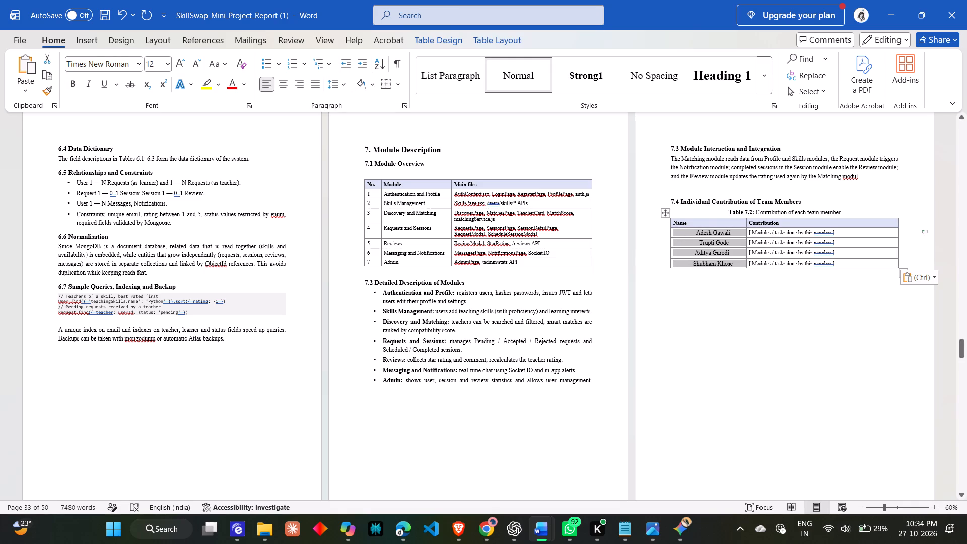
# Insert eight spaces before the Name header in Table 7.2 to move it toward the middle of its cell.
pyautogui.click(676, 223)
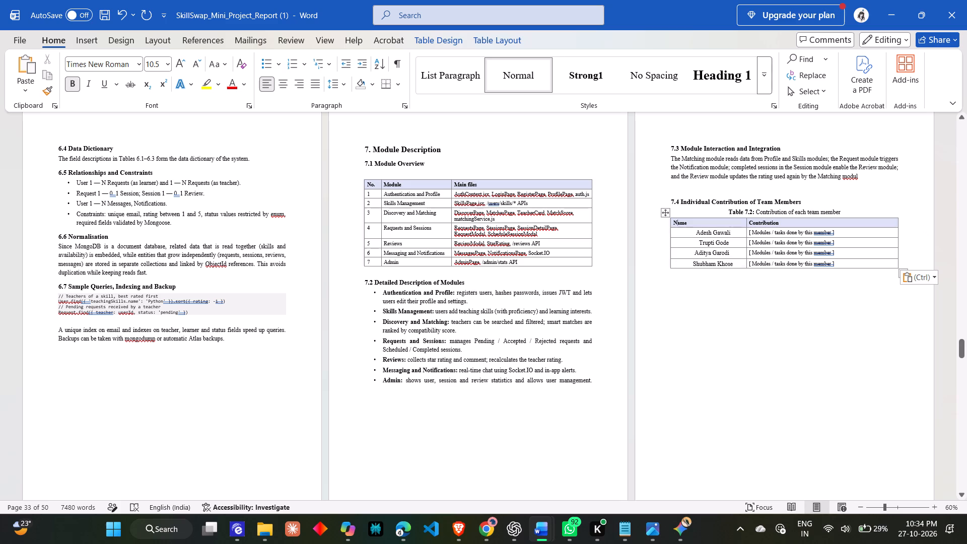
pyautogui.press('Left')
pyautogui.press('space')
pyautogui.press('space')
pyautogui.press('space')
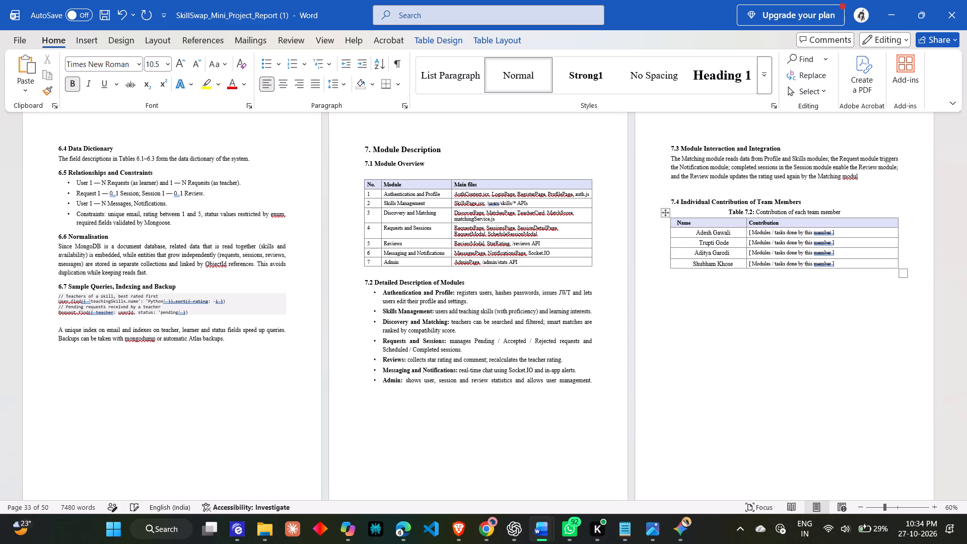